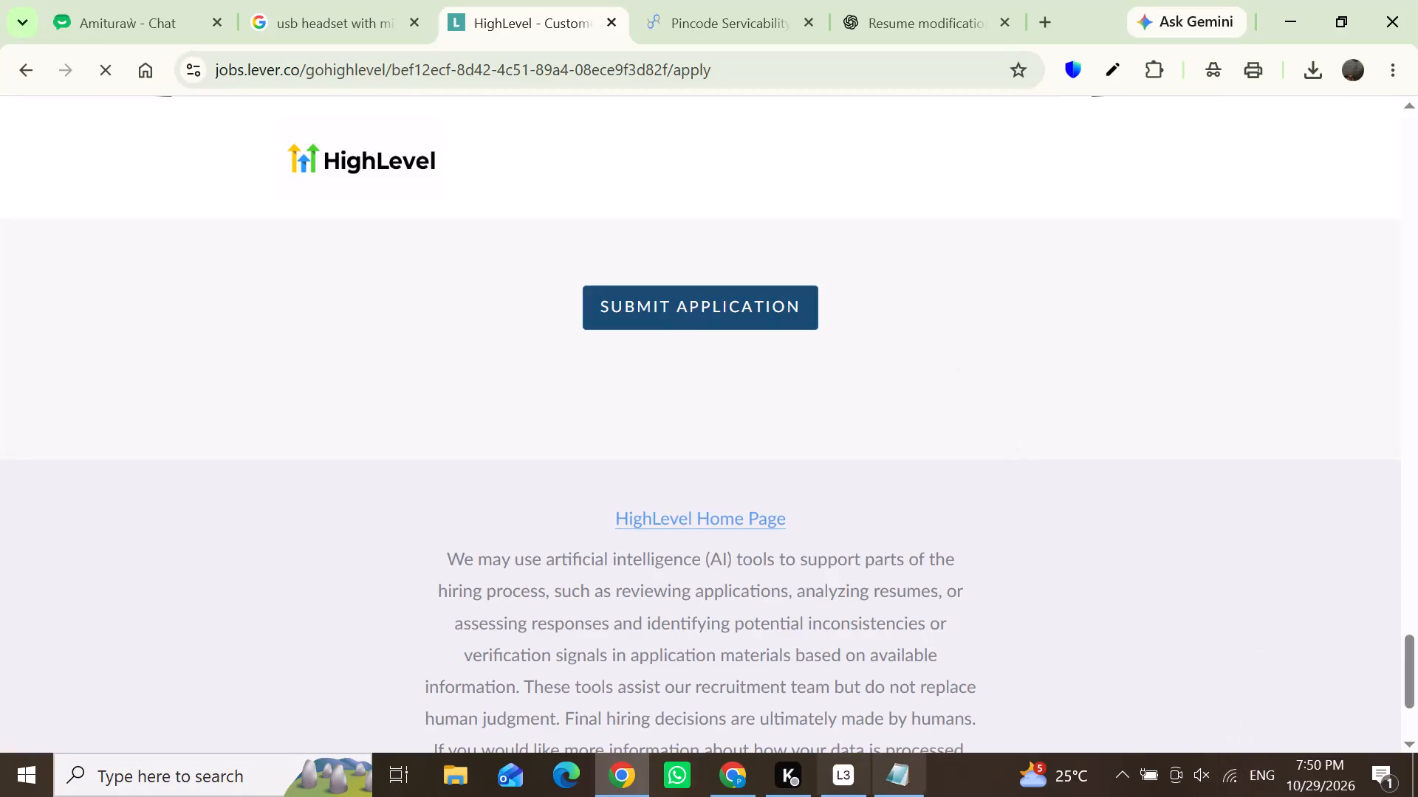
Switch to the other Chrome window and bring up the Knowlarity SR dashboard with the ongoing call.
click(731, 779)
click(61, 0)
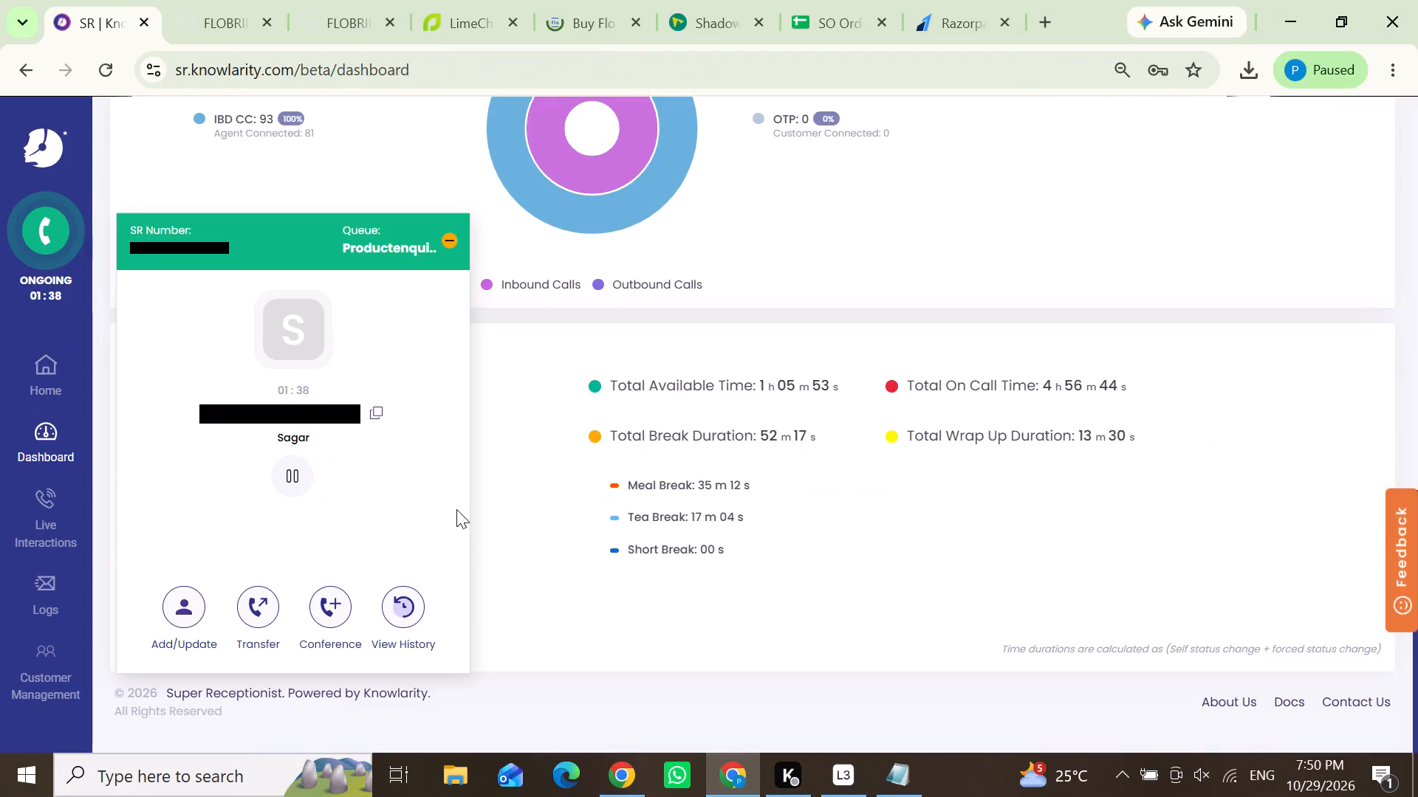
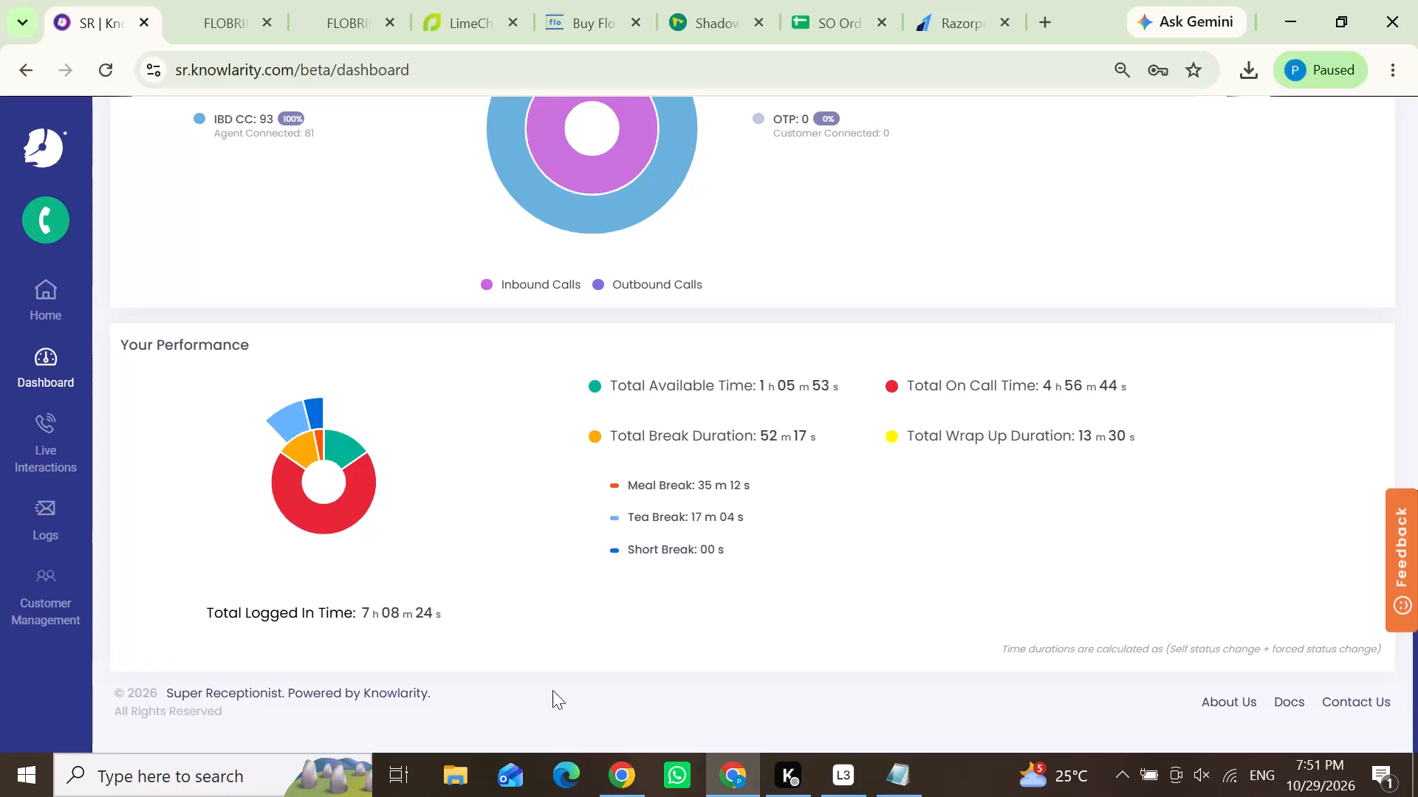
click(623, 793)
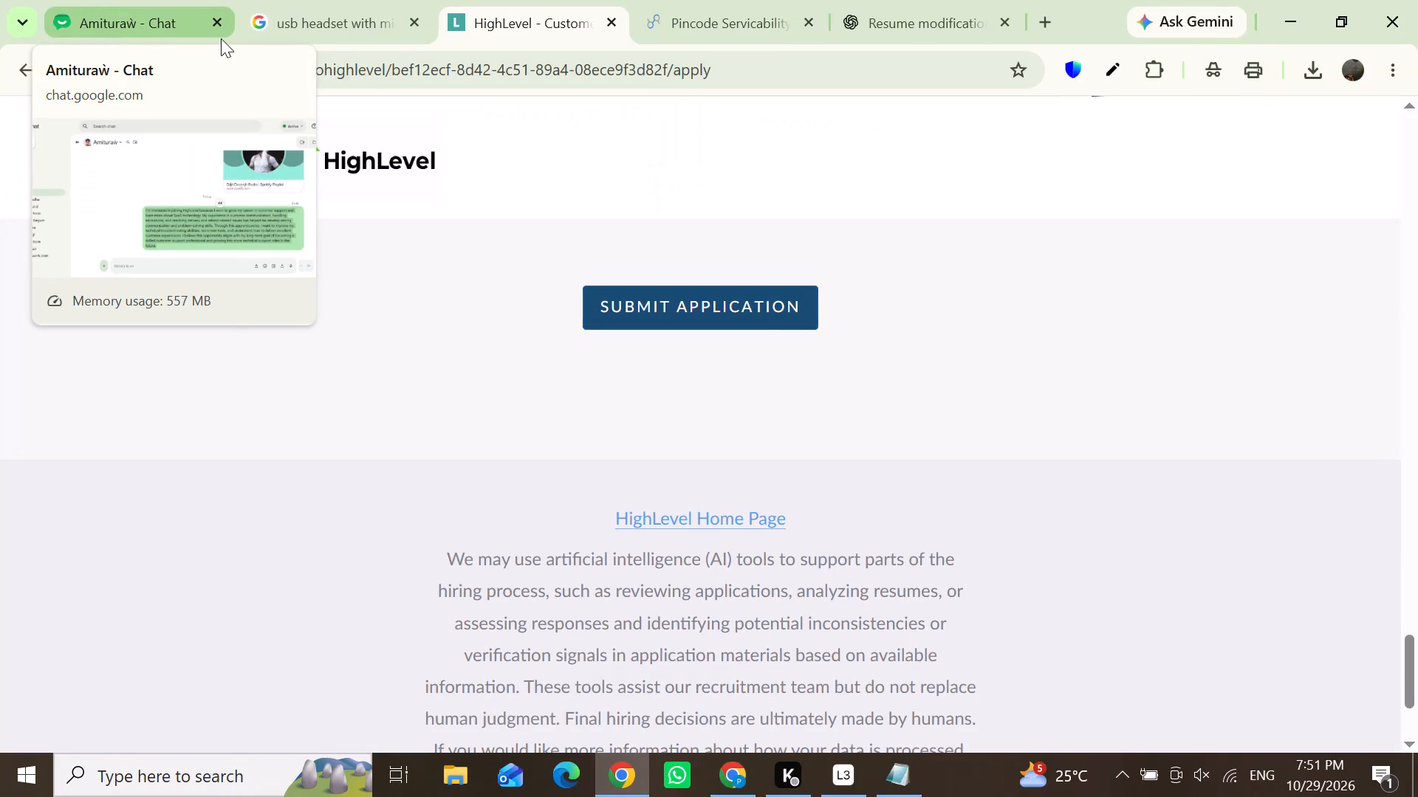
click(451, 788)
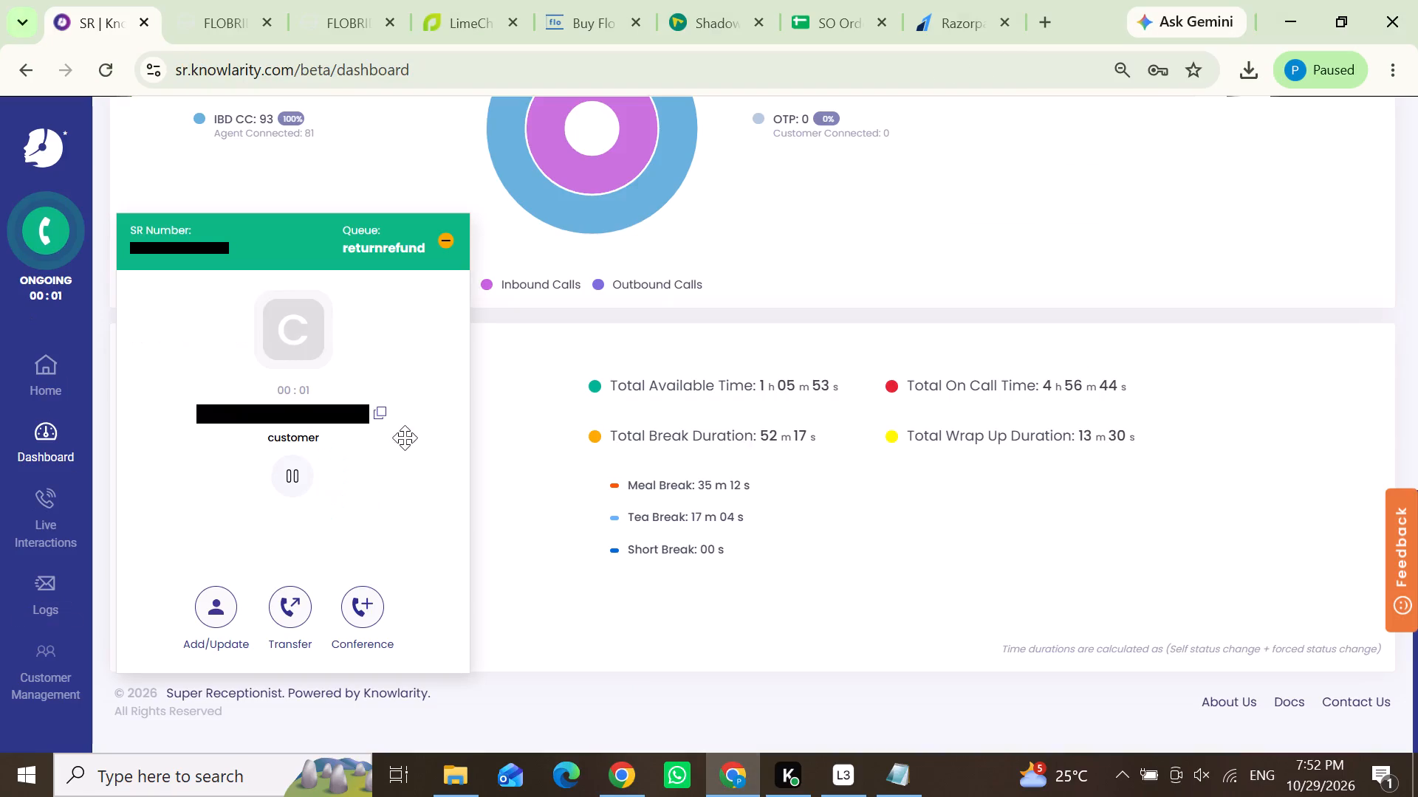
click(380, 410)
click(219, 30)
drag(613, 193, 396, 190)
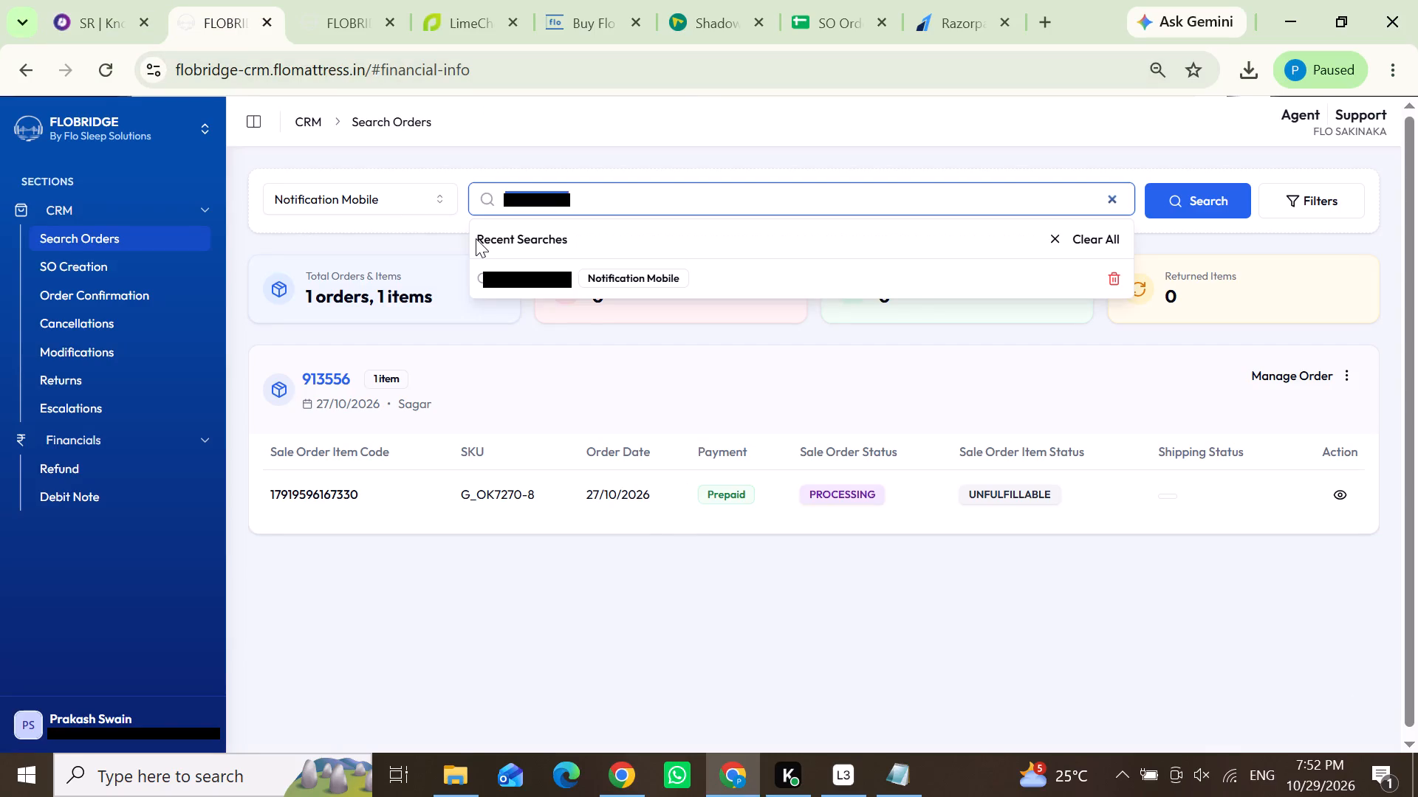
key(ctrl+v)
drag(524, 199, 446, 198)
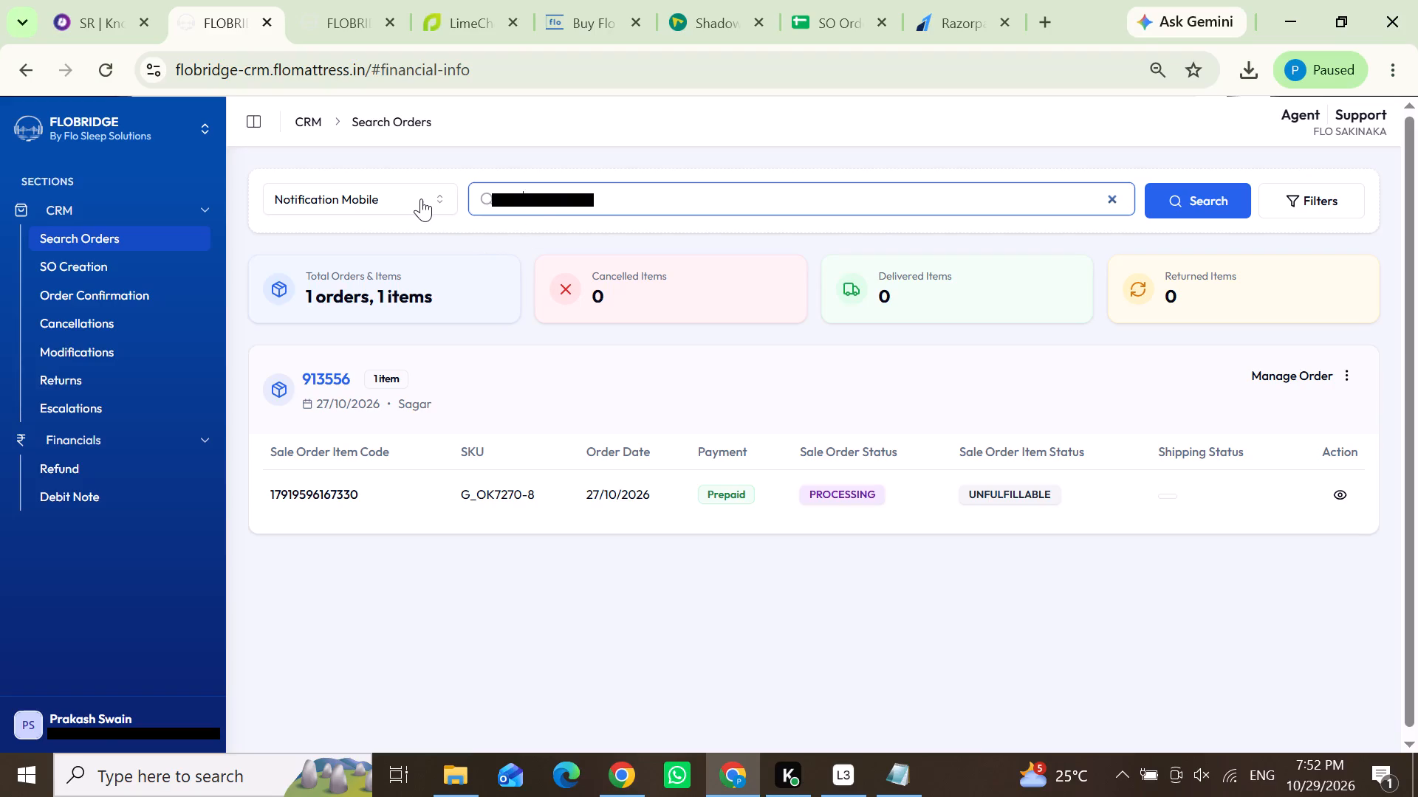
key(BackSpace)
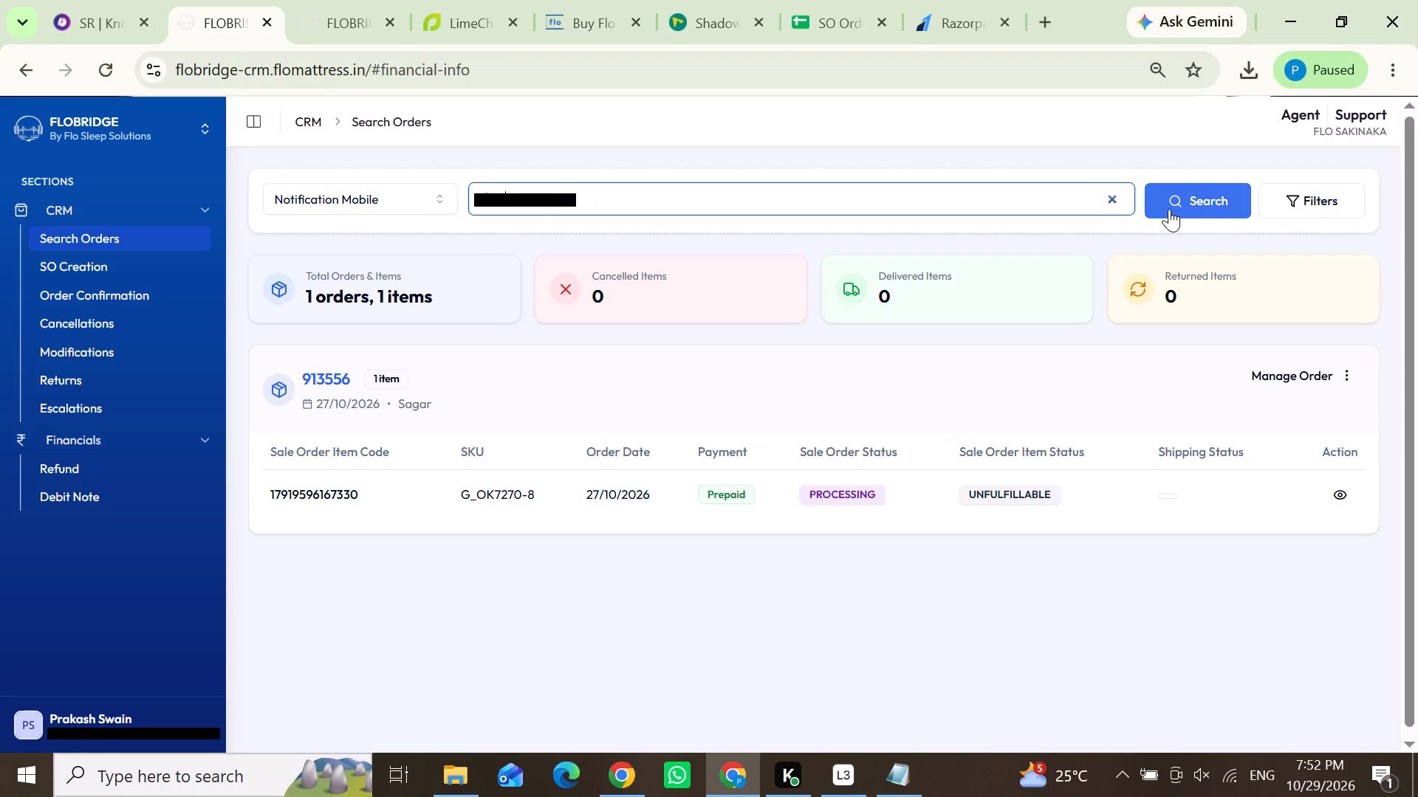
click(1169, 209)
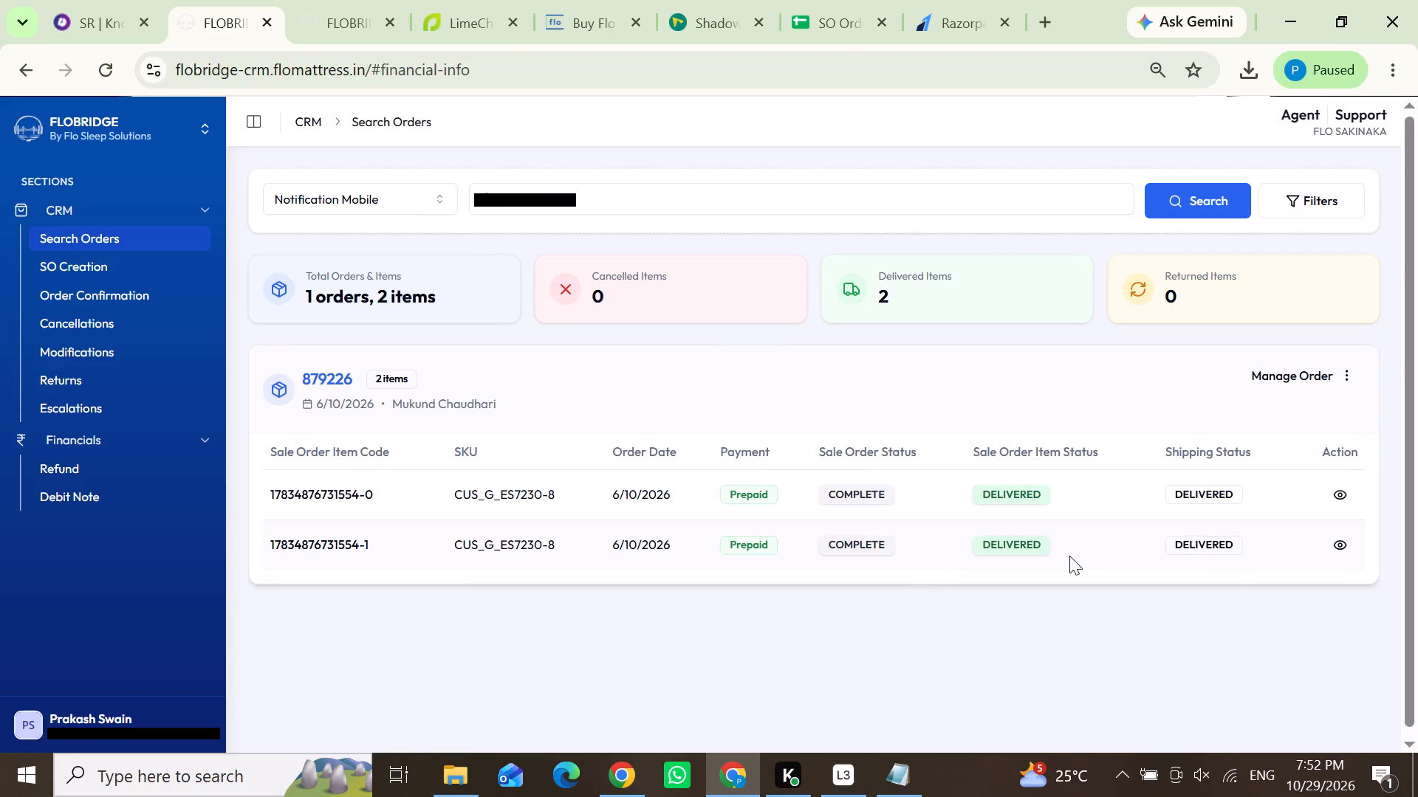
click(1335, 542)
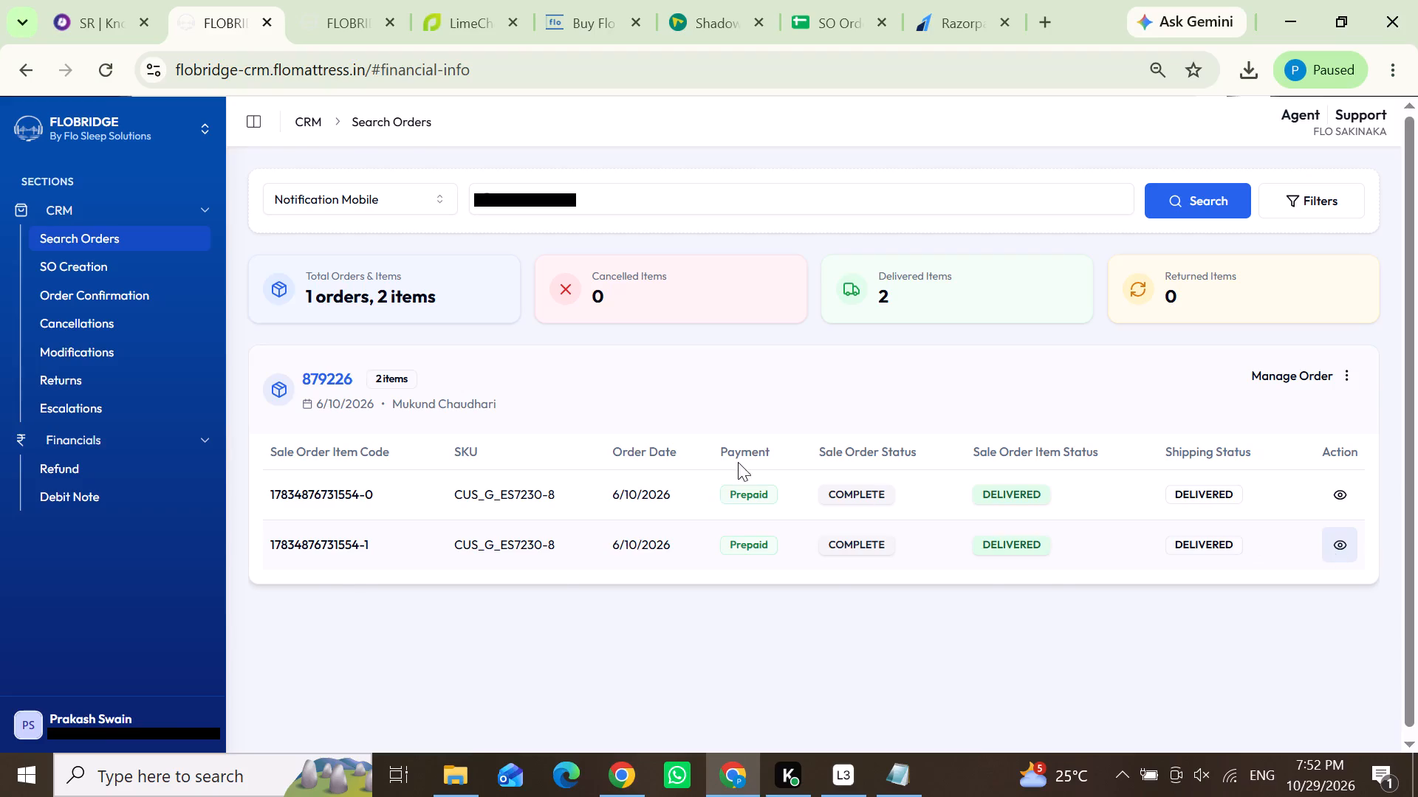
click(541, 407)
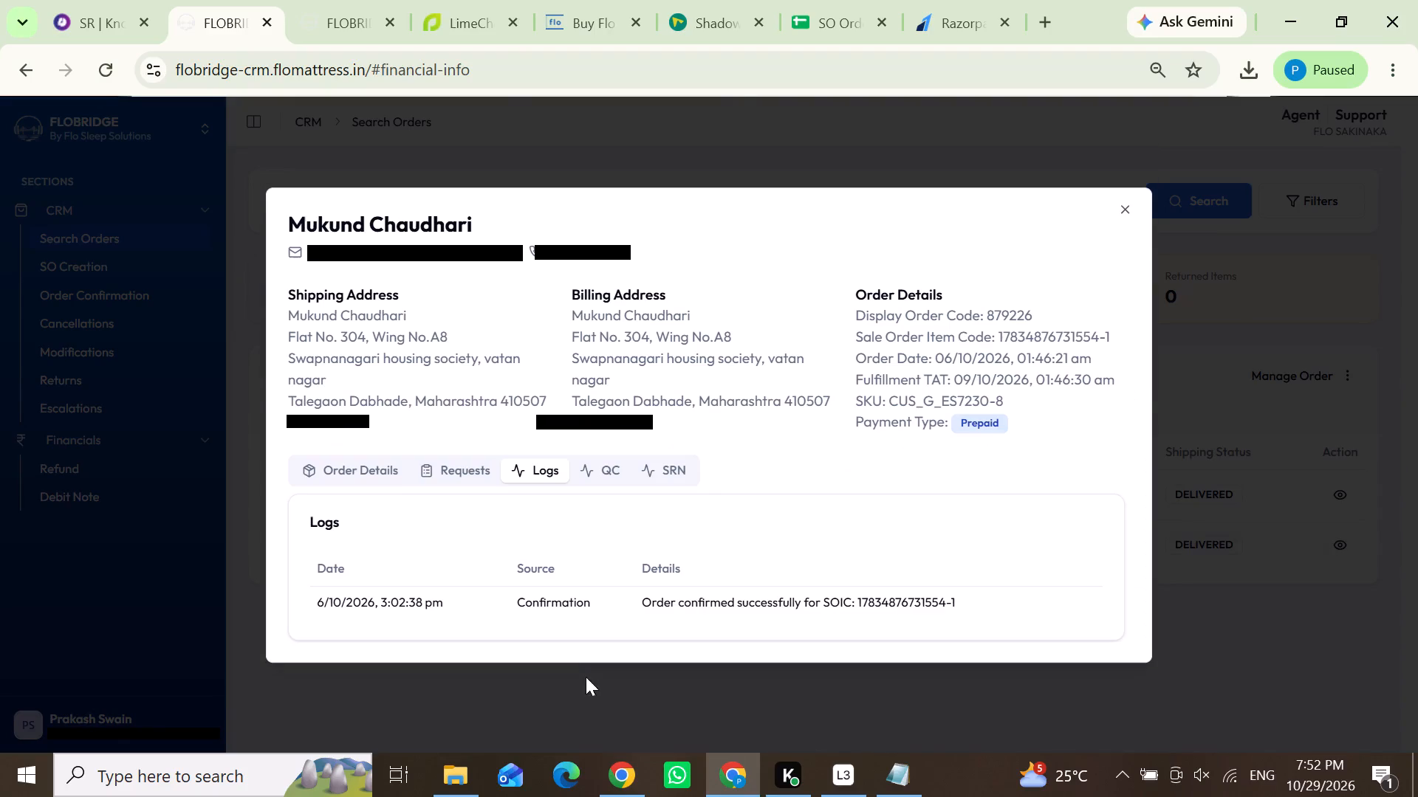
click(575, 697)
click(1343, 486)
click(521, 399)
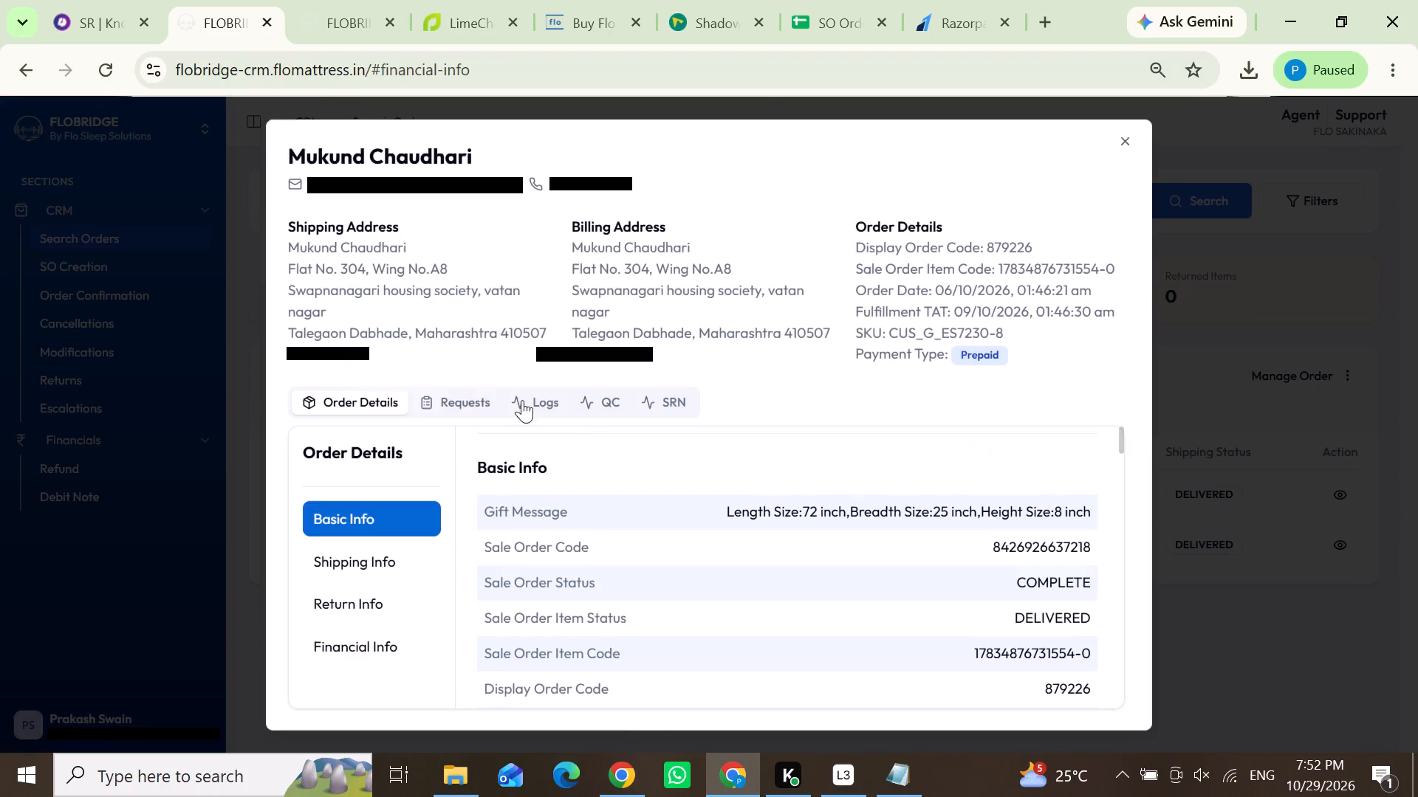
click(490, 685)
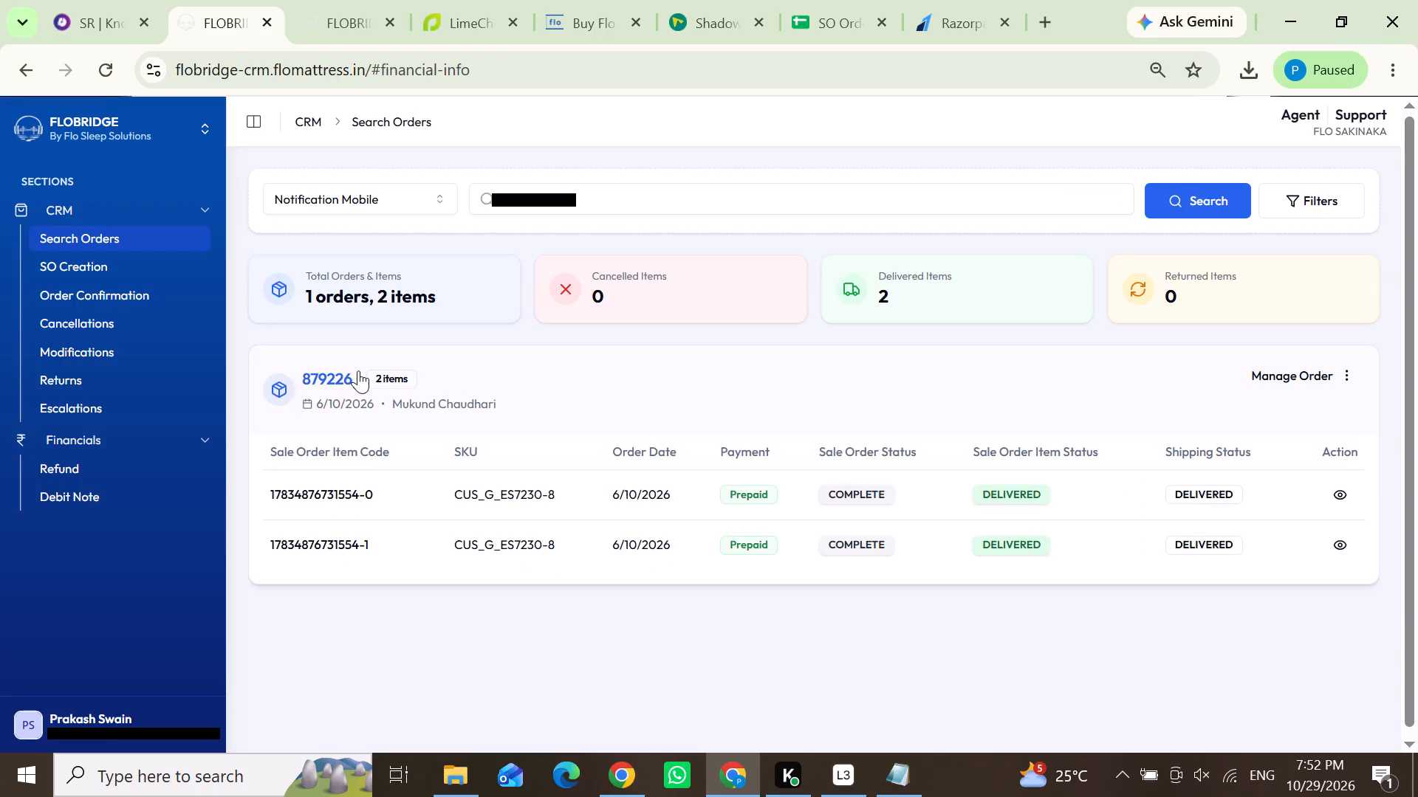
drag(358, 370, 287, 369)
key(ctrl+c)
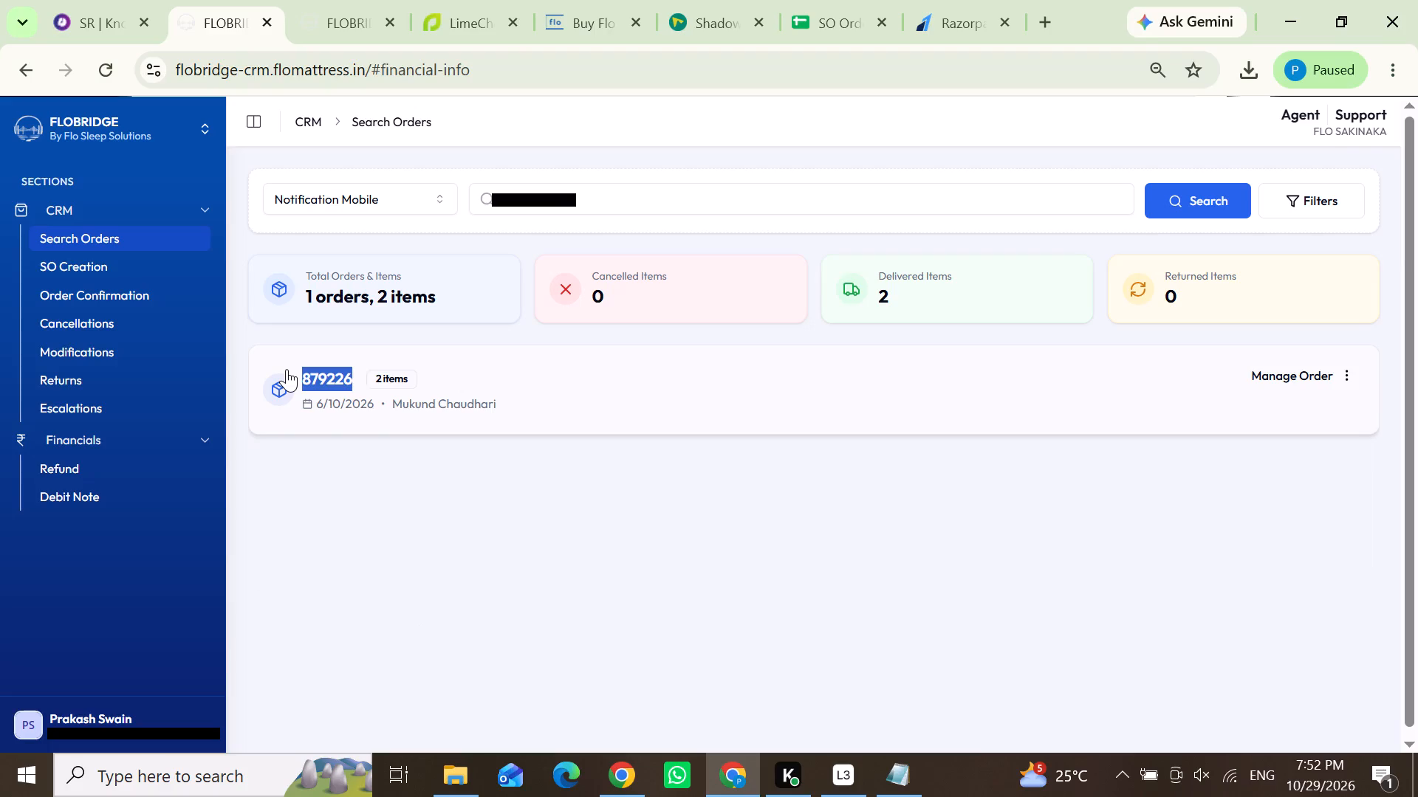
click(90, 377)
click(622, 415)
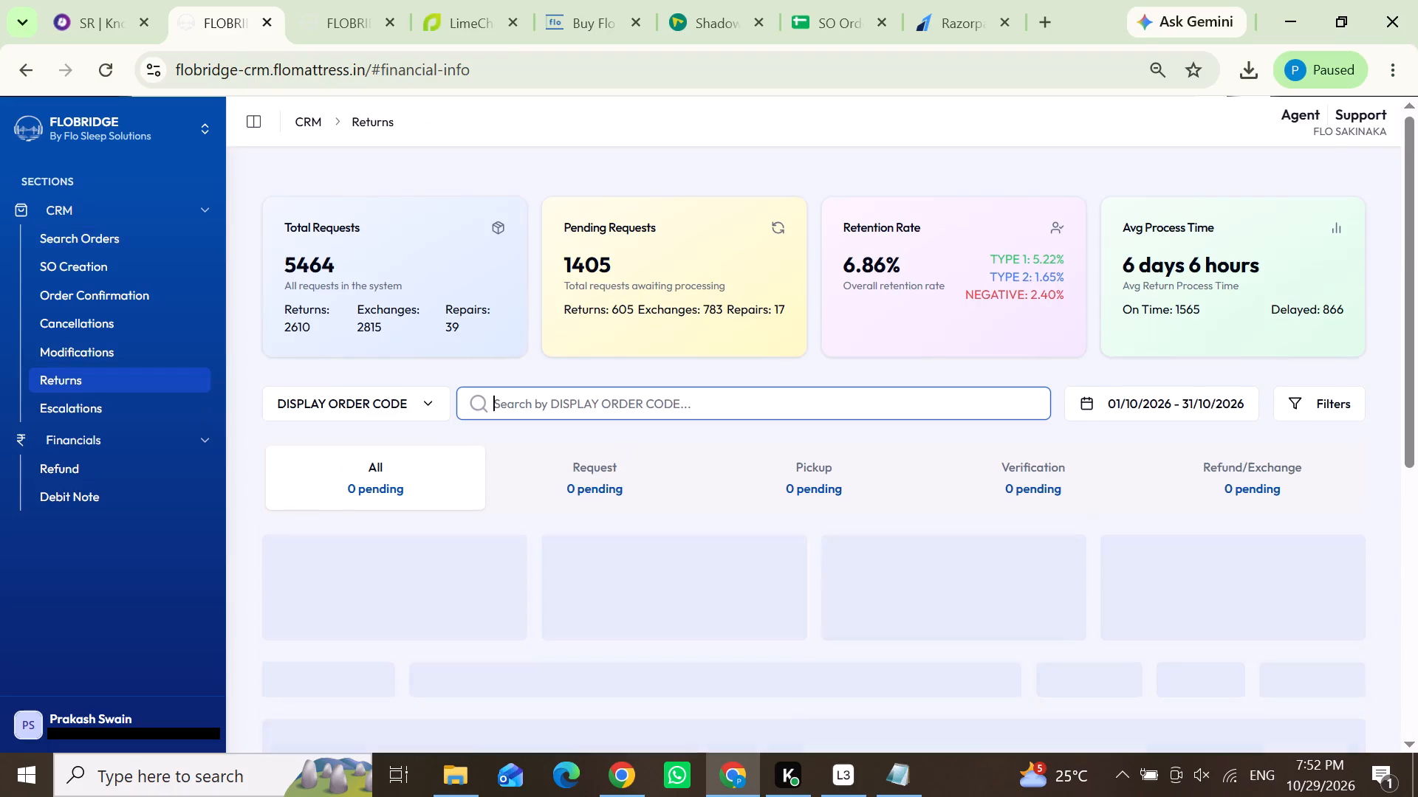
key(ctrl+v)
key(Return)
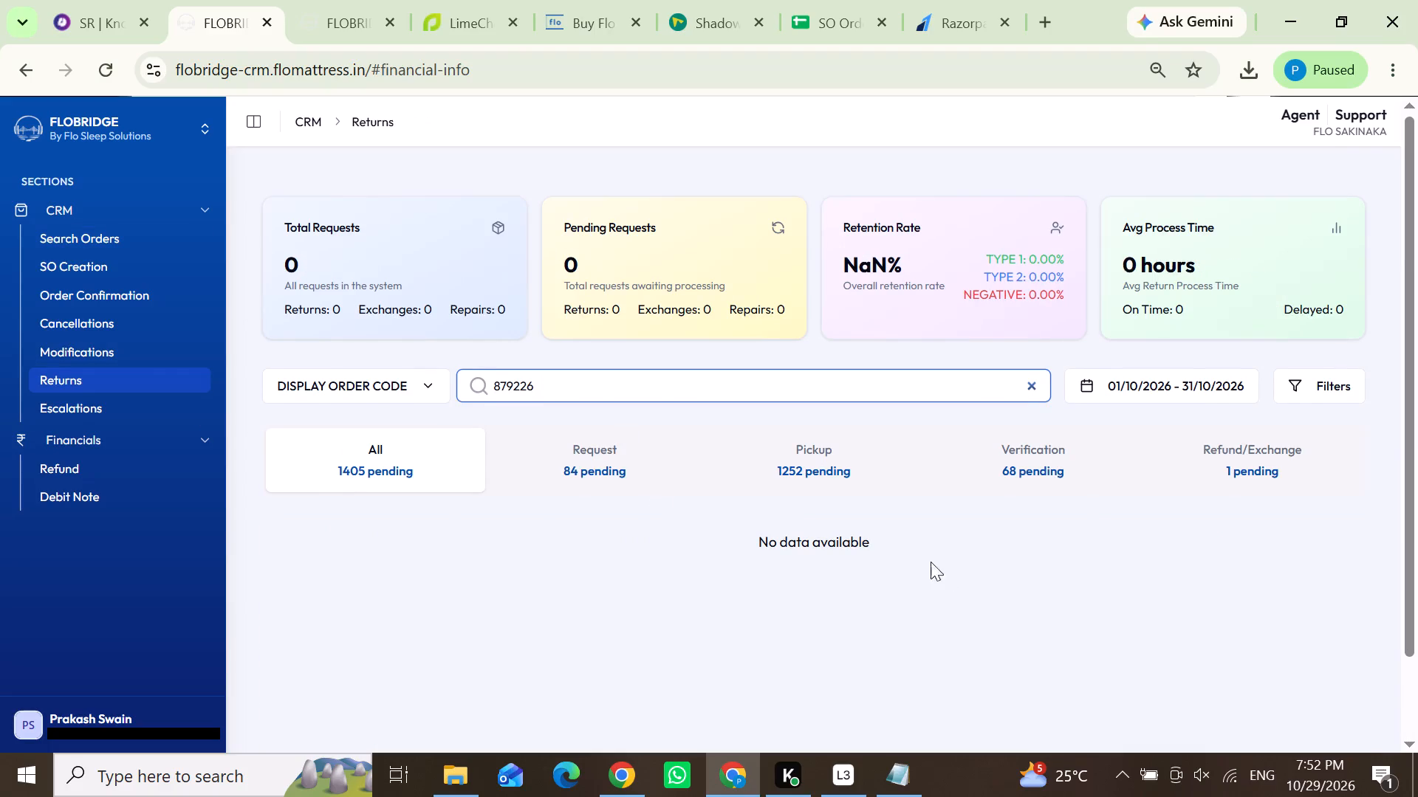
key(Return)
key(Return)
key(Return)
key(Return)
key(Return)
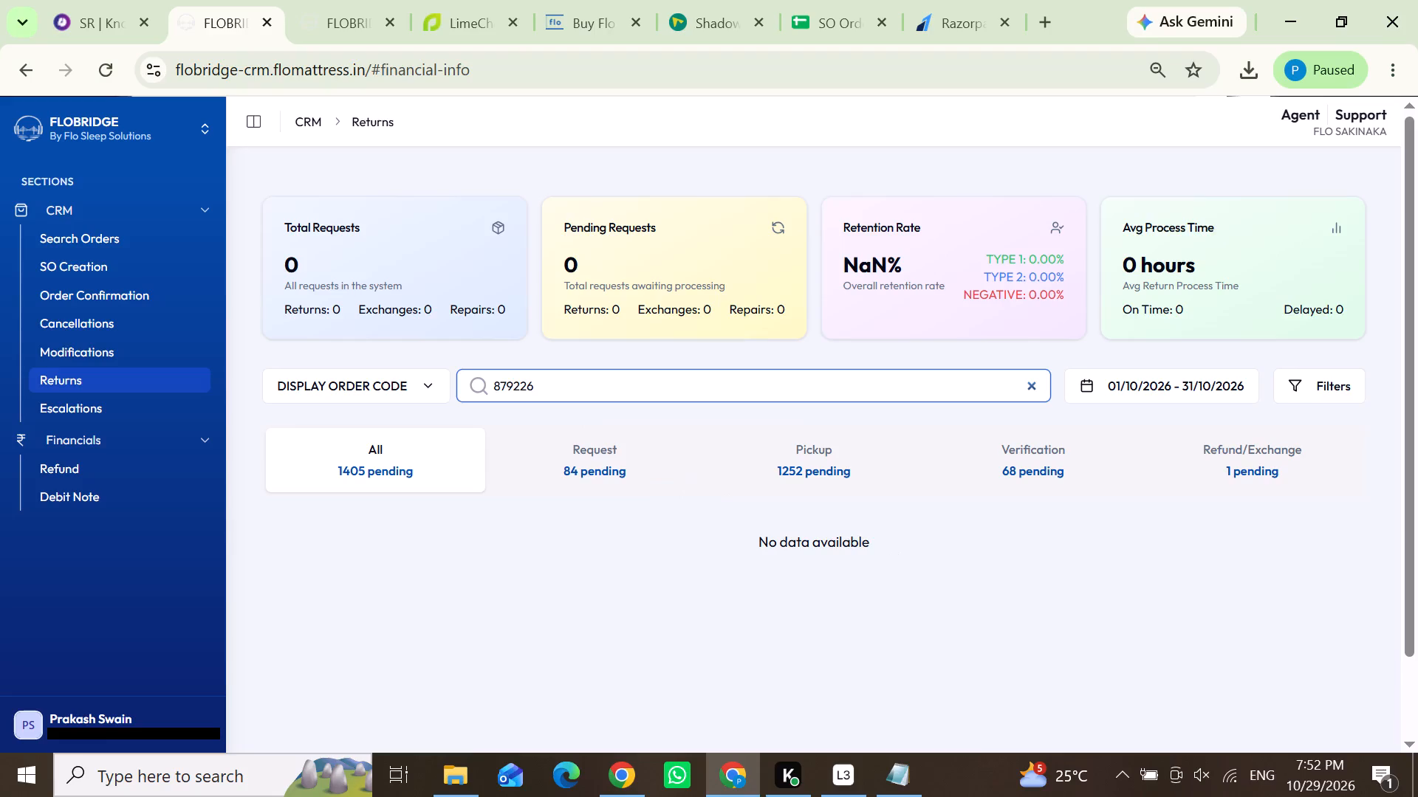
Go back to Search Orders and rerun the recent Notification Mobile search for the caller's number.
click(72, 235)
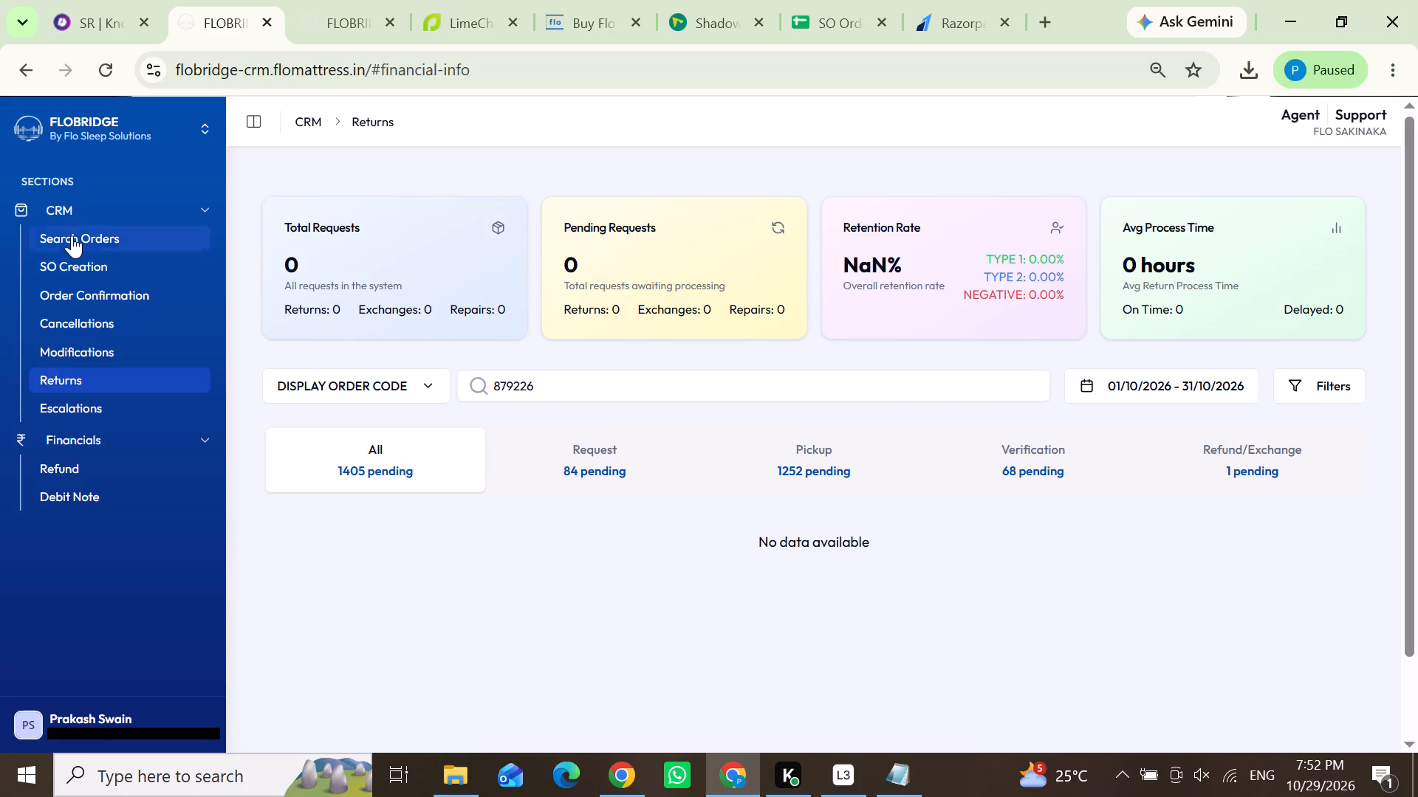
click(614, 202)
click(564, 275)
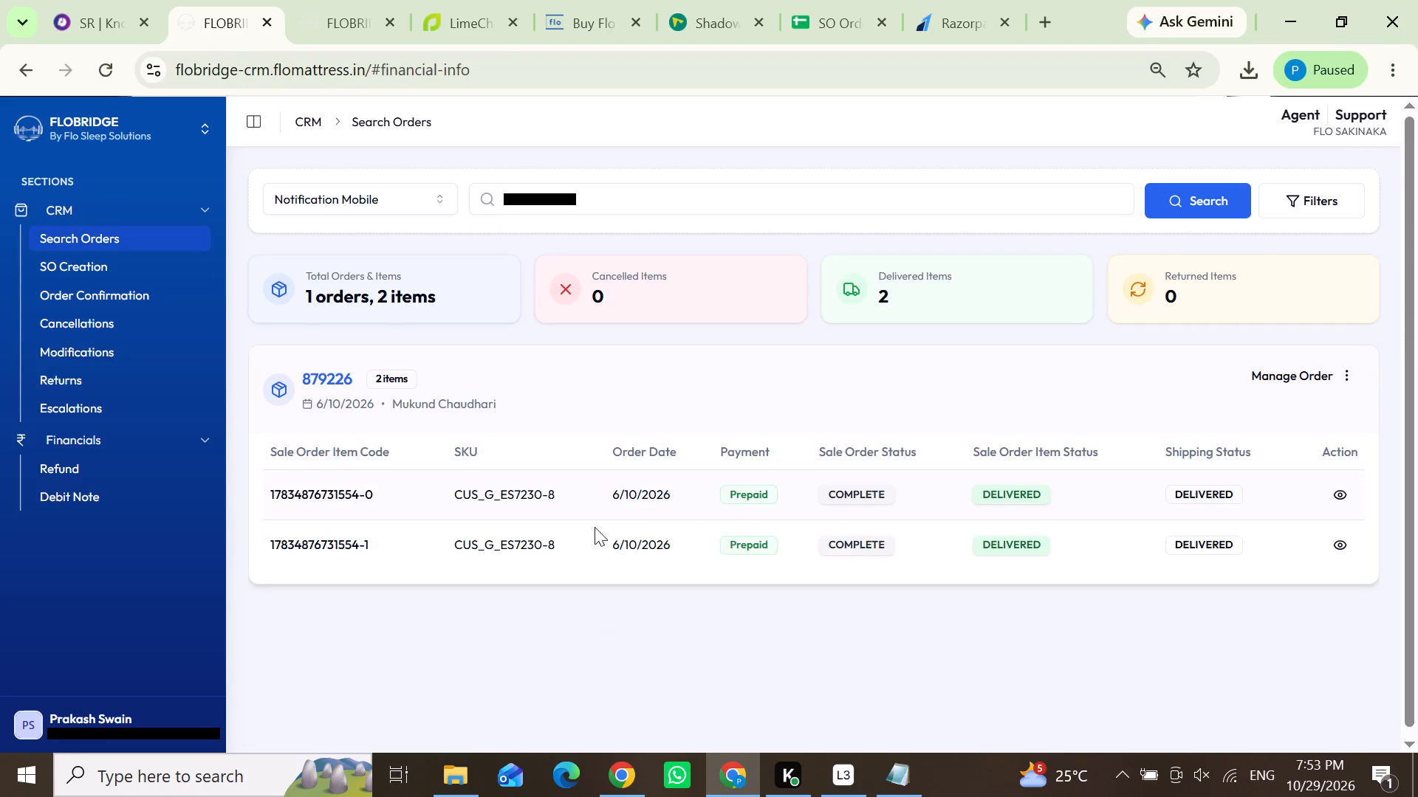
click(1342, 545)
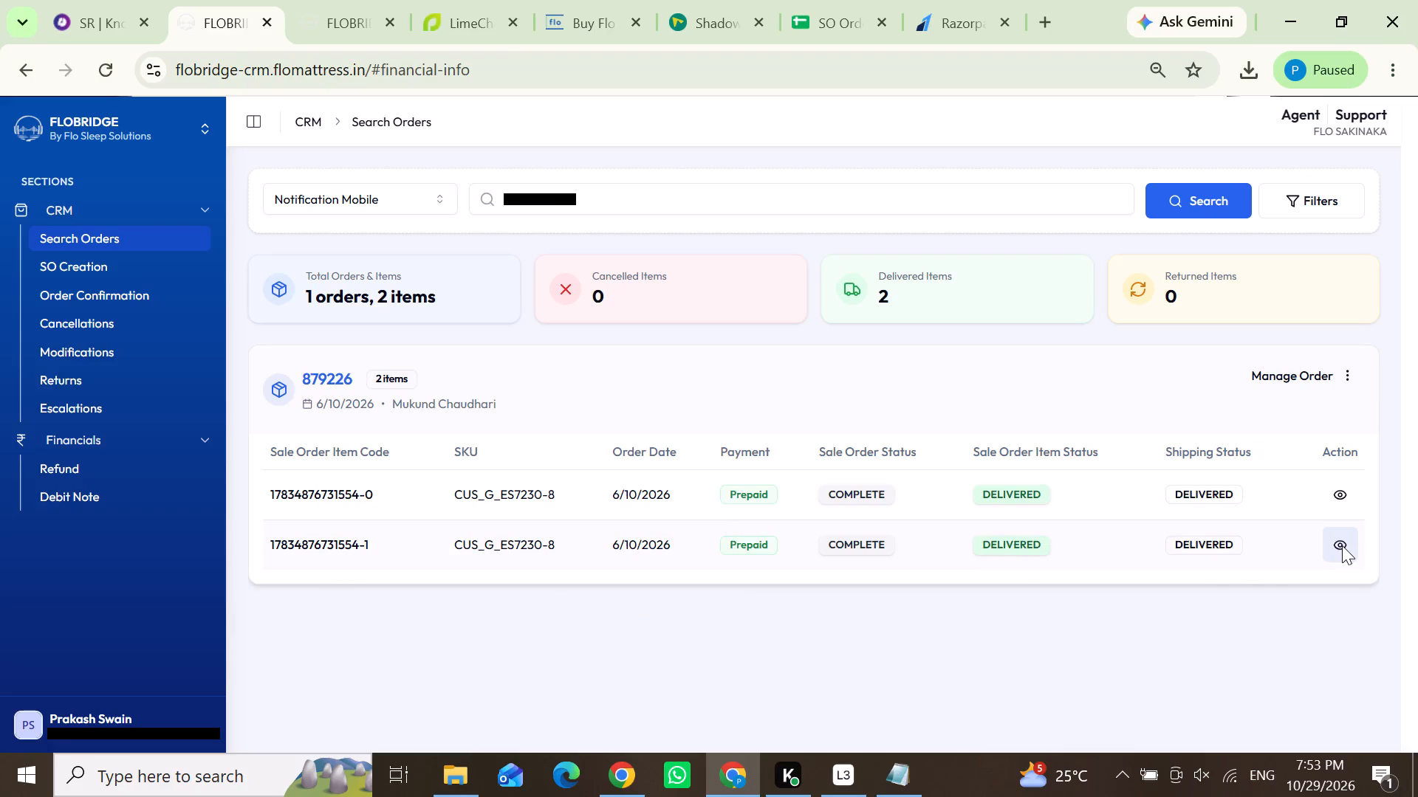
click(535, 410)
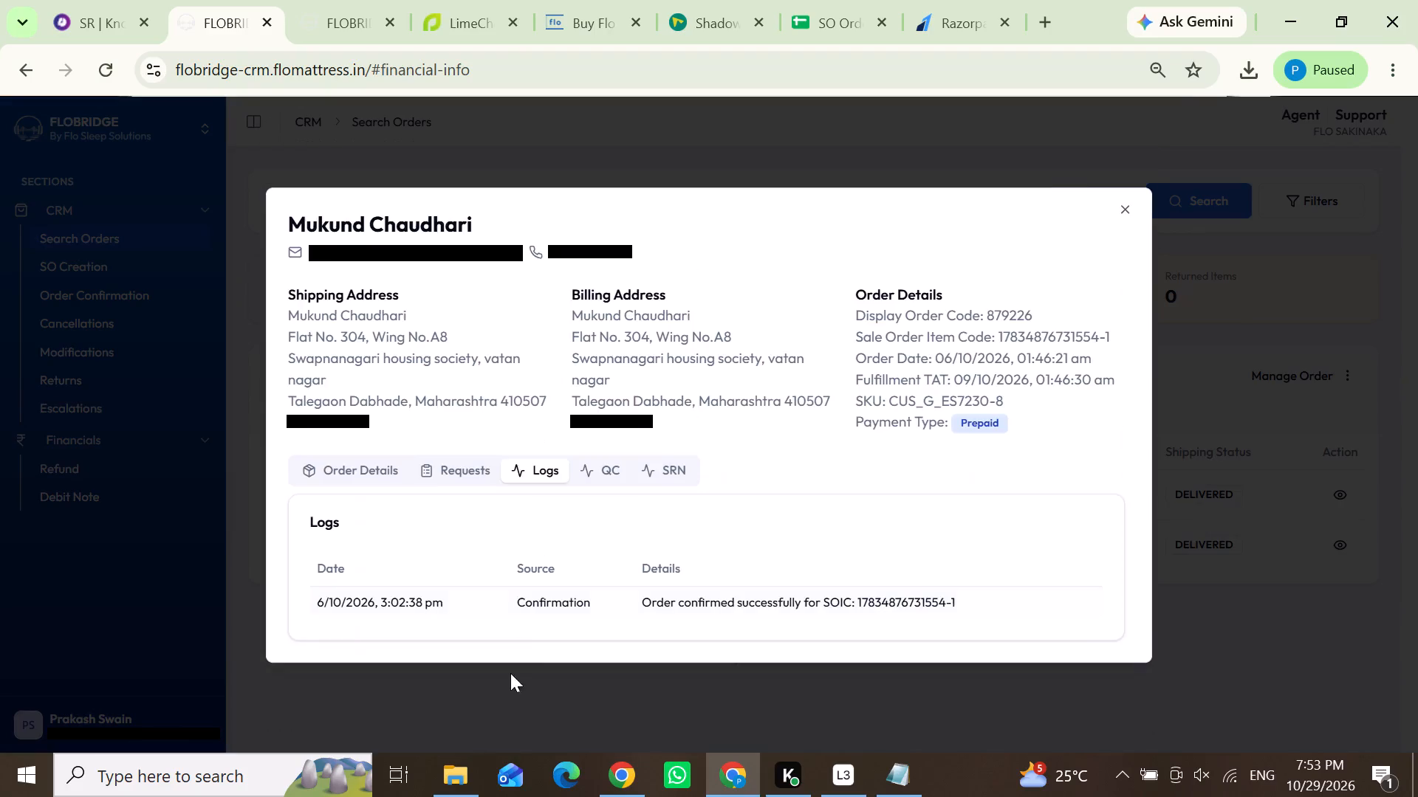
click(506, 688)
click(1340, 488)
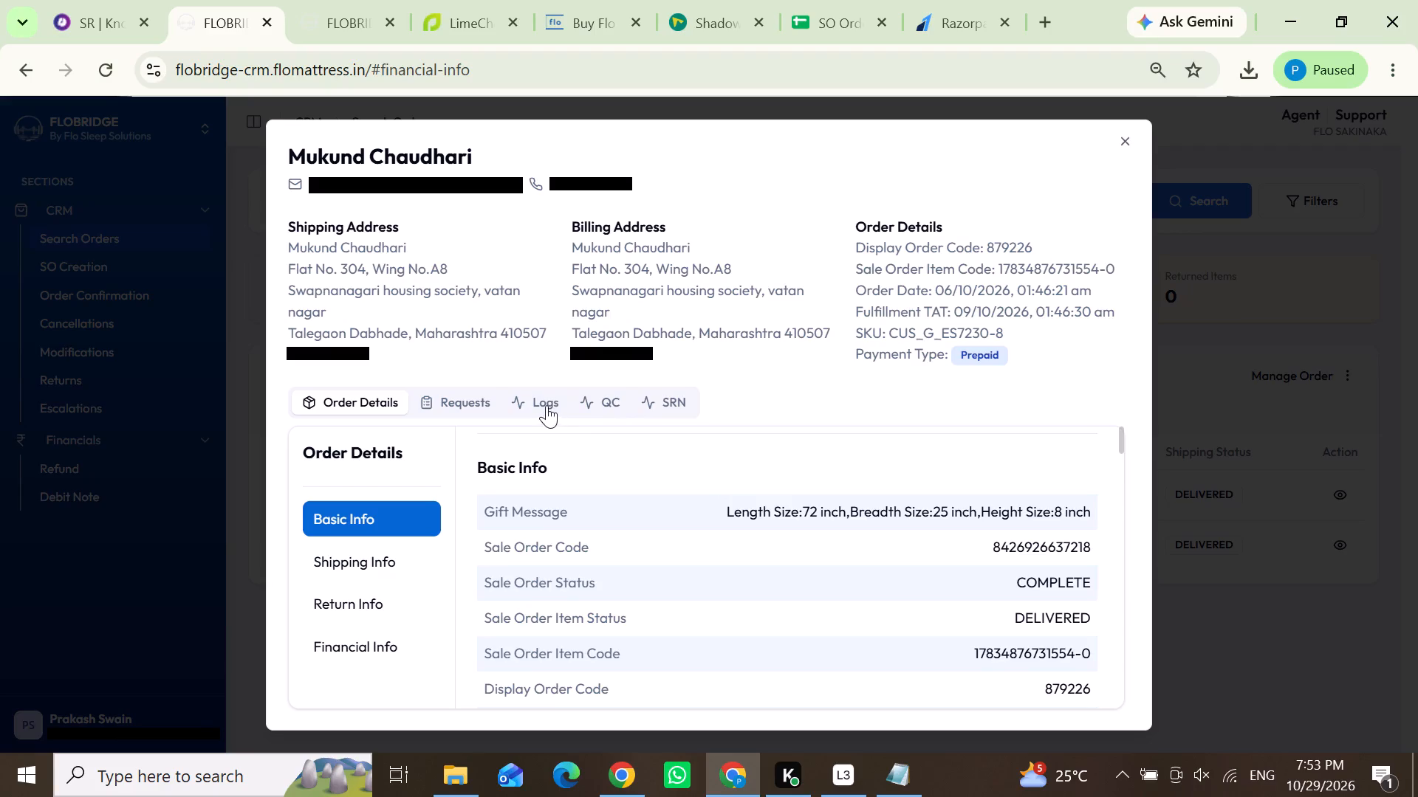
click(547, 405)
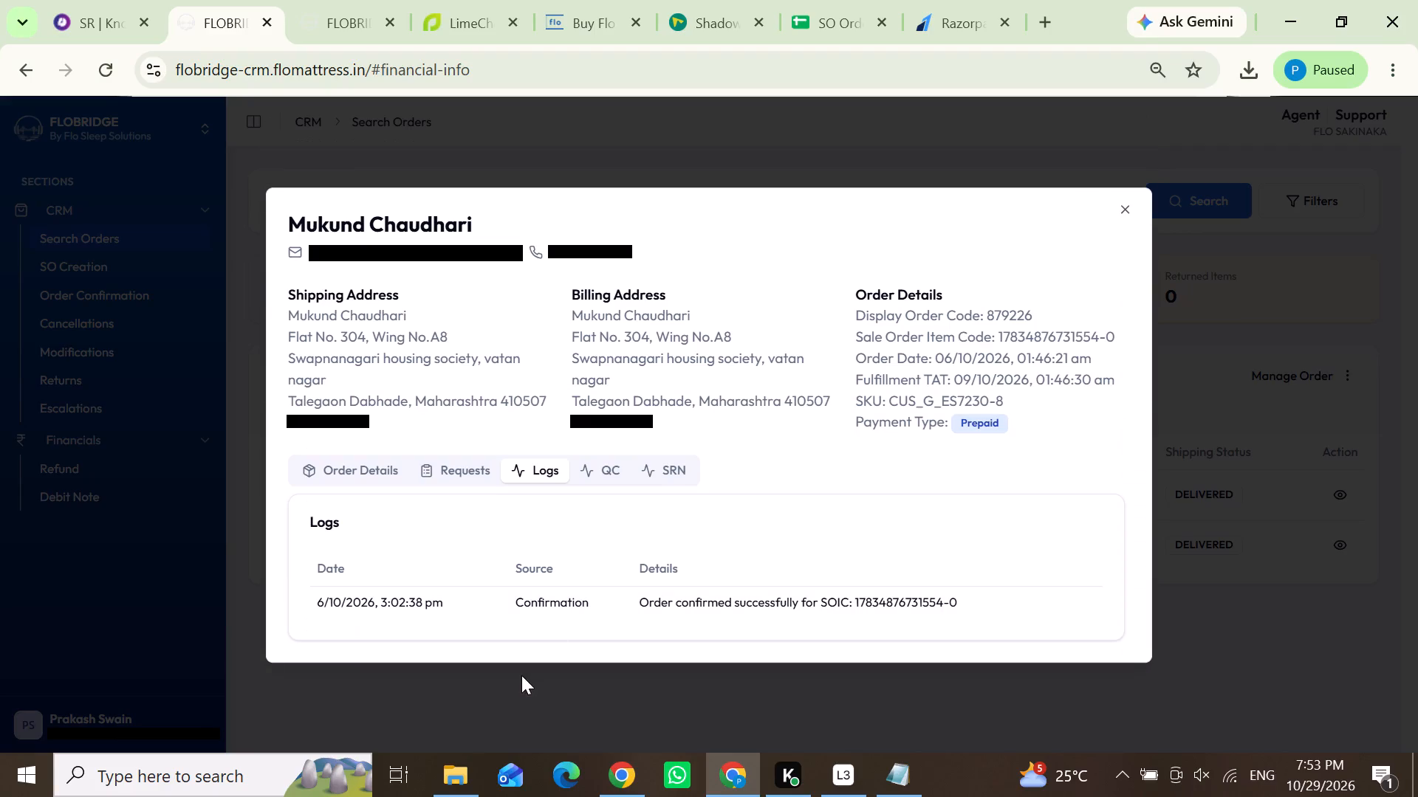
click(518, 686)
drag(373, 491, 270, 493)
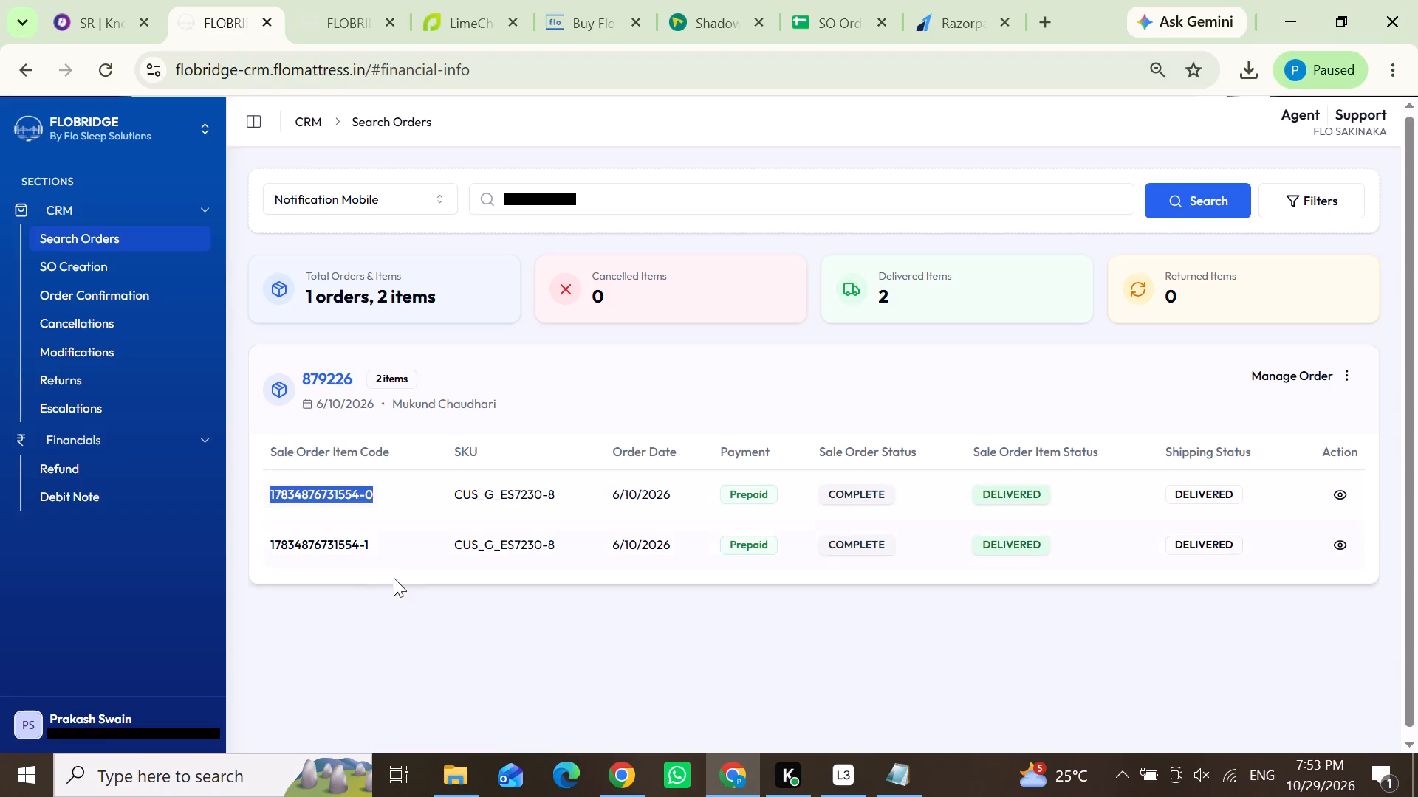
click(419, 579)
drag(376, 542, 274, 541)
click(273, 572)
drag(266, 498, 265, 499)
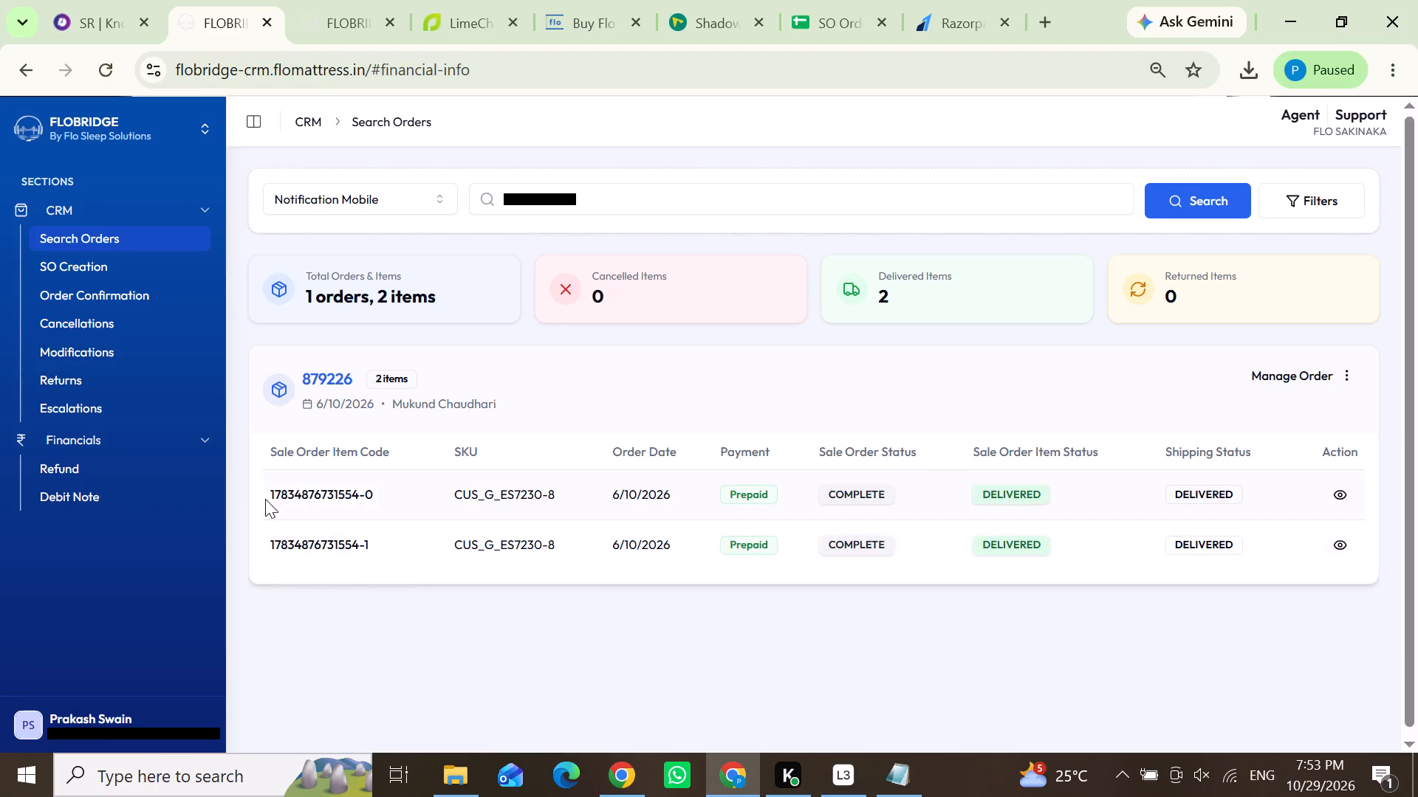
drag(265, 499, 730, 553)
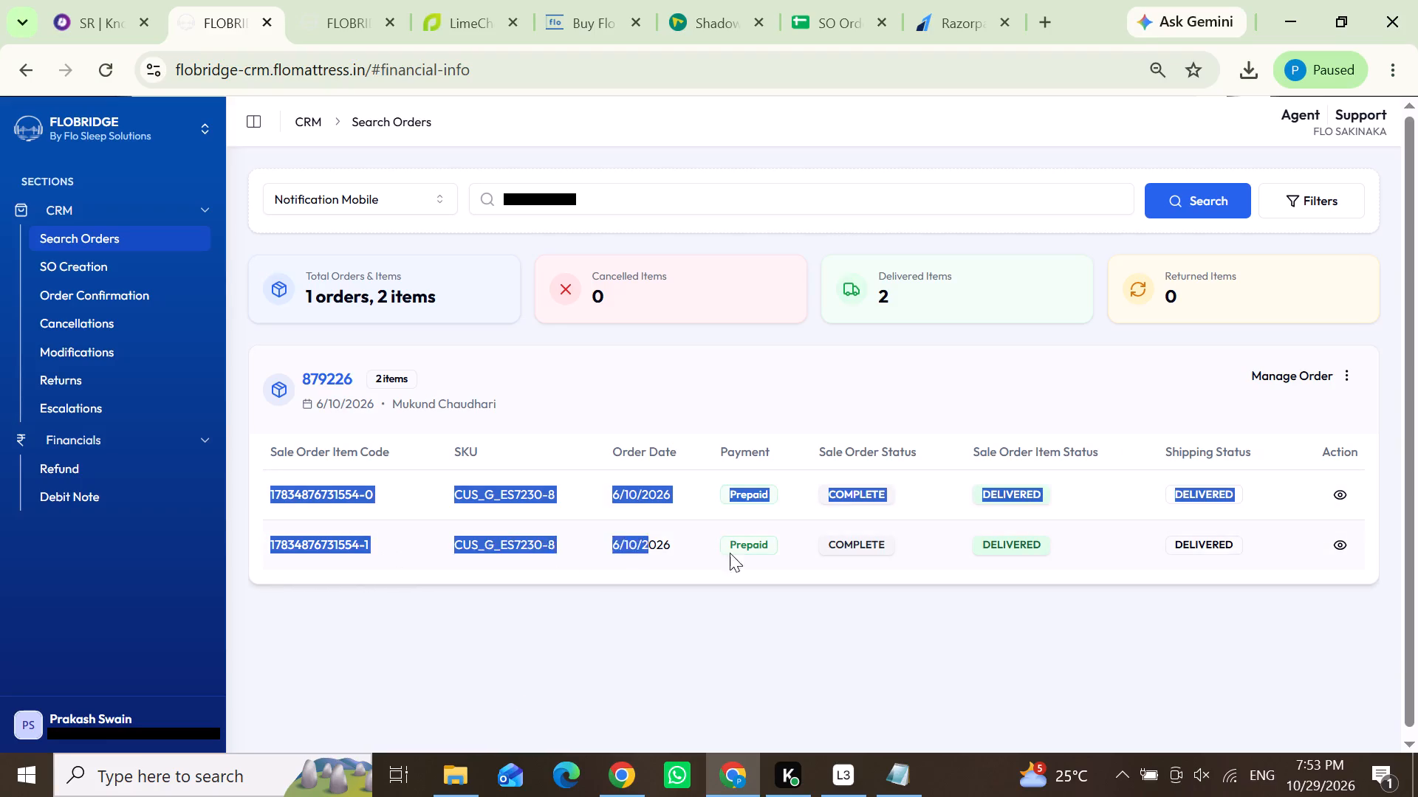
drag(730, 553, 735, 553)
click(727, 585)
click(1350, 547)
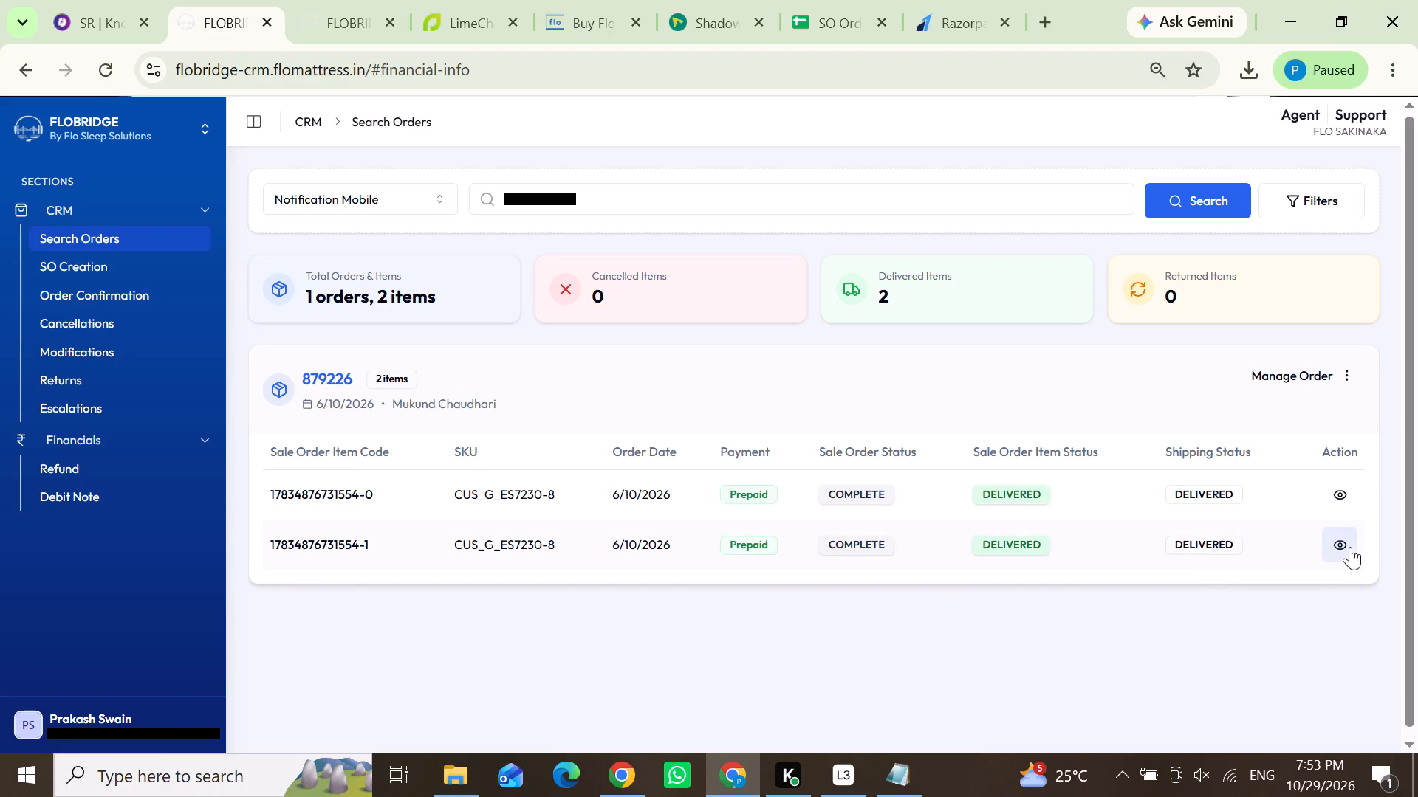
click(530, 403)
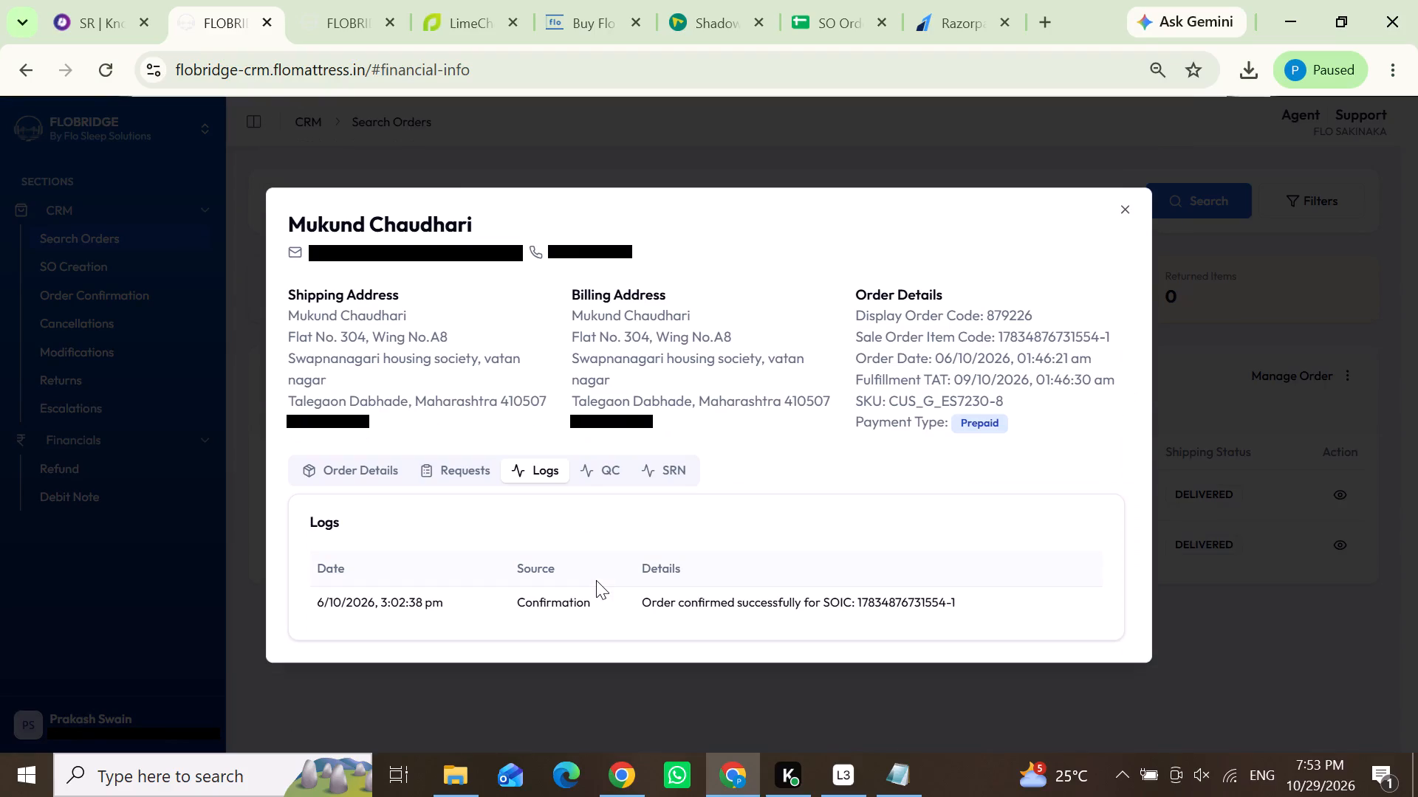
click(587, 683)
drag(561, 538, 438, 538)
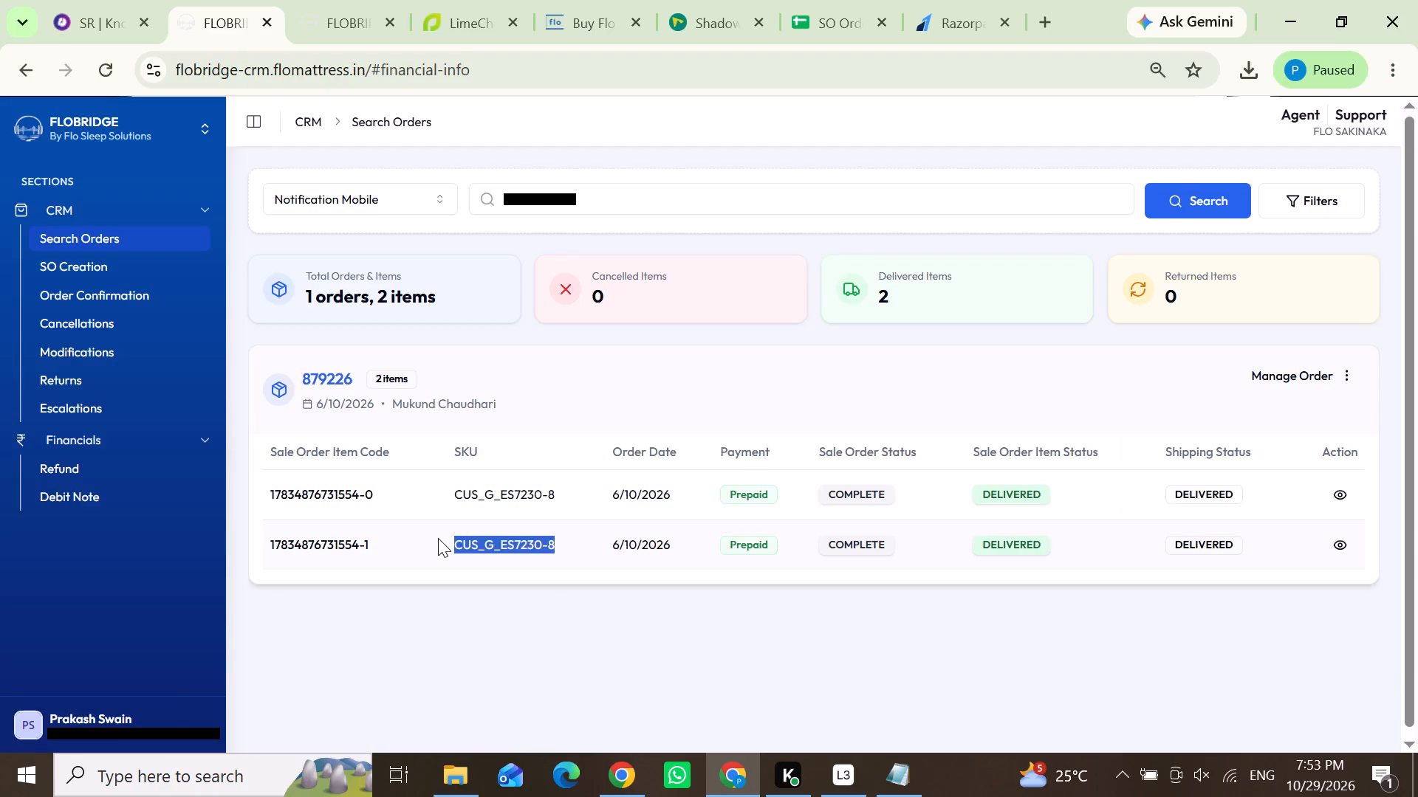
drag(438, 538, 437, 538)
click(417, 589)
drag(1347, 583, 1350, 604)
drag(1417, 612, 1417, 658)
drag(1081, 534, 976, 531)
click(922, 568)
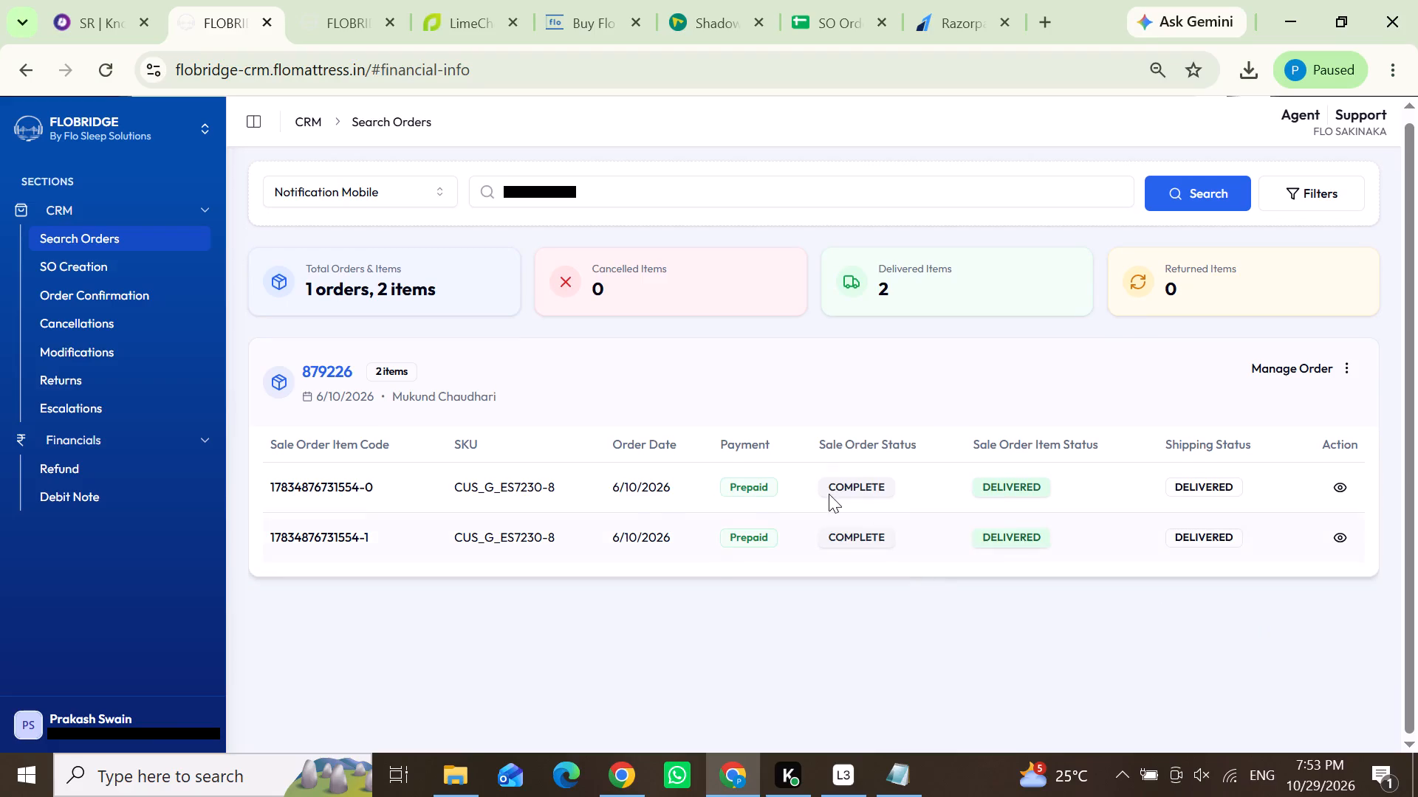
click(1330, 542)
click(353, 563)
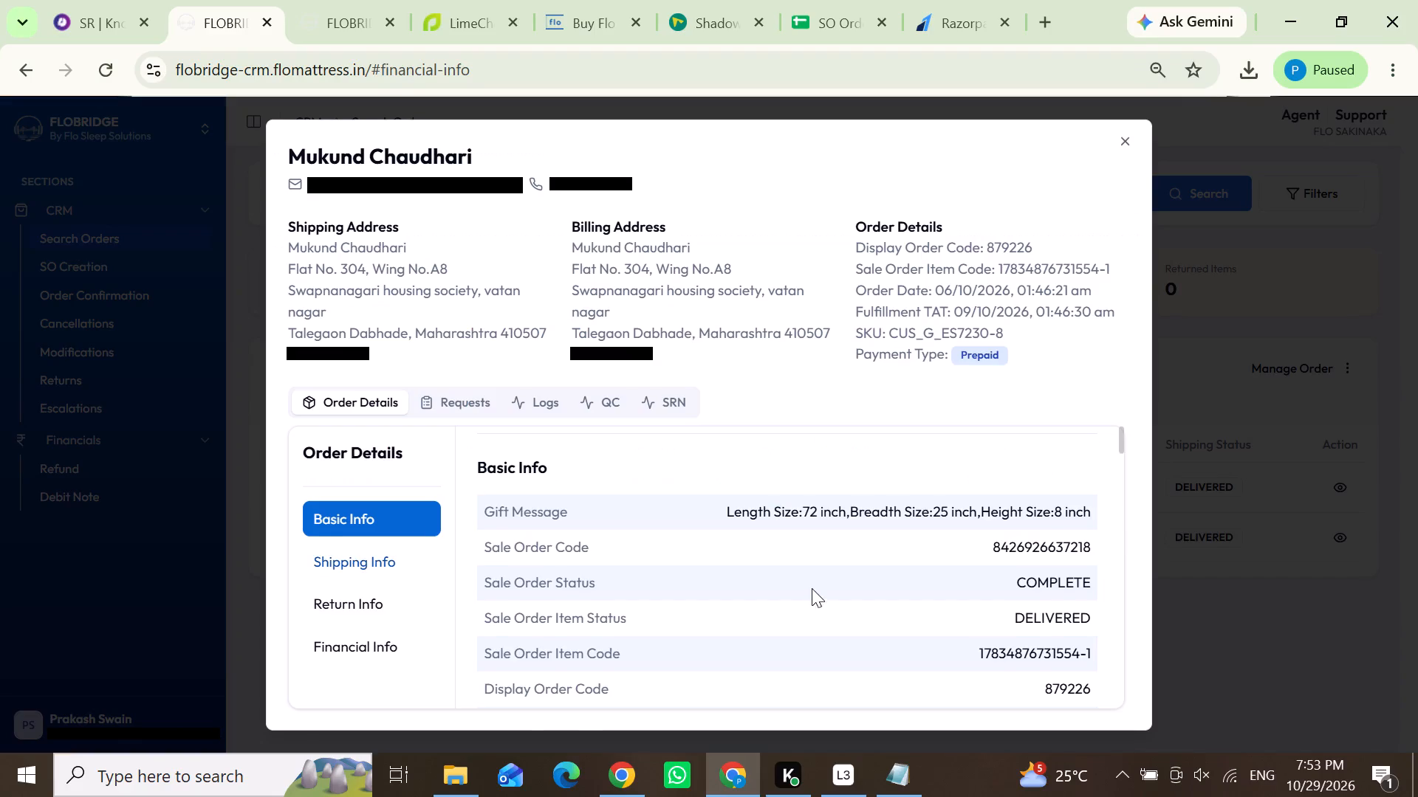
scroll(812, 587, down, 2)
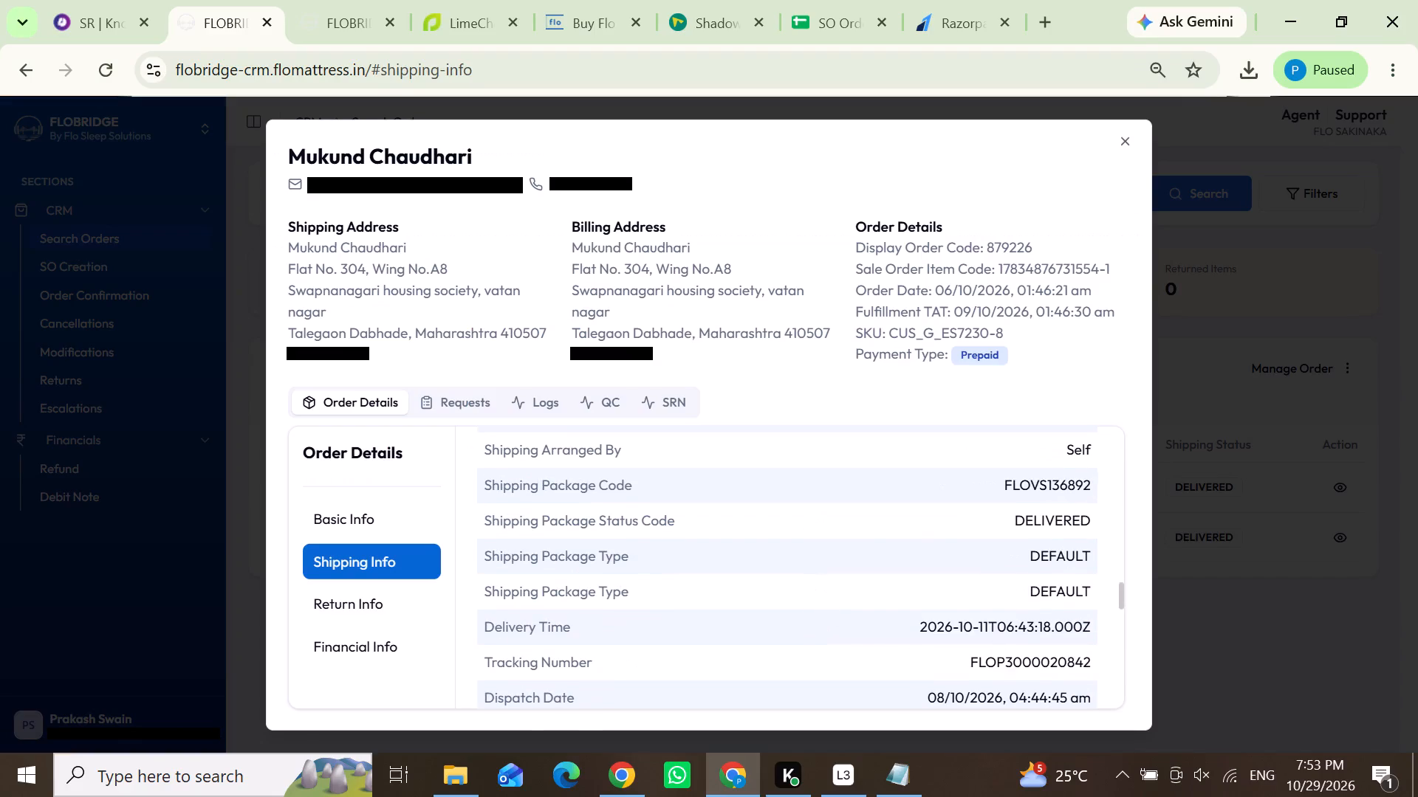
drag(989, 623, 898, 622)
click(803, 644)
scroll(998, 515, up, 3)
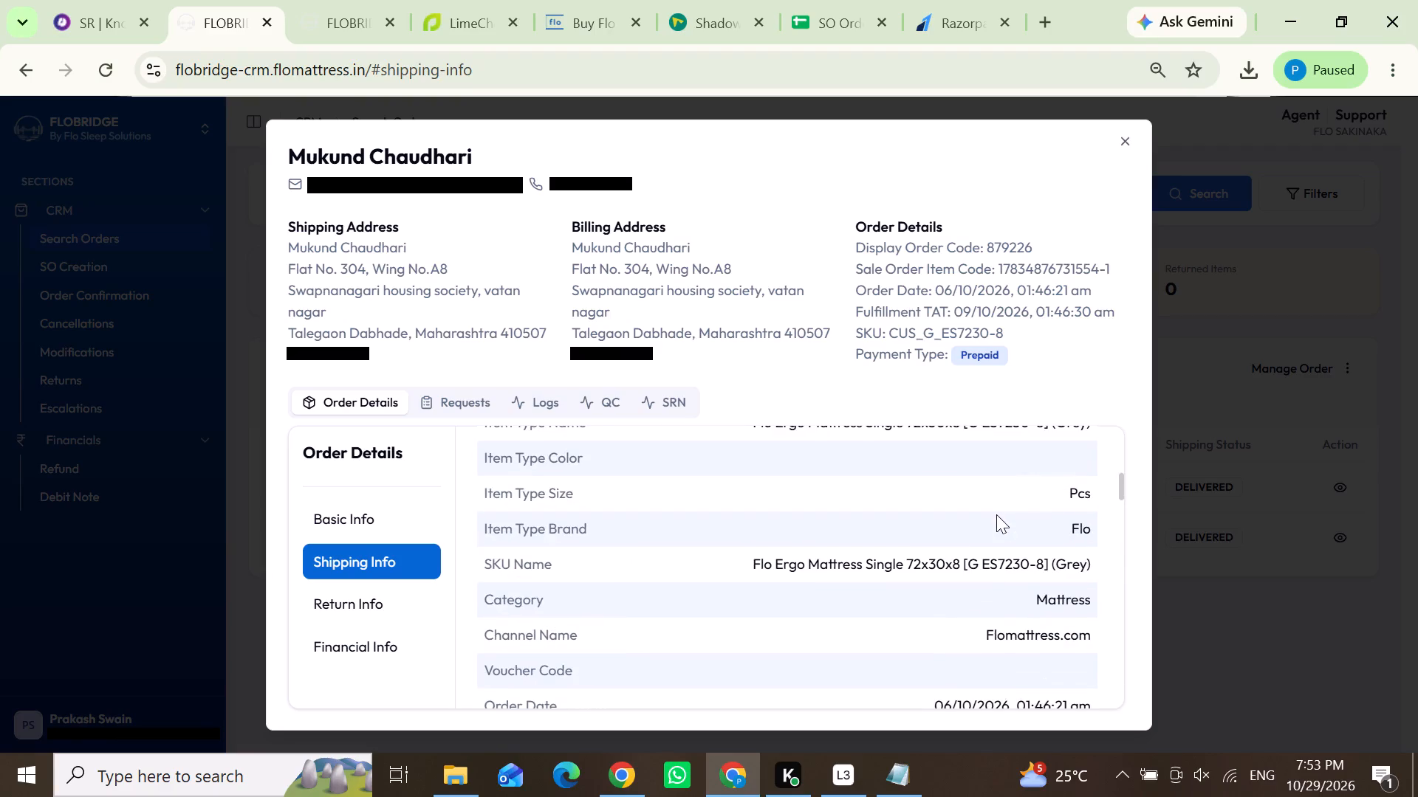
scroll(996, 514, up, 4)
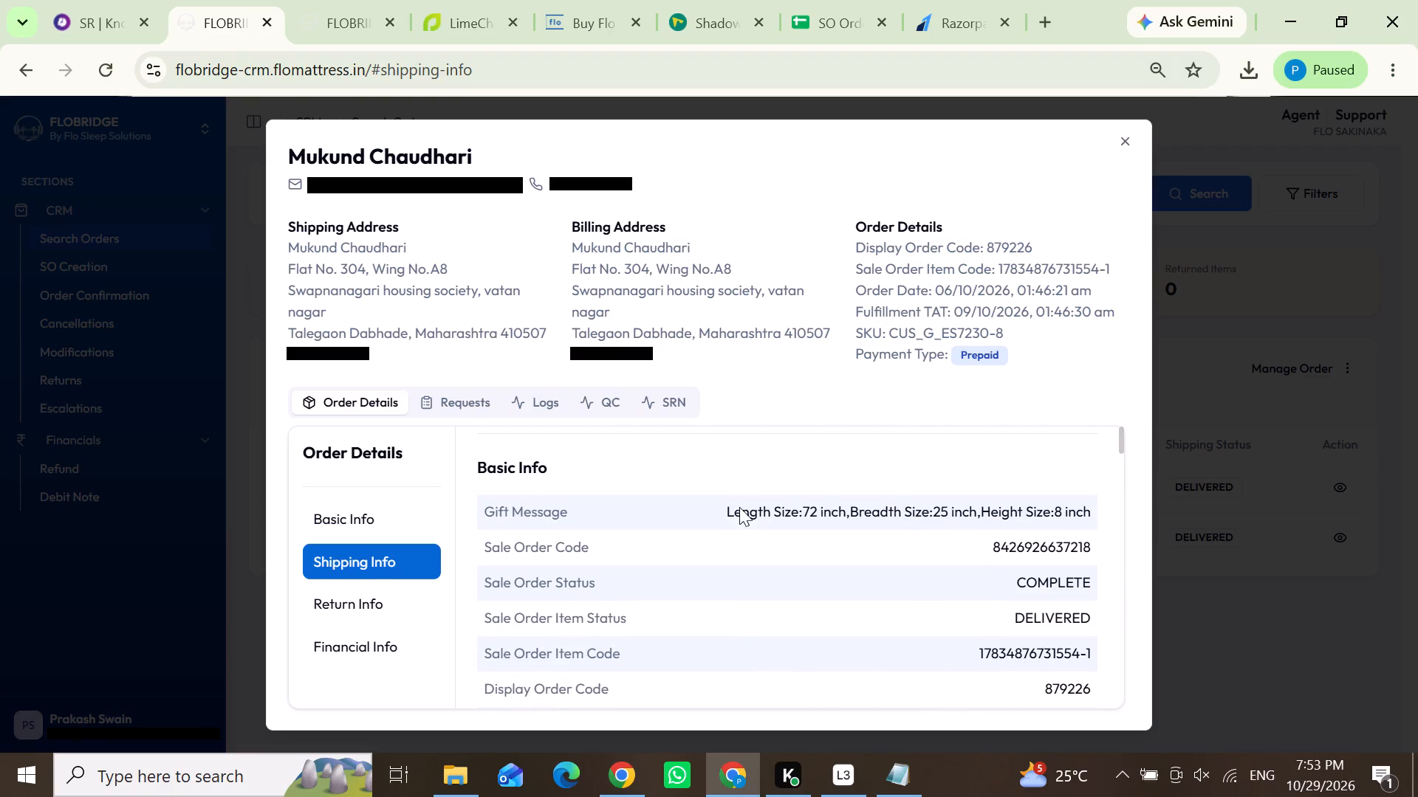
scroll(657, 491, up, 1)
click(1275, 452)
drag(1239, 480, 1238, 480)
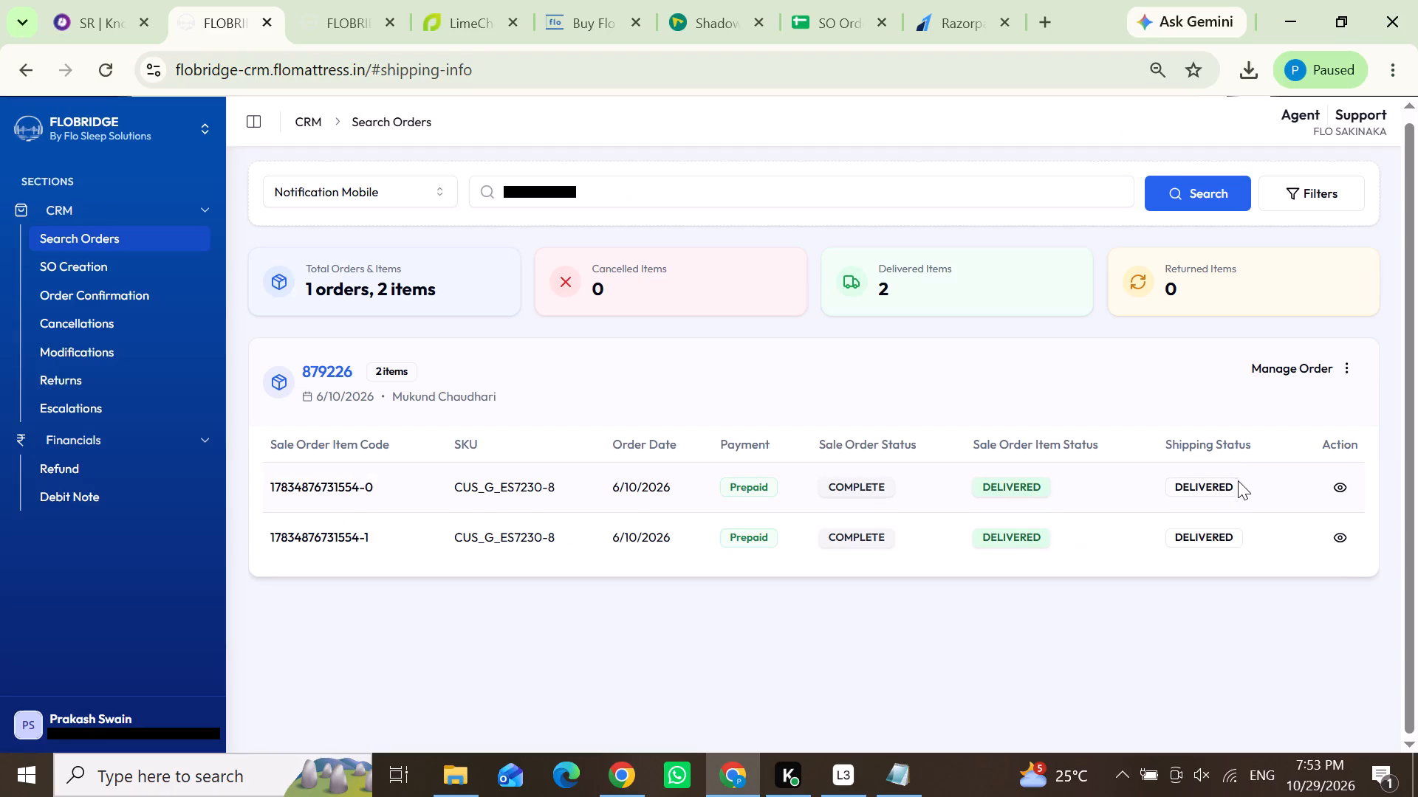
drag(1238, 480, 1143, 480)
click(1080, 485)
drag(1079, 485, 933, 479)
click(922, 520)
drag(1104, 538, 923, 530)
click(919, 561)
drag(350, 368, 339, 368)
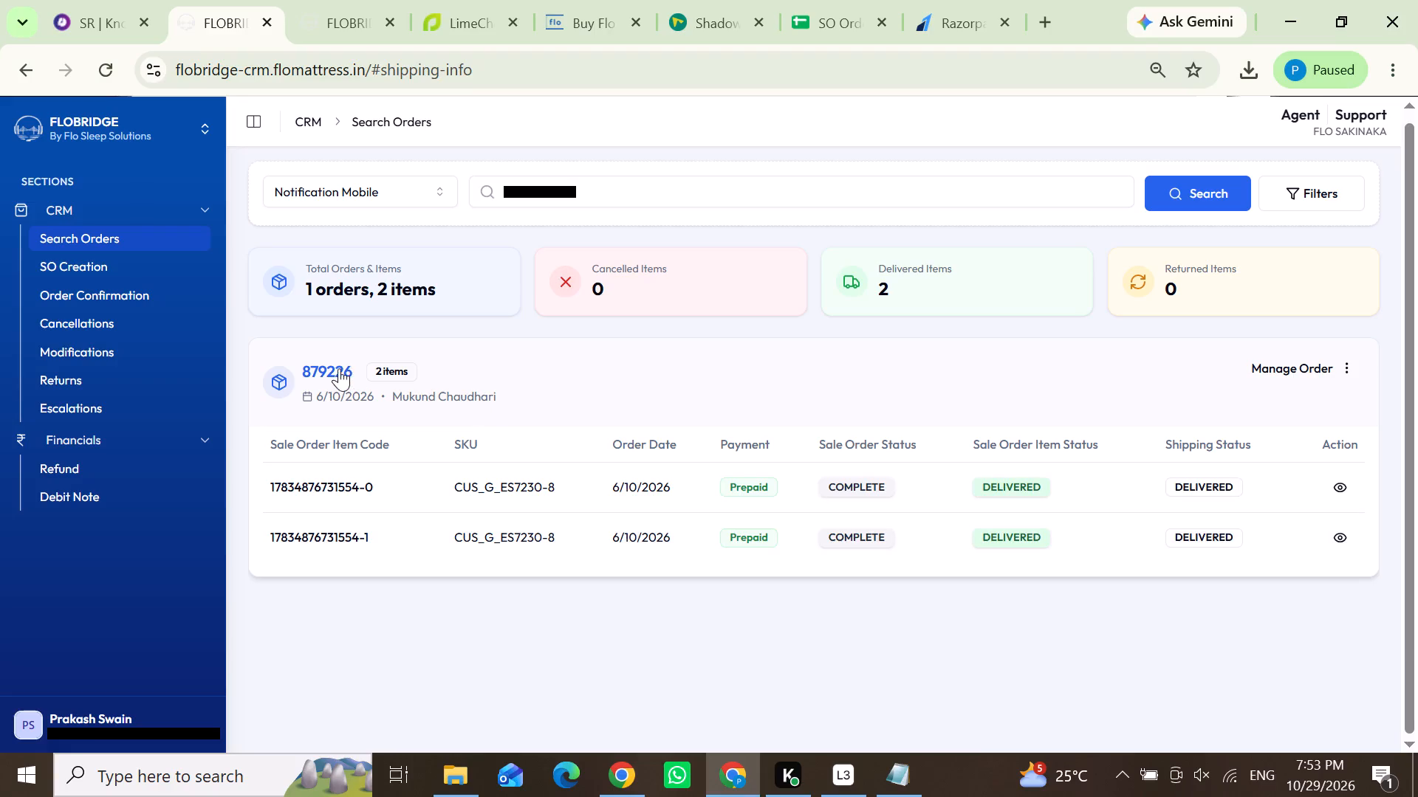
drag(339, 368, 287, 370)
key(ctrl+c)
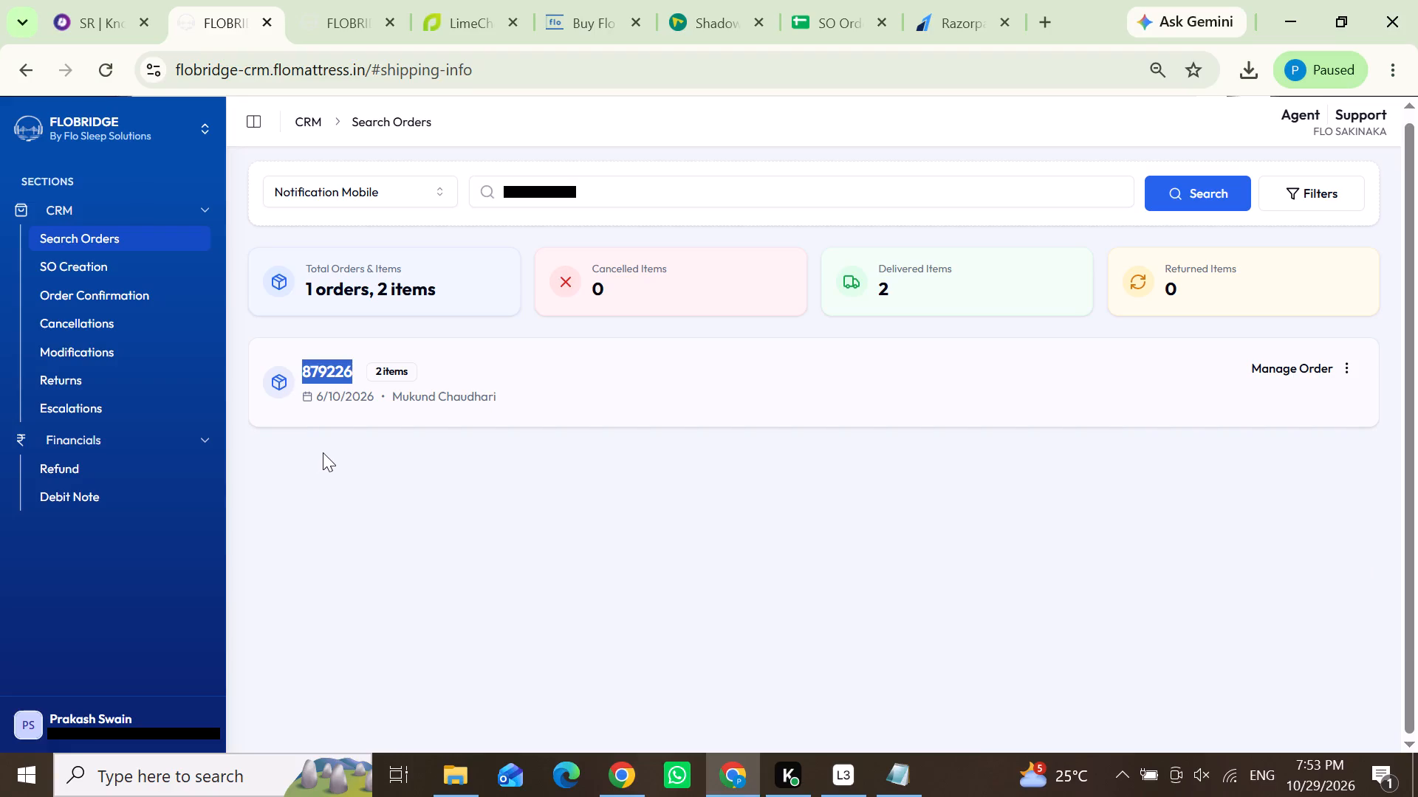
click(374, 0)
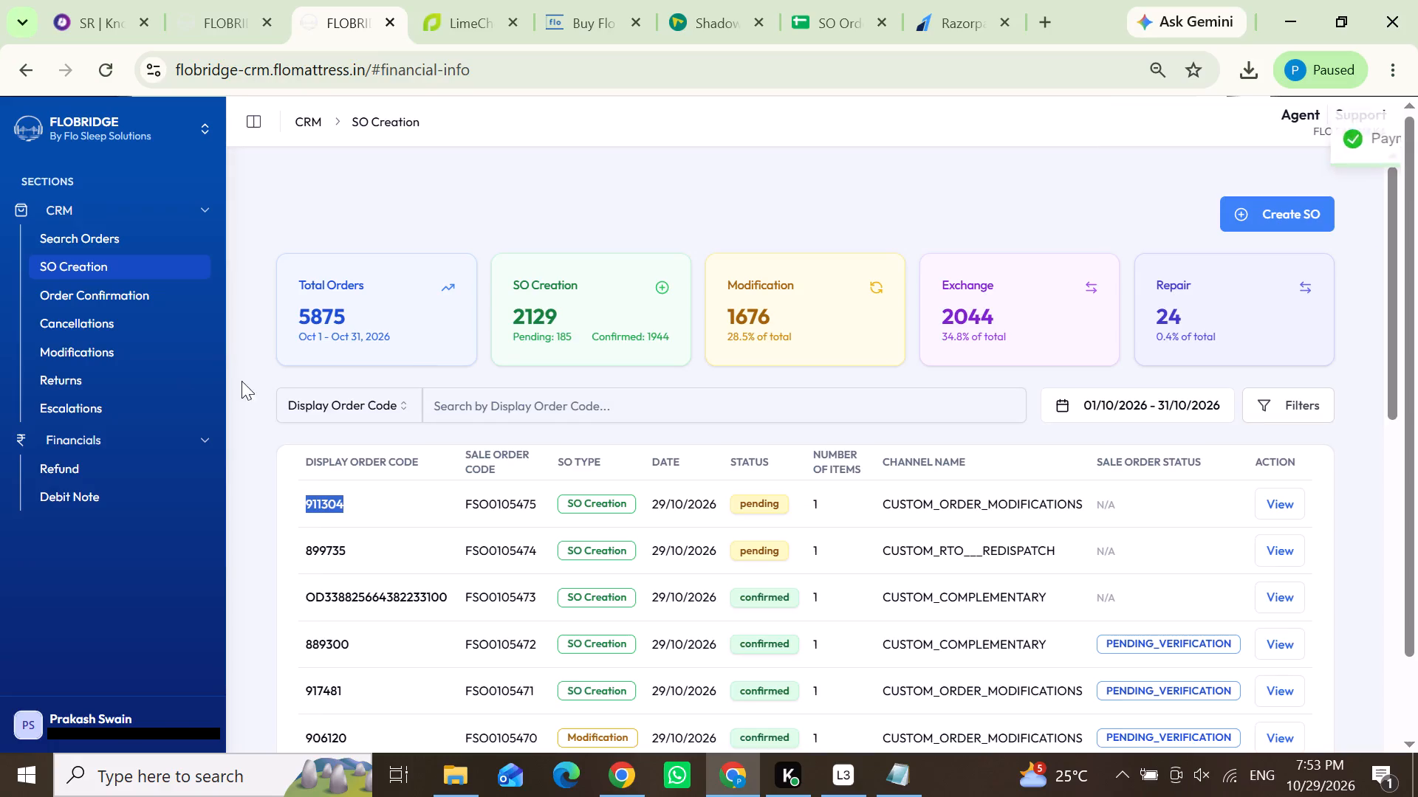
click(89, 238)
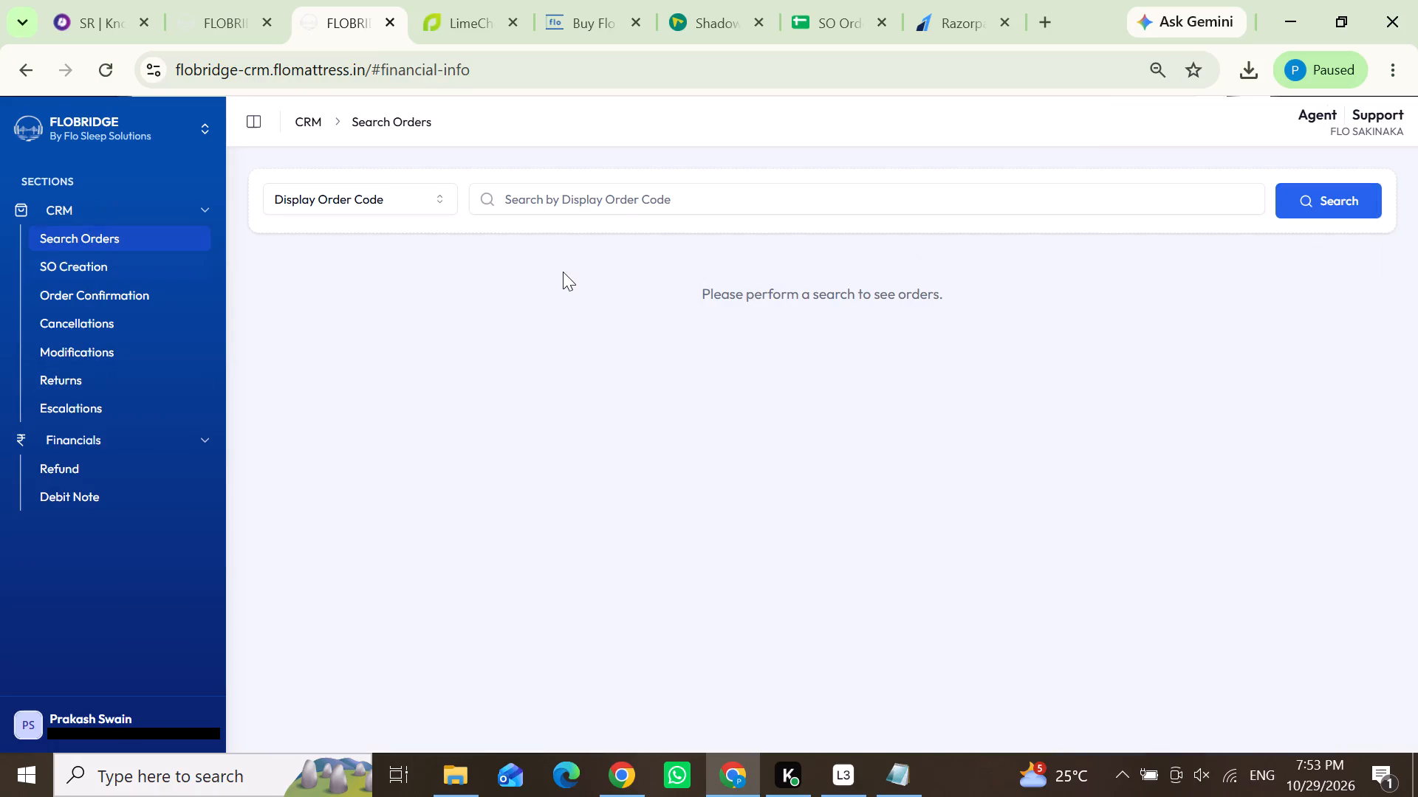
click(596, 201)
key(ctrl+v)
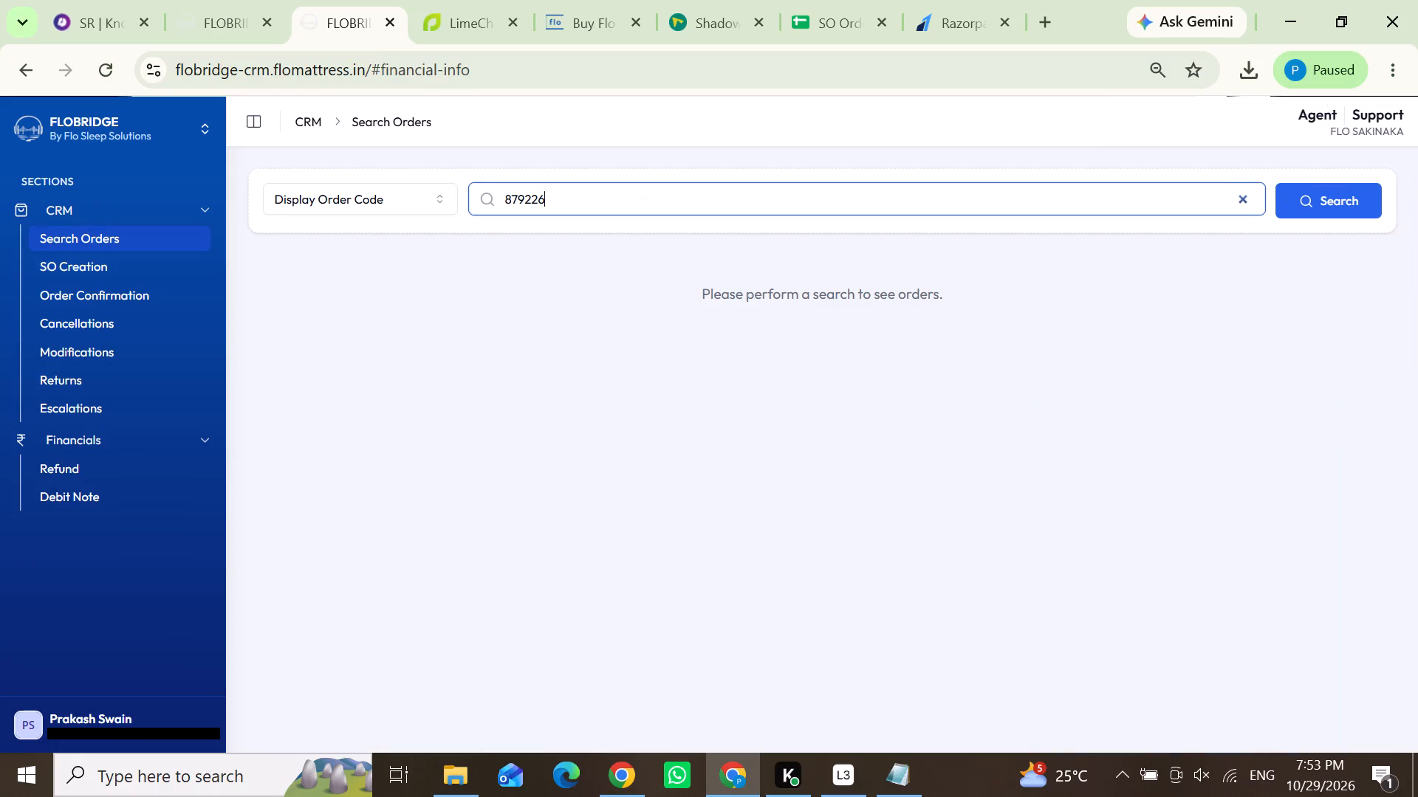
key(Return)
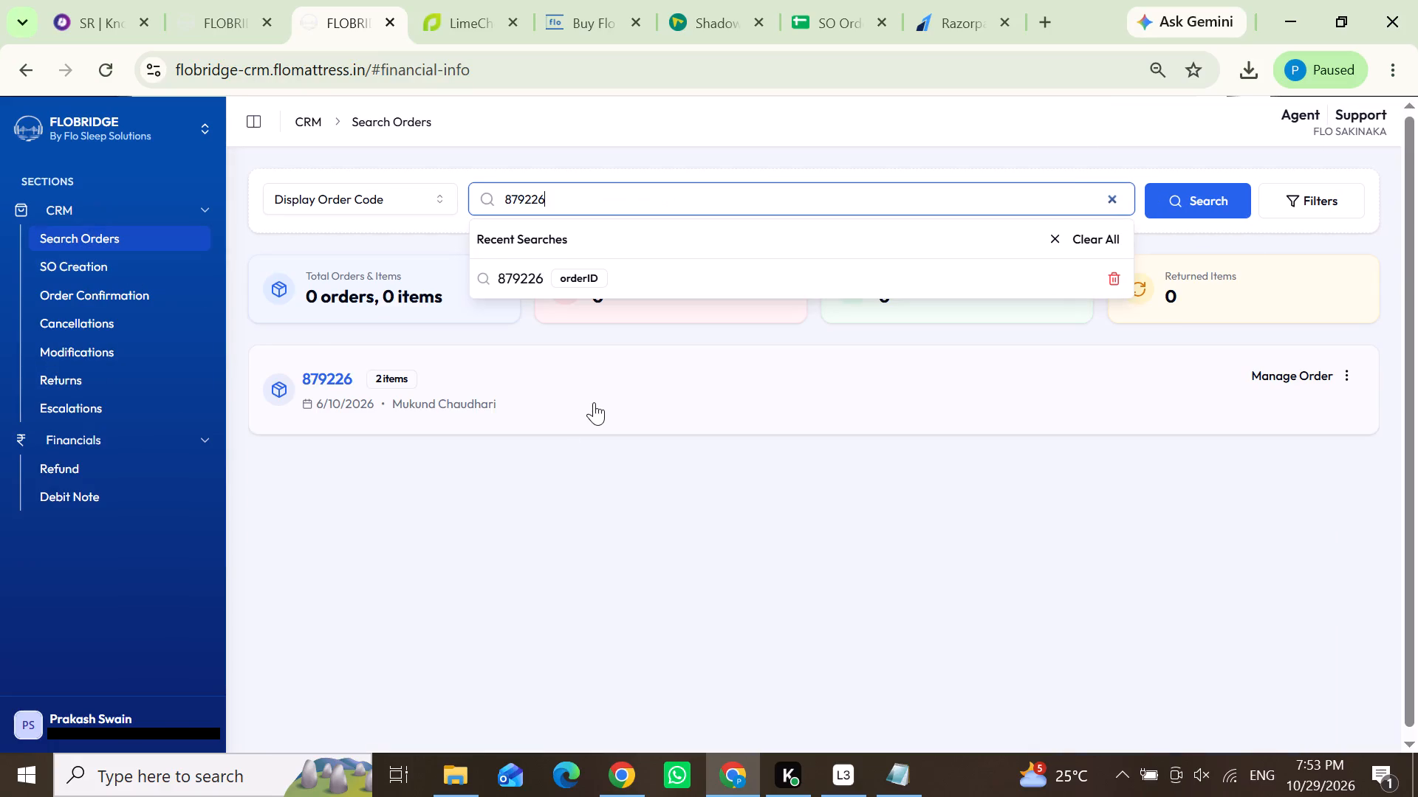
click(1334, 492)
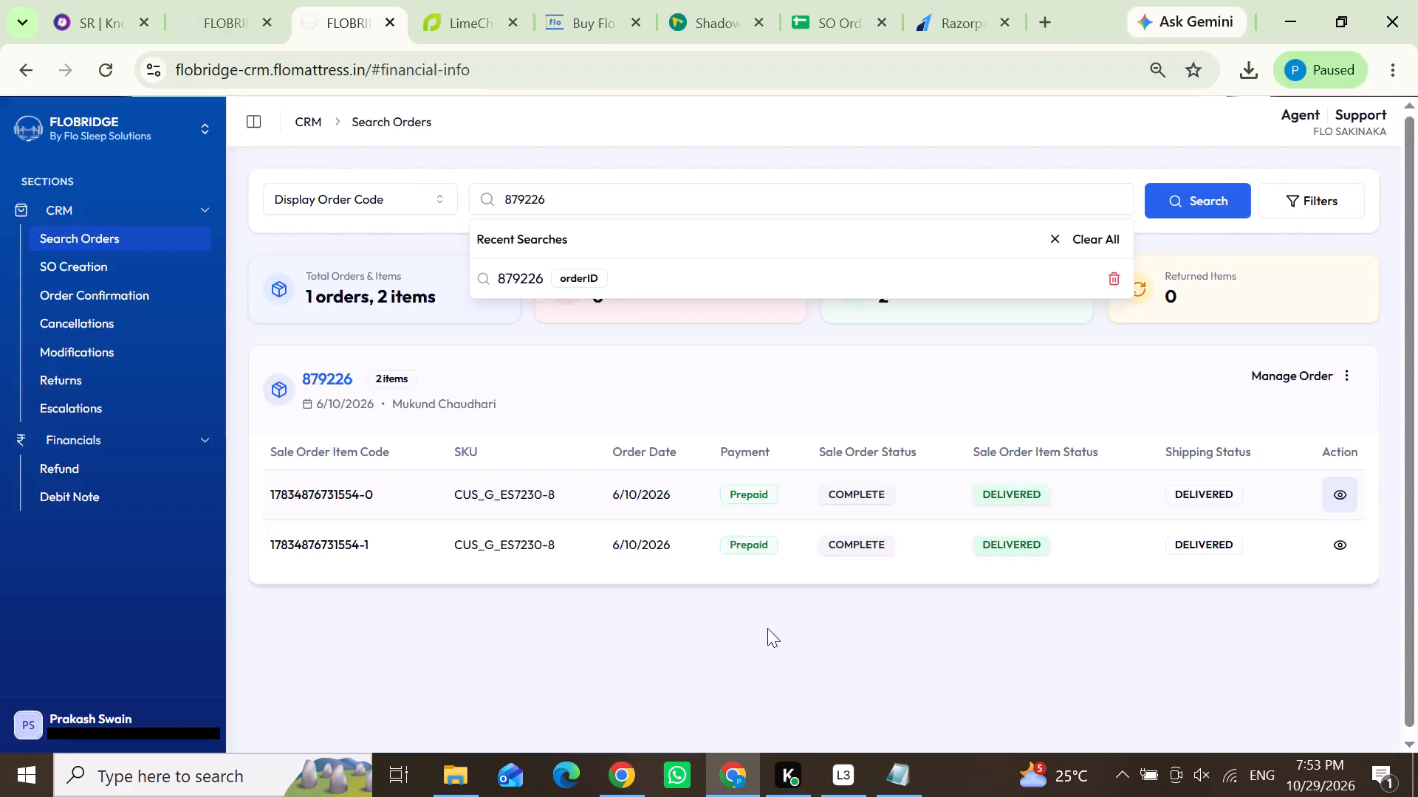
click(379, 644)
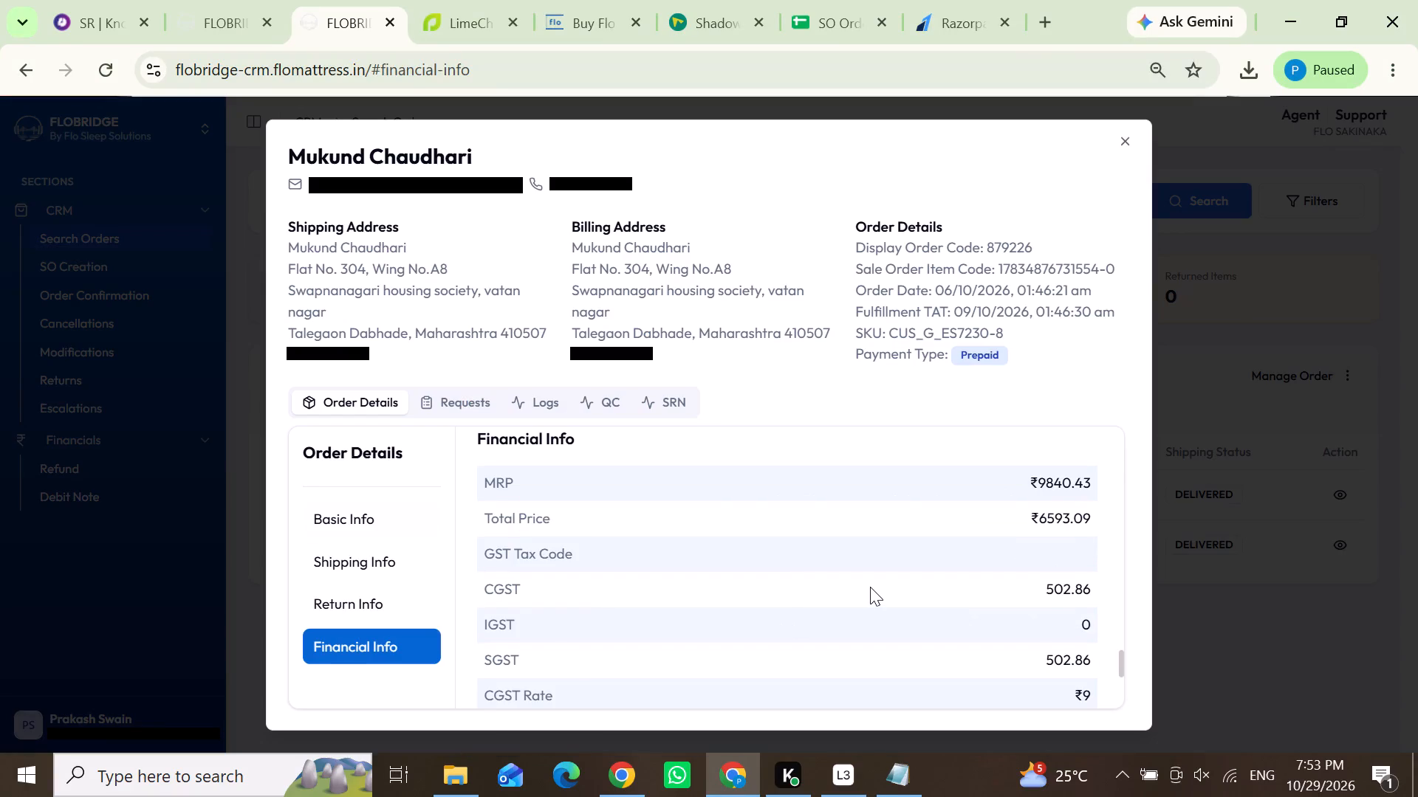
scroll(870, 587, down, 1)
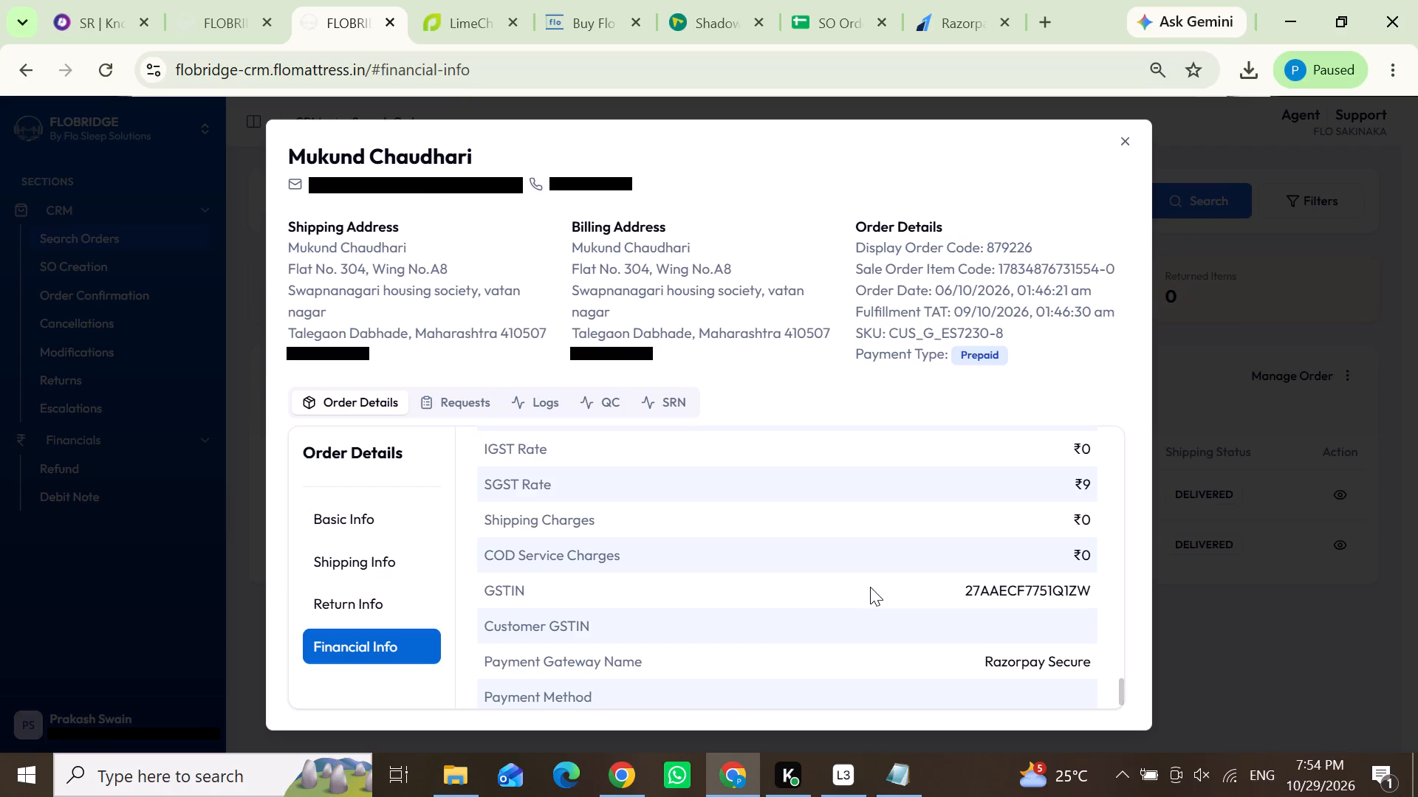
scroll(879, 587, up, 2)
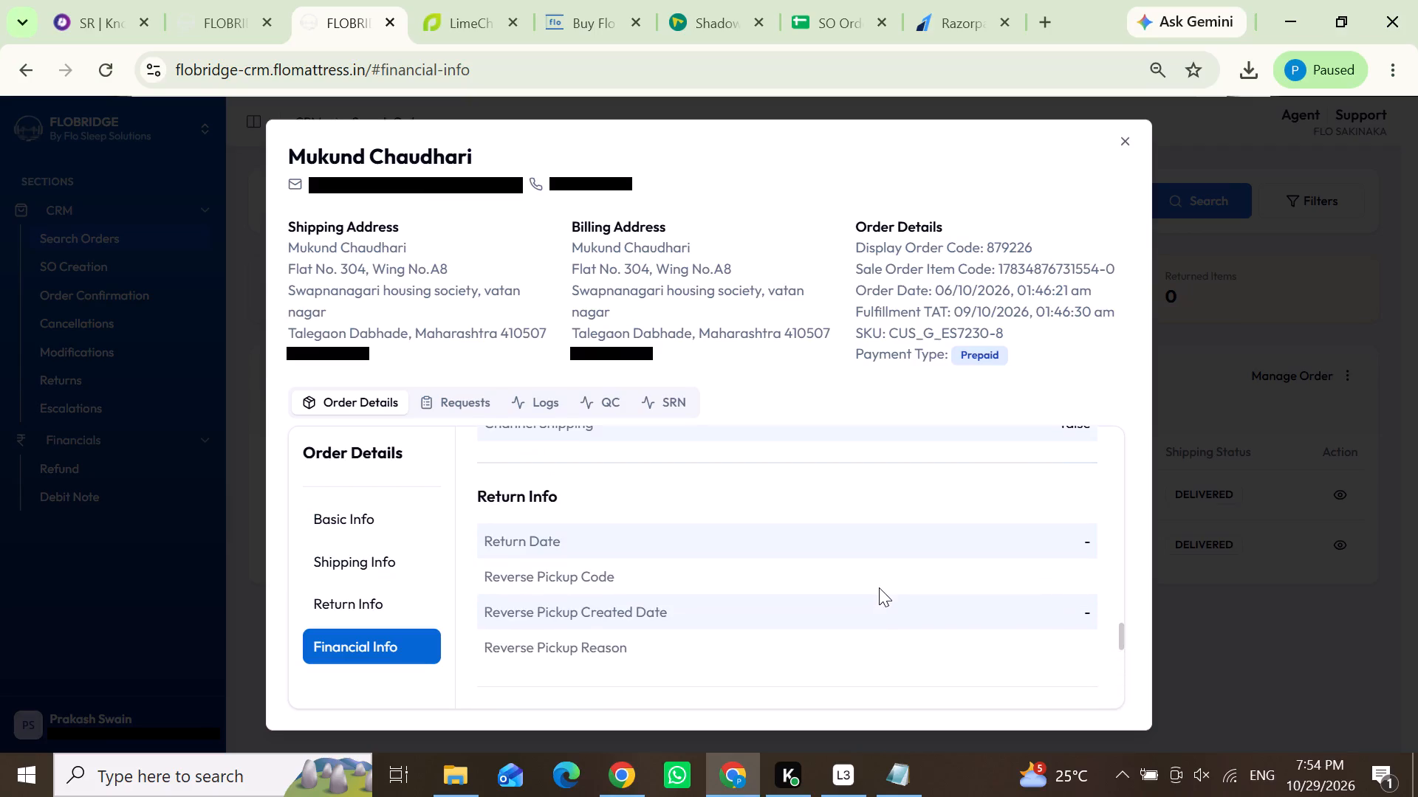
scroll(879, 587, up, 4)
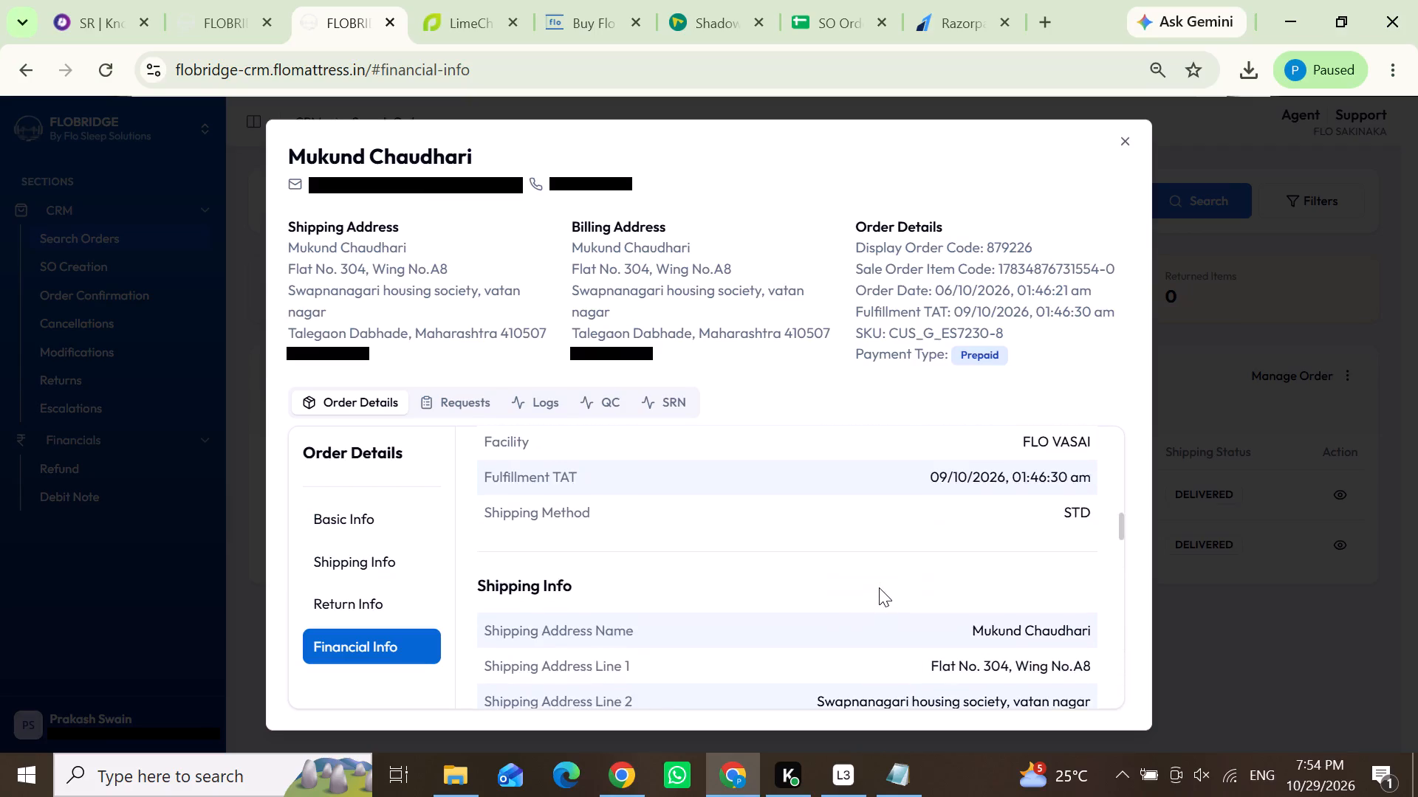
scroll(879, 587, up, 4)
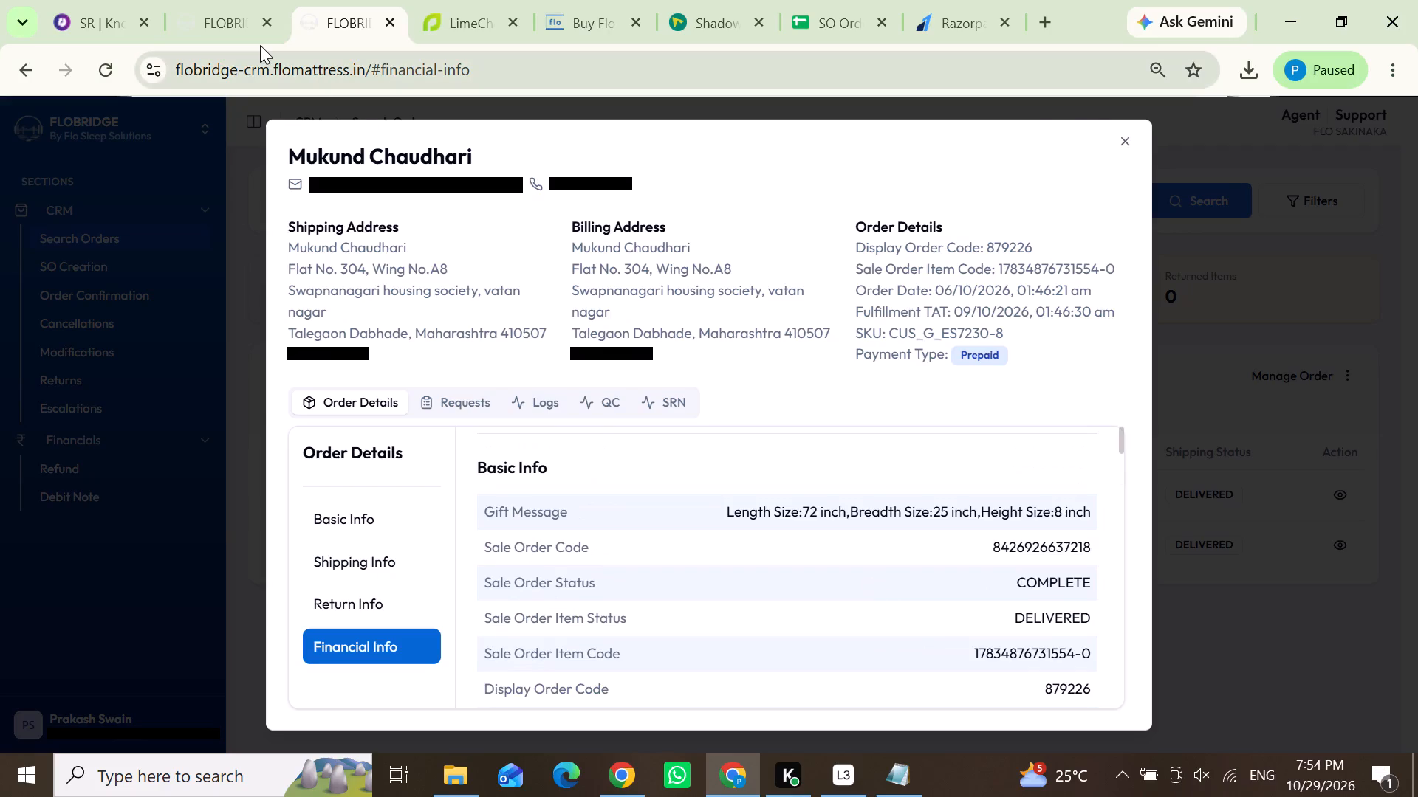
click(242, 31)
click(596, 379)
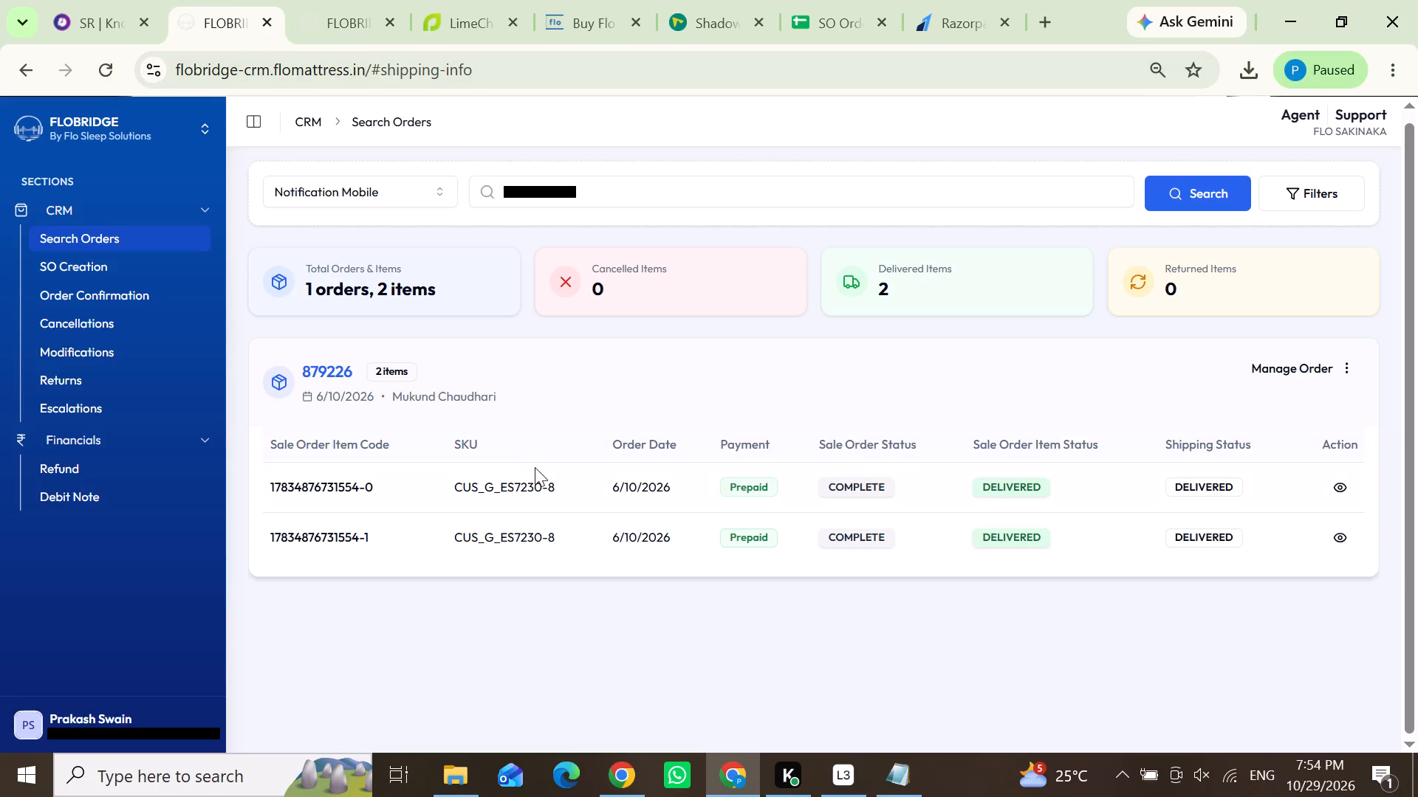
drag(561, 489, 501, 493)
click(567, 522)
drag(562, 536, 501, 537)
click(497, 573)
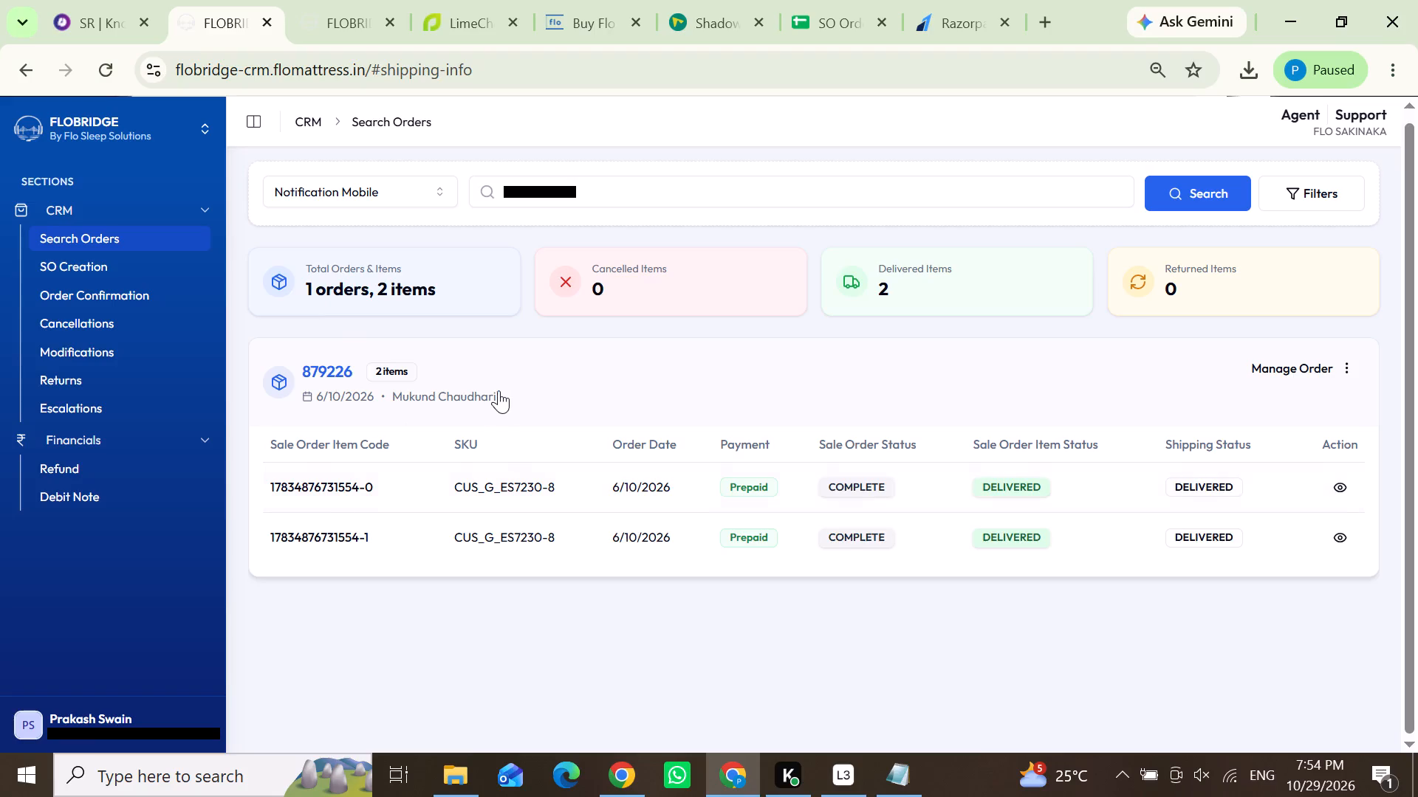
In Knowlarity, update the caller's customer record with the Return Request disposition and the note 879226, and save it.
click(112, 12)
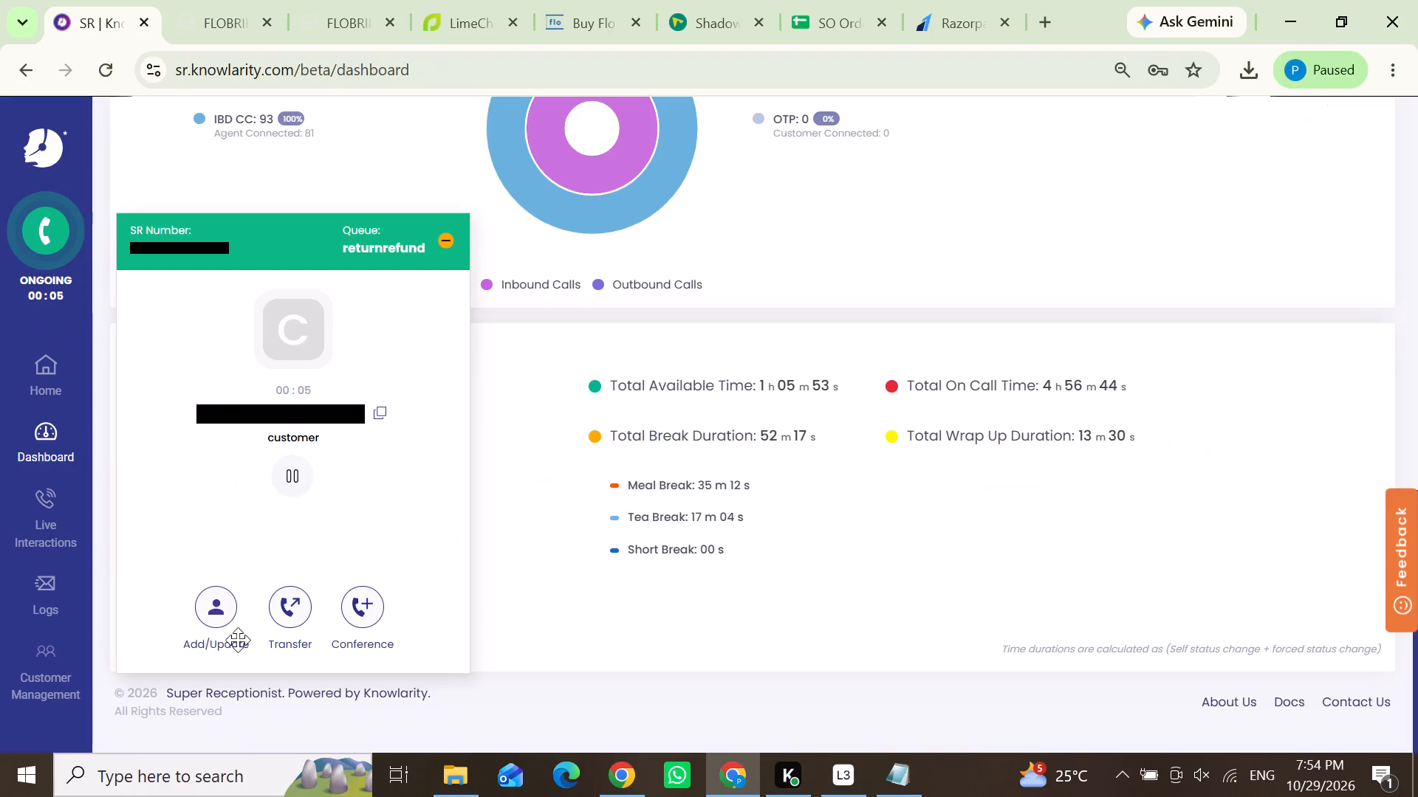
click(214, 618)
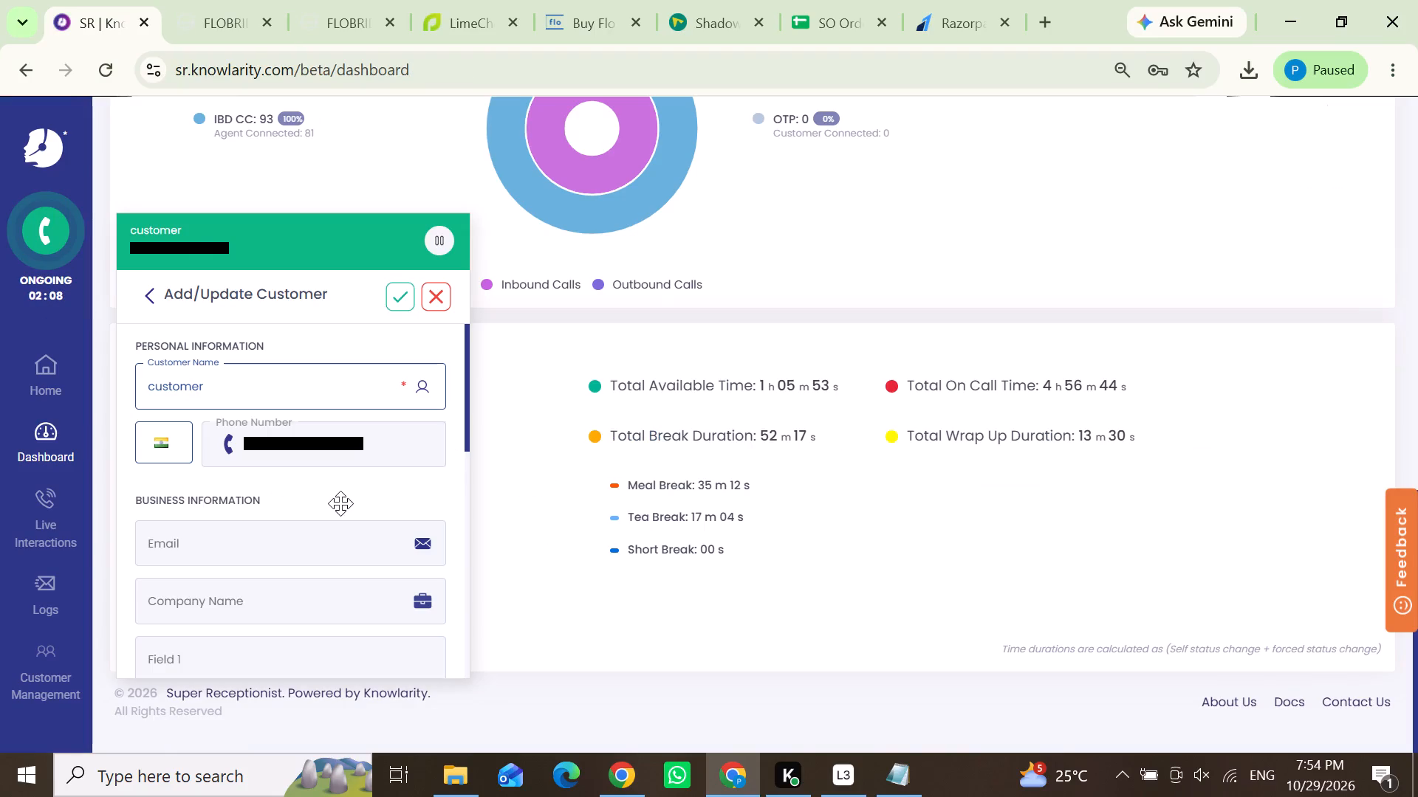
scroll(319, 517, down, 1)
click(238, 538)
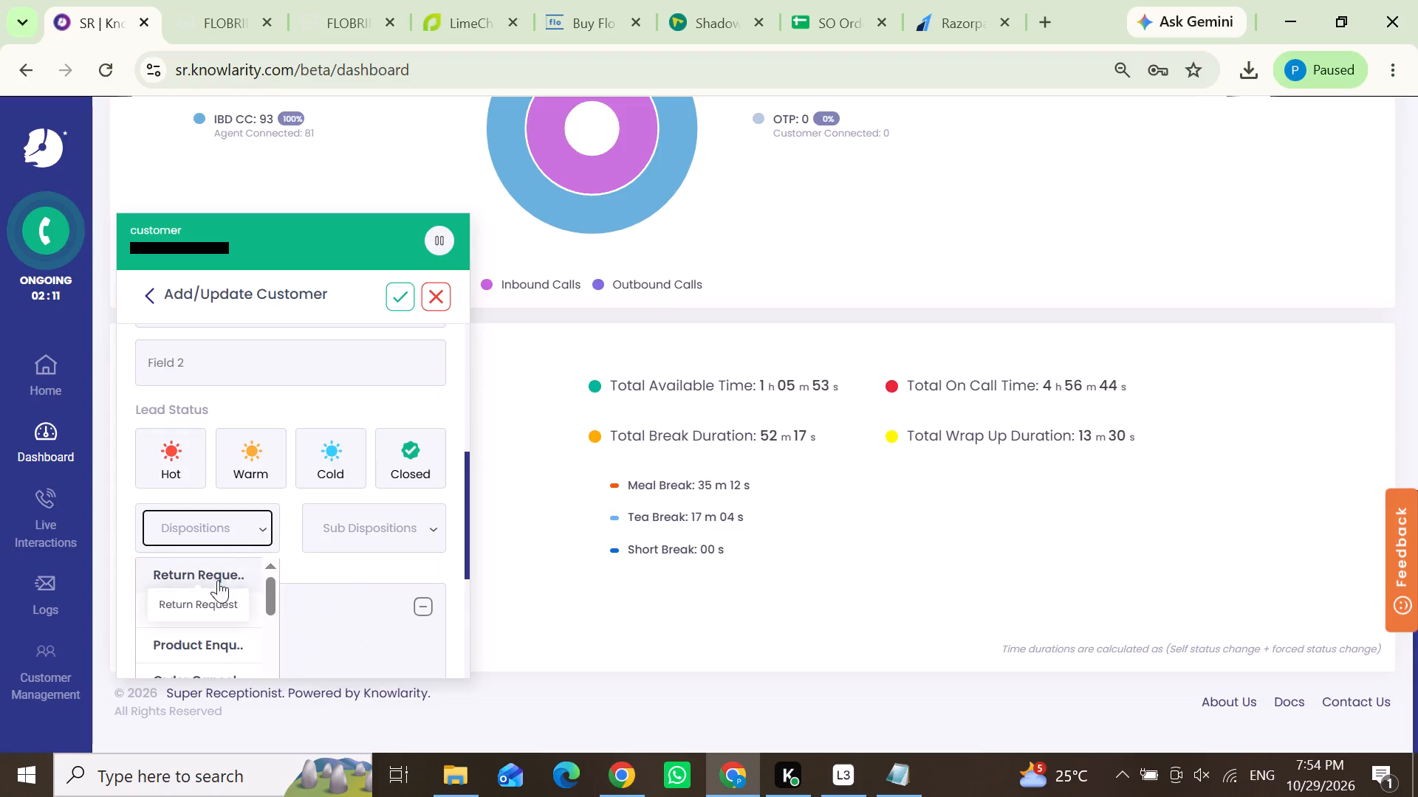
click(223, 573)
click(216, 636)
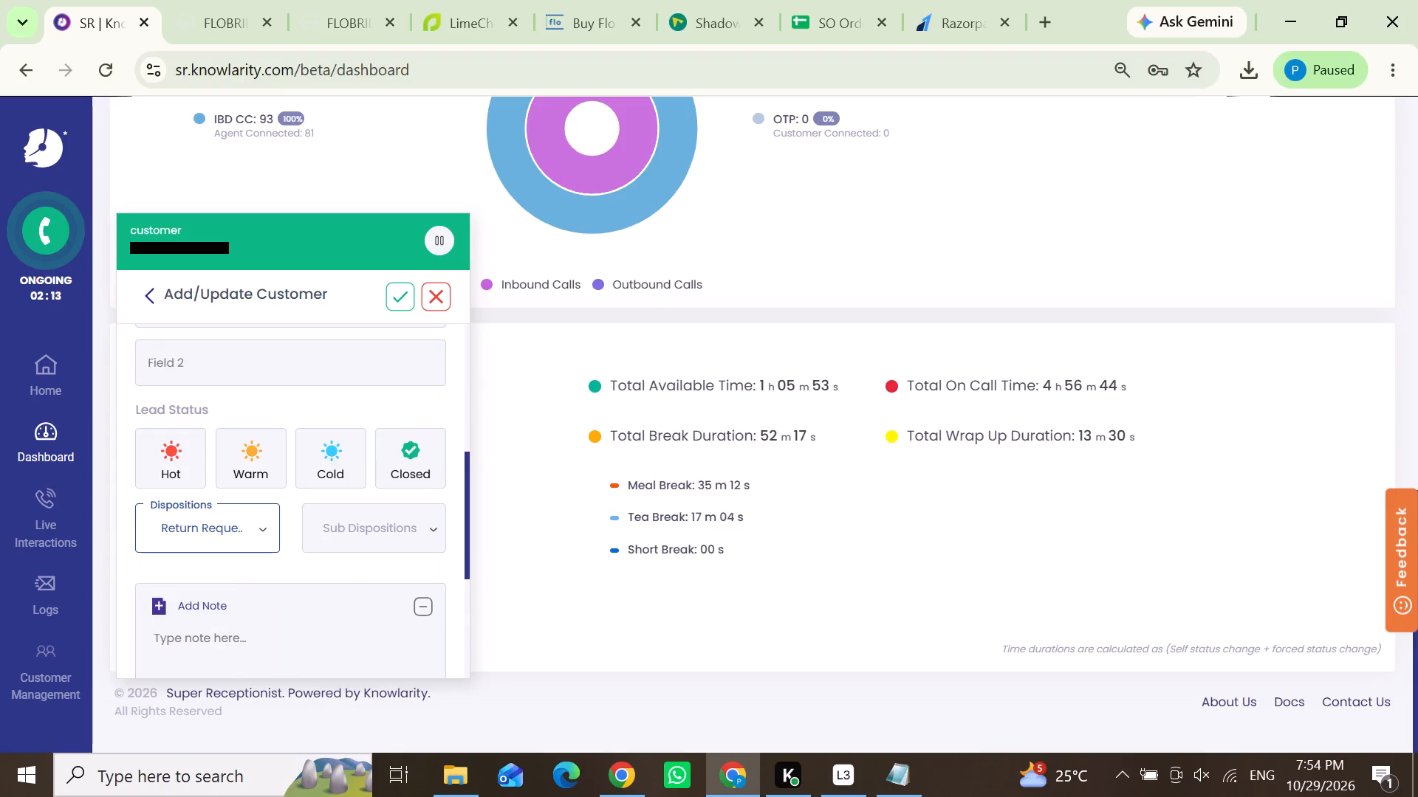
key(ctrl+v)
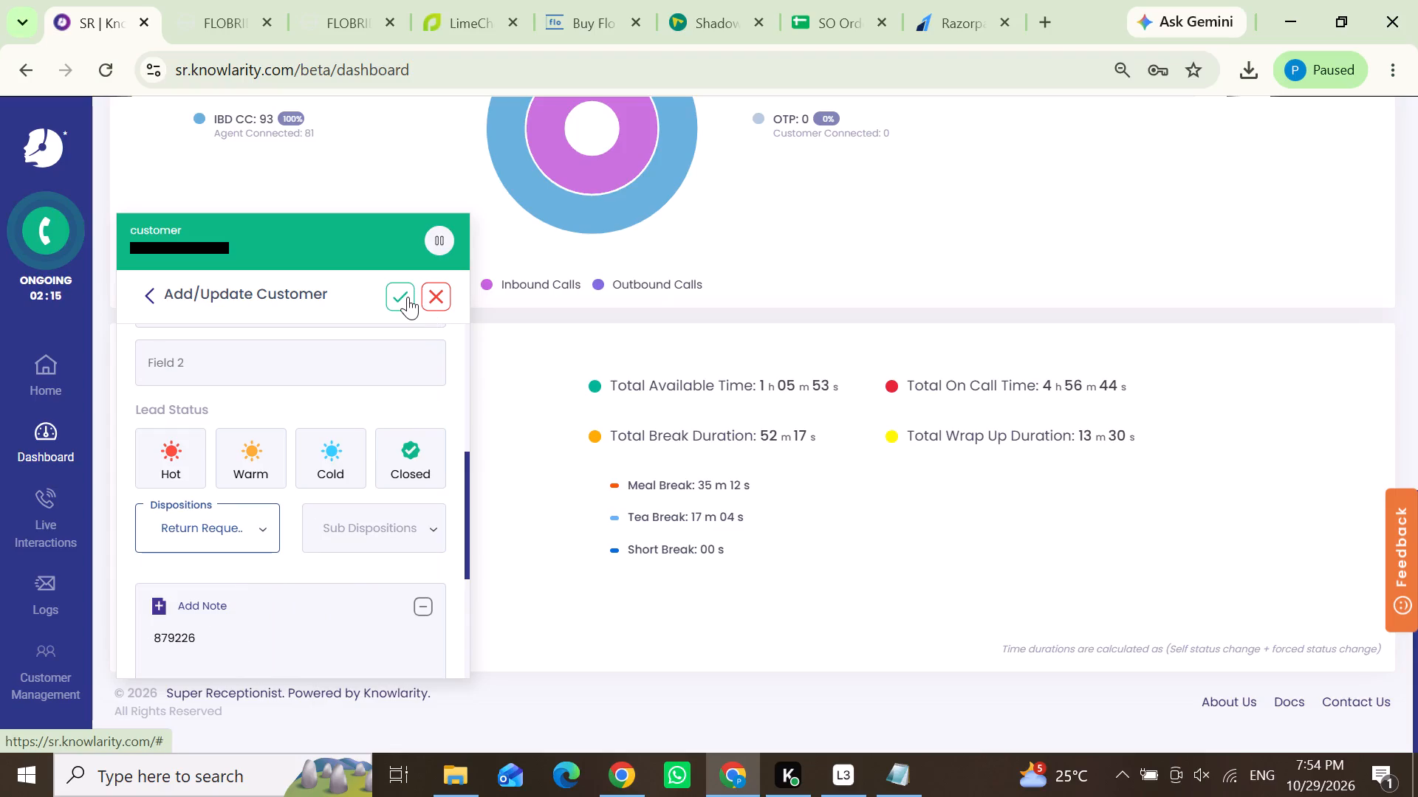
click(408, 297)
click(219, 12)
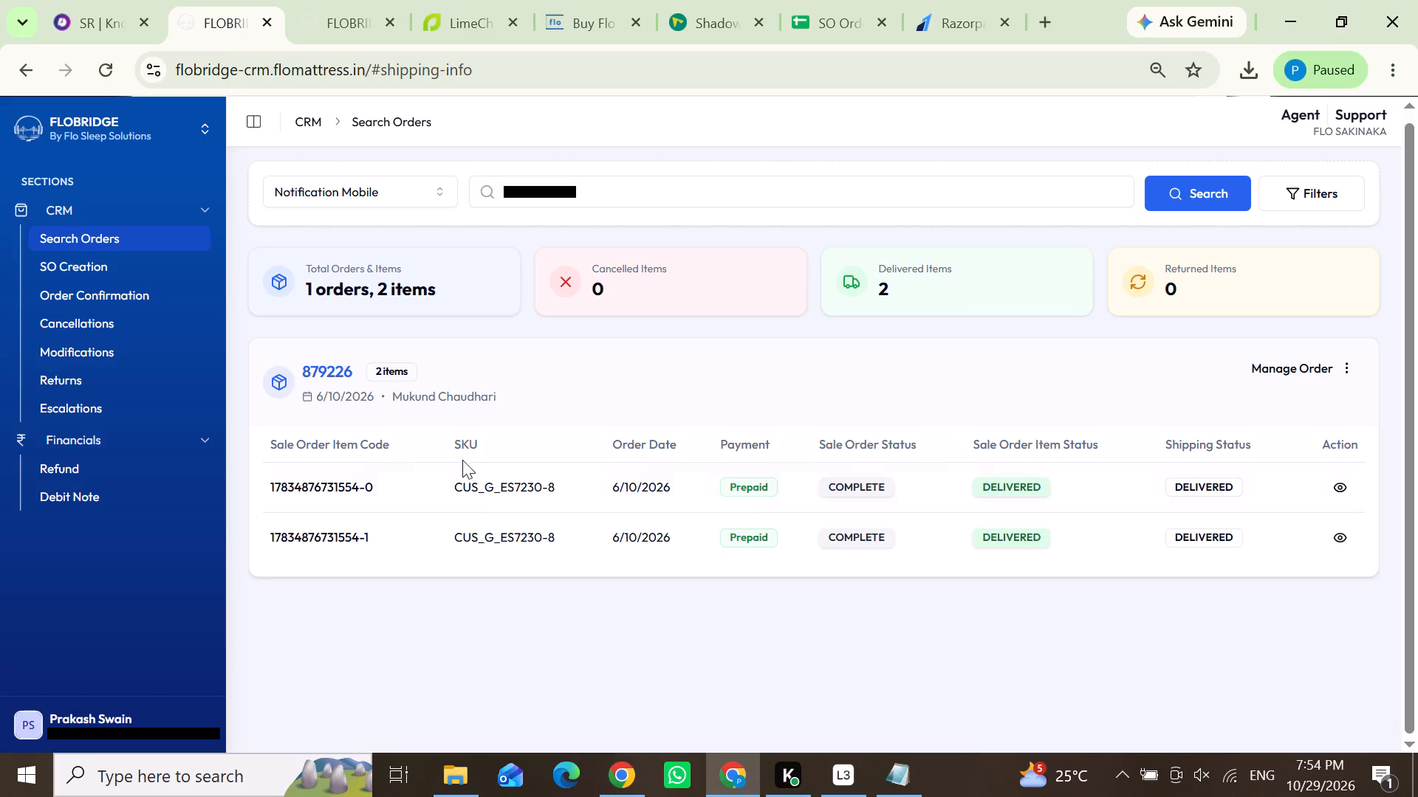
drag(450, 531, 556, 545)
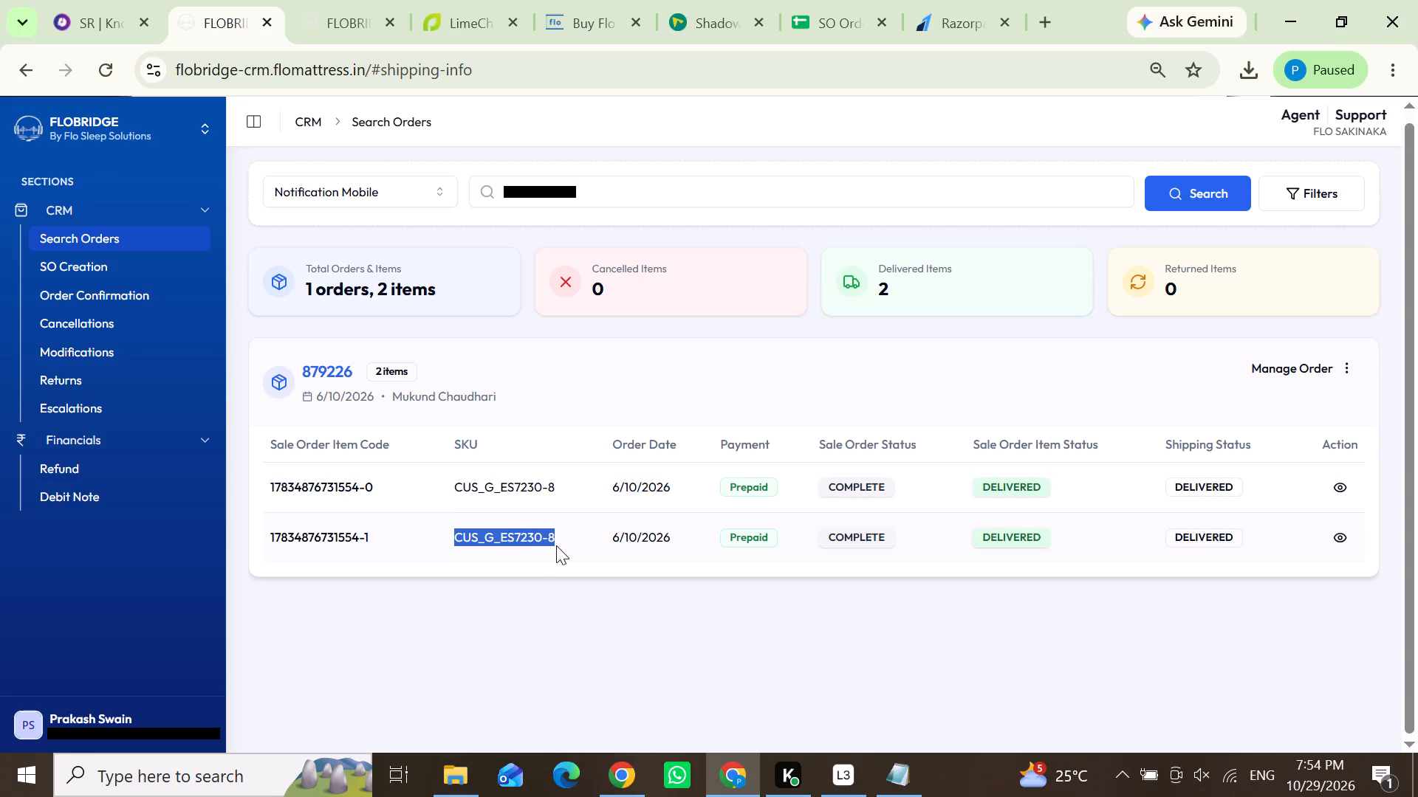
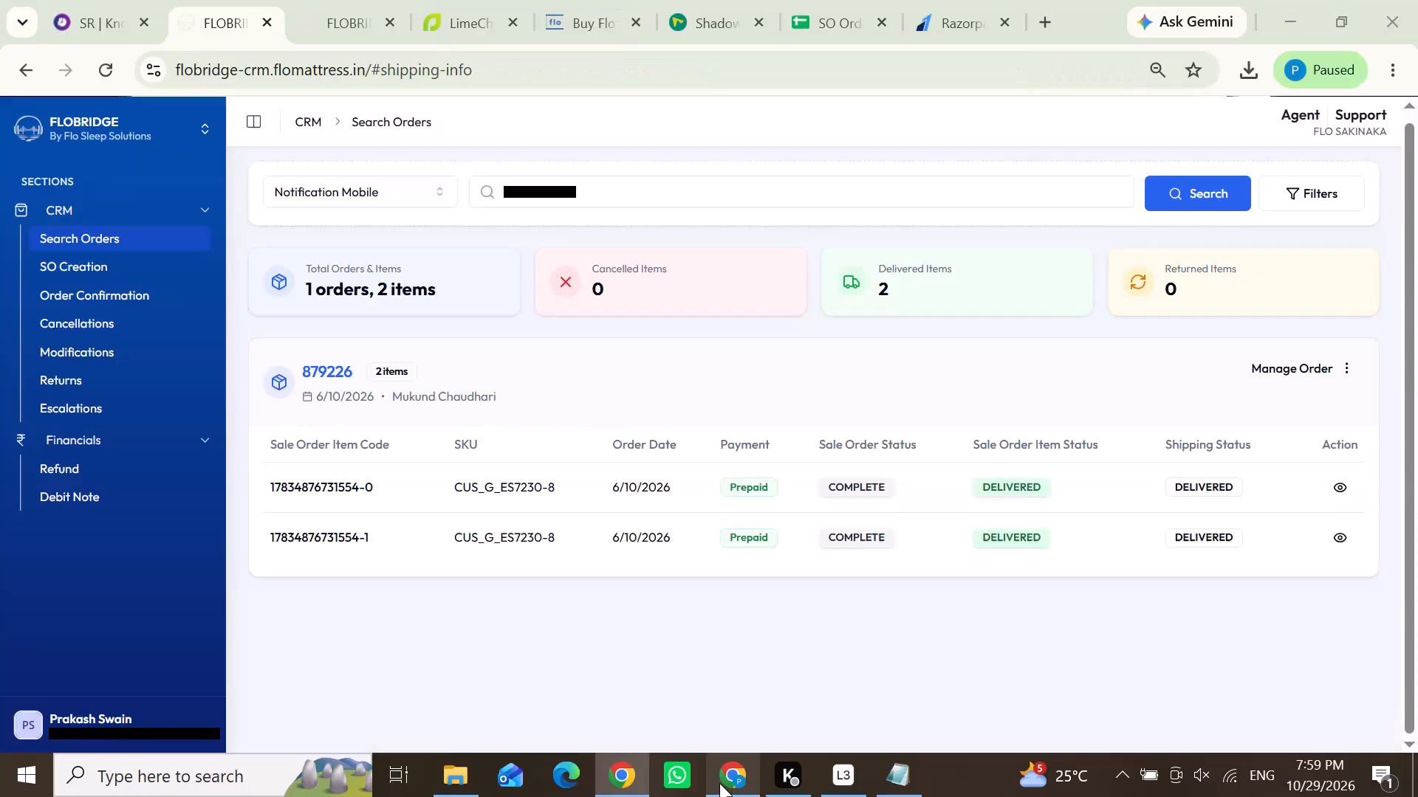
Copy the caller's number from Knowlarity and search Flobridge orders by notification mobile with its leading prefix removed.
click(69, 4)
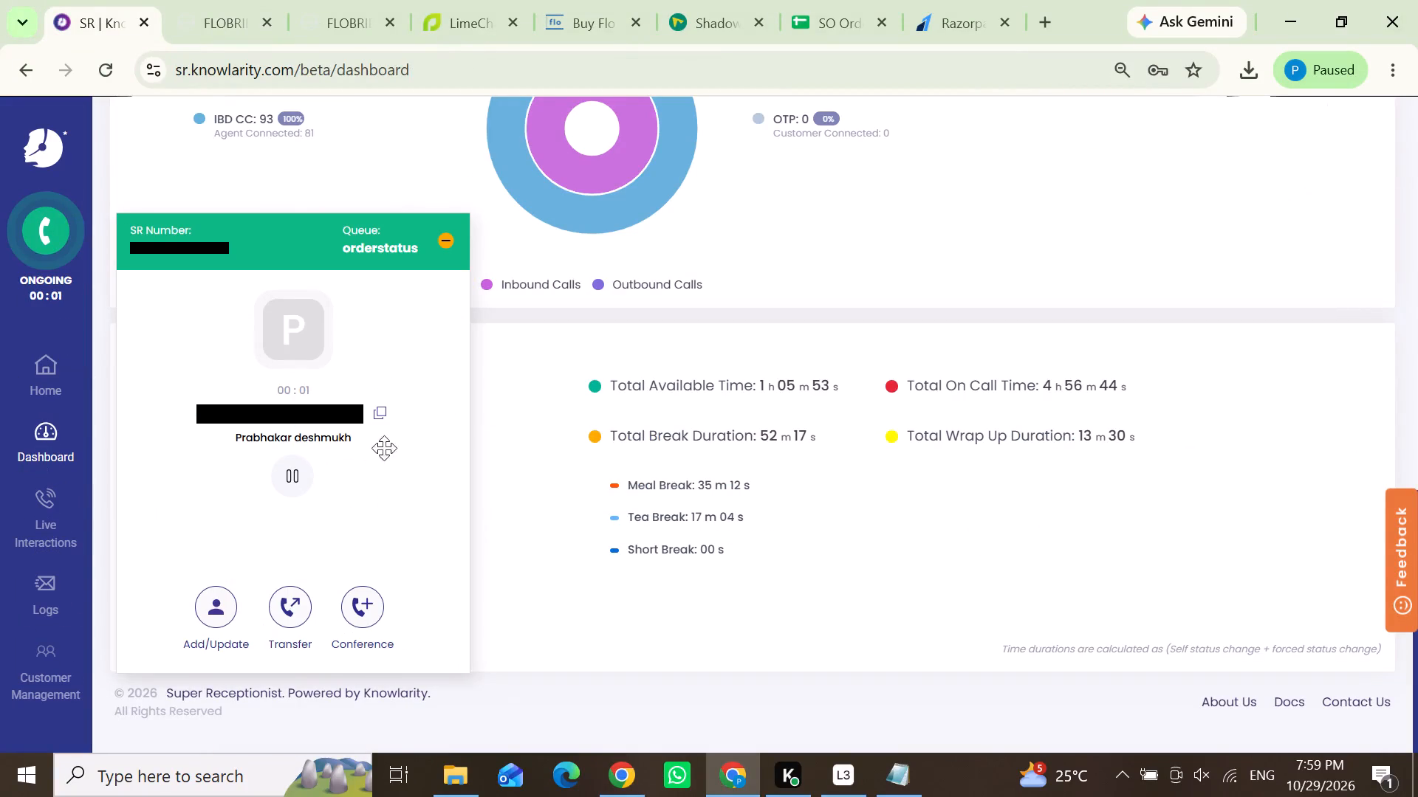
click(380, 406)
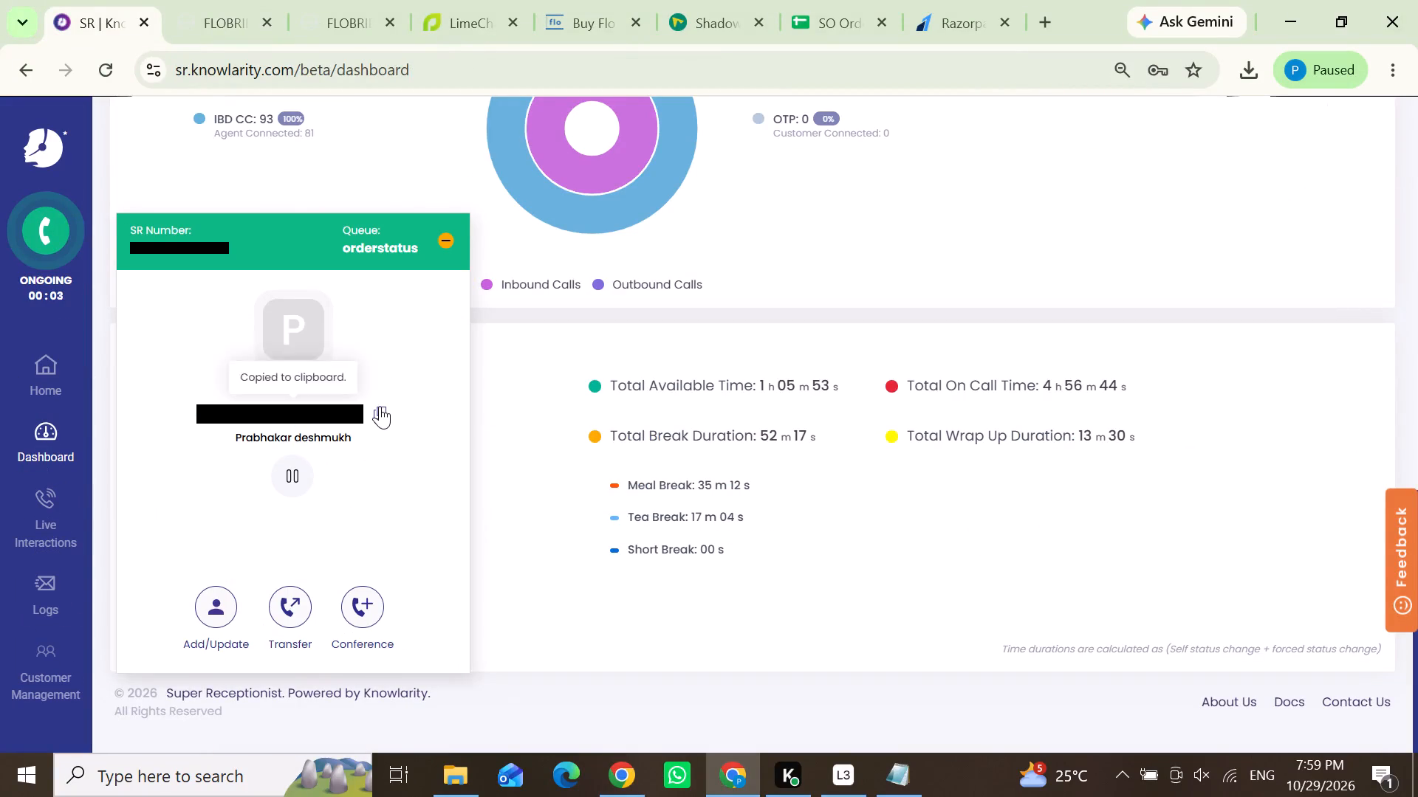
click(232, 16)
drag(586, 190, 586, 190)
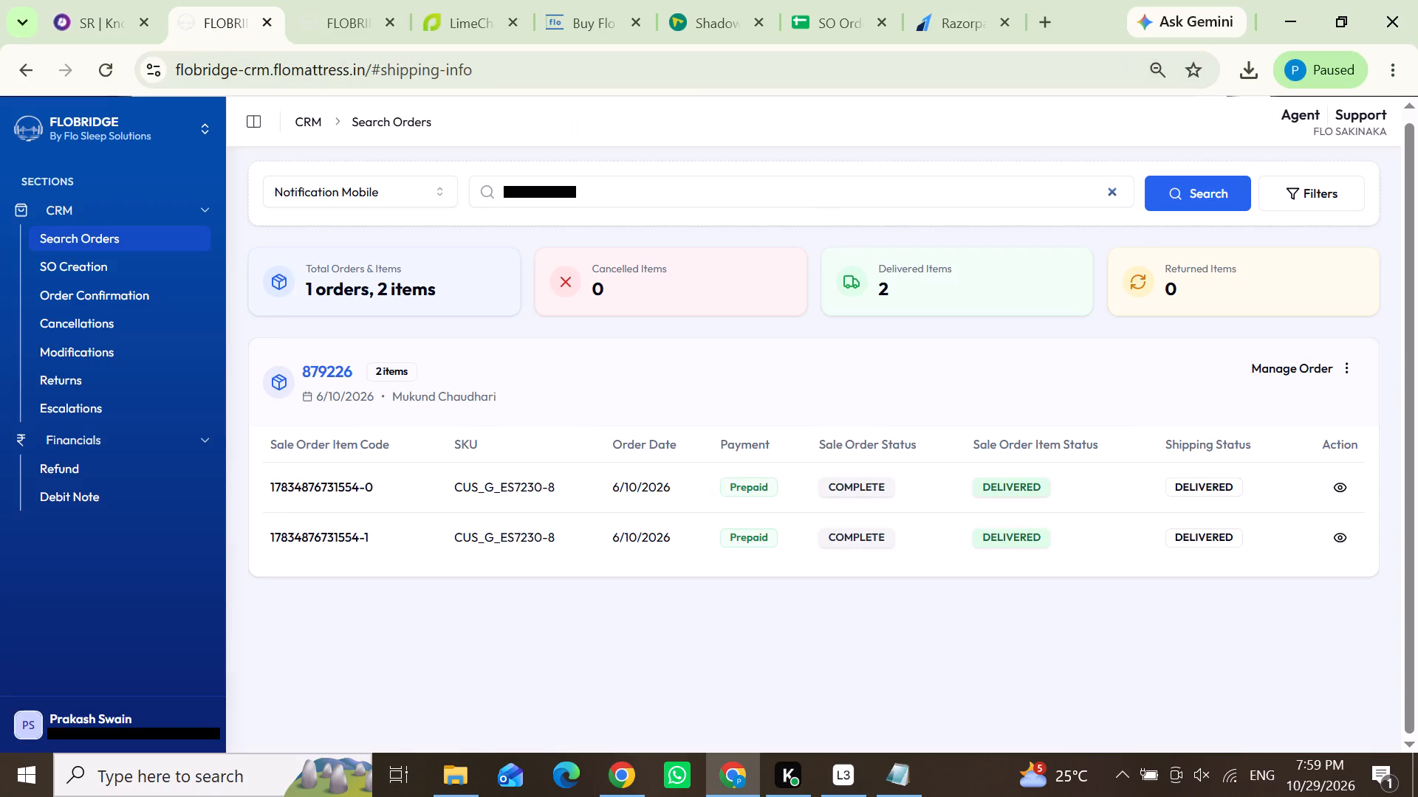
drag(586, 190, 456, 191)
key(ctrl+v)
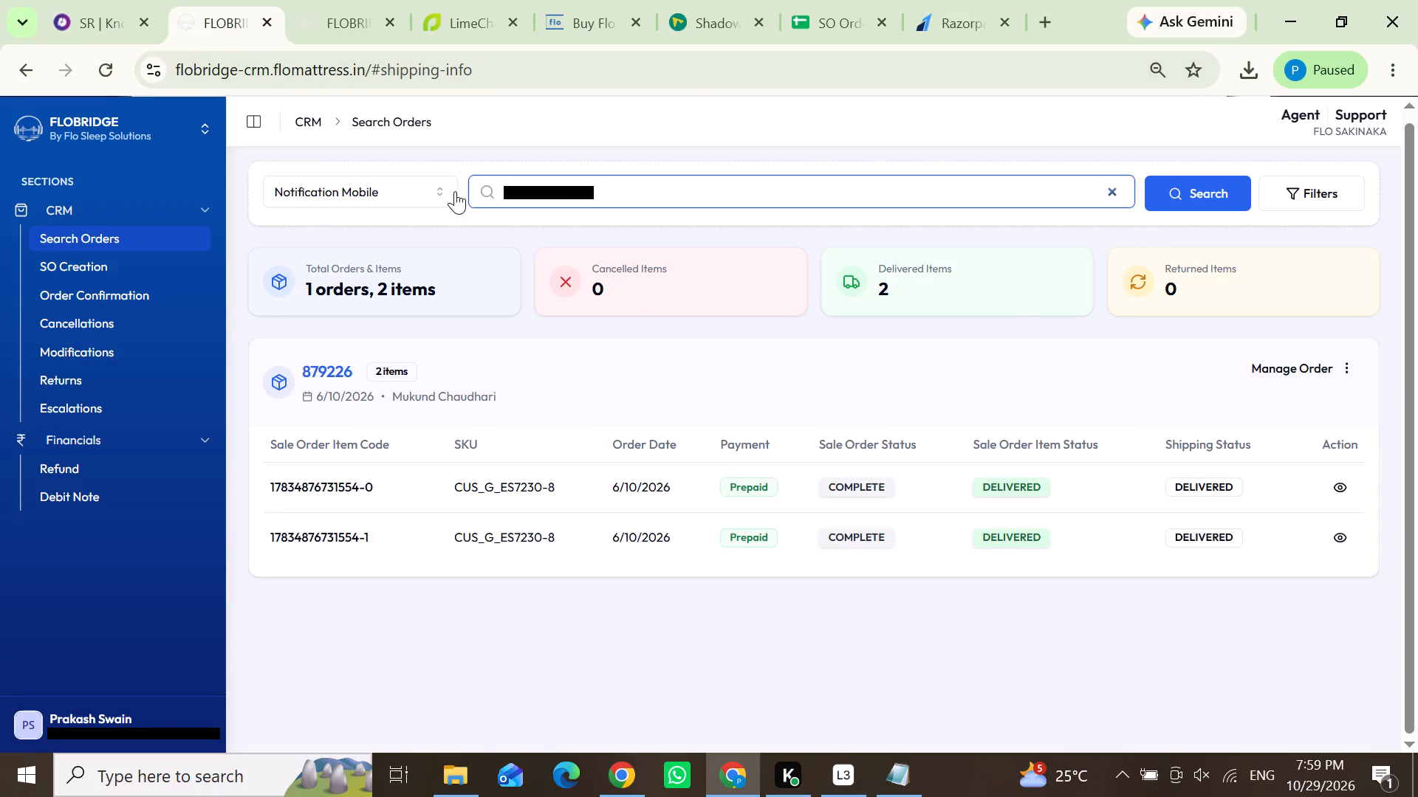
drag(524, 190, 490, 190)
key(BackSpace)
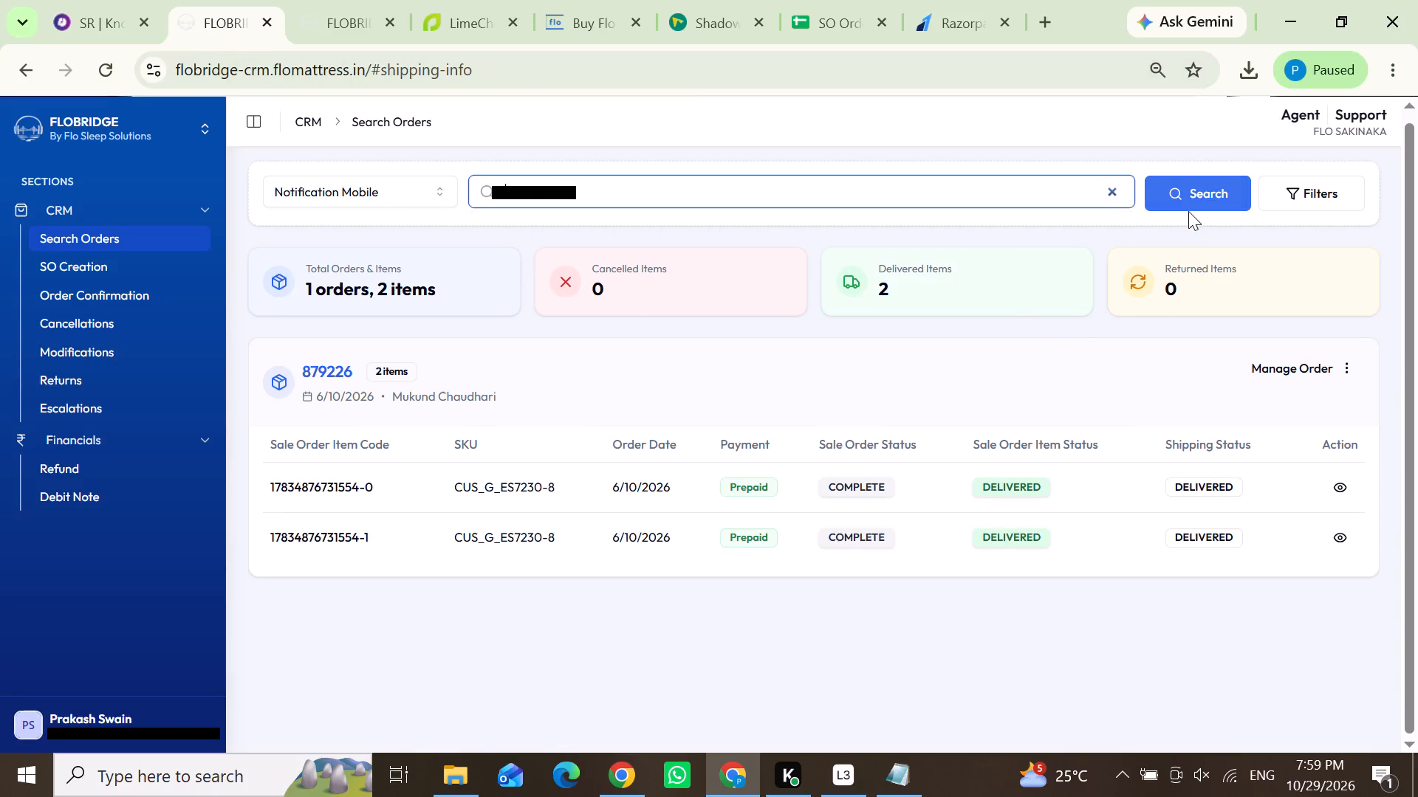
click(1188, 211)
click(1185, 187)
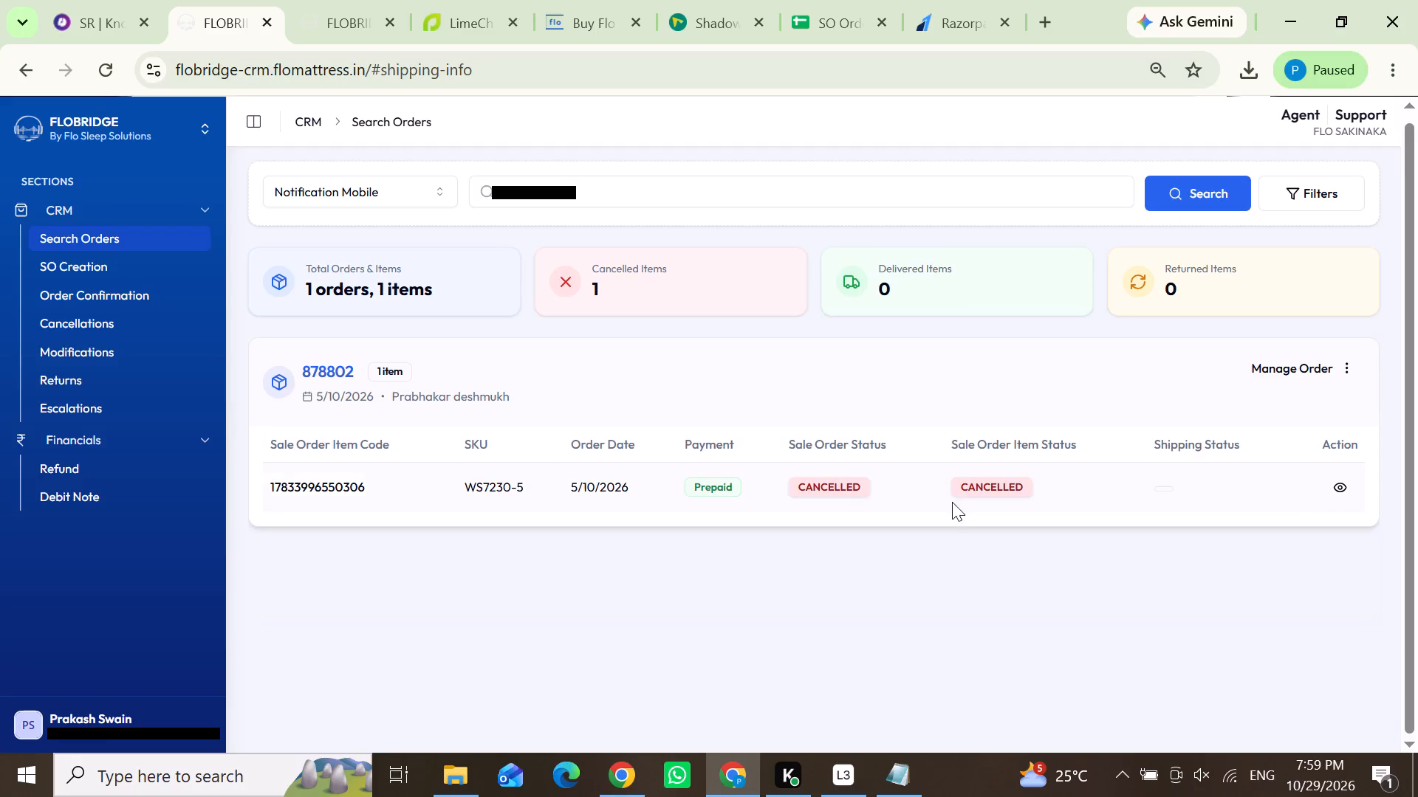
click(1334, 486)
click(524, 417)
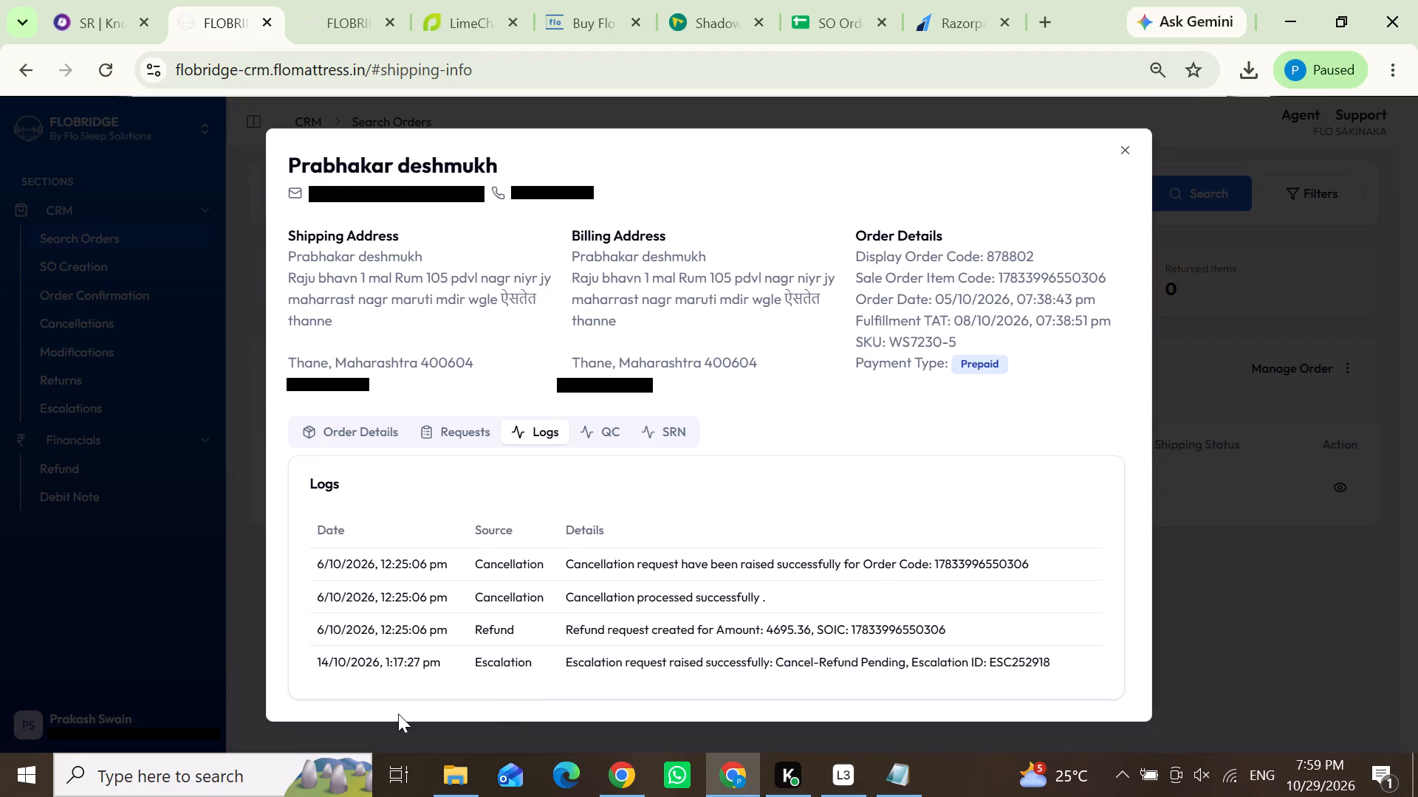
click(244, 703)
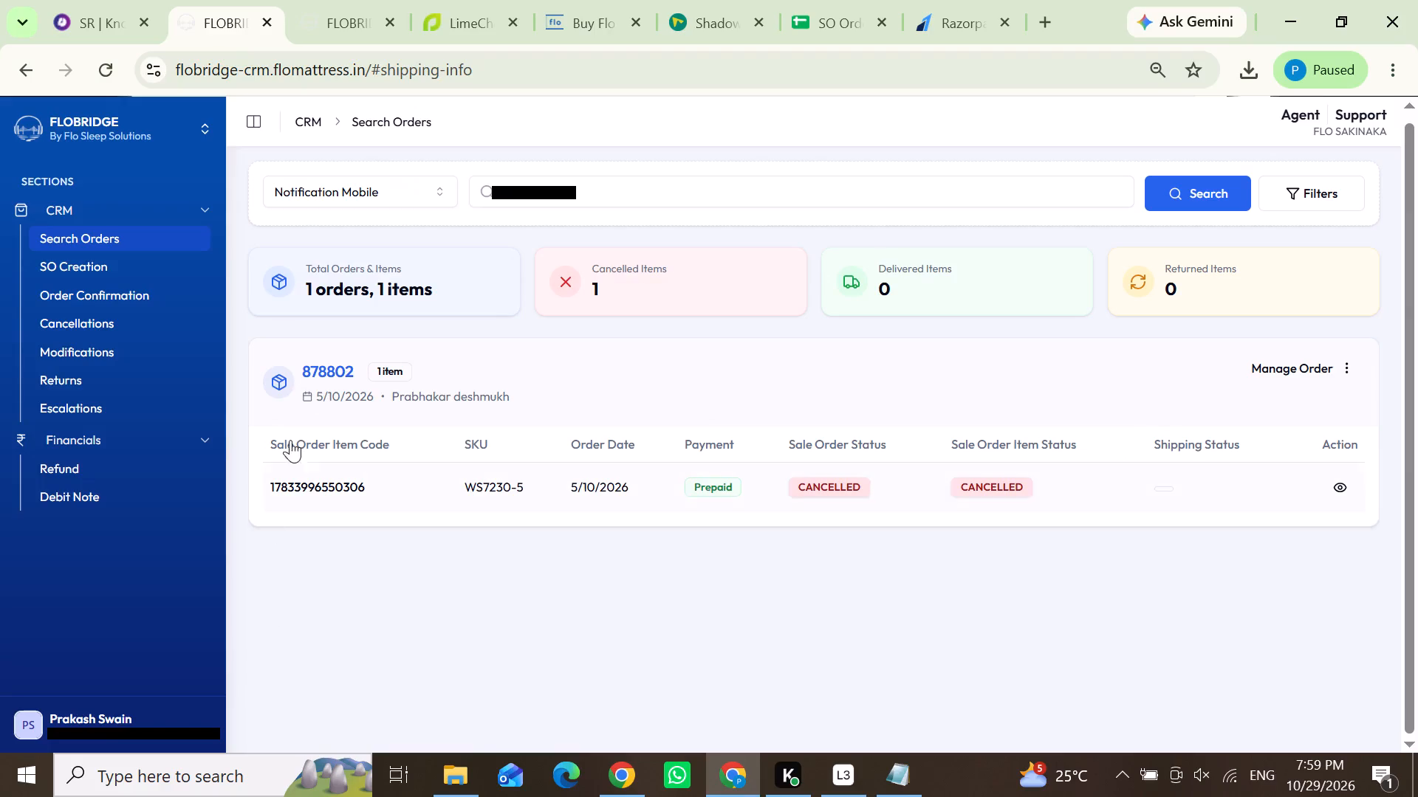
drag(354, 364, 276, 368)
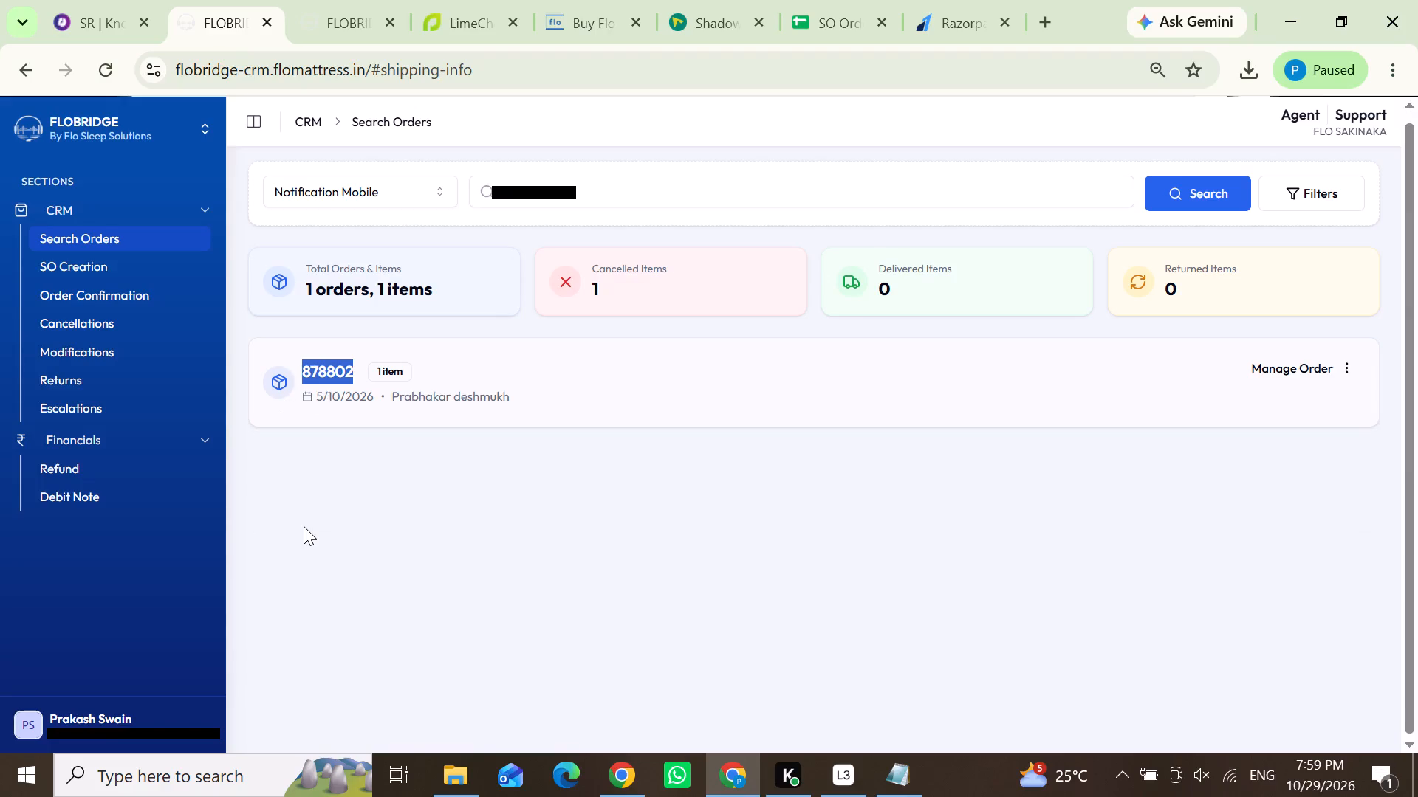
key(ctrl+c)
click(69, 15)
click(220, 615)
scroll(293, 508, down, 1)
click(249, 525)
click(214, 605)
click(224, 652)
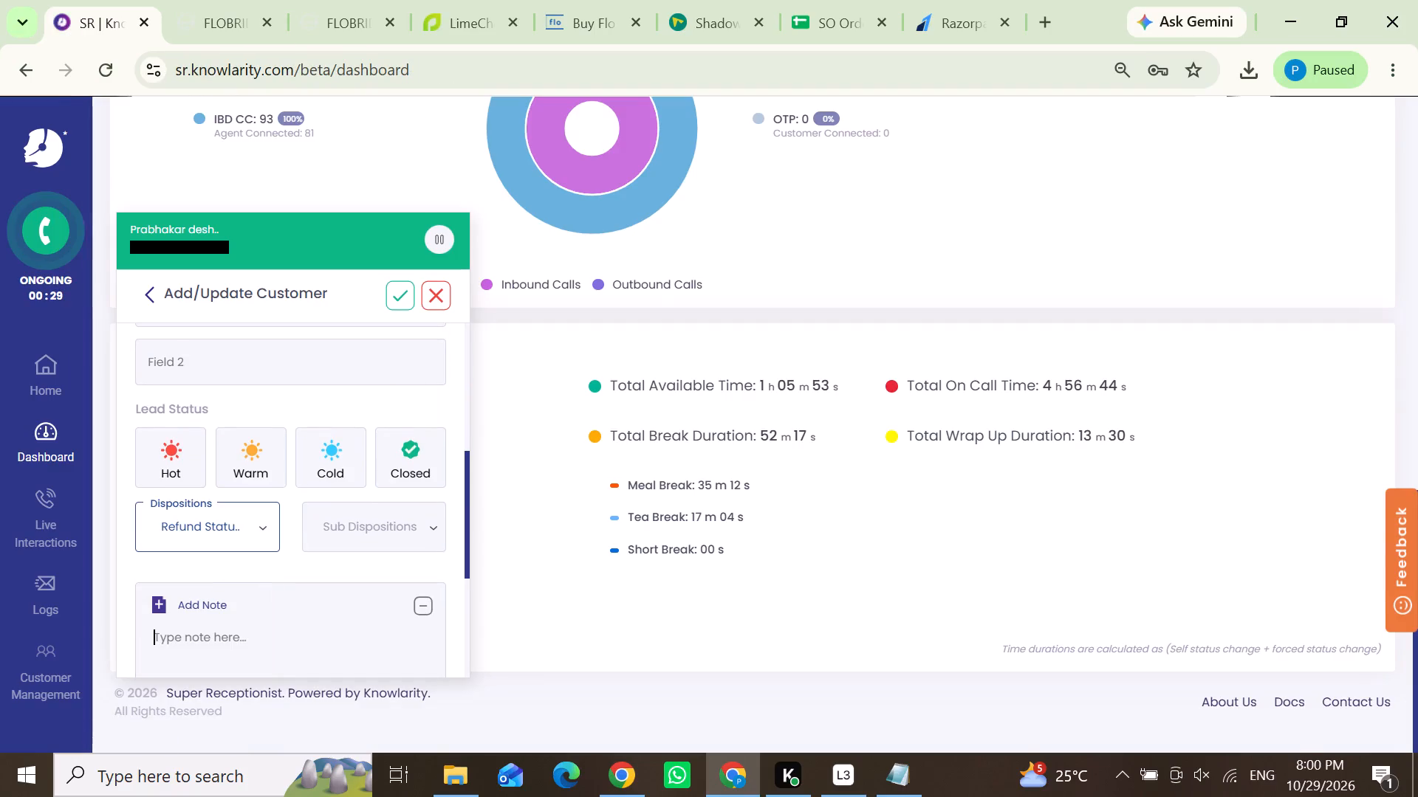
key(ctrl+v)
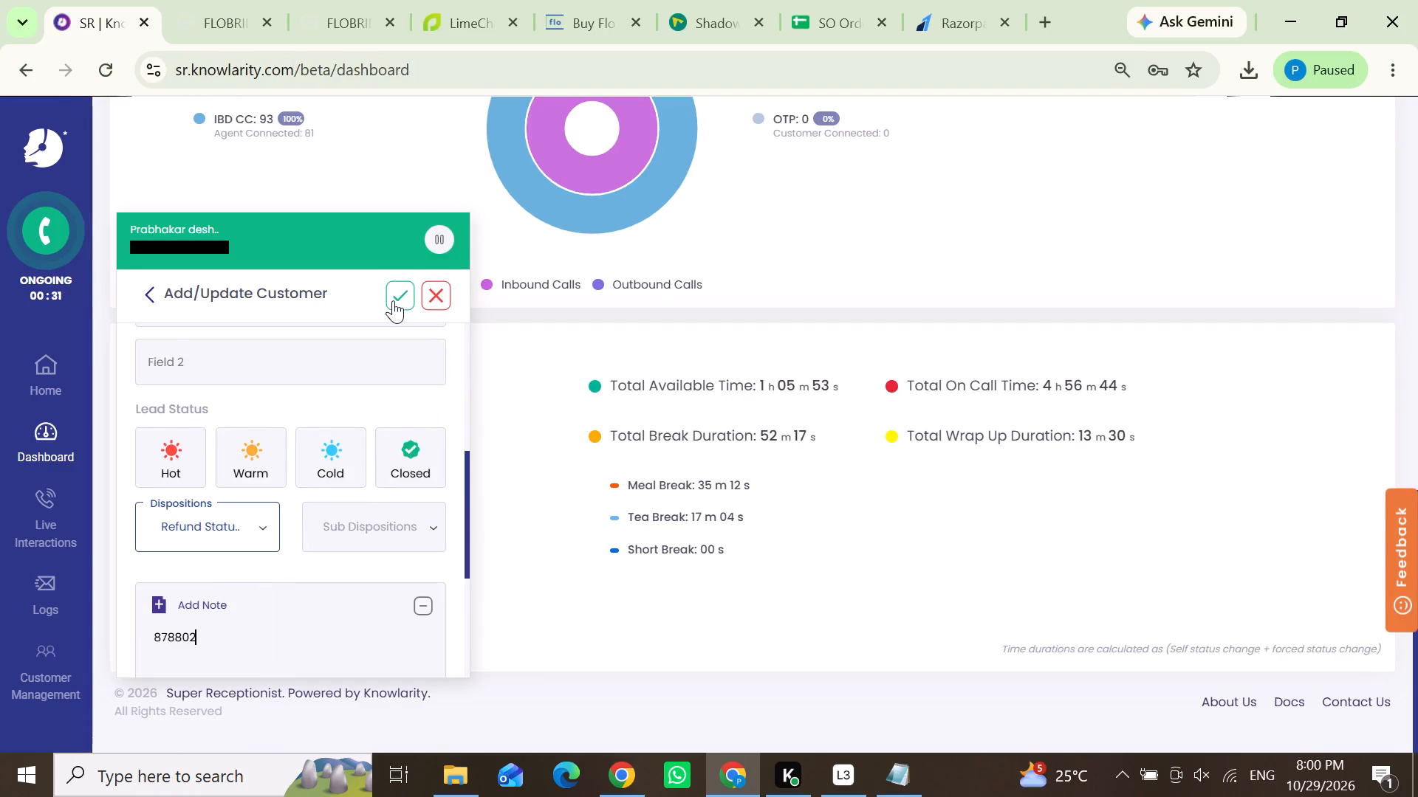
click(393, 300)
click(236, 0)
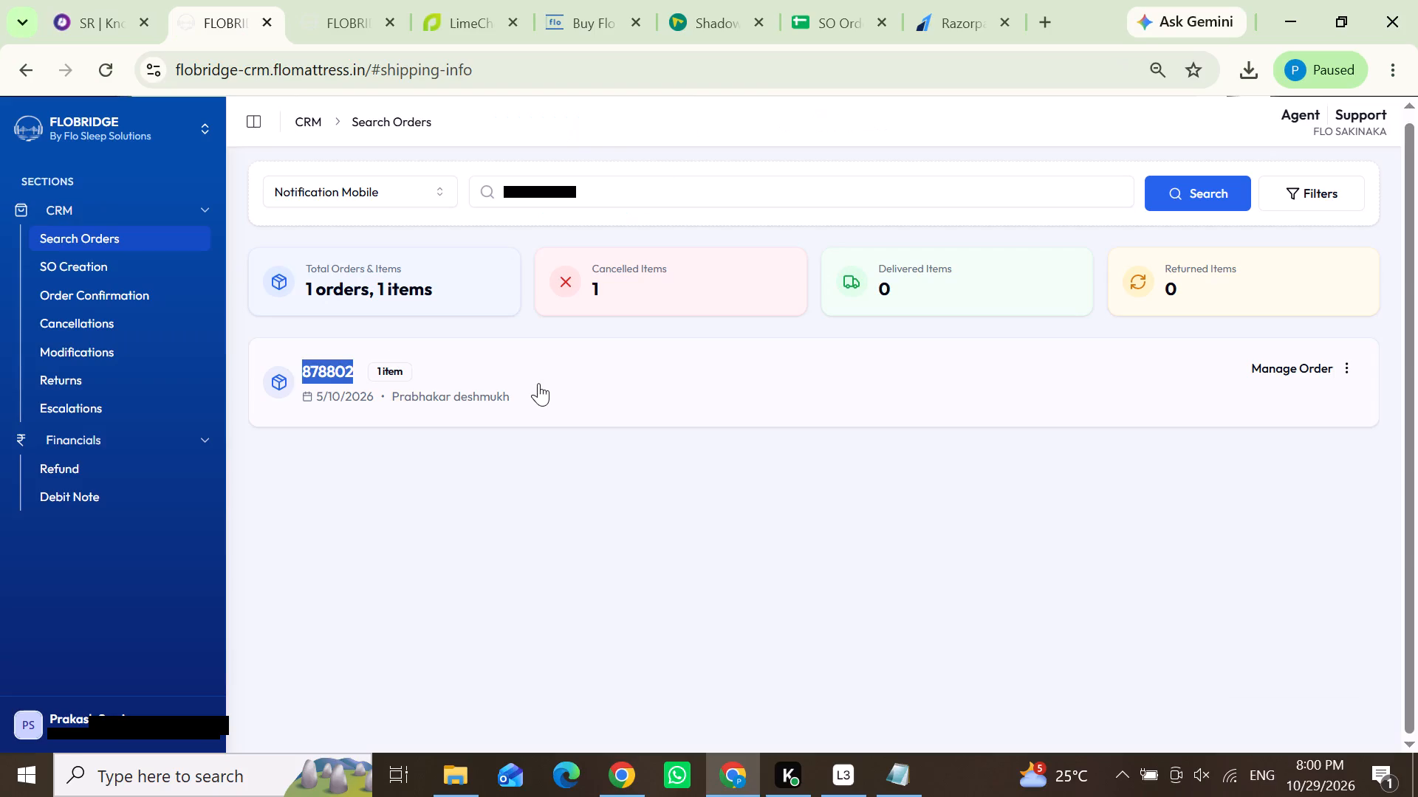
click(563, 379)
click(1331, 486)
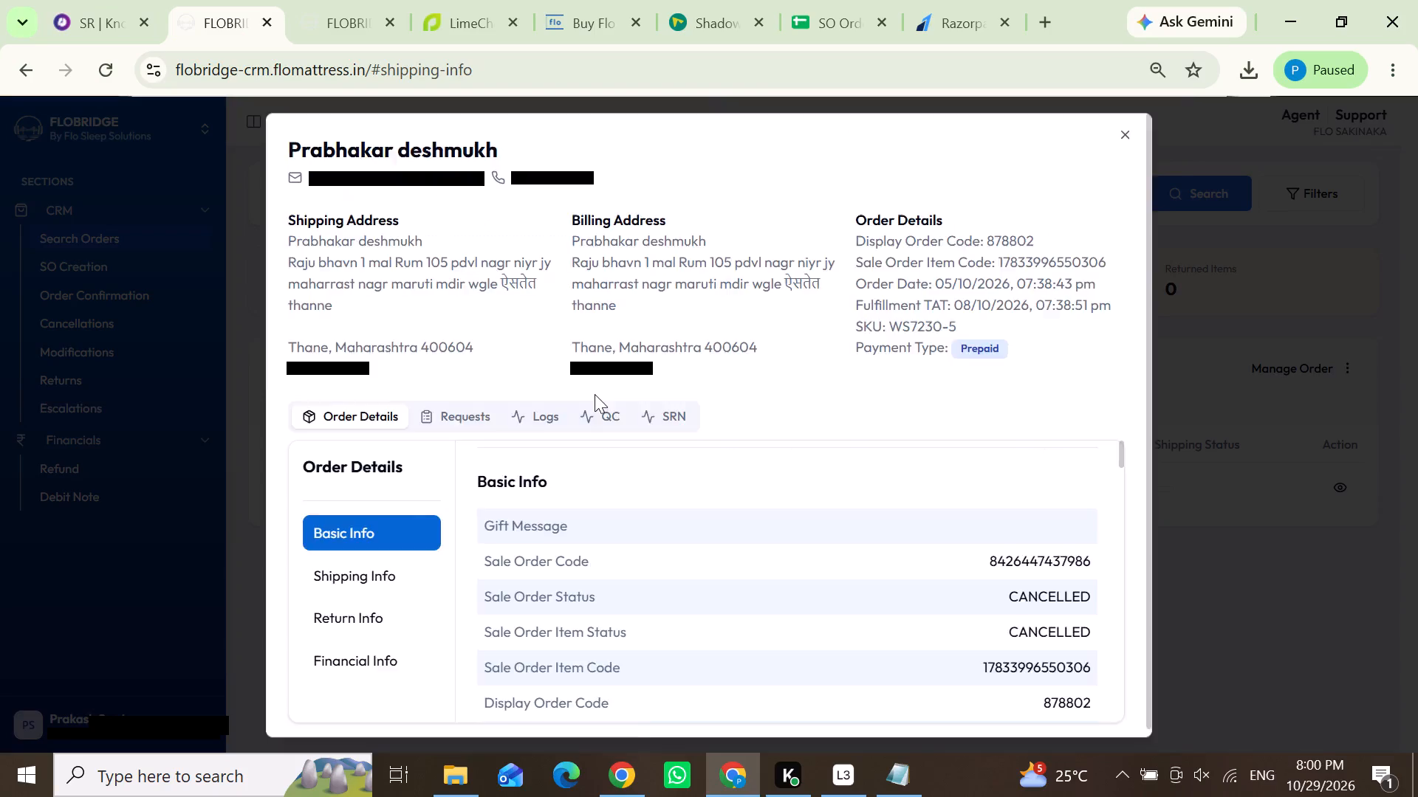
click(526, 415)
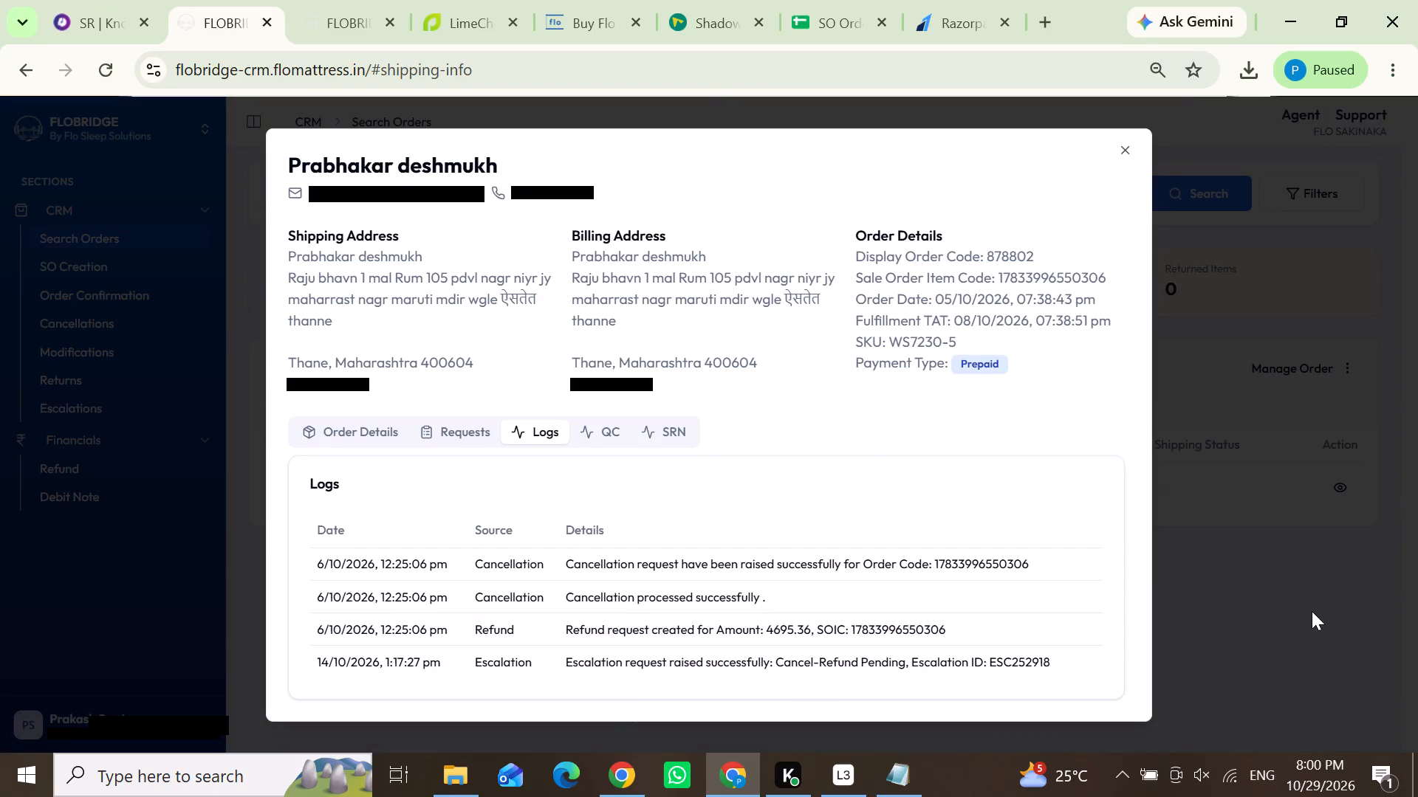
click(1312, 611)
drag(360, 369, 344, 369)
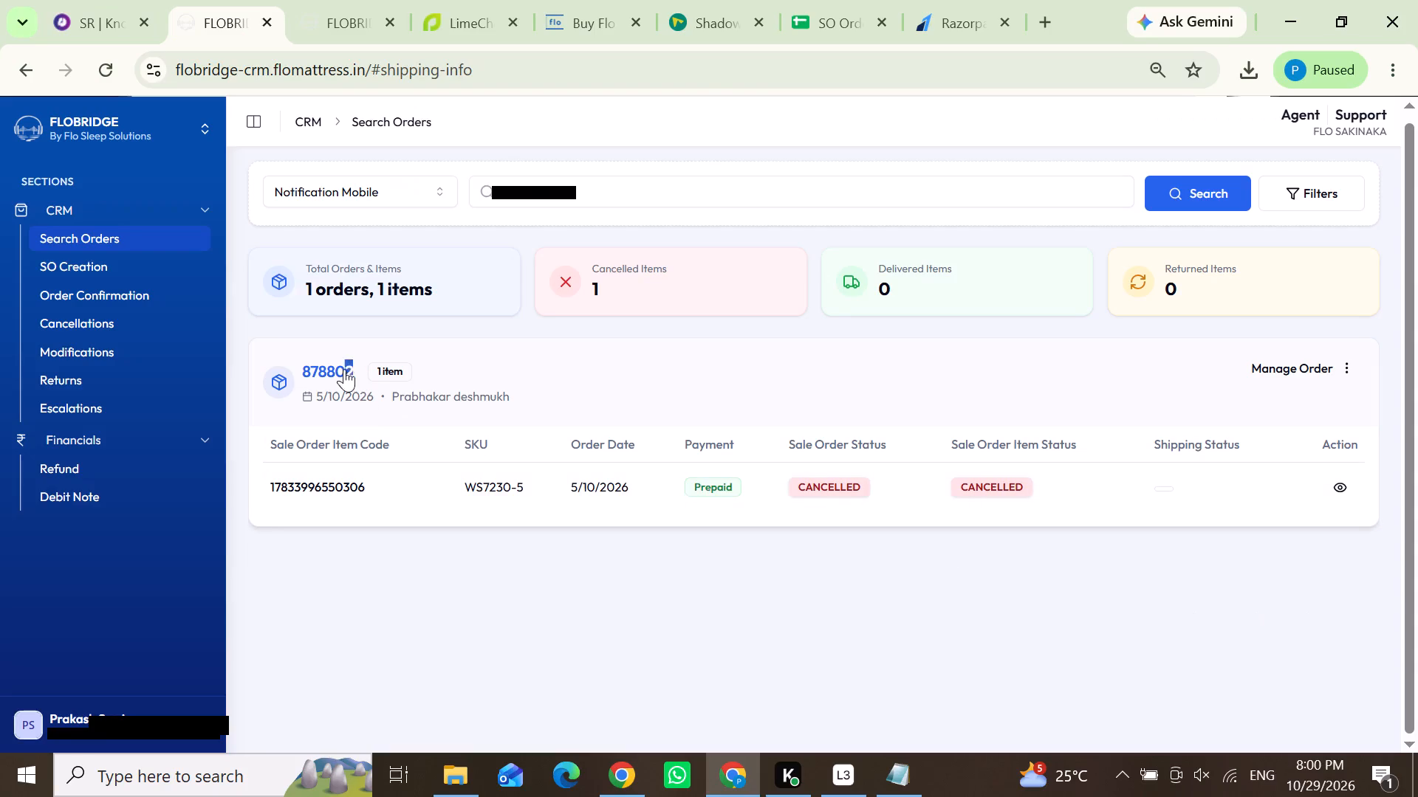
drag(344, 369, 301, 375)
key(ctrl+c)
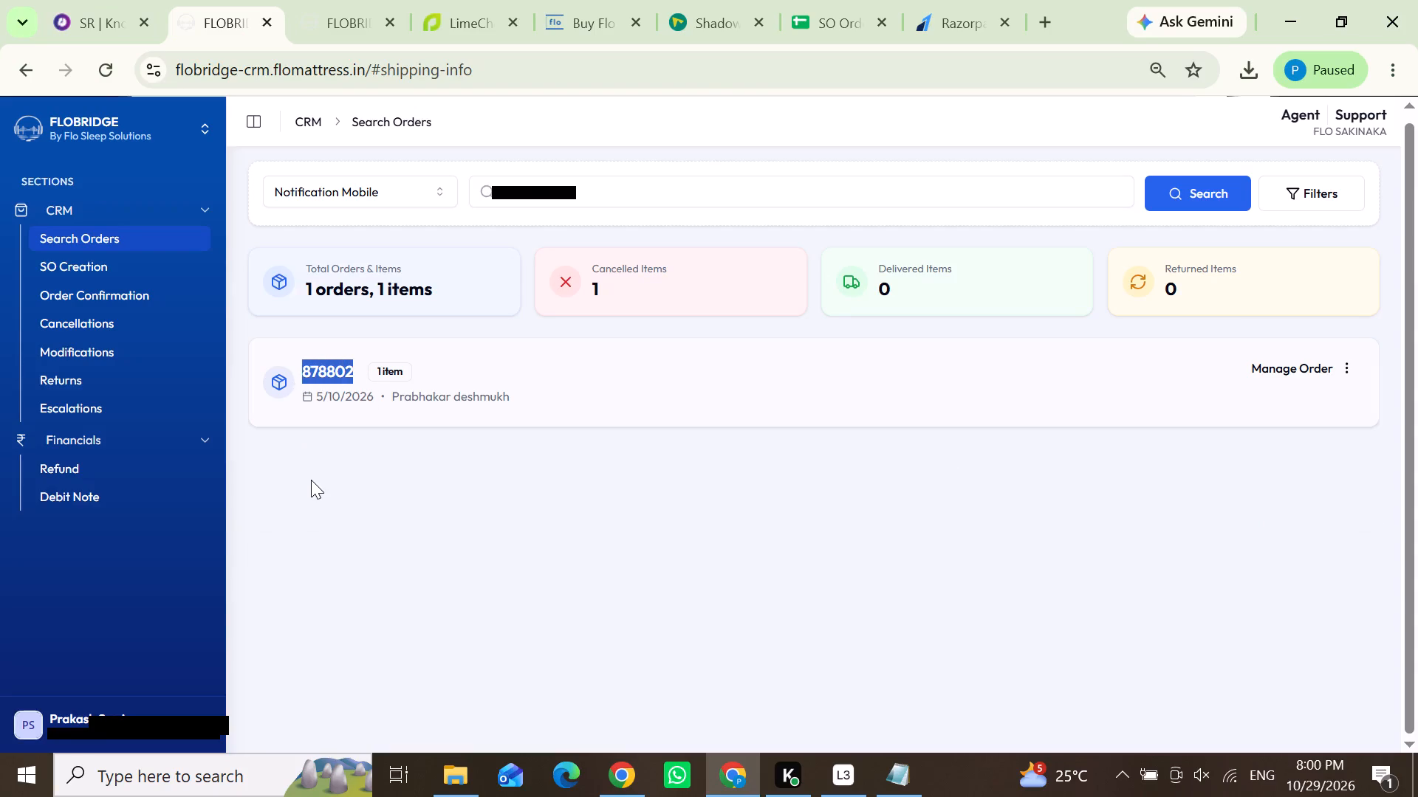
click(747, 407)
click(1342, 490)
click(533, 421)
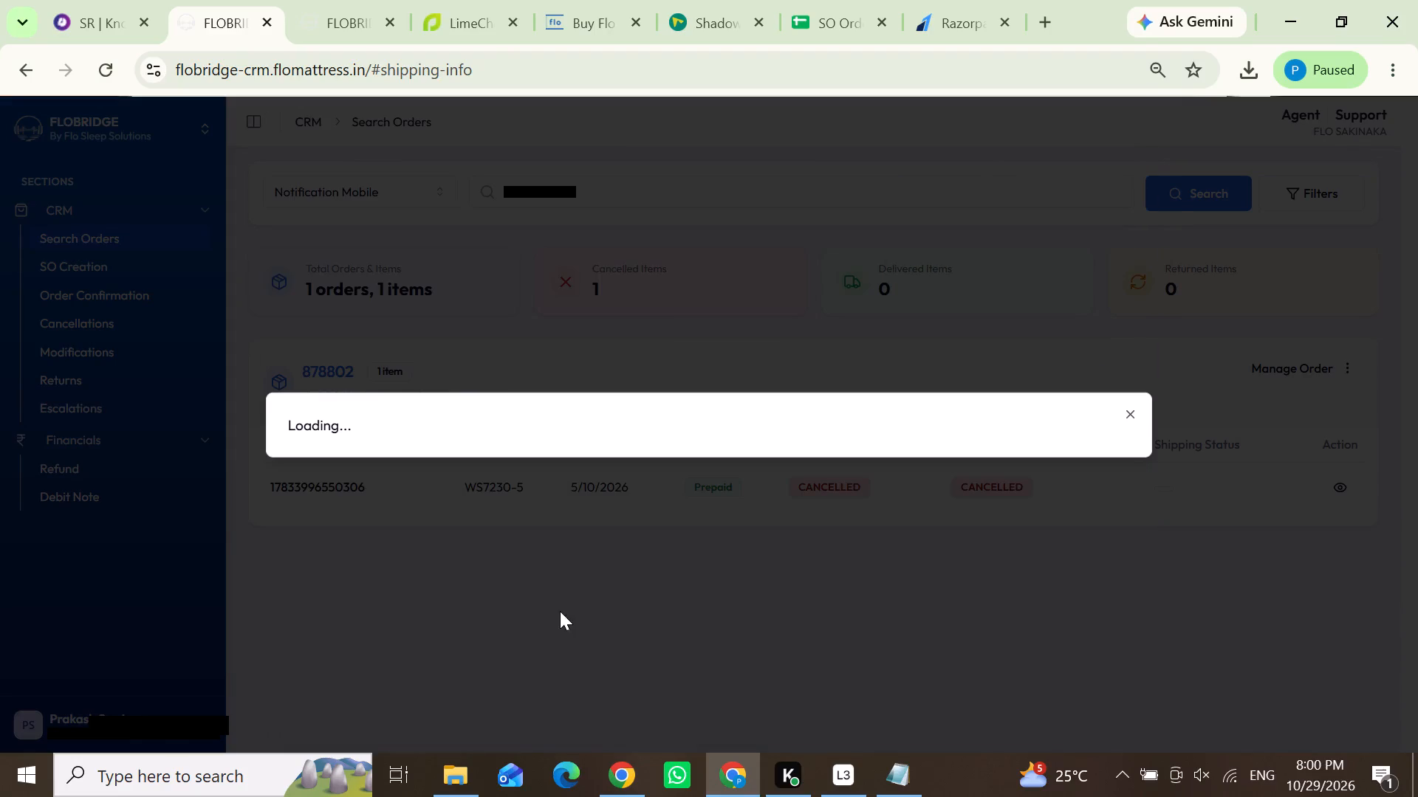
scroll(708, 646, down, 3)
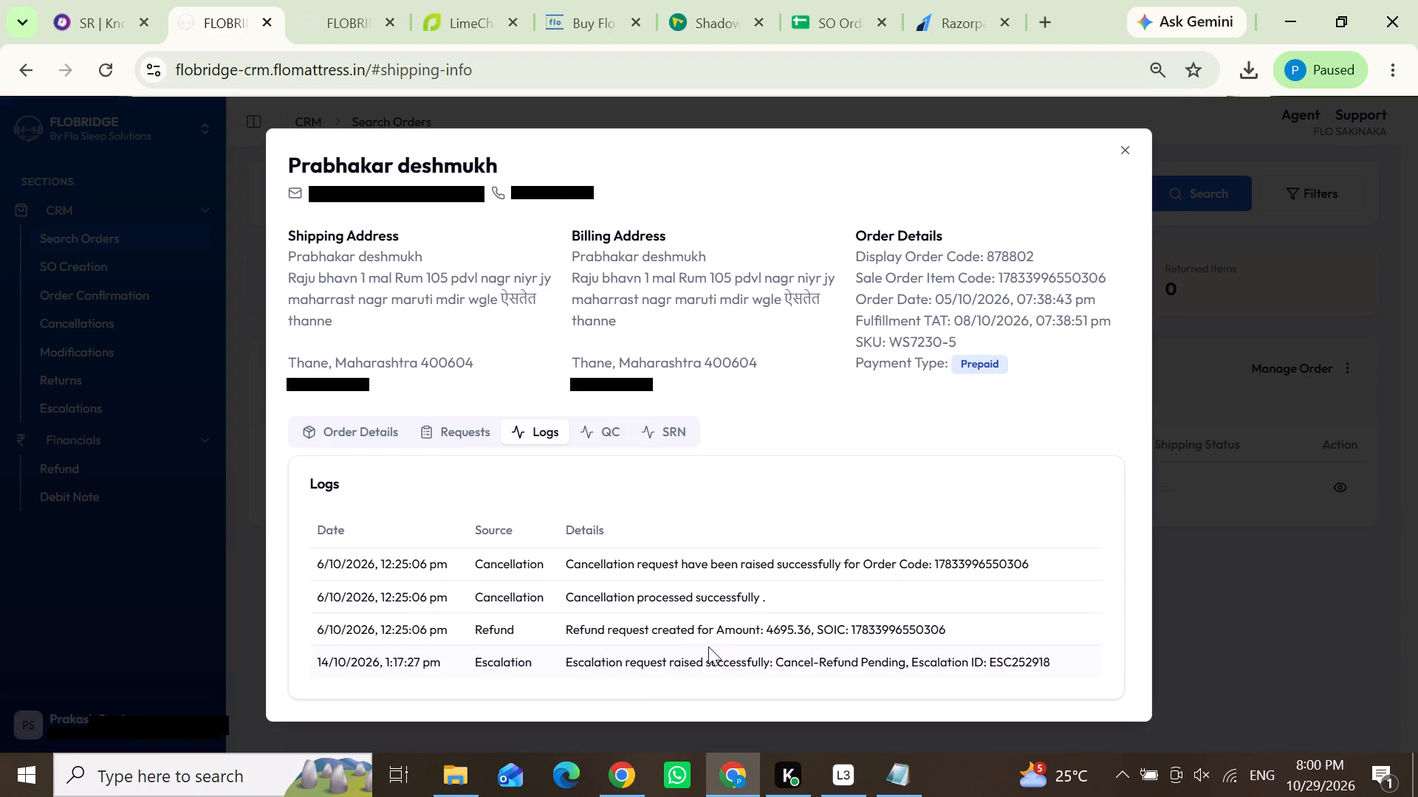
click(1332, 627)
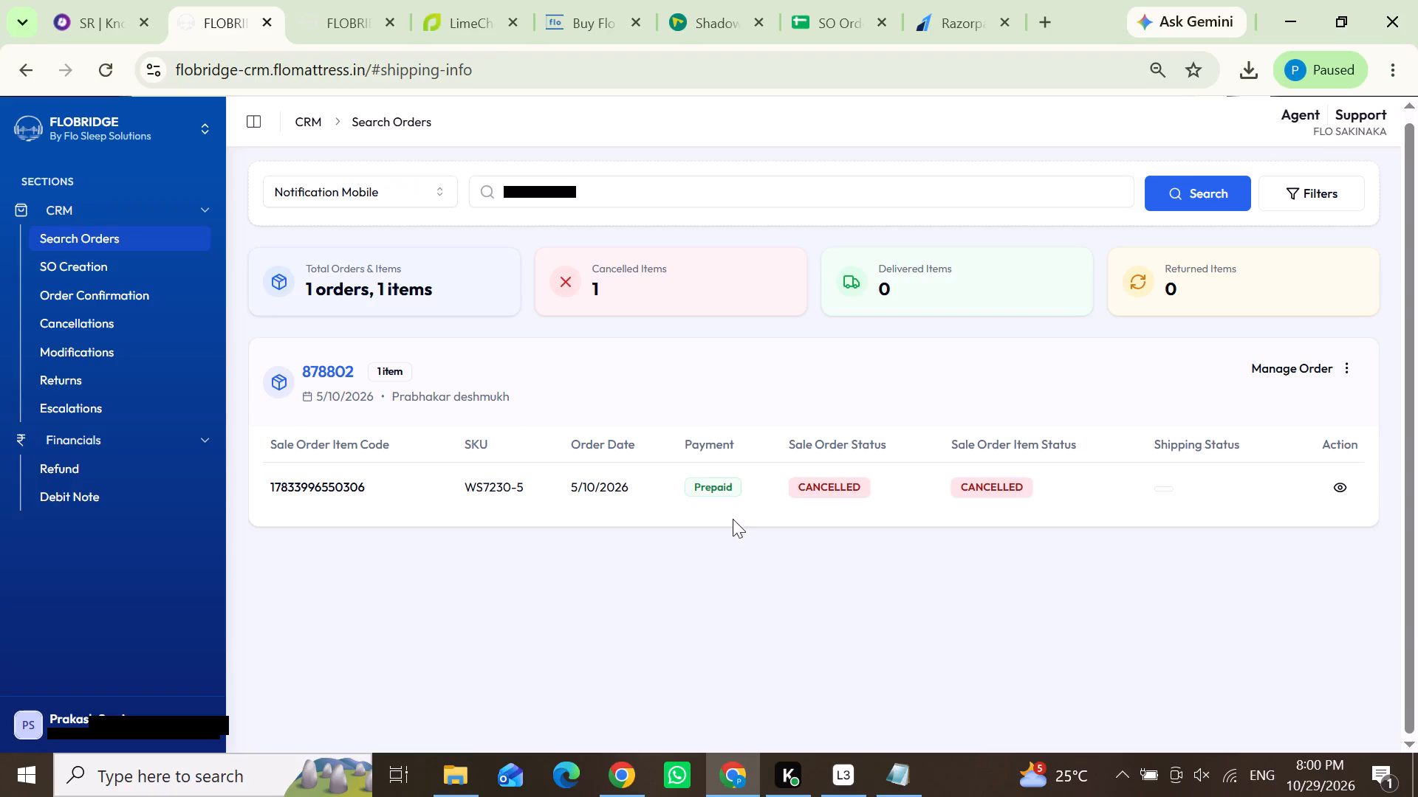
click(109, 410)
click(528, 454)
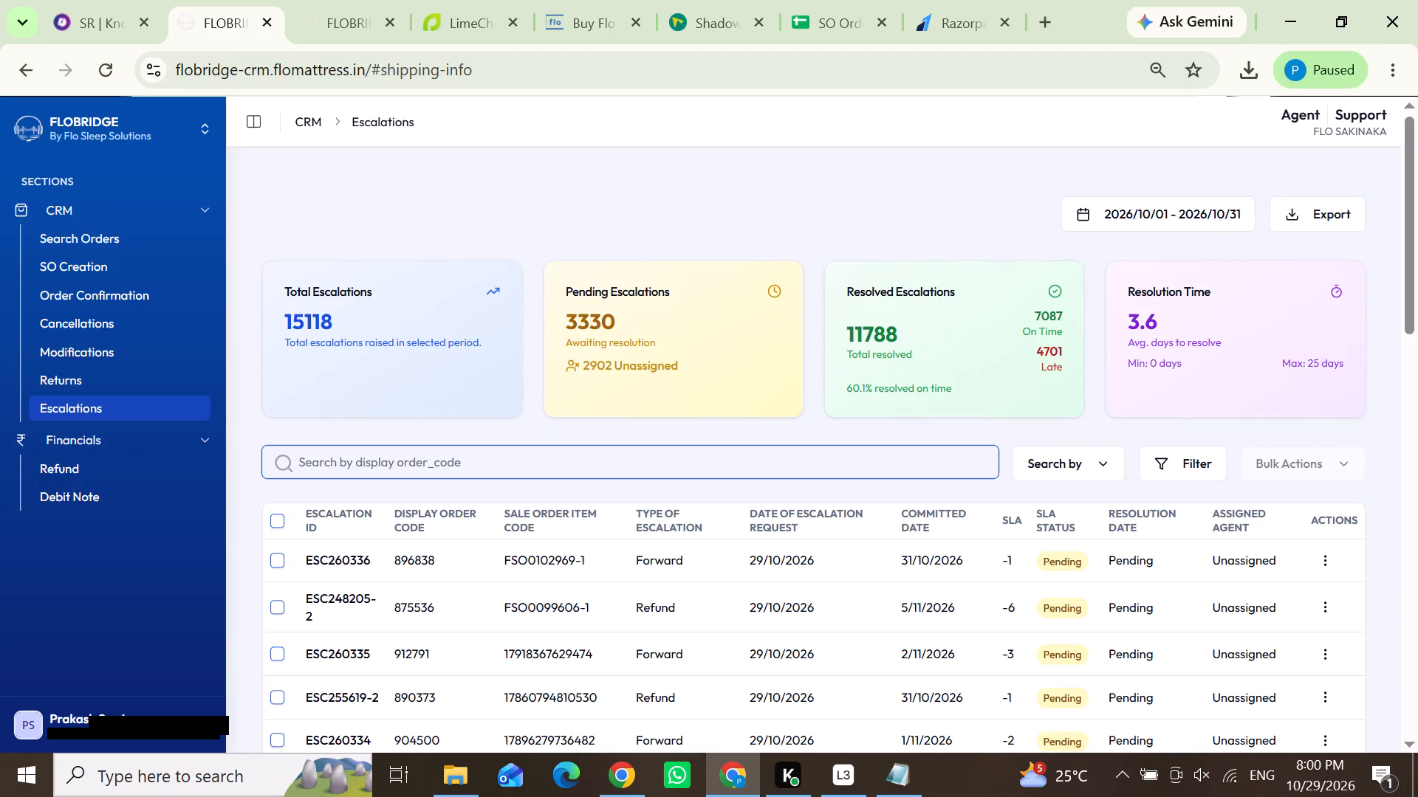
key(ctrl+v)
key(Return)
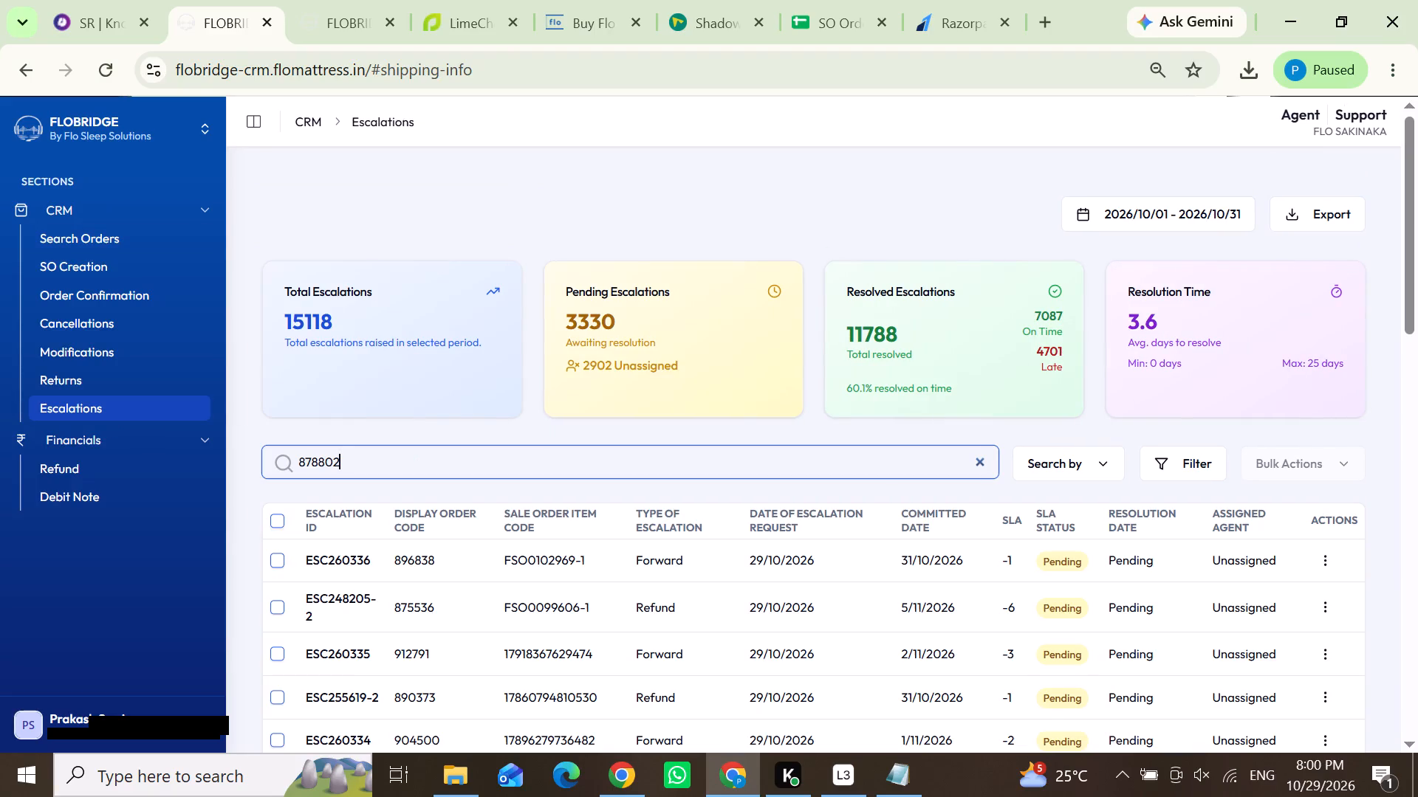
key(Return)
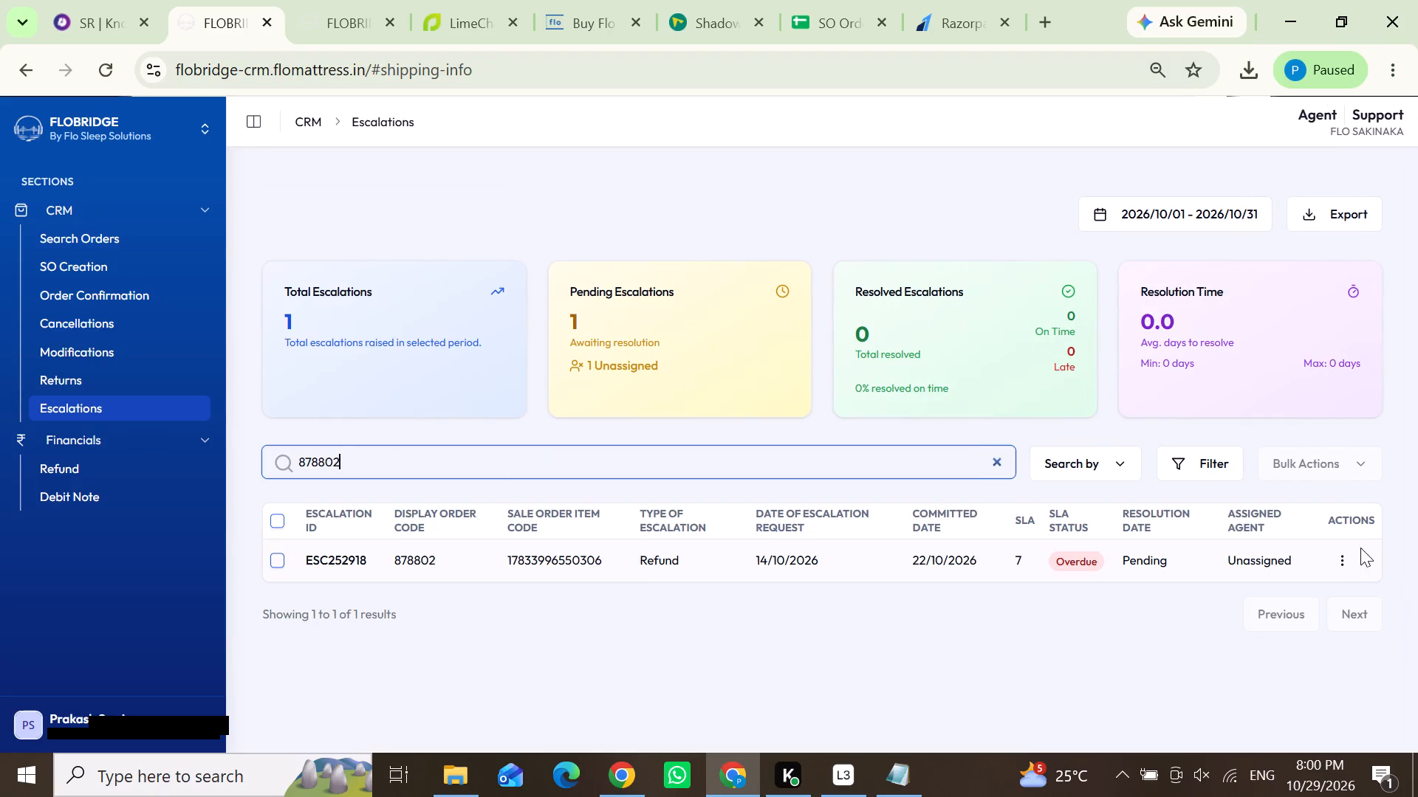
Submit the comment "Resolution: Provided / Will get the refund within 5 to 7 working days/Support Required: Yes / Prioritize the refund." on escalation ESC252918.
click(1351, 553)
click(1299, 620)
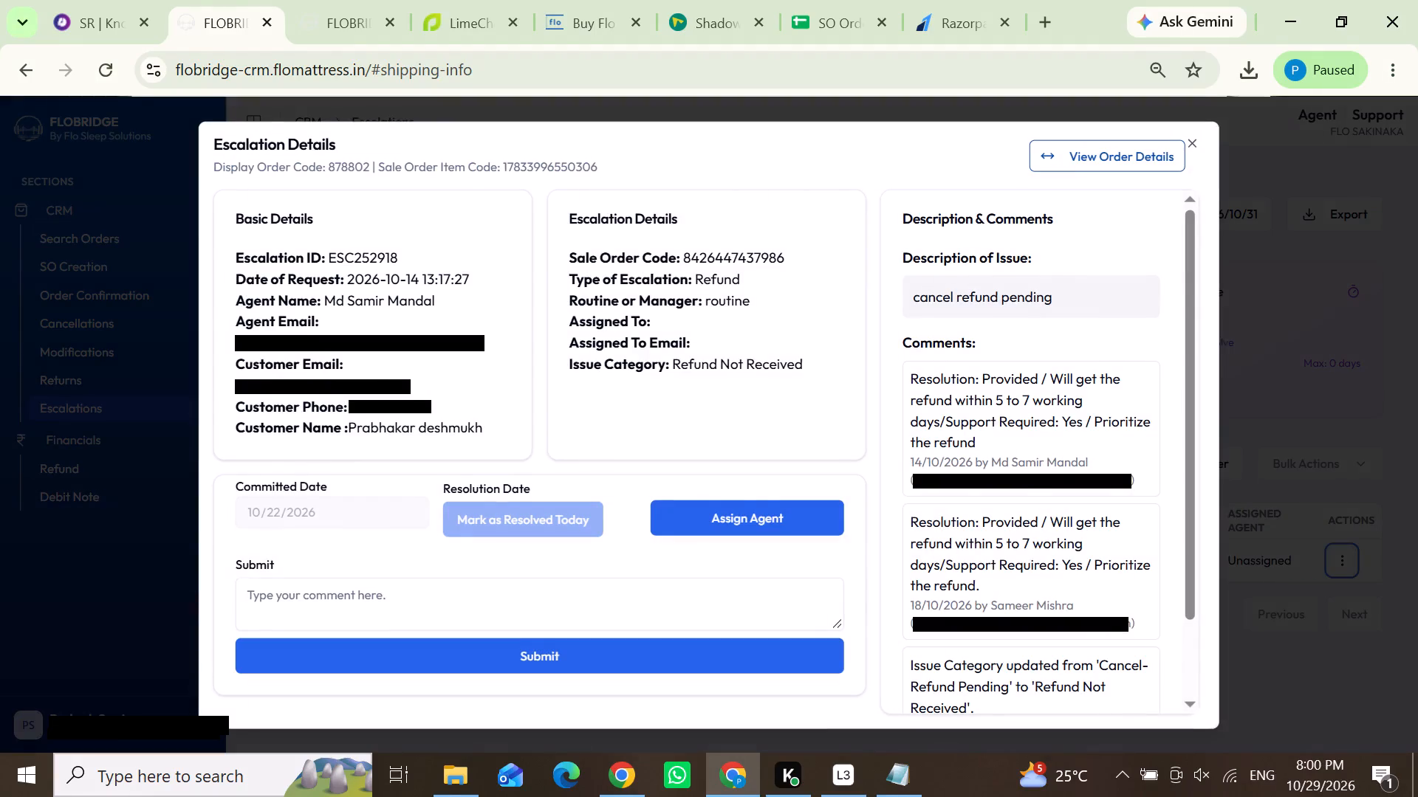
drag(913, 526, 990, 579)
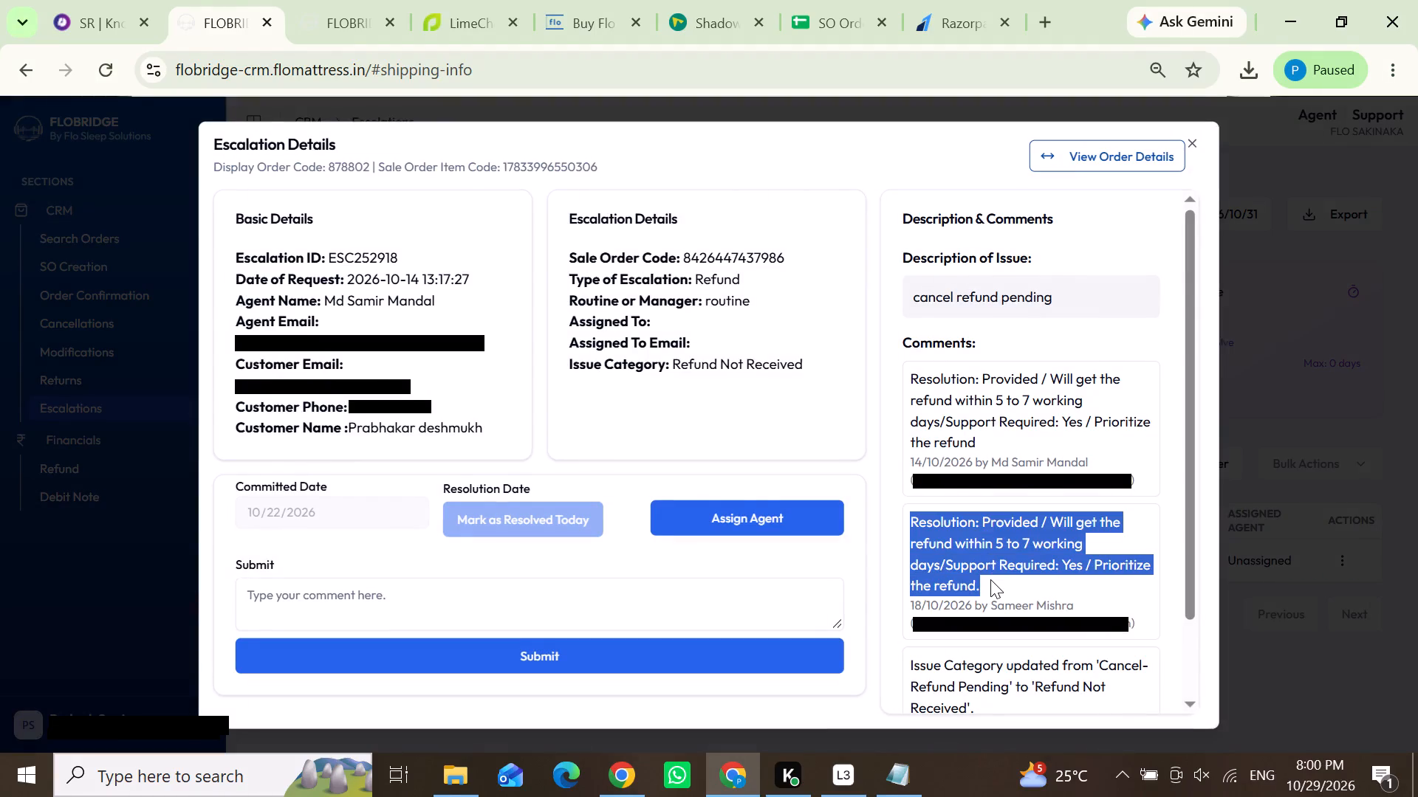
key(ctrl+c)
click(612, 615)
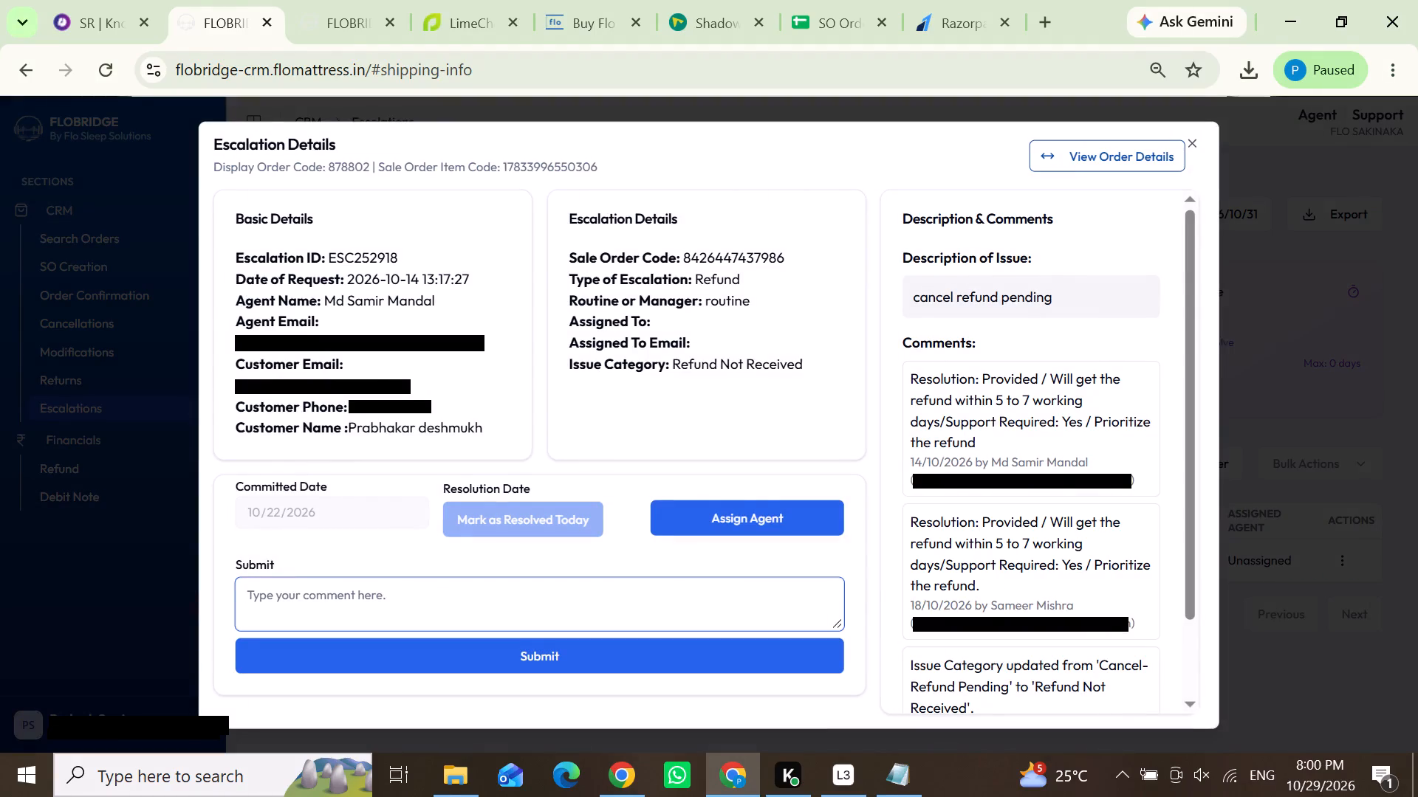
key(ctrl+v)
click(600, 646)
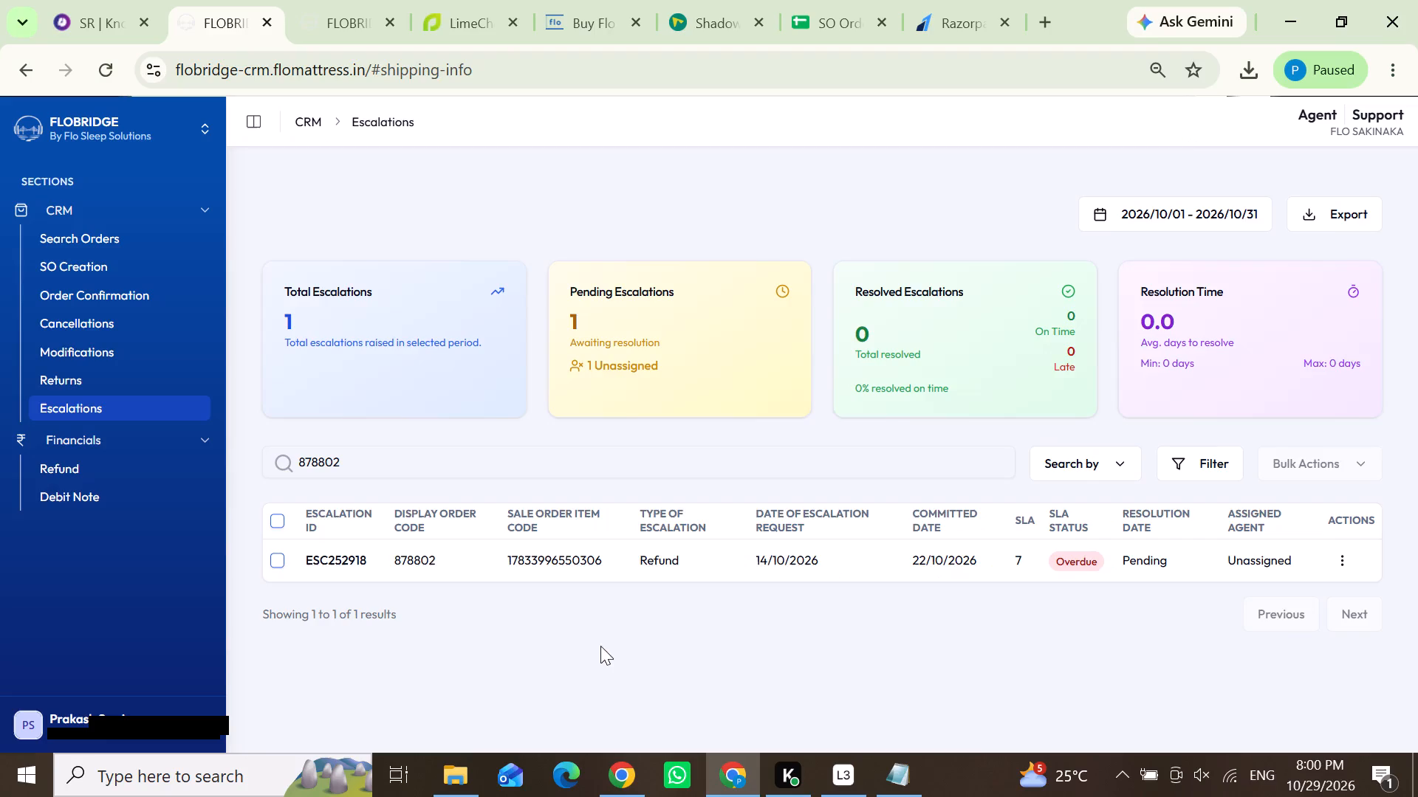
drag(374, 466, 259, 465)
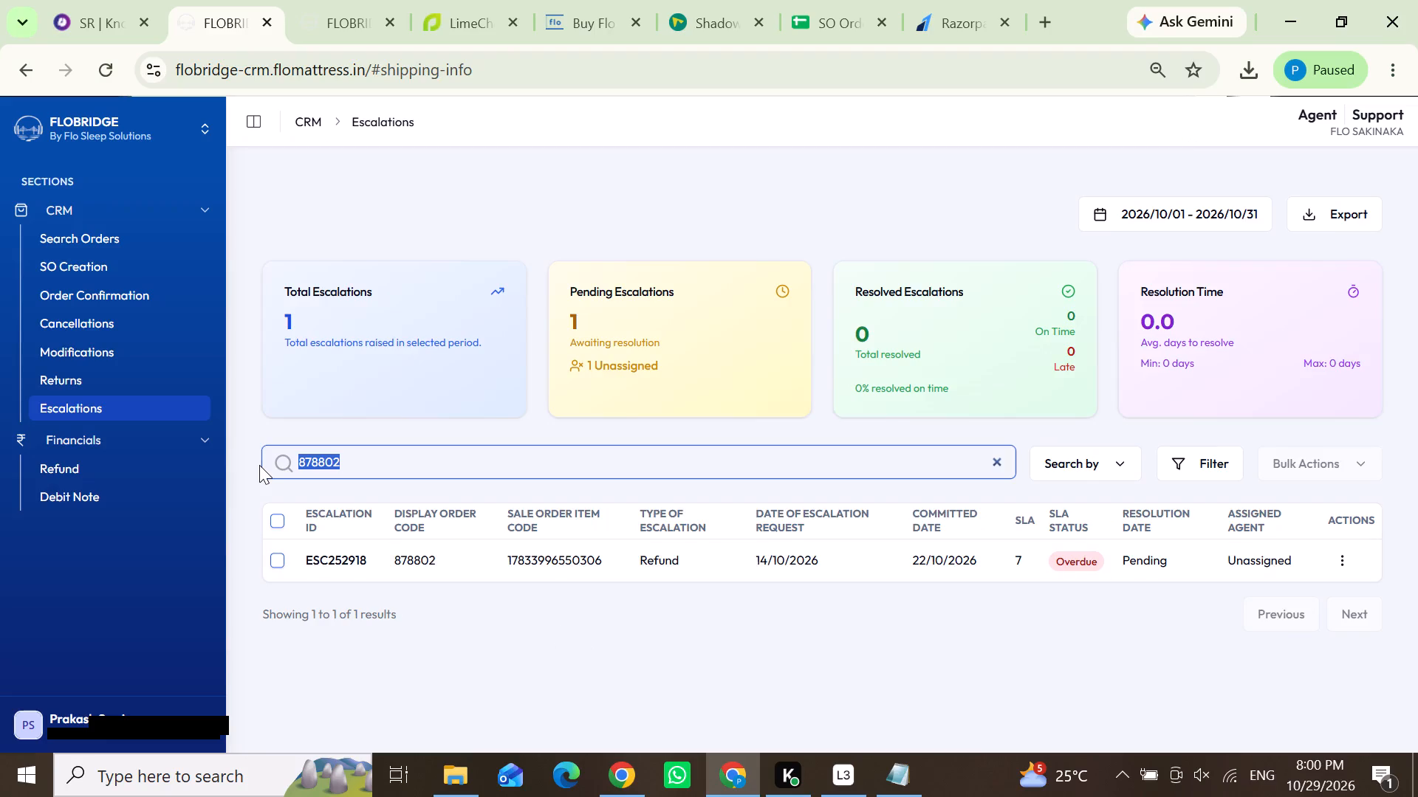
key(ctrl+c)
key(ctrl+c)
click(72, 0)
click(182, 600)
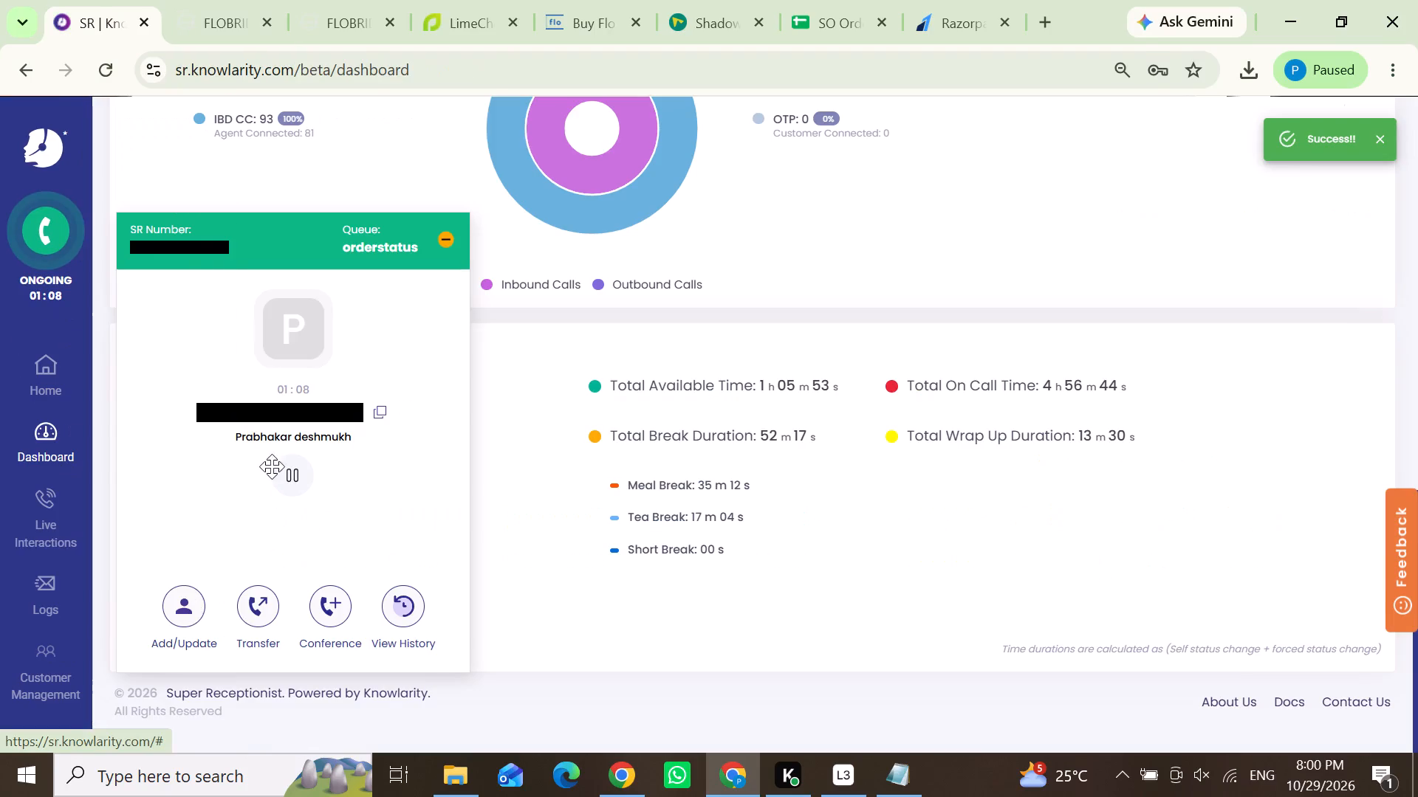
scroll(272, 472, down, 1)
click(267, 524)
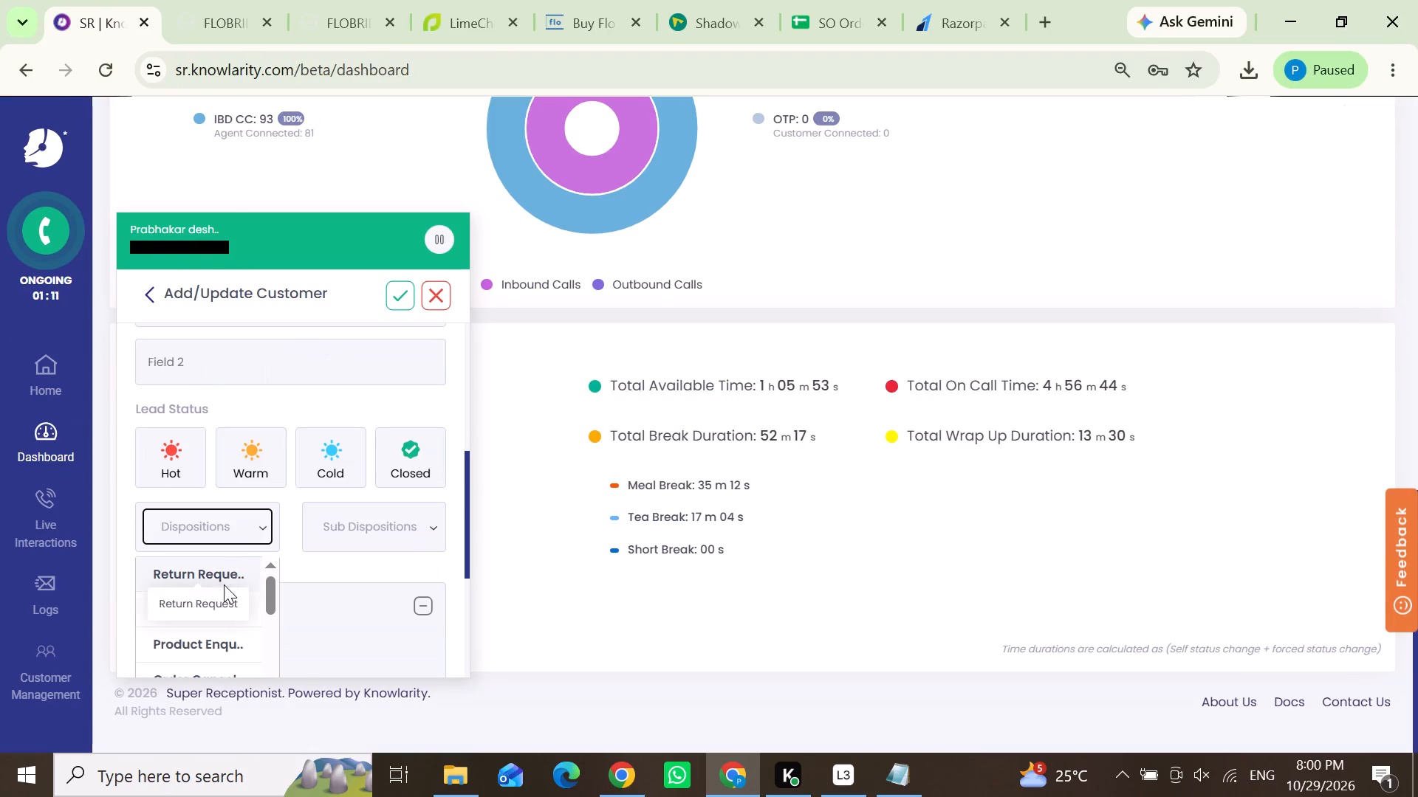
click(218, 613)
click(222, 638)
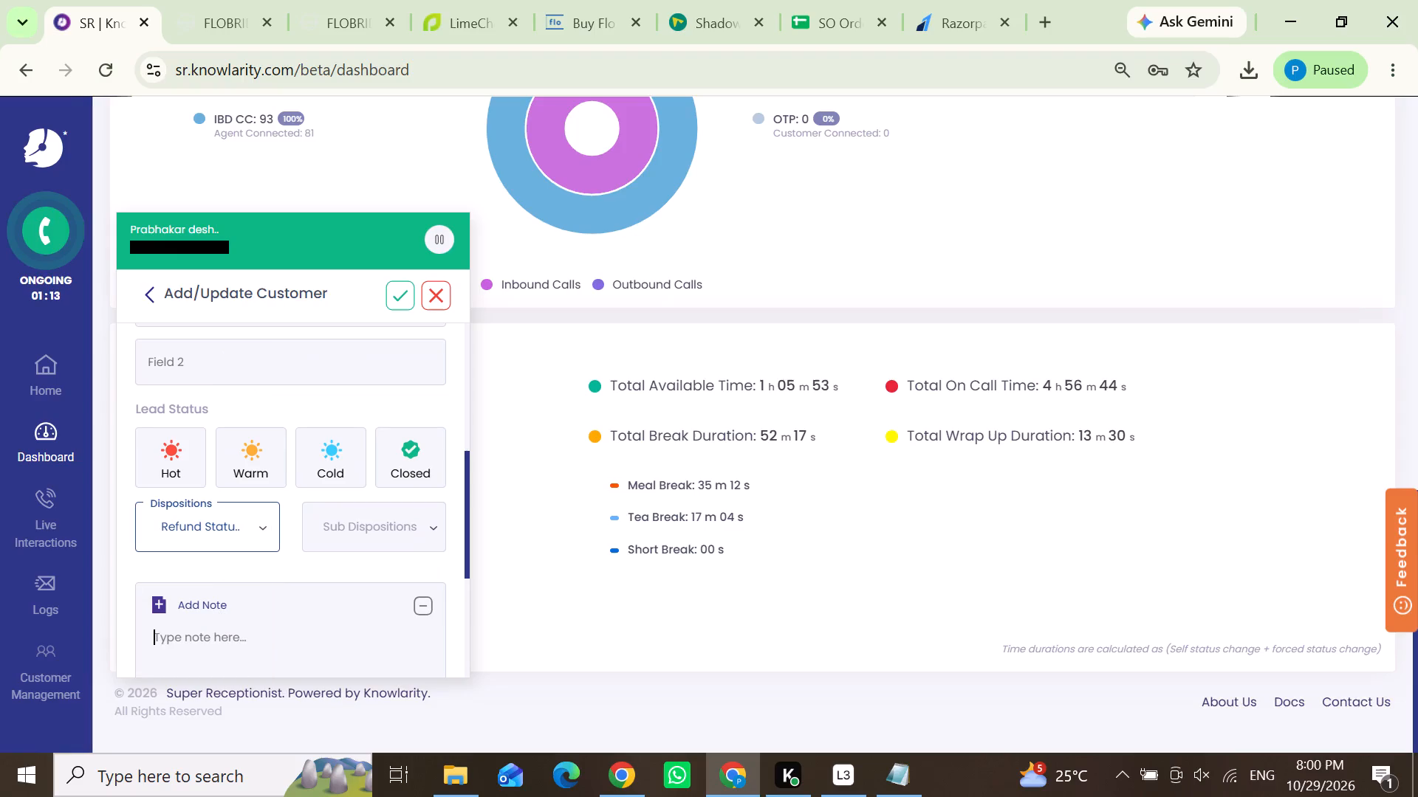
key(ctrl+v)
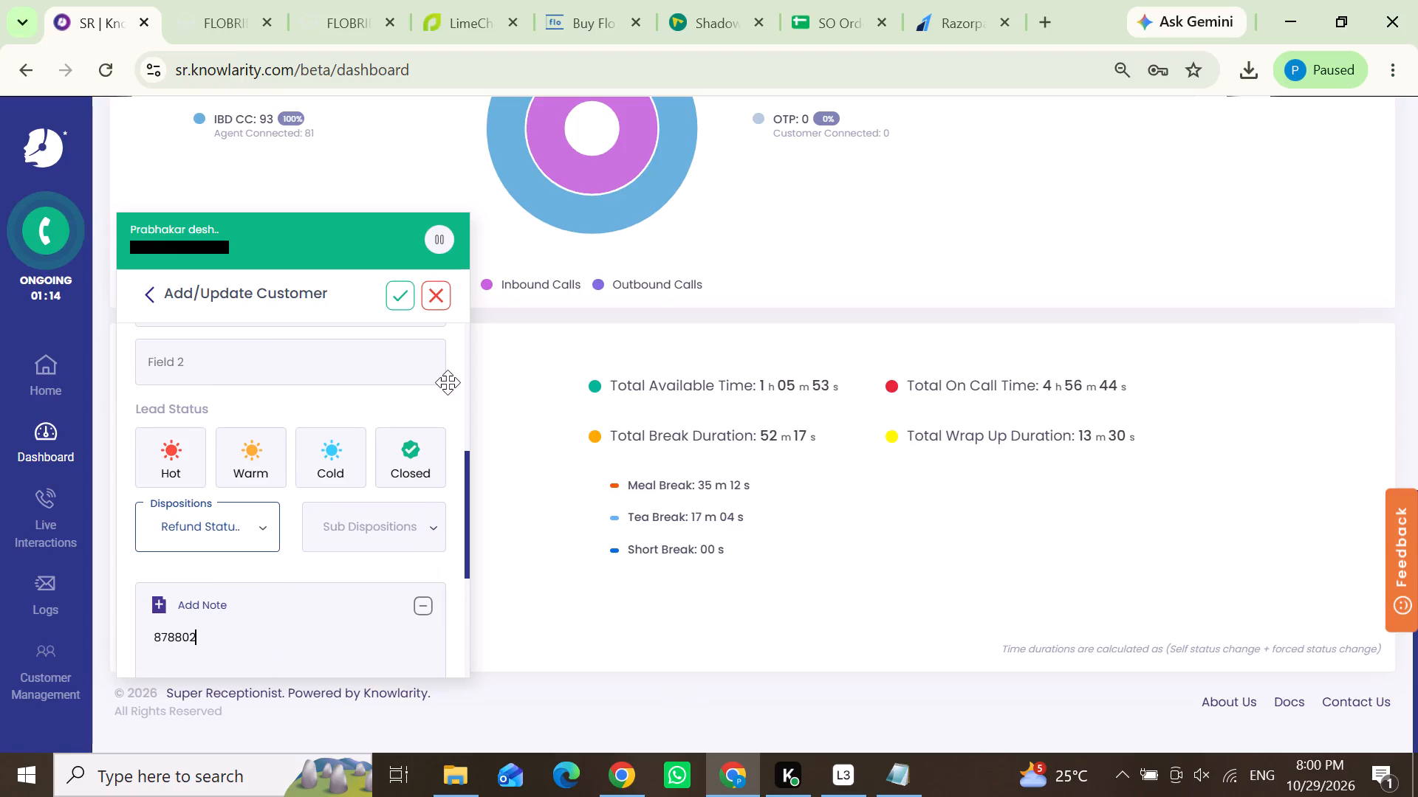
click(394, 304)
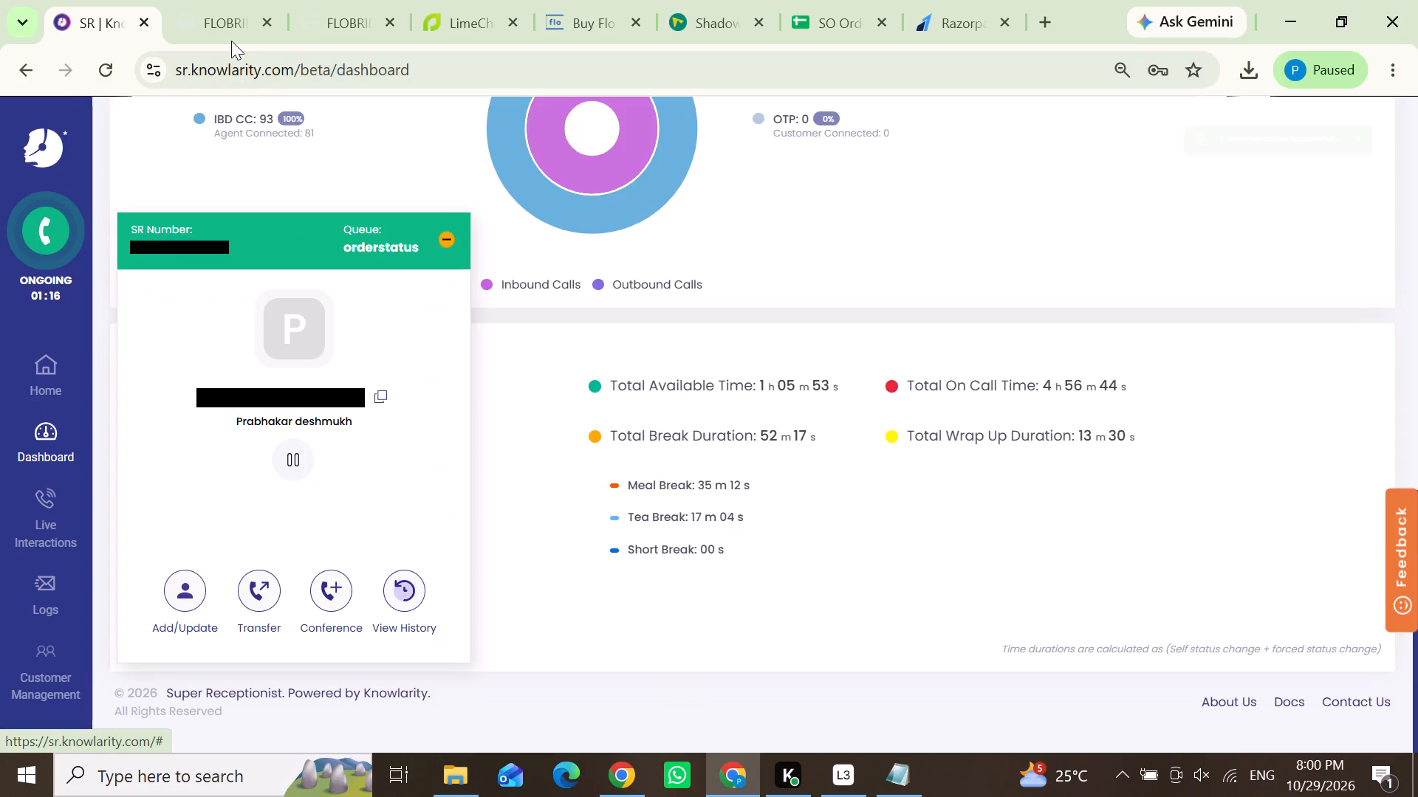
click(230, 32)
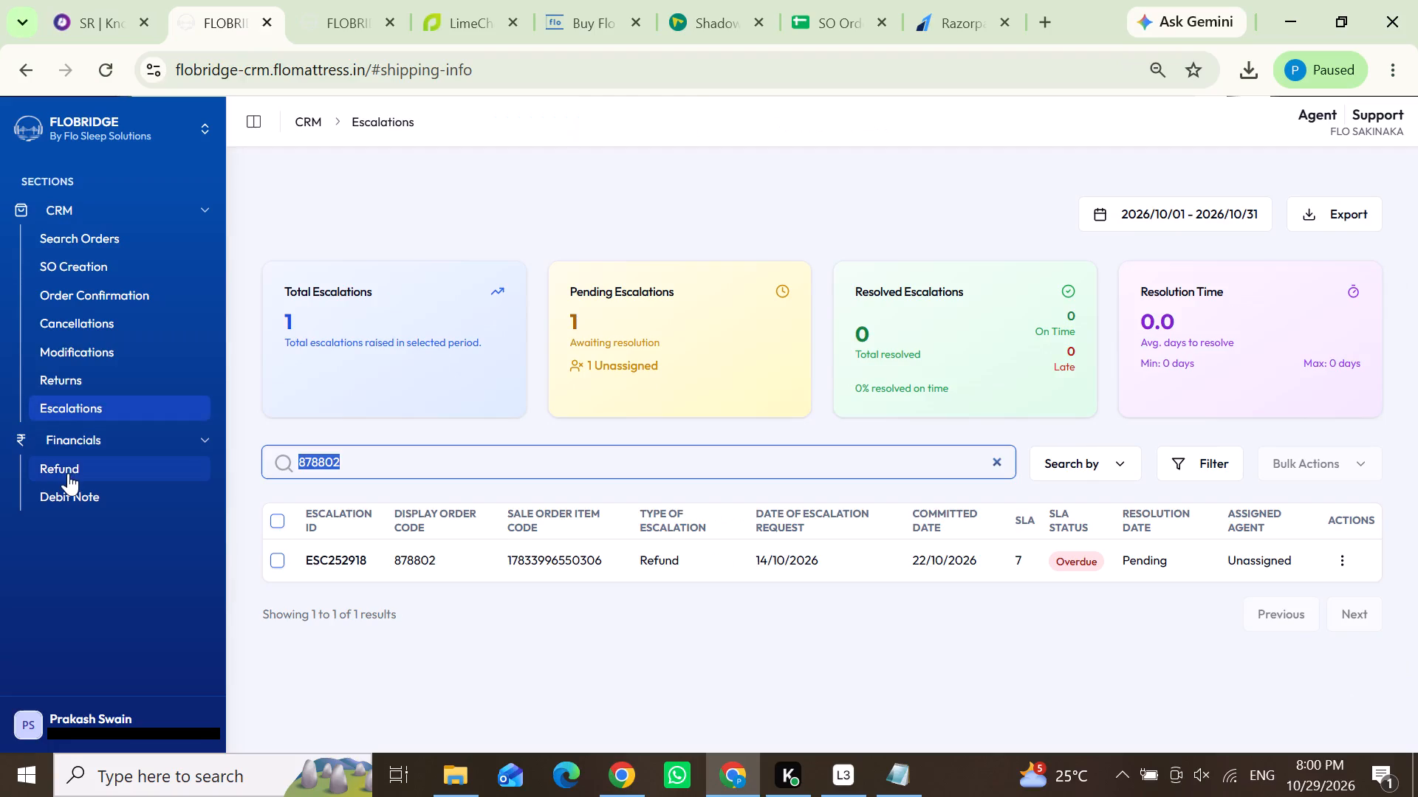
click(67, 467)
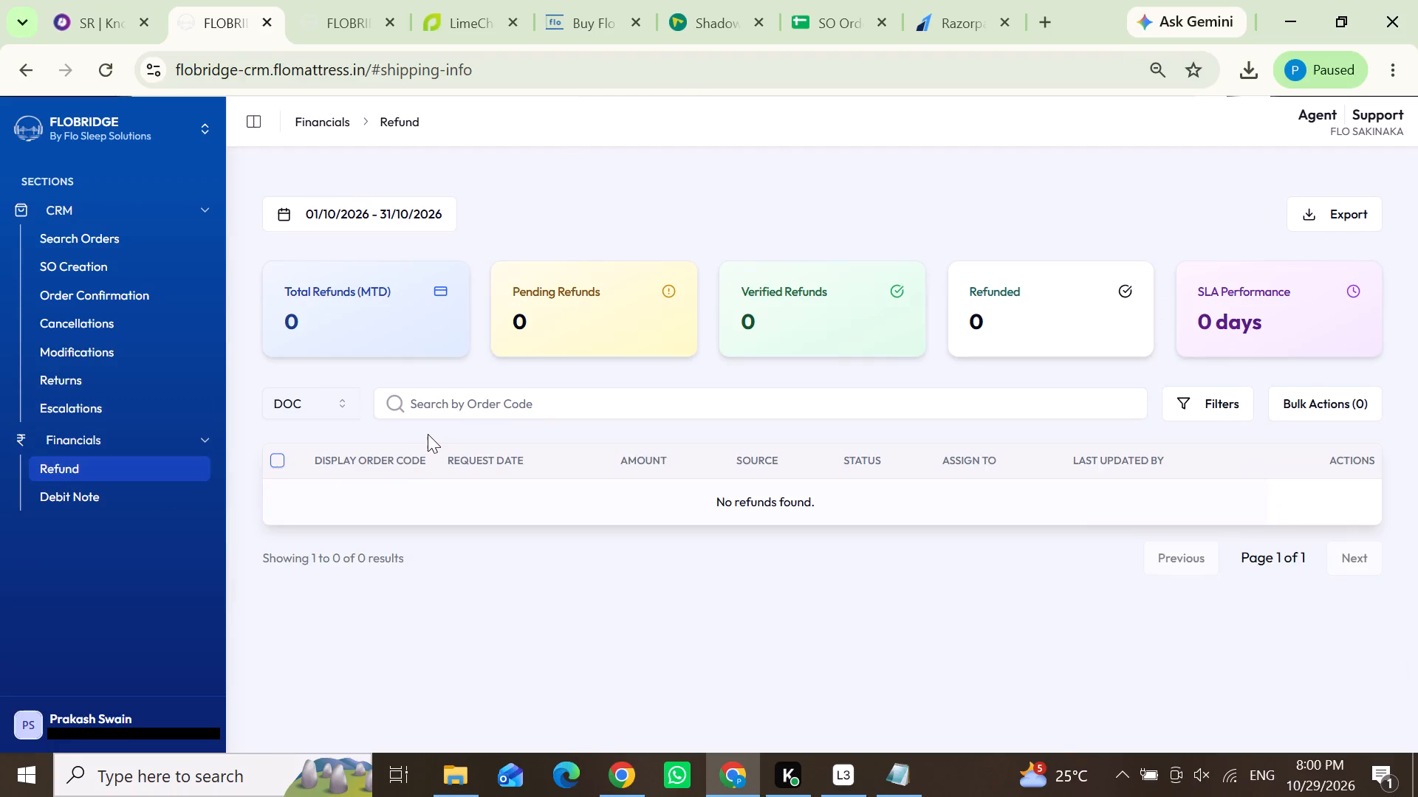
click(439, 411)
key(ctrl+v)
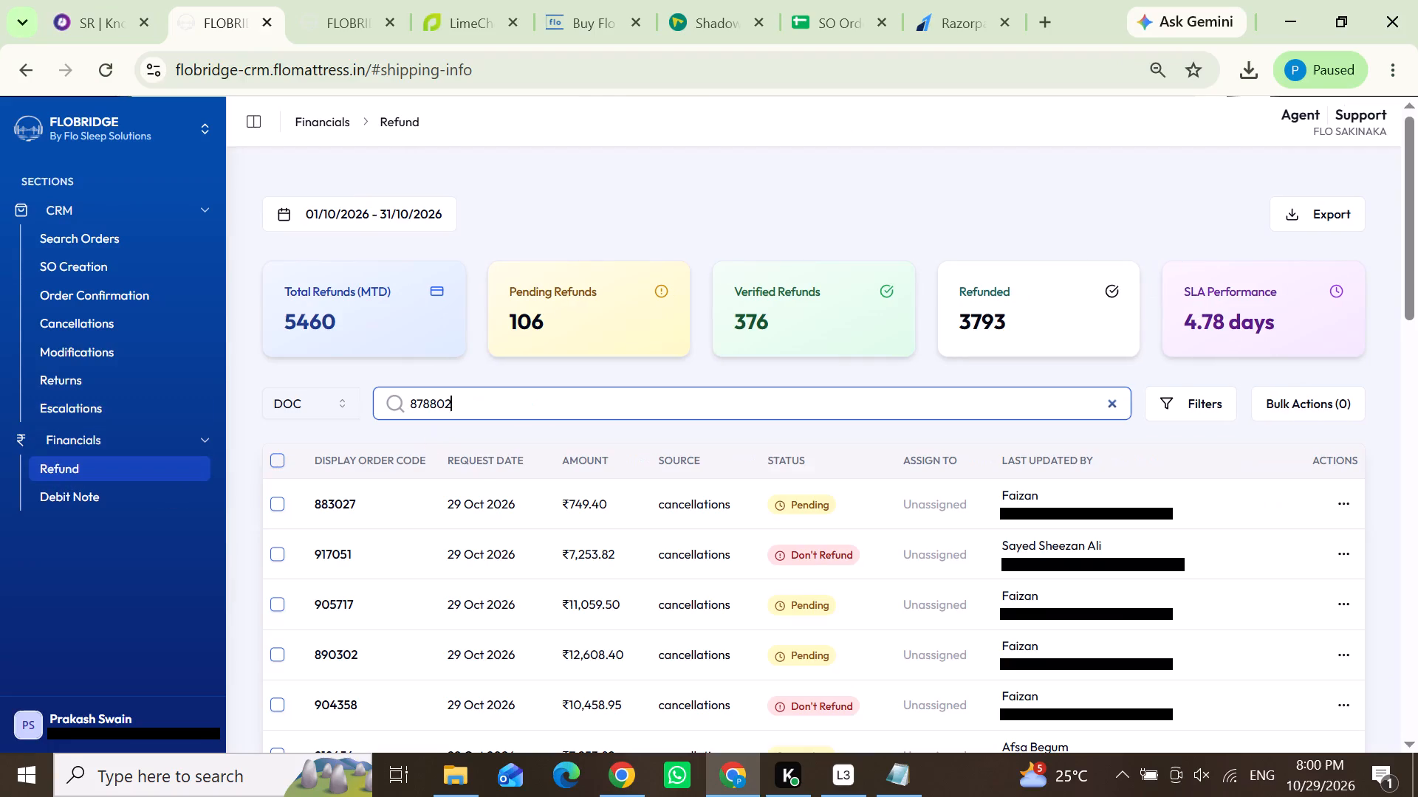
key(Return)
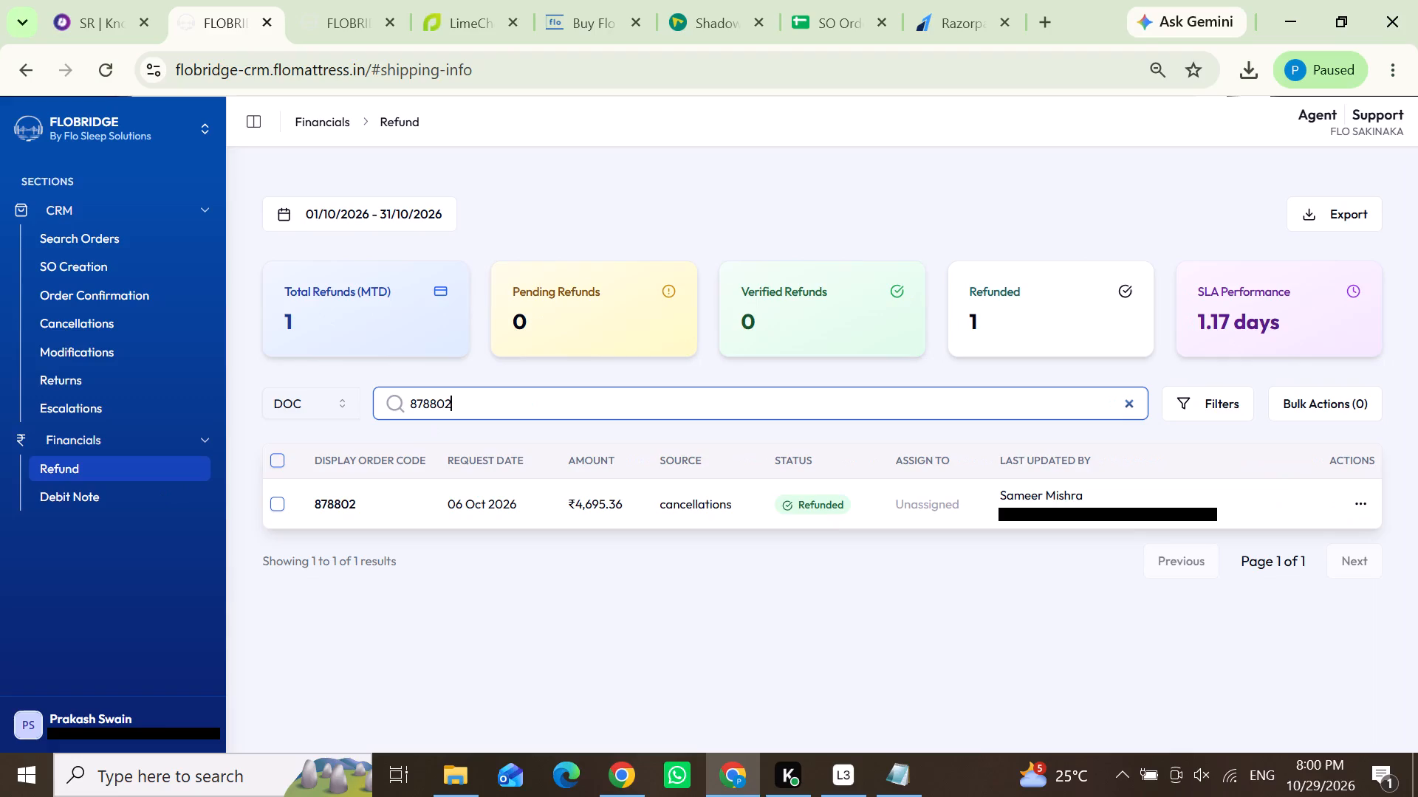
click(1353, 501)
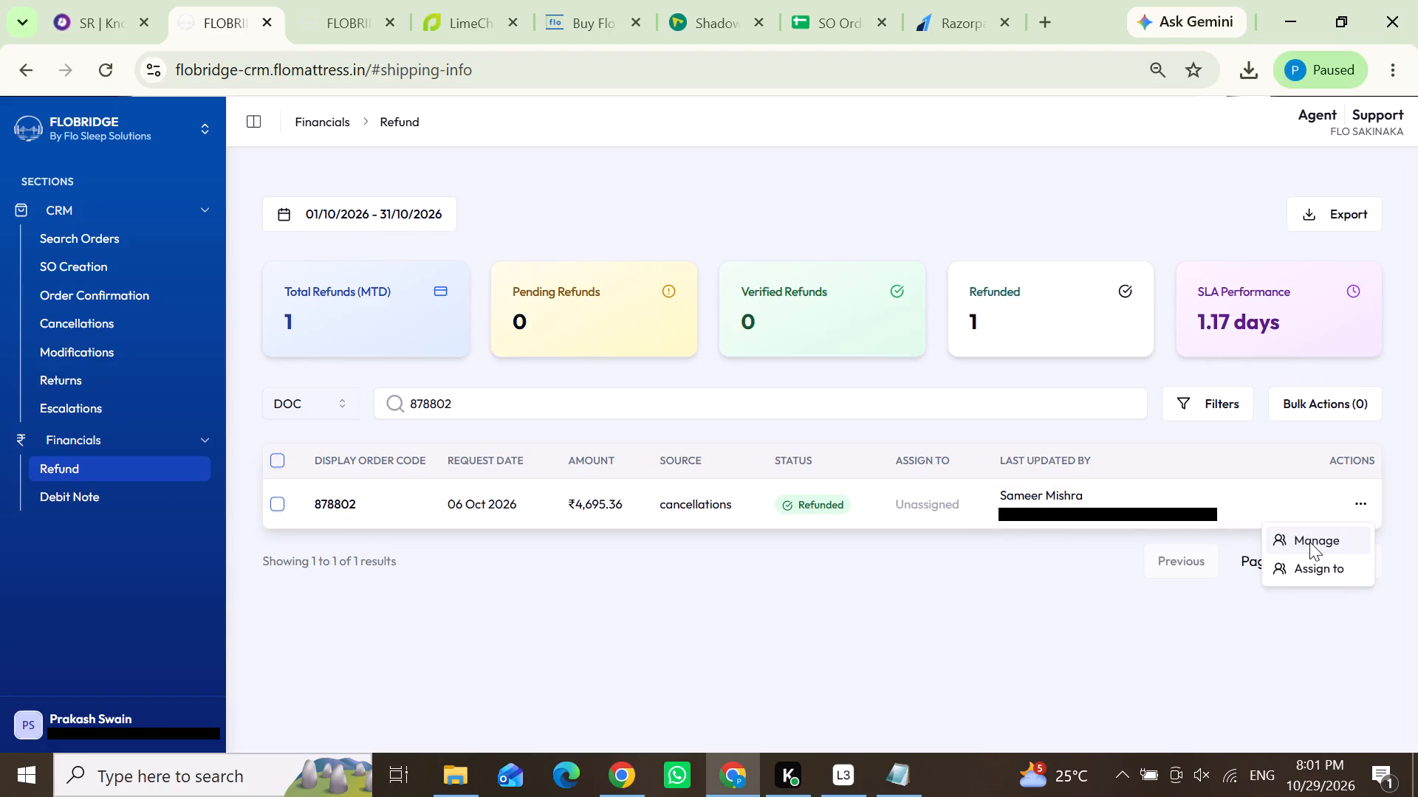
click(1309, 542)
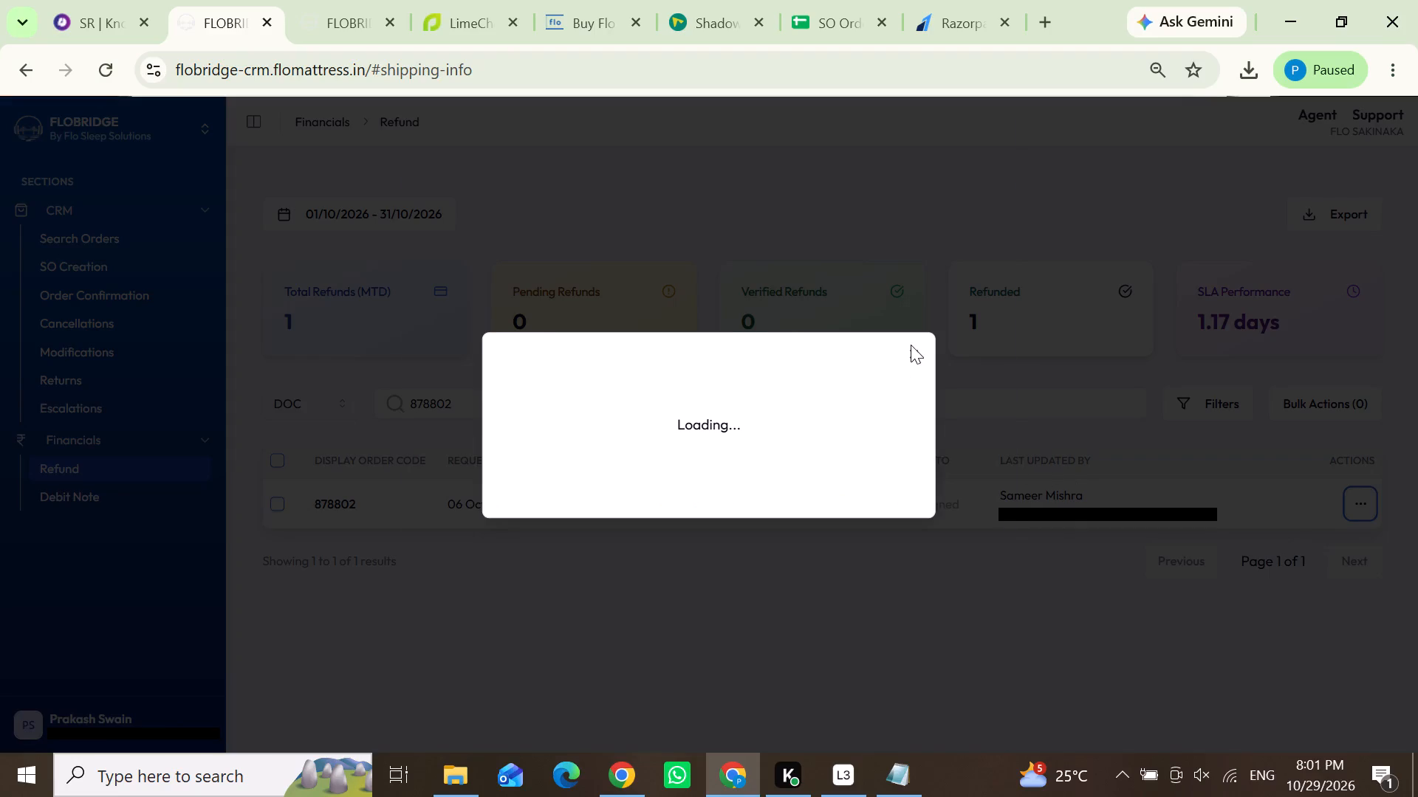
scroll(886, 495, up, 2)
scroll(886, 495, down, 2)
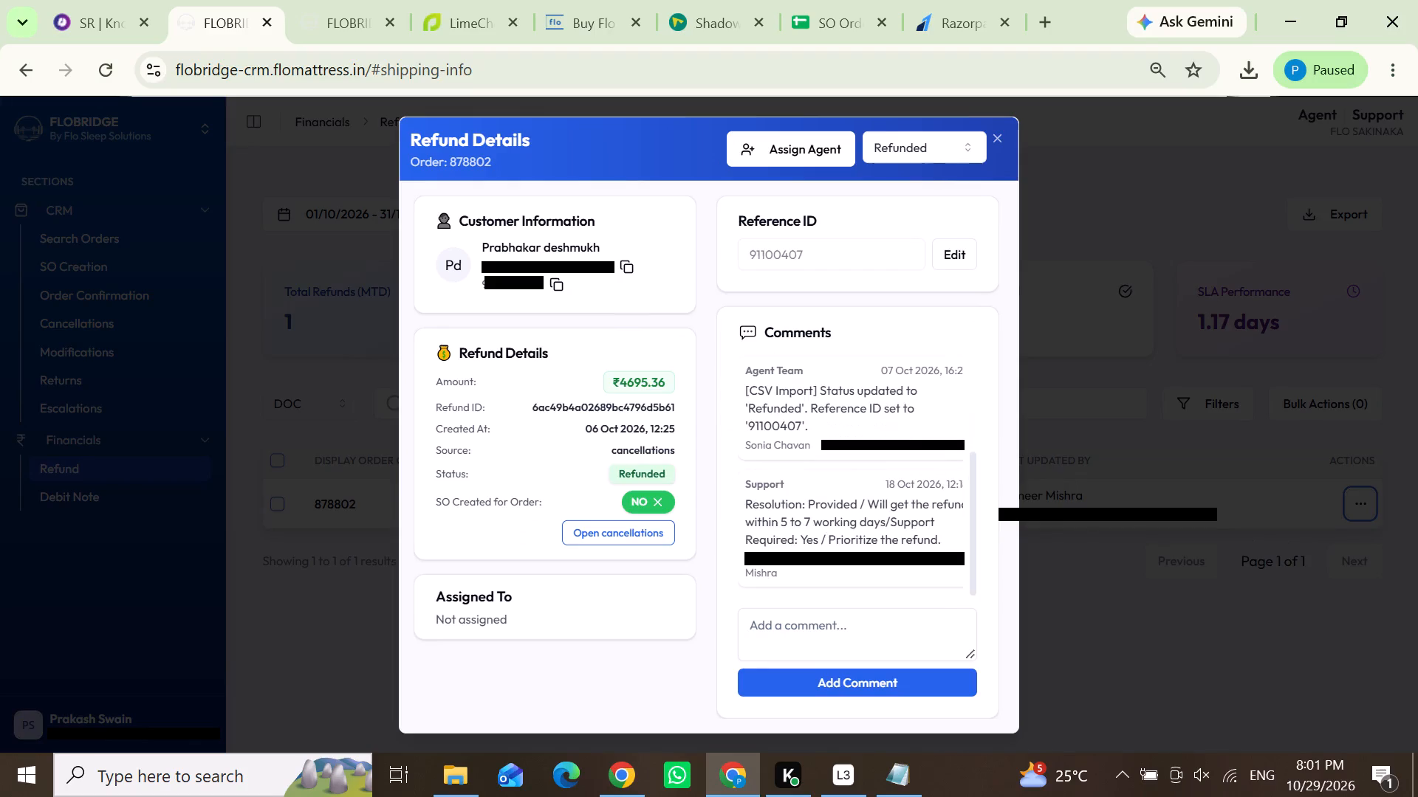
scroll(900, 528, up, 3)
scroll(890, 523, down, 3)
scroll(840, 553, up, 2)
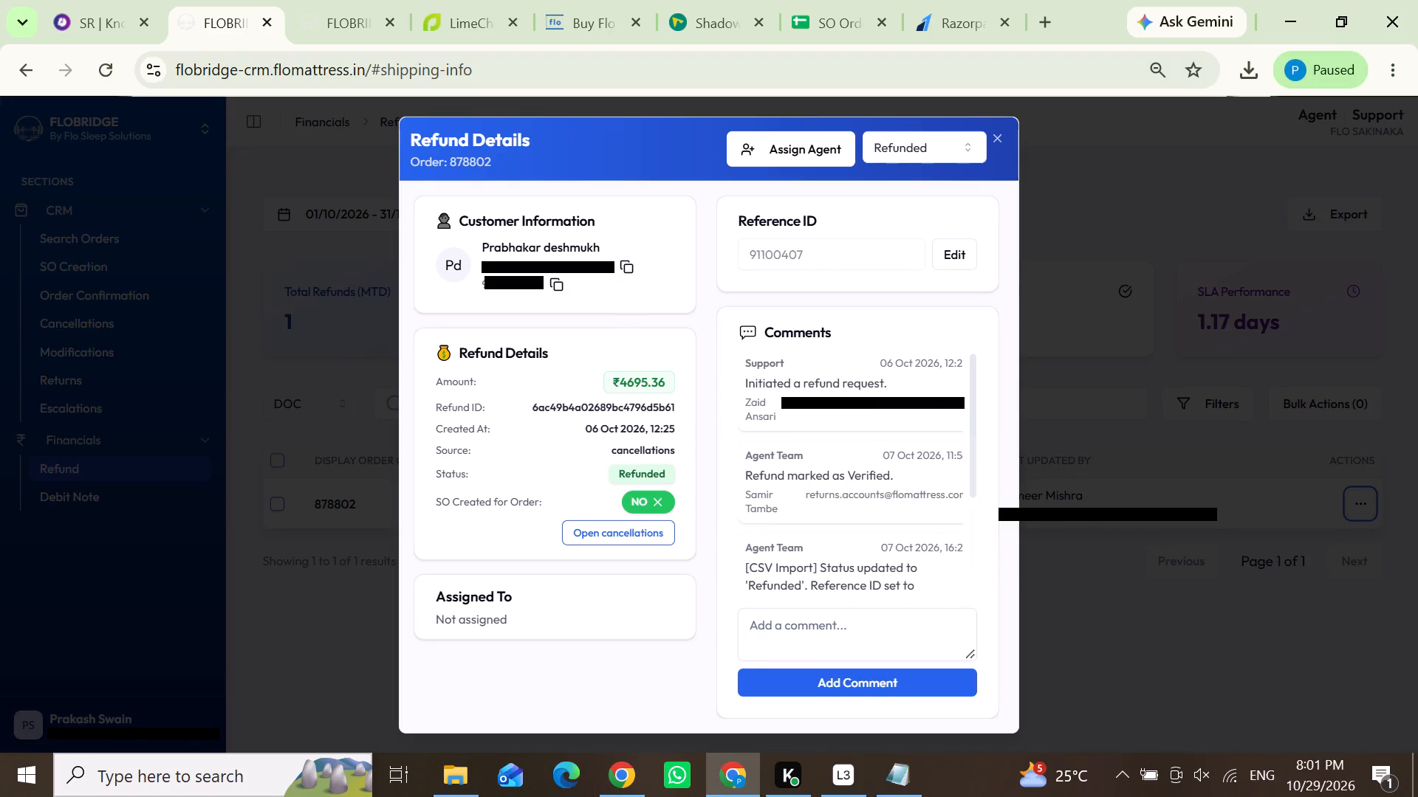
scroll(840, 553, up, 2)
drag(880, 542, 964, 548)
click(1074, 593)
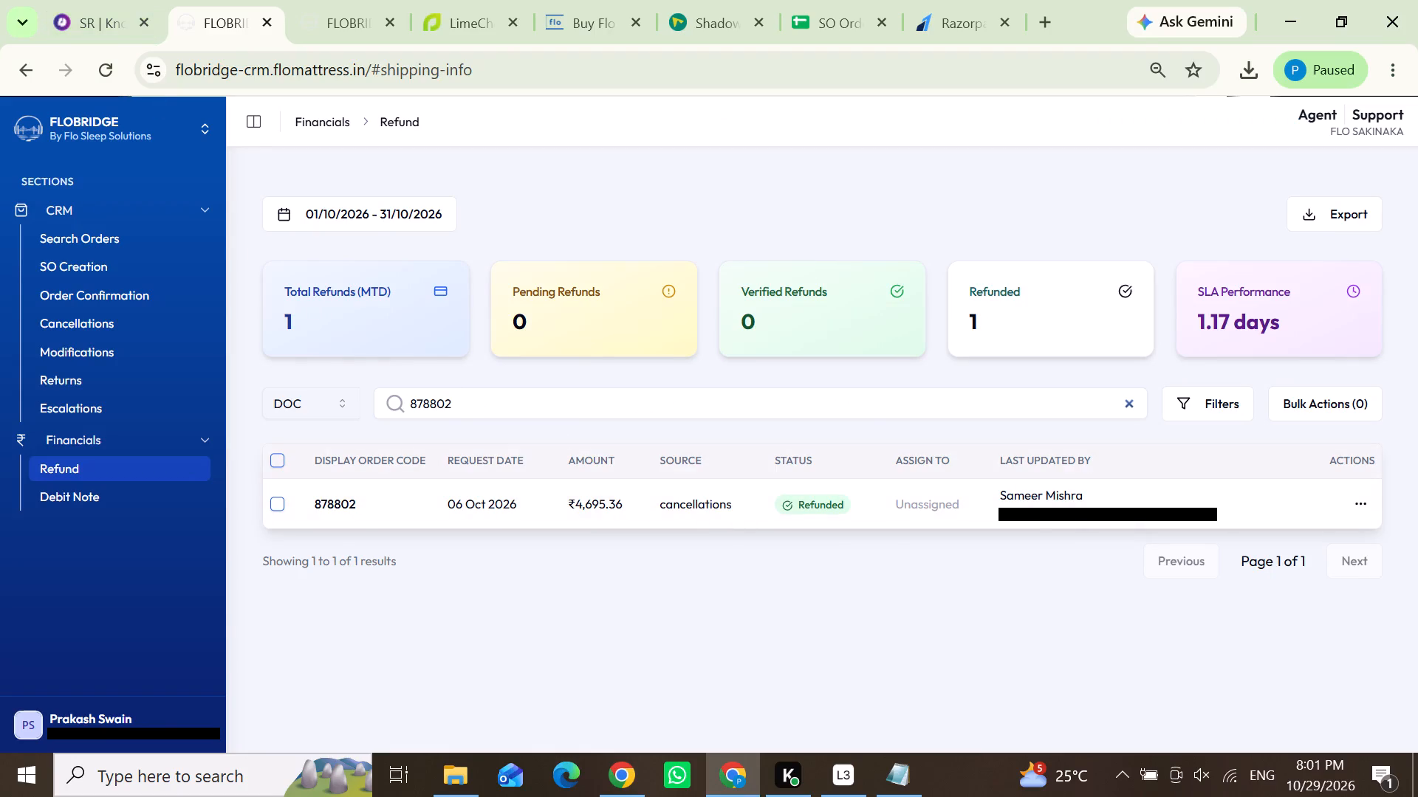
click(1361, 500)
click(1315, 543)
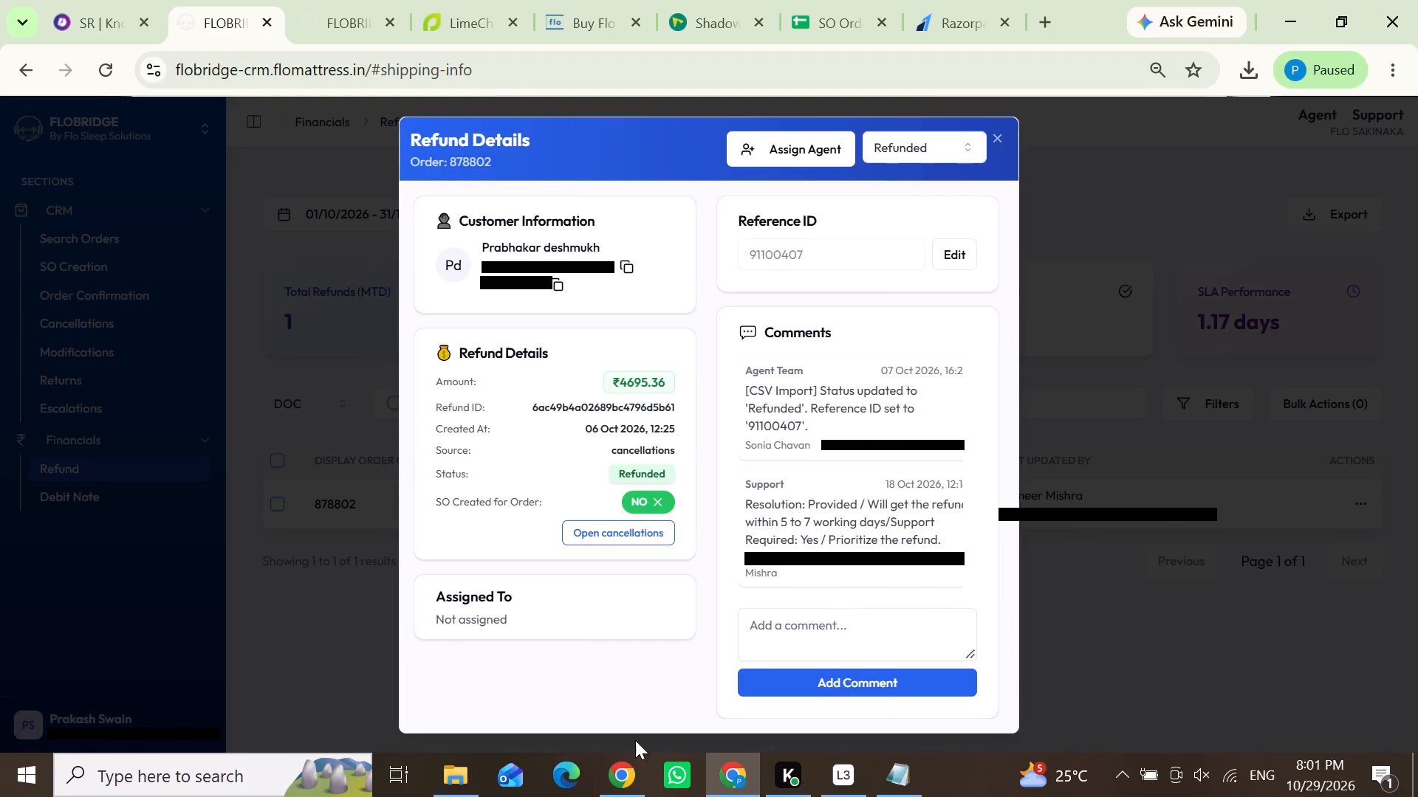
click(626, 694)
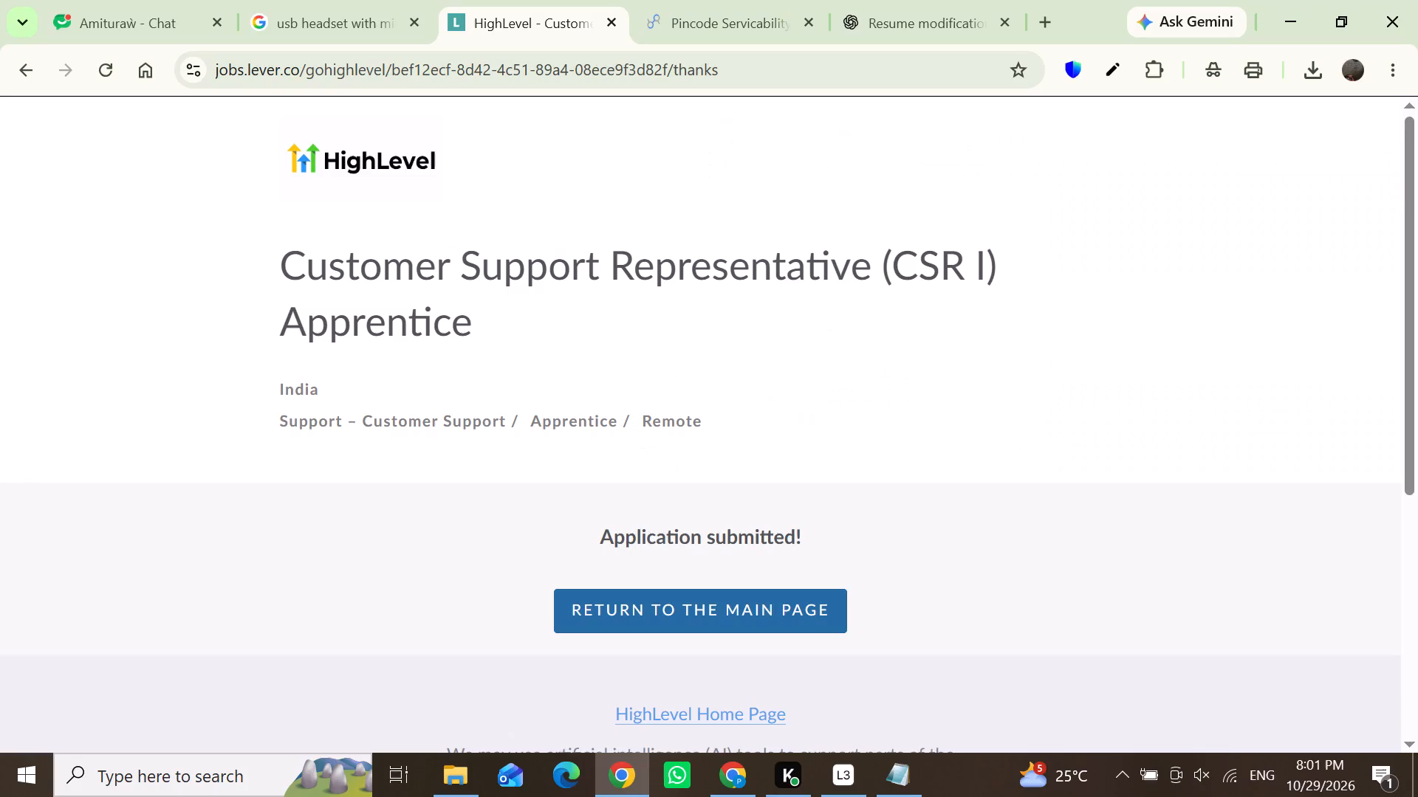
click(719, 713)
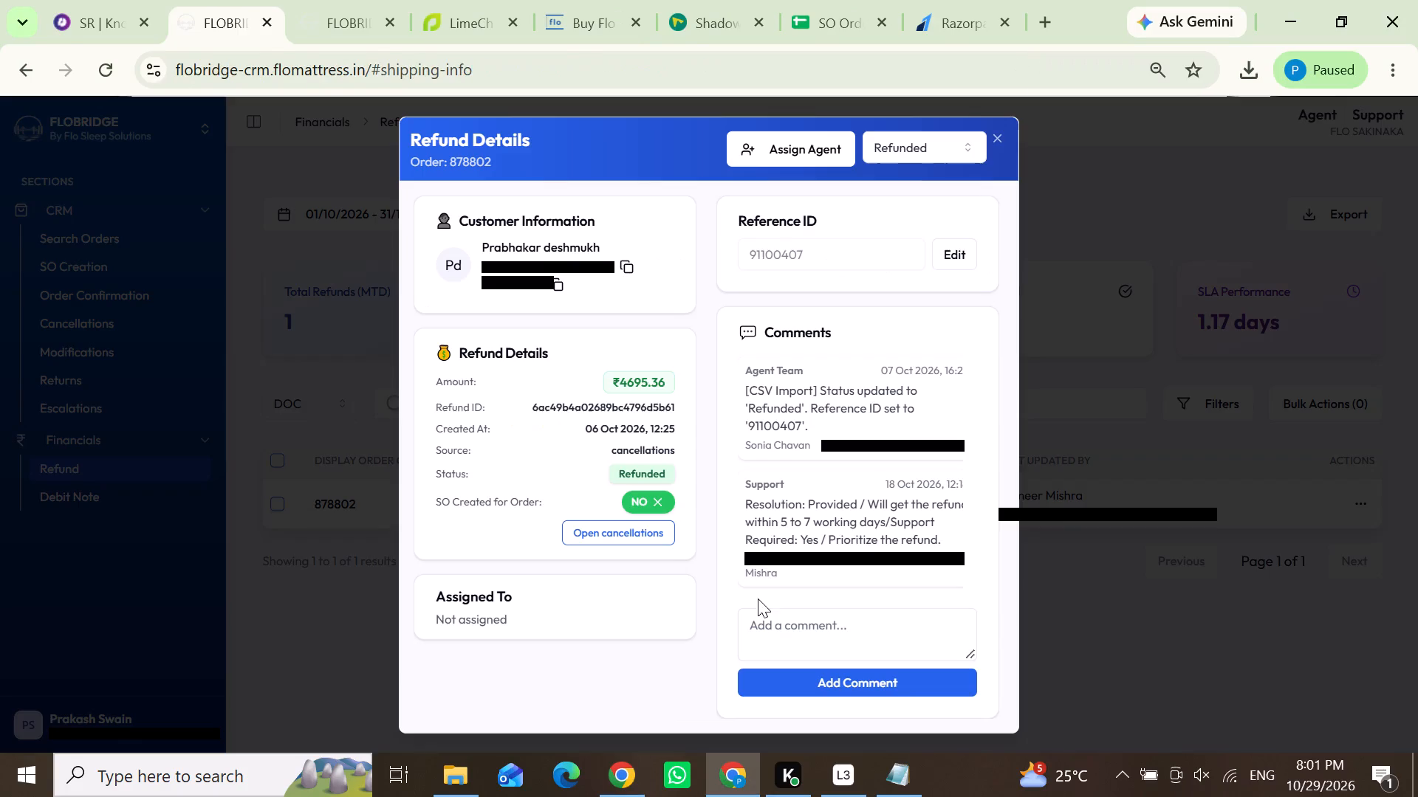
scroll(856, 504, up, 2)
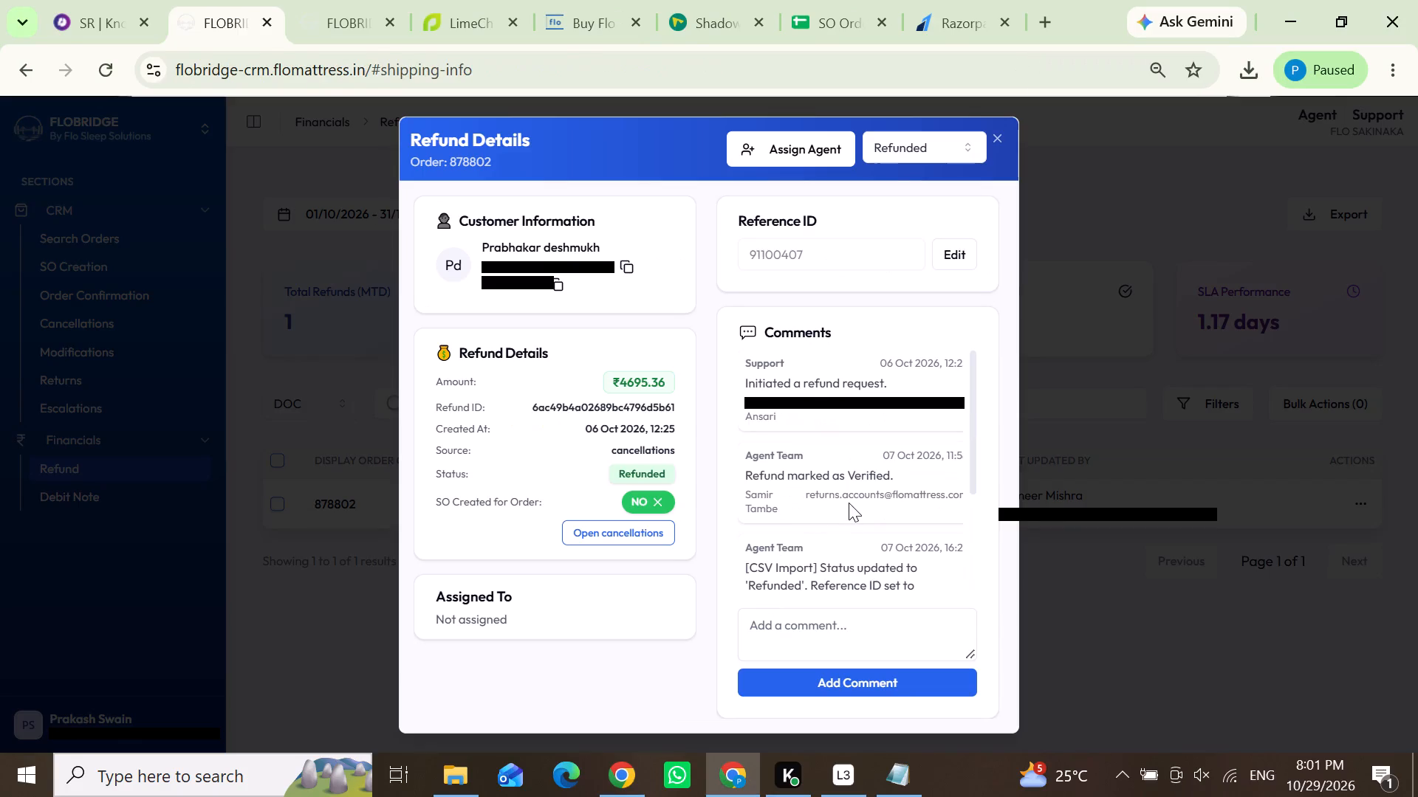
scroll(884, 503, down, 2)
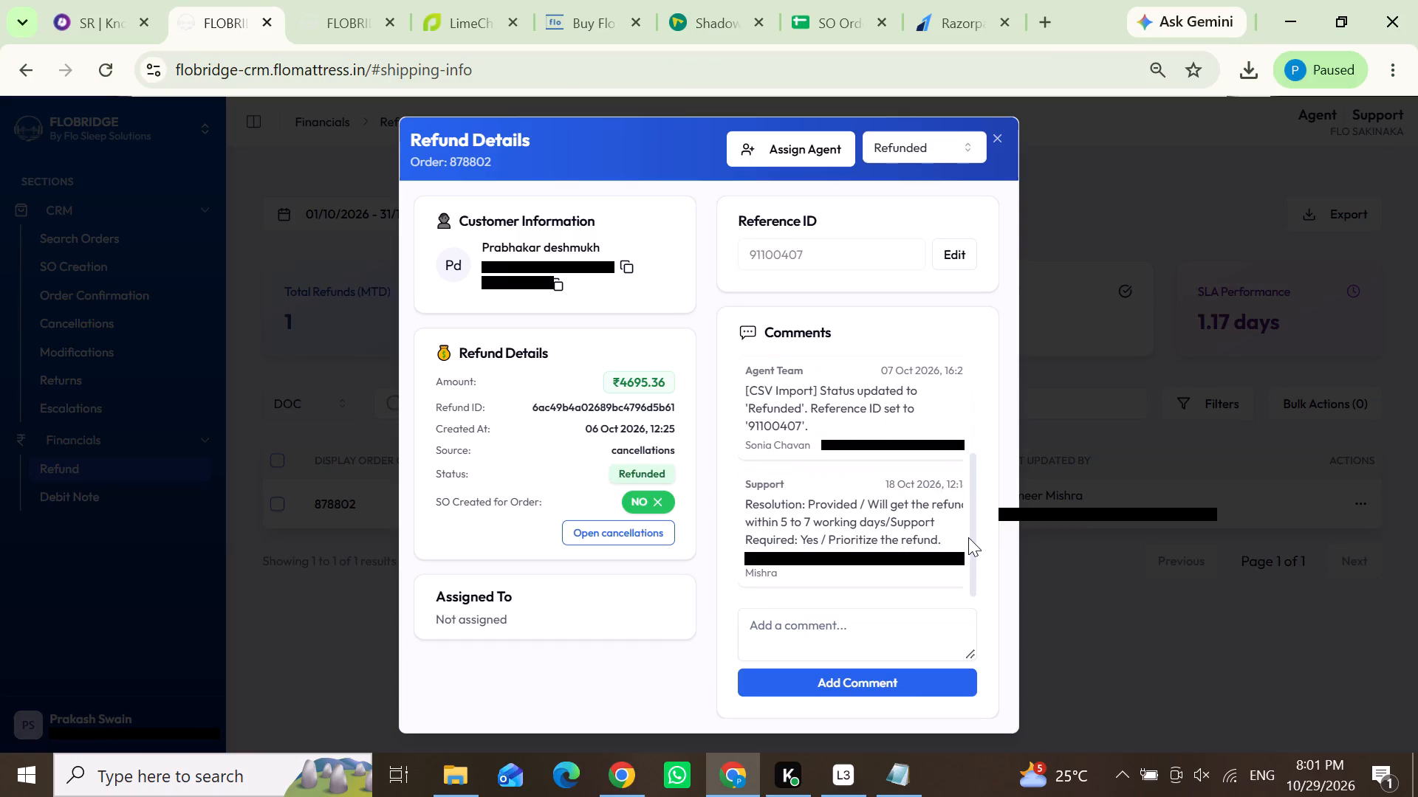
drag(969, 539, 957, 388)
scroll(965, 427, down, 4)
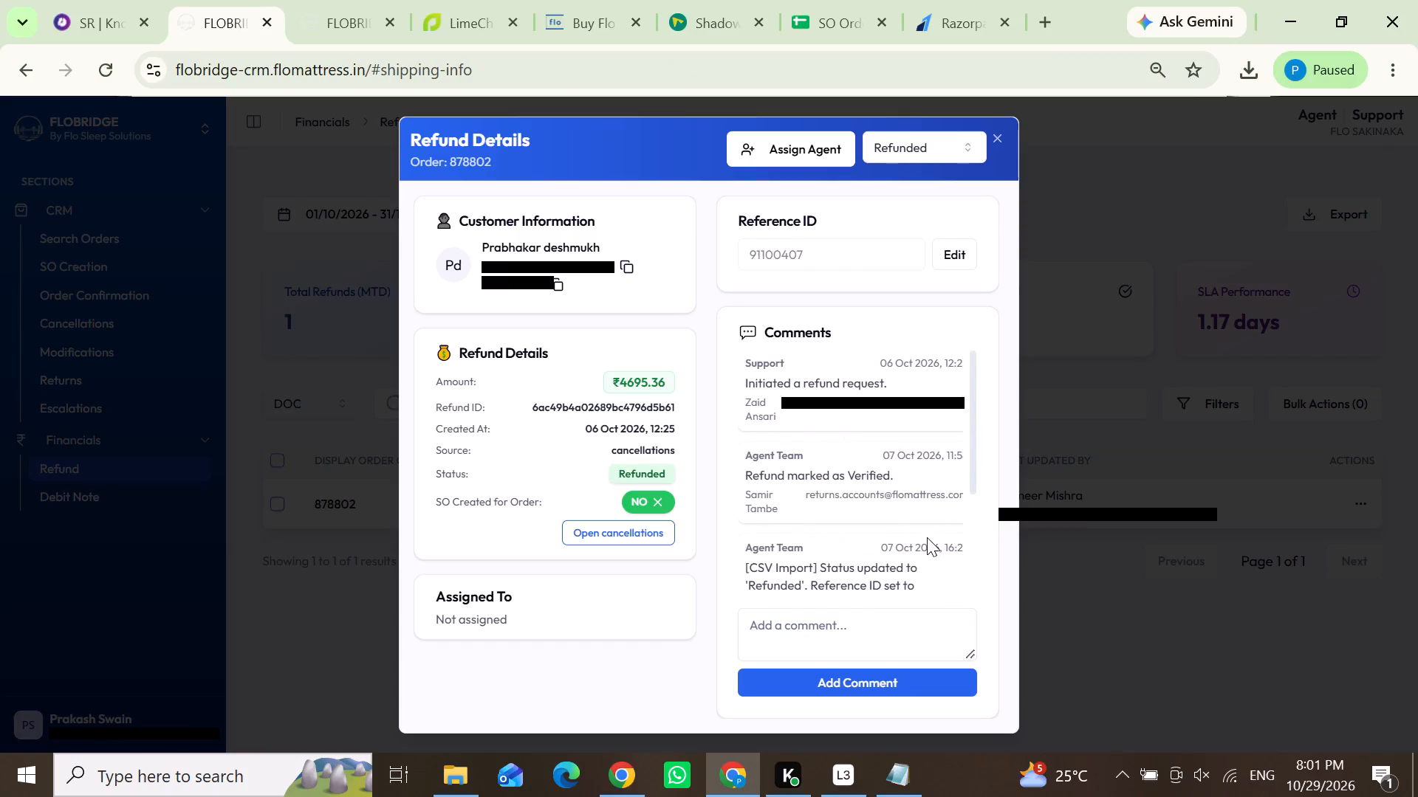
scroll(927, 539, down, 2)
scroll(927, 540, up, 1)
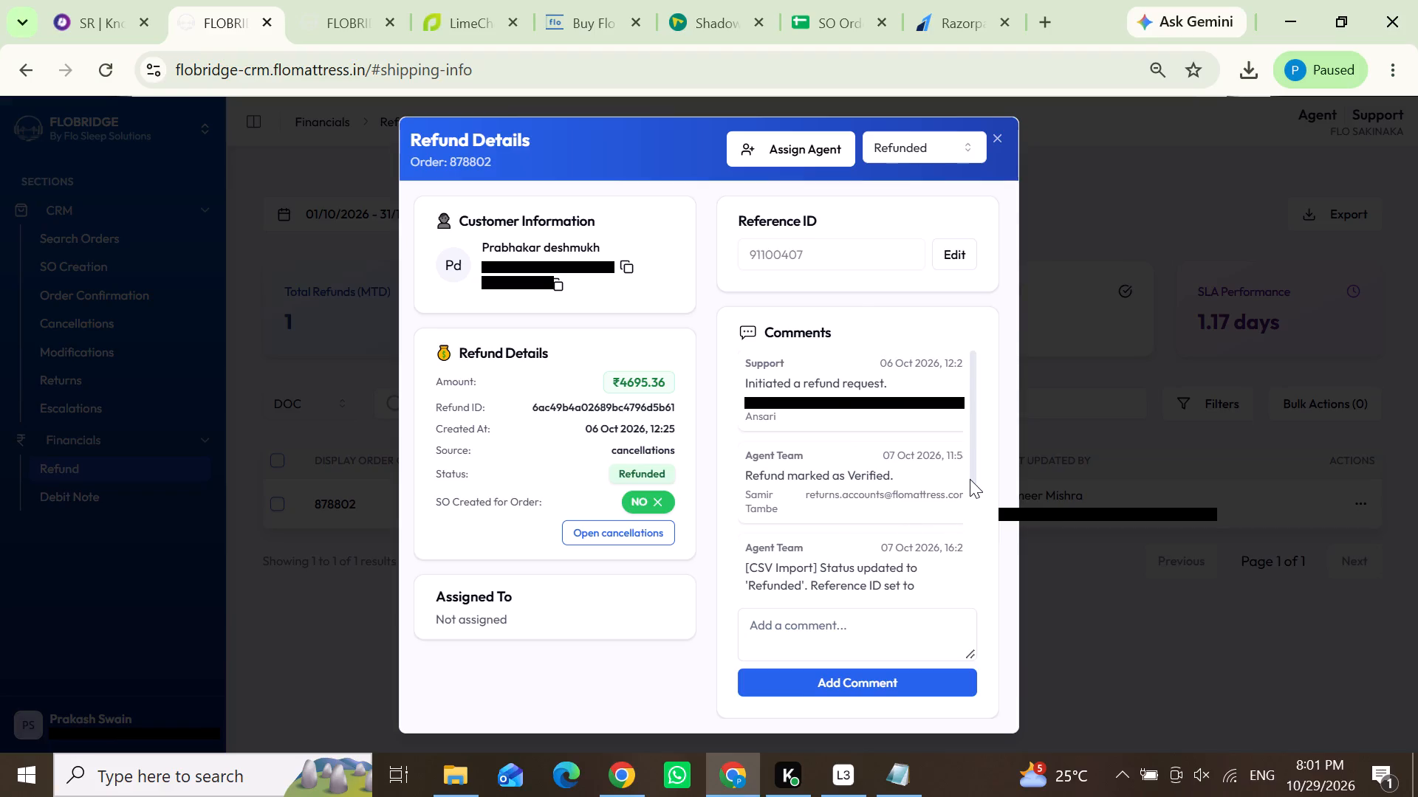
Examine the refund's status-update and reference ID comment along with the latest support comment, and close the refund details.
drag(970, 479, 970, 595)
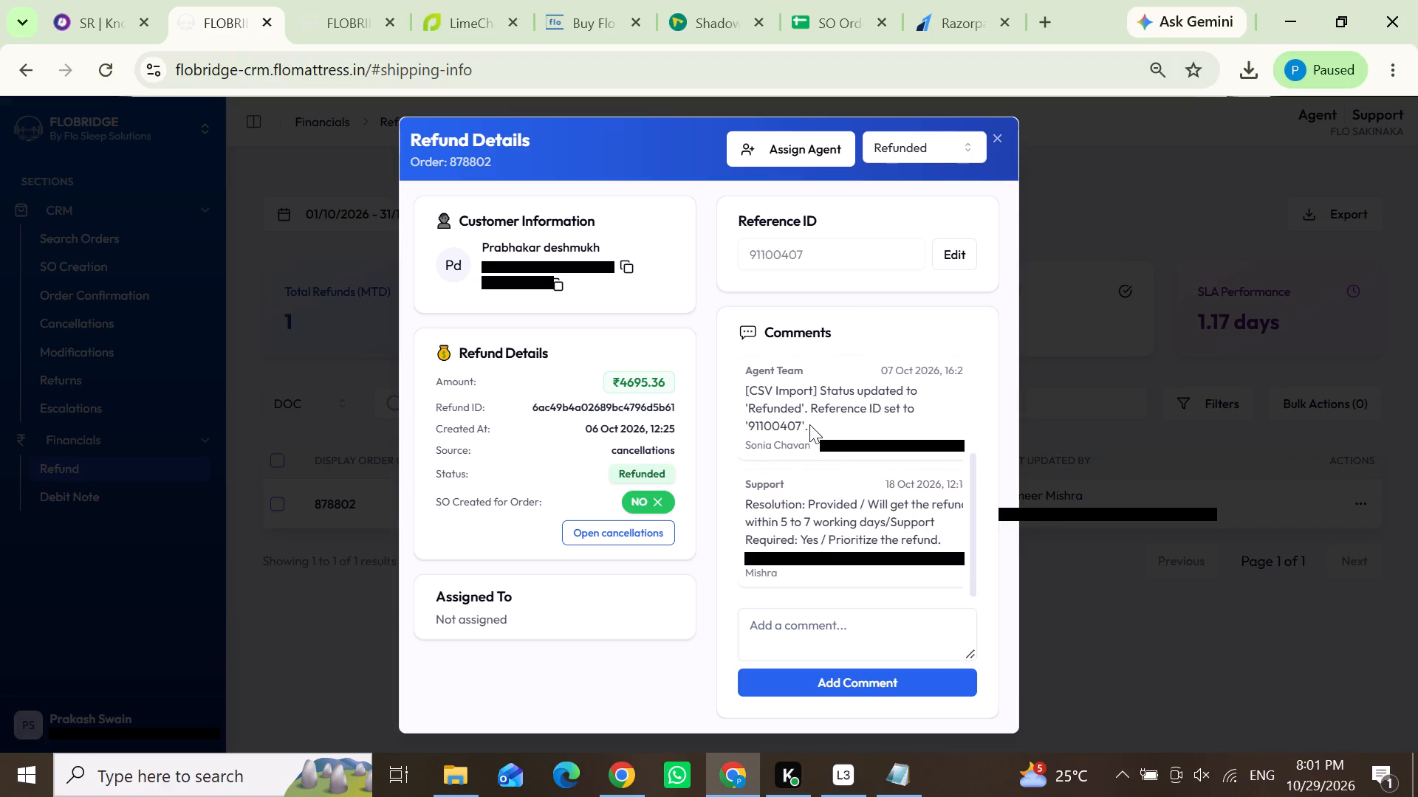
drag(809, 424, 746, 431)
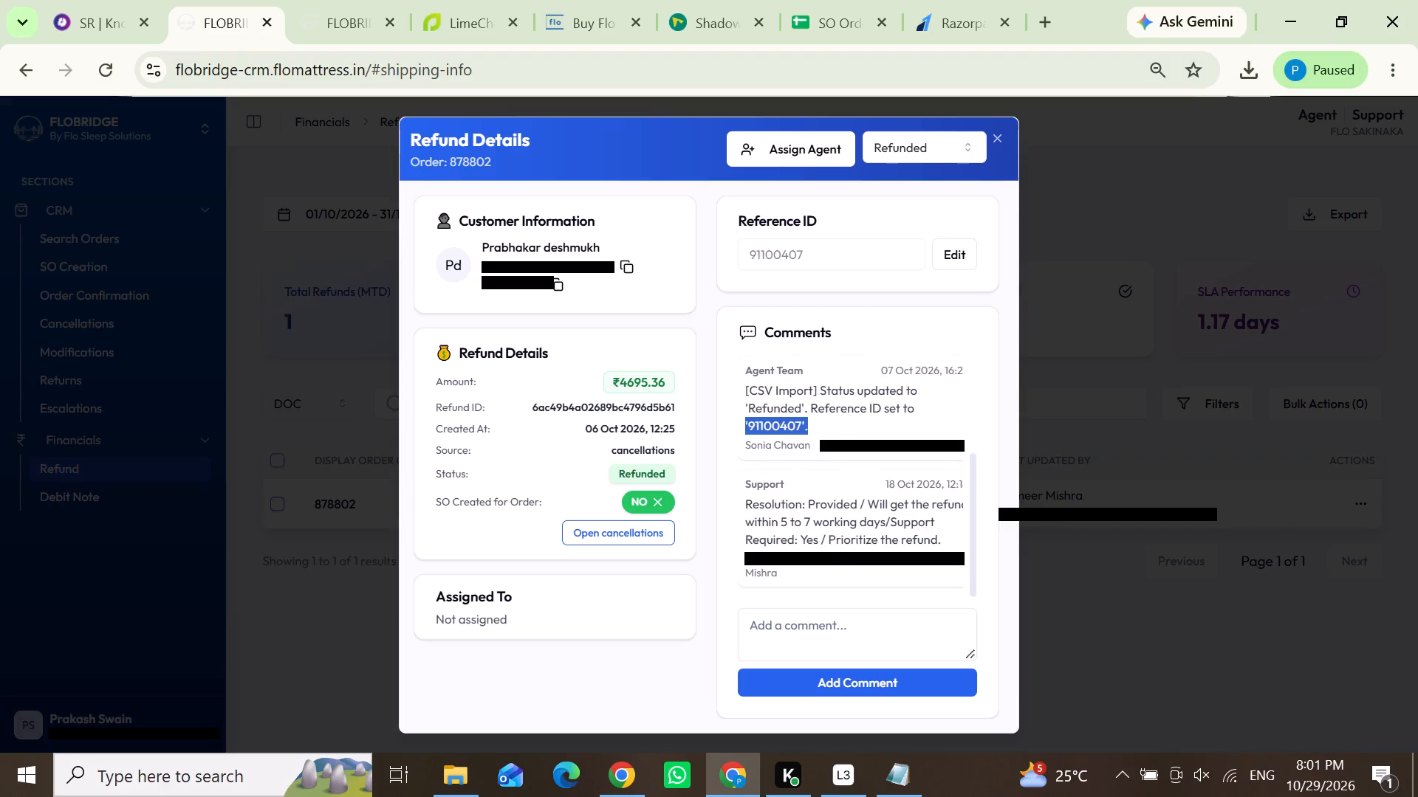
drag(746, 431, 743, 393)
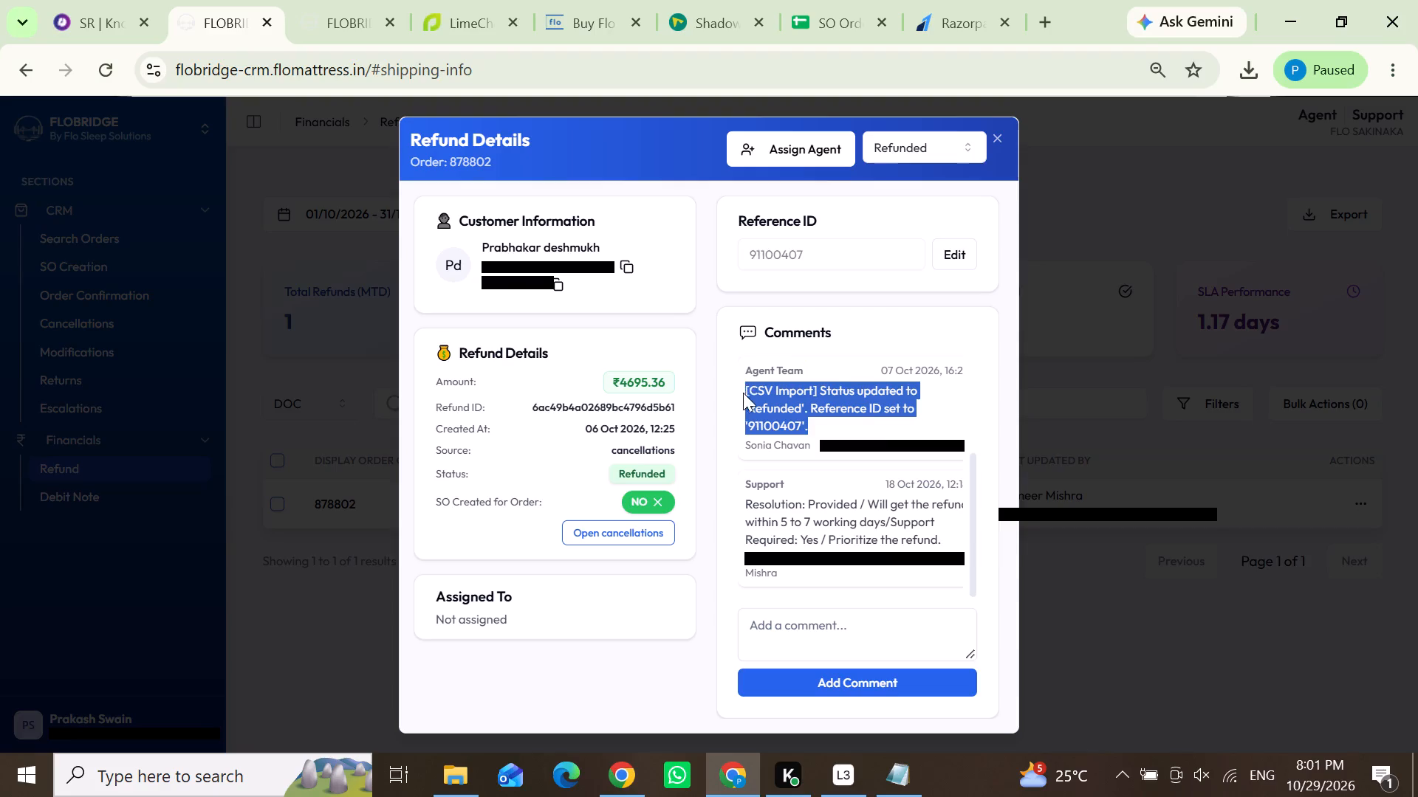
drag(743, 393, 744, 441)
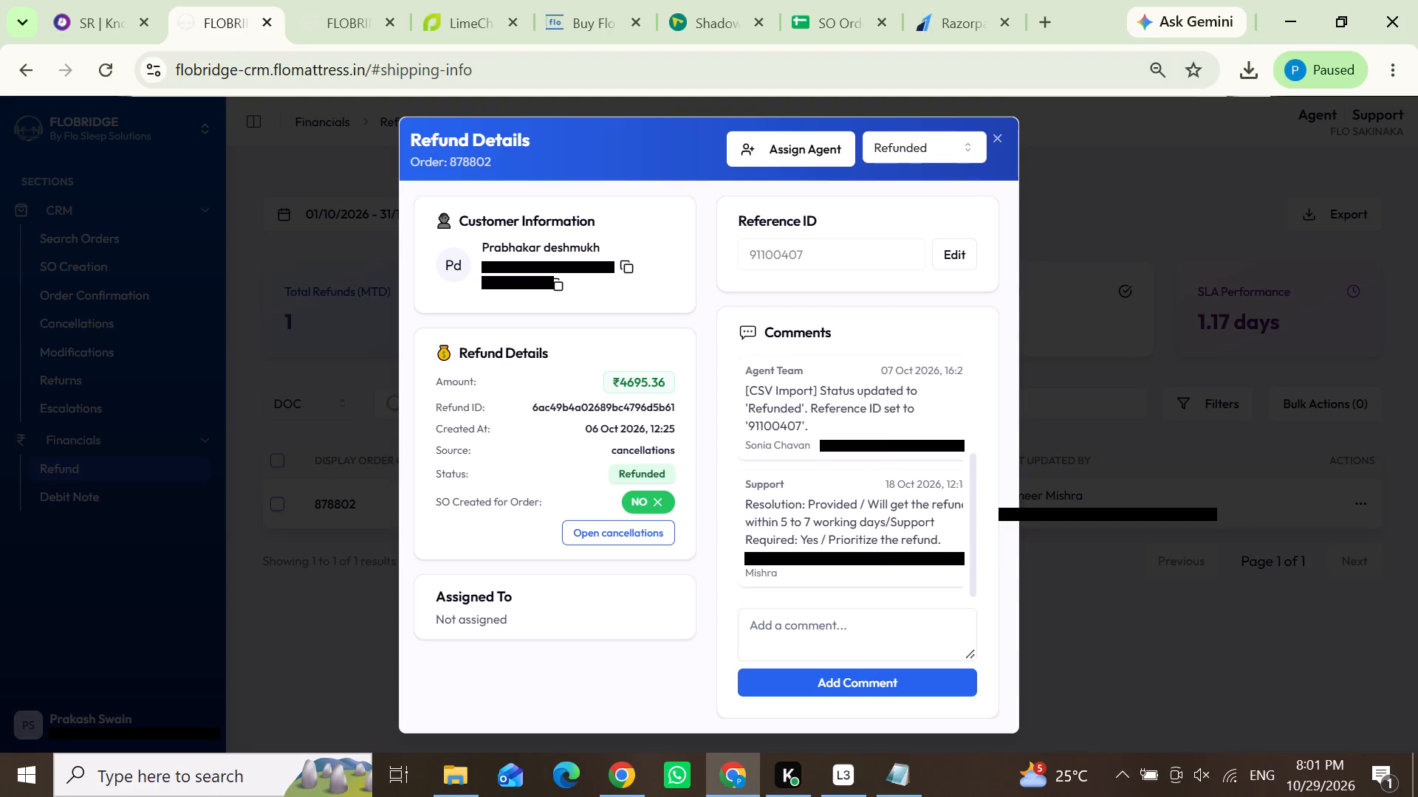
scroll(858, 474, up, 4)
scroll(857, 475, down, 4)
drag(973, 503, 965, 381)
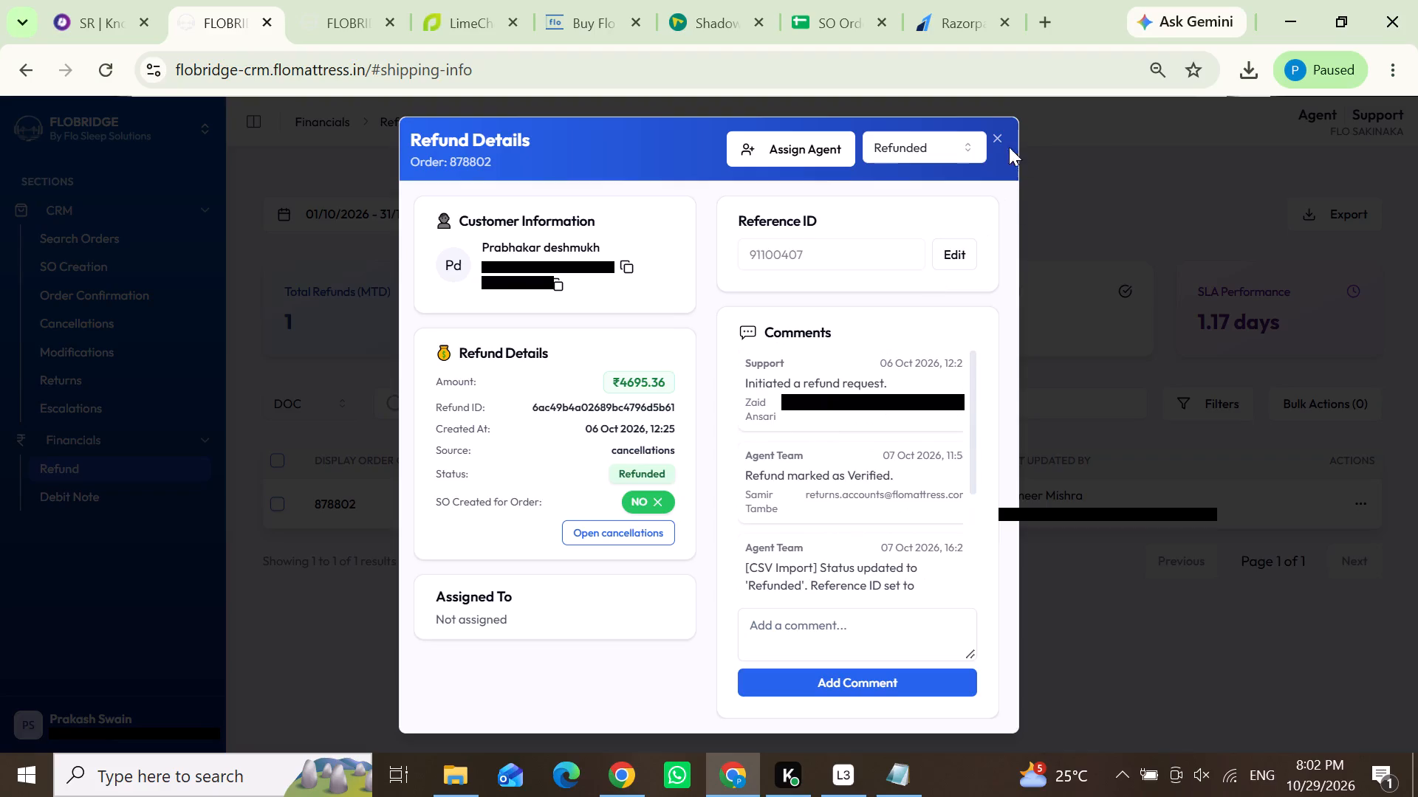
scroll(925, 437, down, 4)
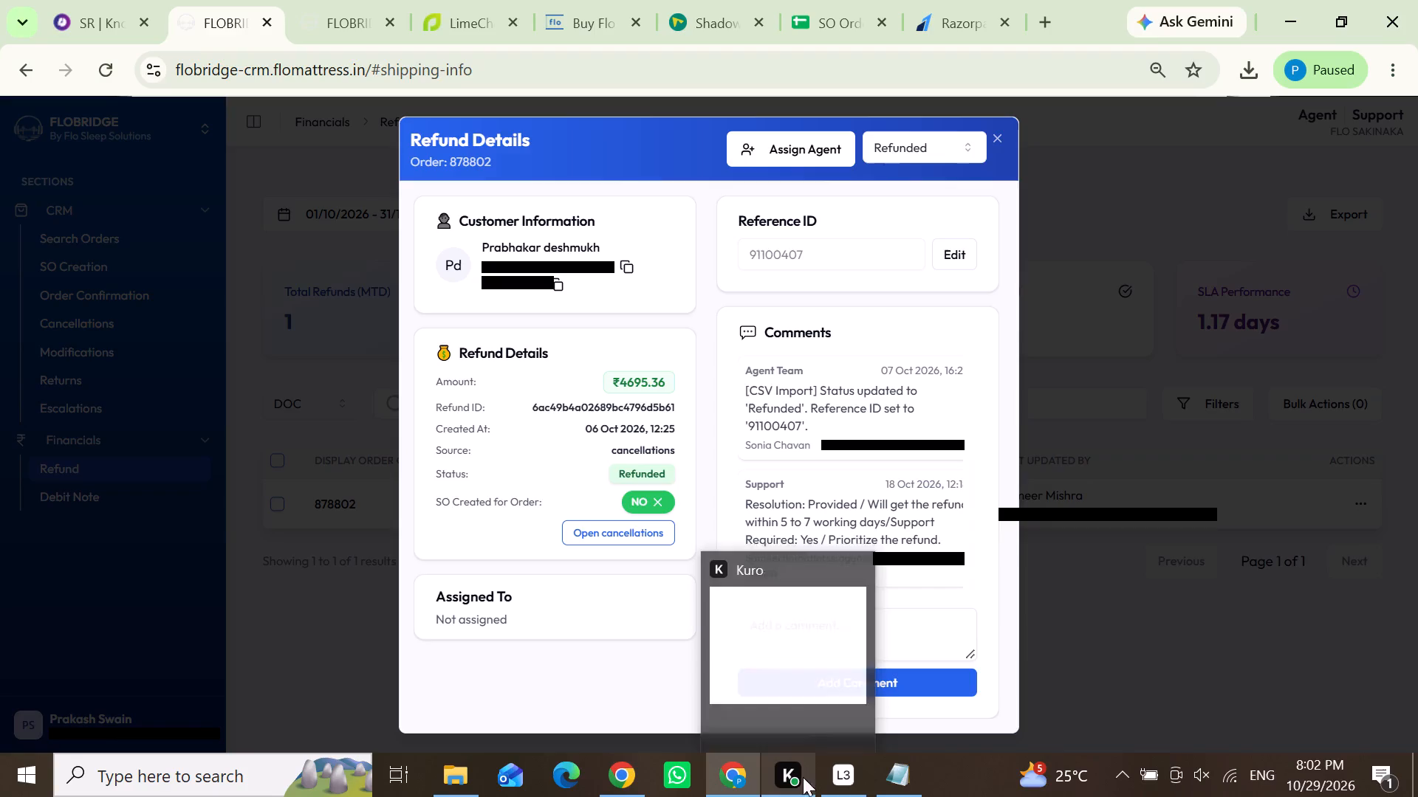
click(270, 426)
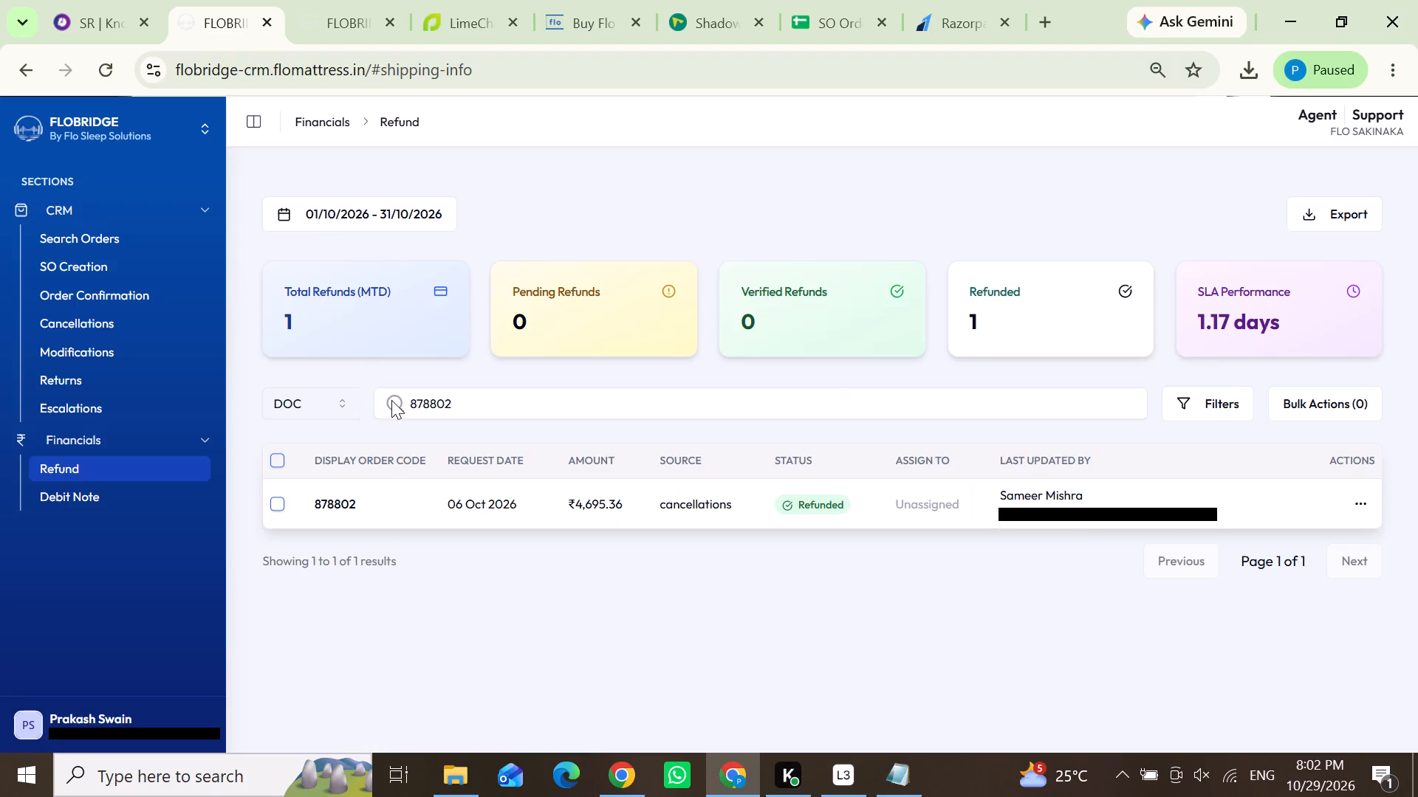
drag(456, 400, 387, 409)
key(ctrl+c)
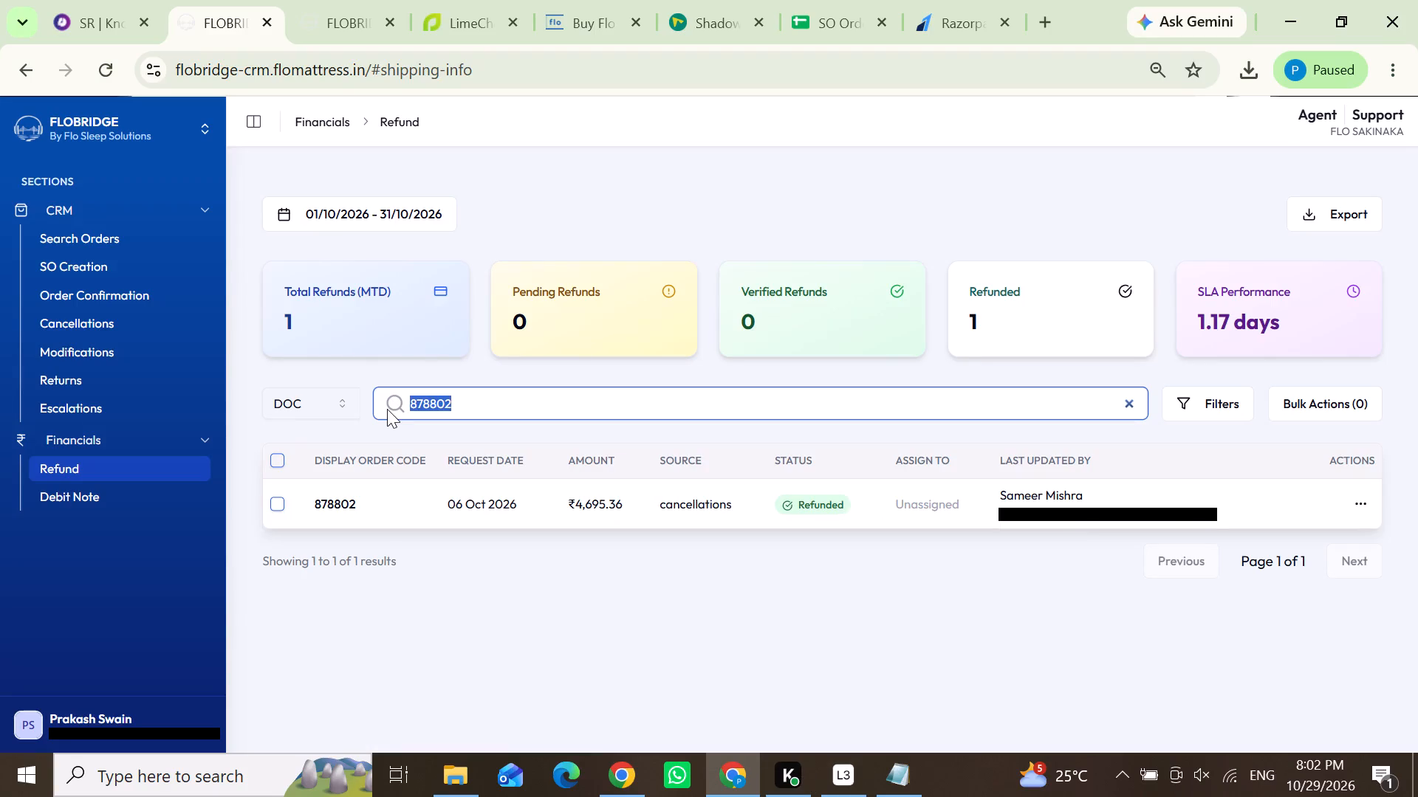
click(134, 404)
click(538, 450)
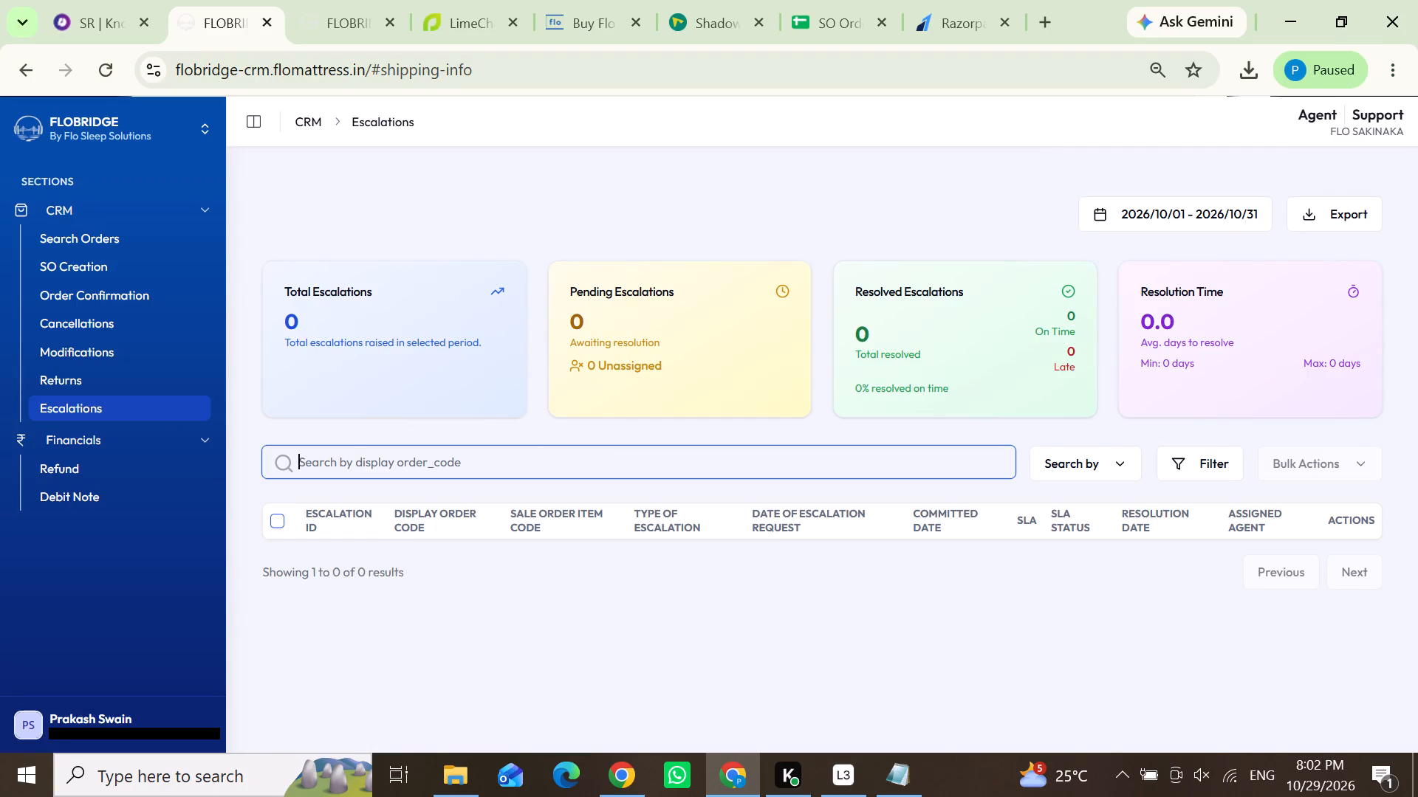
key(ctrl+v)
key(Return)
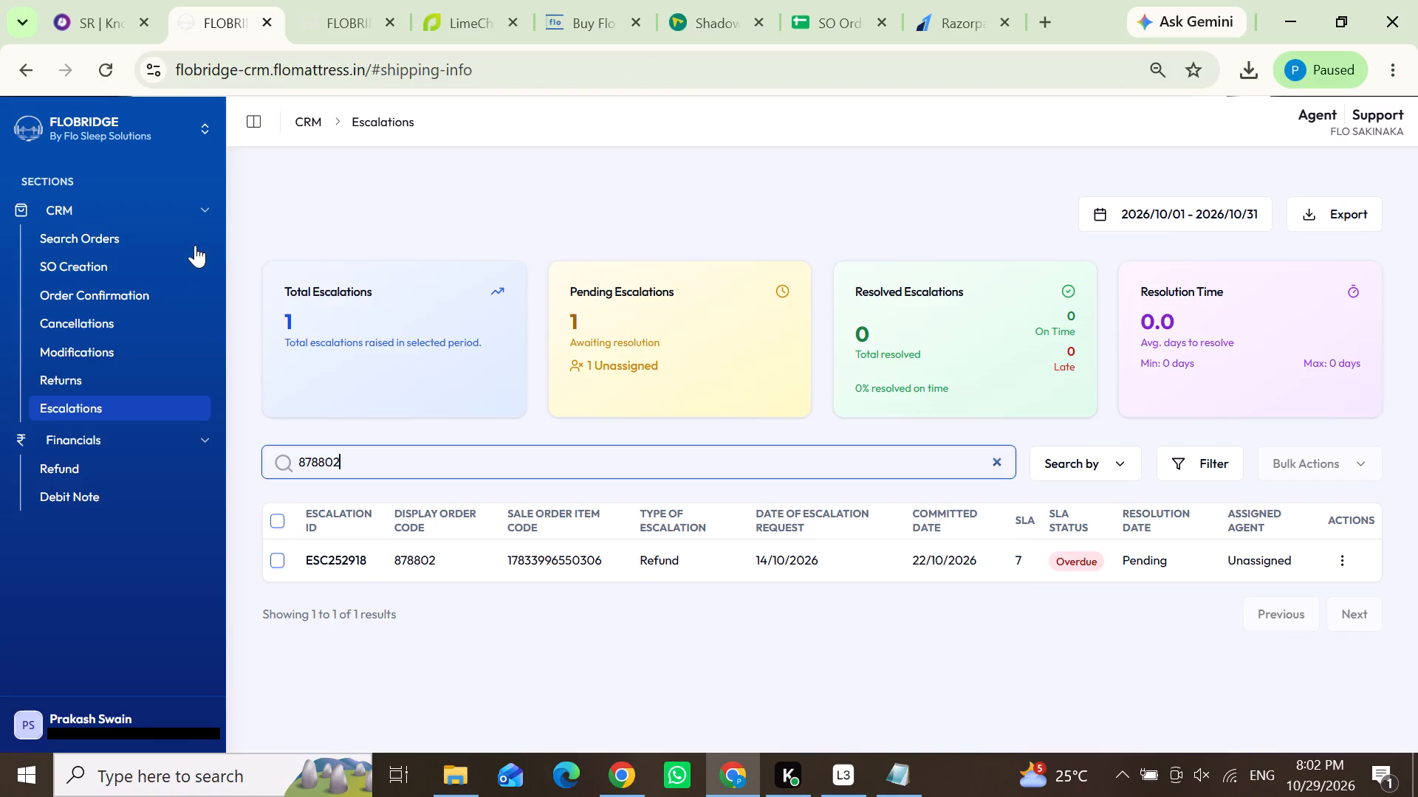
Open the Knowlarity call logs and search them by Agent Number using the agent's own number.
click(97, 0)
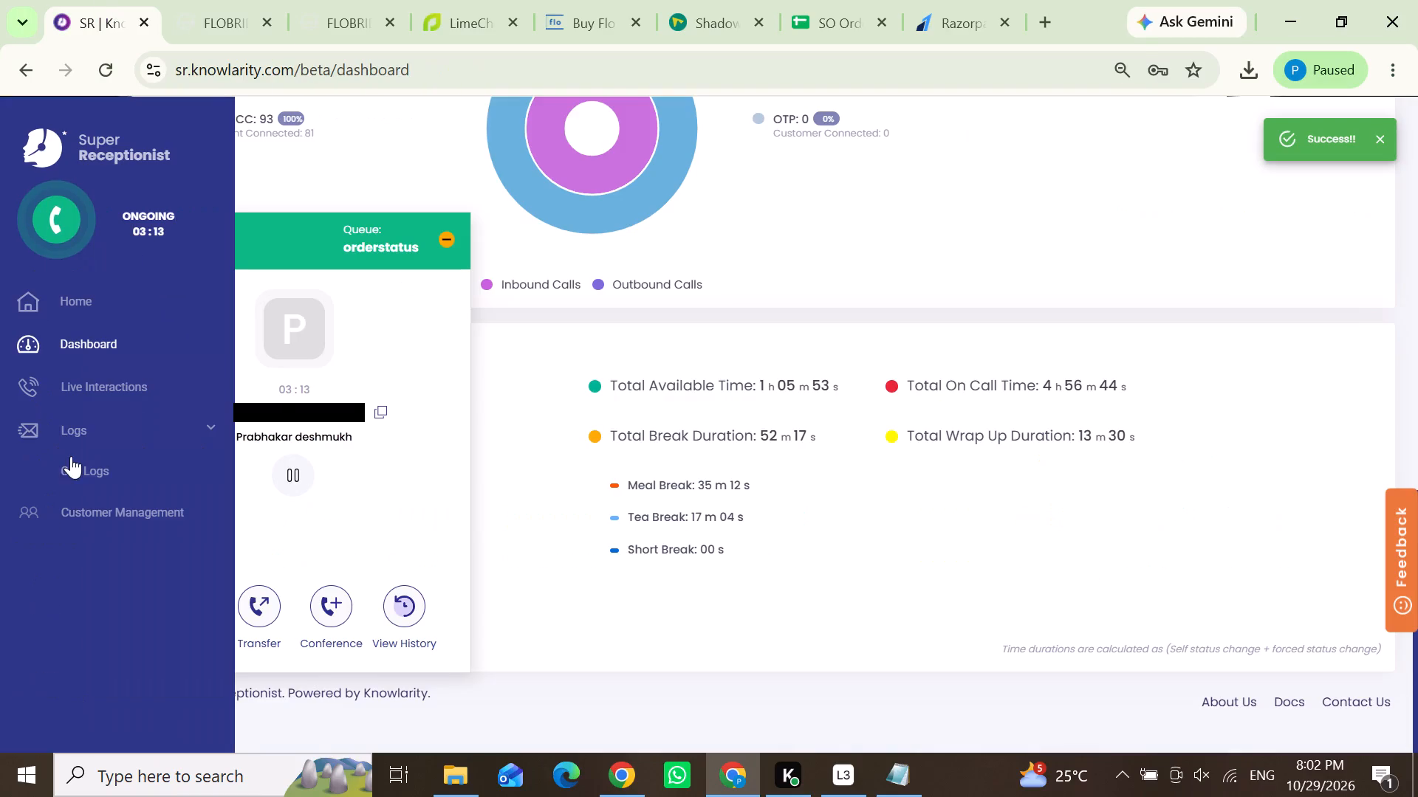
click(75, 467)
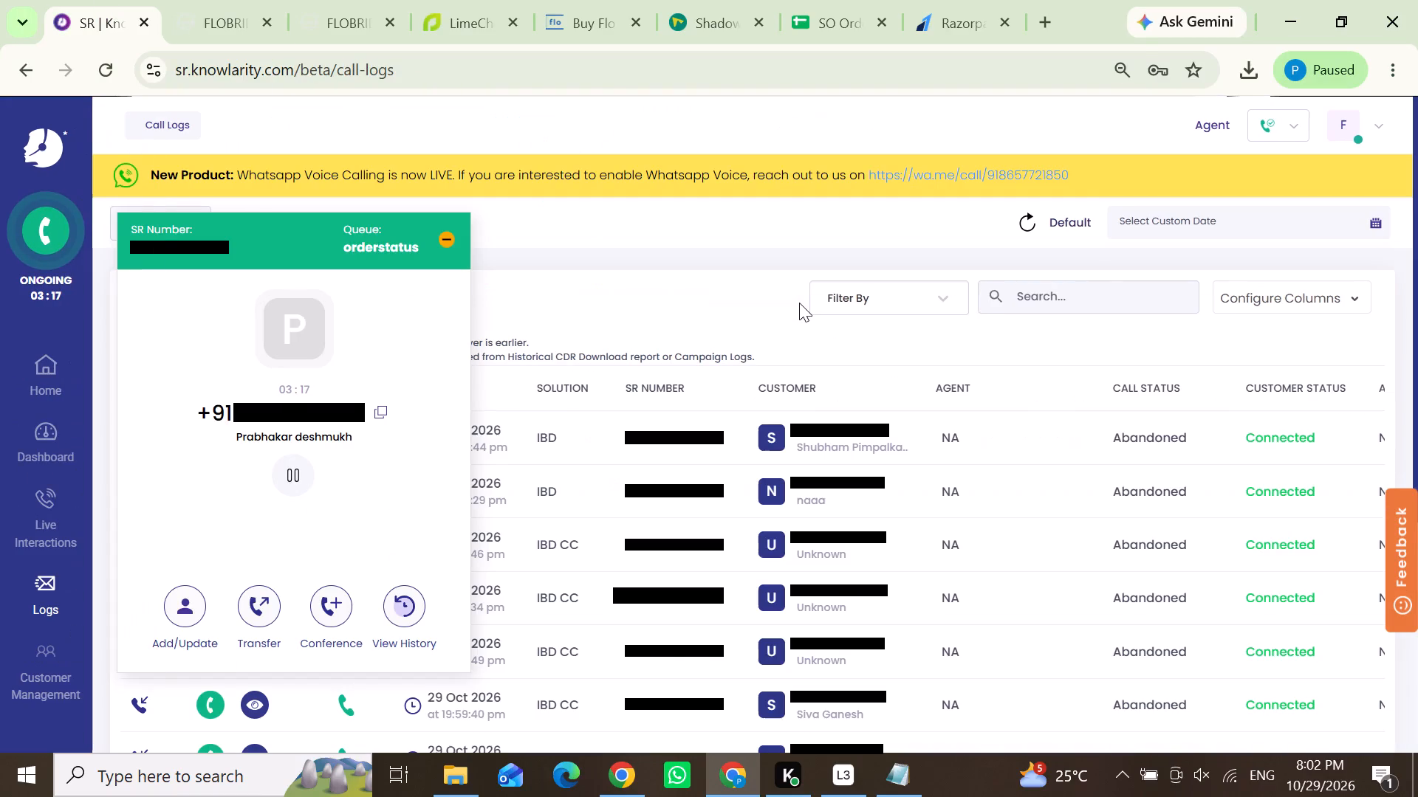
click(905, 300)
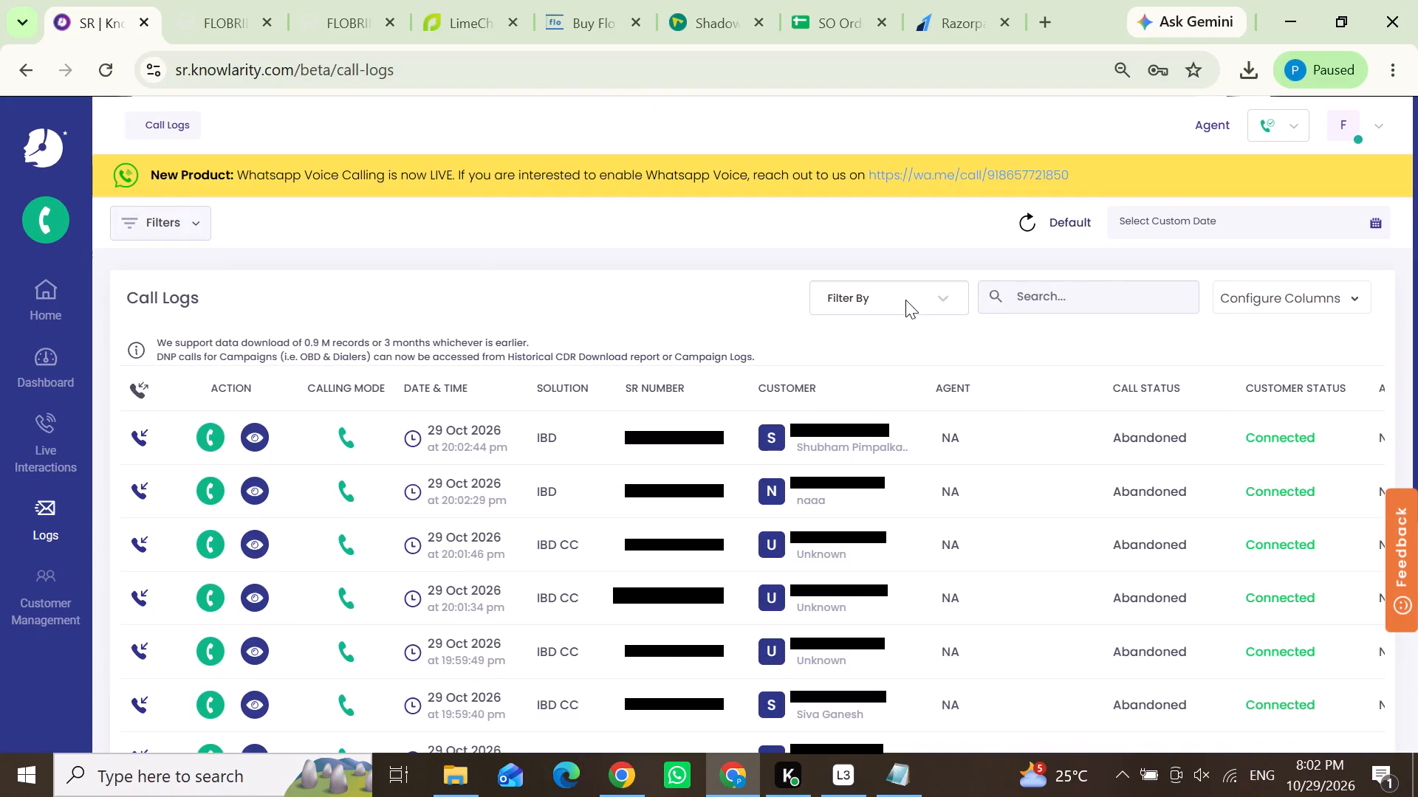
click(886, 401)
click(1063, 300)
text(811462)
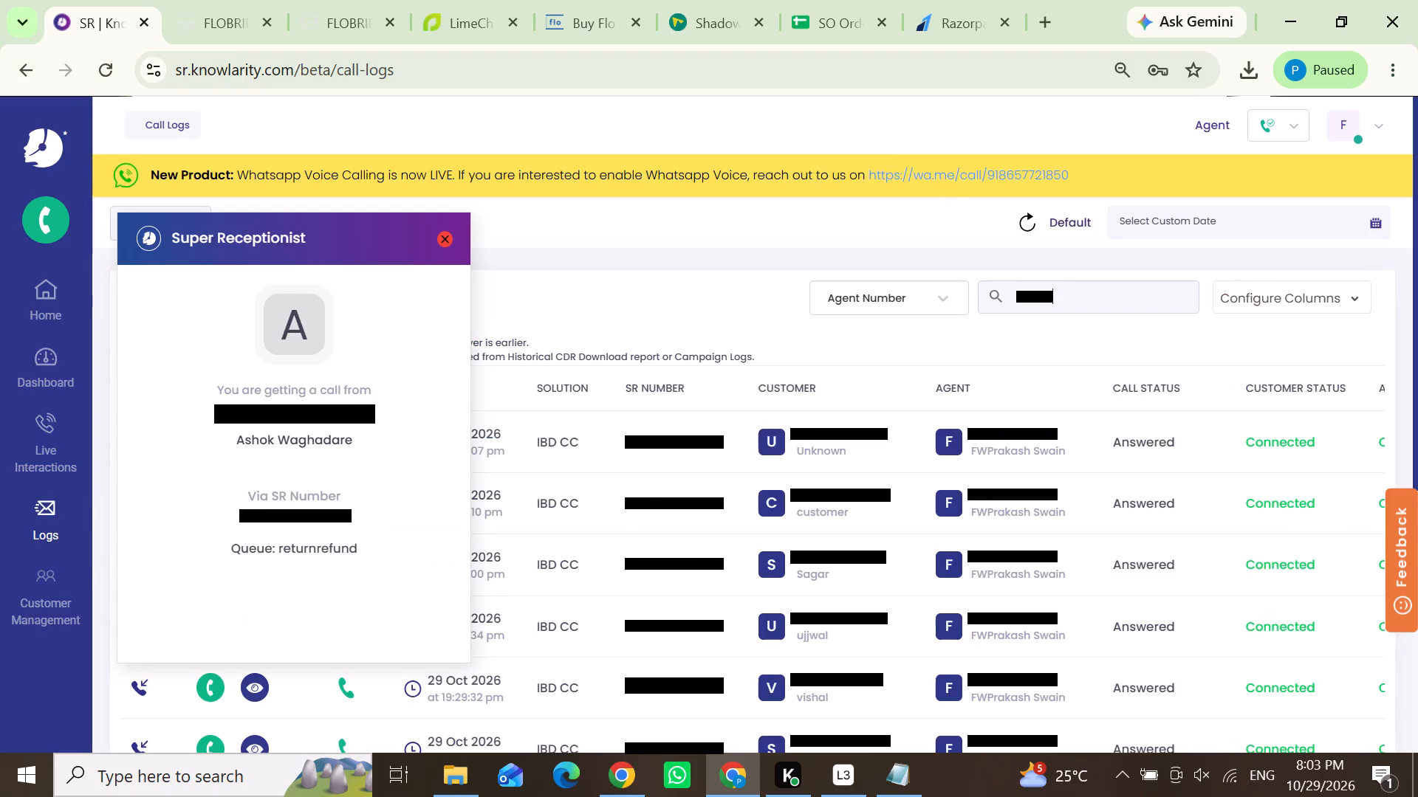
Switch to the HighLevel application page and go back from the submission page to the application form.
click(622, 767)
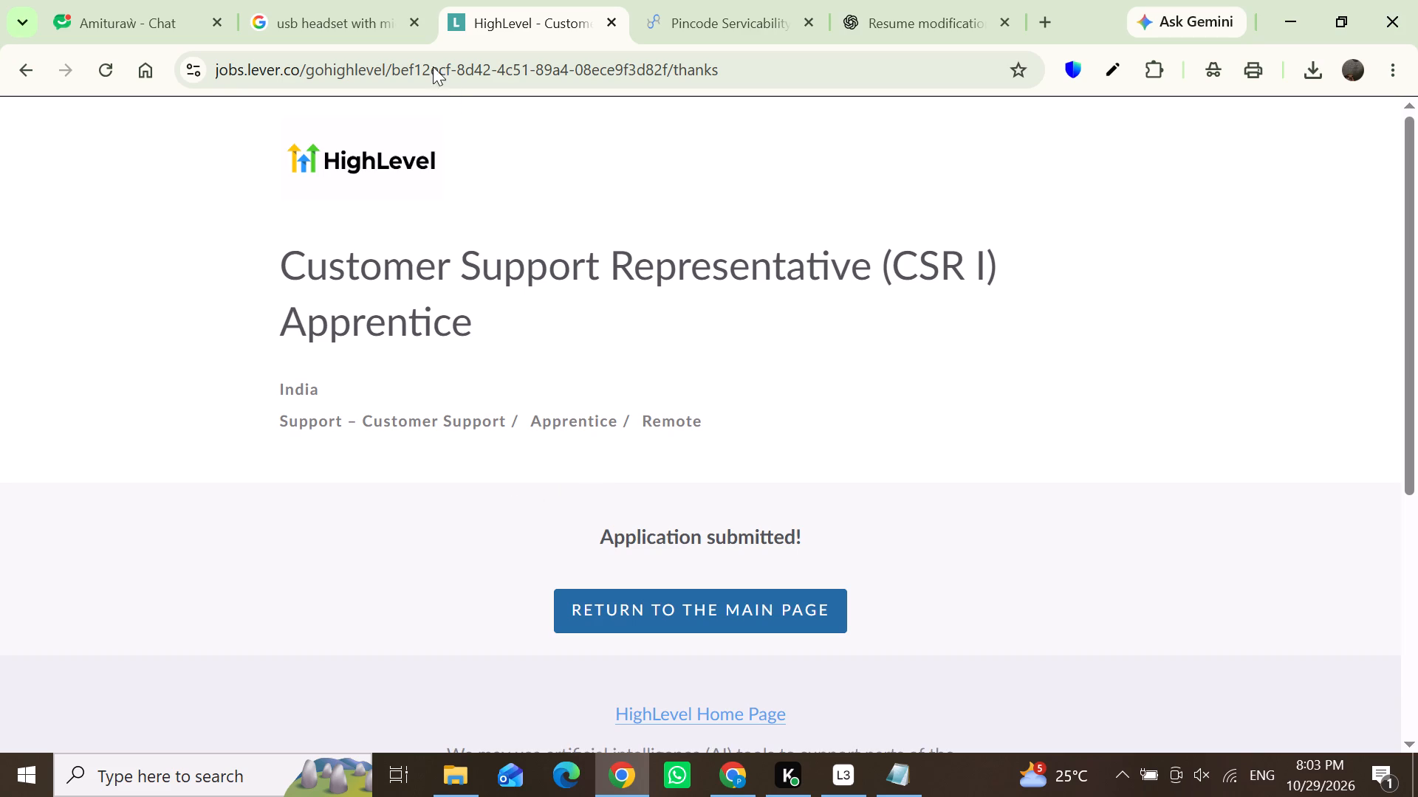
click(24, 76)
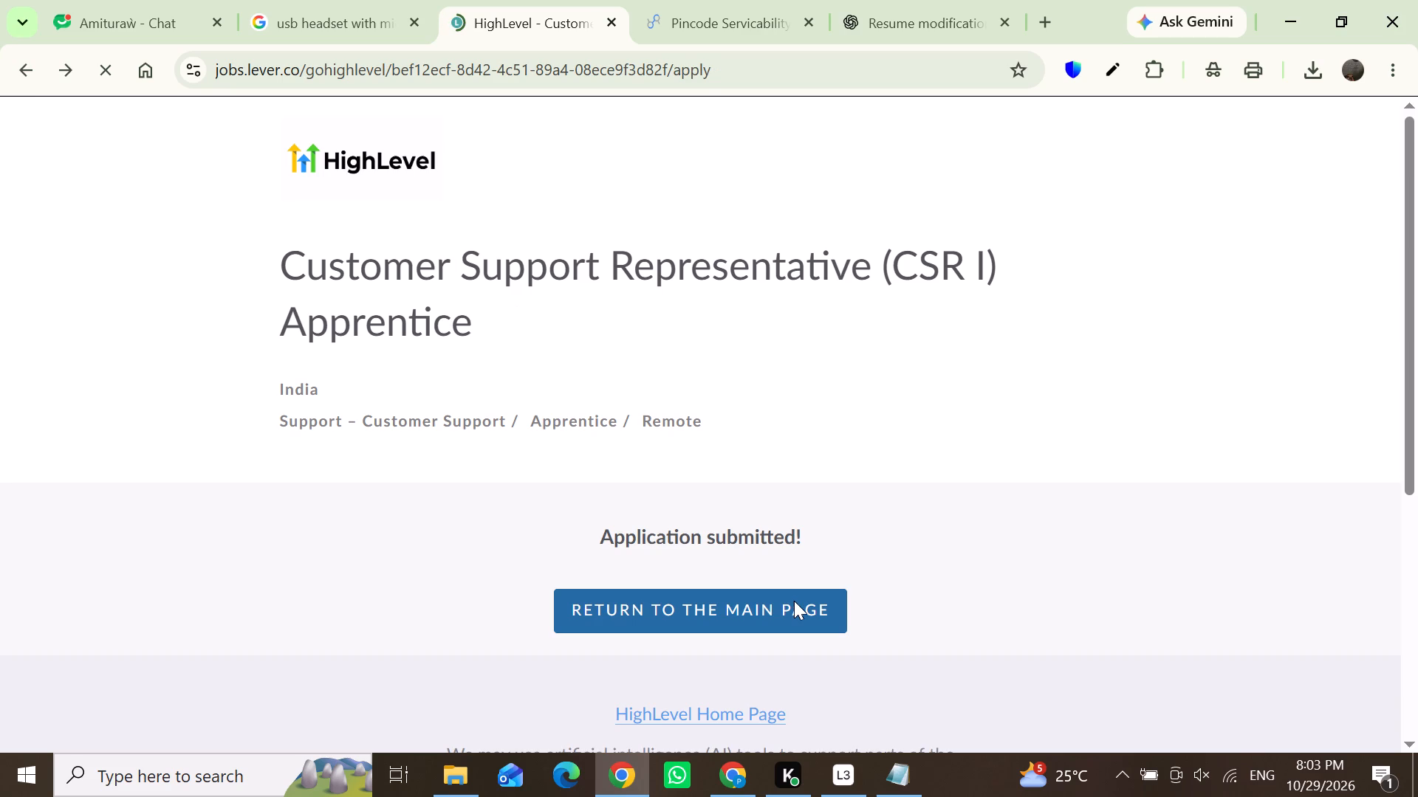
Copy the current caller's phone number from Knowlarity and search CRM orders by Notification Mobile with it, without the country code.
click(729, 767)
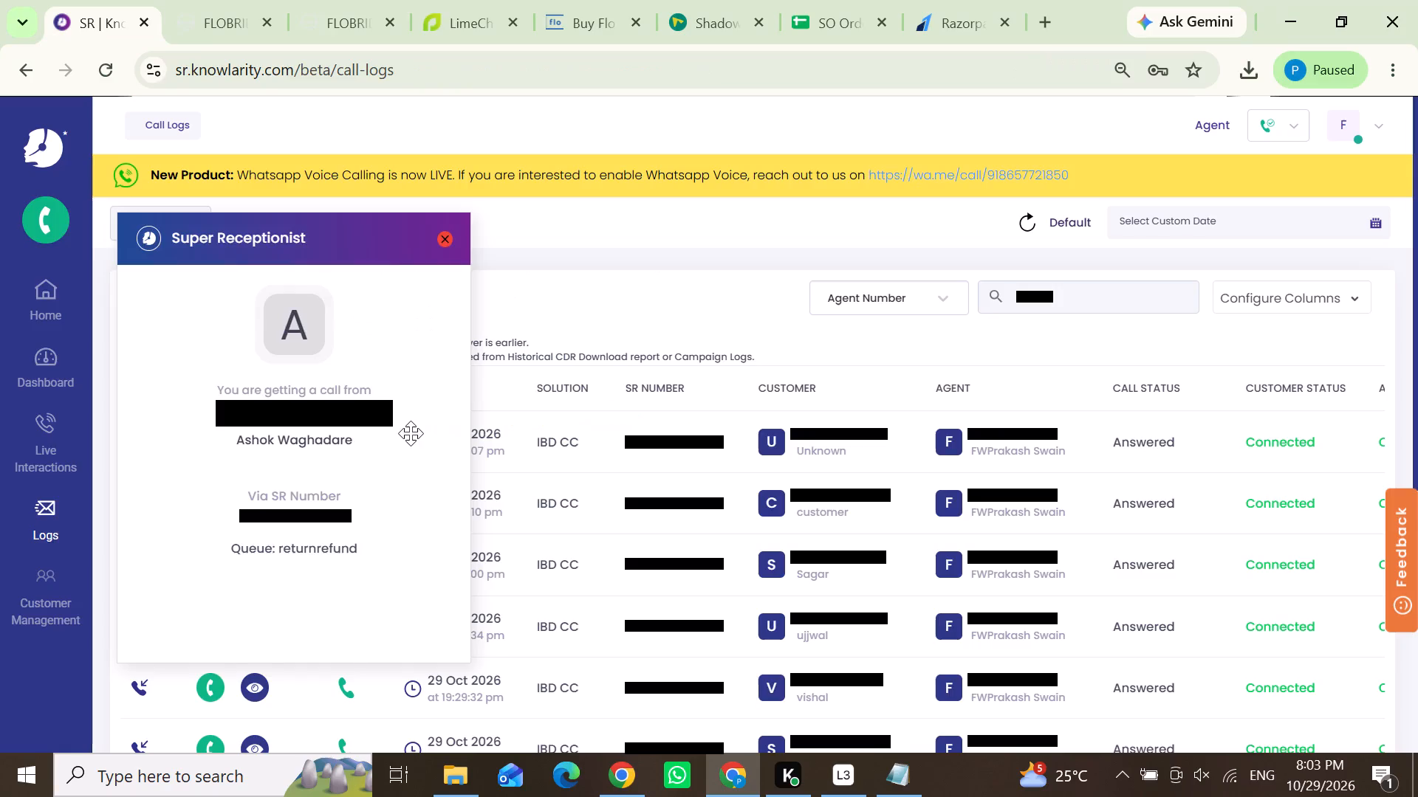
click(378, 412)
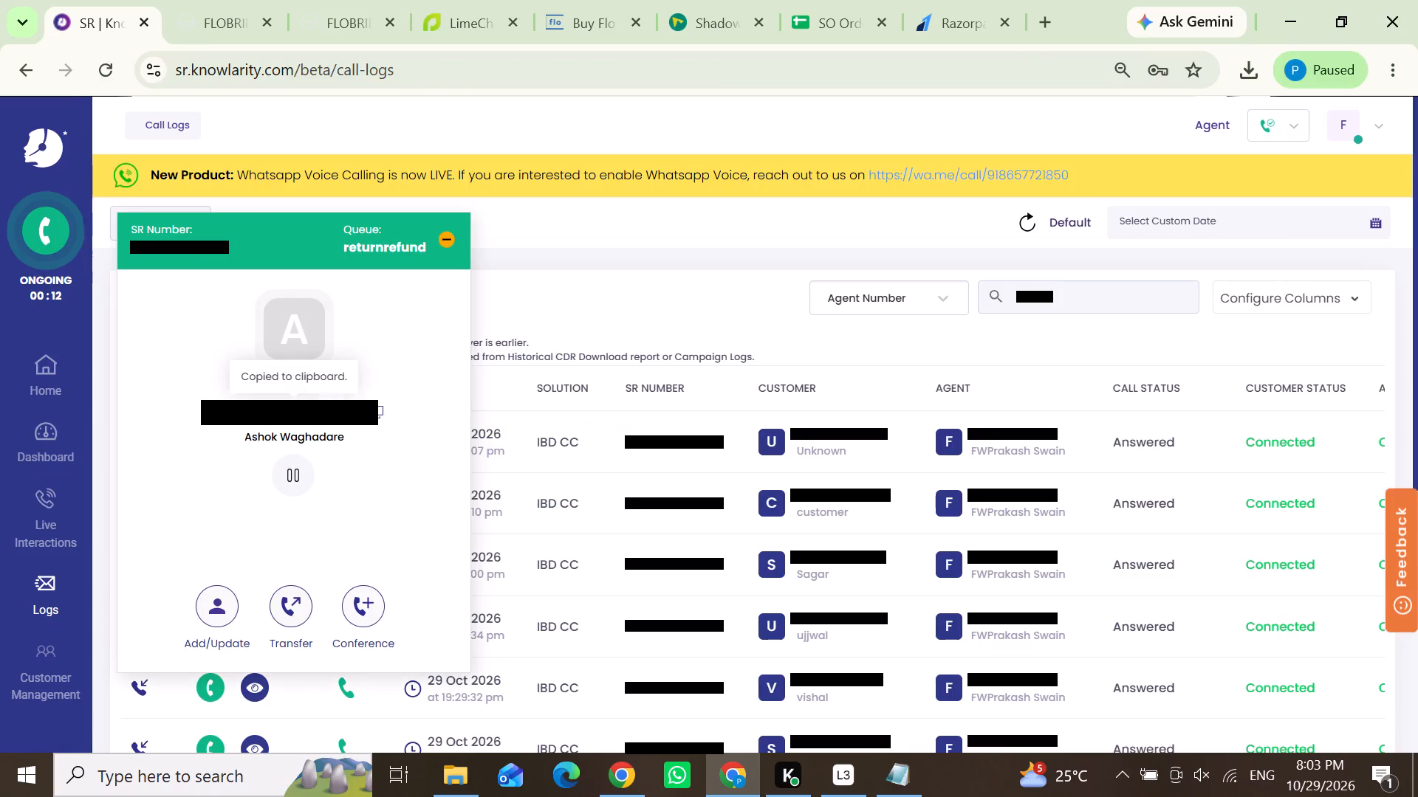
click(241, 0)
click(110, 243)
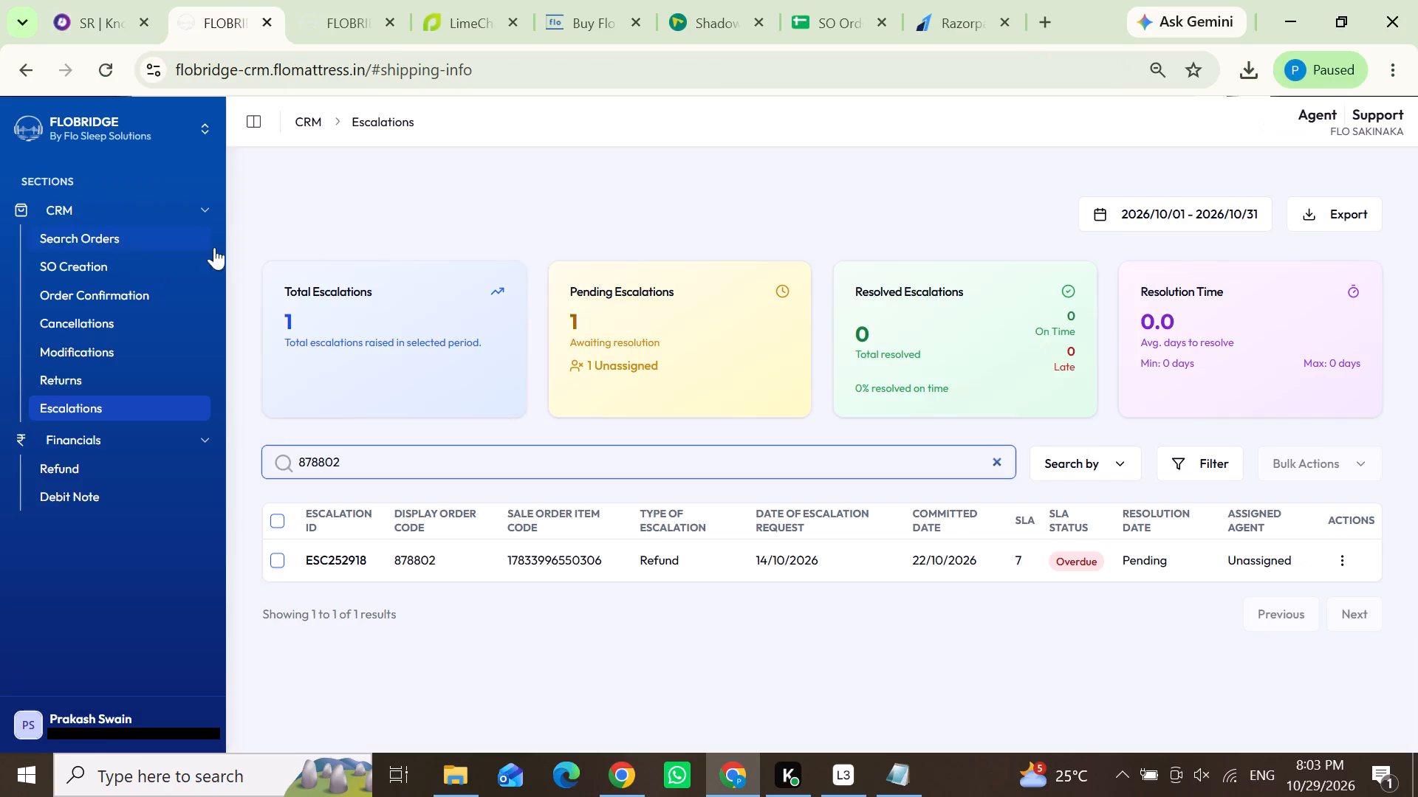
click(380, 204)
click(397, 268)
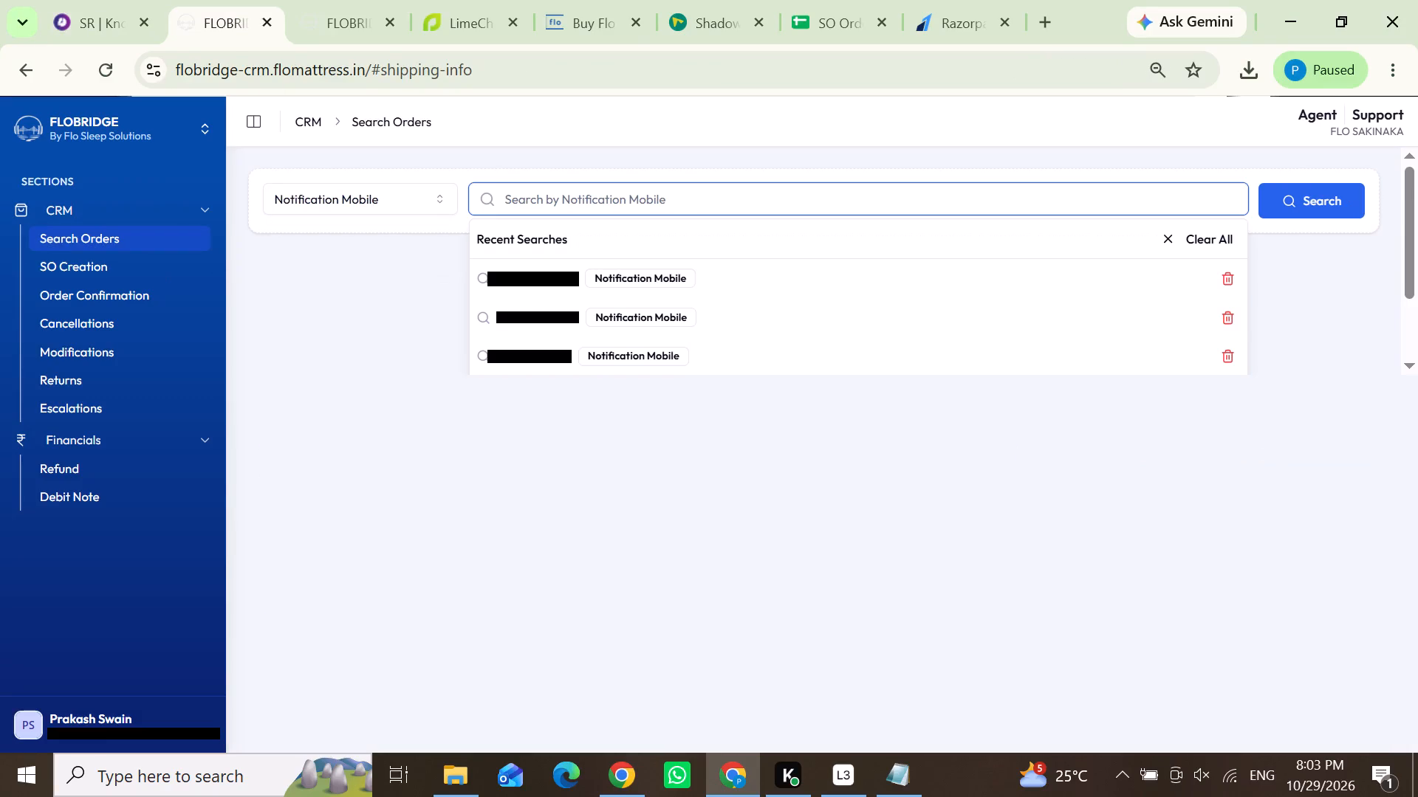
key(ctrl+v)
drag(522, 199, 477, 207)
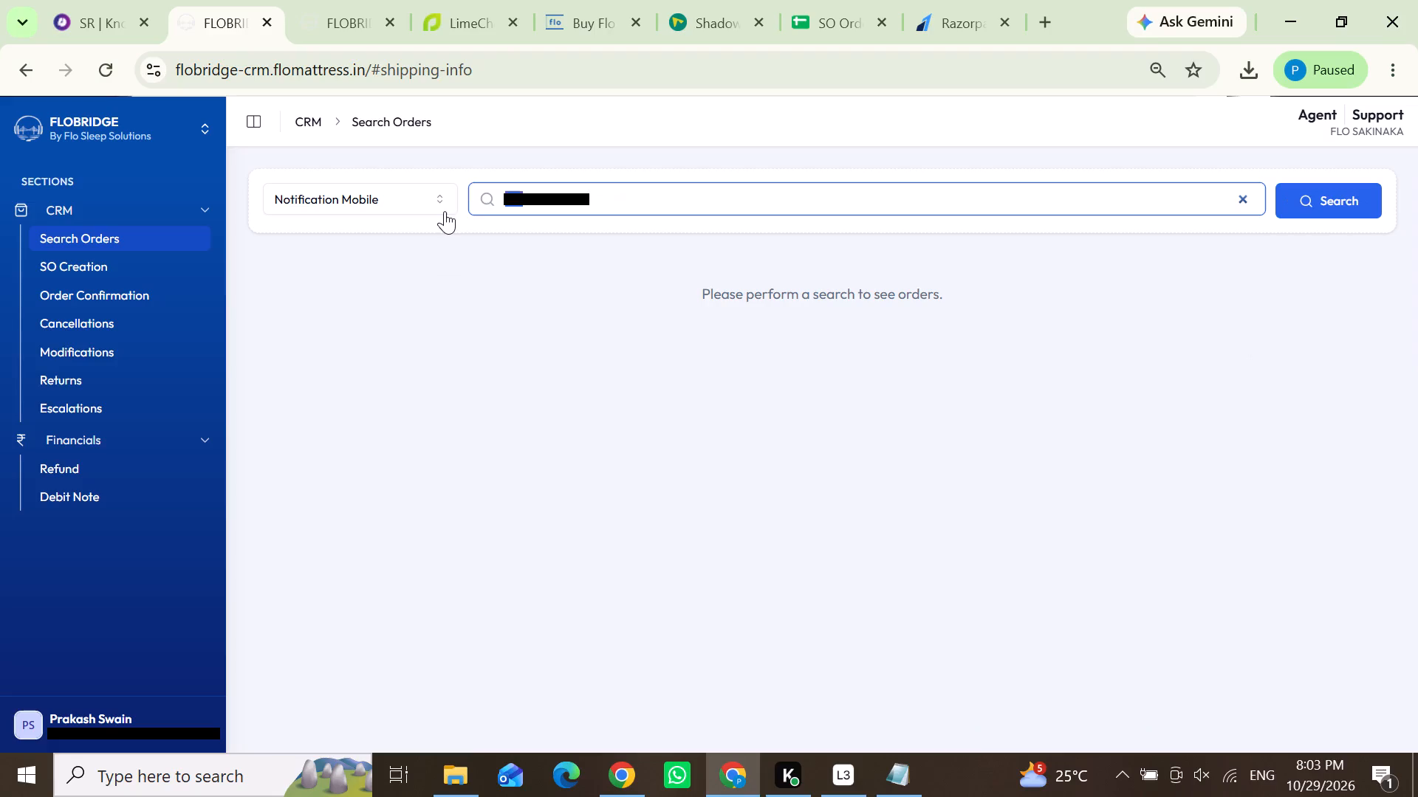
key(BackSpace)
click(1303, 200)
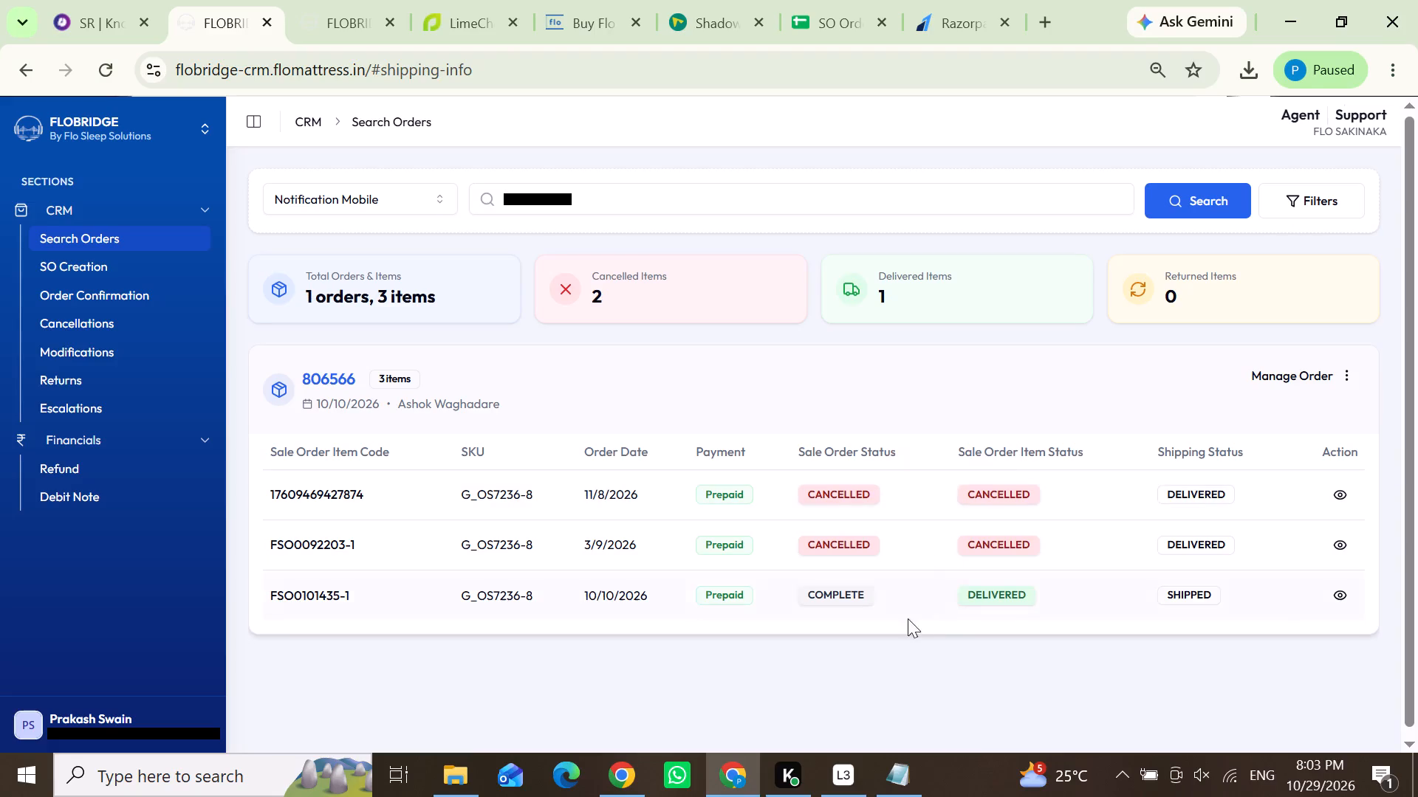
click(1312, 380)
click(1278, 501)
click(845, 407)
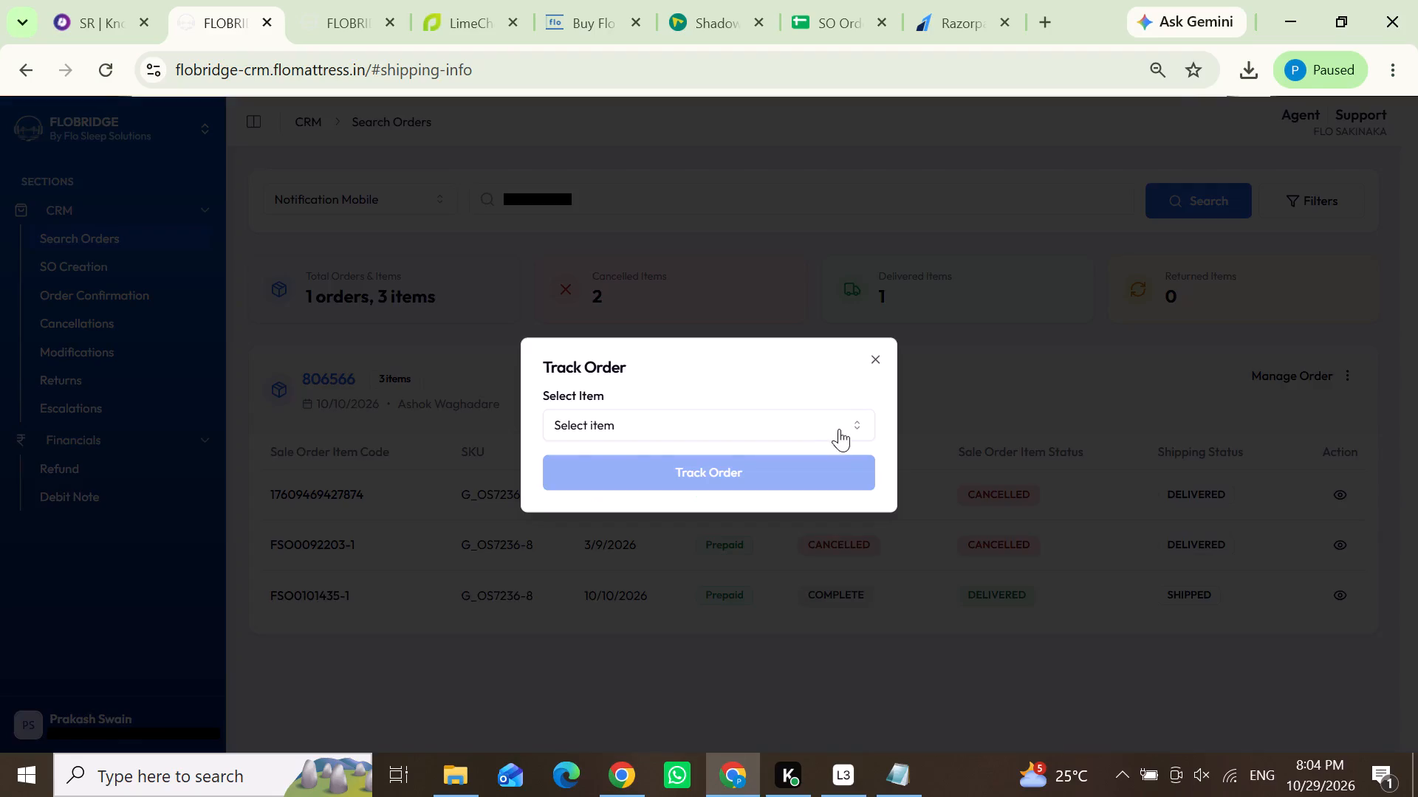
click(828, 422)
click(696, 507)
click(719, 436)
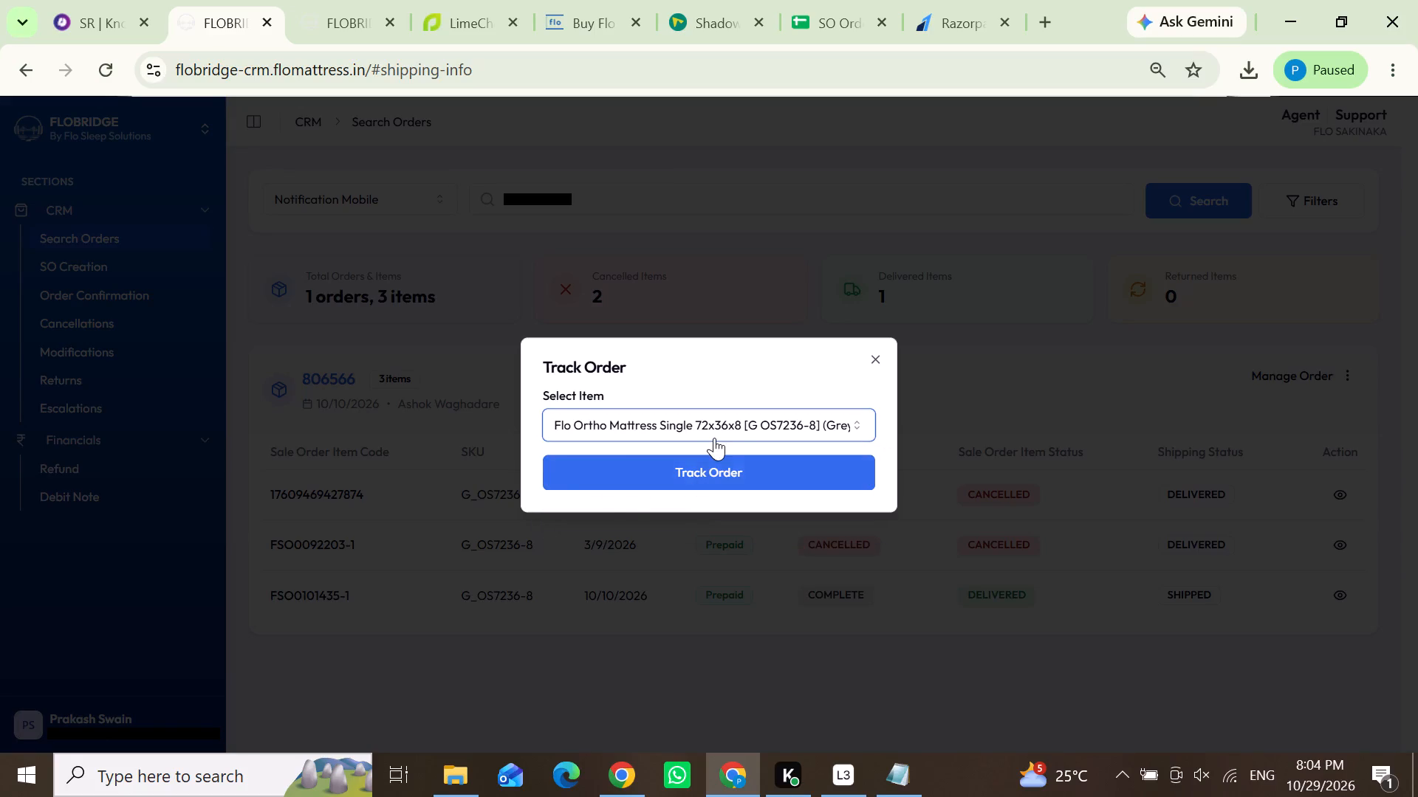
click(713, 521)
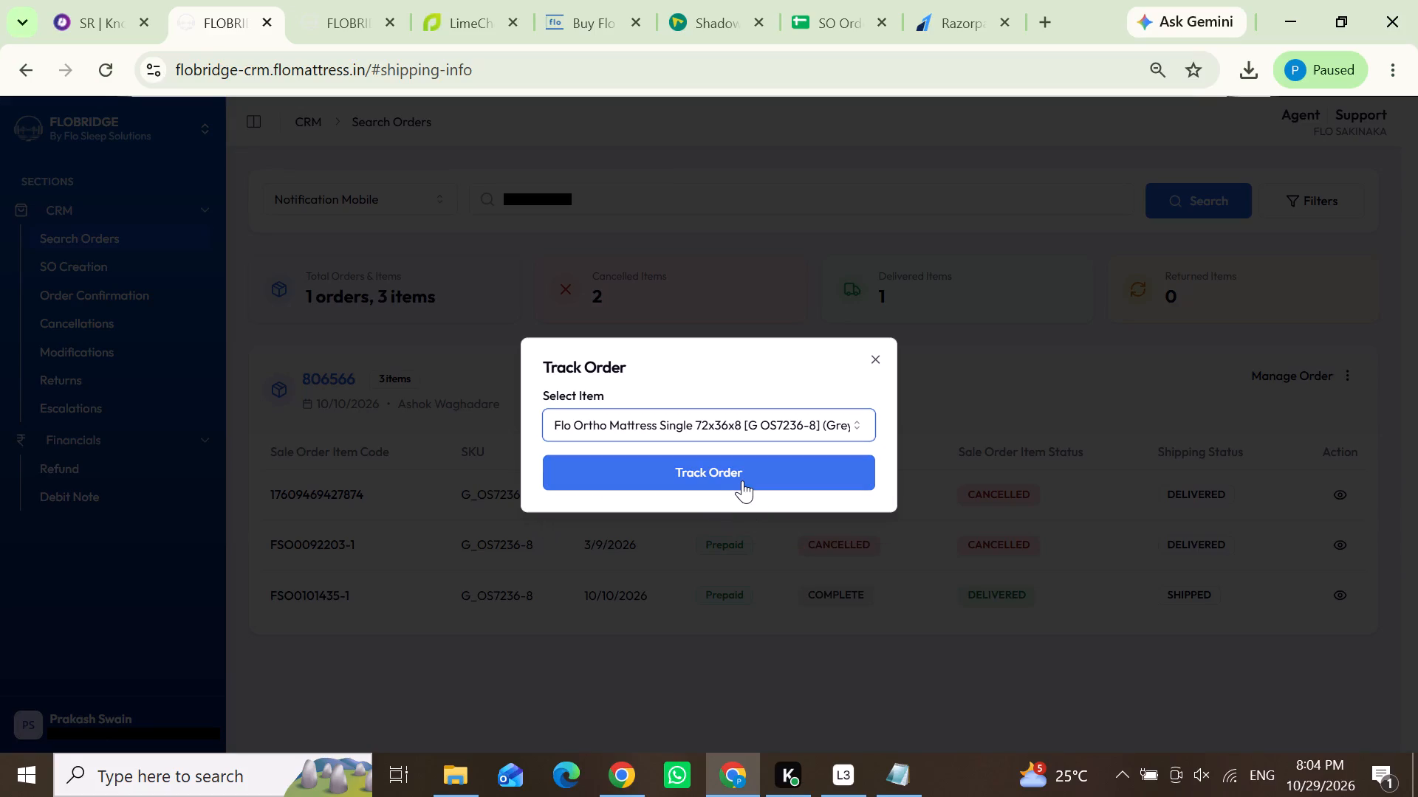
click(742, 480)
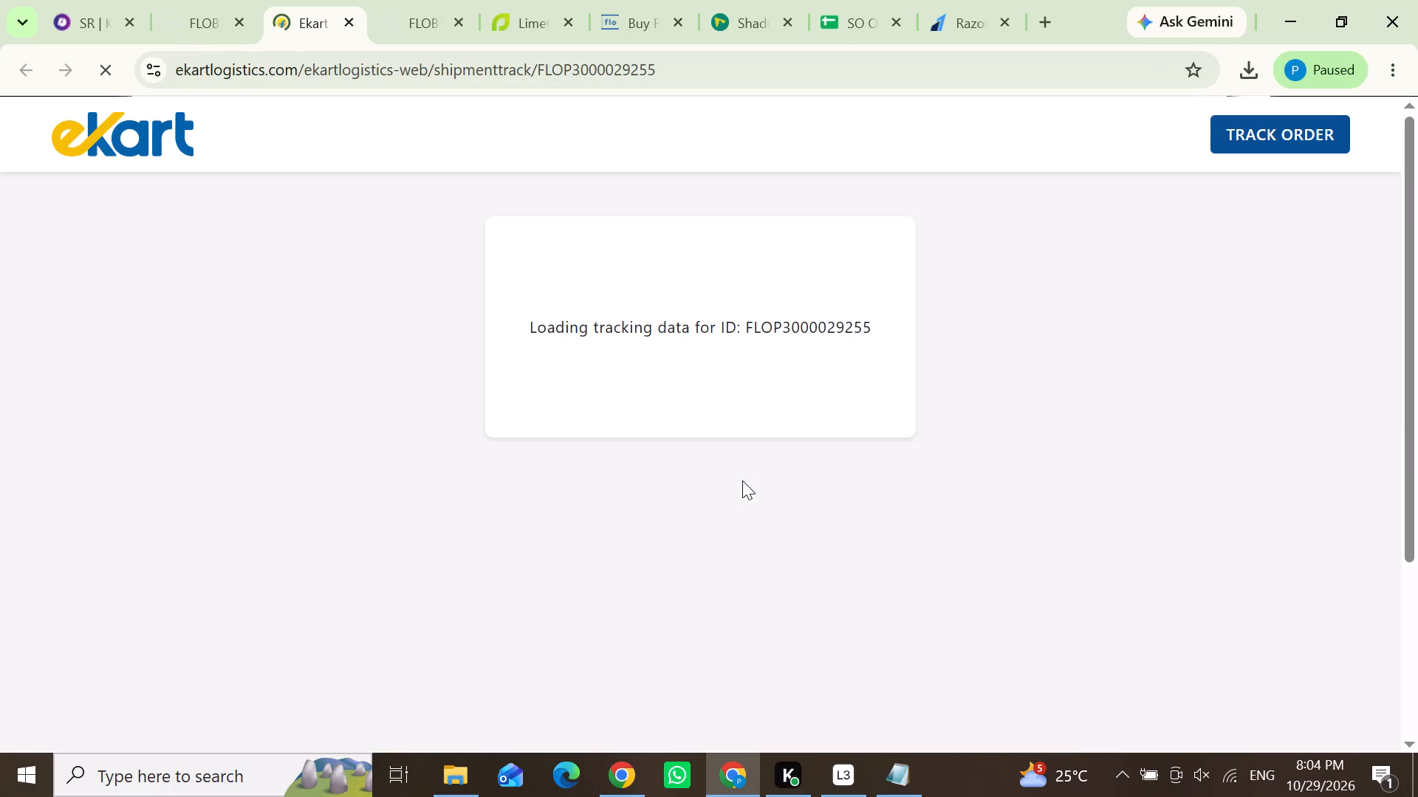
scroll(746, 503, down, 3)
drag(1417, 615, 1417, 587)
scroll(691, 562, up, 1)
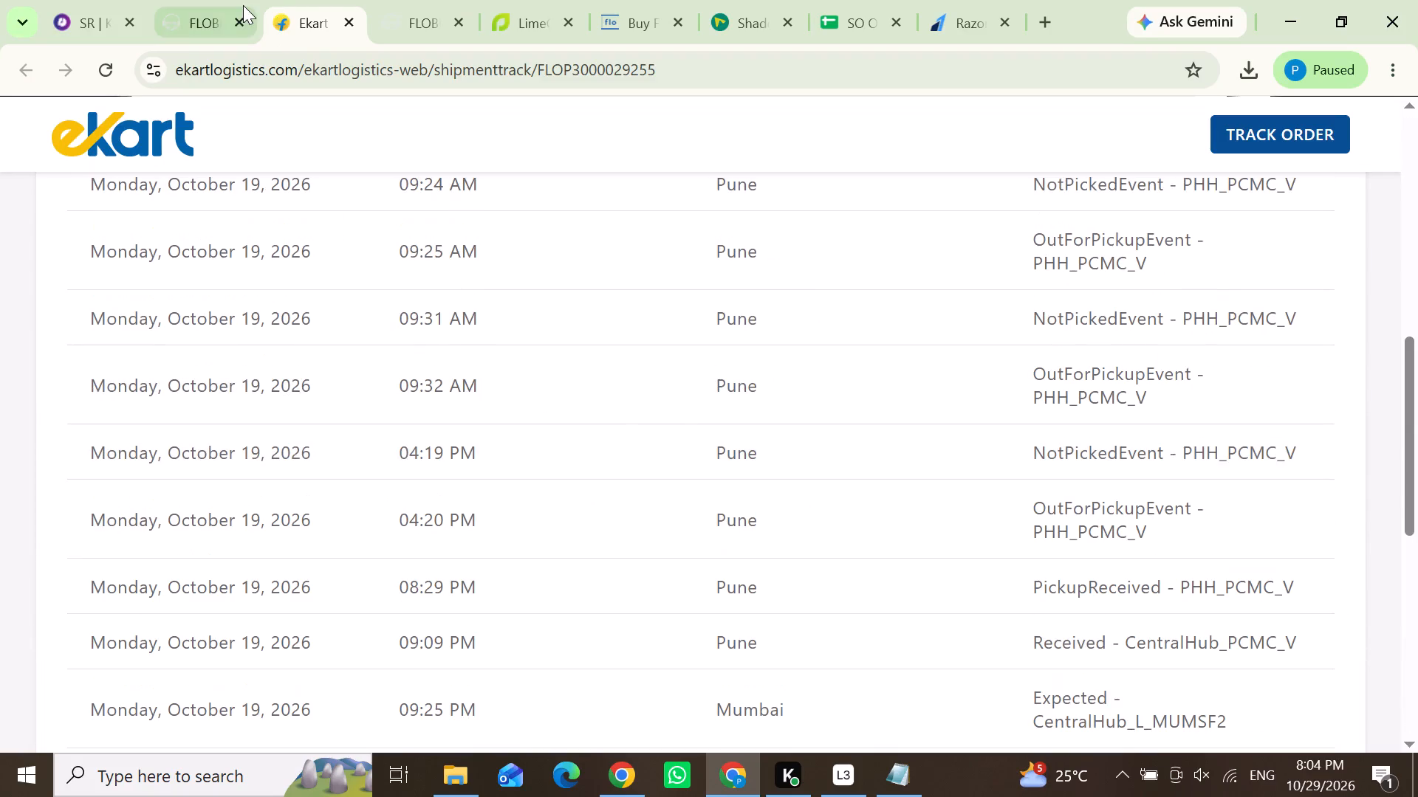
click(234, 0)
click(476, 519)
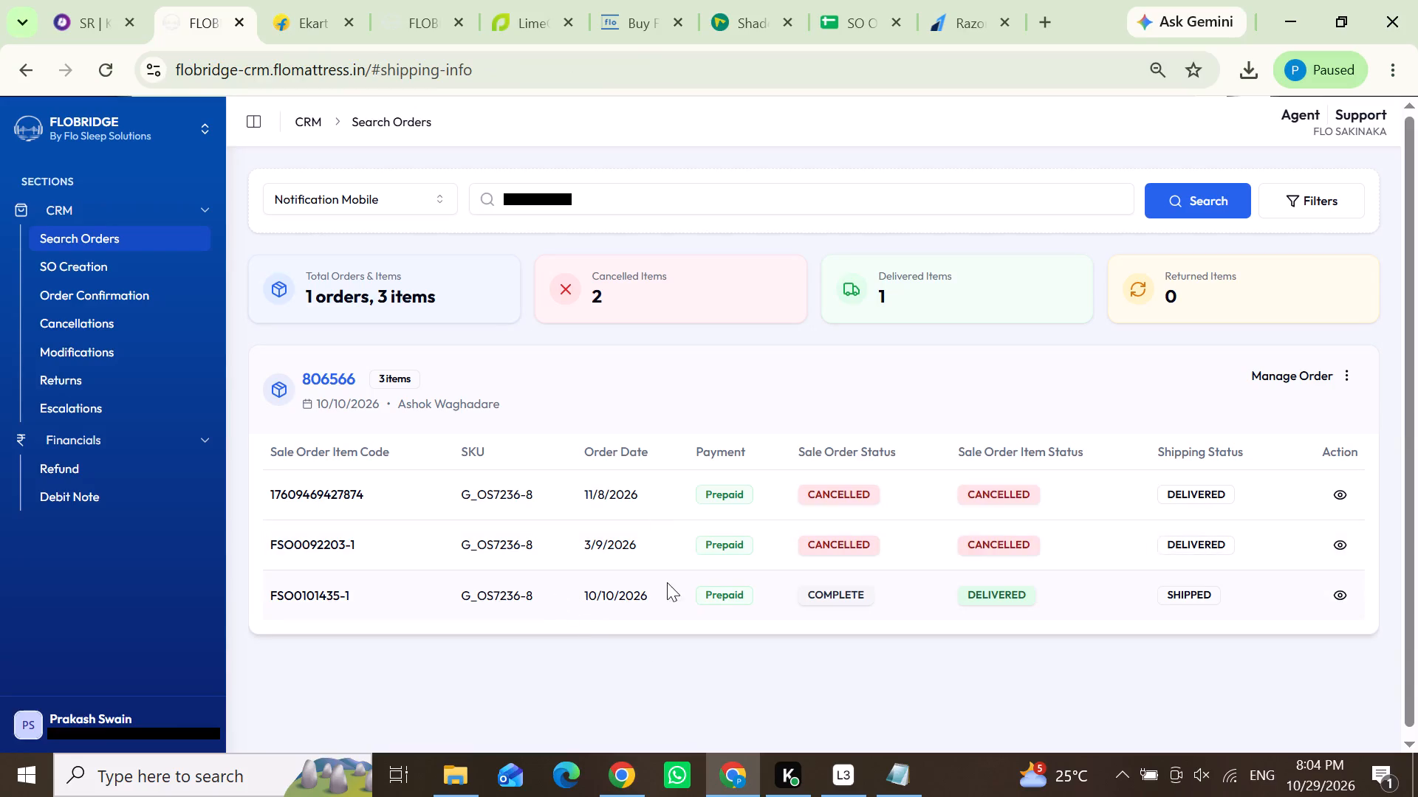
drag(361, 377, 286, 381)
key(ctrl+c)
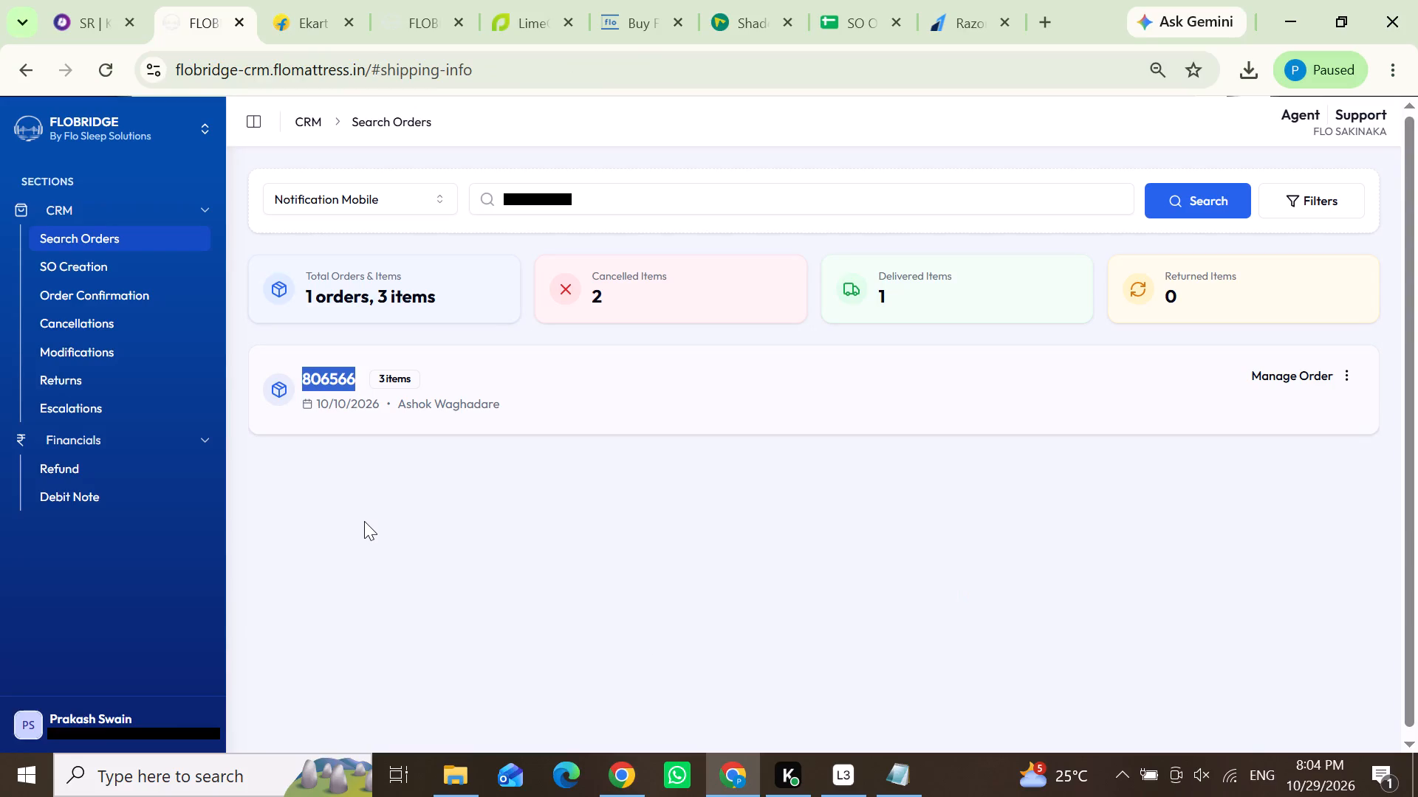
click(78, 12)
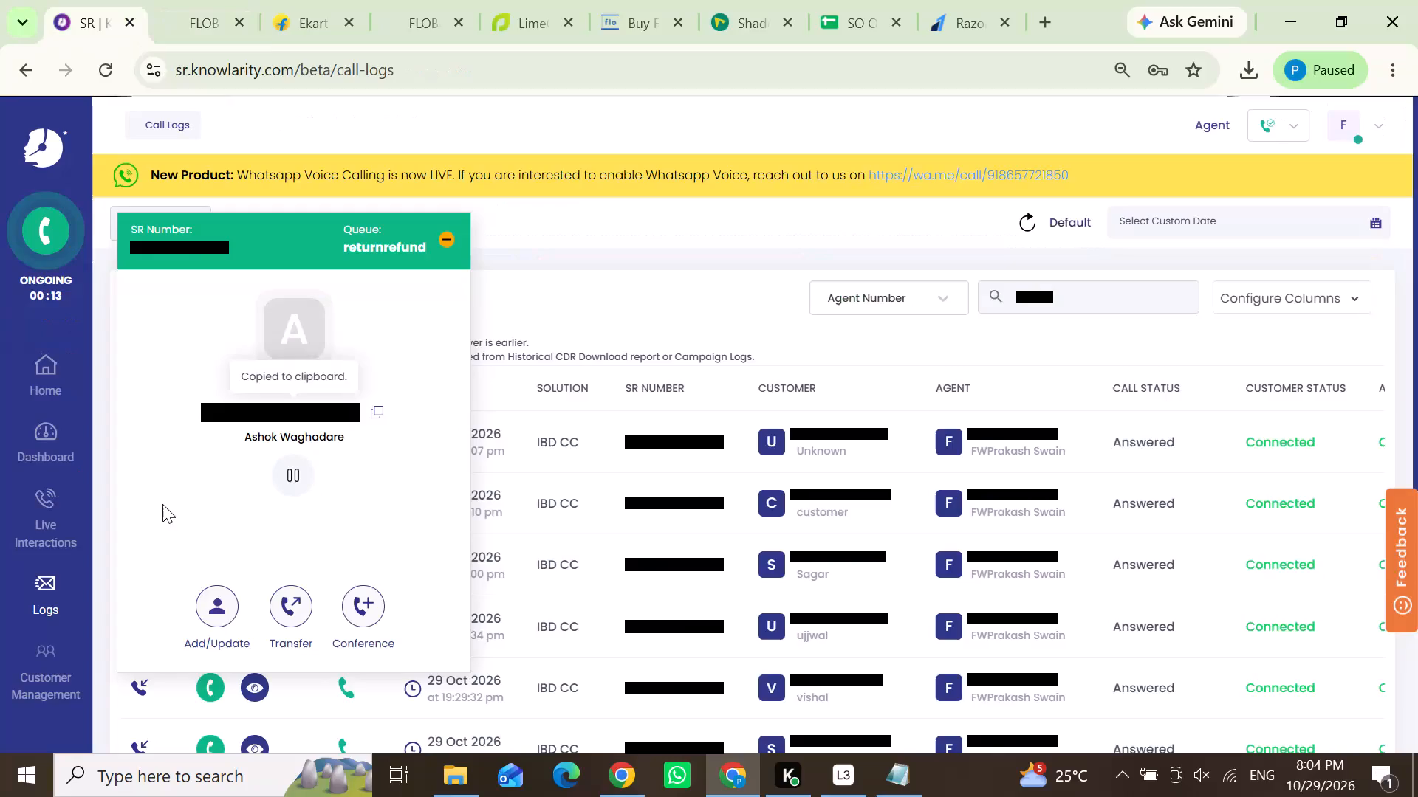
click(208, 604)
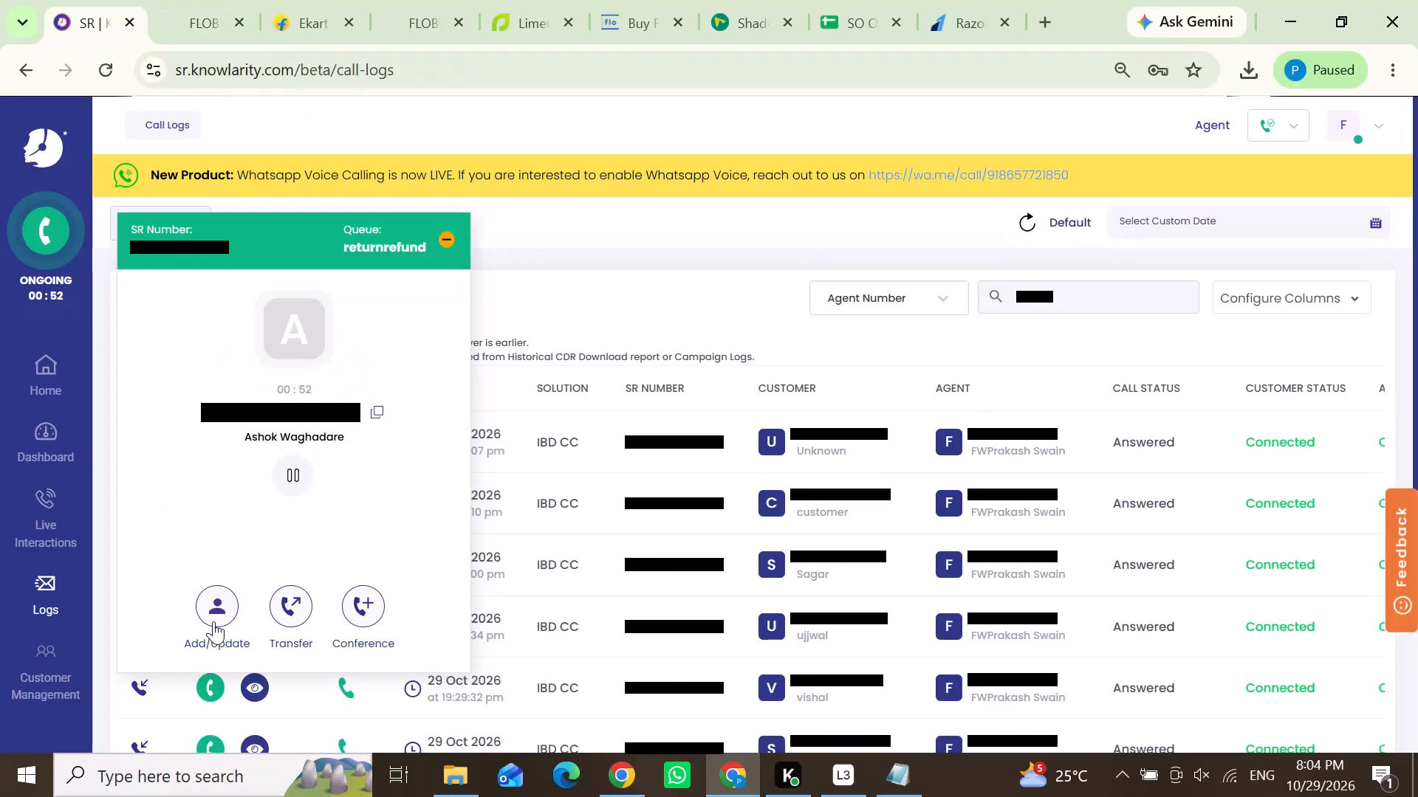
click(214, 615)
scroll(296, 523, down, 1)
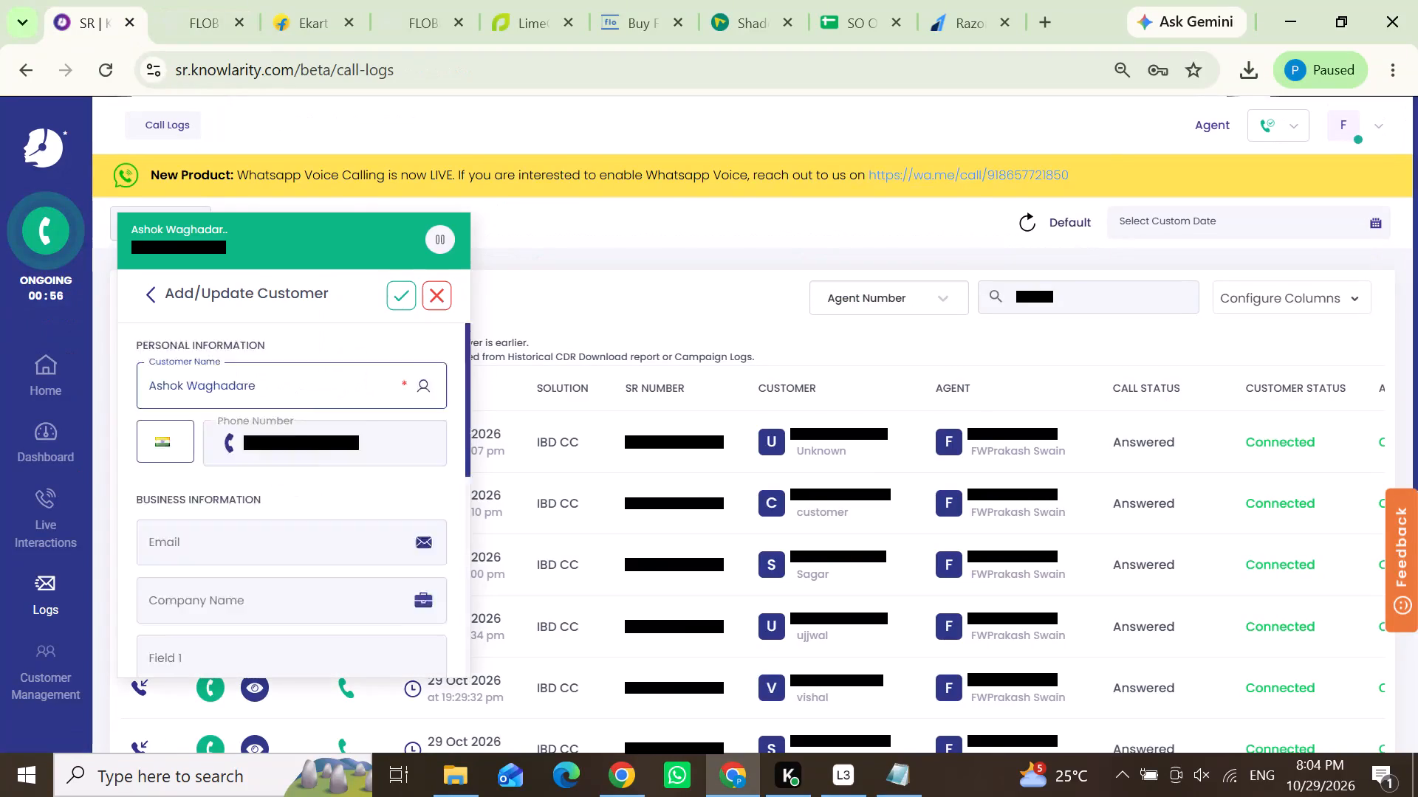
click(253, 528)
click(219, 565)
click(201, 641)
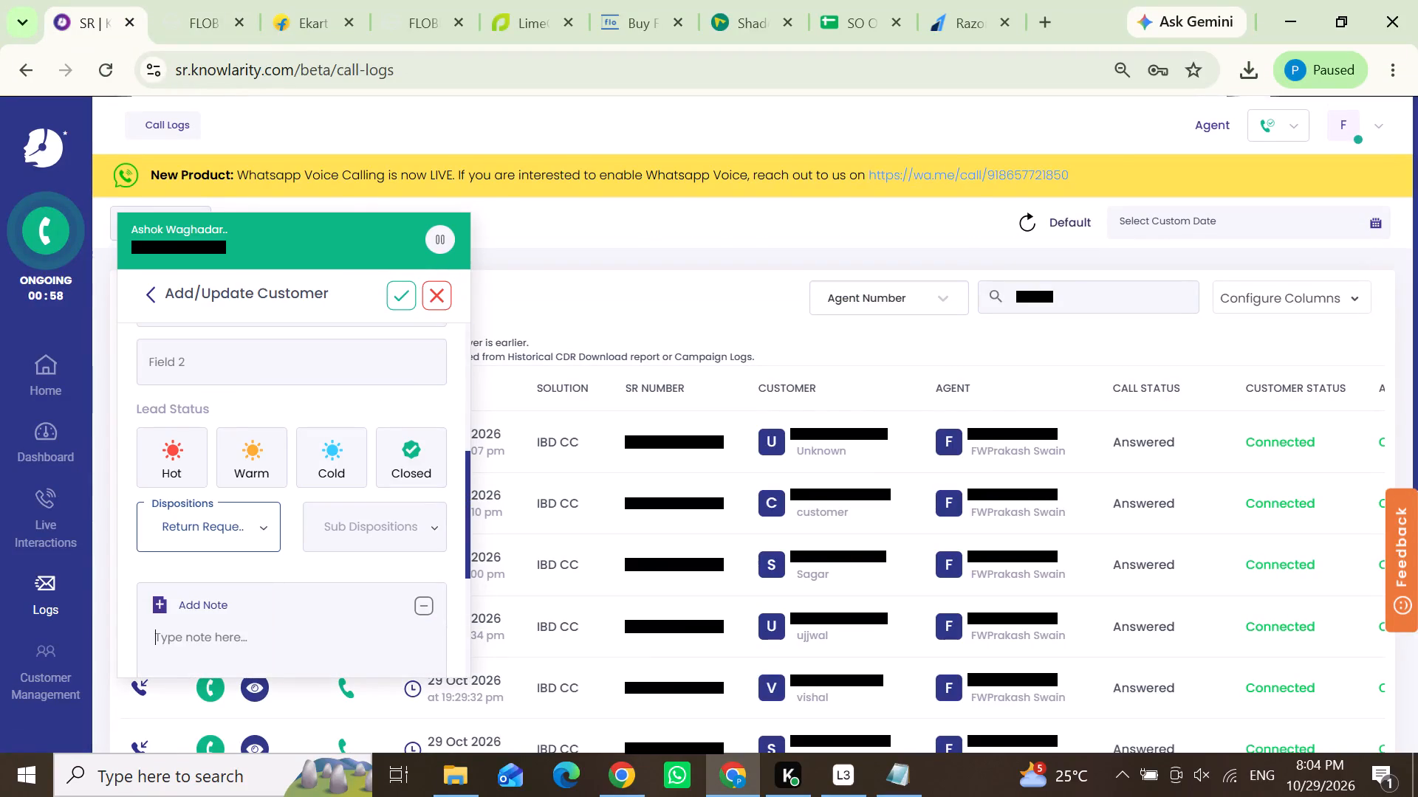
key(ctrl+v)
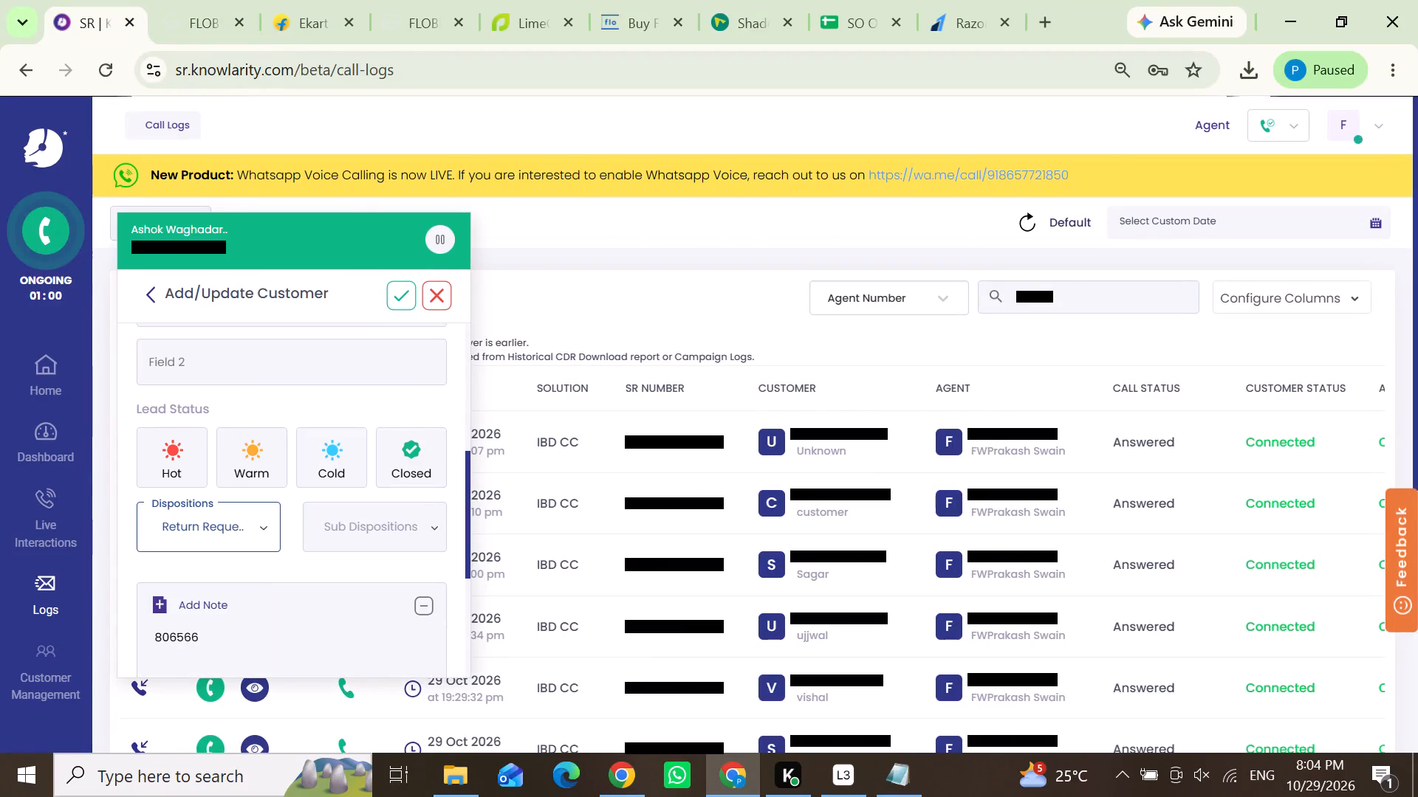
click(408, 298)
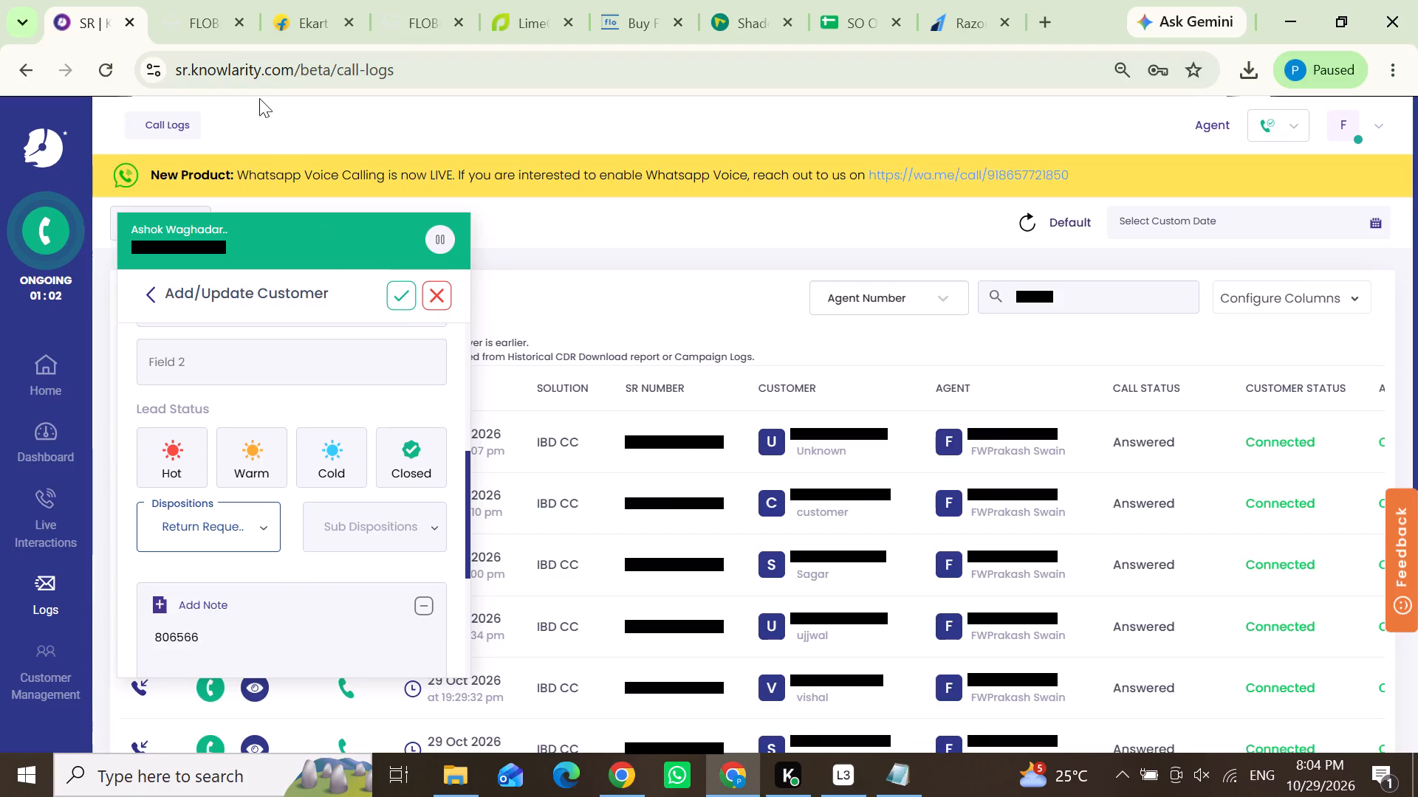
click(403, 301)
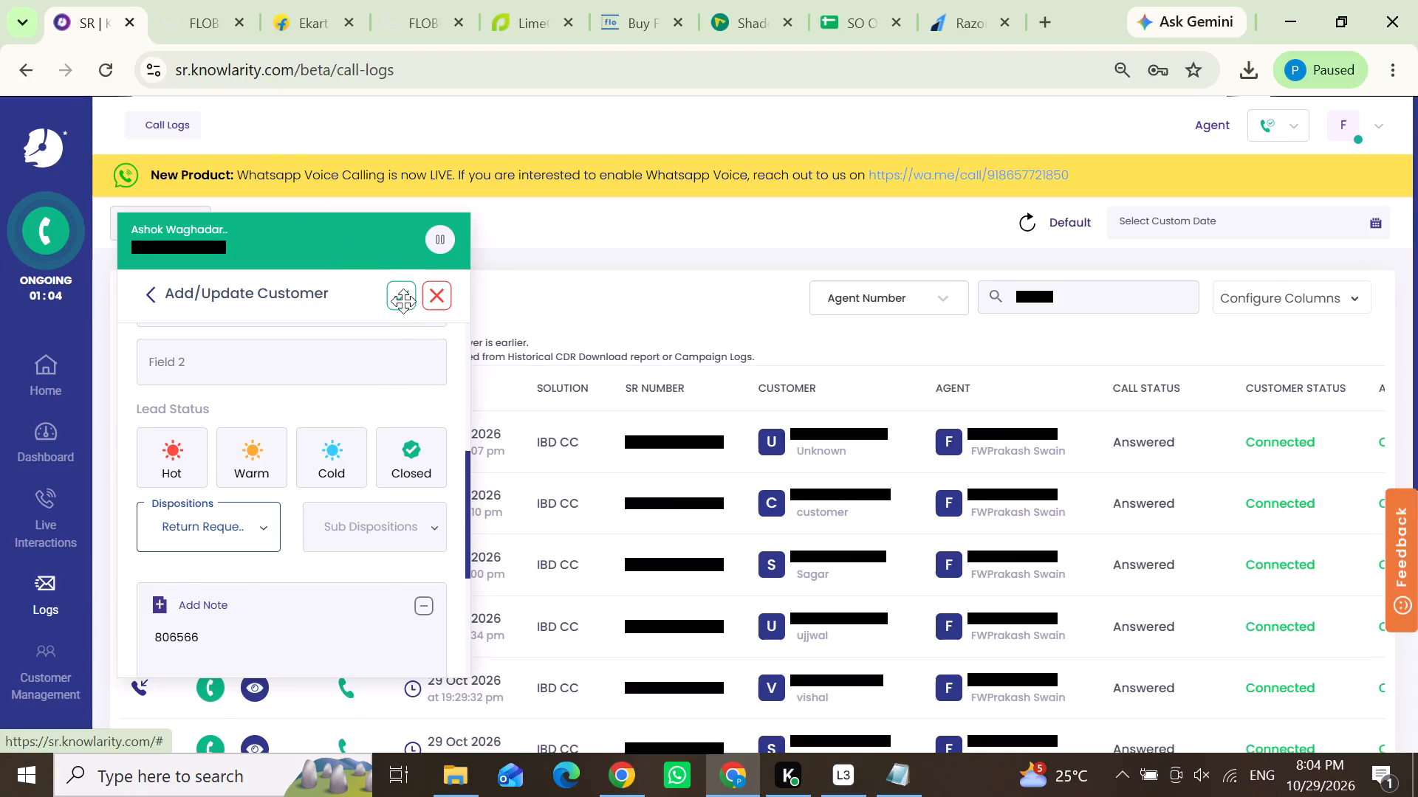
click(201, 12)
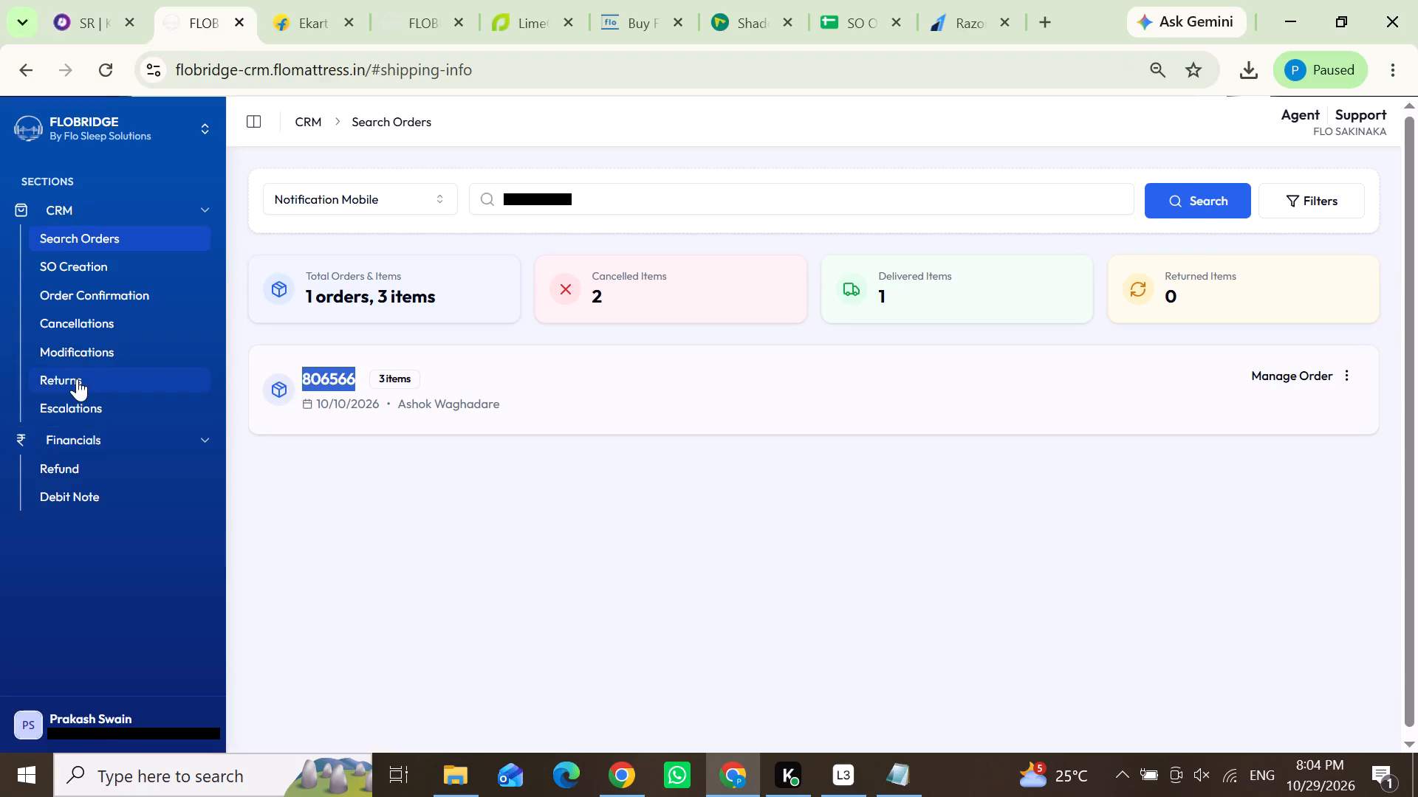
click(77, 379)
click(509, 391)
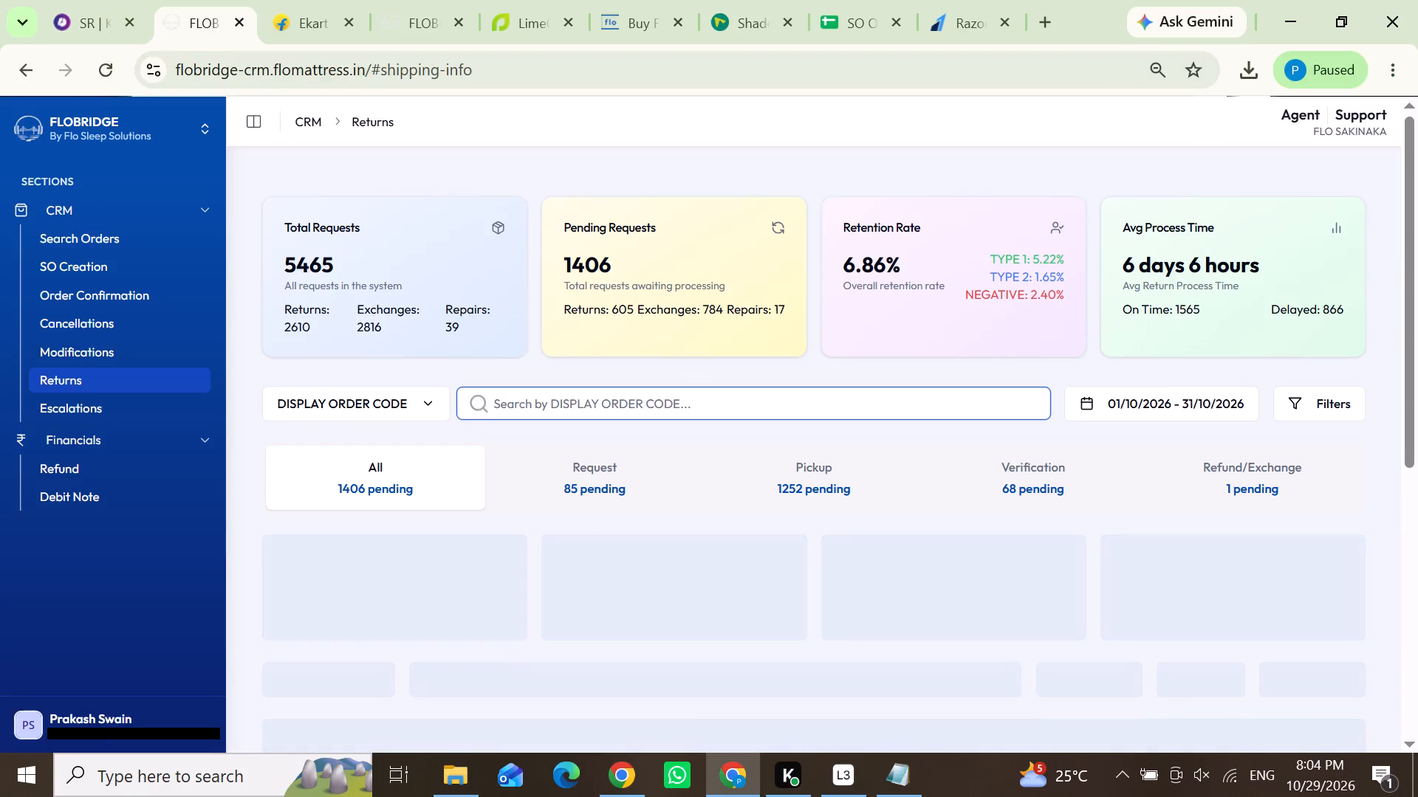
key(ctrl+v)
key(Return)
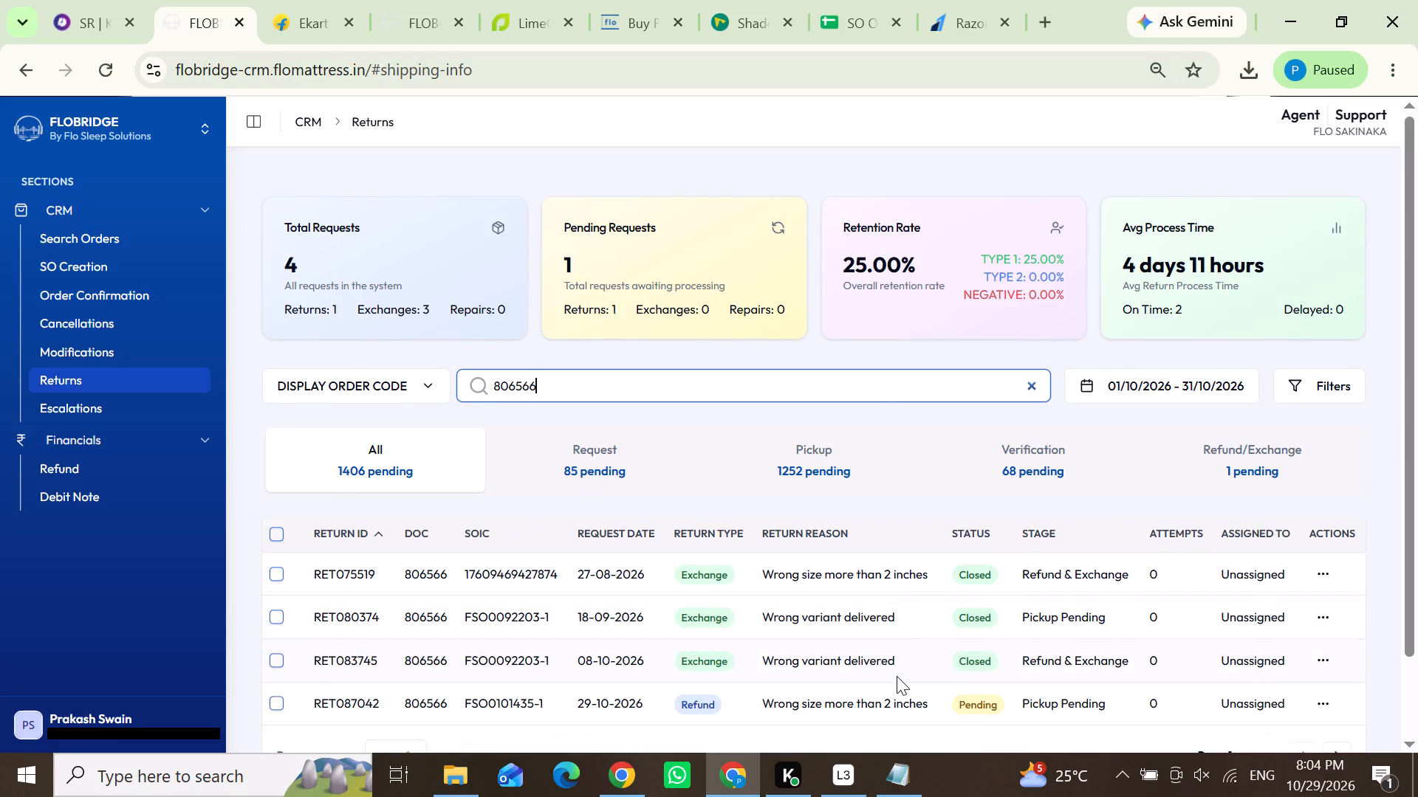
scroll(872, 634, down, 1)
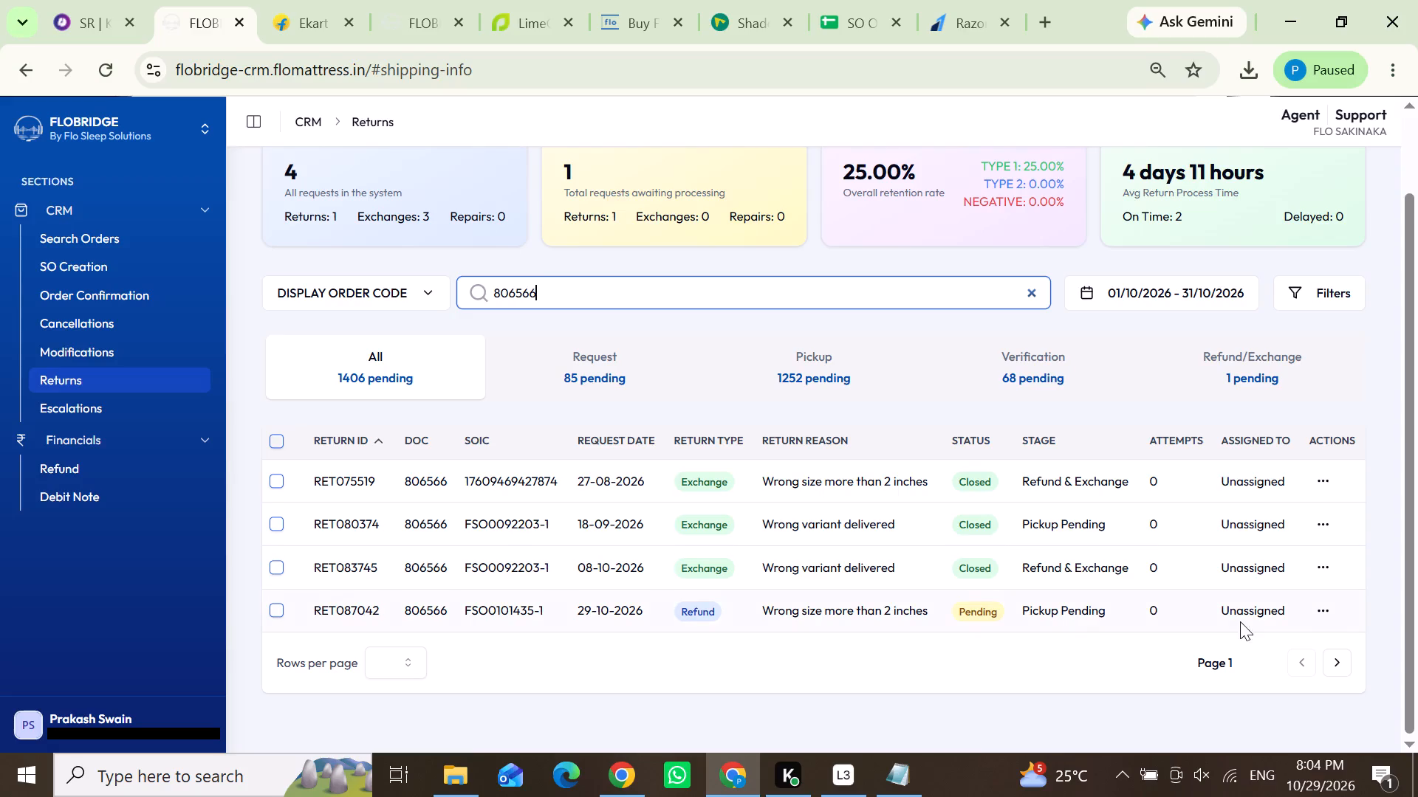
click(1326, 615)
click(1296, 672)
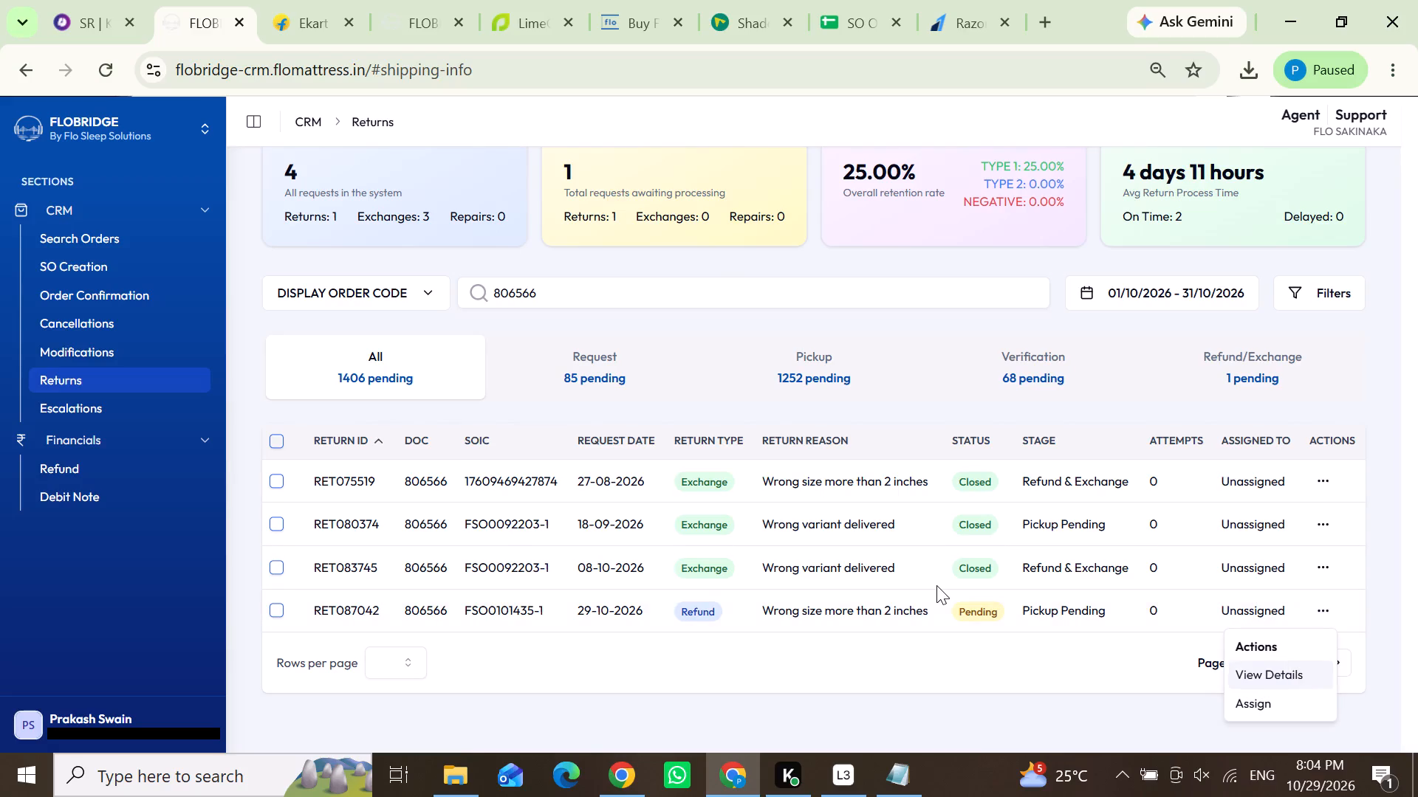
scroll(857, 525, down, 2)
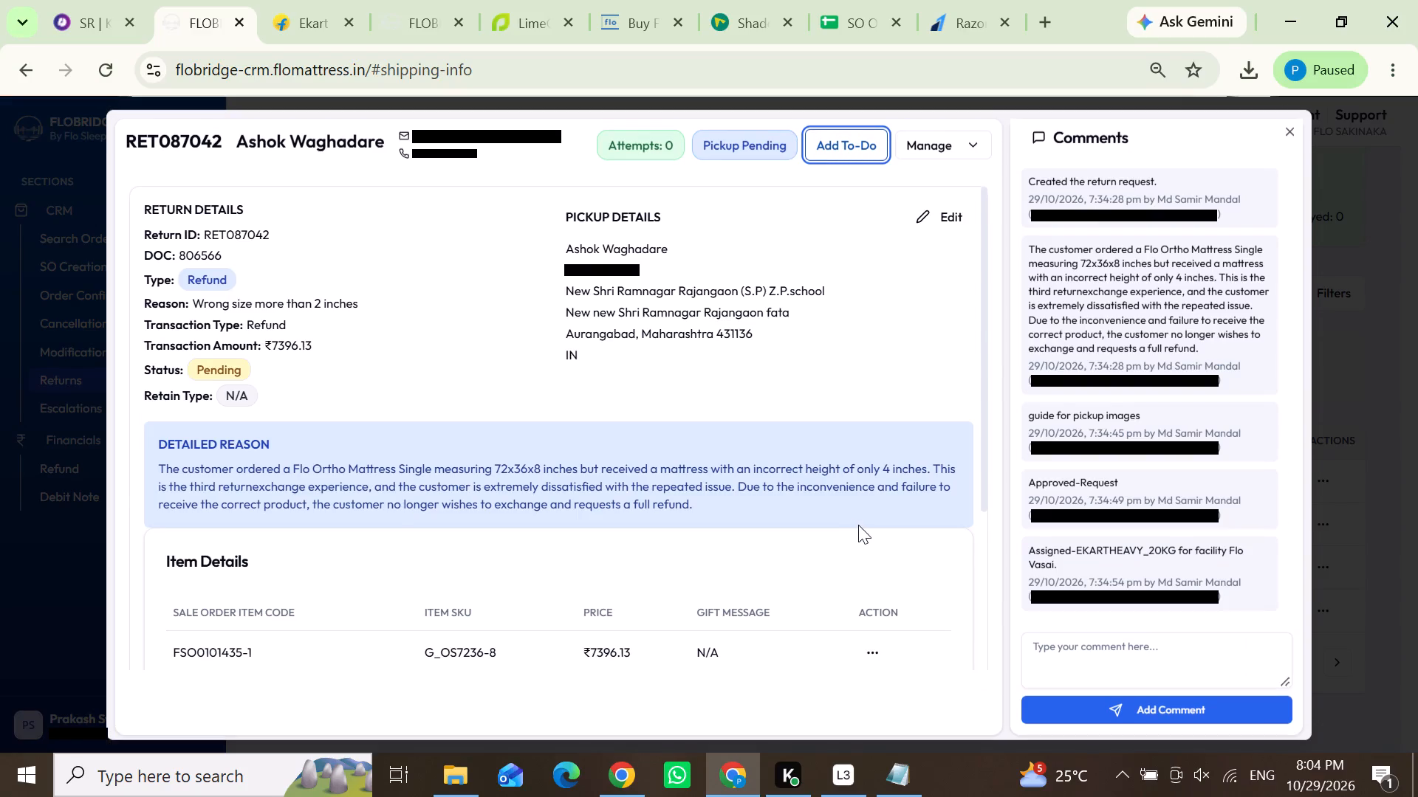
scroll(858, 525, down, 1)
scroll(1188, 418, up, 1)
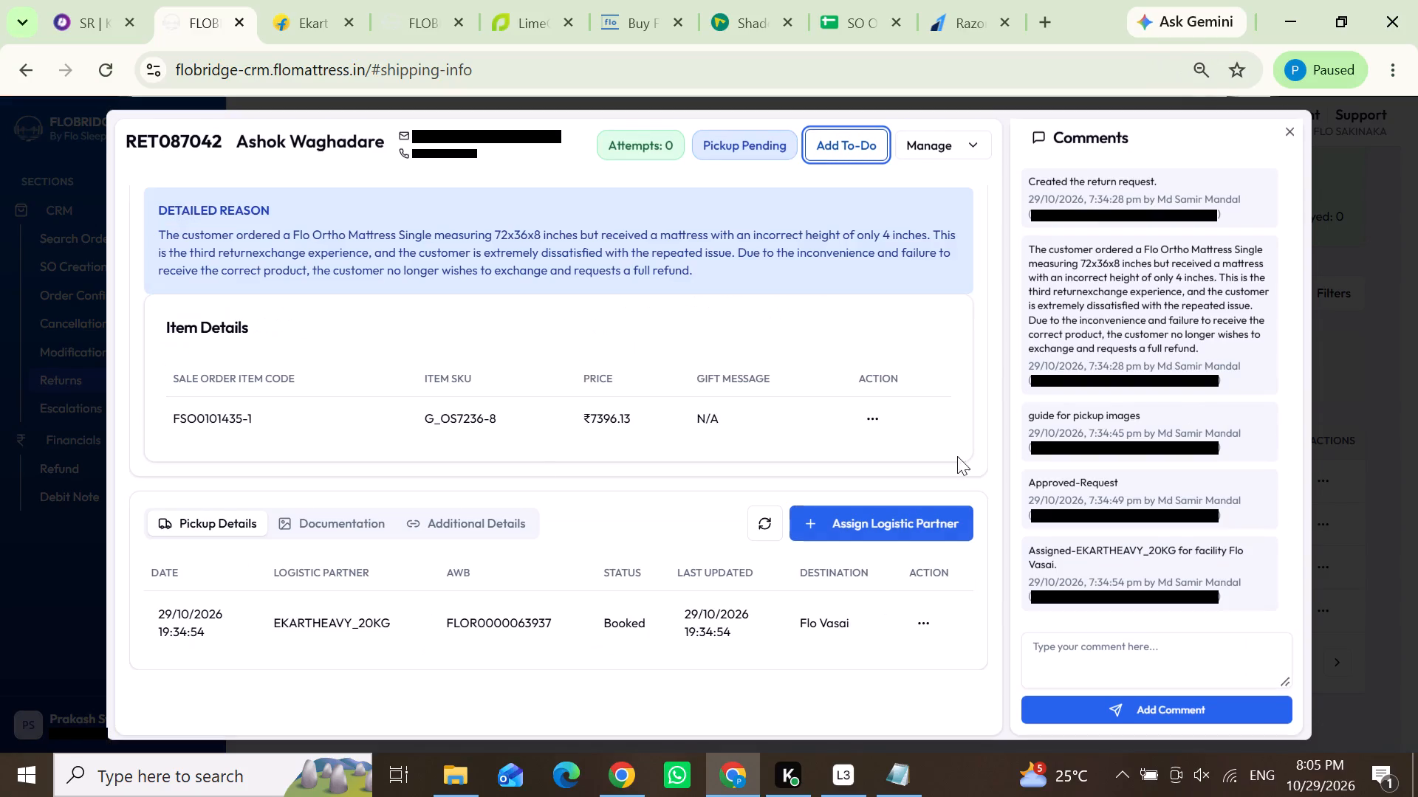
scroll(530, 470, up, 1)
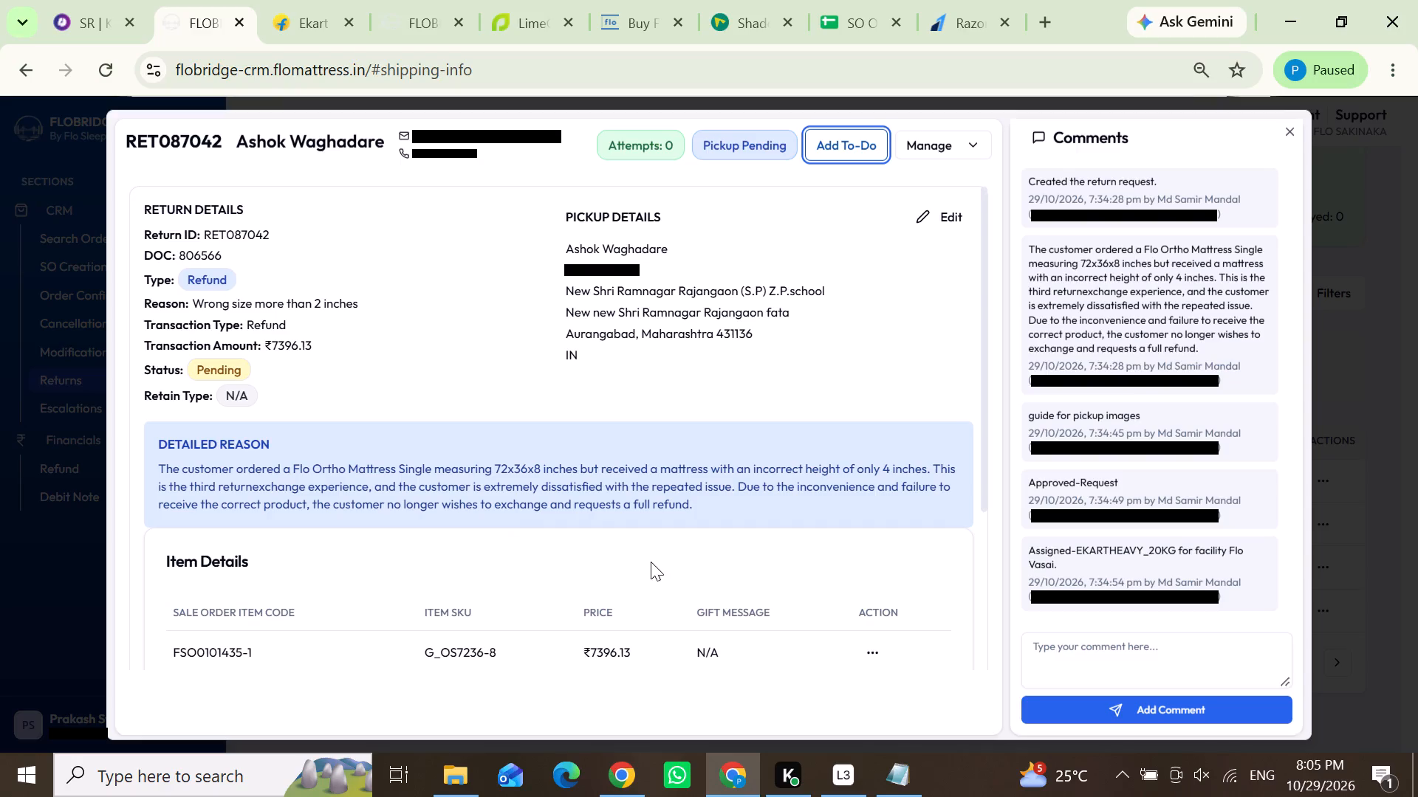
scroll(701, 578, down, 1)
scroll(701, 578, up, 1)
scroll(701, 578, down, 1)
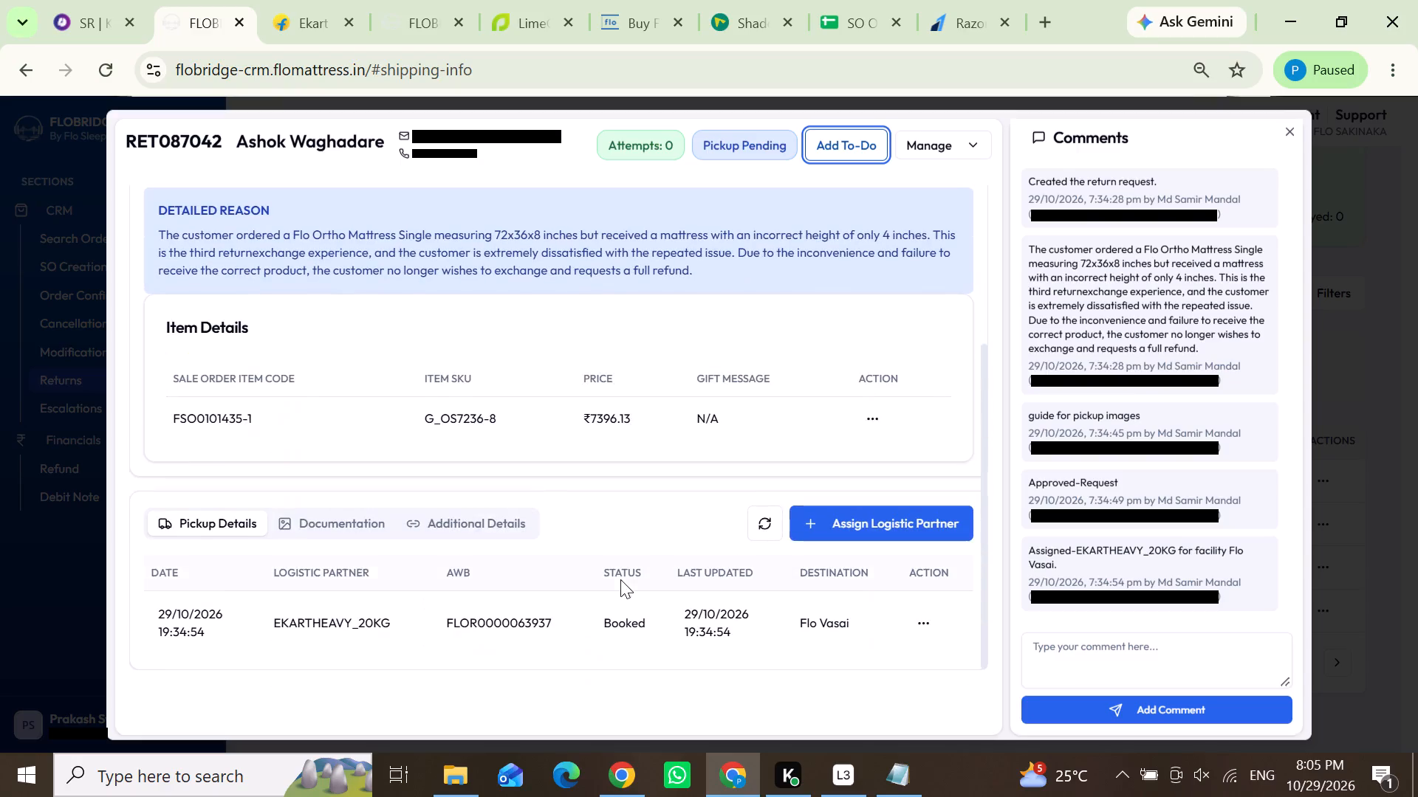
click(323, 521)
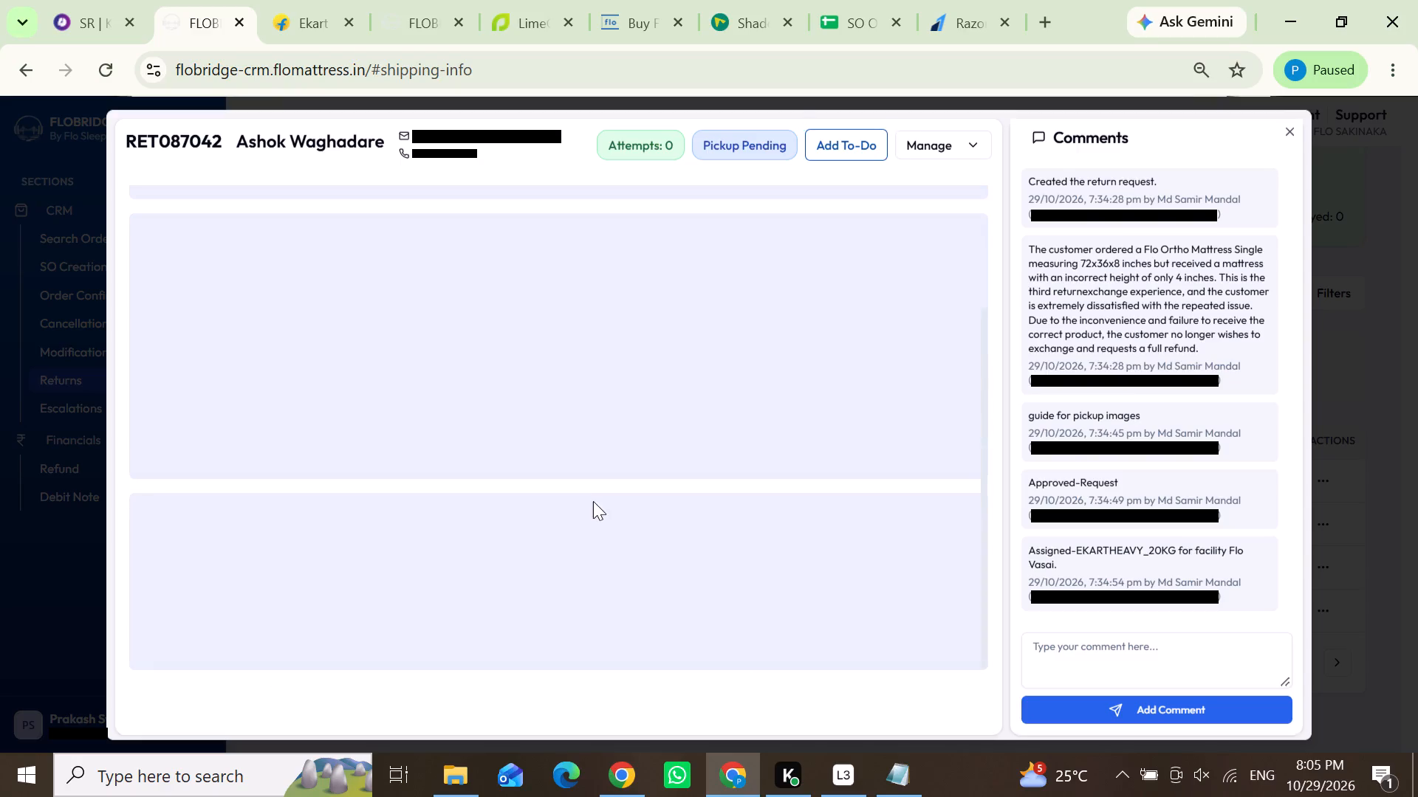
scroll(1076, 459, down, 2)
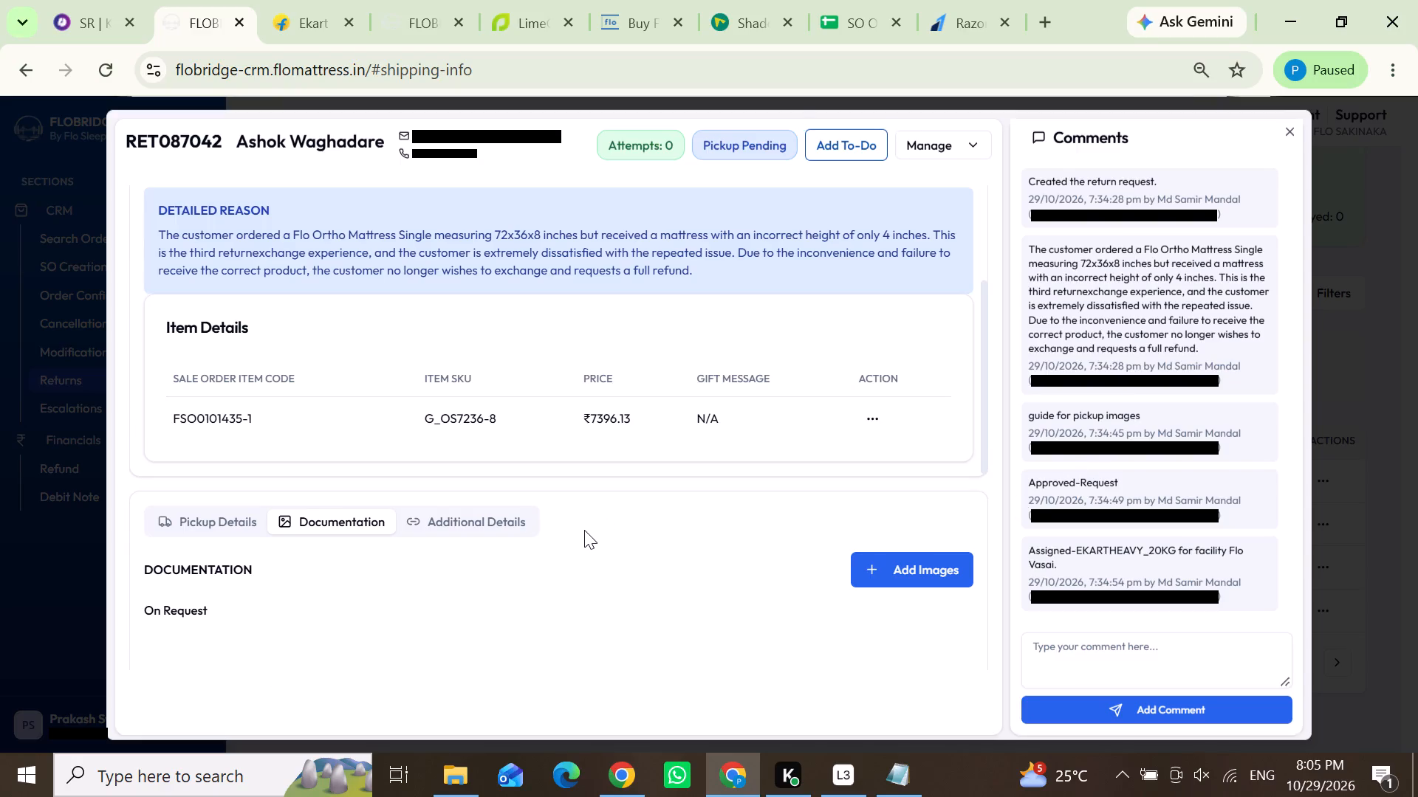
scroll(583, 531, down, 1)
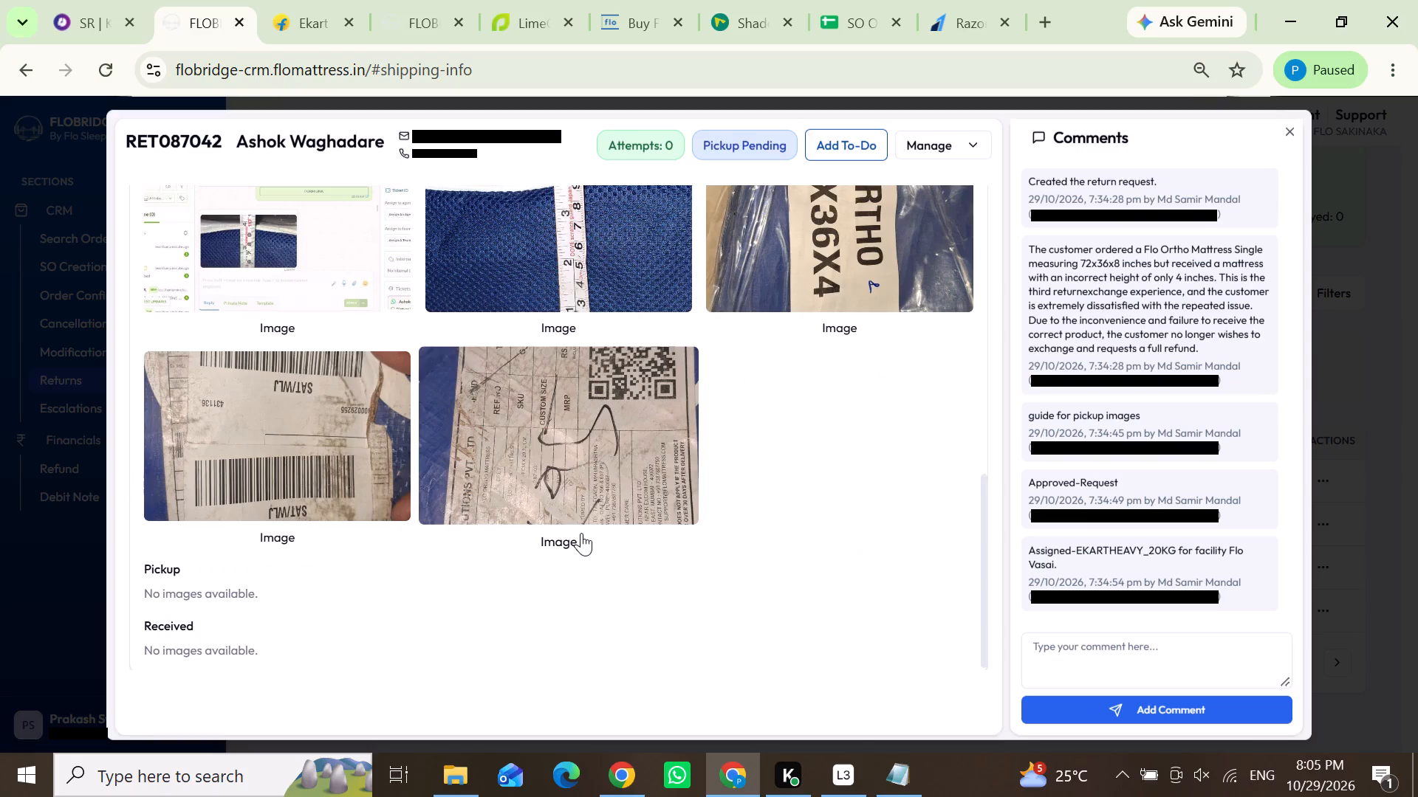
scroll(729, 530, up, 1)
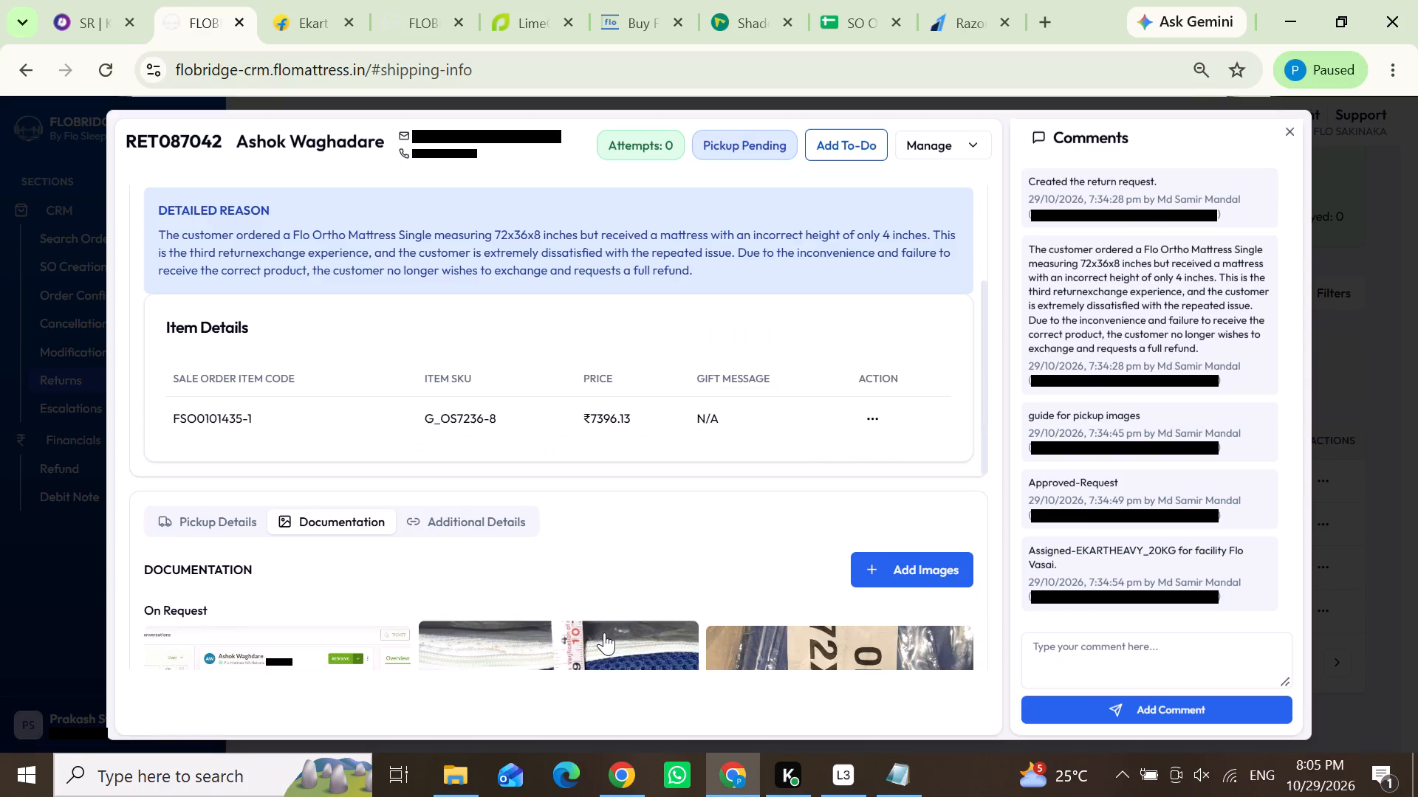
click(604, 632)
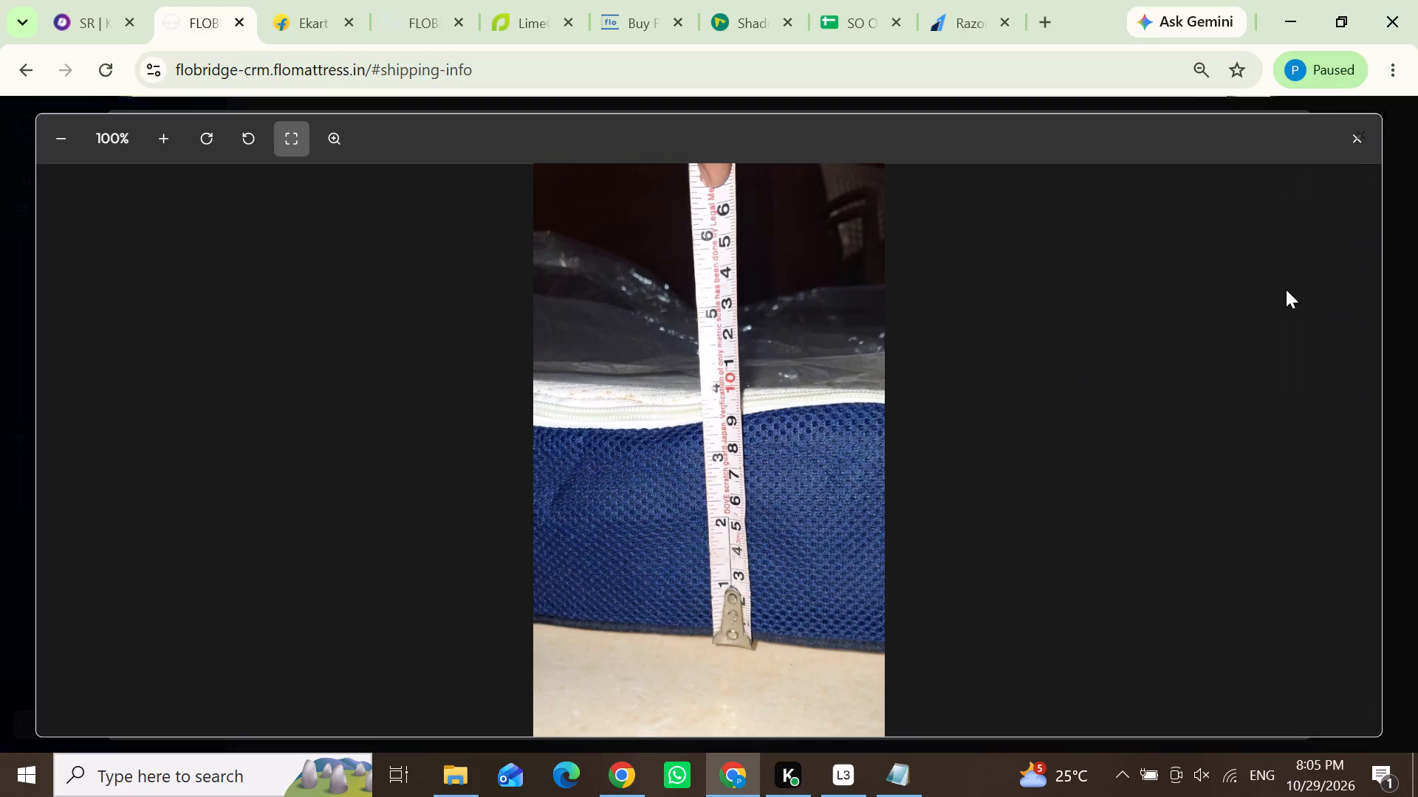
click(1360, 142)
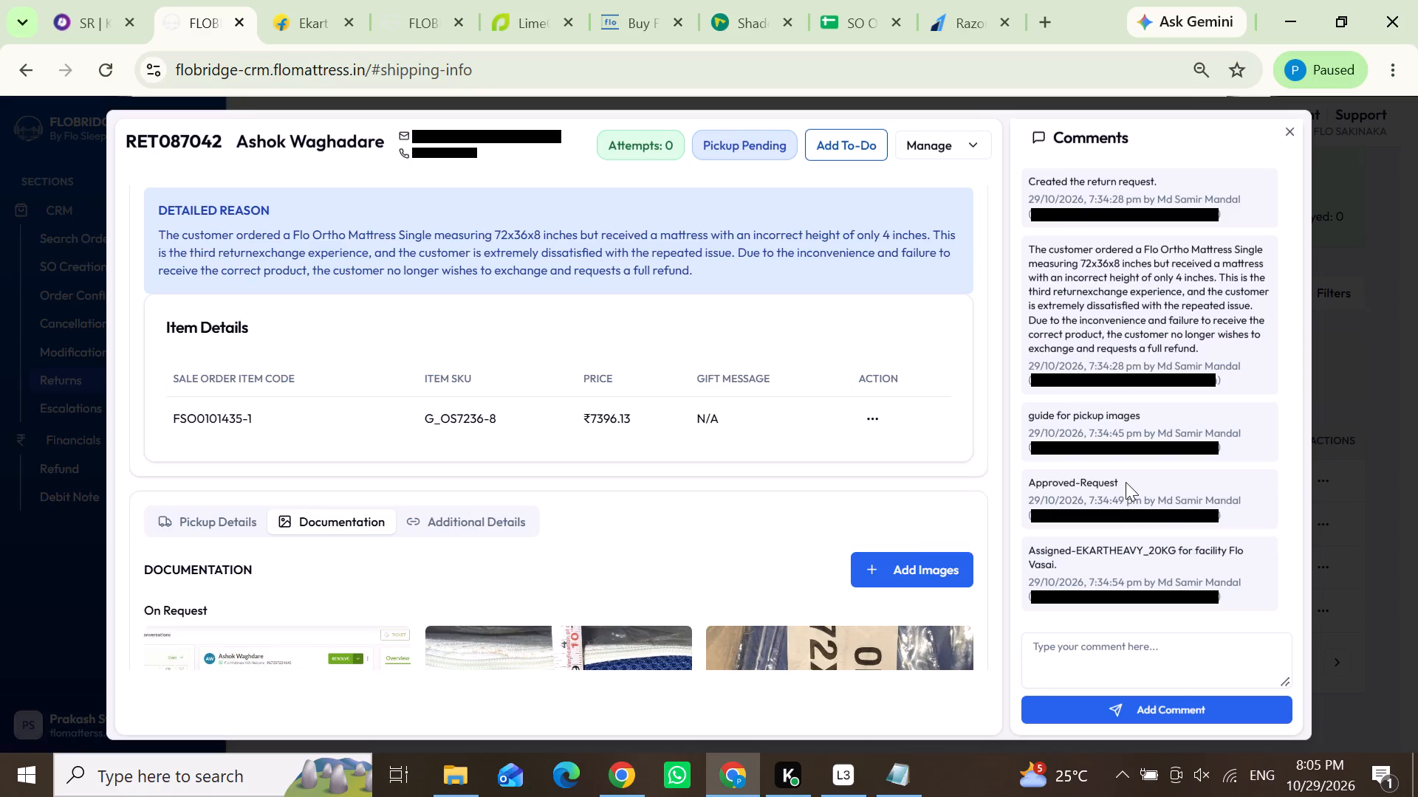
scroll(1126, 480, down, 2)
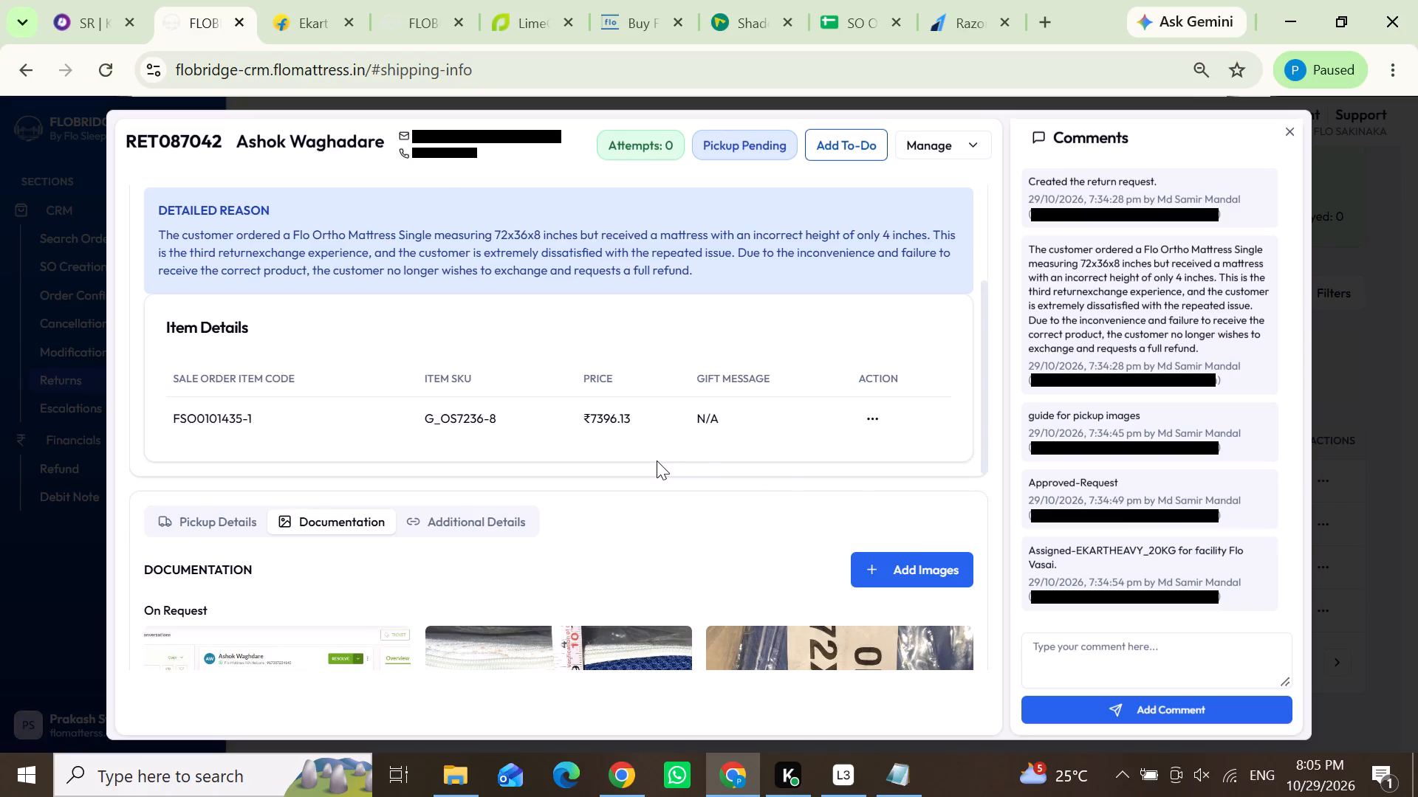
scroll(656, 460, up, 1)
scroll(646, 448, down, 1)
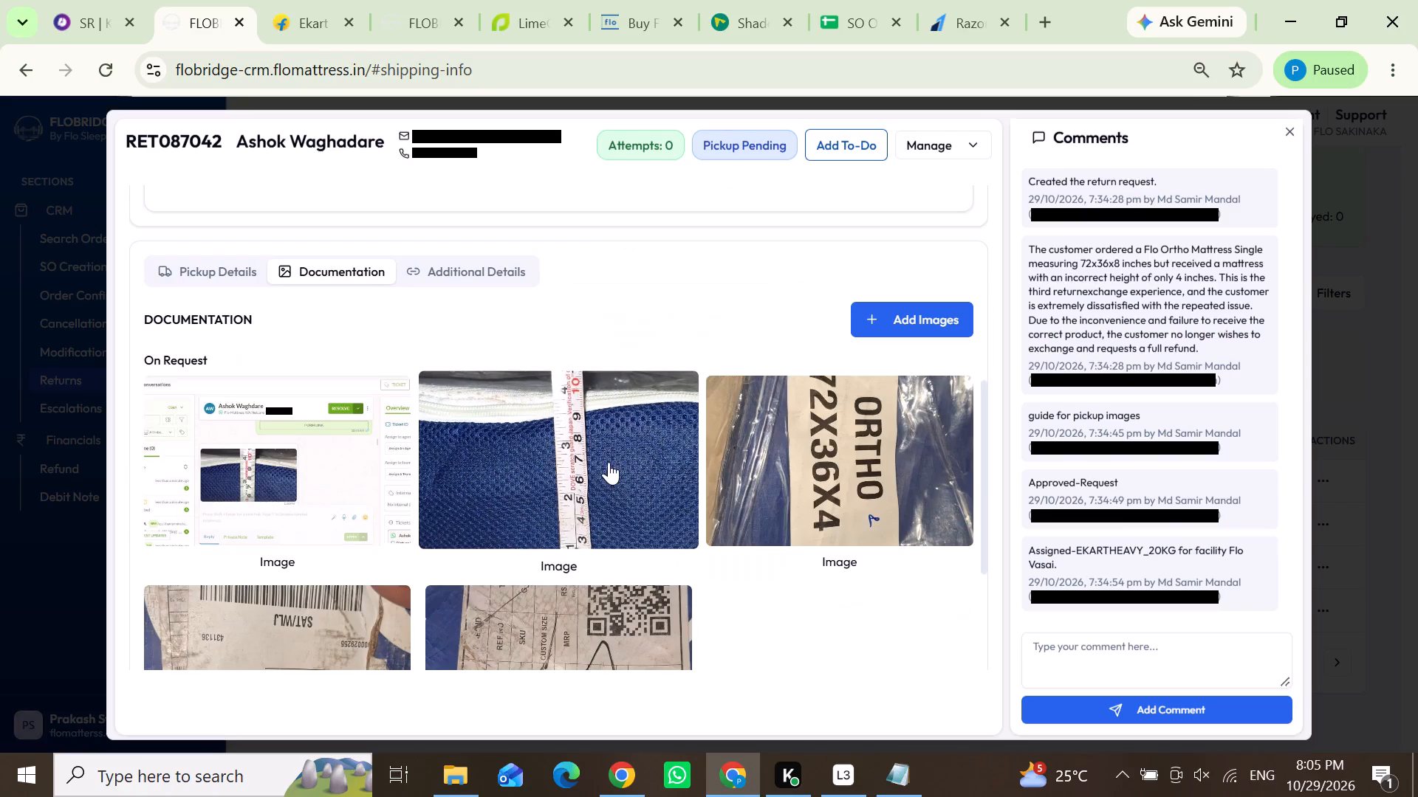
scroll(584, 384, down, 2)
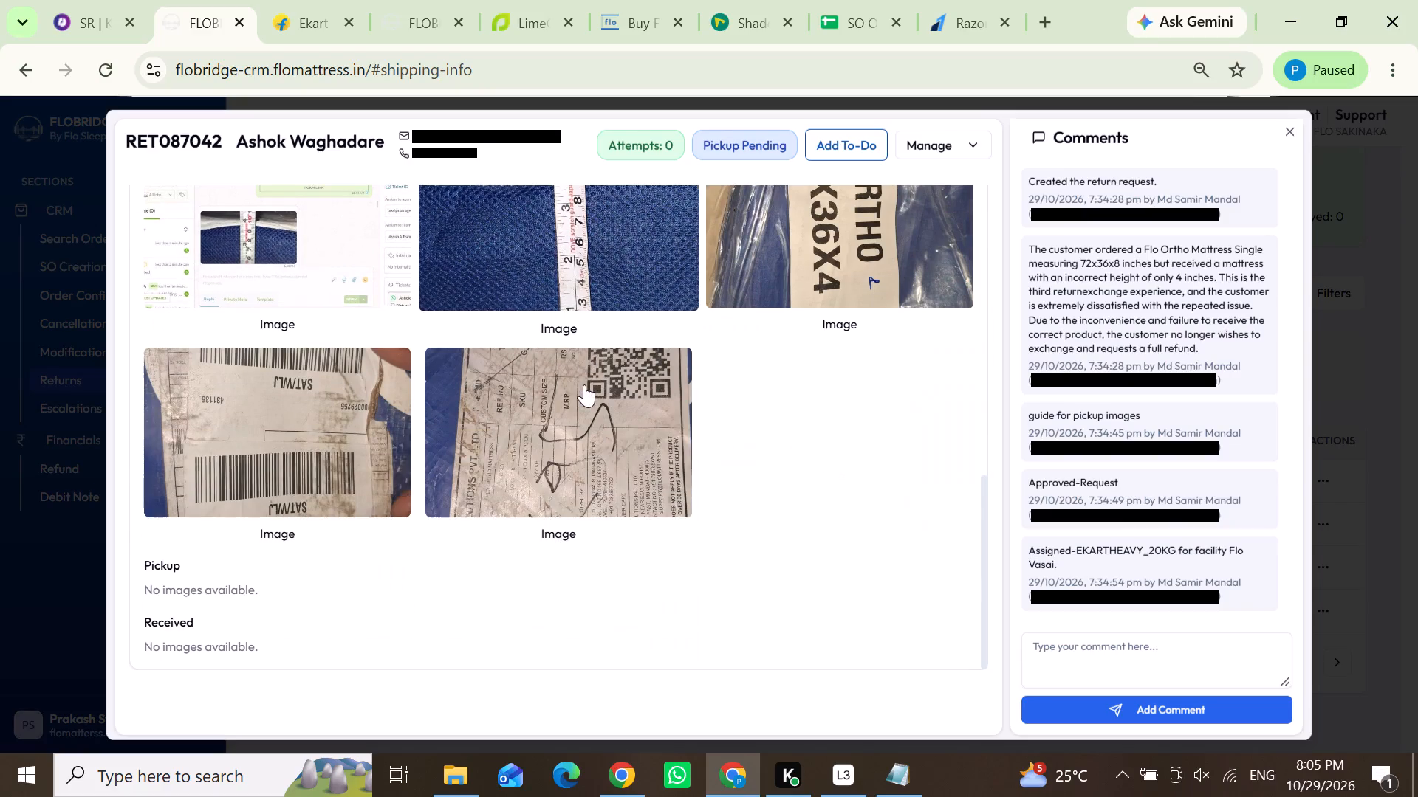
click(626, 436)
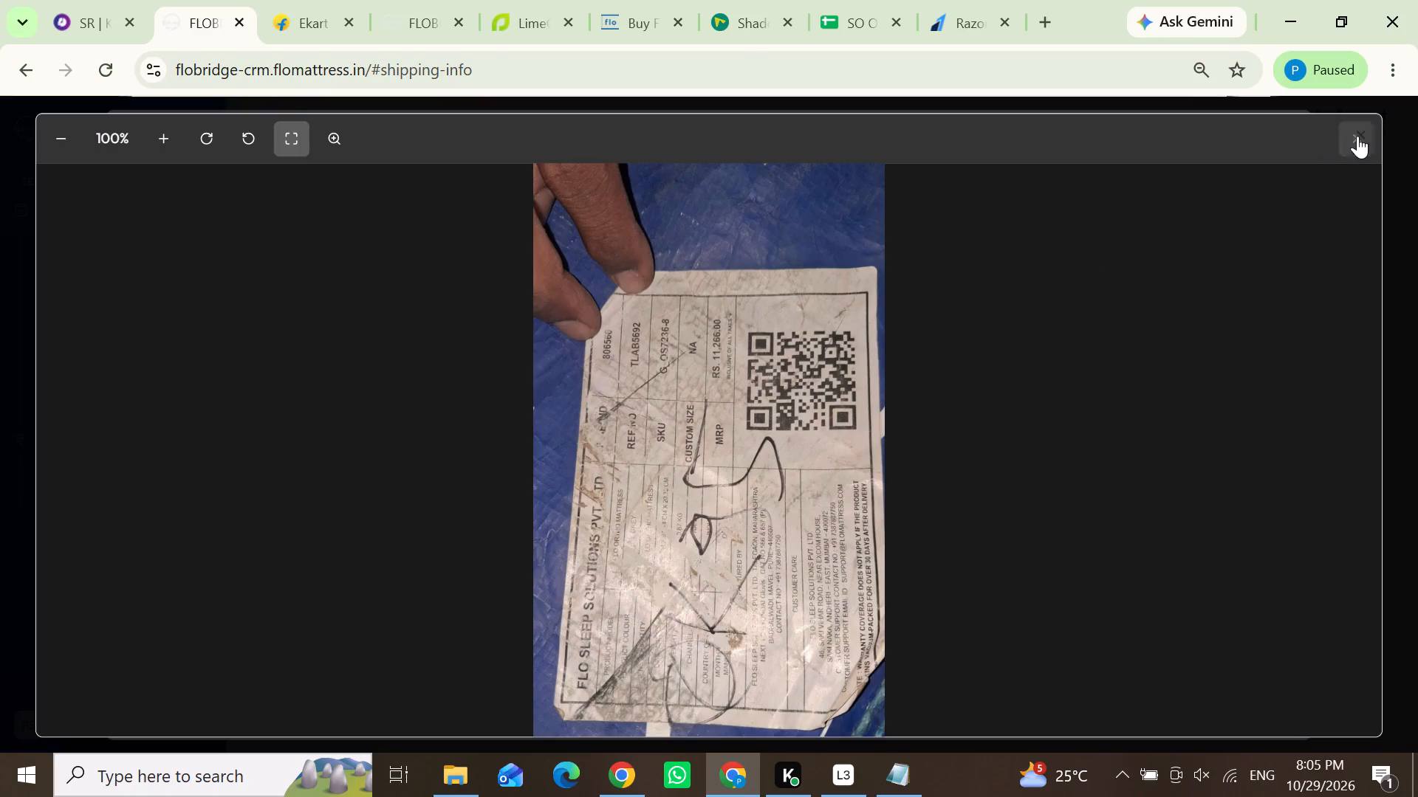
click(1357, 136)
scroll(812, 491, up, 2)
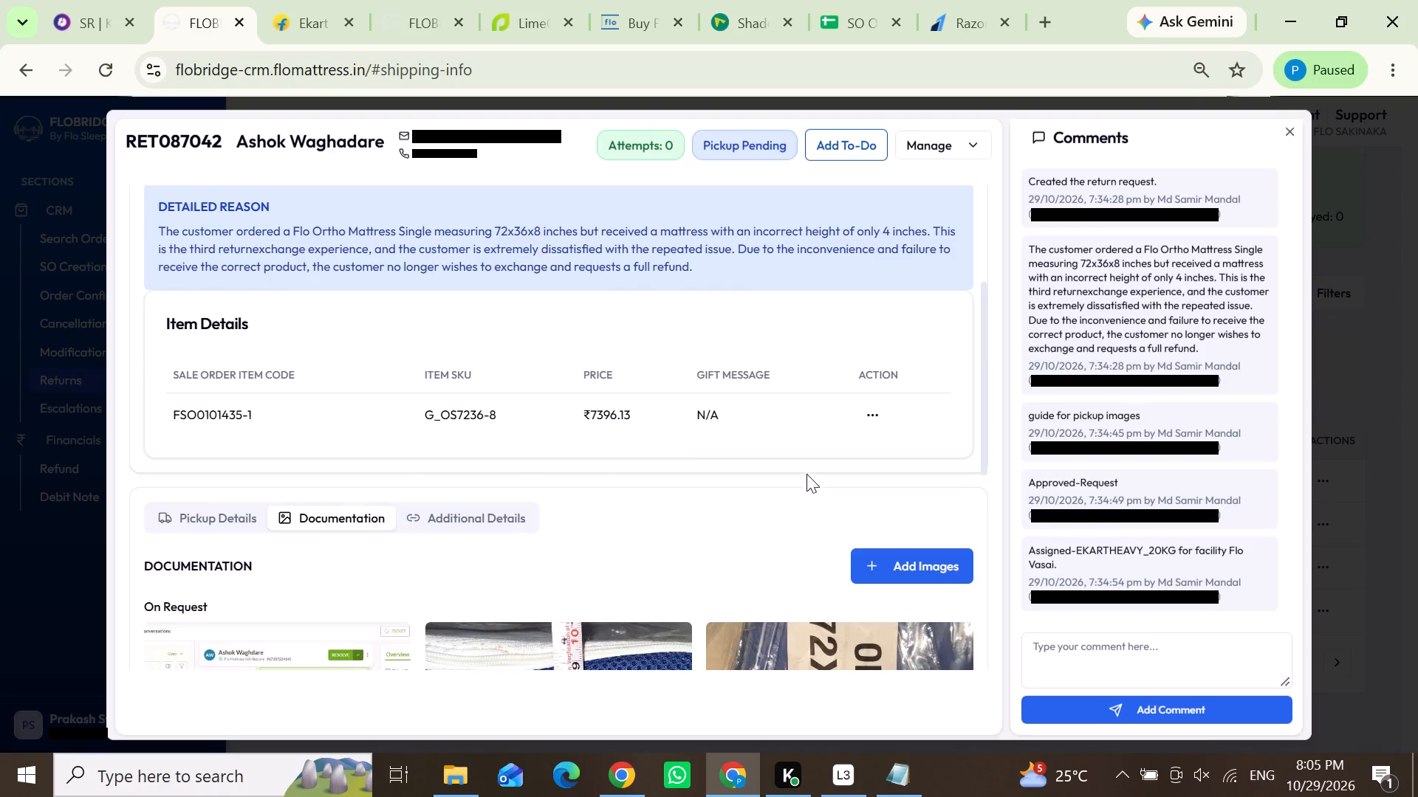
drag(708, 494, 554, 500)
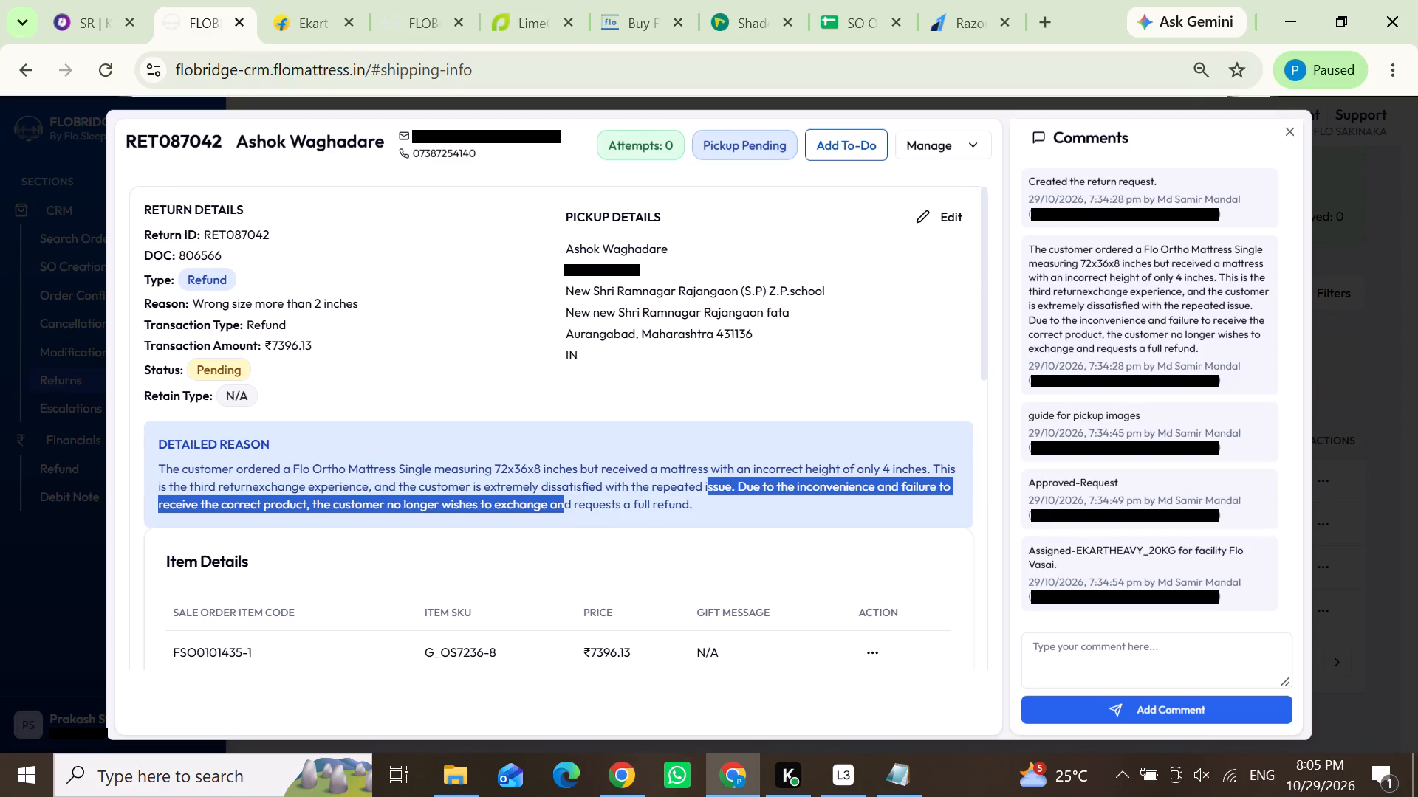
drag(554, 500, 149, 458)
click(154, 511)
drag(150, 466, 323, 489)
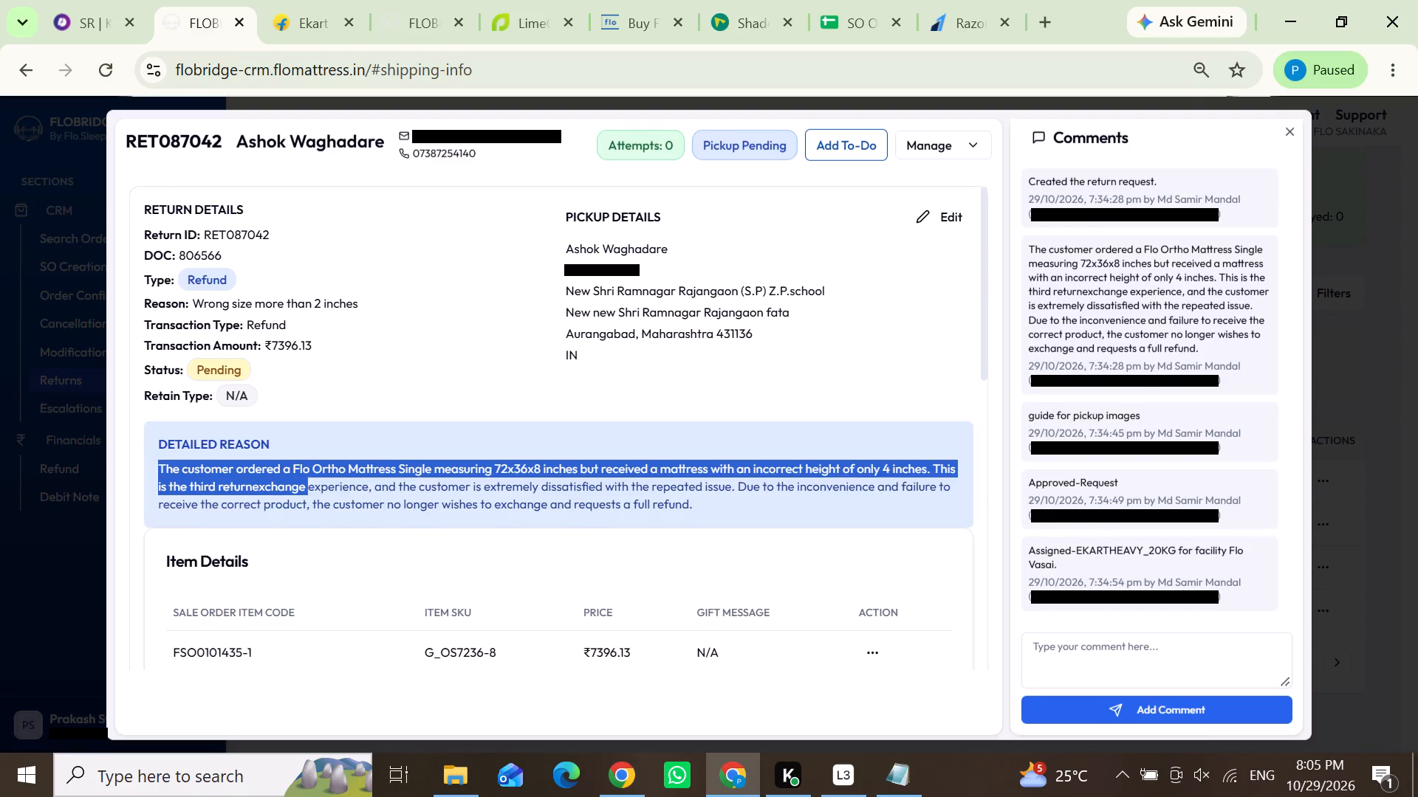
drag(323, 489, 719, 515)
click(726, 514)
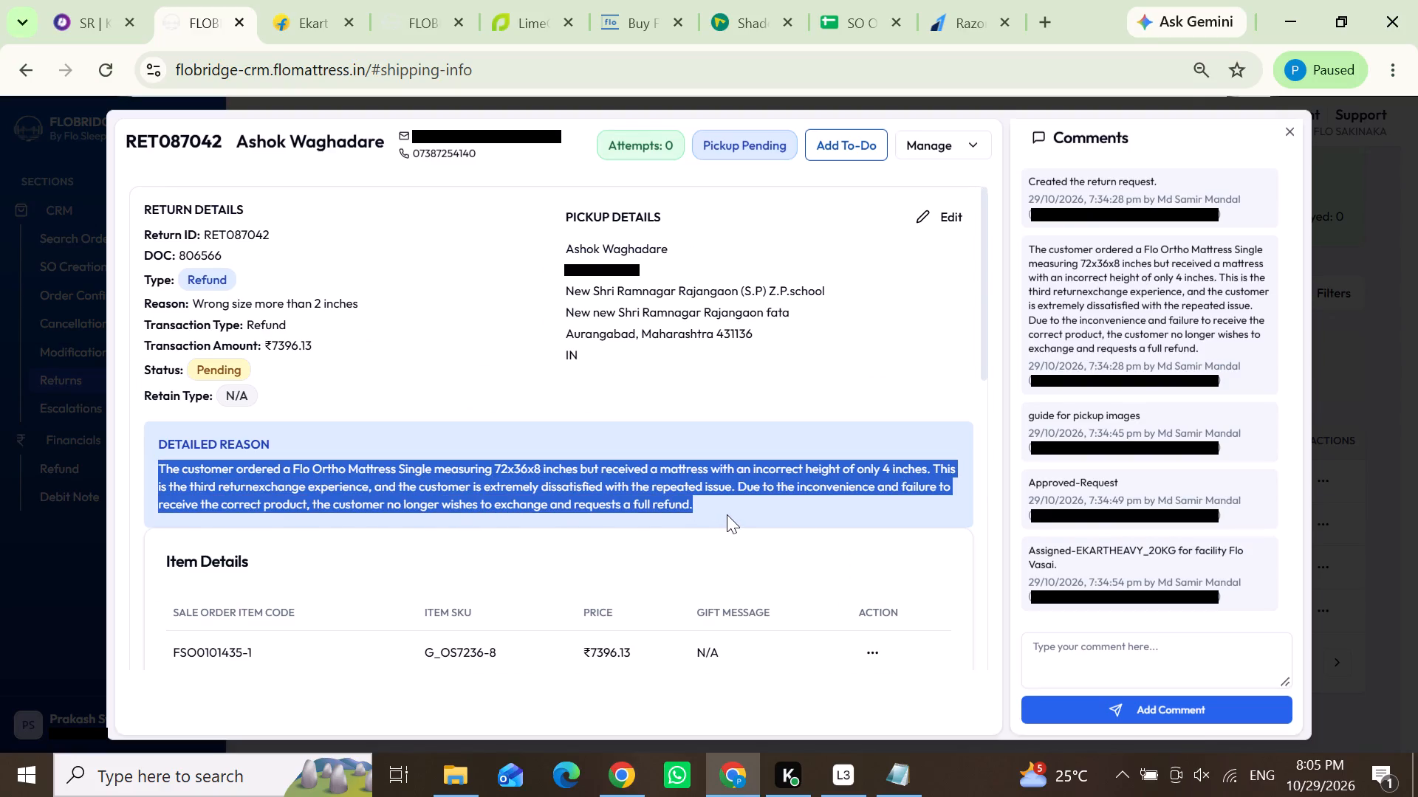
scroll(883, 506, down, 3)
click(1327, 507)
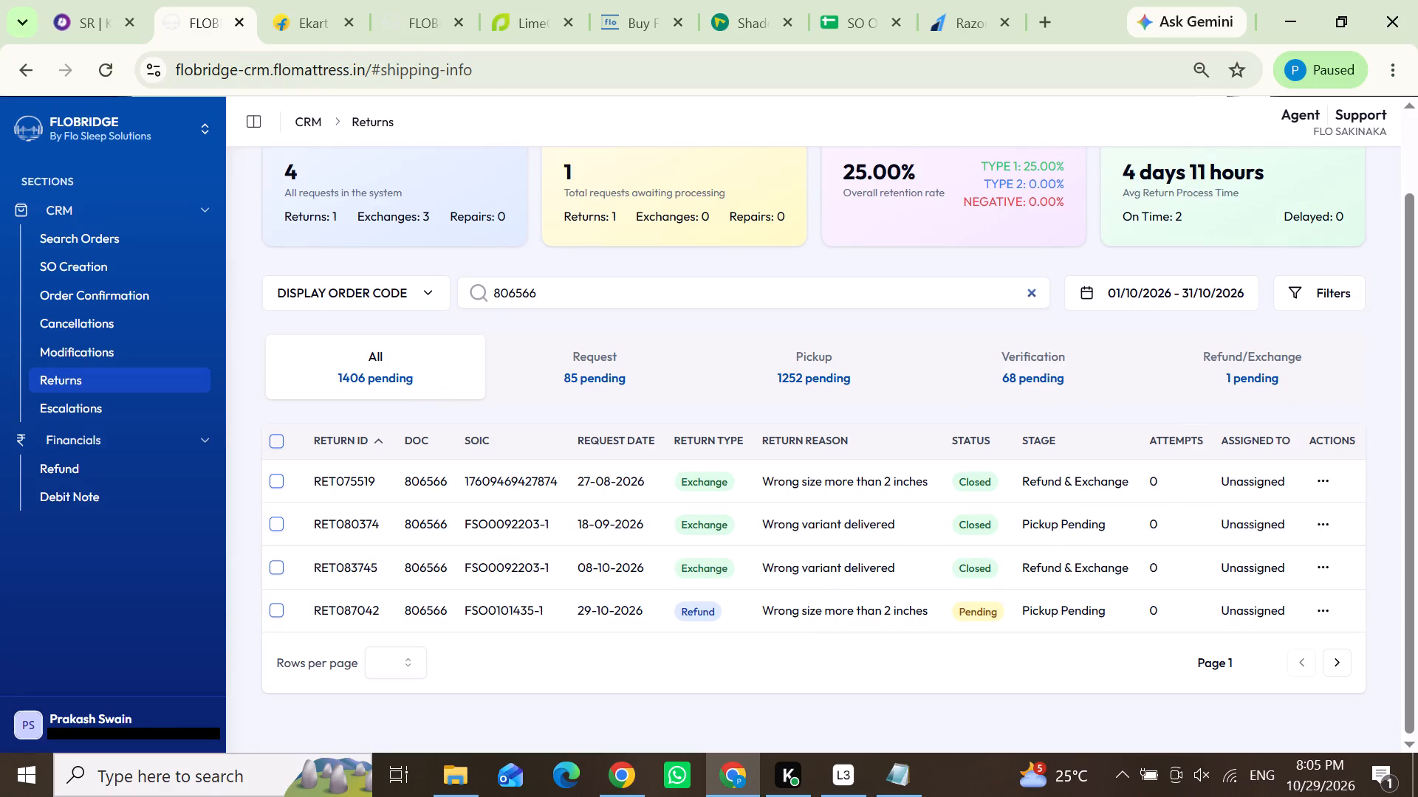
drag(541, 287, 482, 294)
key(ctrl+c)
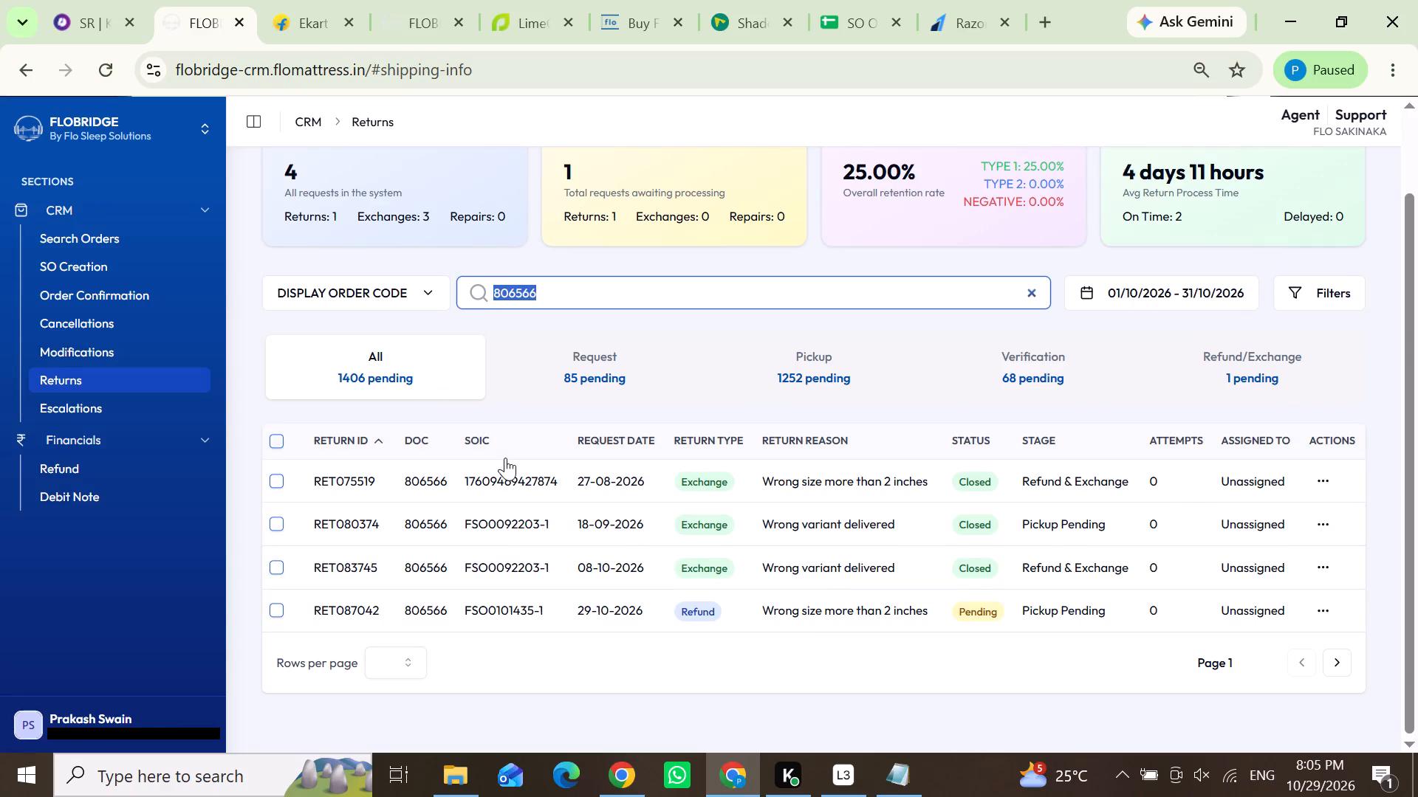
click(345, 20)
click(304, 20)
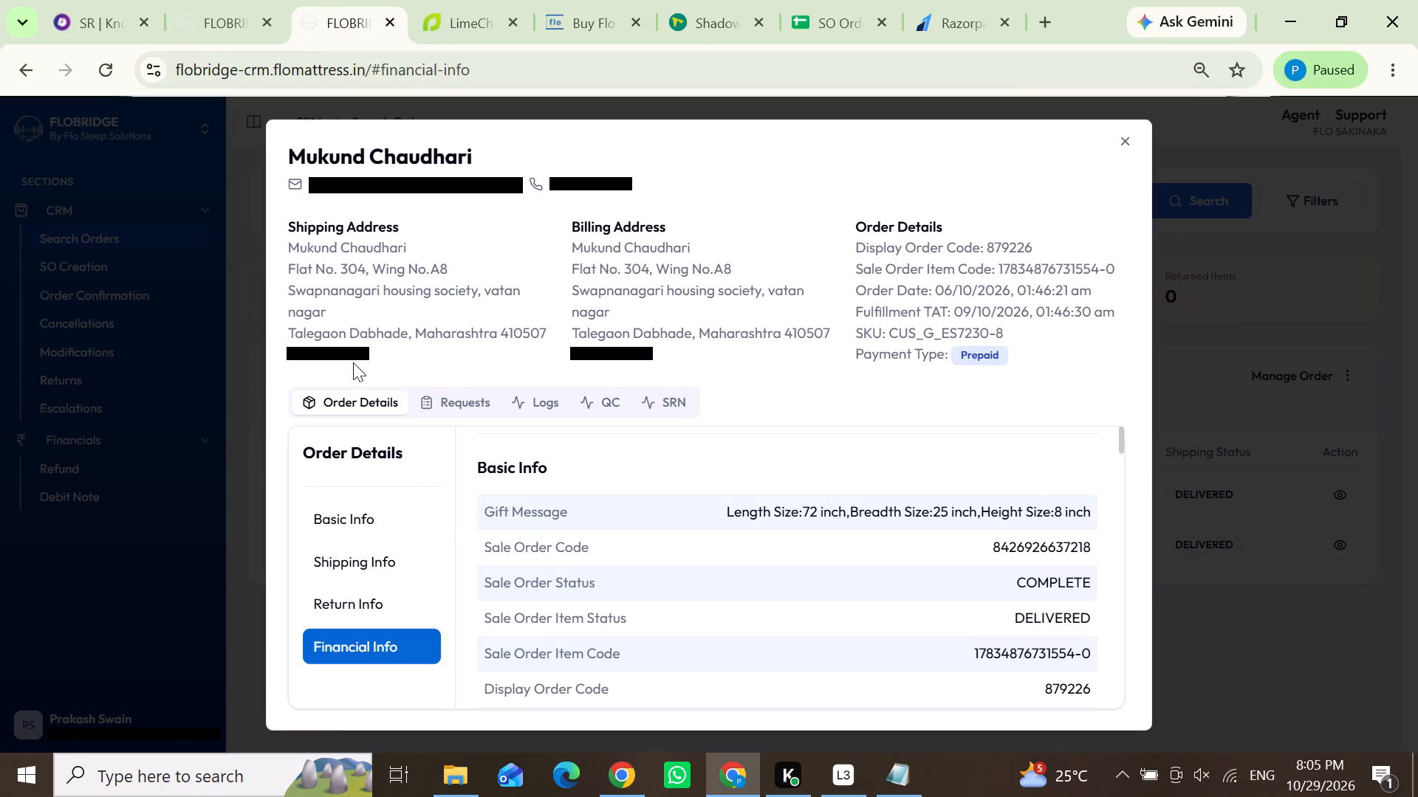
click(253, 371)
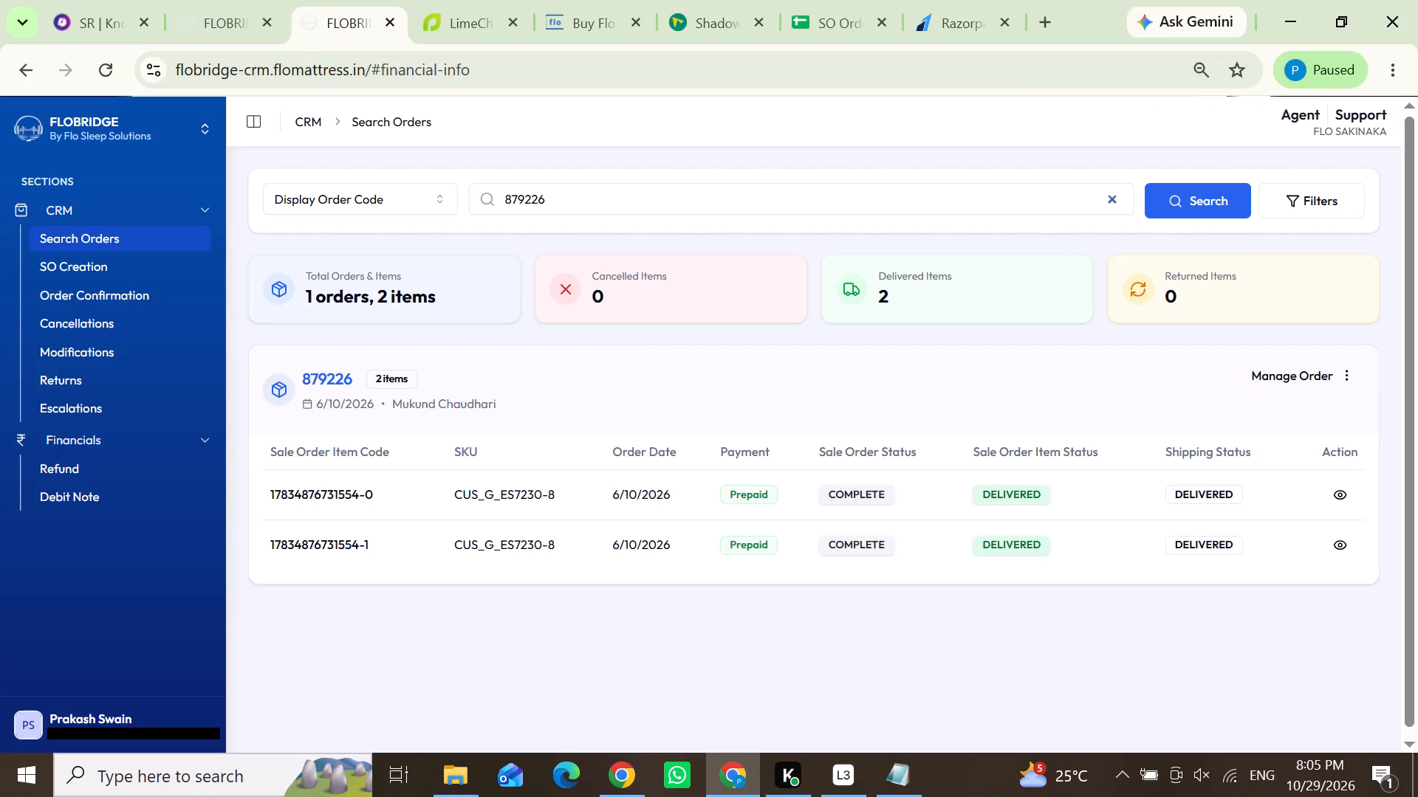
drag(569, 196, 423, 212)
key(ctrl+v)
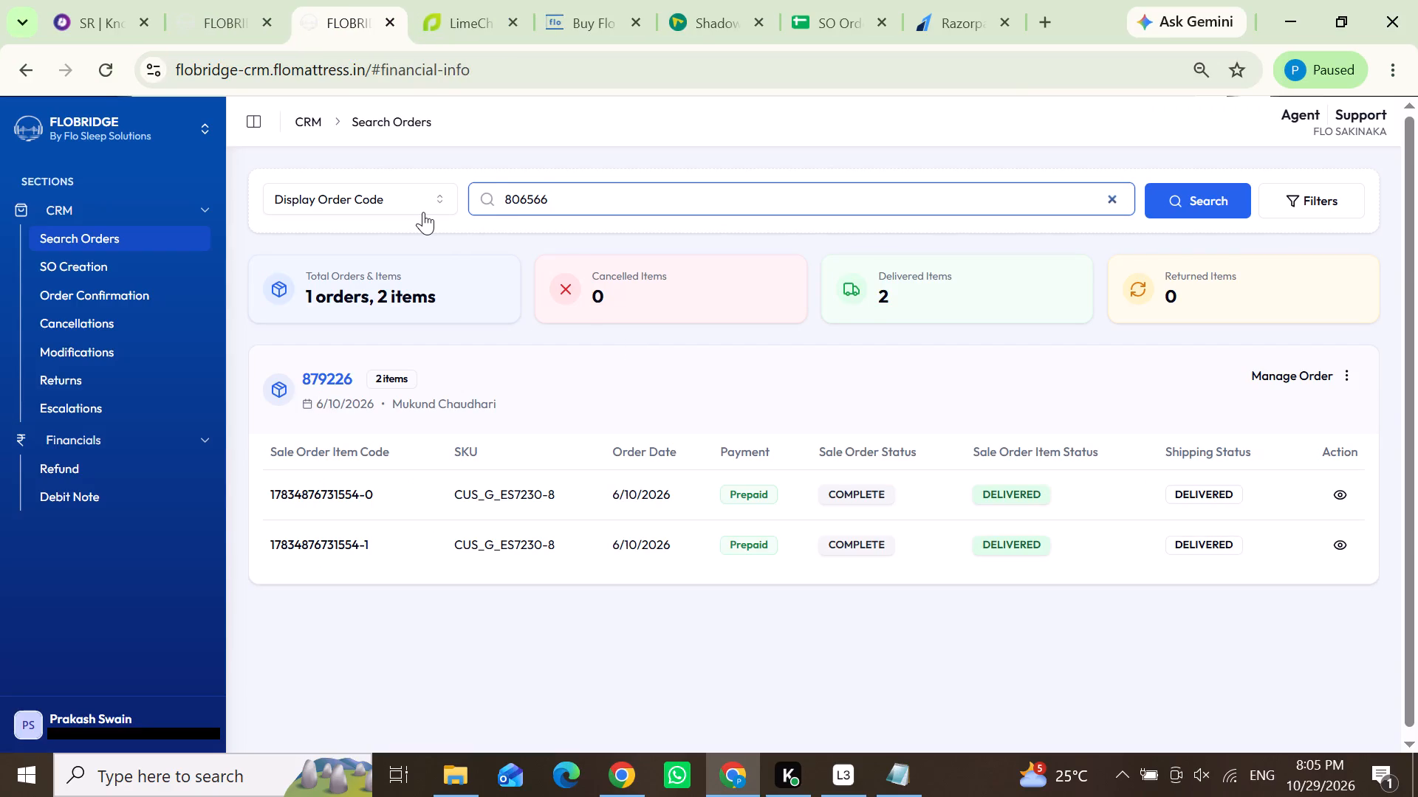
click(1172, 202)
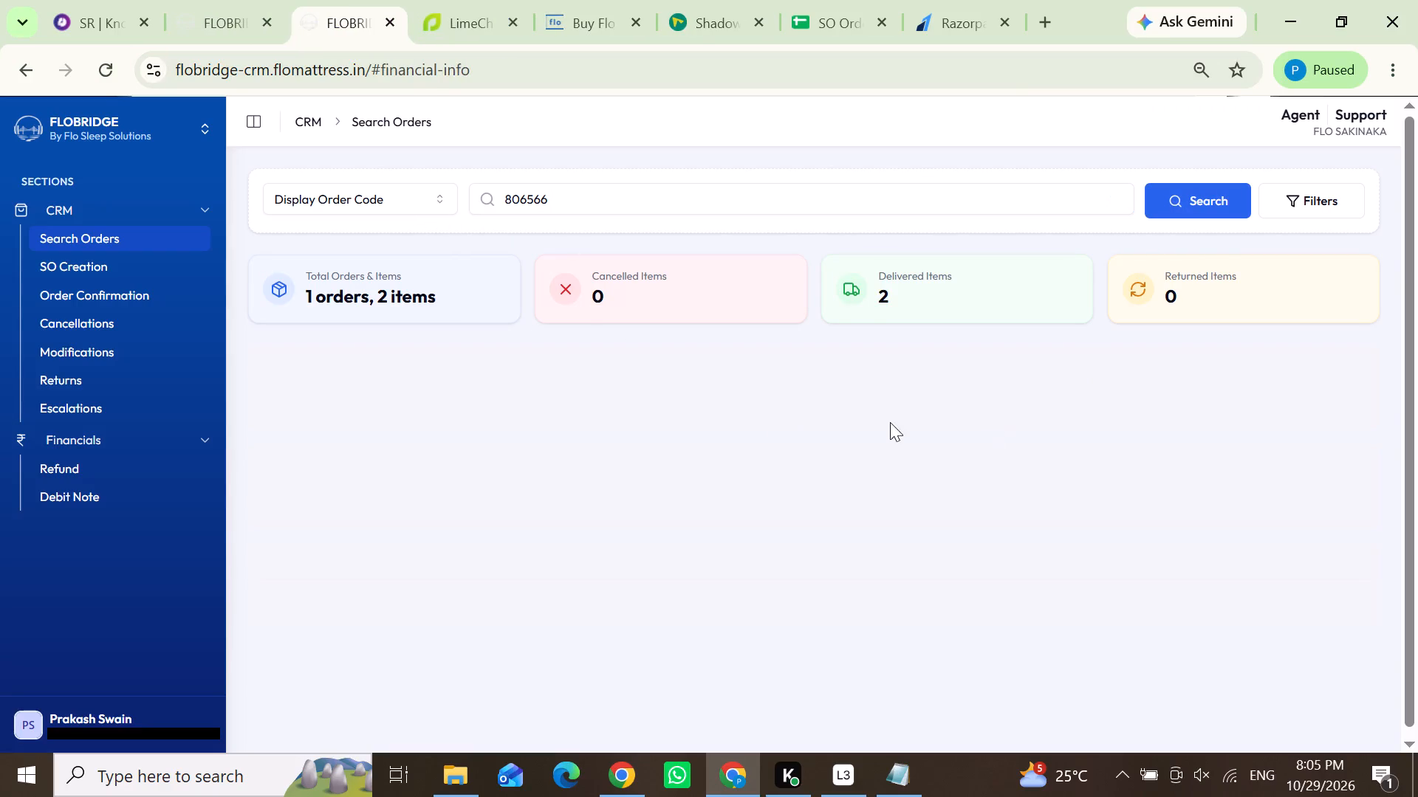
click(1340, 598)
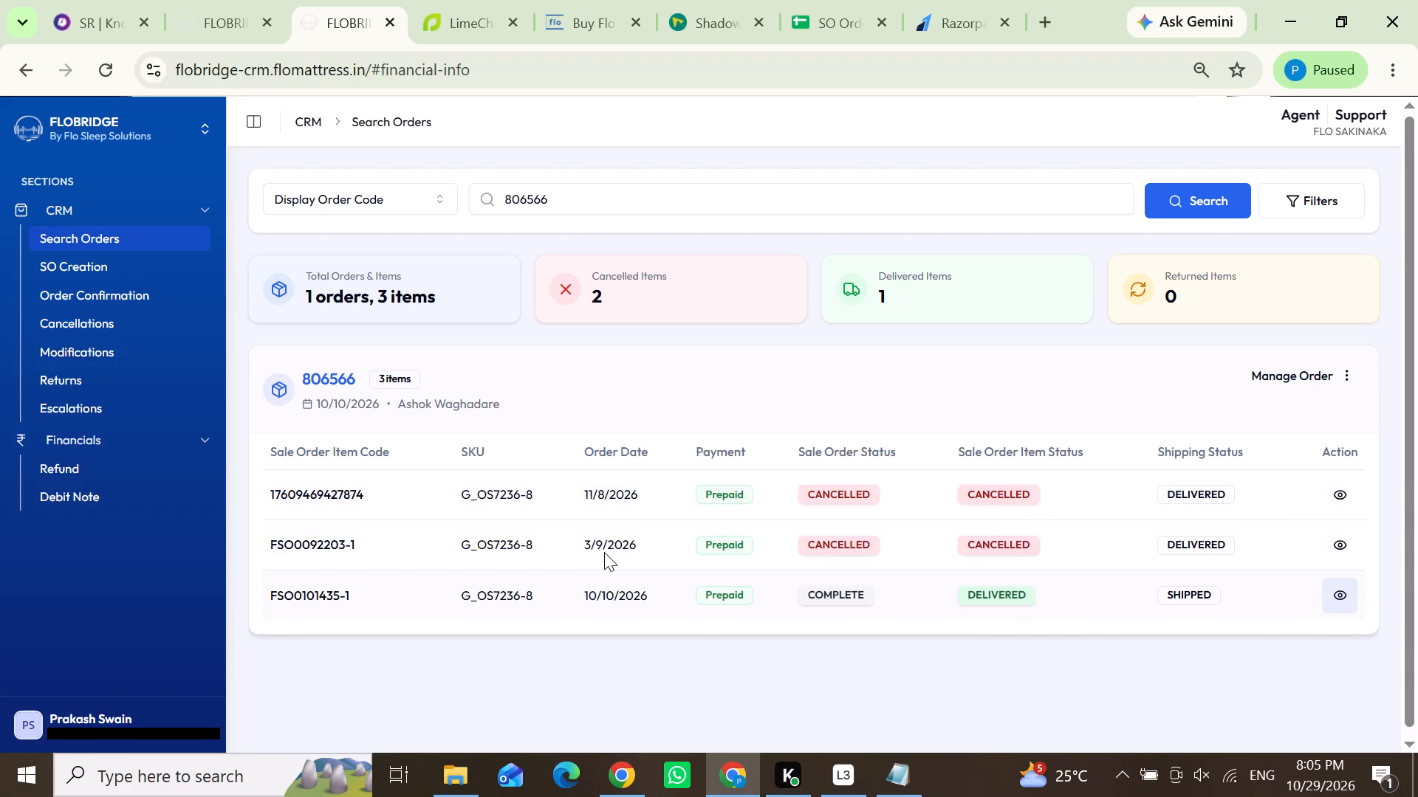
click(522, 401)
scroll(678, 642, down, 2)
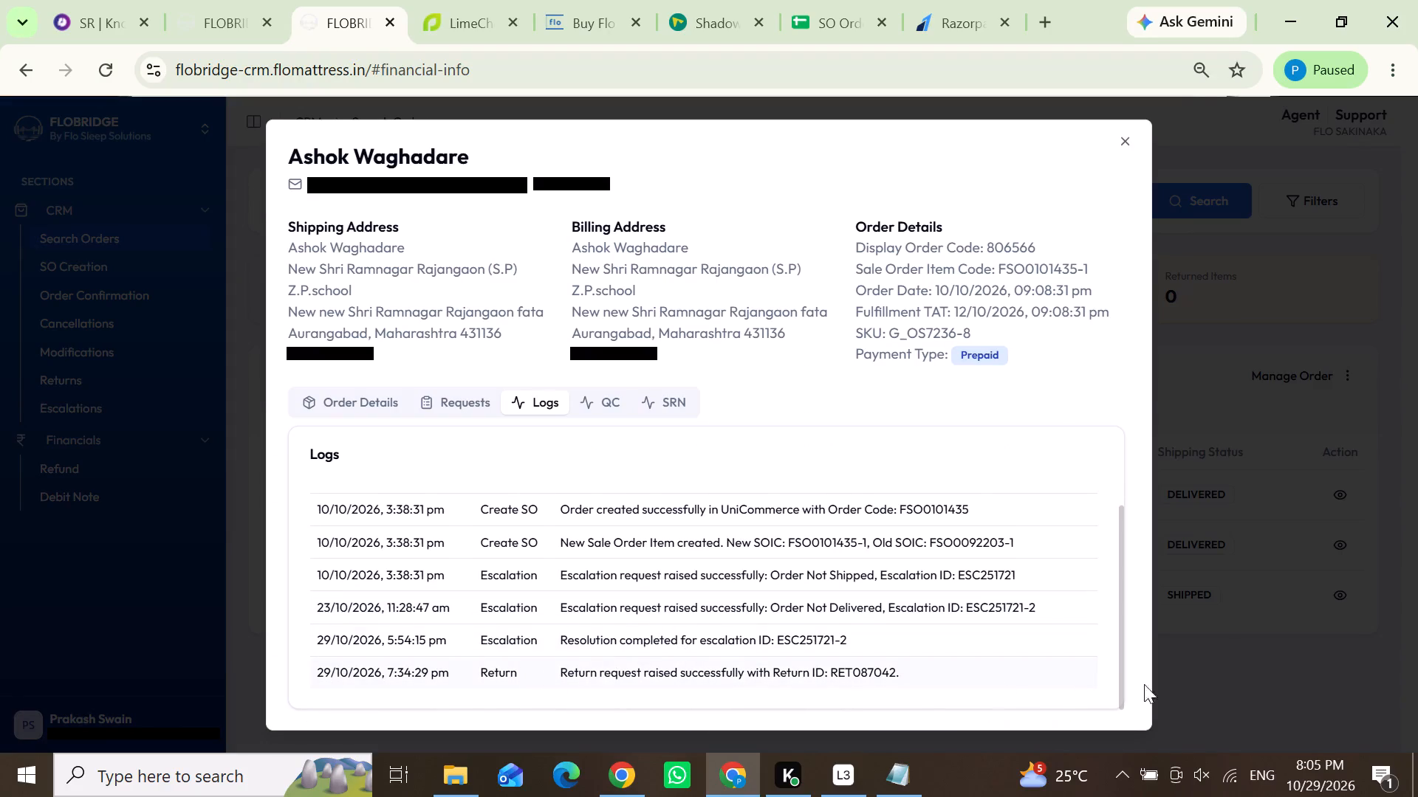
click(1352, 641)
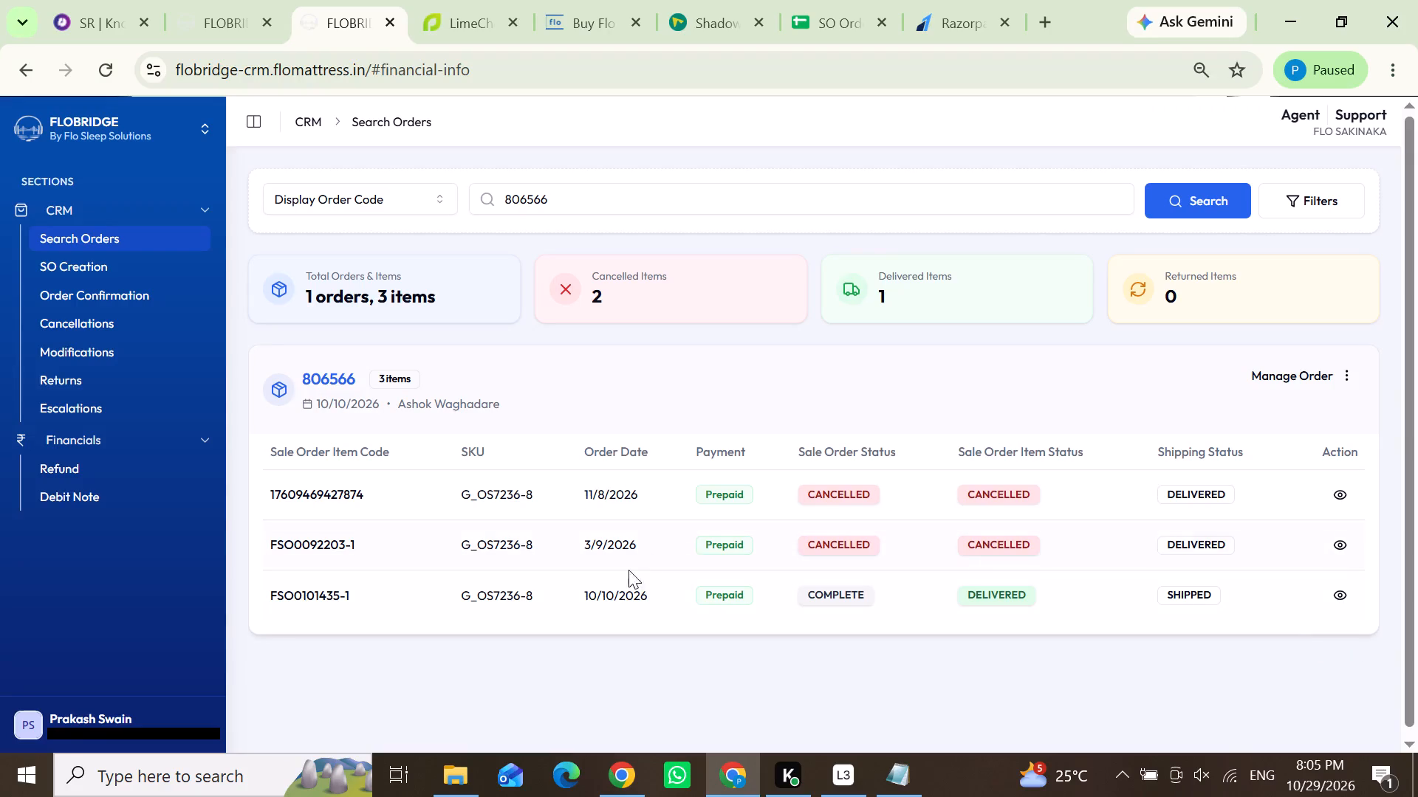
drag(660, 592, 575, 601)
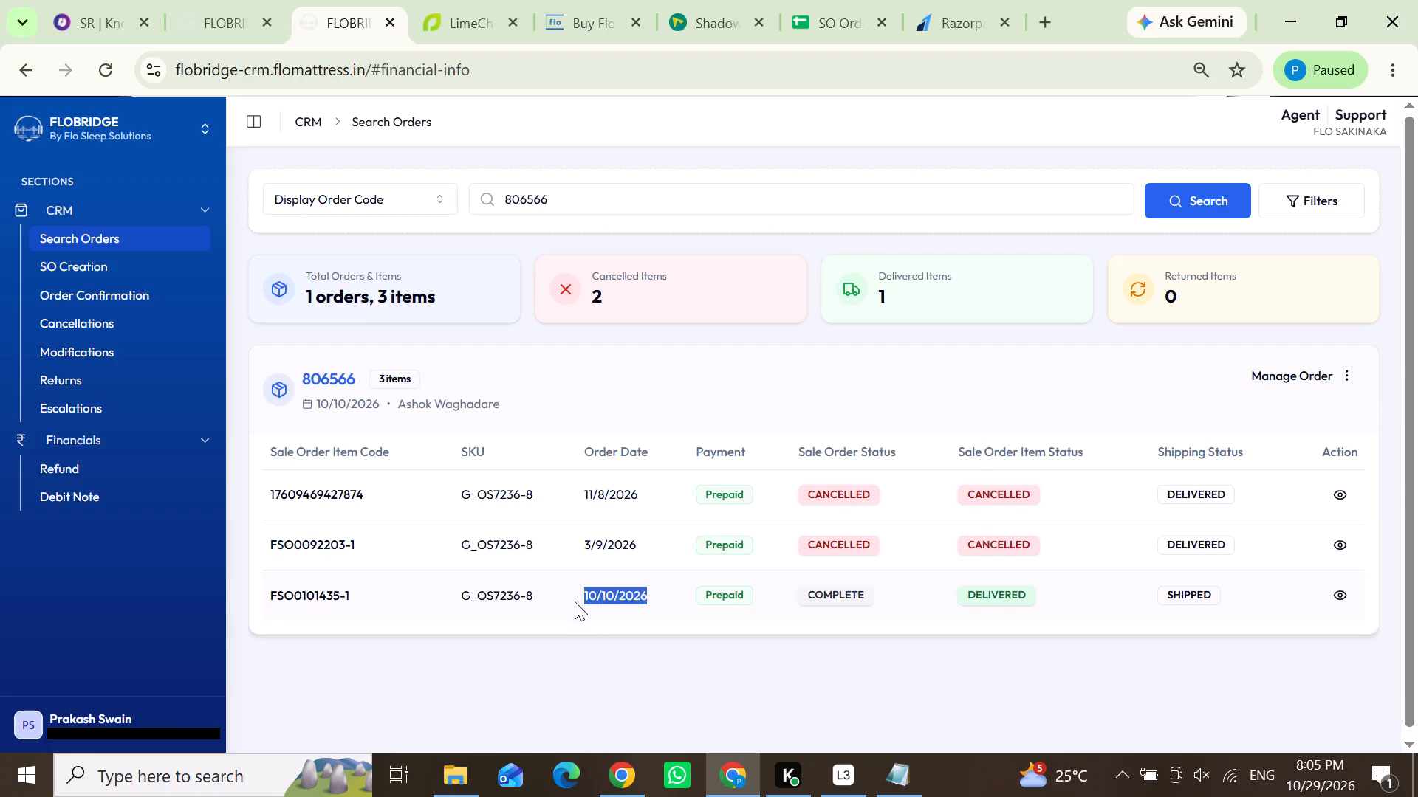
drag(575, 601, 575, 594)
click(565, 637)
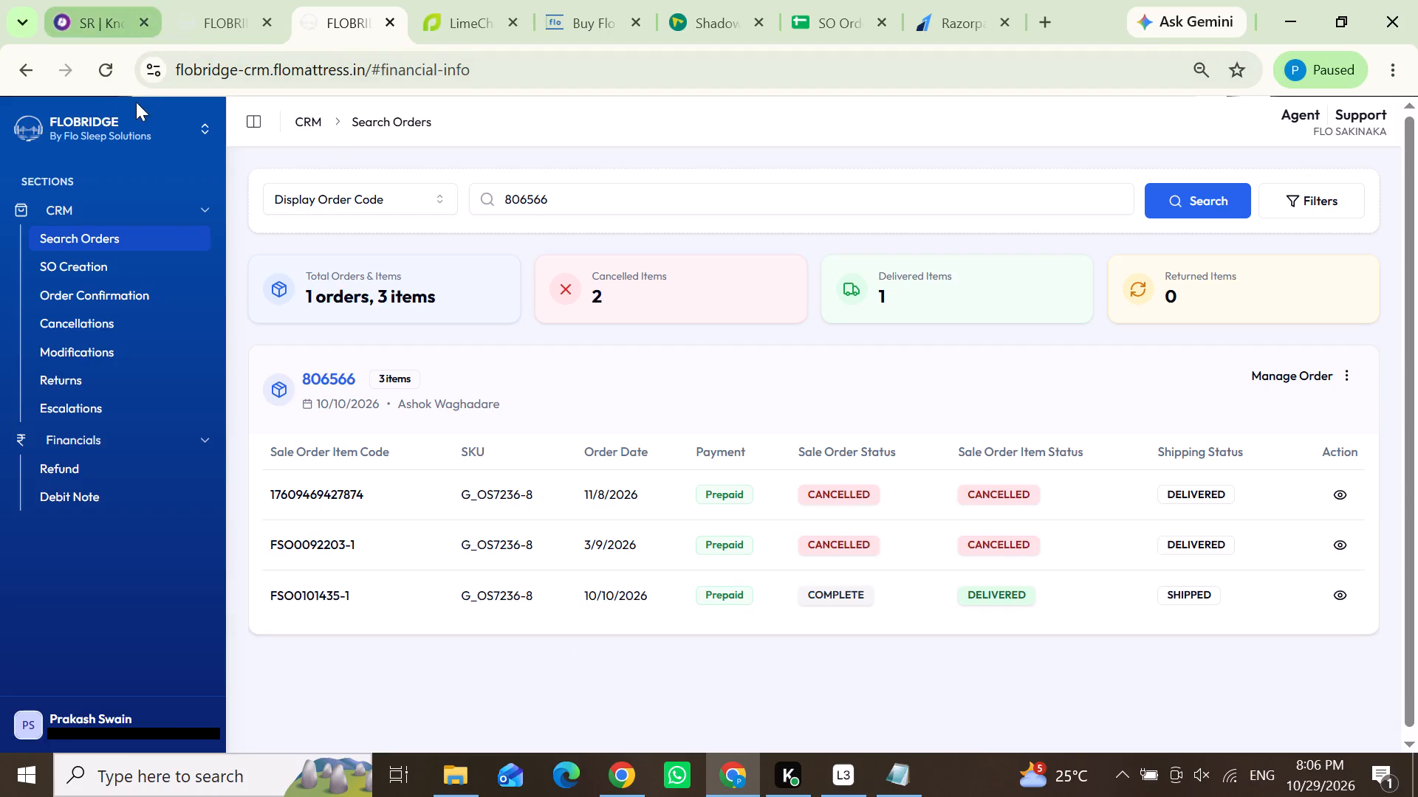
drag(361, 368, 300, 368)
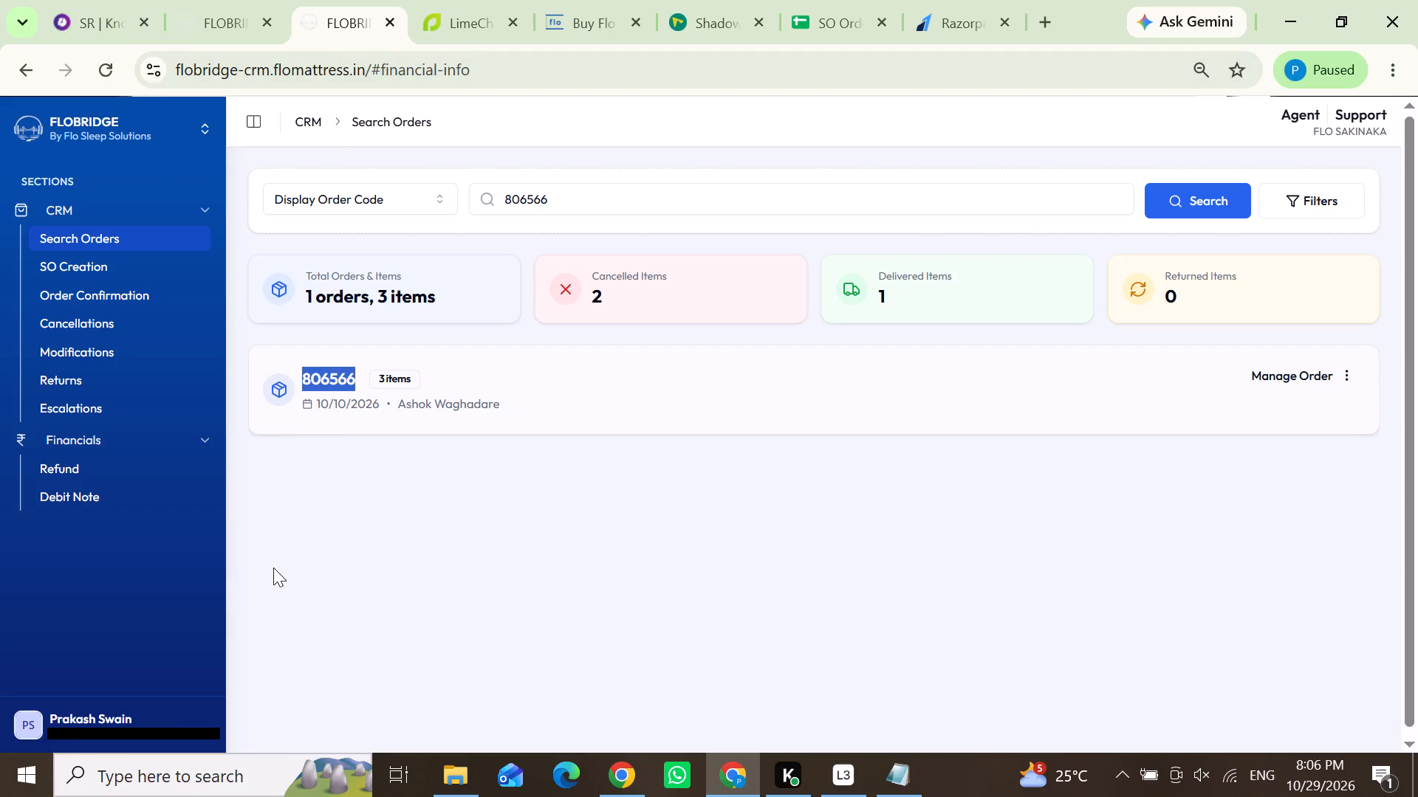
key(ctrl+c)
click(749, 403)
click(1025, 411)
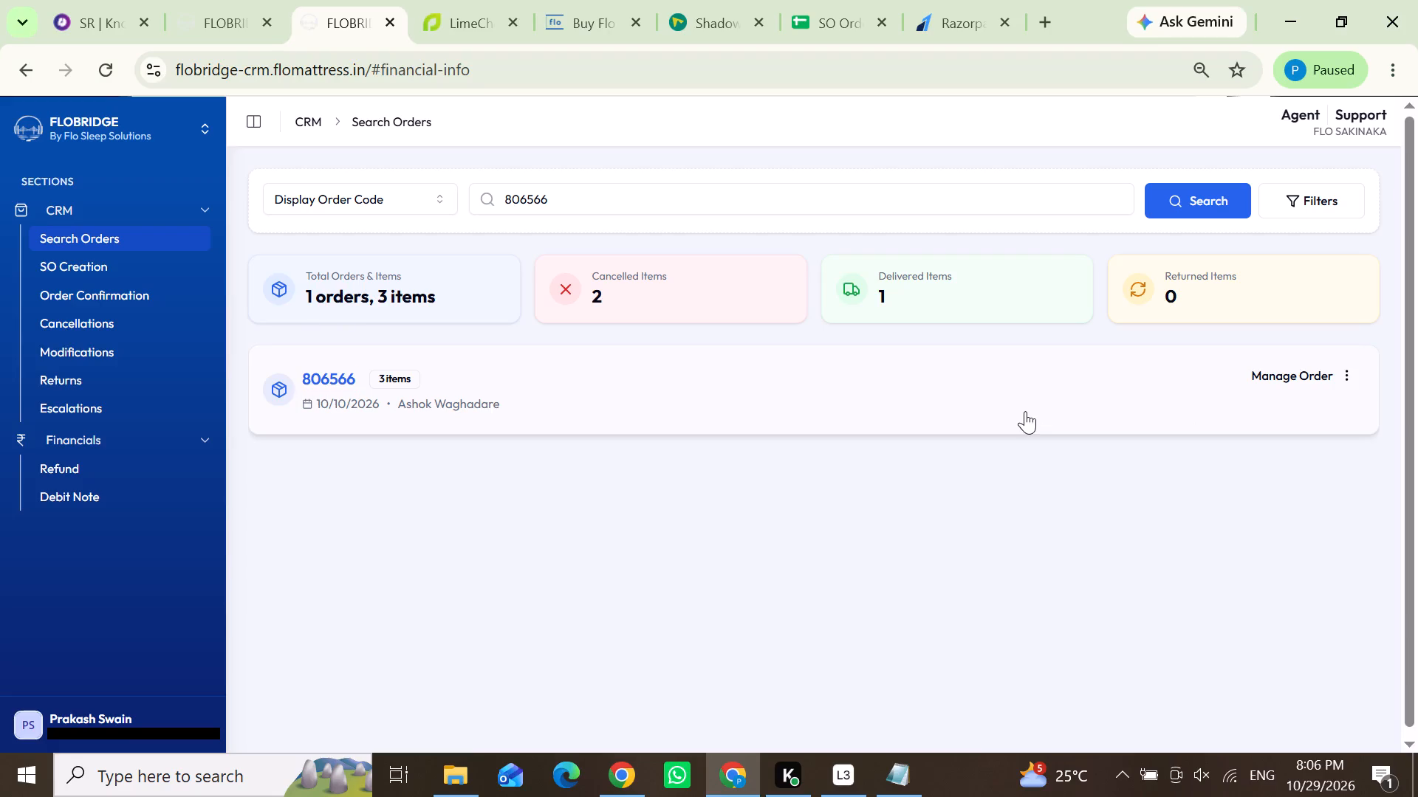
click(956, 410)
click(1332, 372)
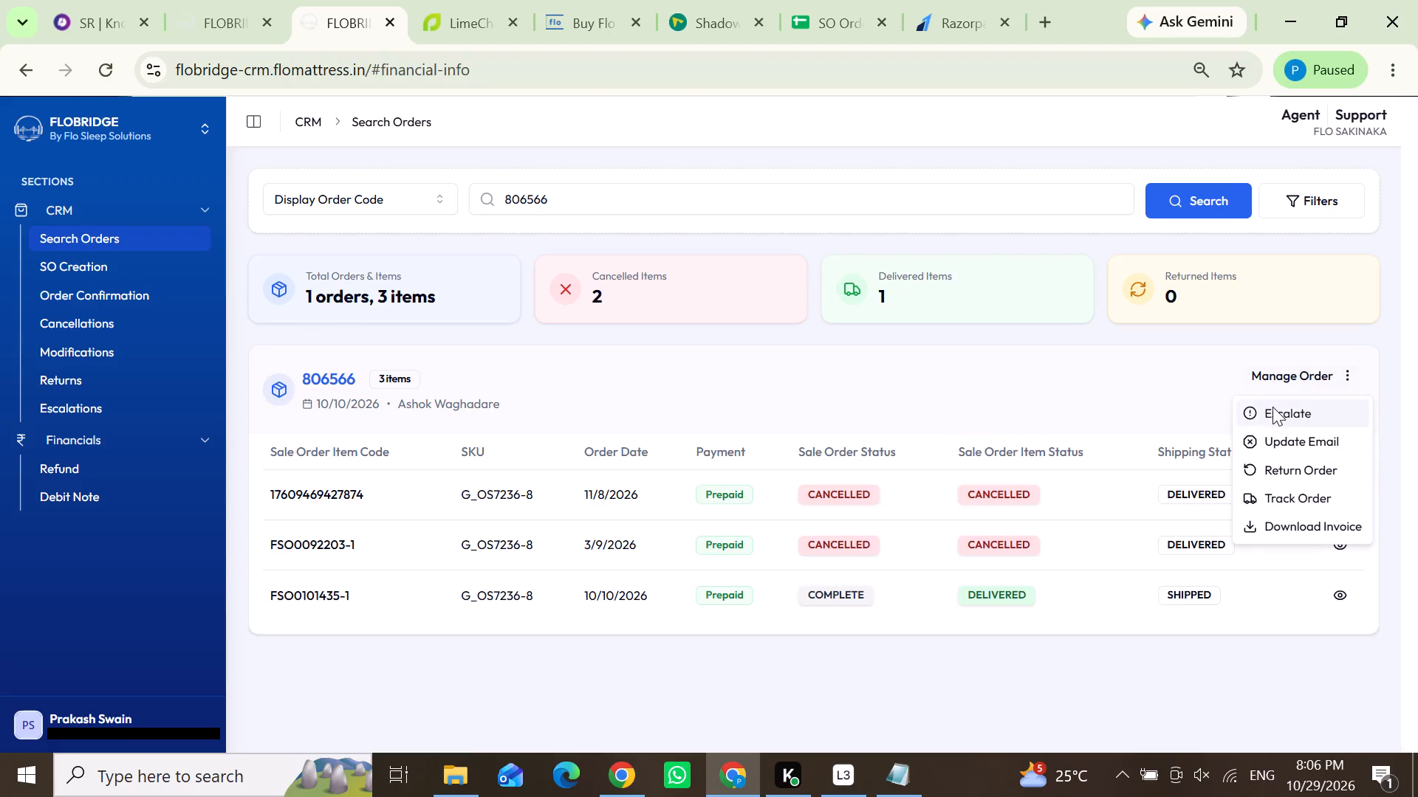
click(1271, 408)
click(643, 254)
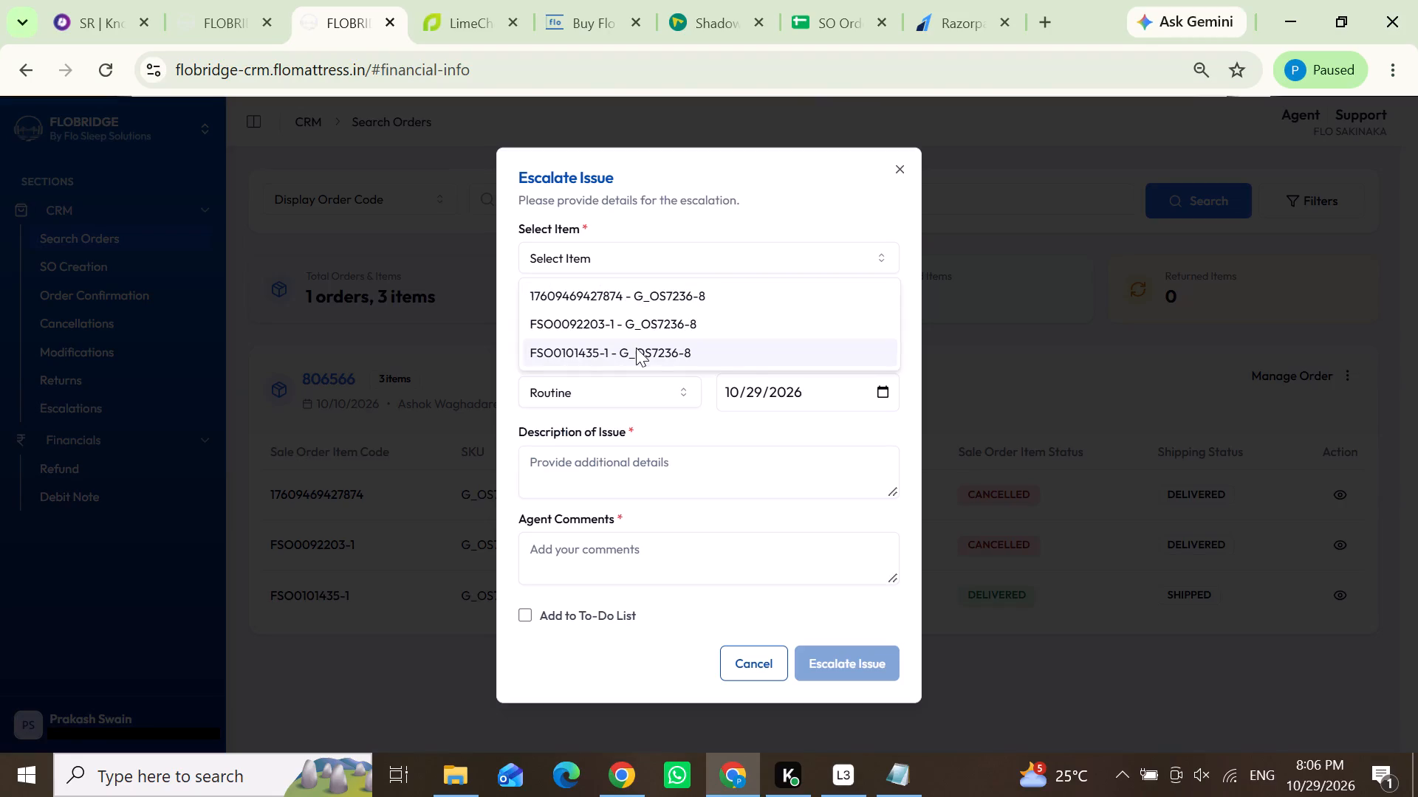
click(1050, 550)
click(1284, 376)
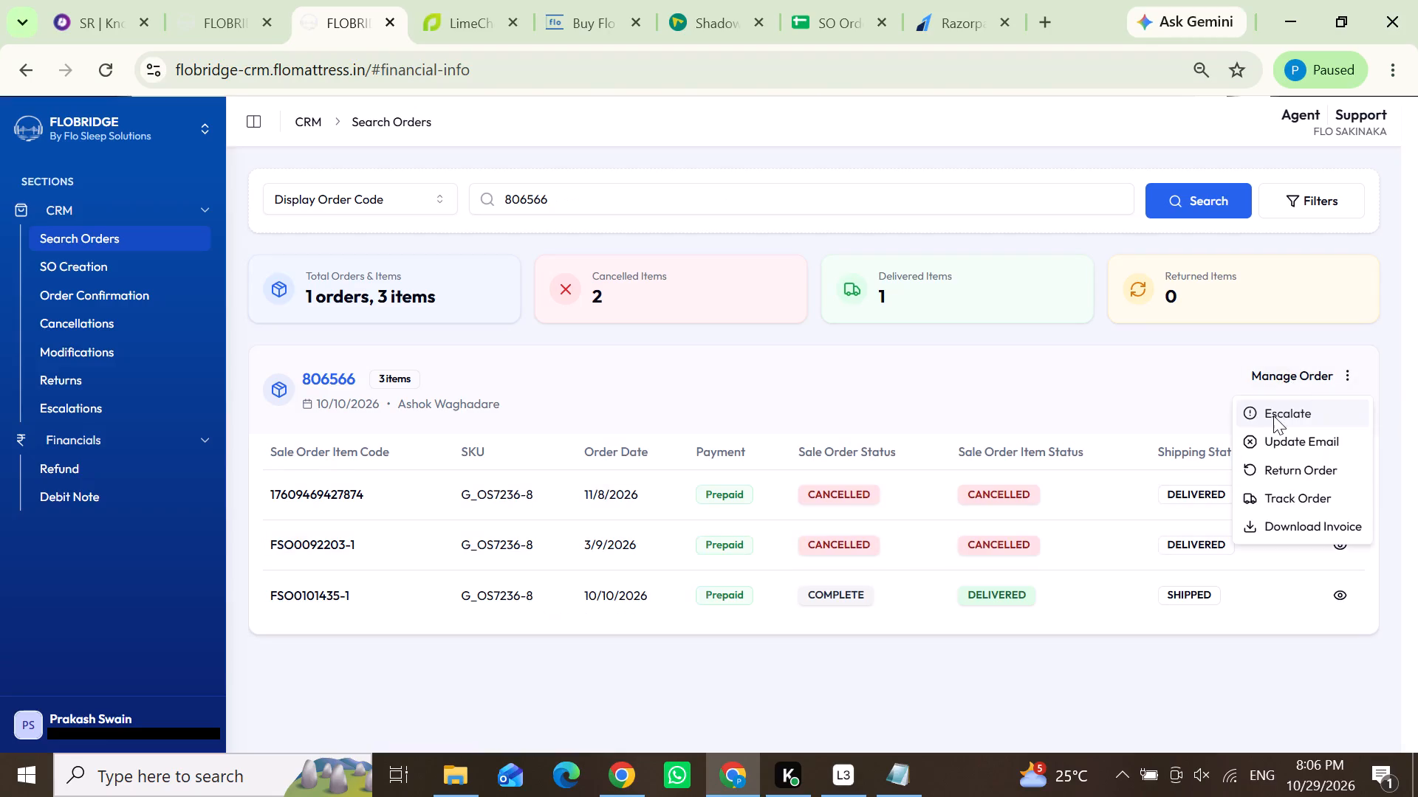
click(1270, 417)
click(677, 261)
click(636, 367)
click(639, 350)
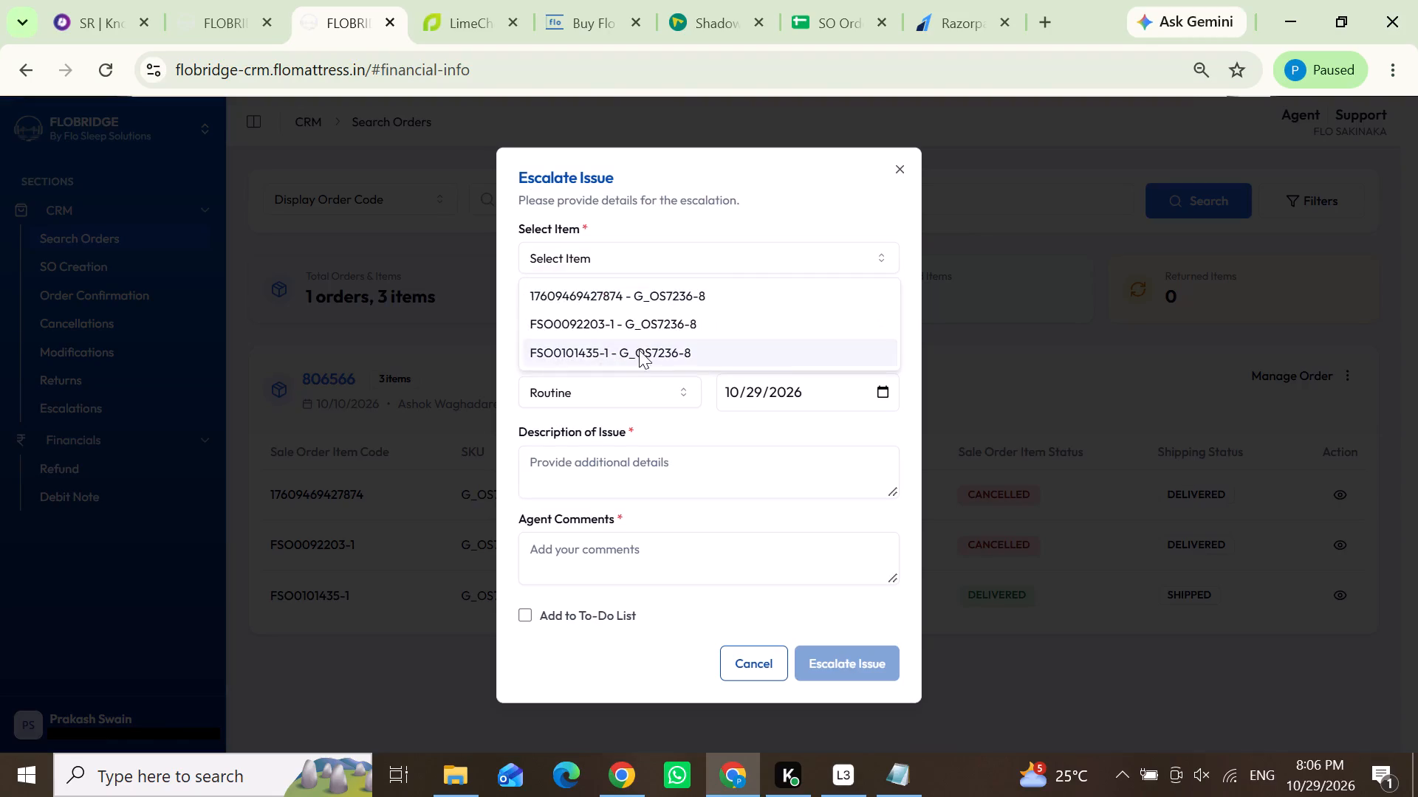
click(622, 323)
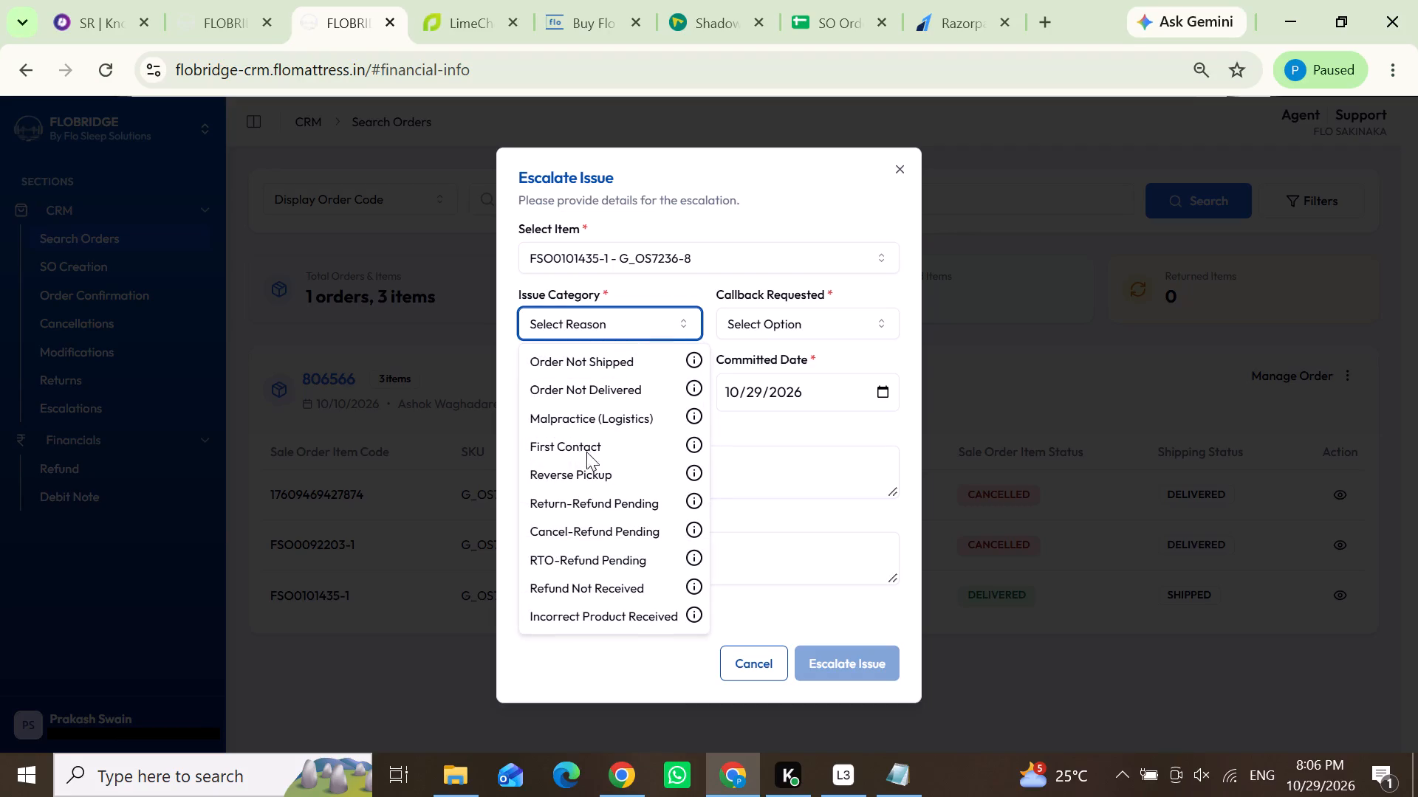
click(567, 503)
click(764, 324)
click(744, 394)
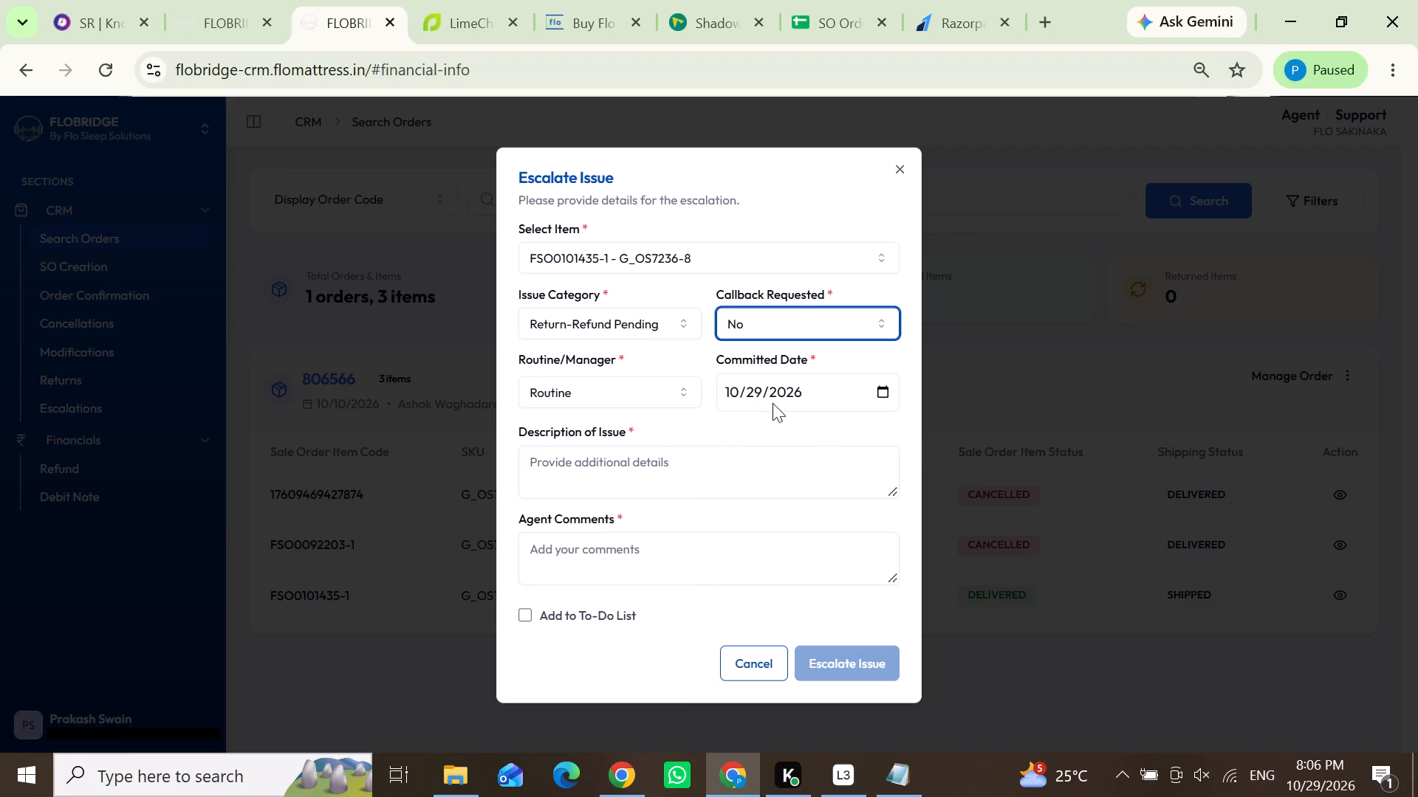
click(883, 390)
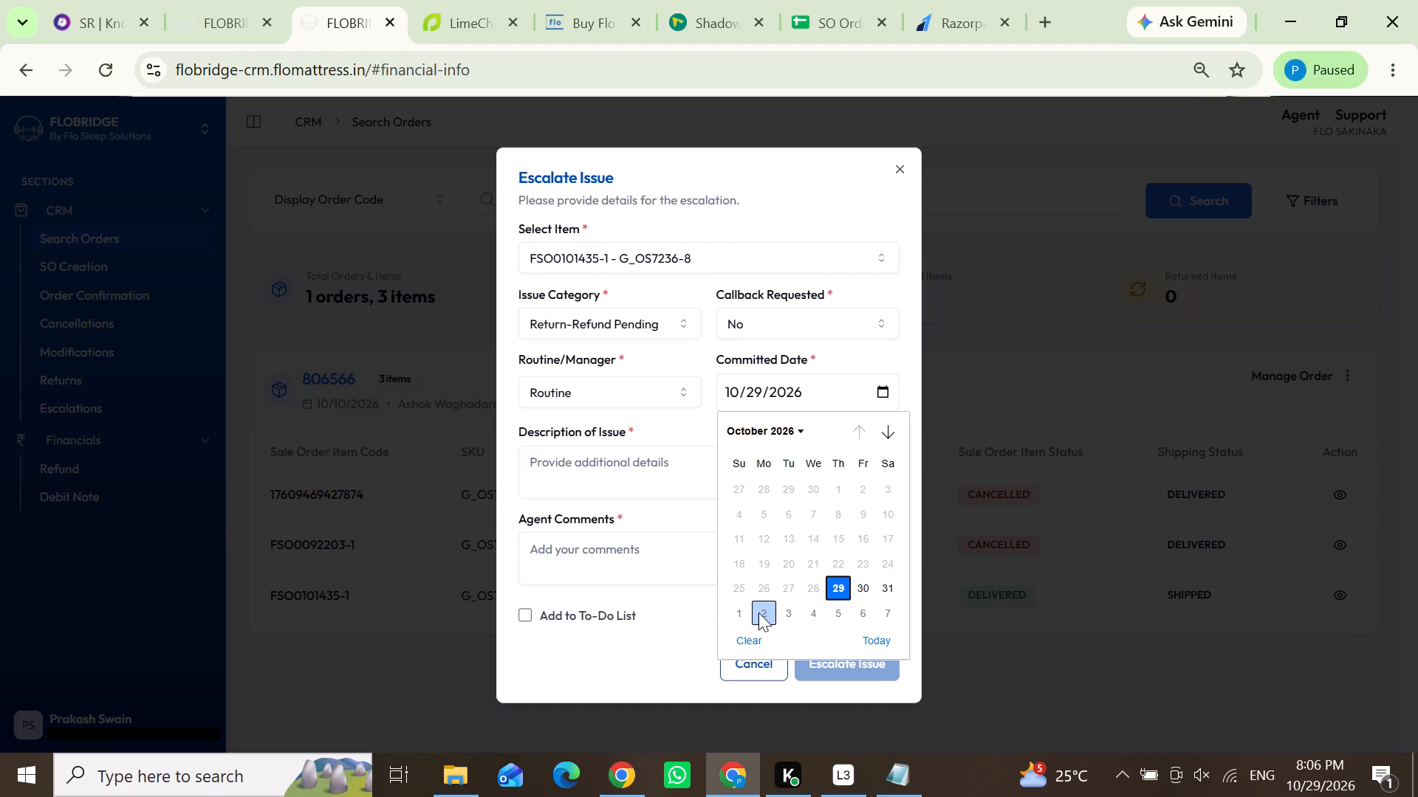
click(787, 613)
Copy the refund resolution note (5-7 business days, prioritize the refund) from the FLO MATTRESS notes into the escalation's agent comments.
click(676, 485)
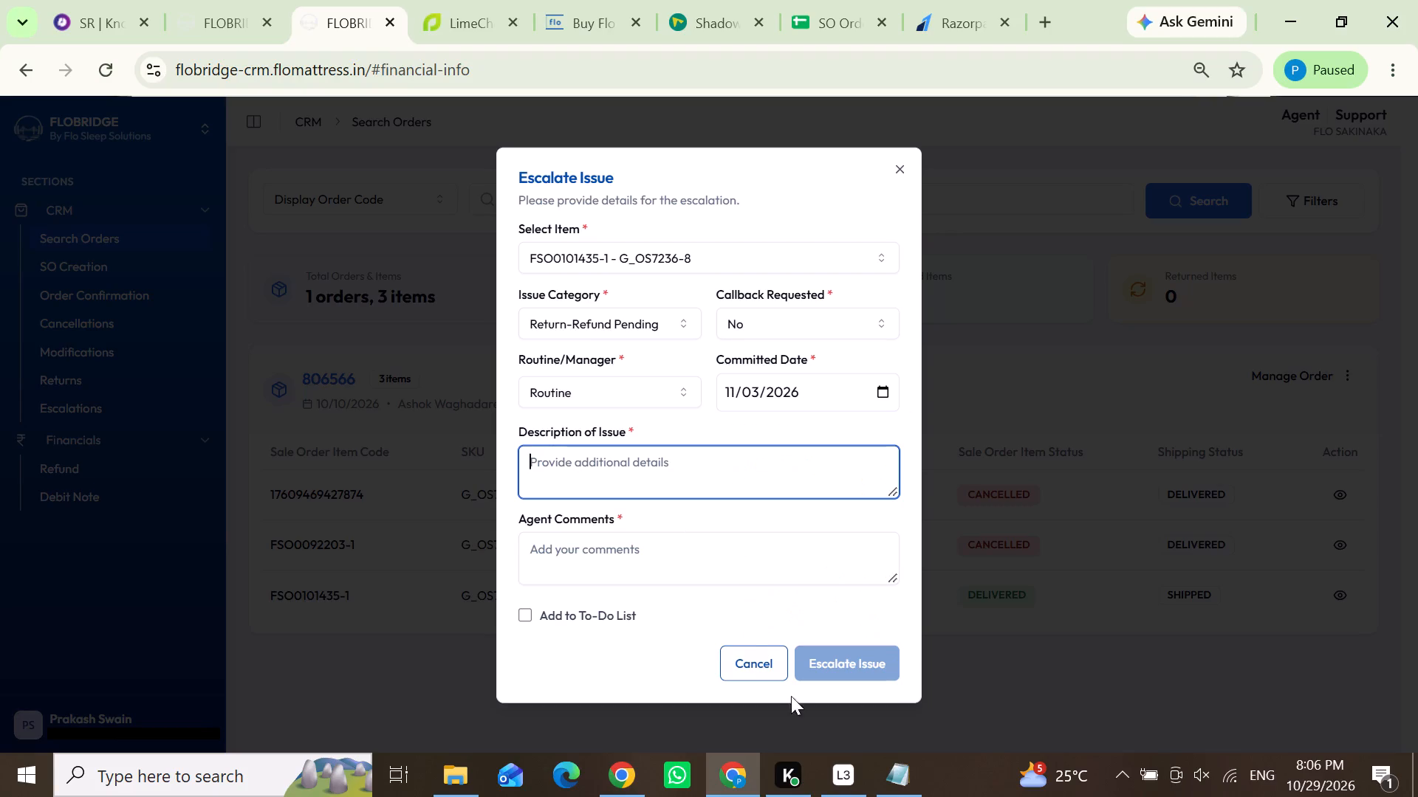
click(889, 779)
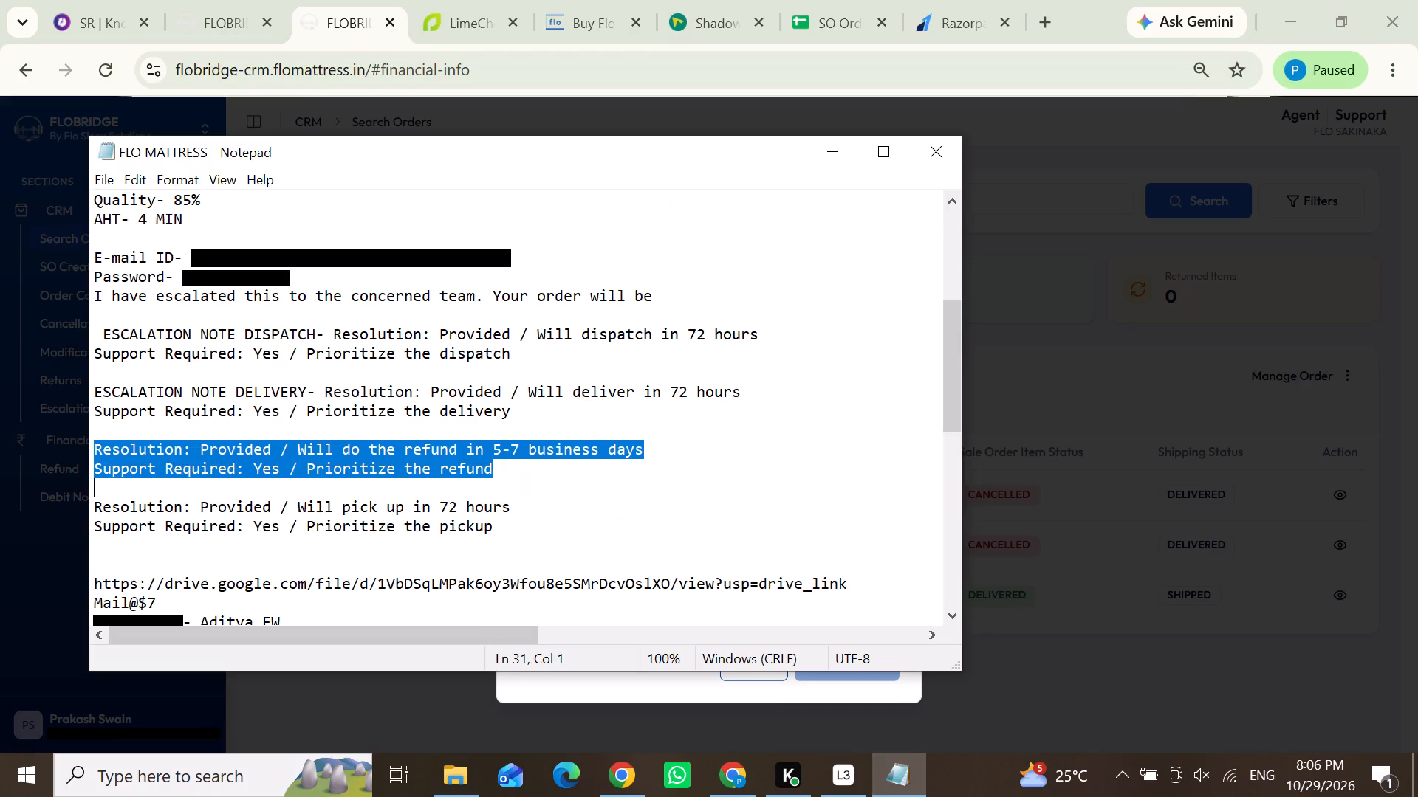
key(ctrl+c)
click(843, 147)
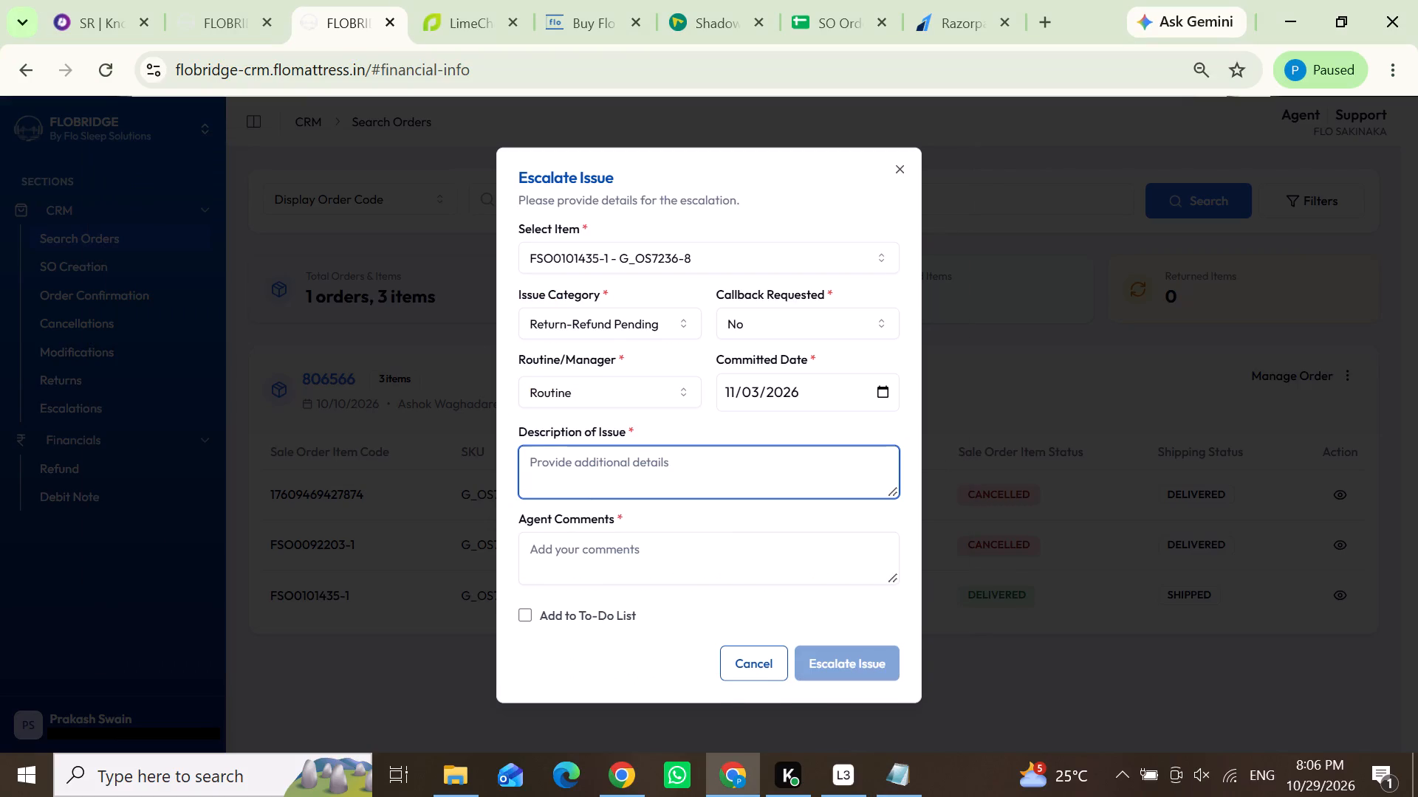
click(567, 573)
key(ctrl+v)
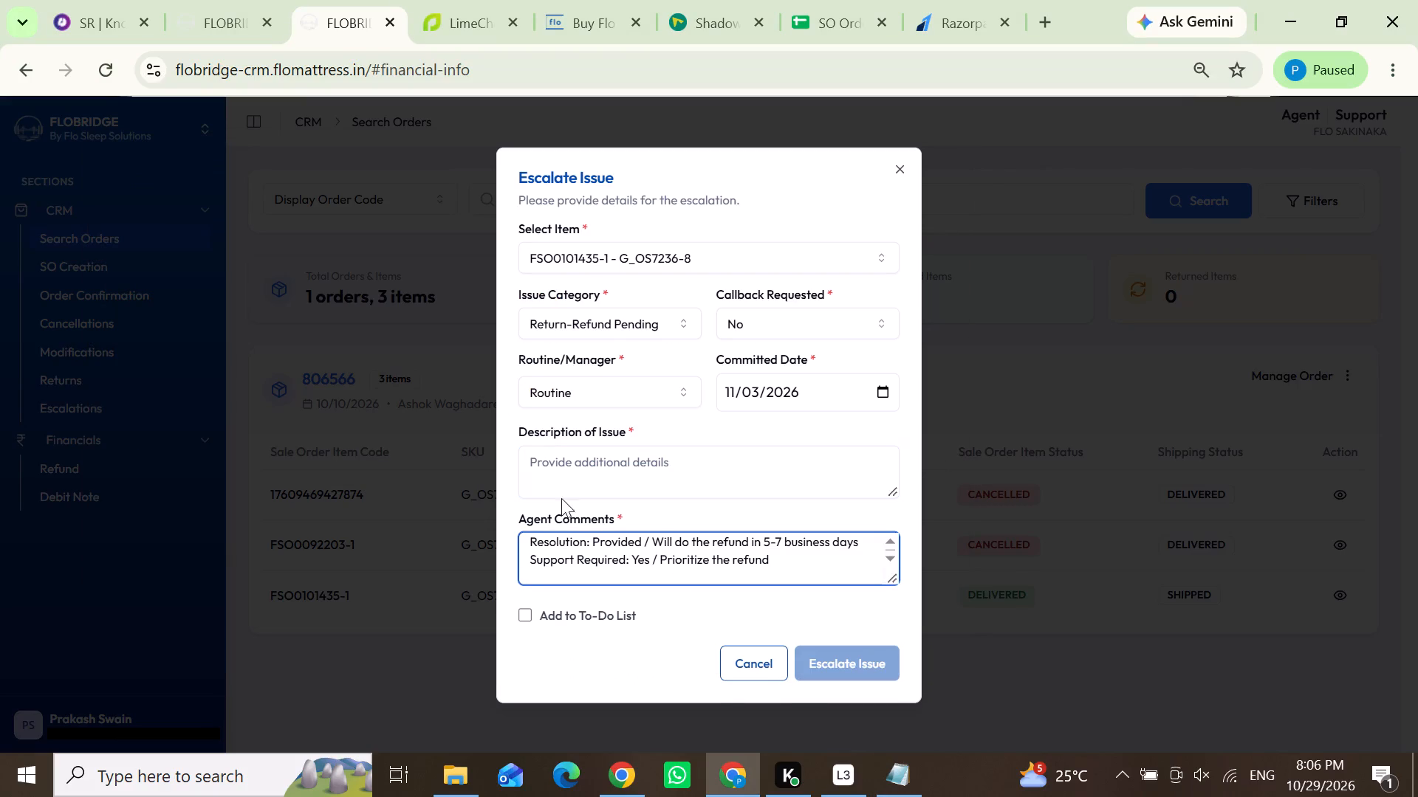
Fill the issue description with the notes' sentence "I have escalated this to the concerned team." followed by "will do the refund".
click(564, 477)
click(895, 783)
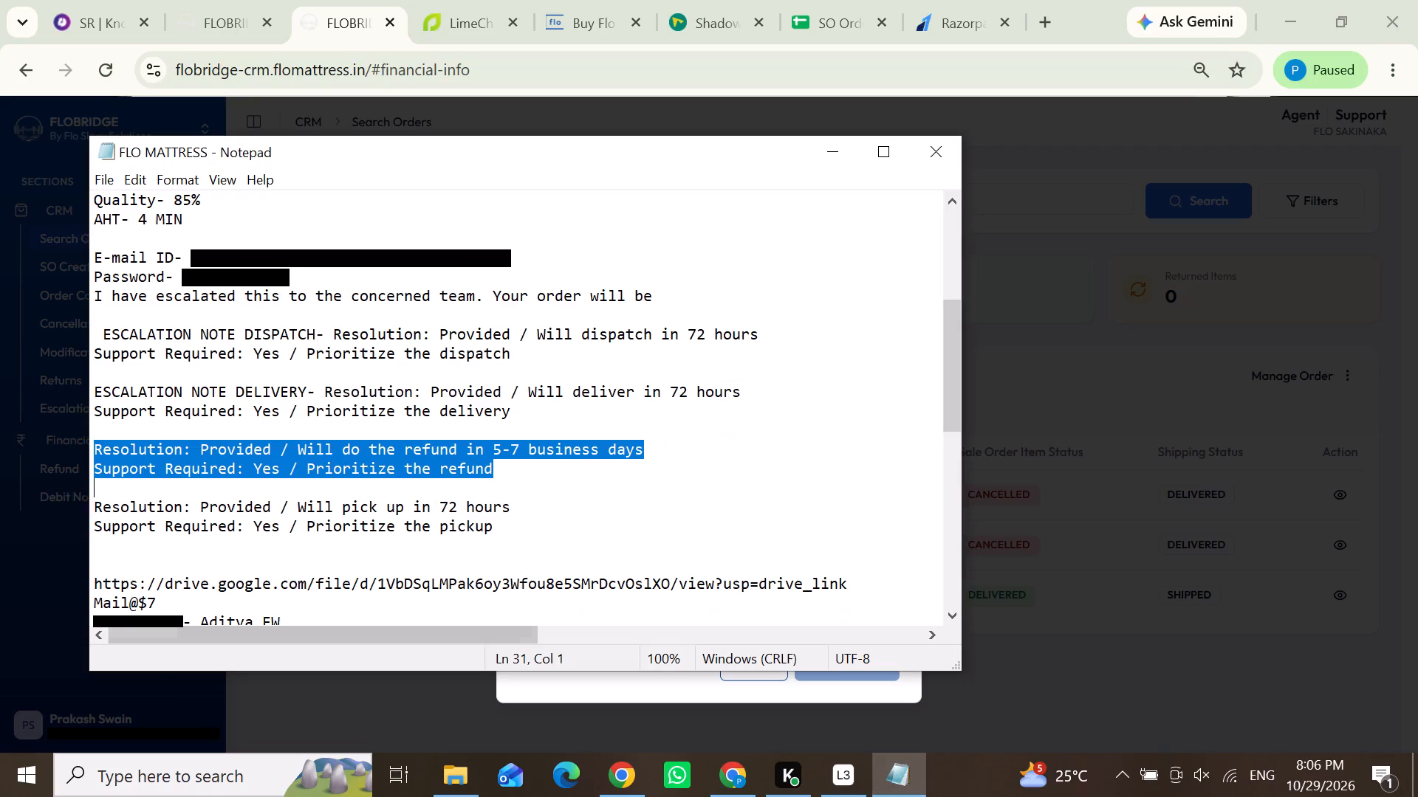
drag(95, 298, 436, 307)
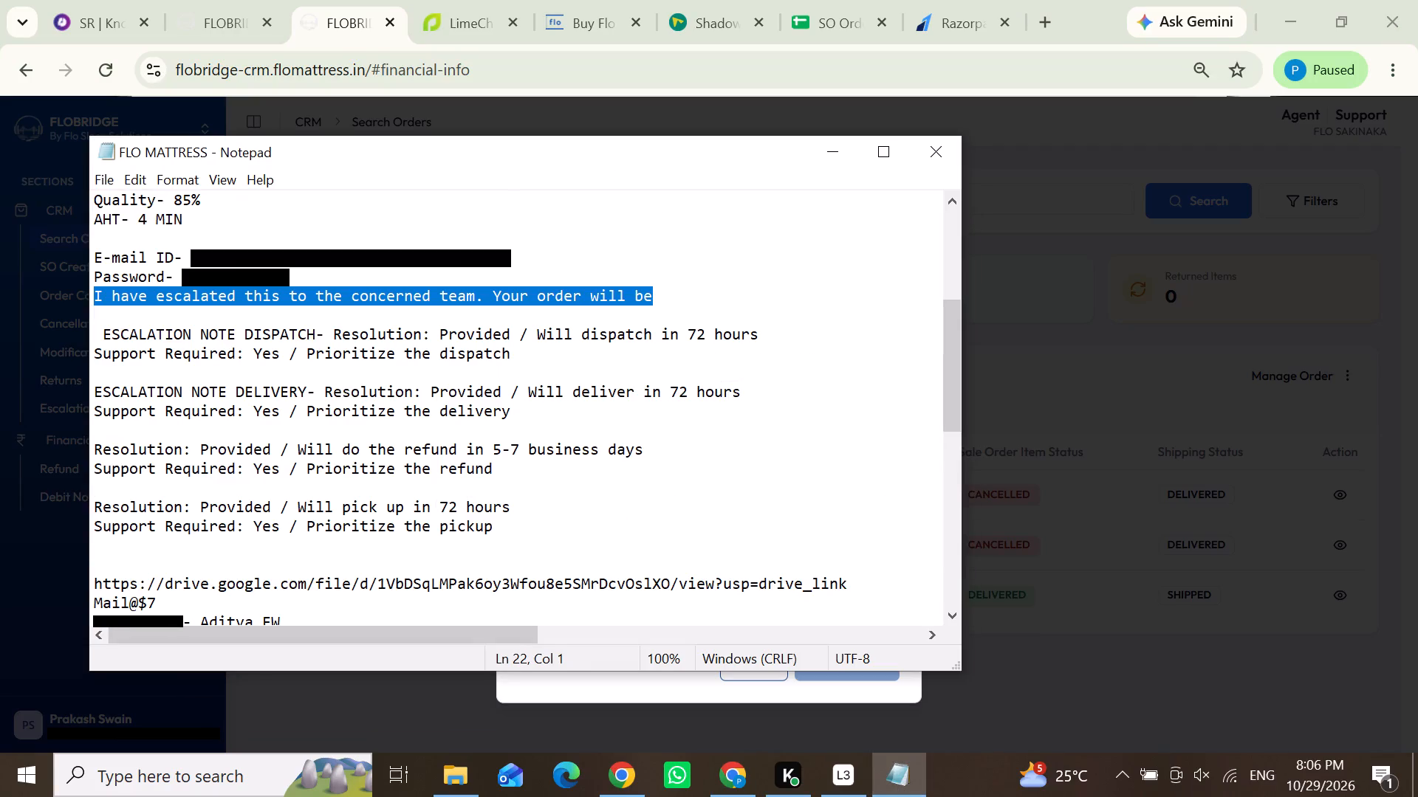
drag(436, 307, 480, 290)
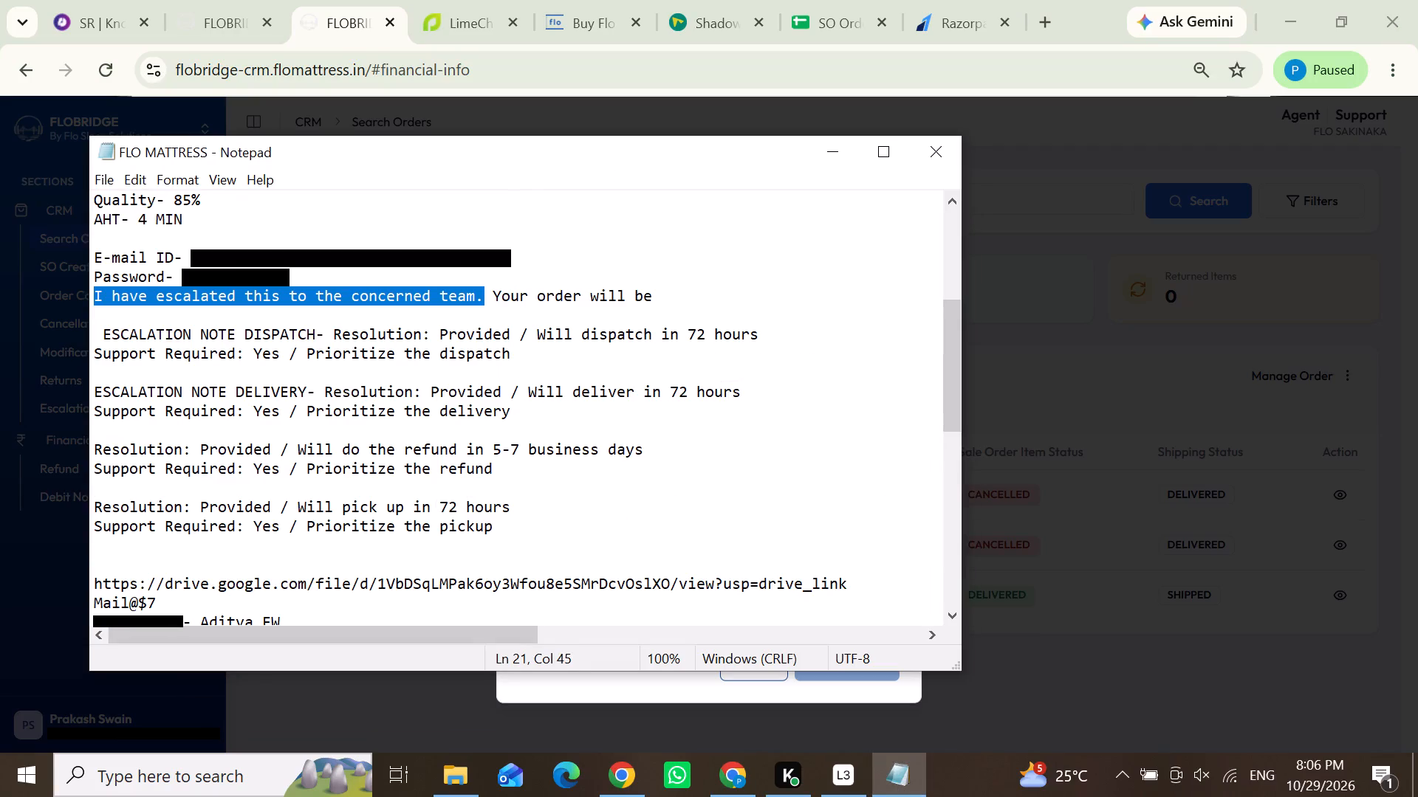
key(ctrl+c)
click(828, 162)
key(ctrl+v)
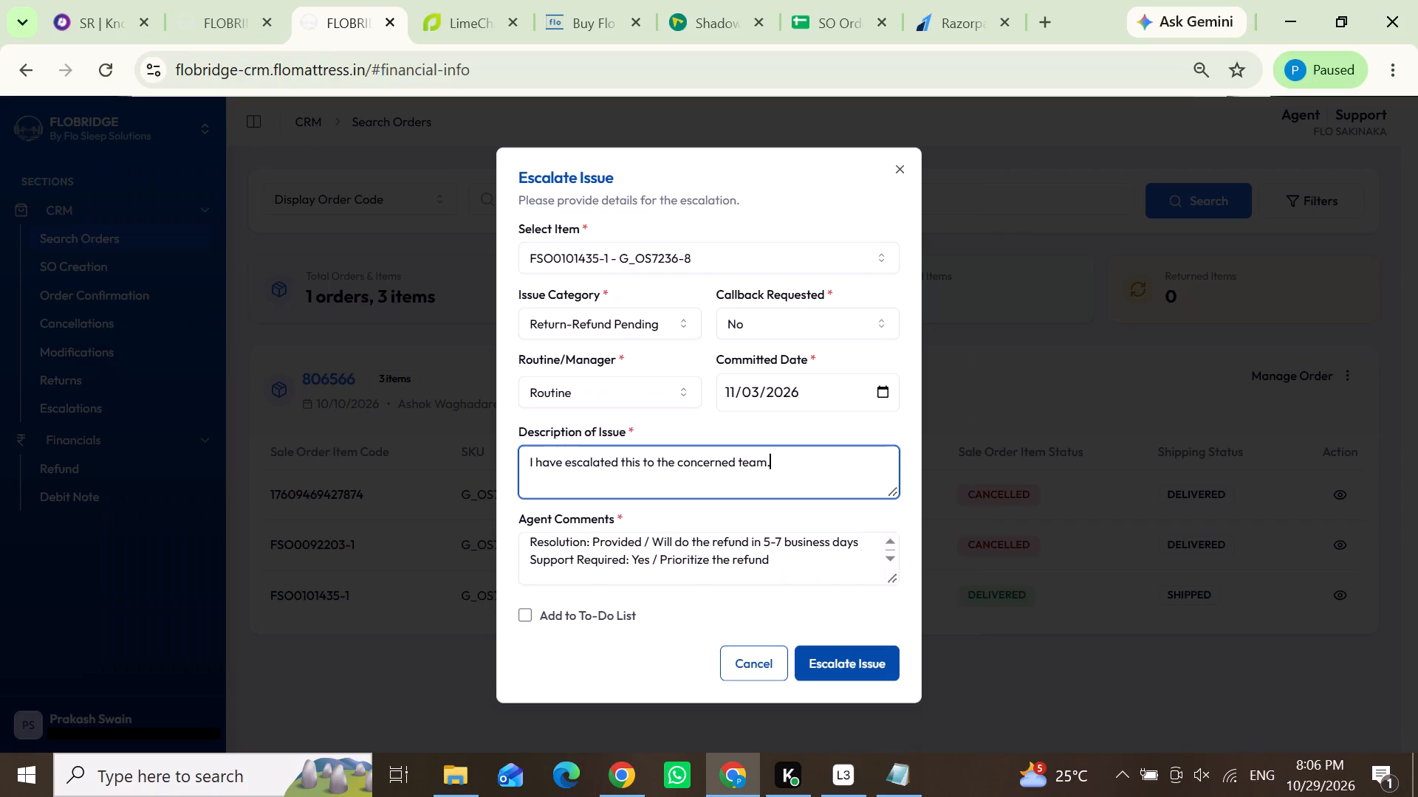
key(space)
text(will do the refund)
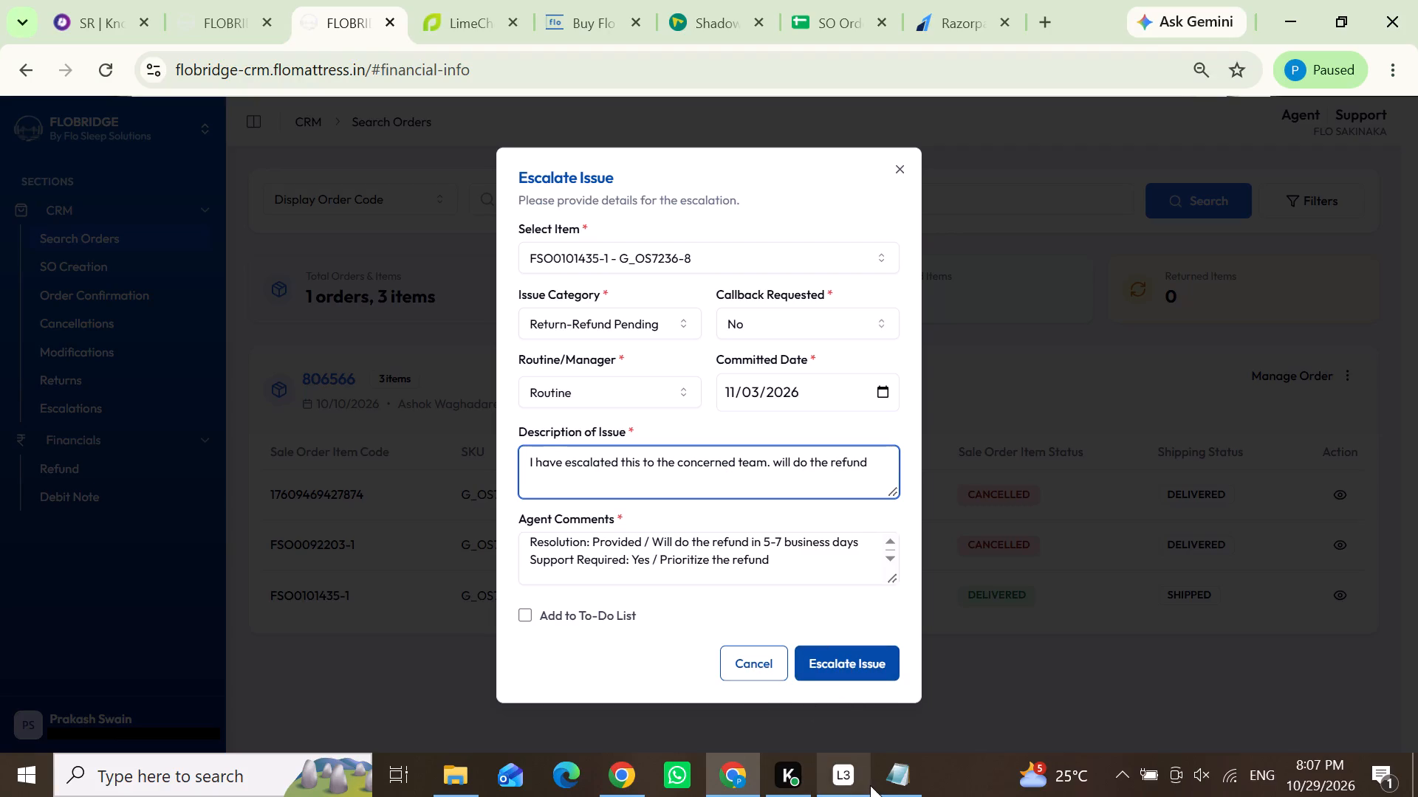
click(891, 694)
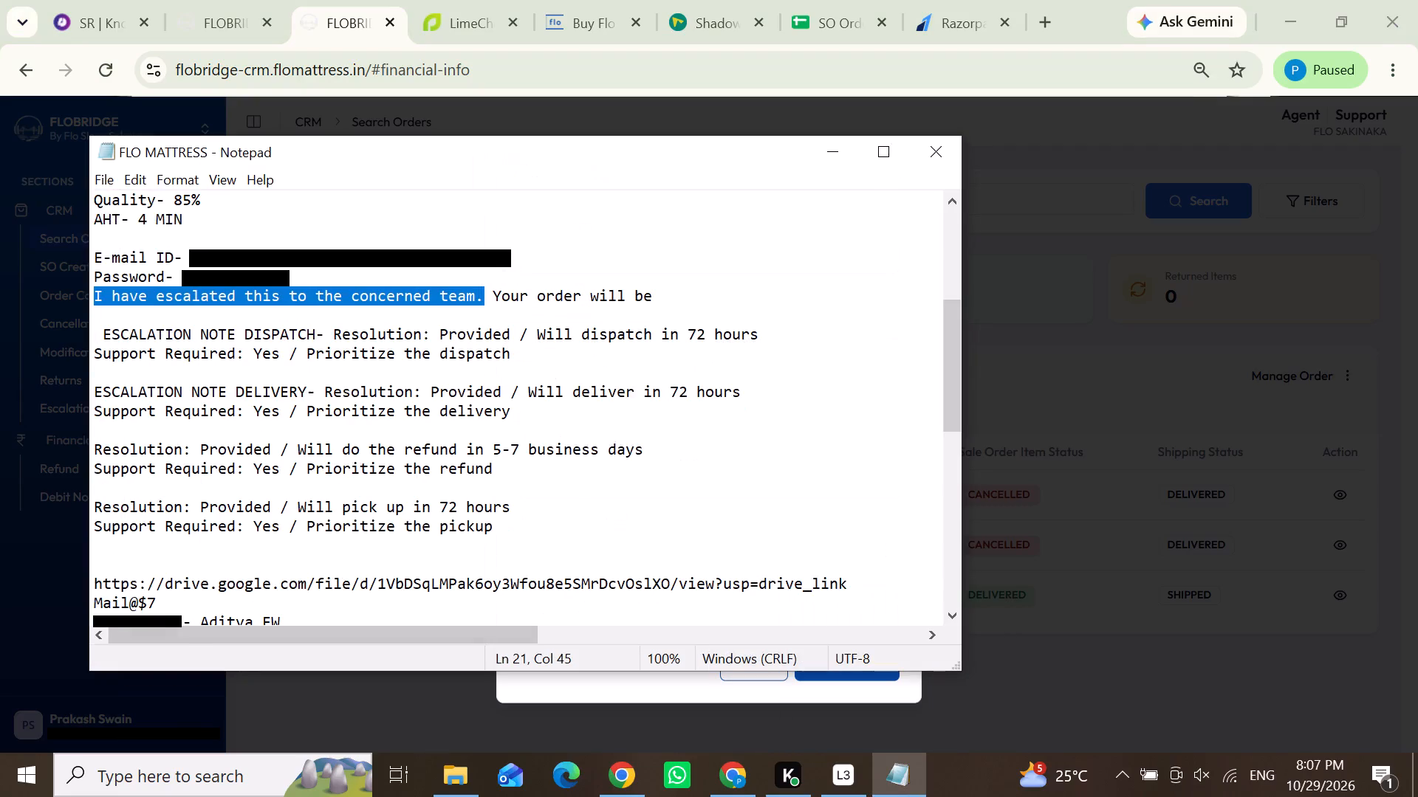
click(835, 156)
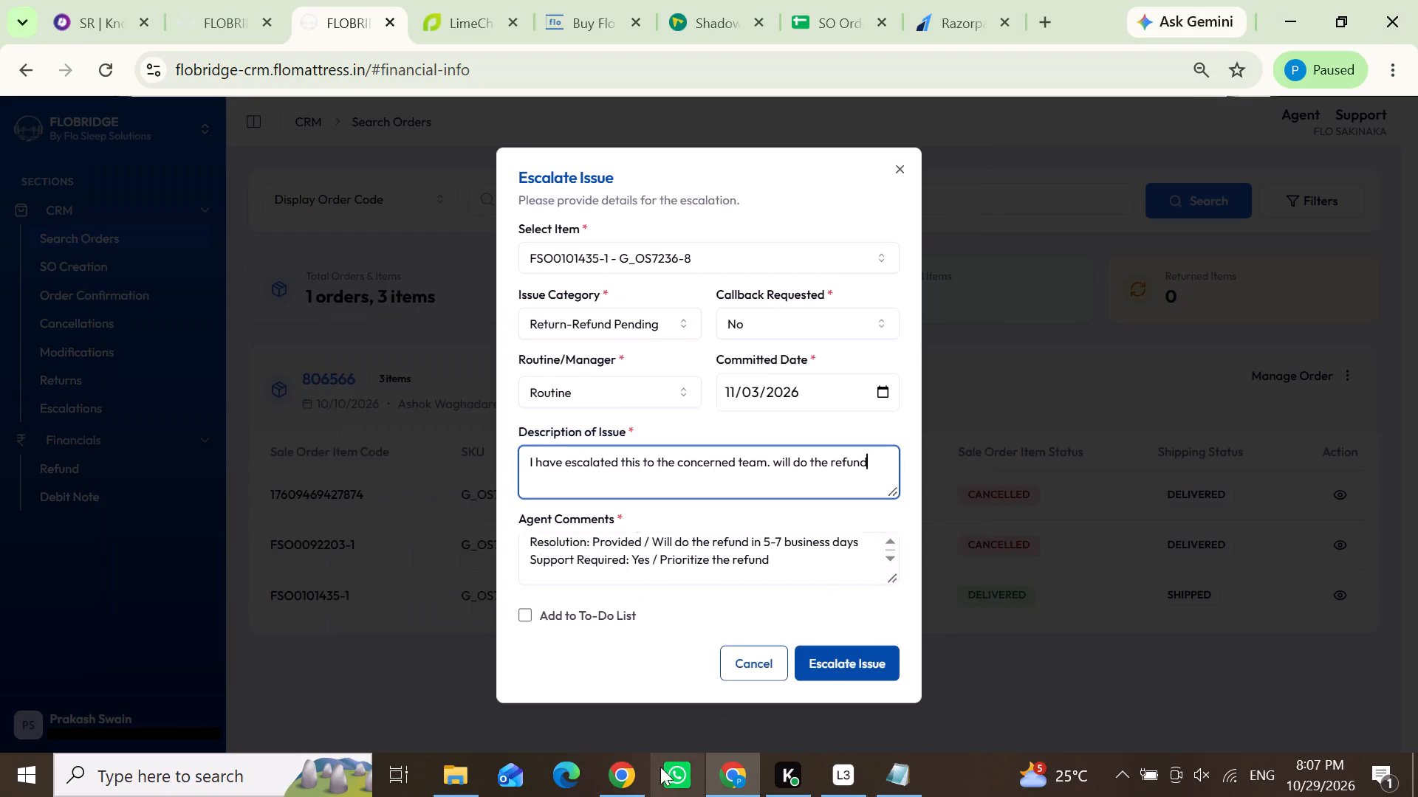
click(634, 779)
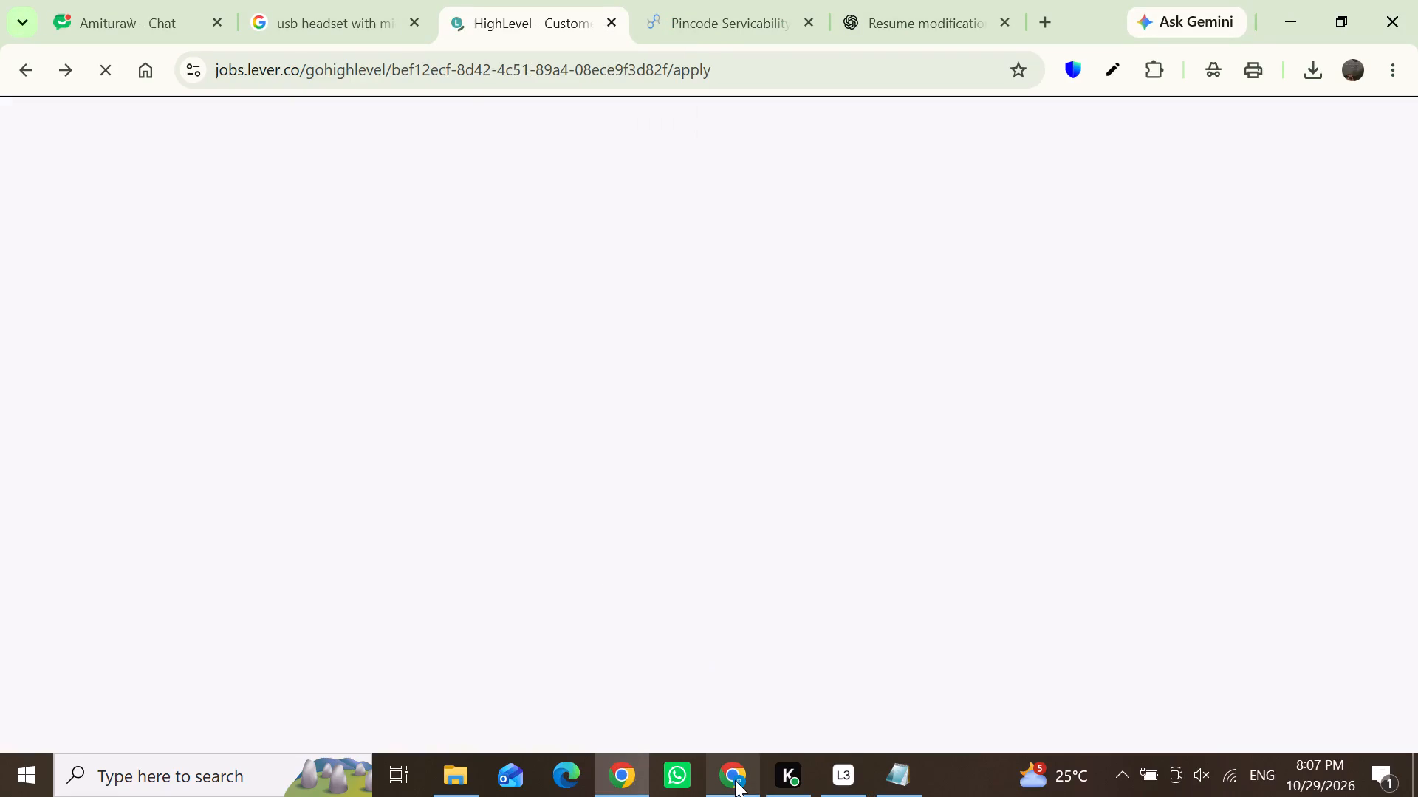
click(730, 716)
click(835, 660)
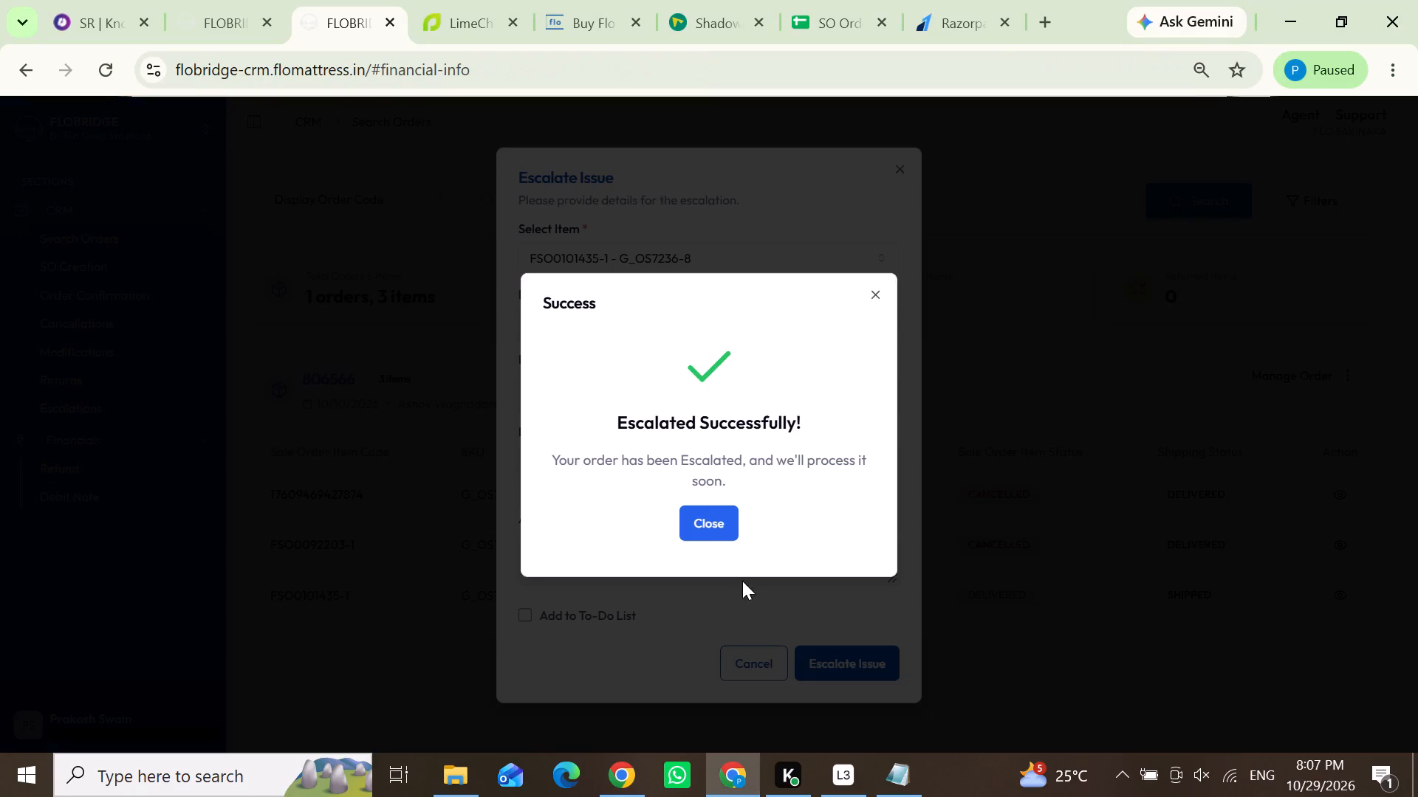
click(700, 528)
click(1092, 614)
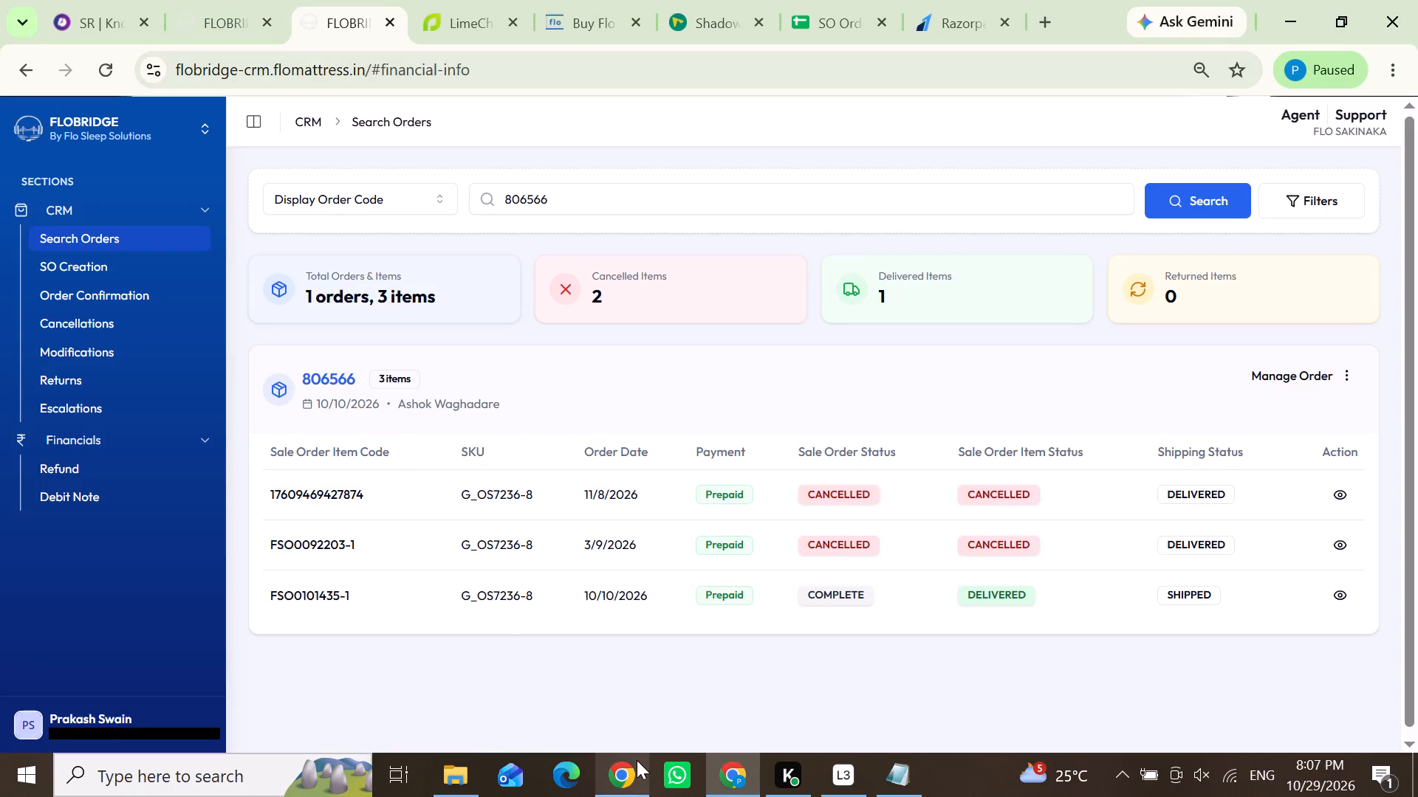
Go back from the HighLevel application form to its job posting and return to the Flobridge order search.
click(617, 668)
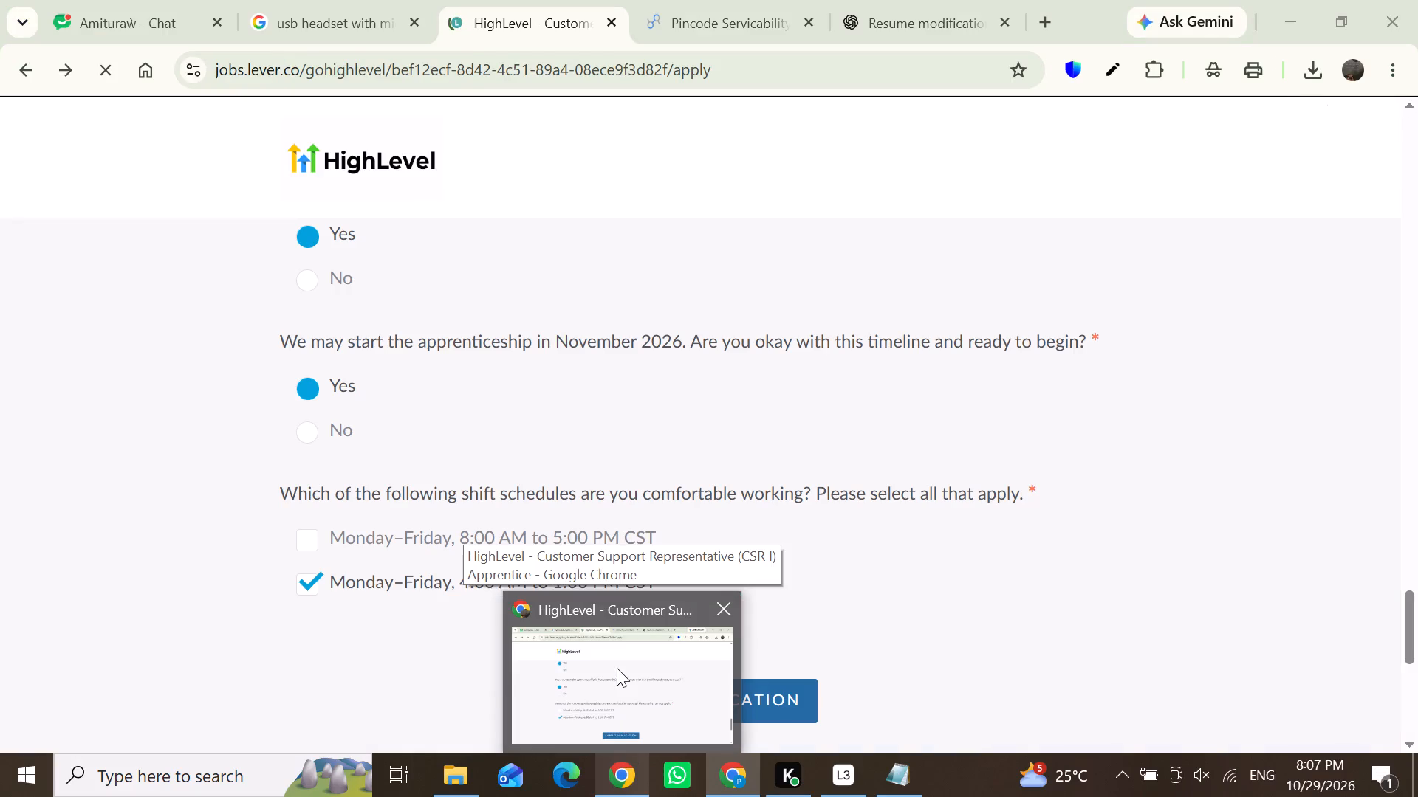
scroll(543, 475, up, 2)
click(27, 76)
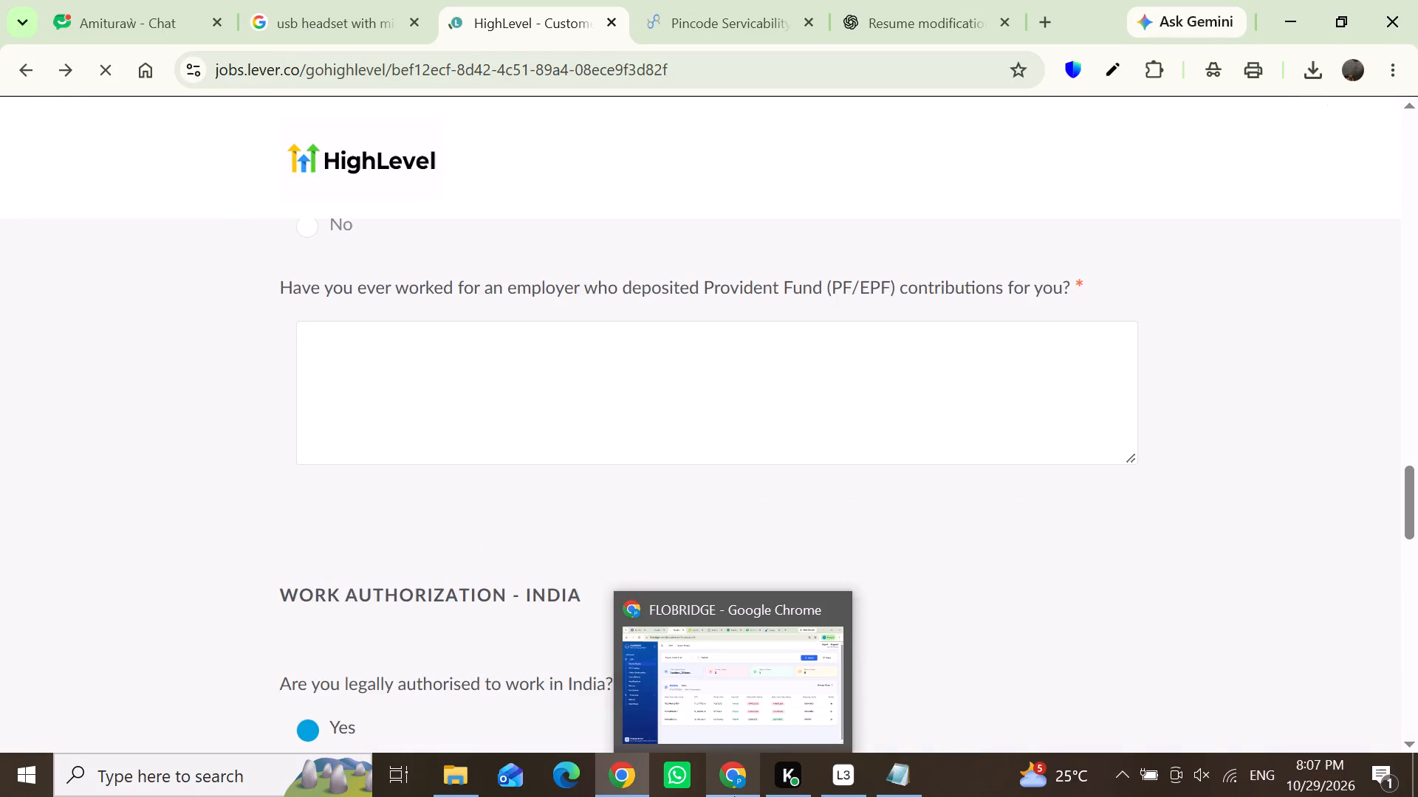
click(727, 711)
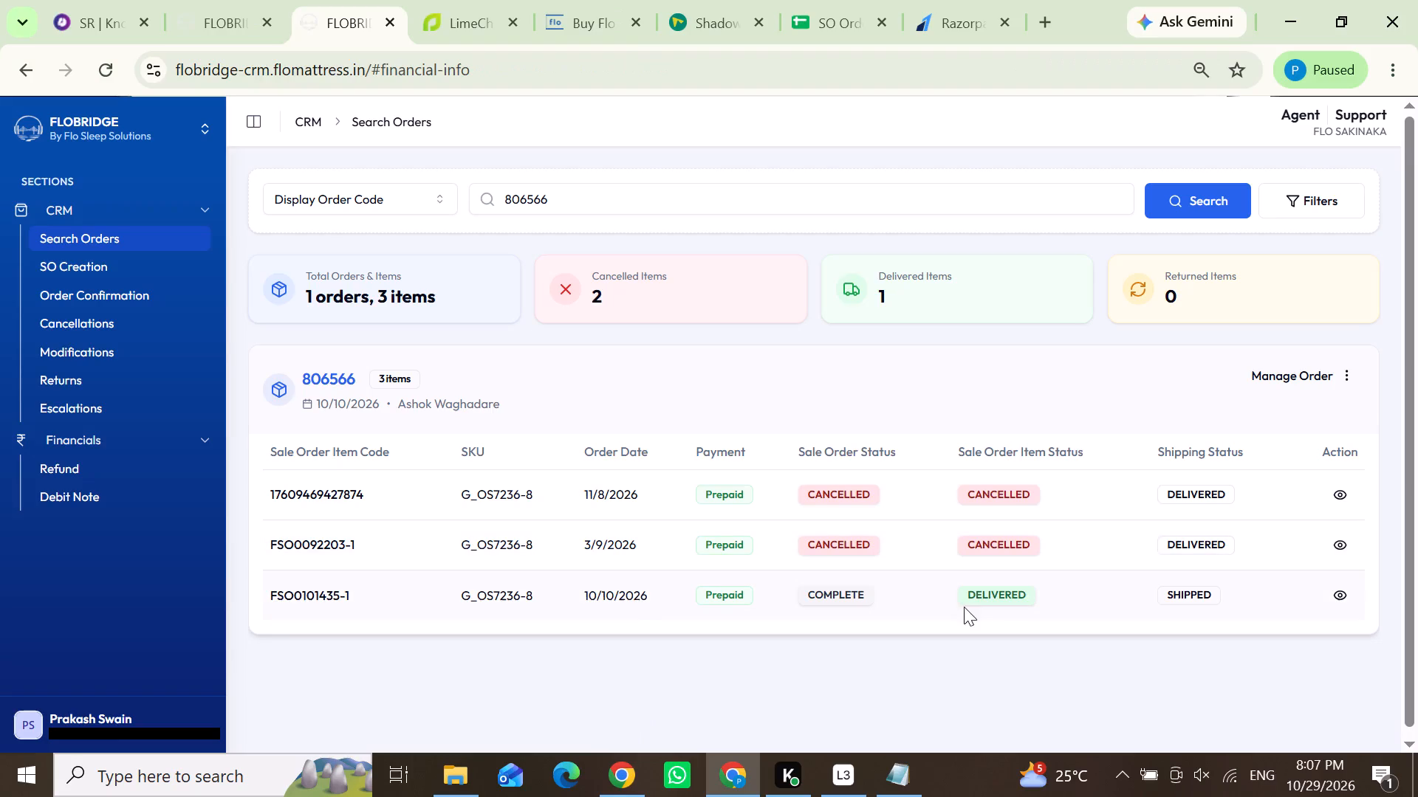
click(1357, 494)
click(341, 638)
click(1243, 573)
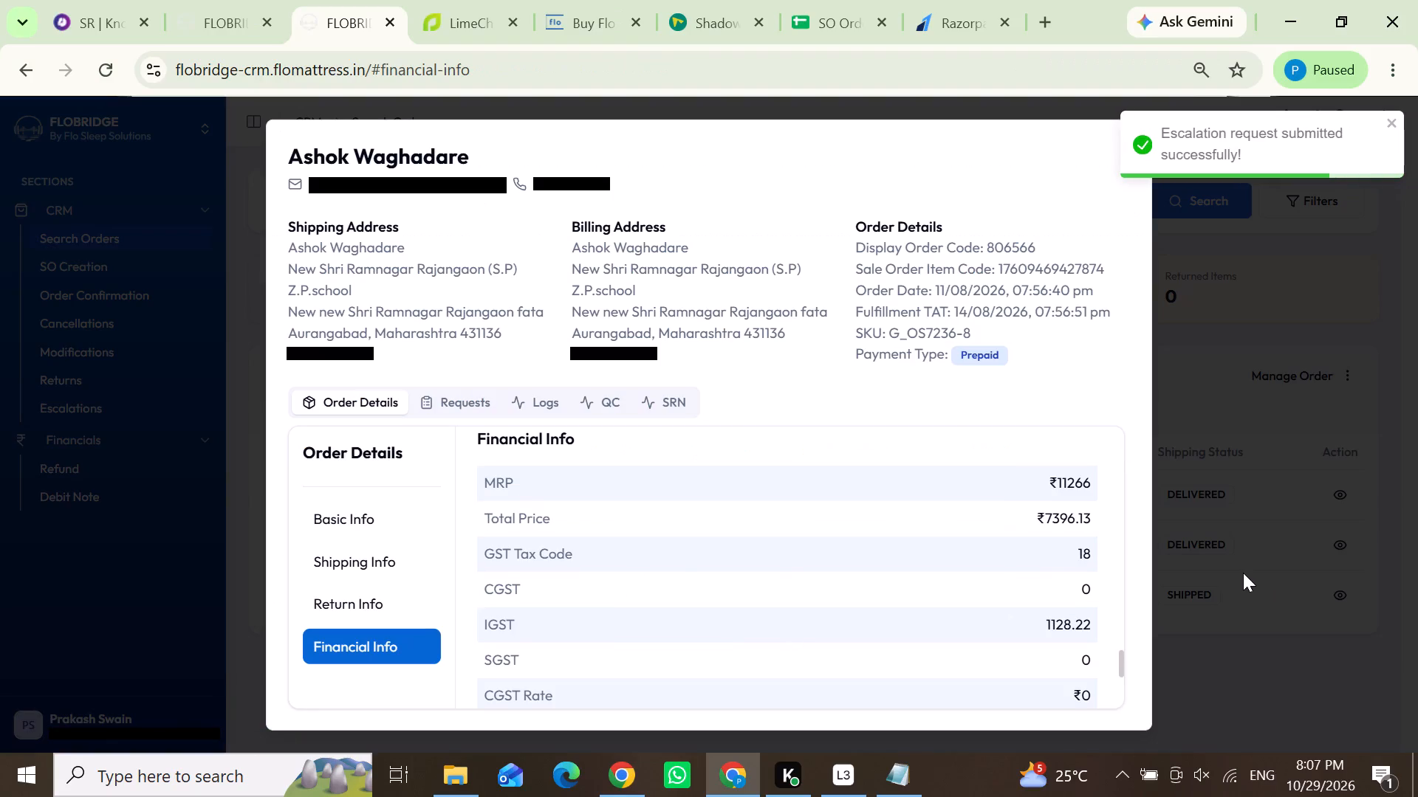
click(1337, 590)
click(321, 643)
scroll(815, 567, down, 1)
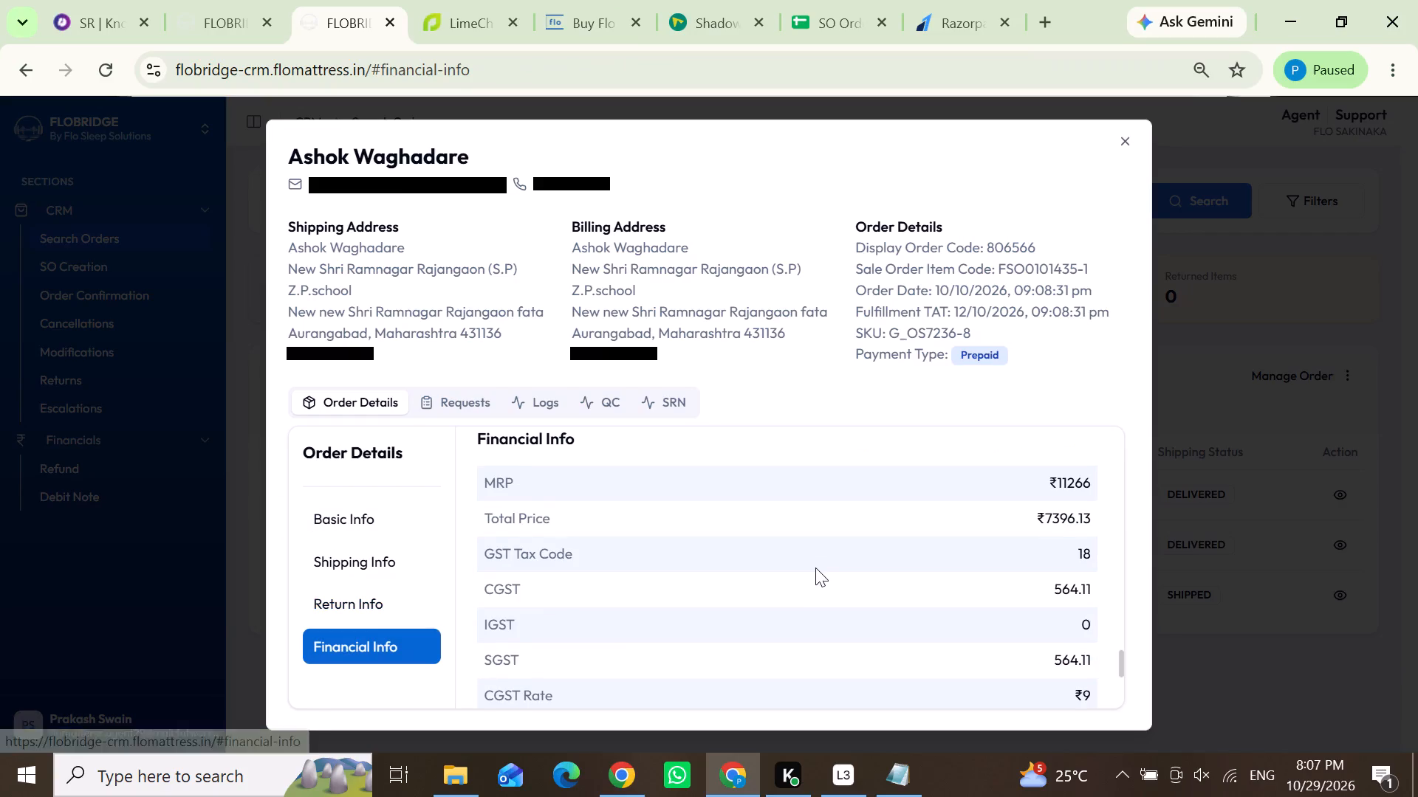
scroll(815, 567, down, 2)
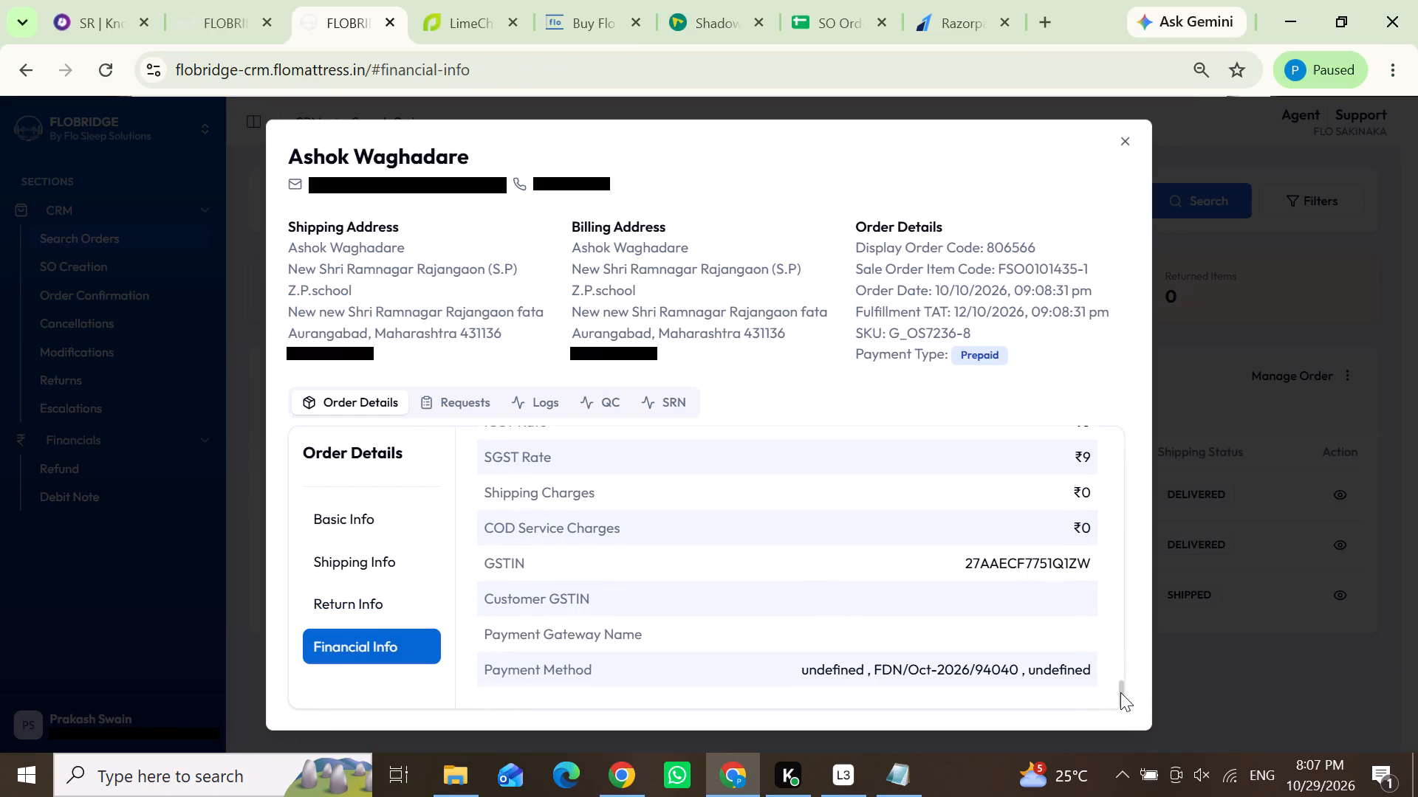
drag(1120, 692, 1077, 555)
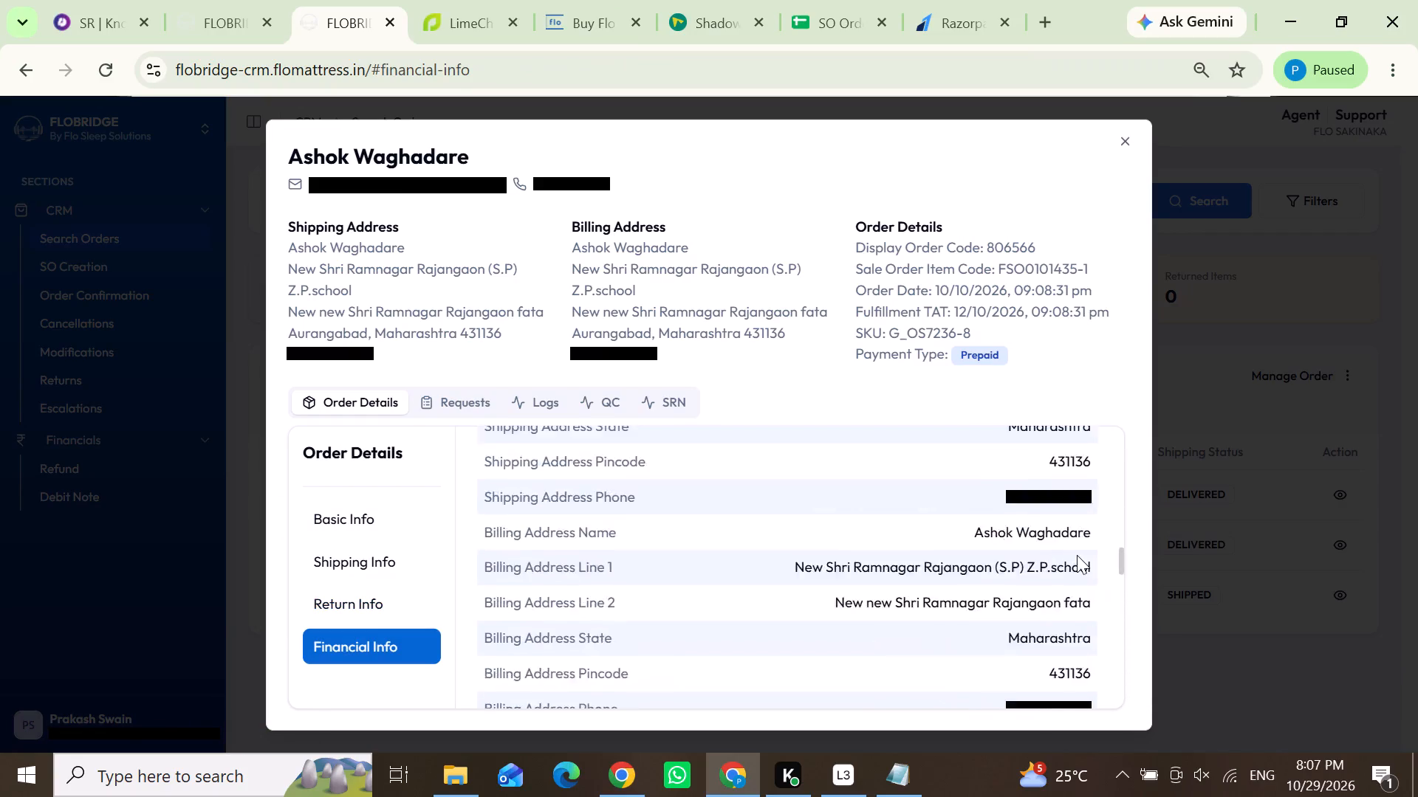
drag(1077, 555, 1004, 413)
scroll(1008, 522, up, 3)
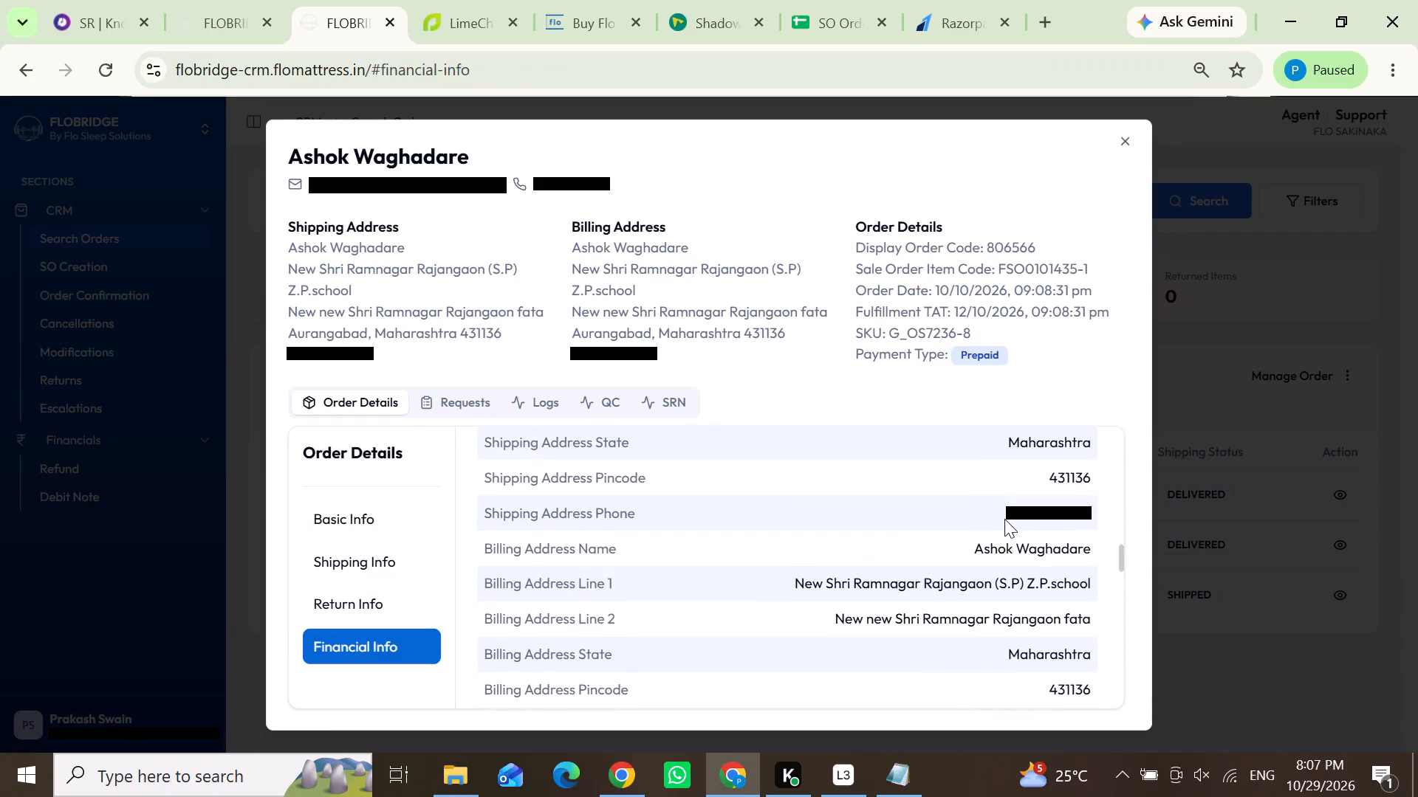
scroll(1004, 519, up, 8)
drag(1018, 348, 983, 348)
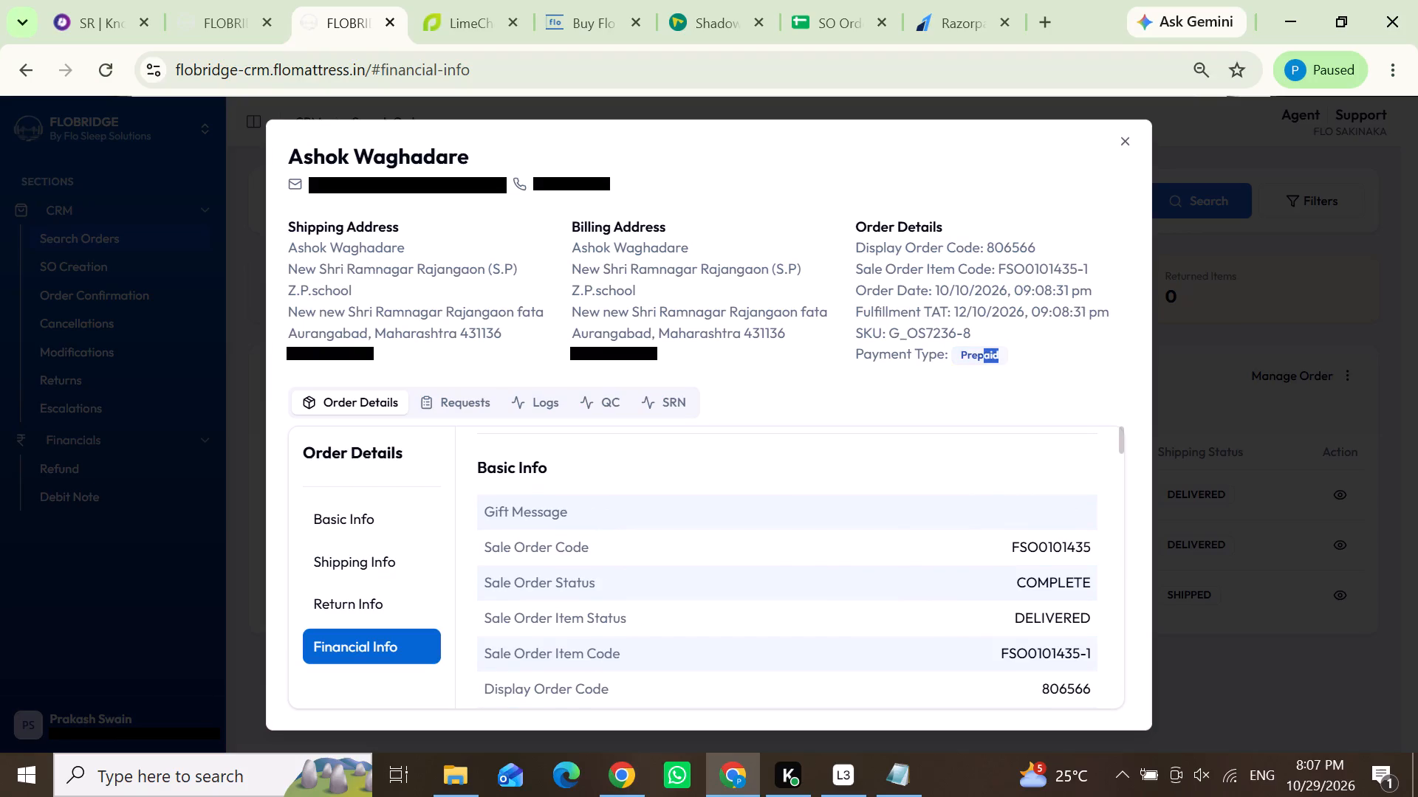
drag(983, 348, 955, 348)
click(954, 396)
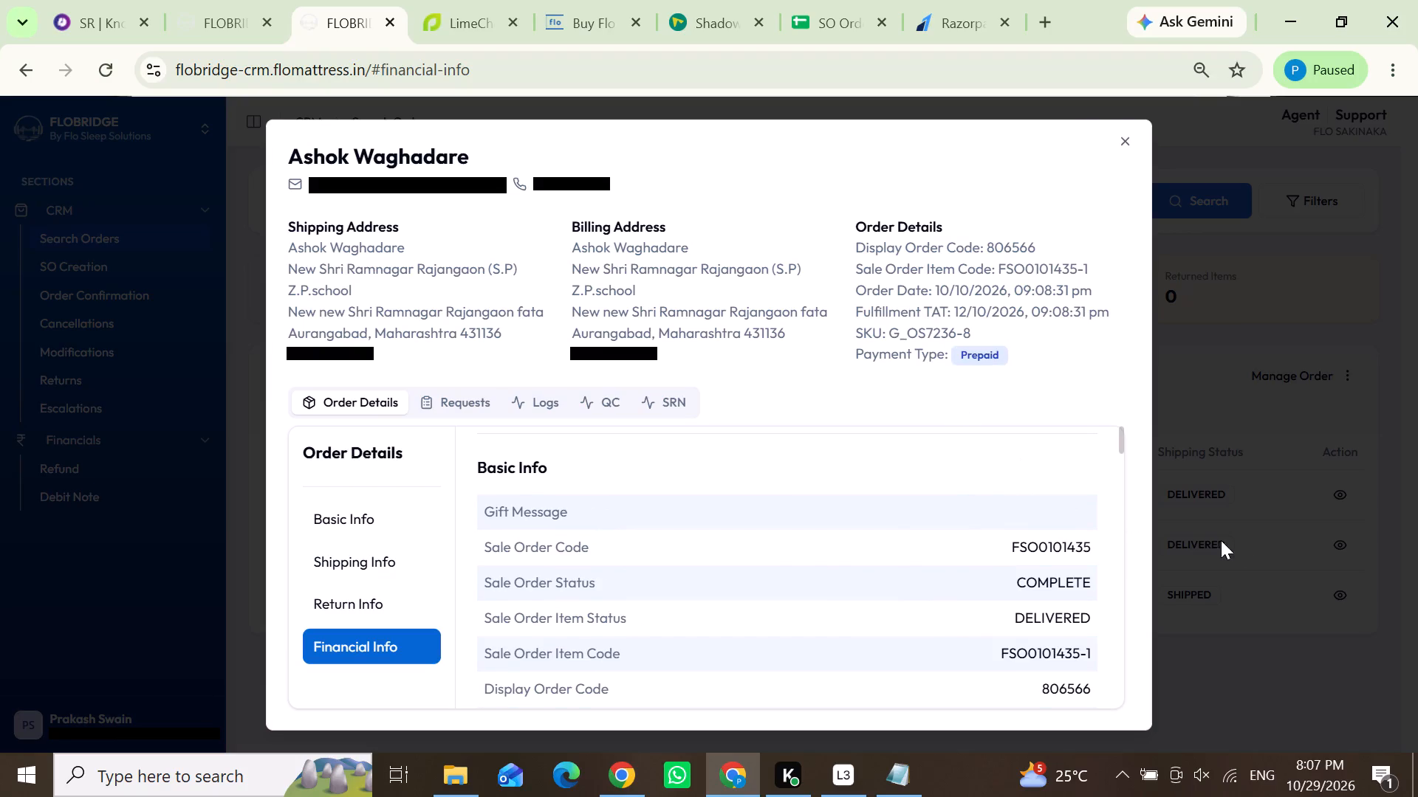
click(1235, 545)
click(1349, 491)
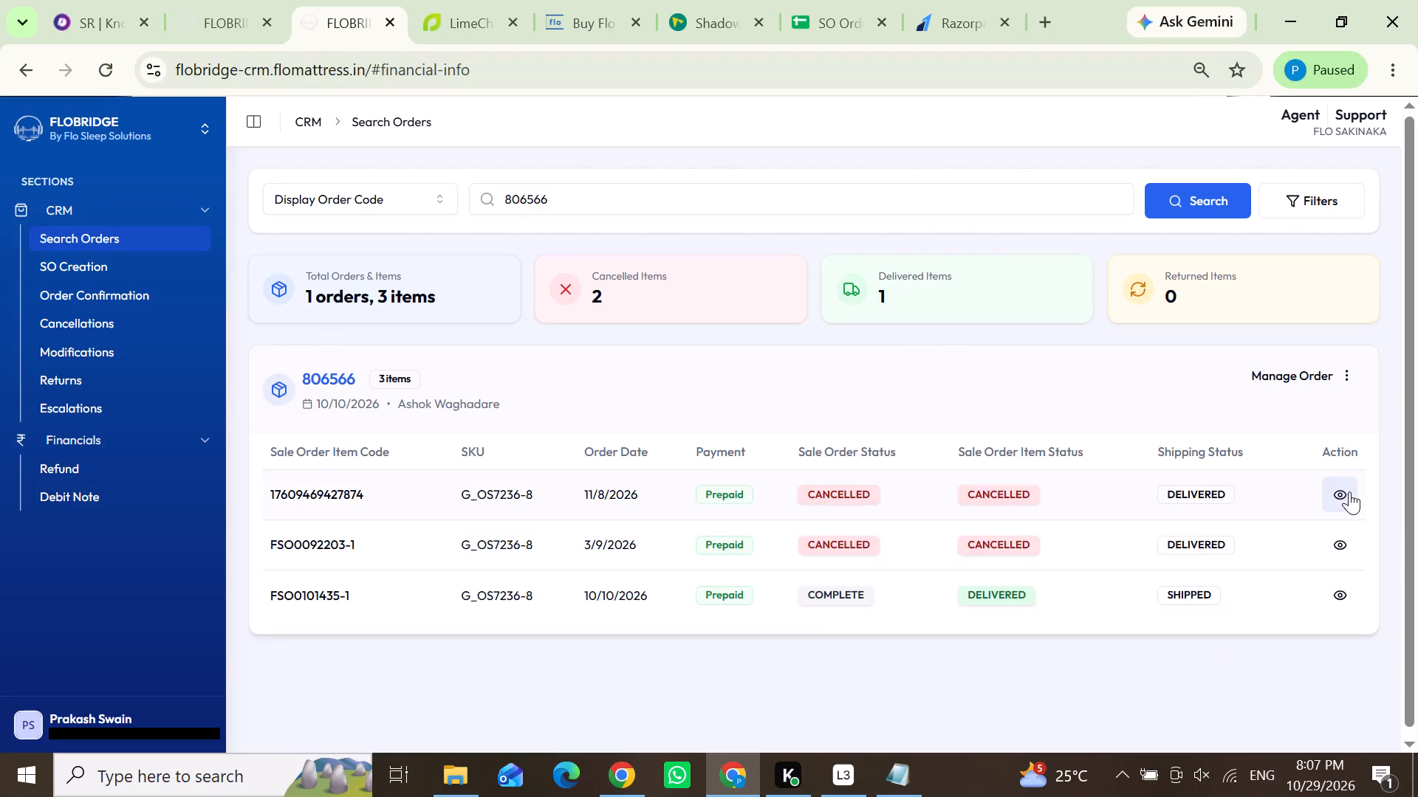
click(360, 650)
scroll(976, 640, down, 7)
drag(1098, 628, 1012, 624)
click(1244, 630)
drag(1063, 598, 931, 601)
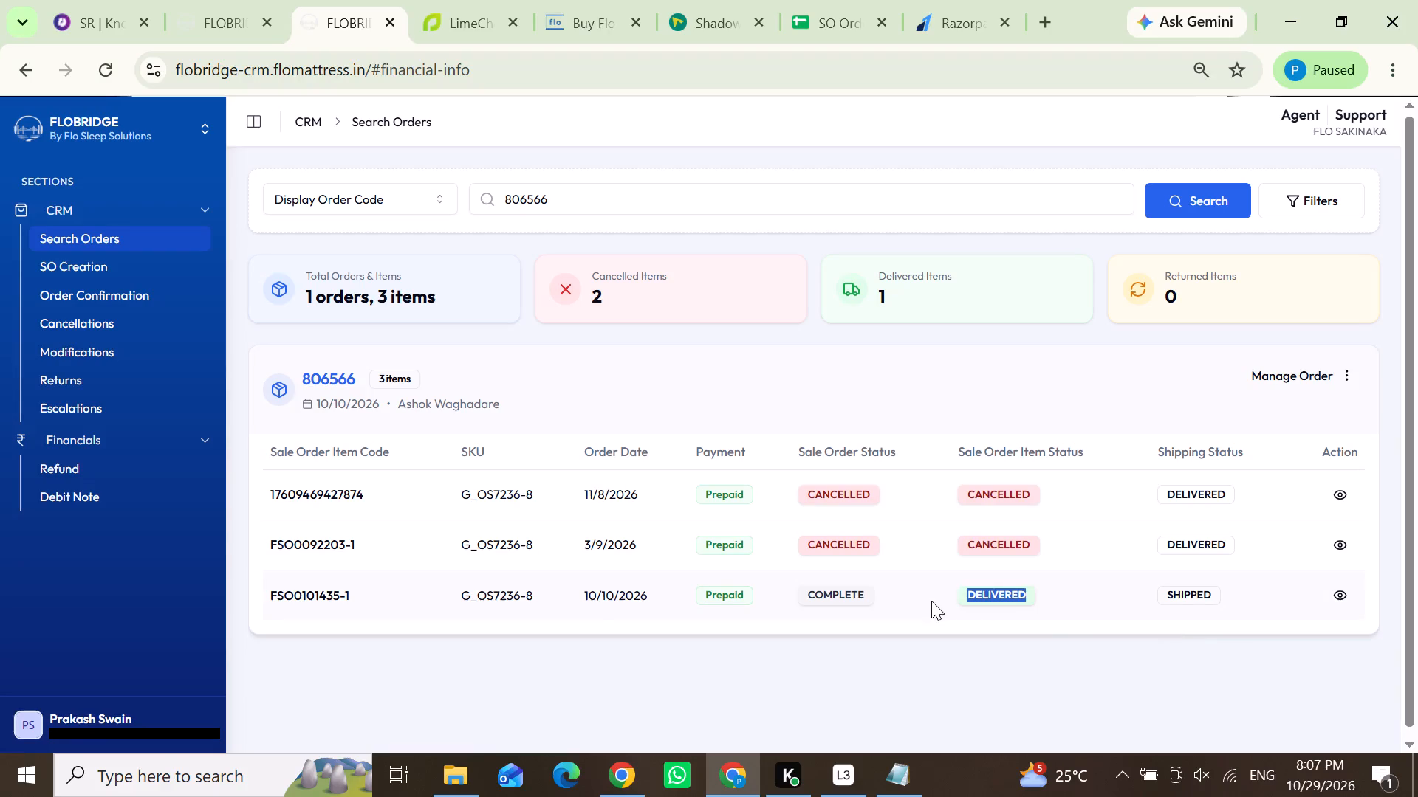
drag(931, 601, 504, 601)
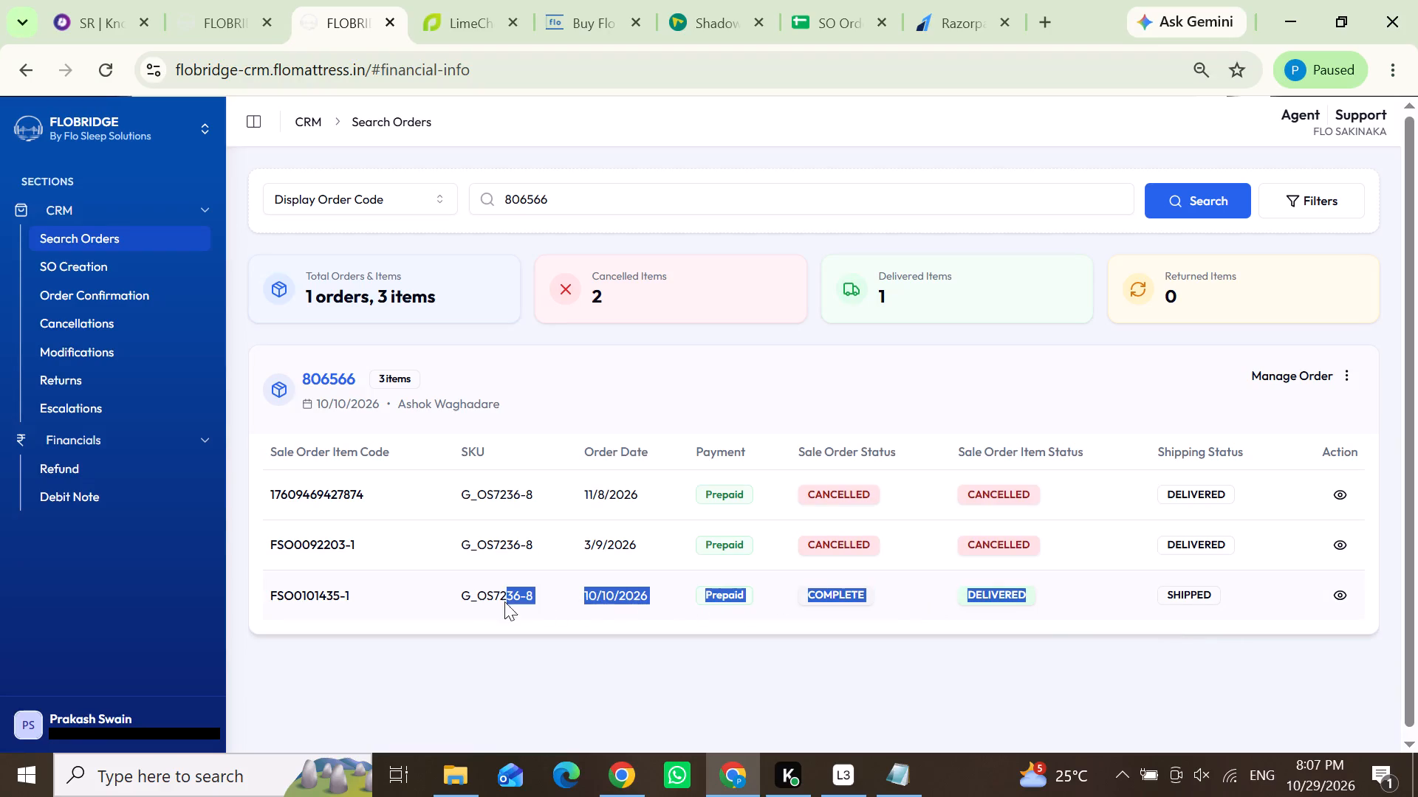
drag(504, 601, 546, 570)
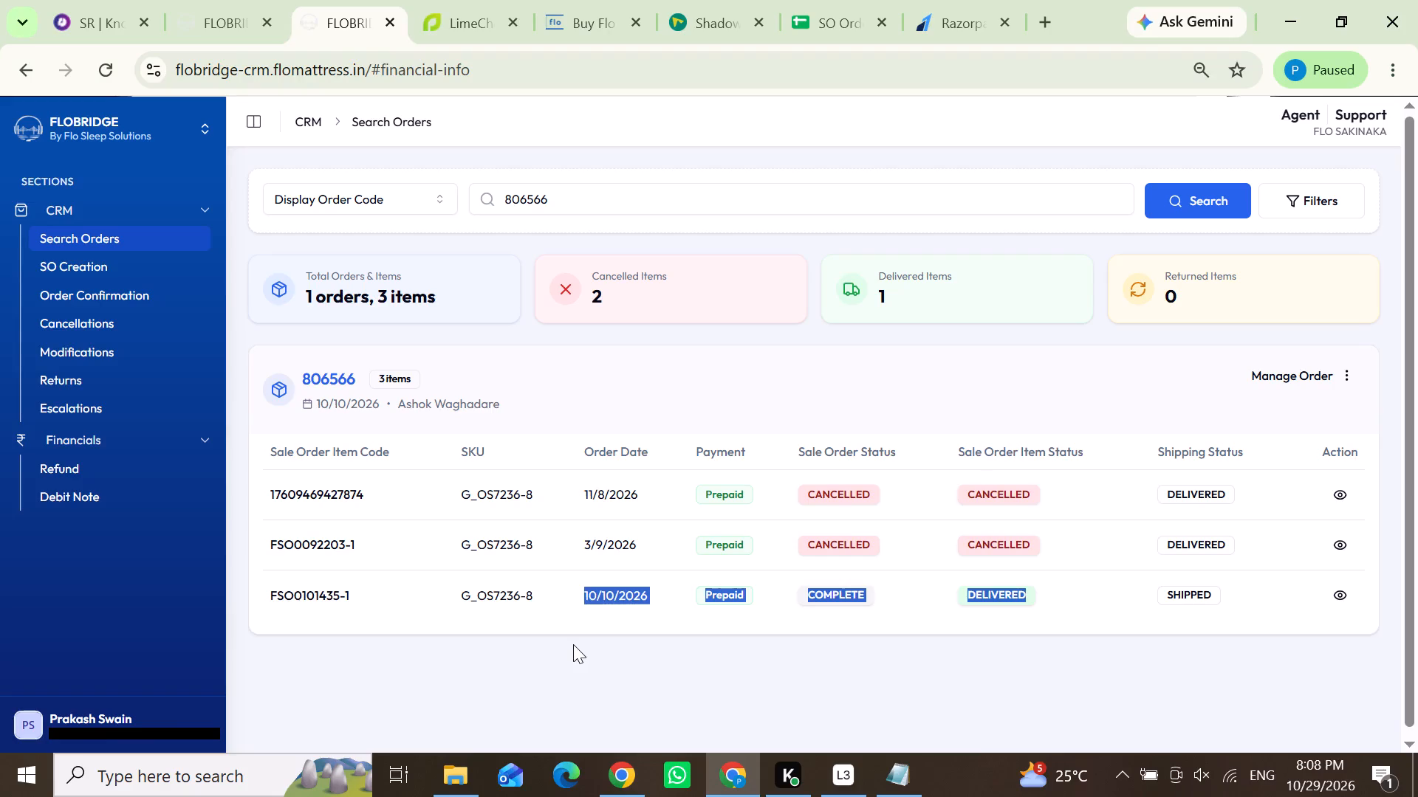
Bring up the ongoing Knowlarity call, and close the HighLevel application and Resume modification tabs in the other Chrome window.
click(90, 0)
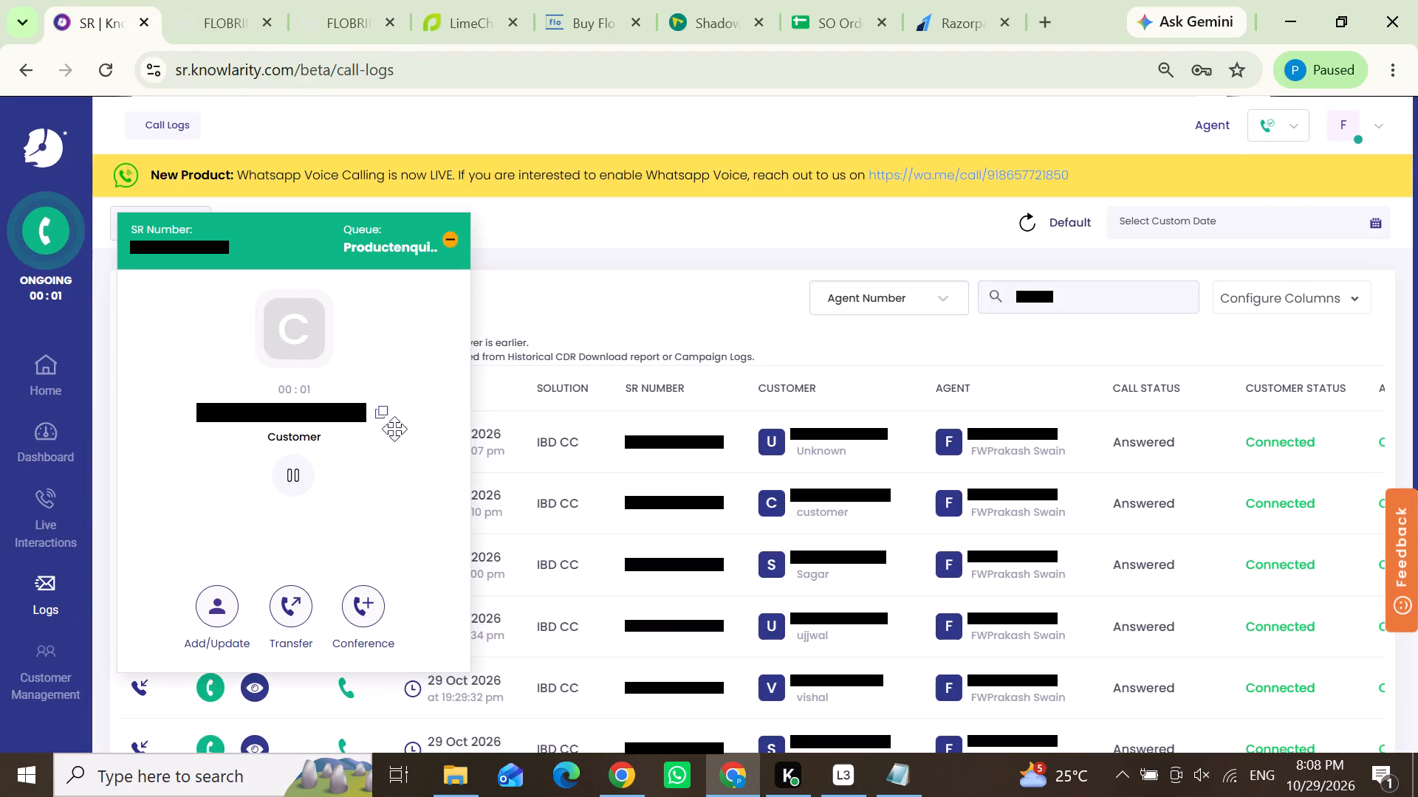
click(622, 703)
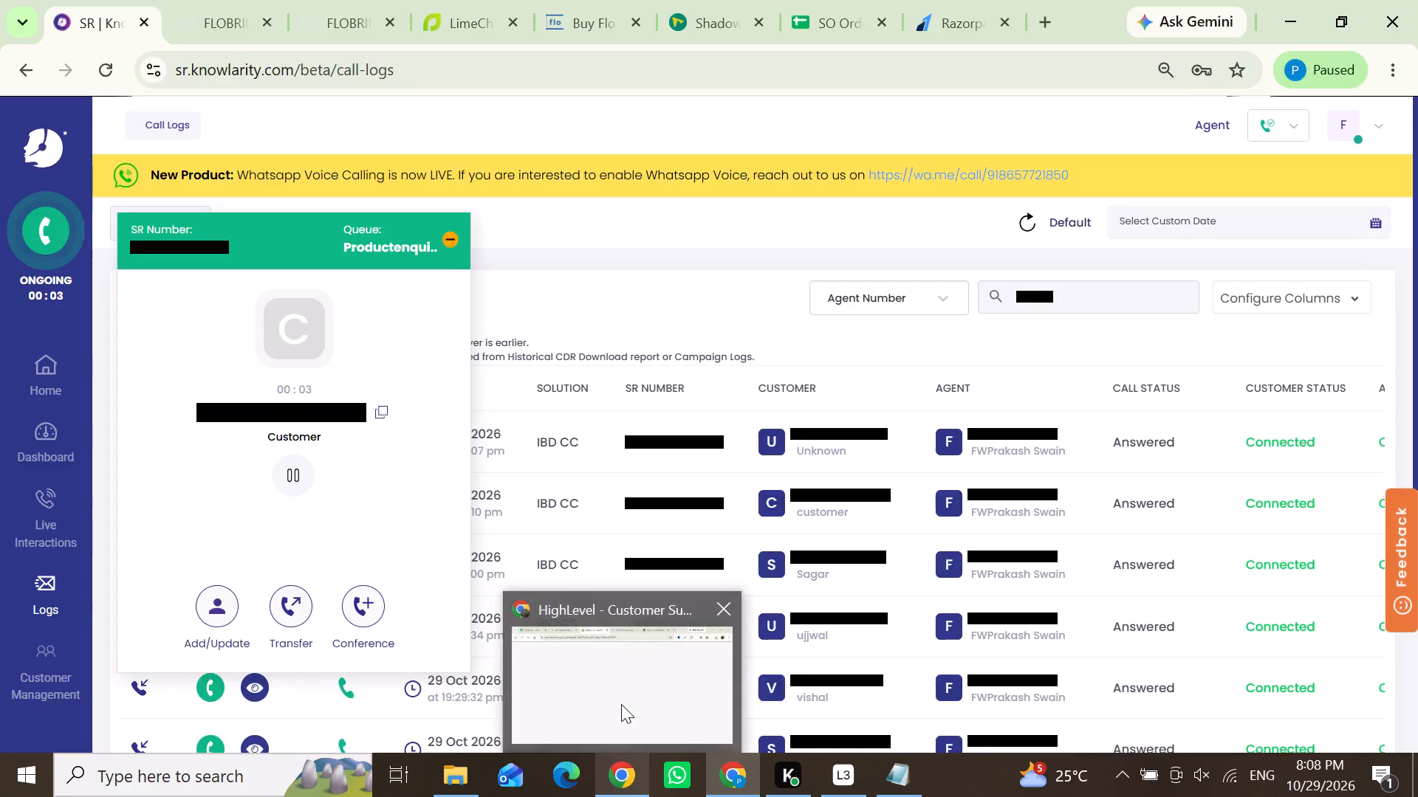
click(612, 20)
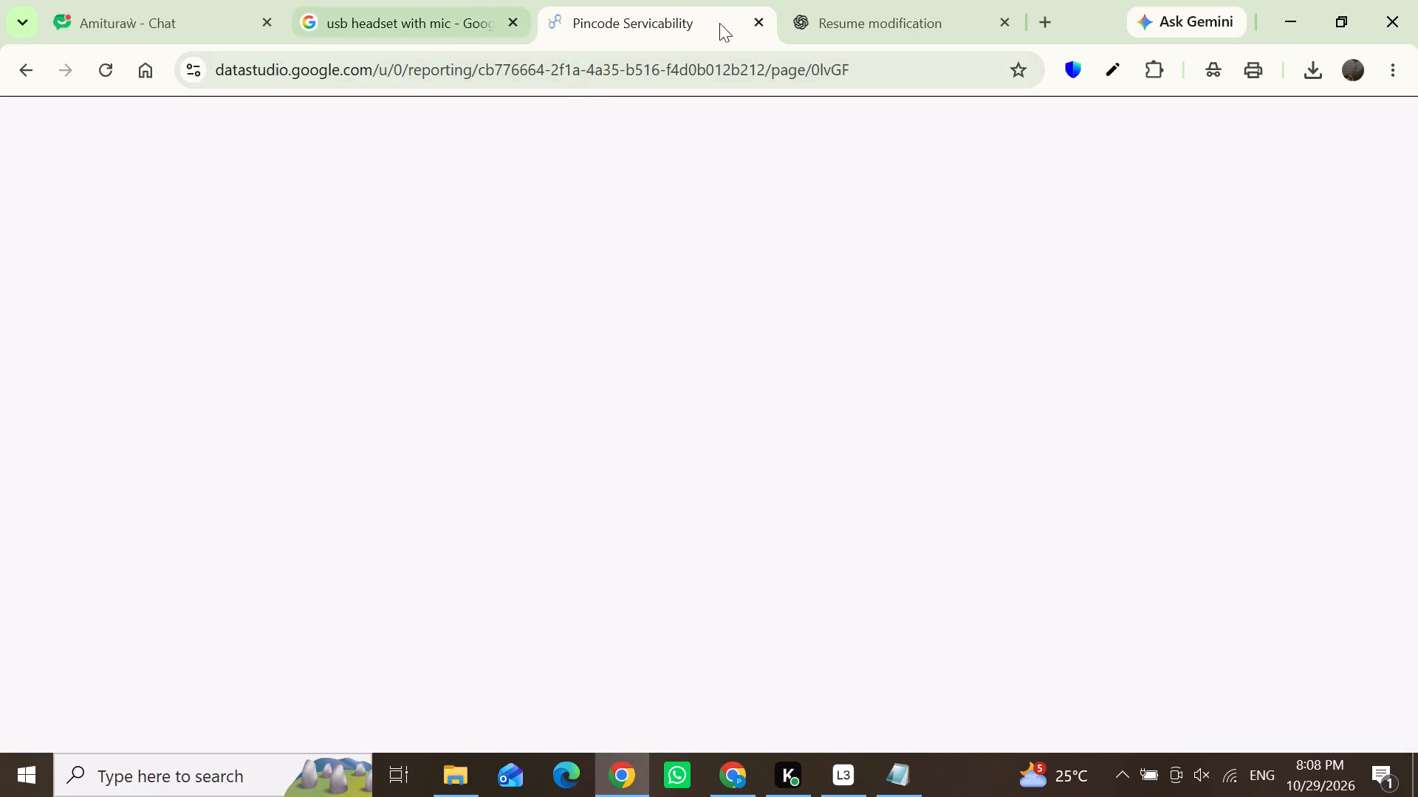
click(871, 24)
click(1010, 25)
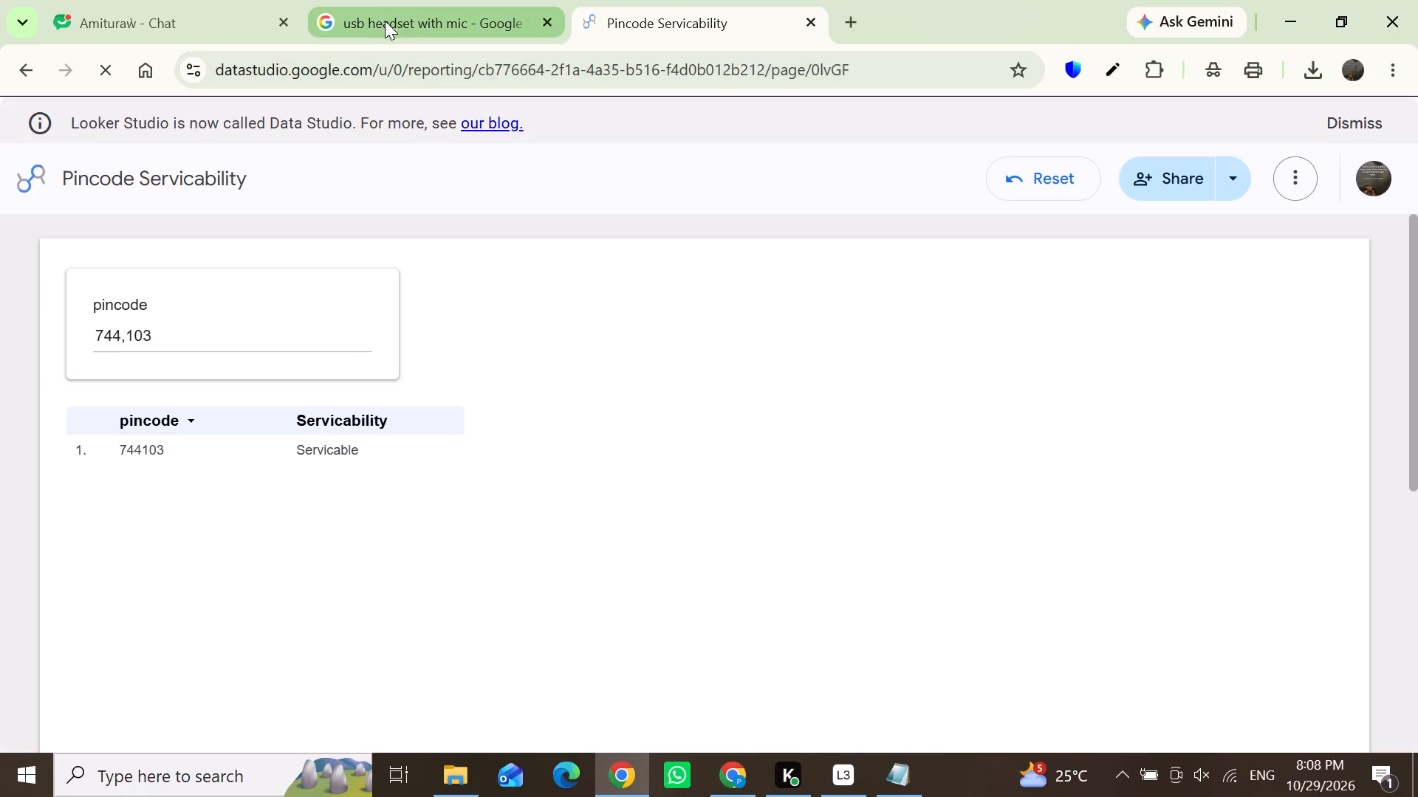
Set the ongoing Knowlarity call's disposition to Product Enquiry and save the customer record.
click(727, 779)
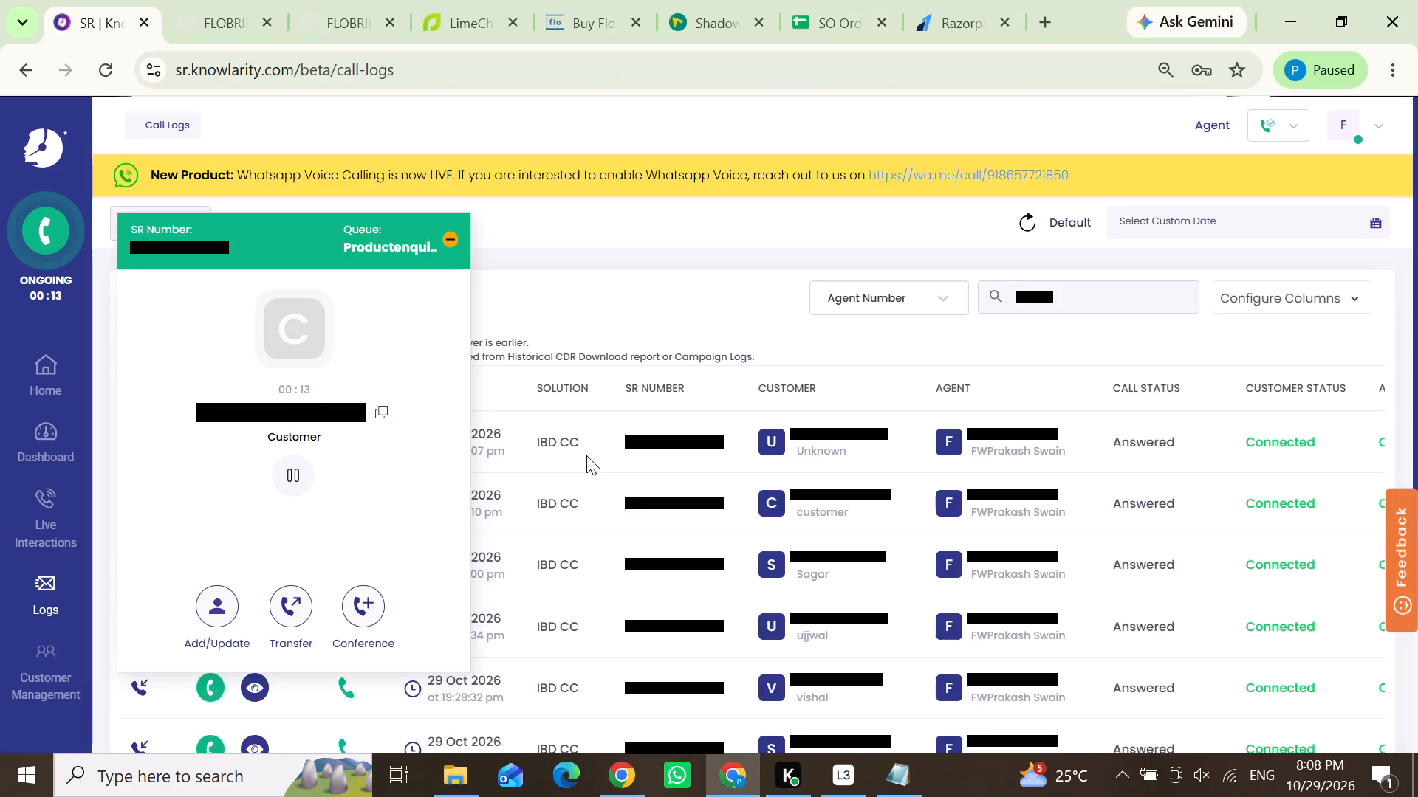
click(219, 601)
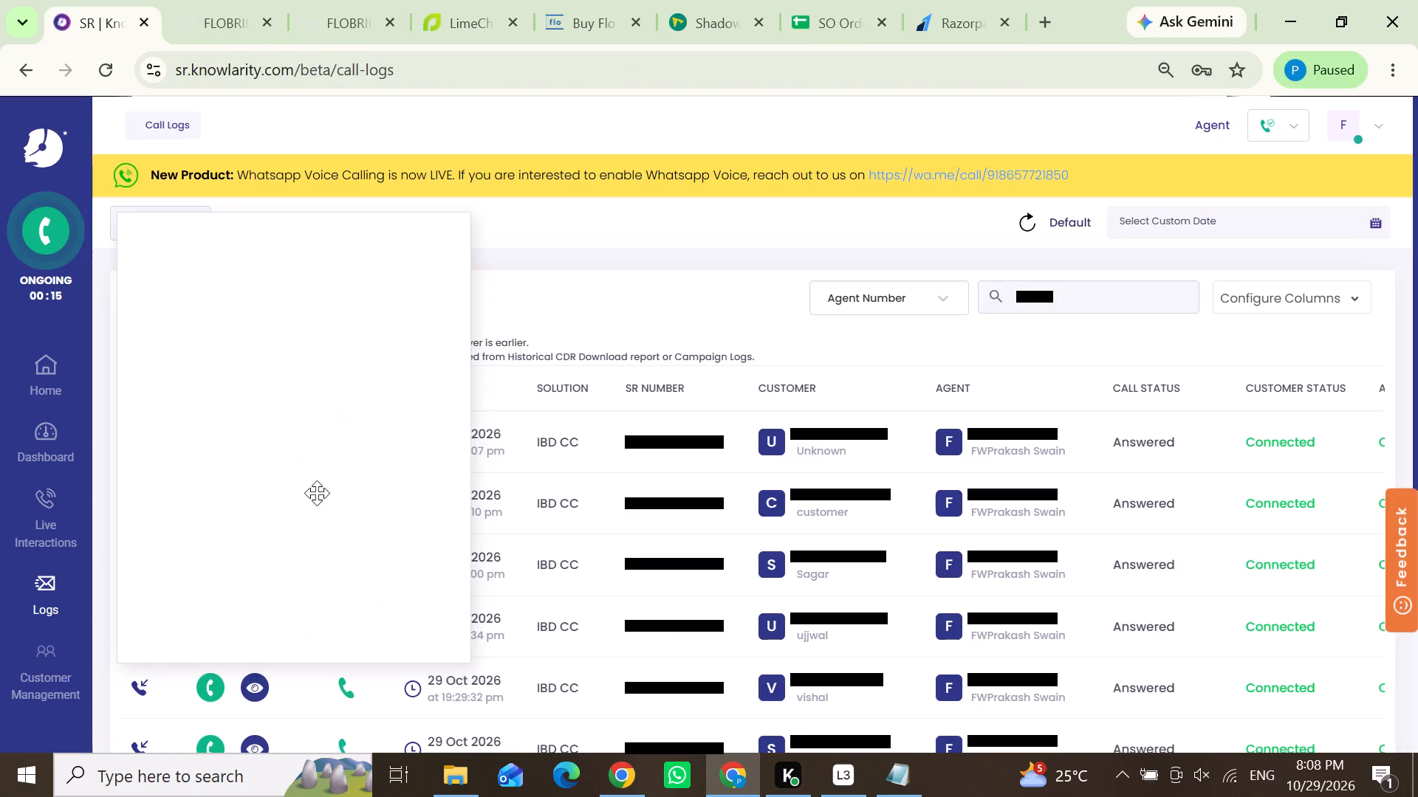
scroll(317, 493, down, 1)
click(263, 519)
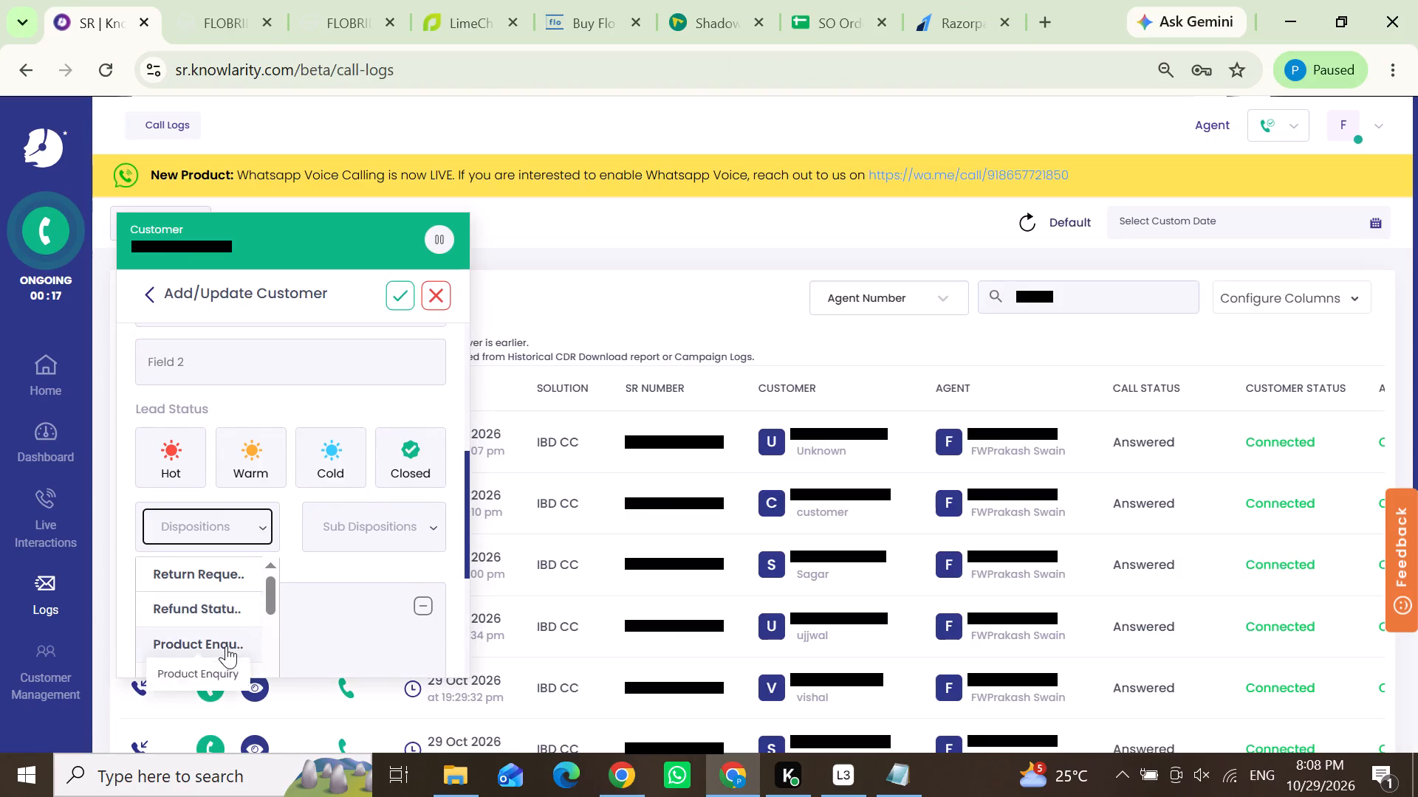
click(225, 645)
click(395, 295)
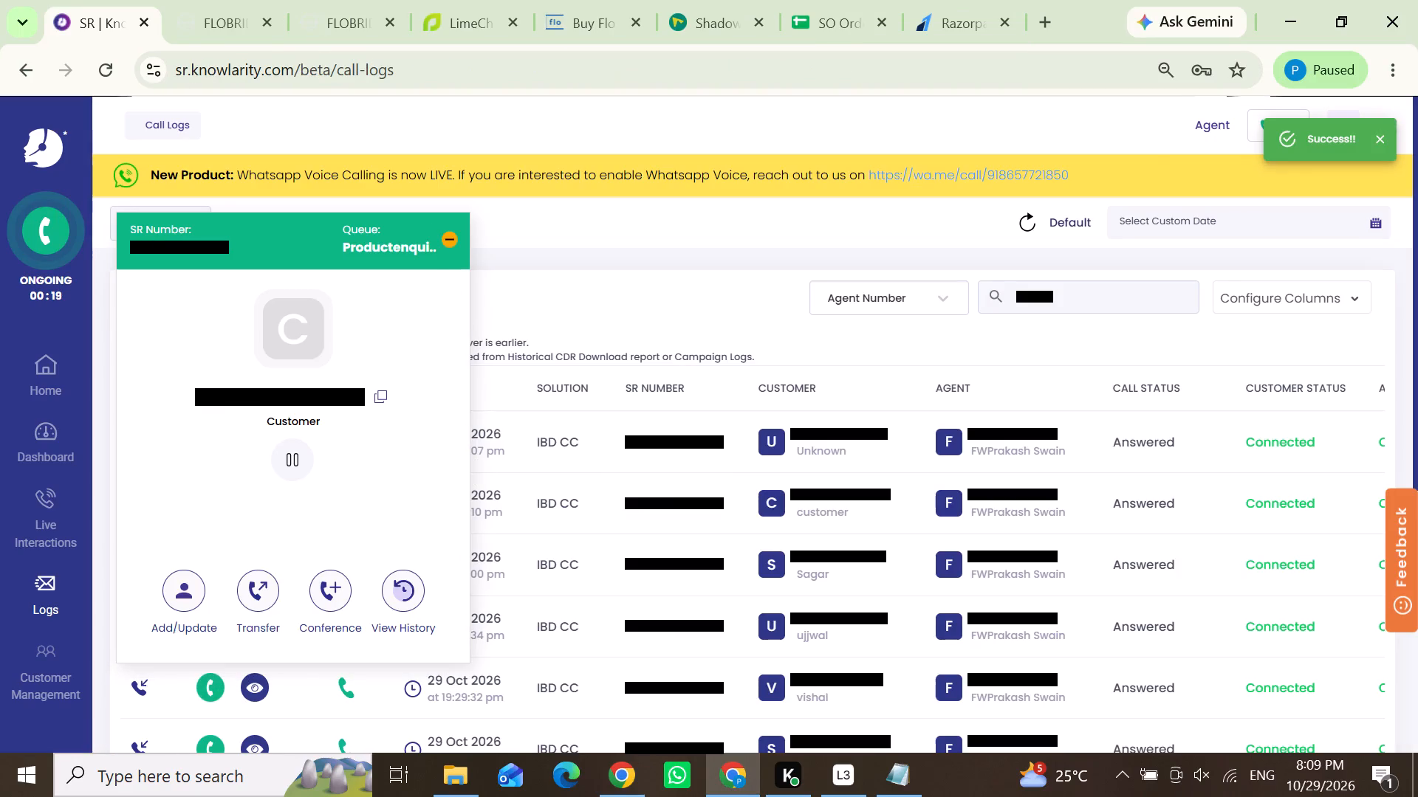
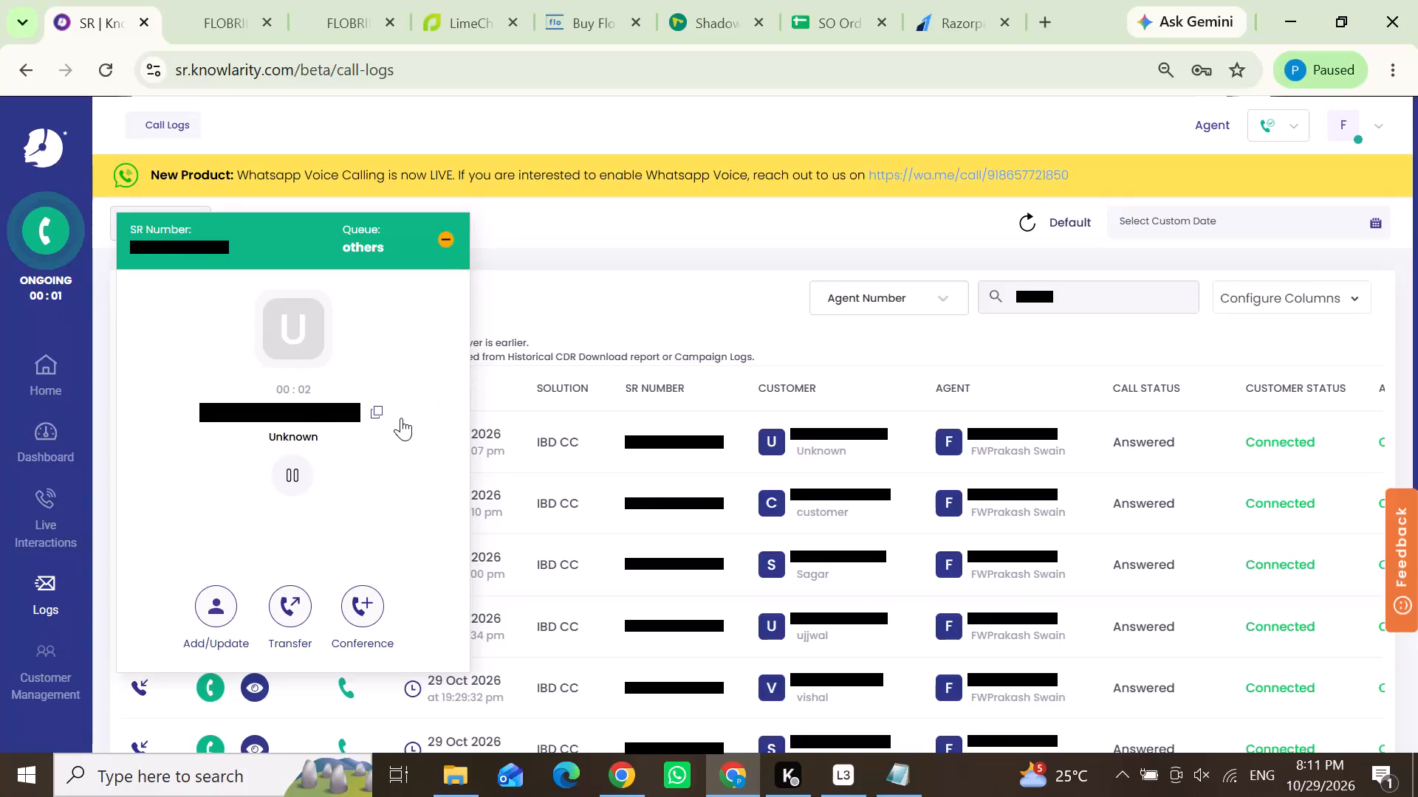
Copy the caller's number from the ongoing call and search Flobridge orders by Notification Mobile, without the country code.
click(372, 407)
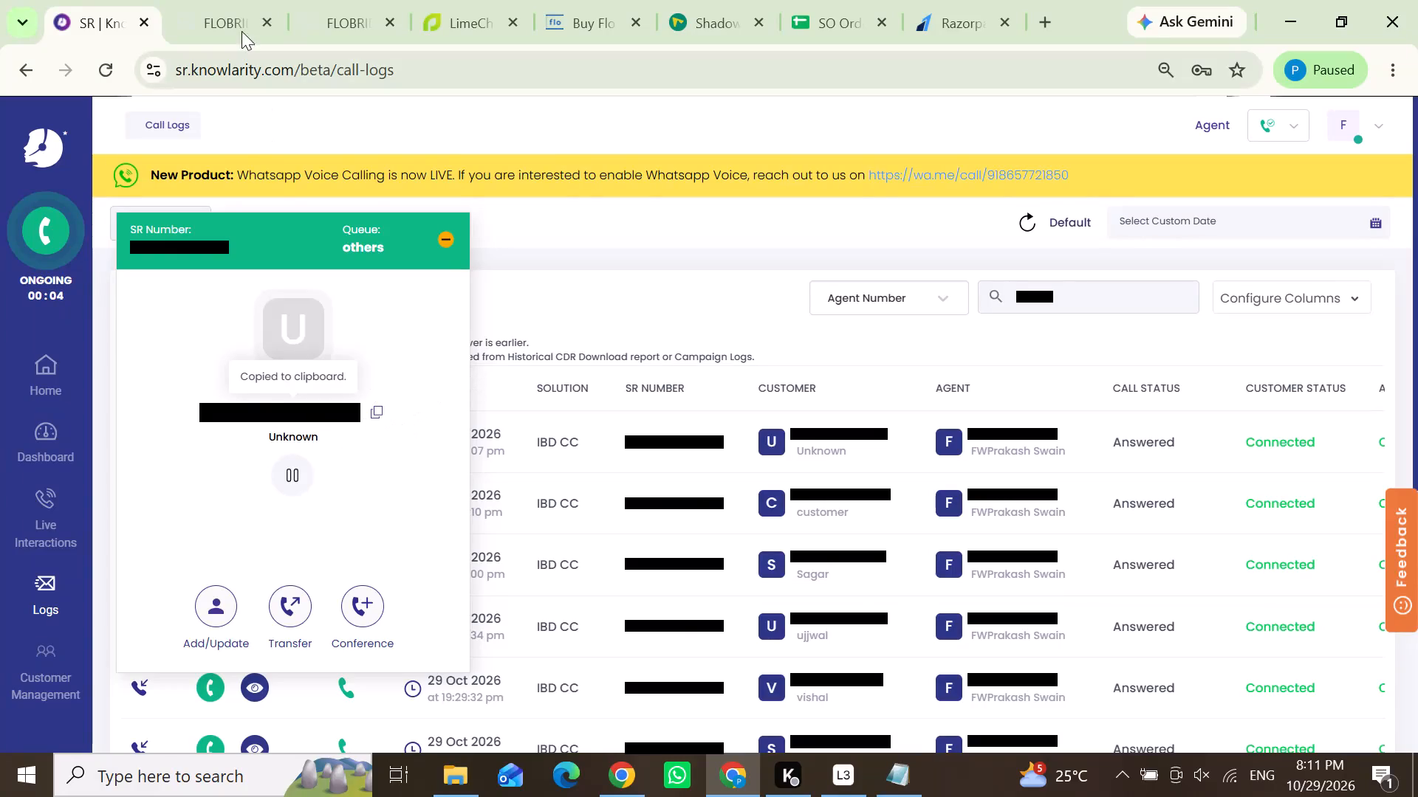
click(230, 13)
click(138, 232)
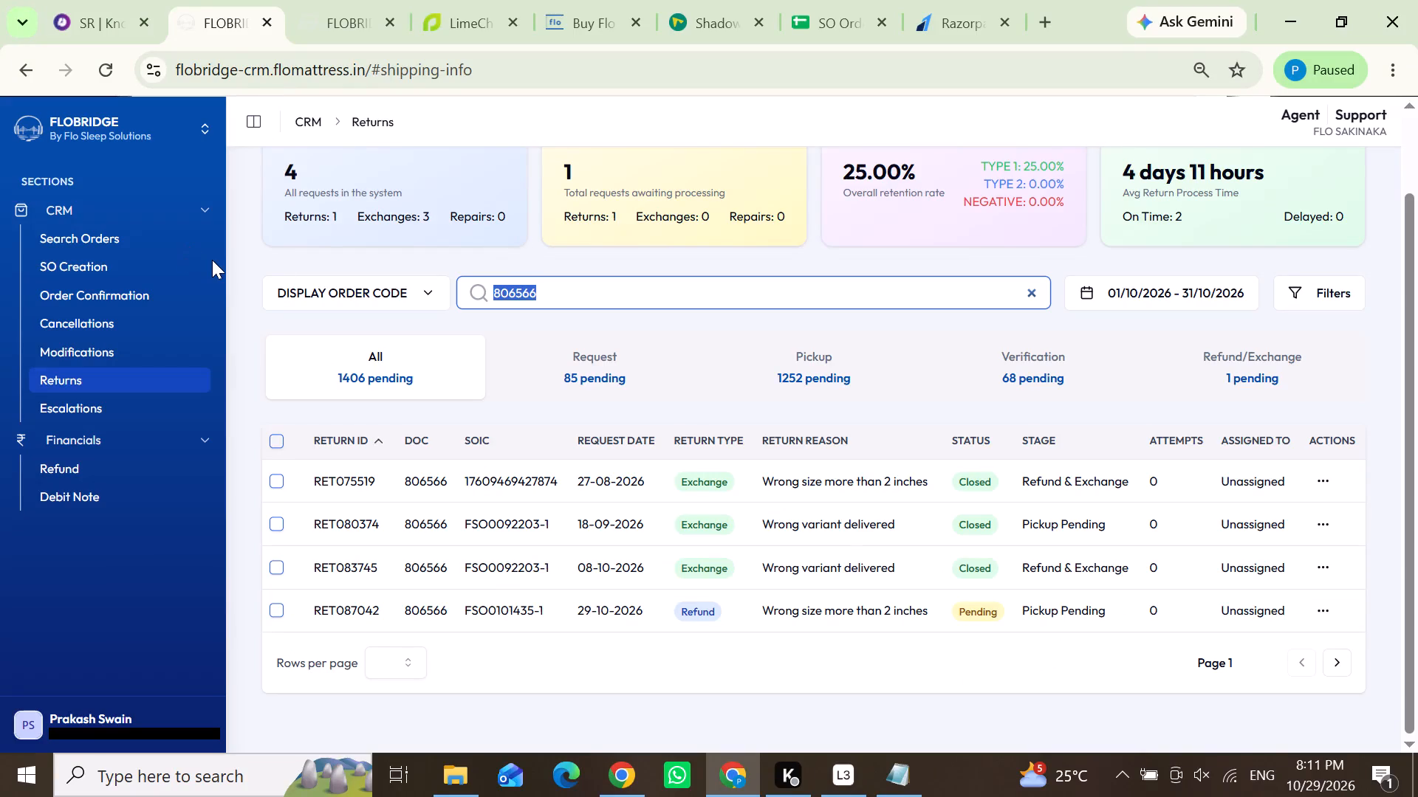
click(425, 201)
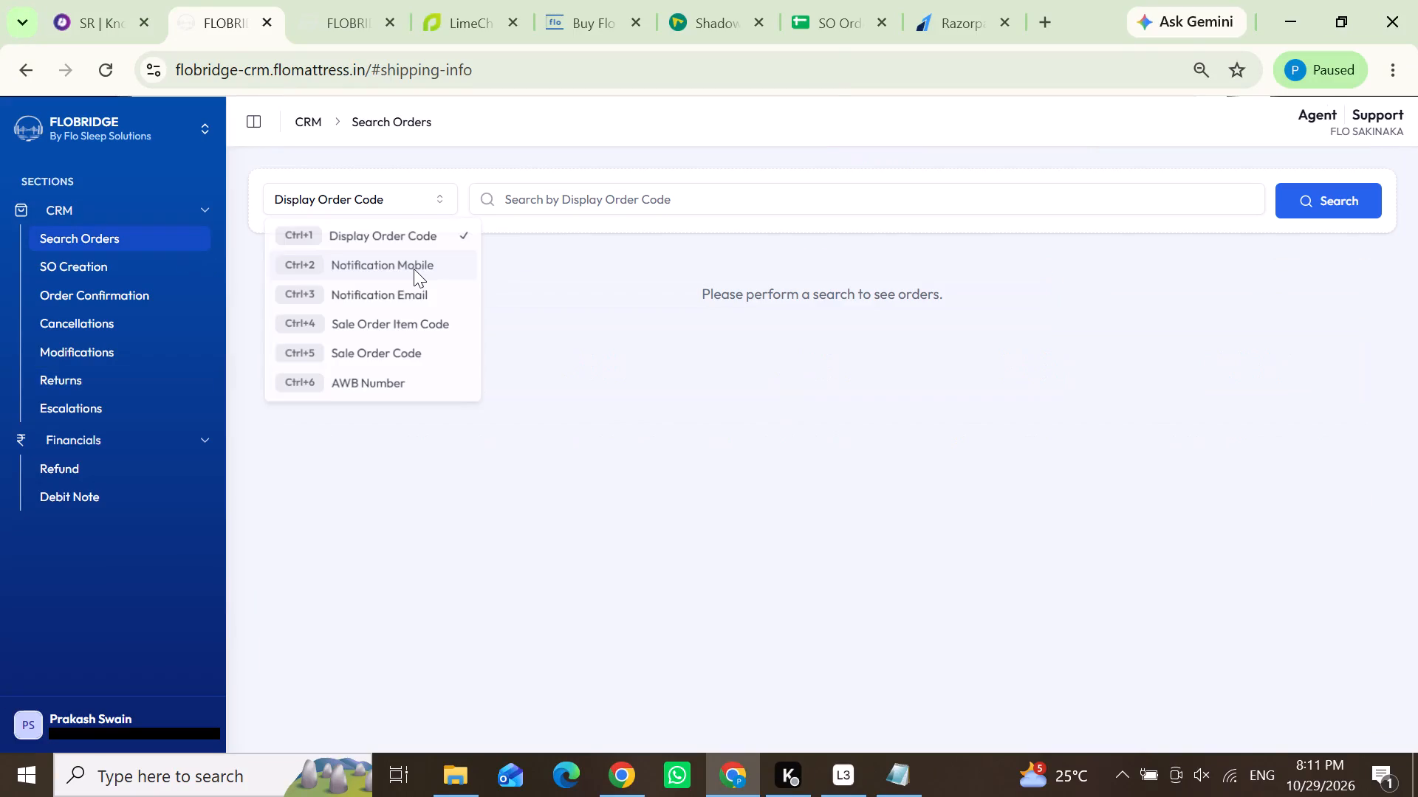
click(413, 267)
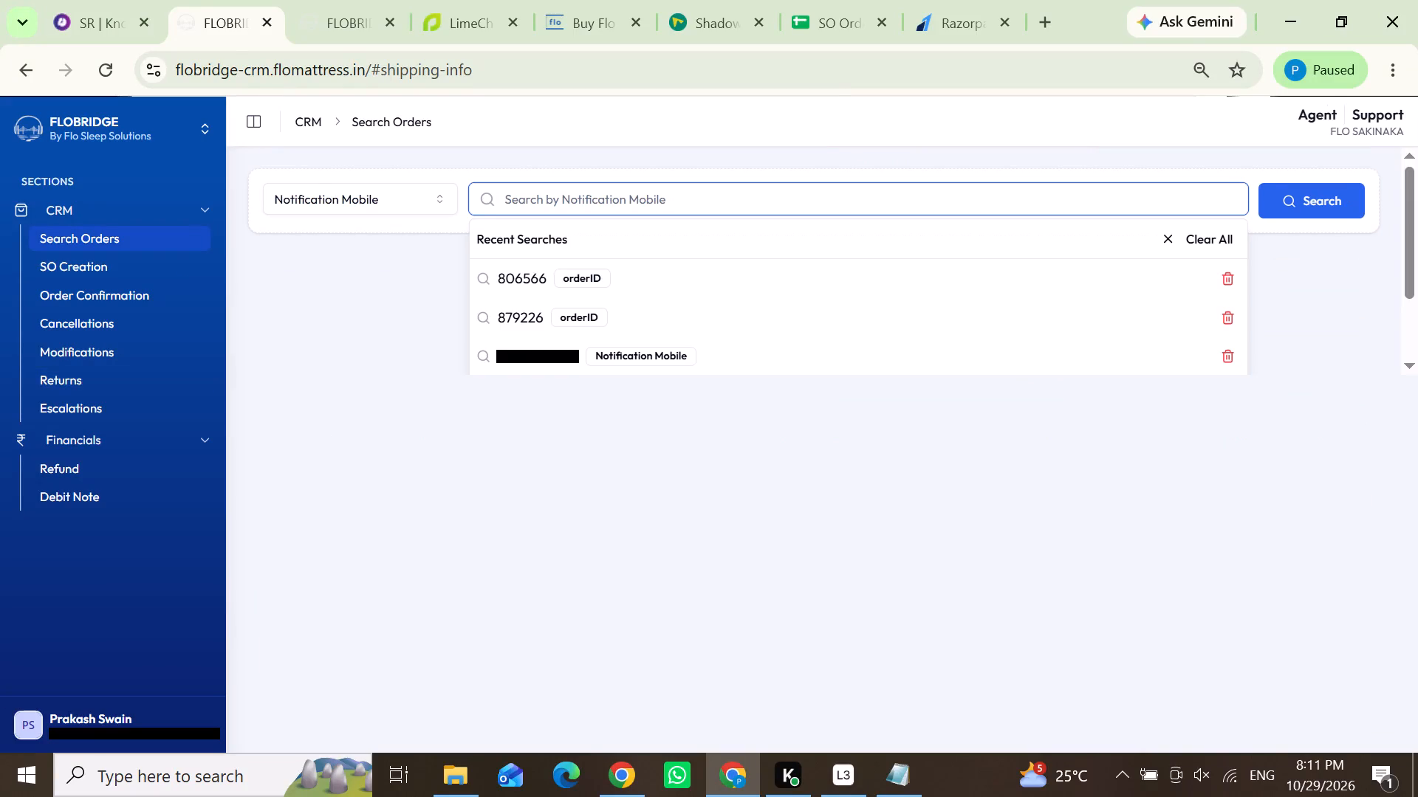
key(ctrl+v)
drag(518, 198, 478, 199)
key(BackSpace)
key(Right)
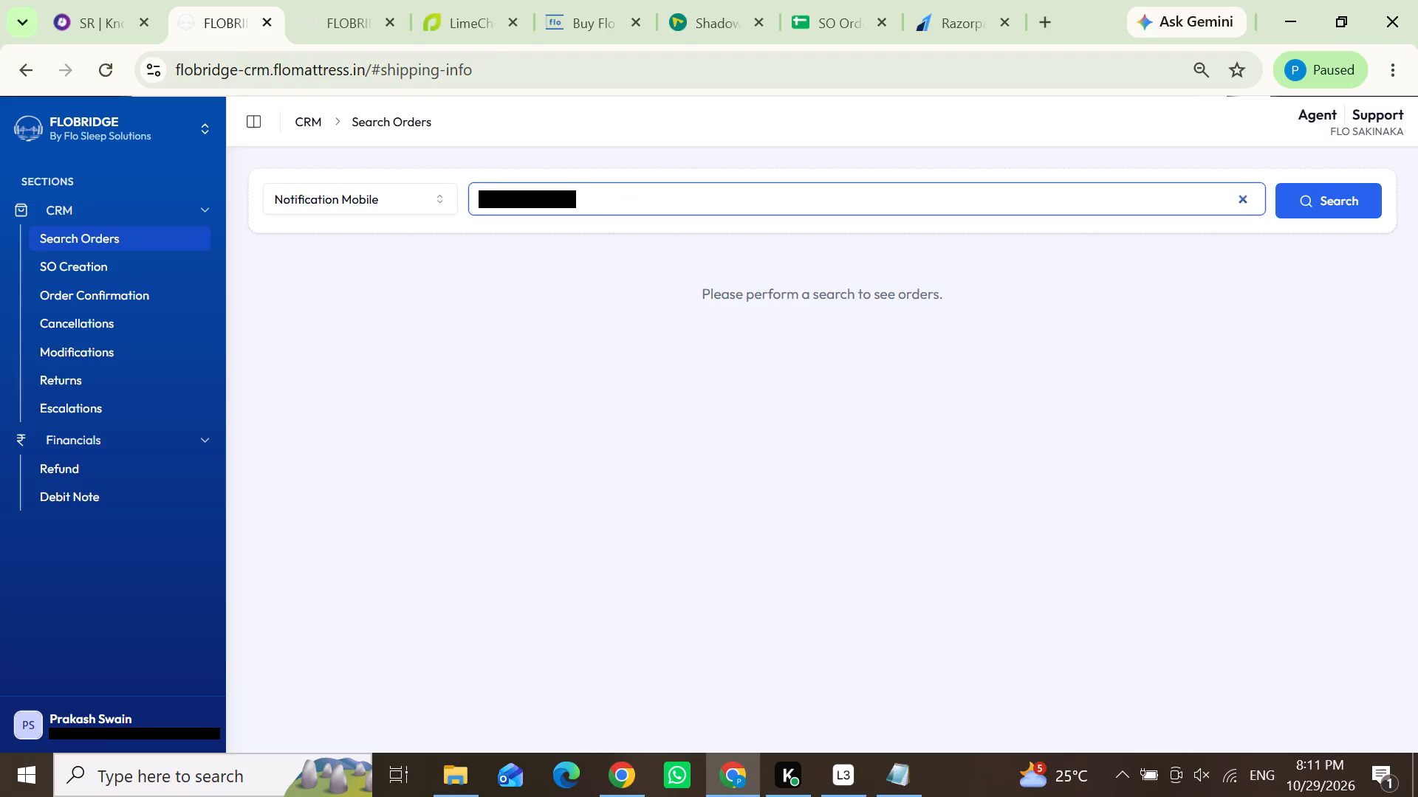
key(BackSpace)
click(1350, 205)
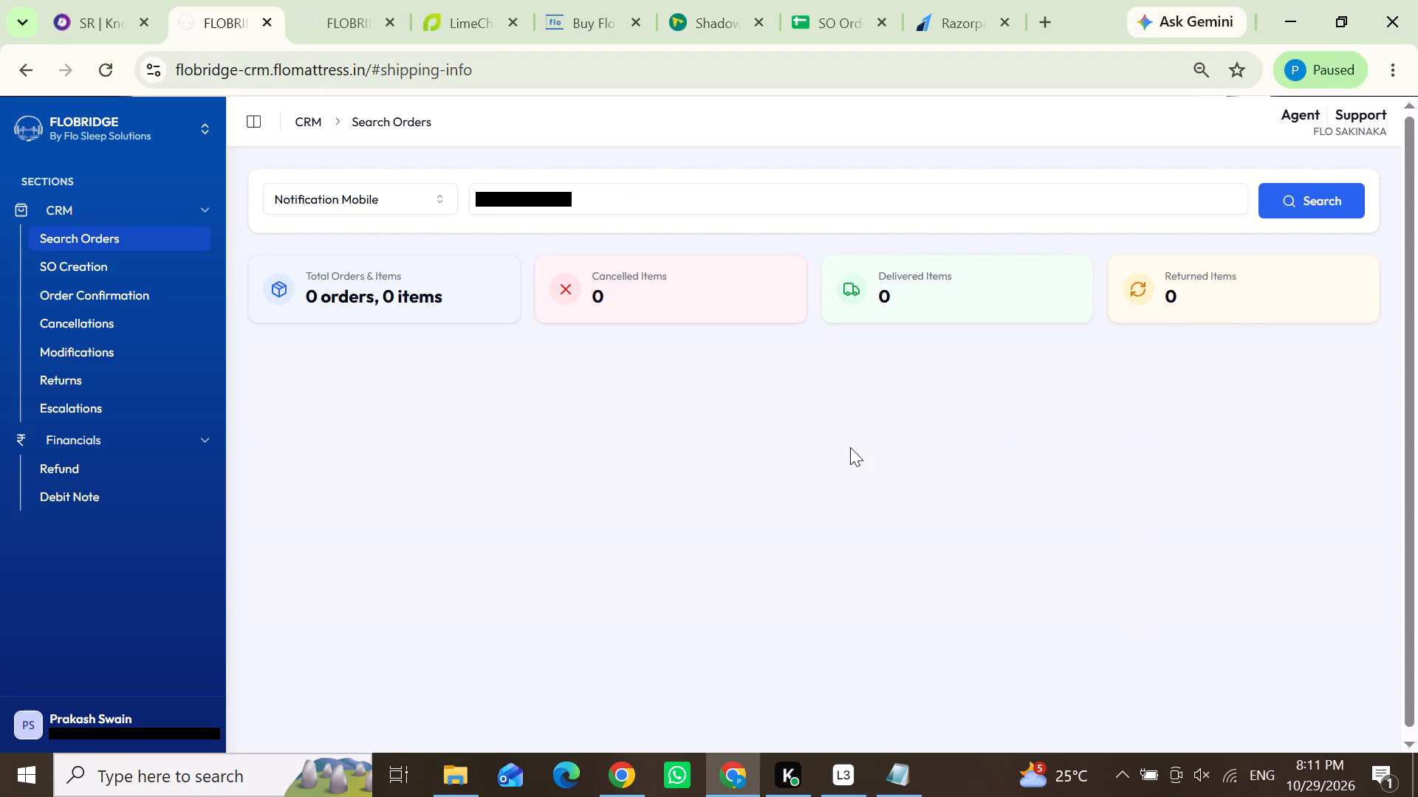
drag(1417, 258, 1417, 272)
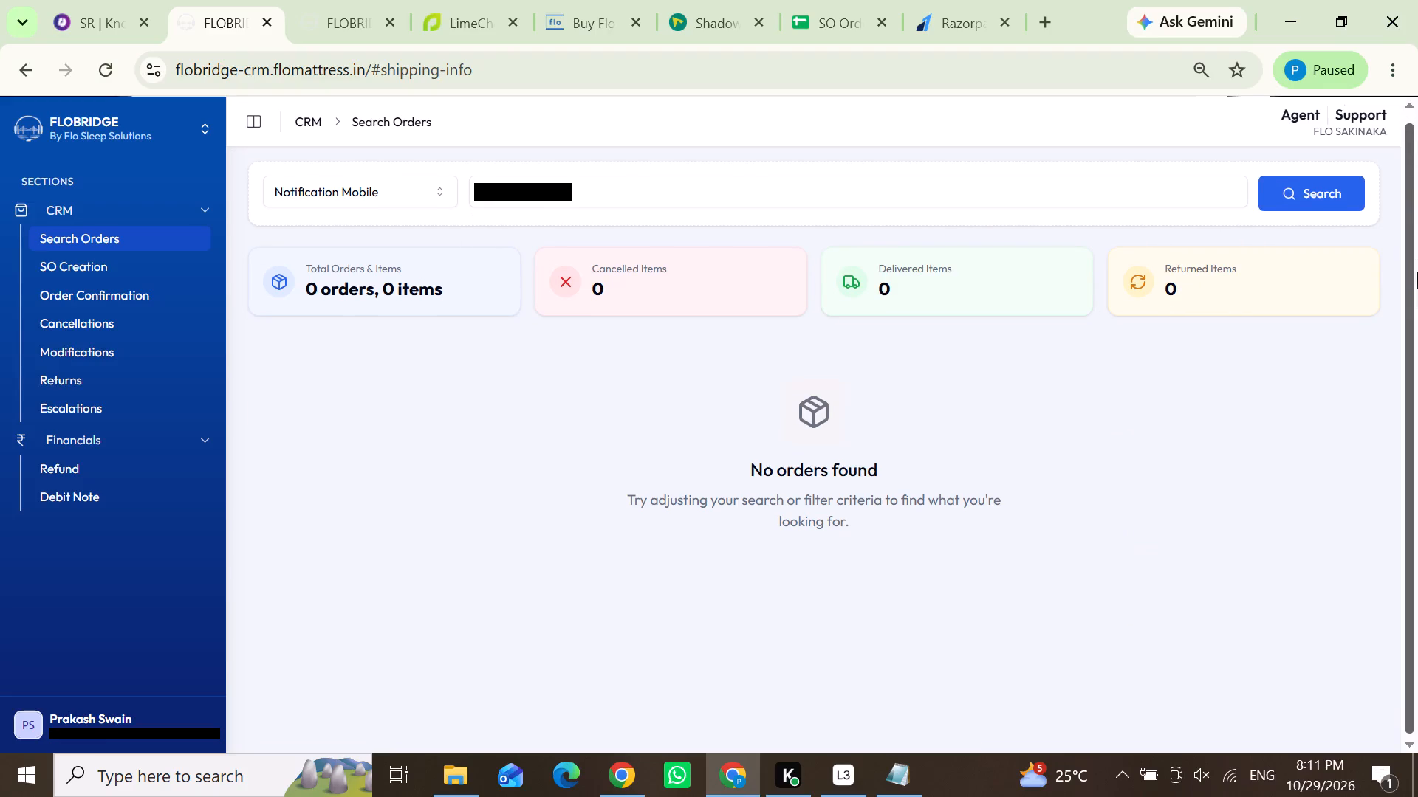
drag(1417, 272, 1417, 227)
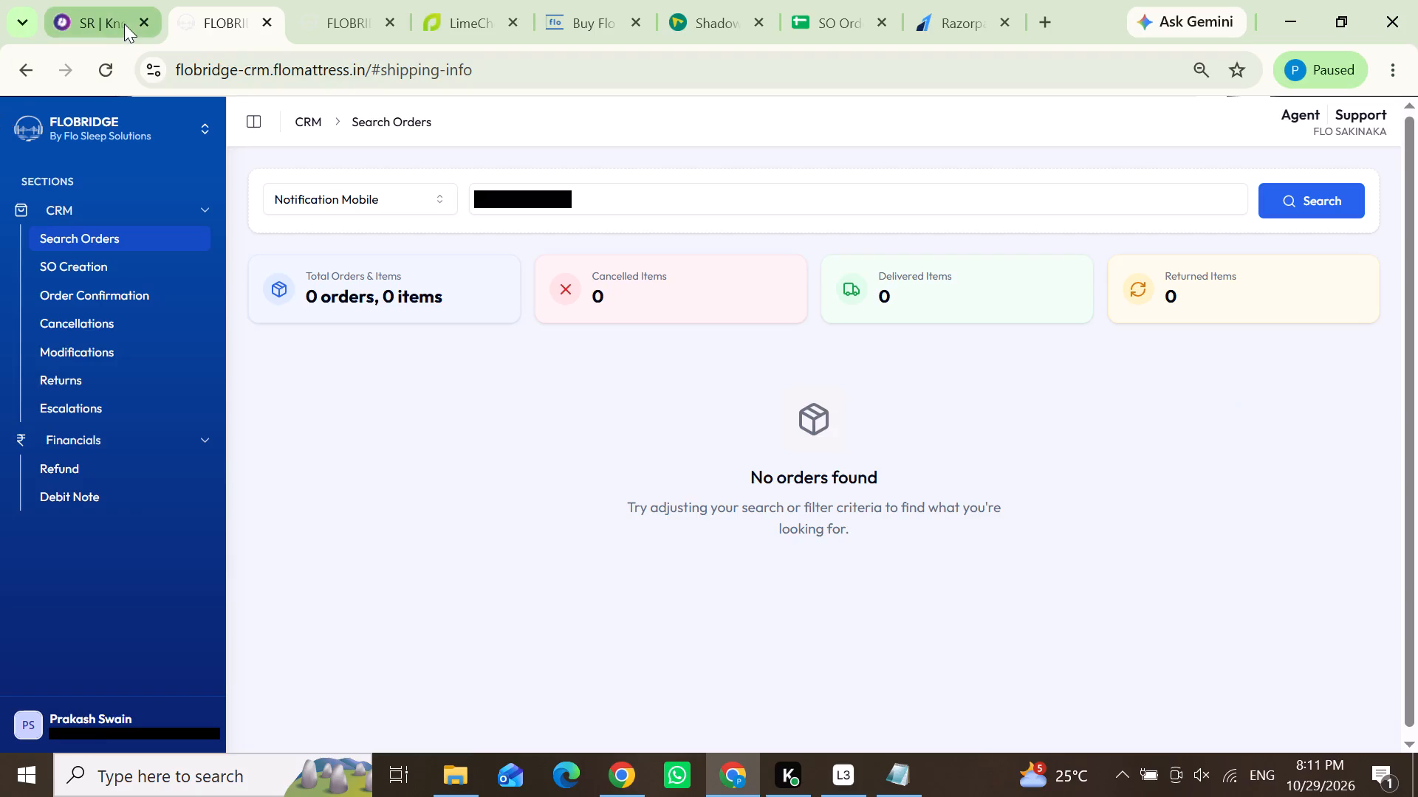
In Knowlarity, set the ongoing call's disposition to Product Enquiry, enter the caller's first name as customer name, and save the record.
click(96, 26)
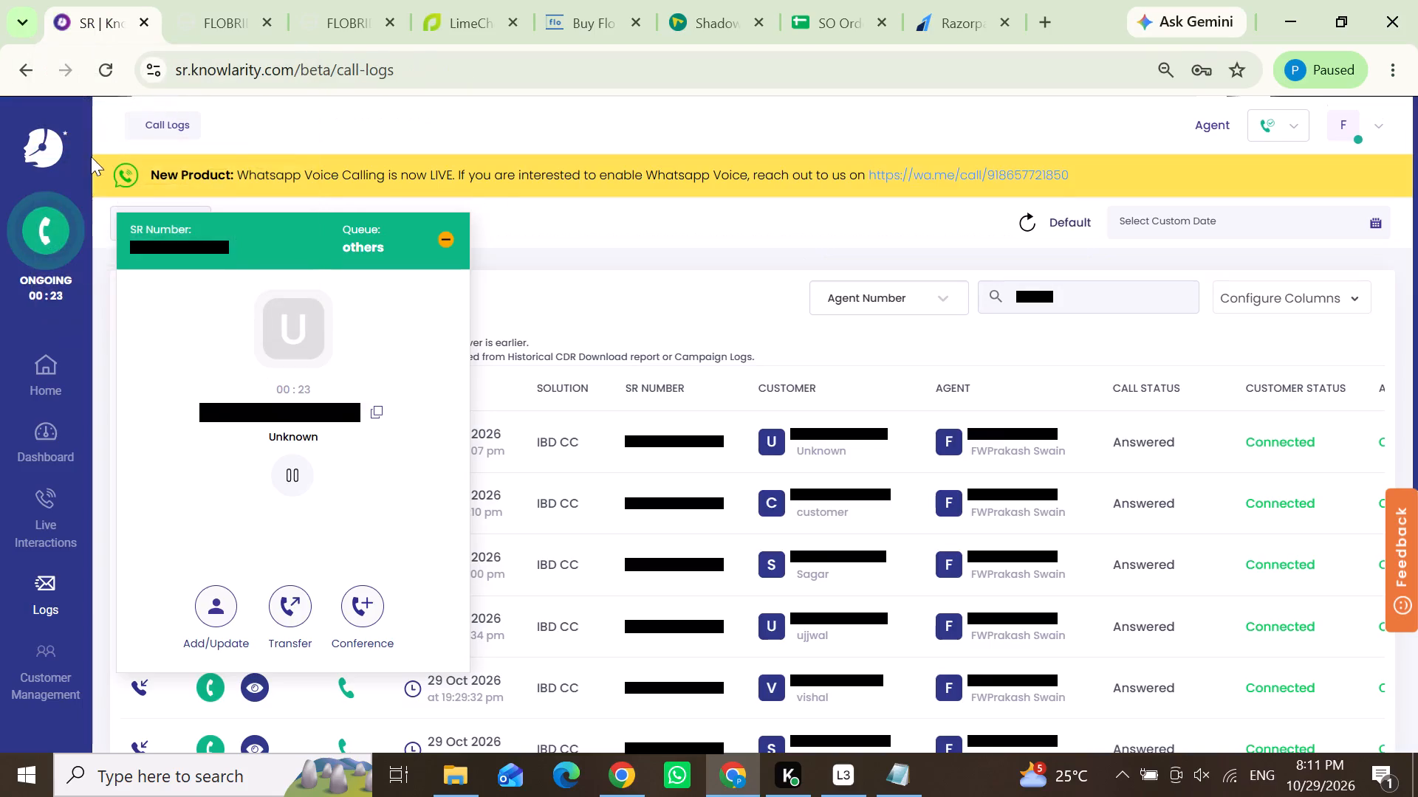
click(210, 597)
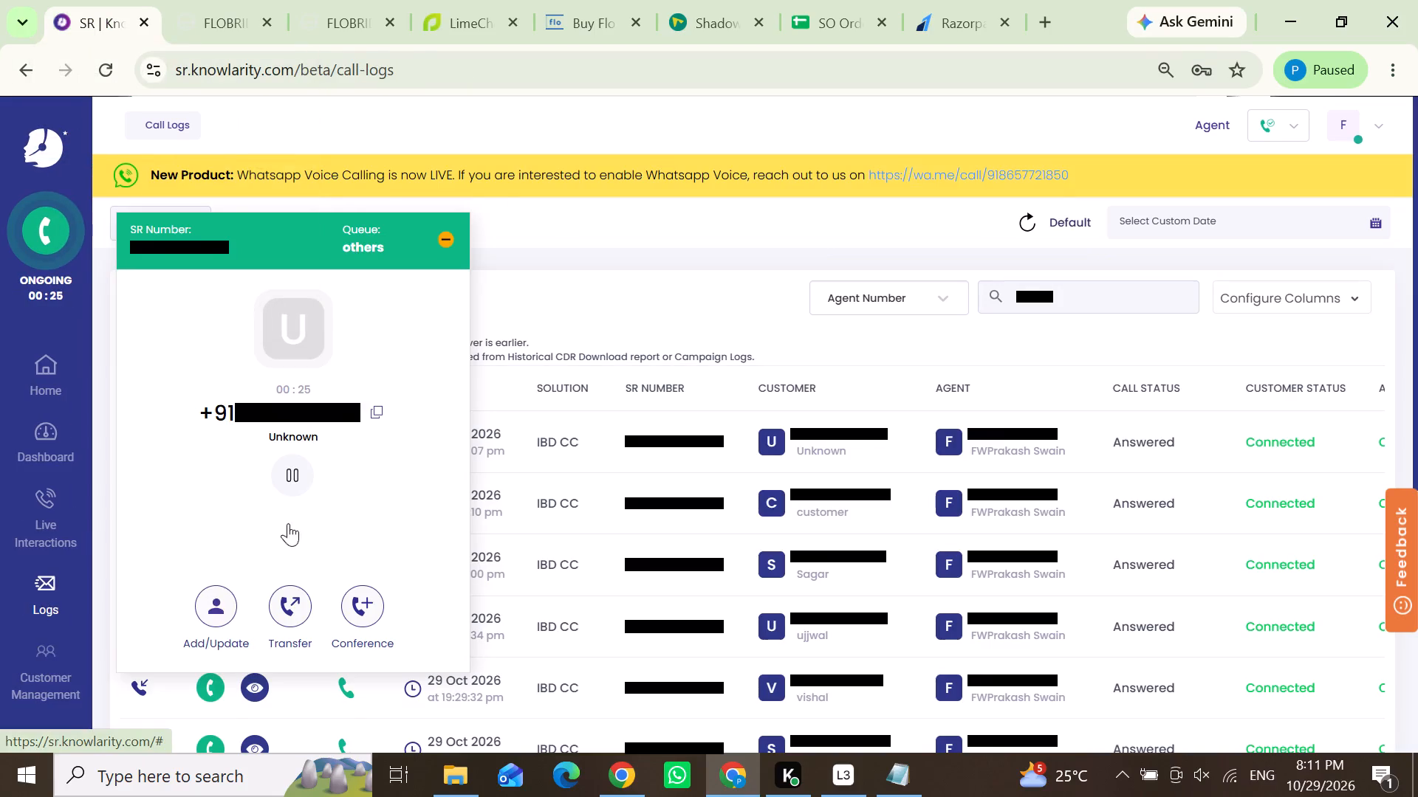
click(220, 381)
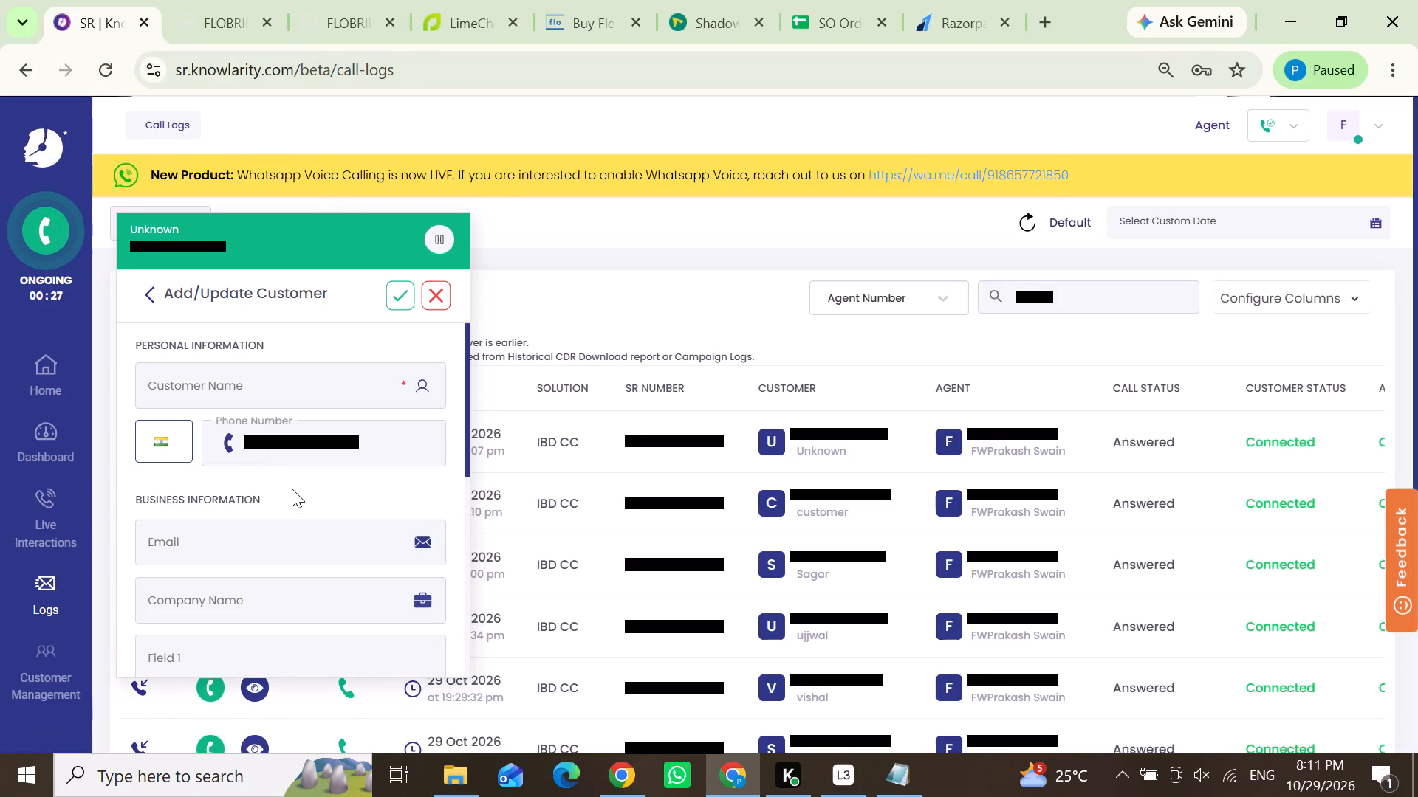
scroll(195, 584, down, 1)
click(219, 538)
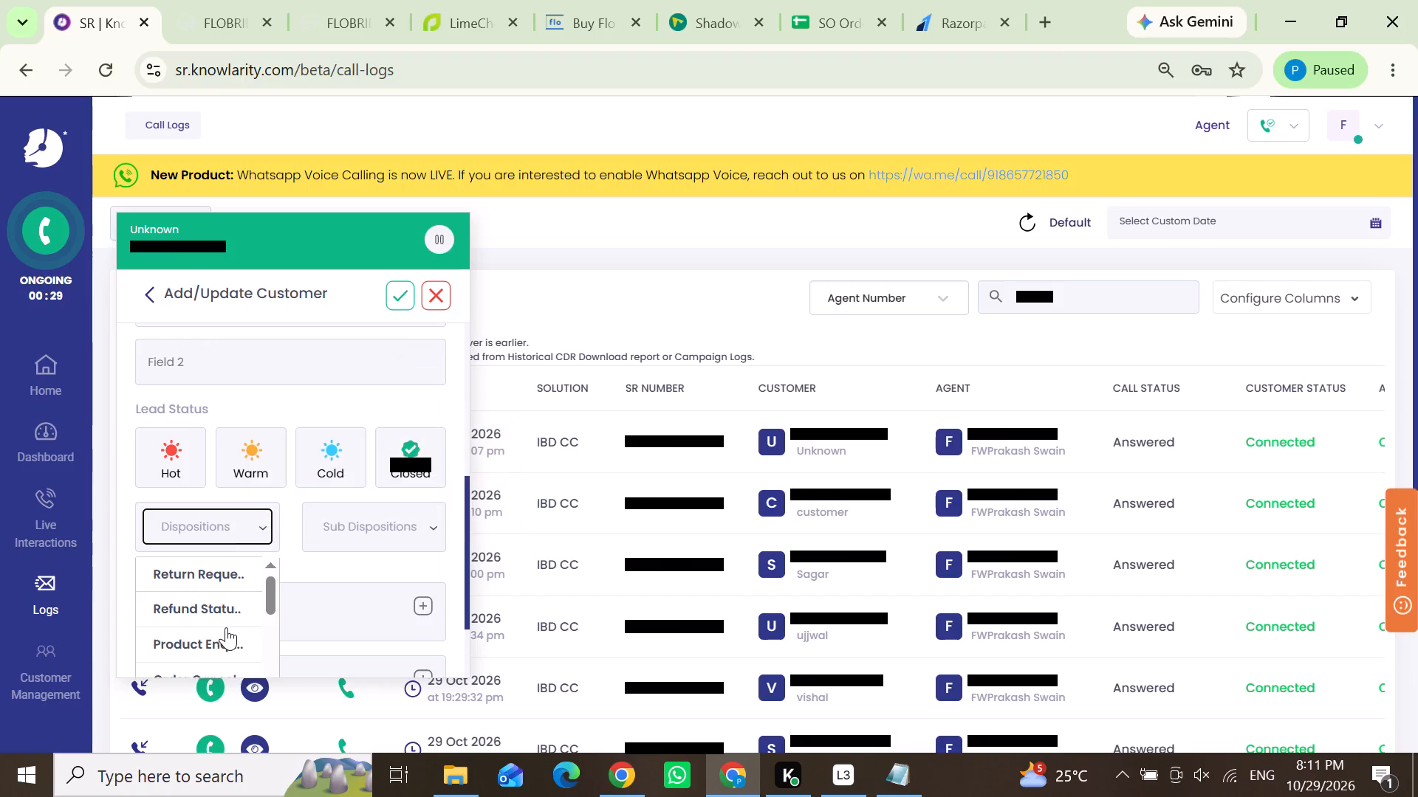
click(227, 636)
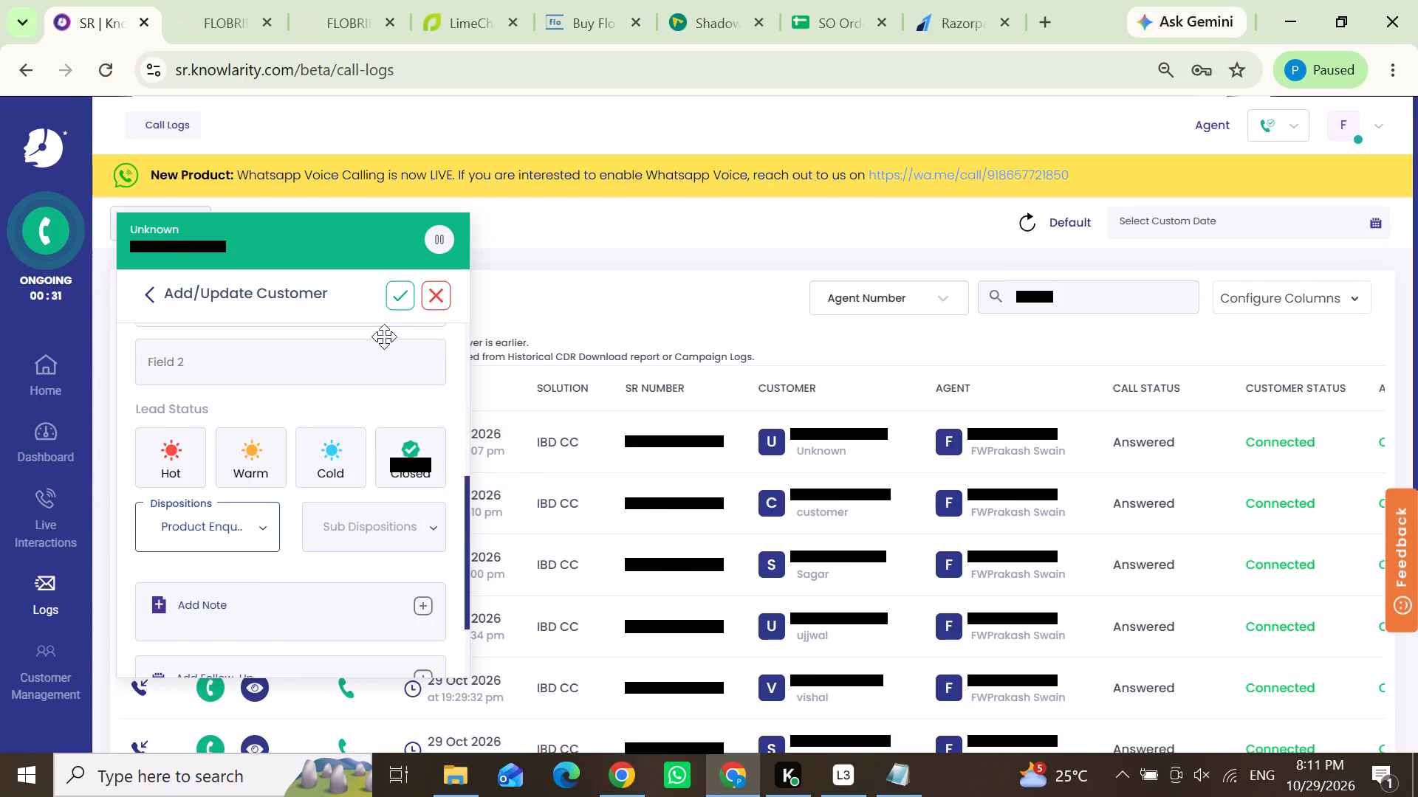
click(397, 300)
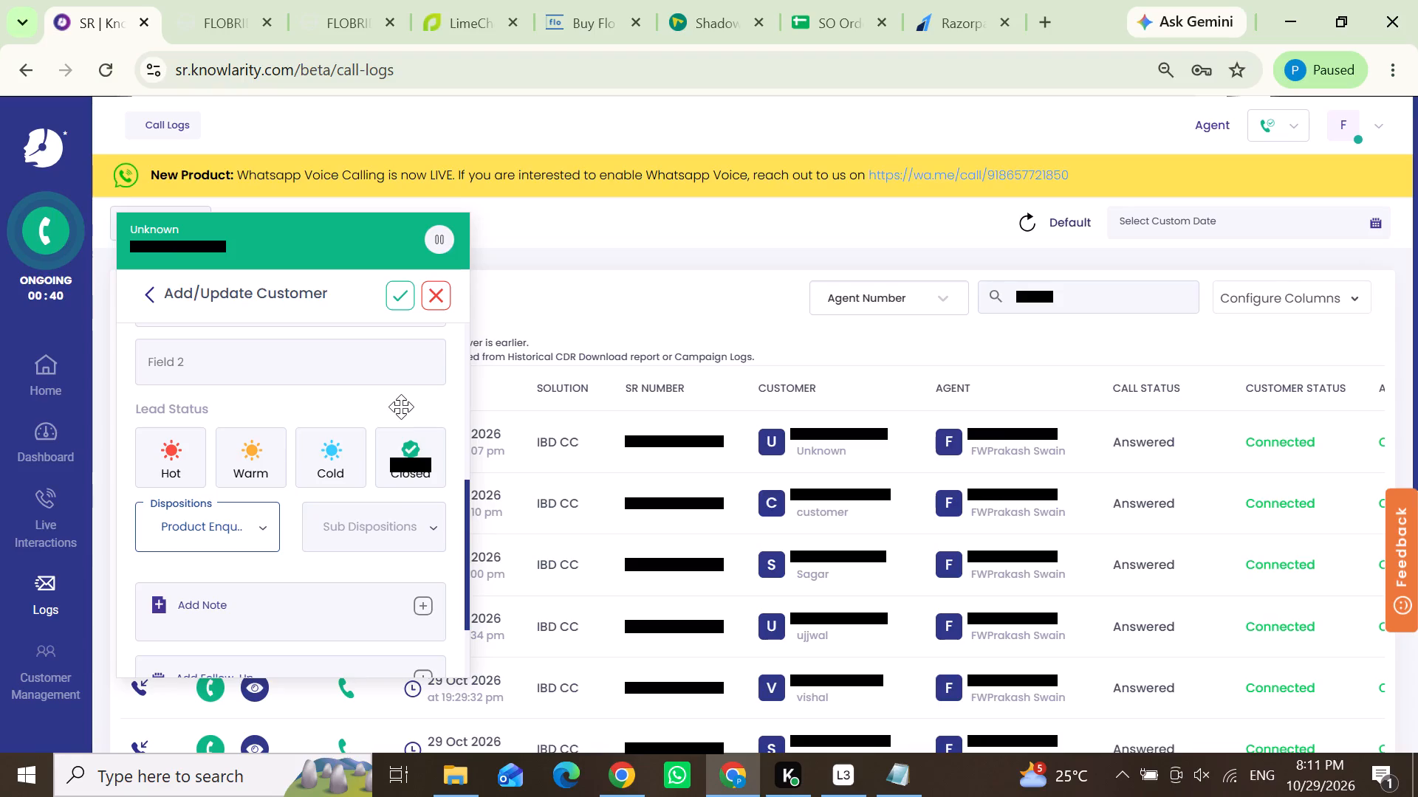
scroll(310, 387, up, 1)
click(234, 376)
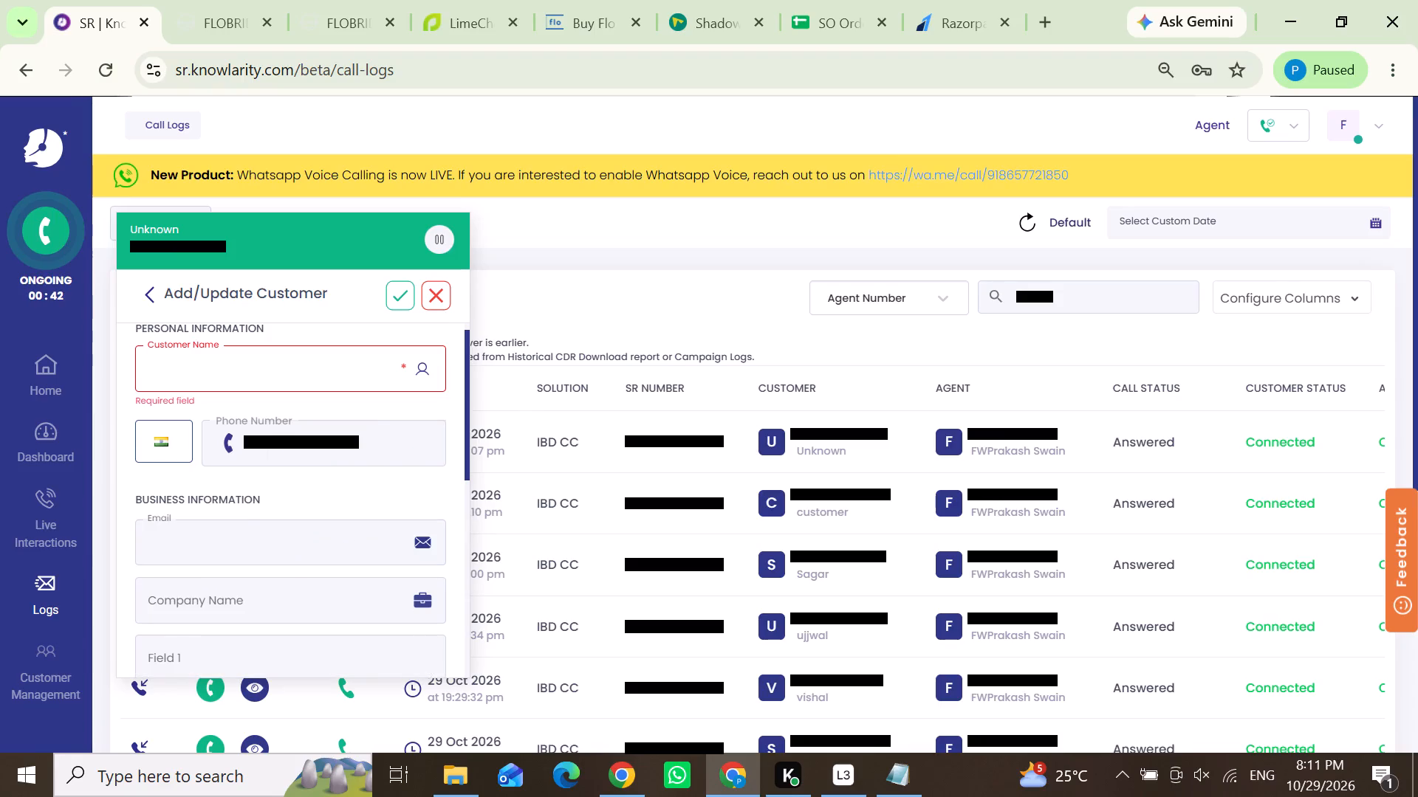
text(shravani)
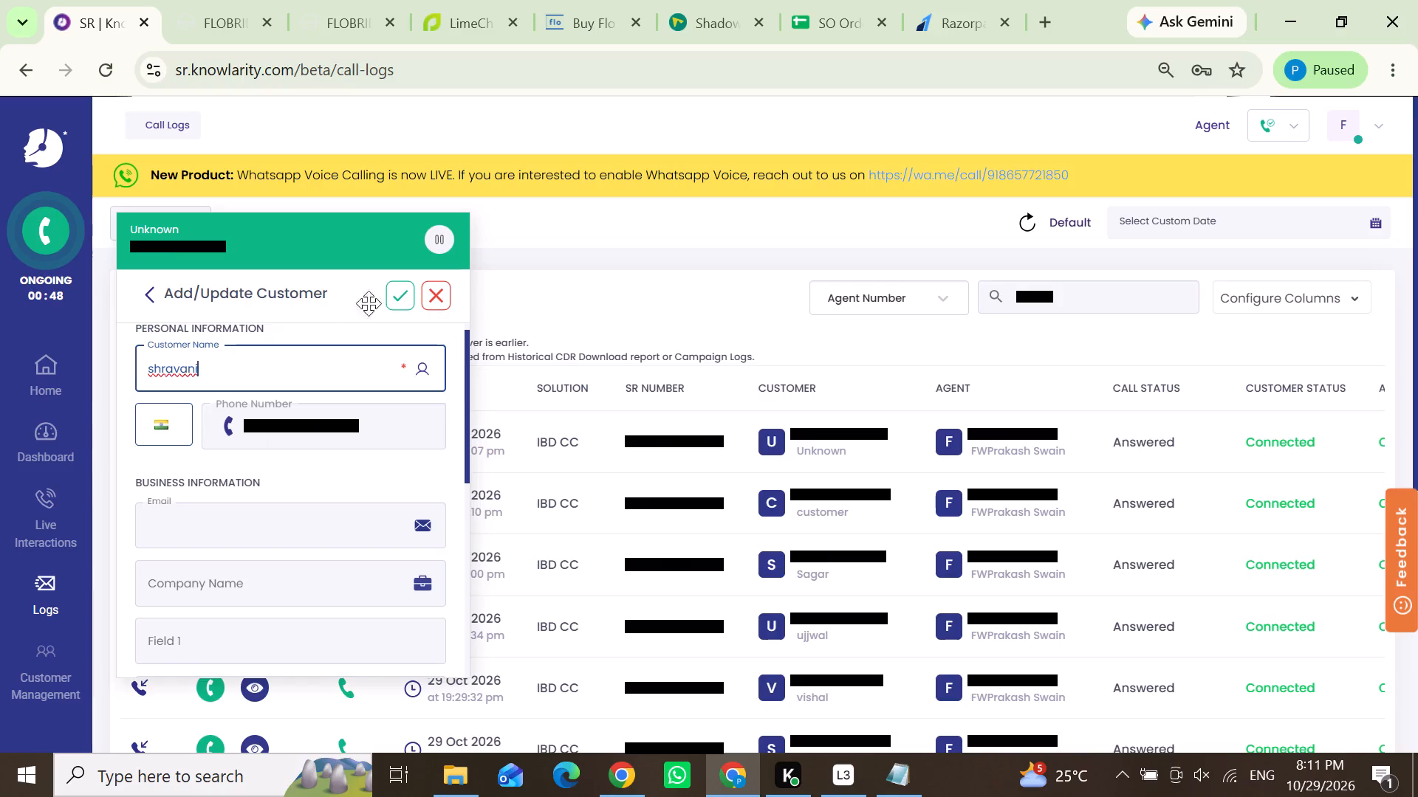
click(400, 296)
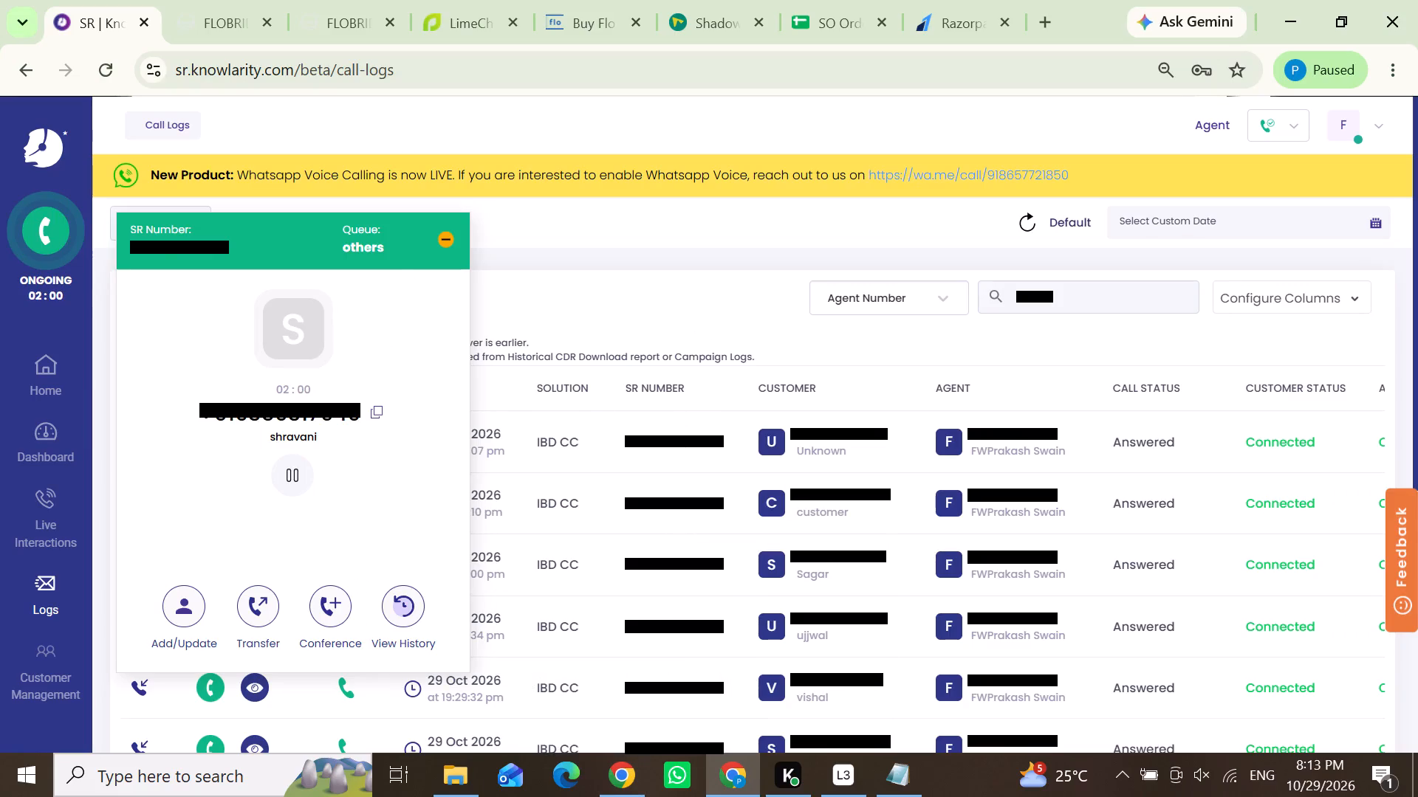
On the Flo website, look up the Ortho mattress's offer price for Queen size with 8 inch thickness.
click(606, 13)
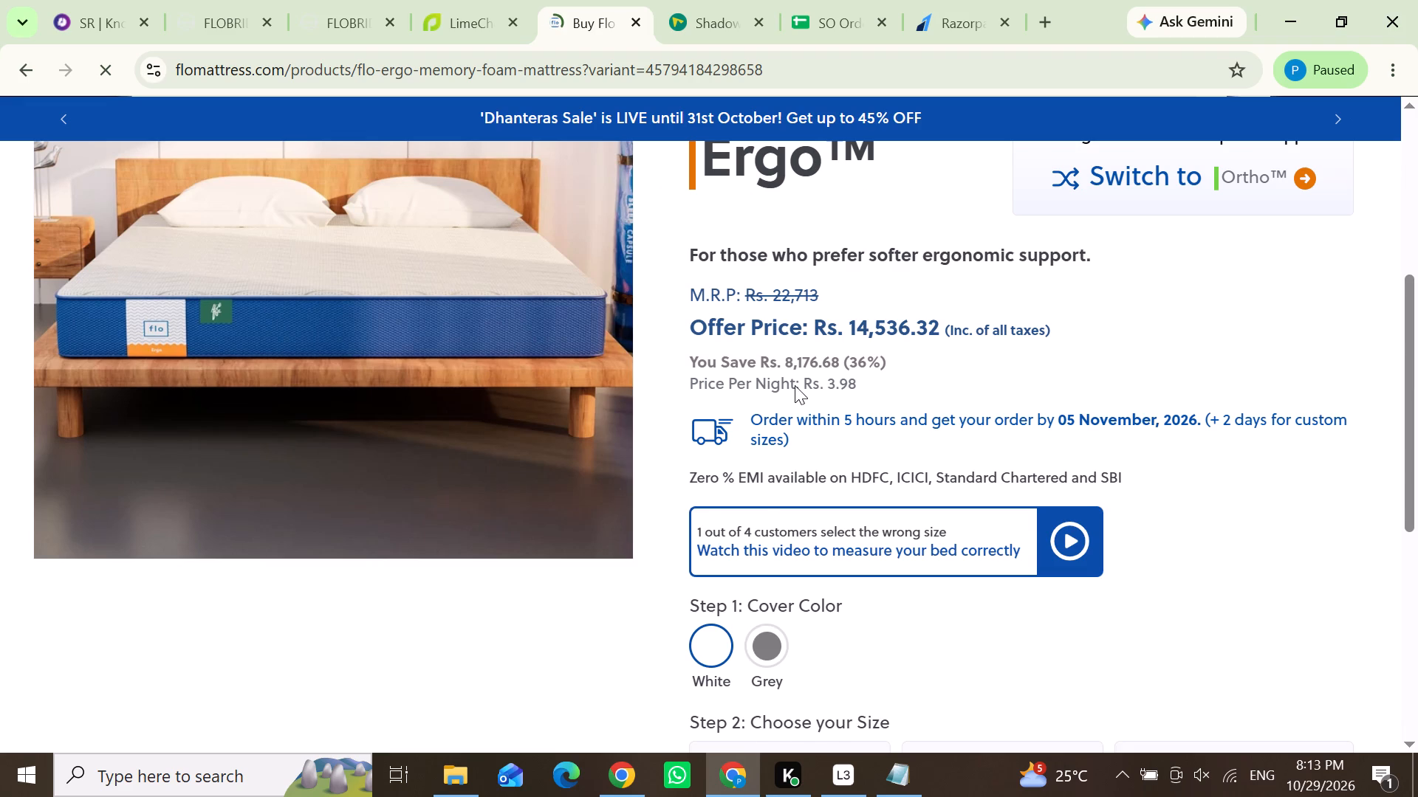
scroll(795, 385, up, 1)
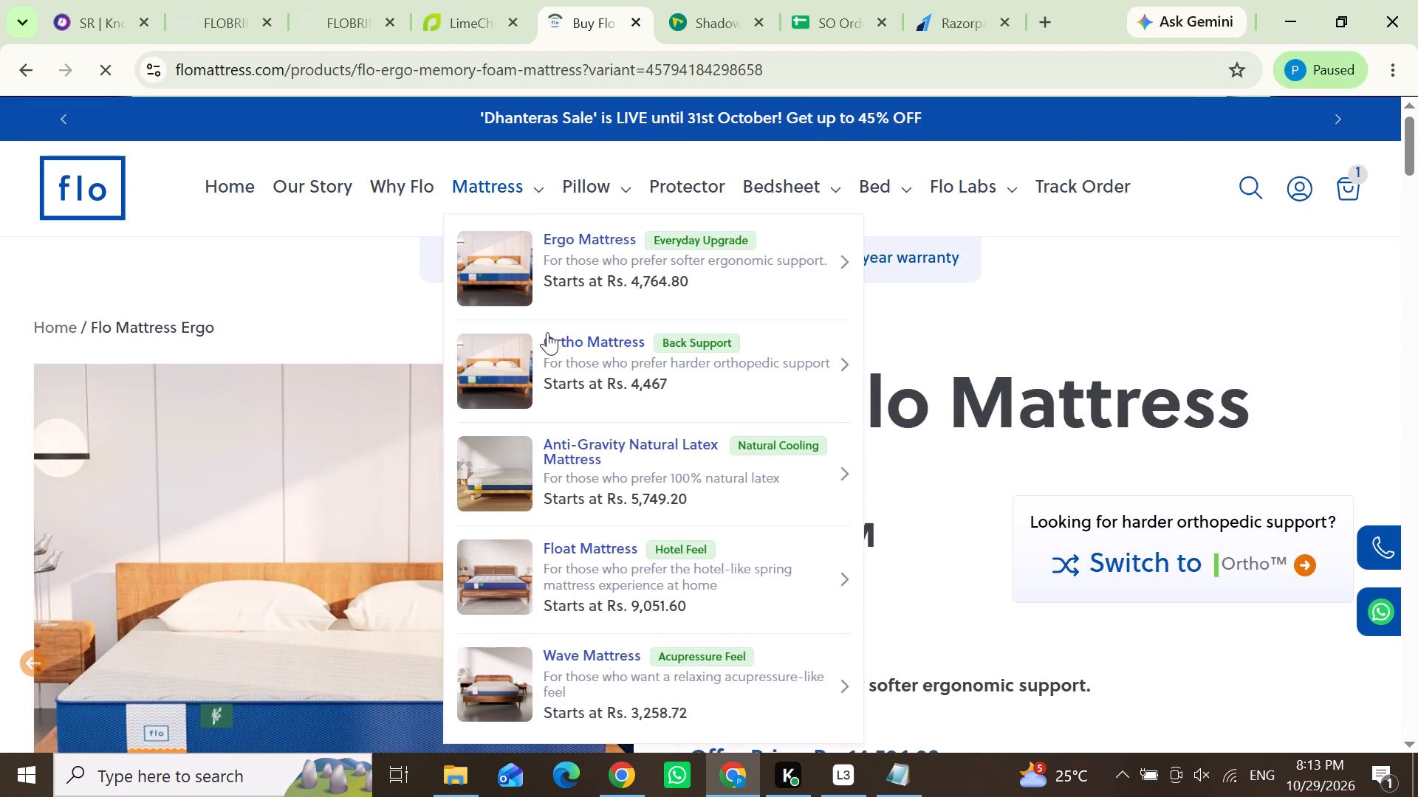
click(560, 342)
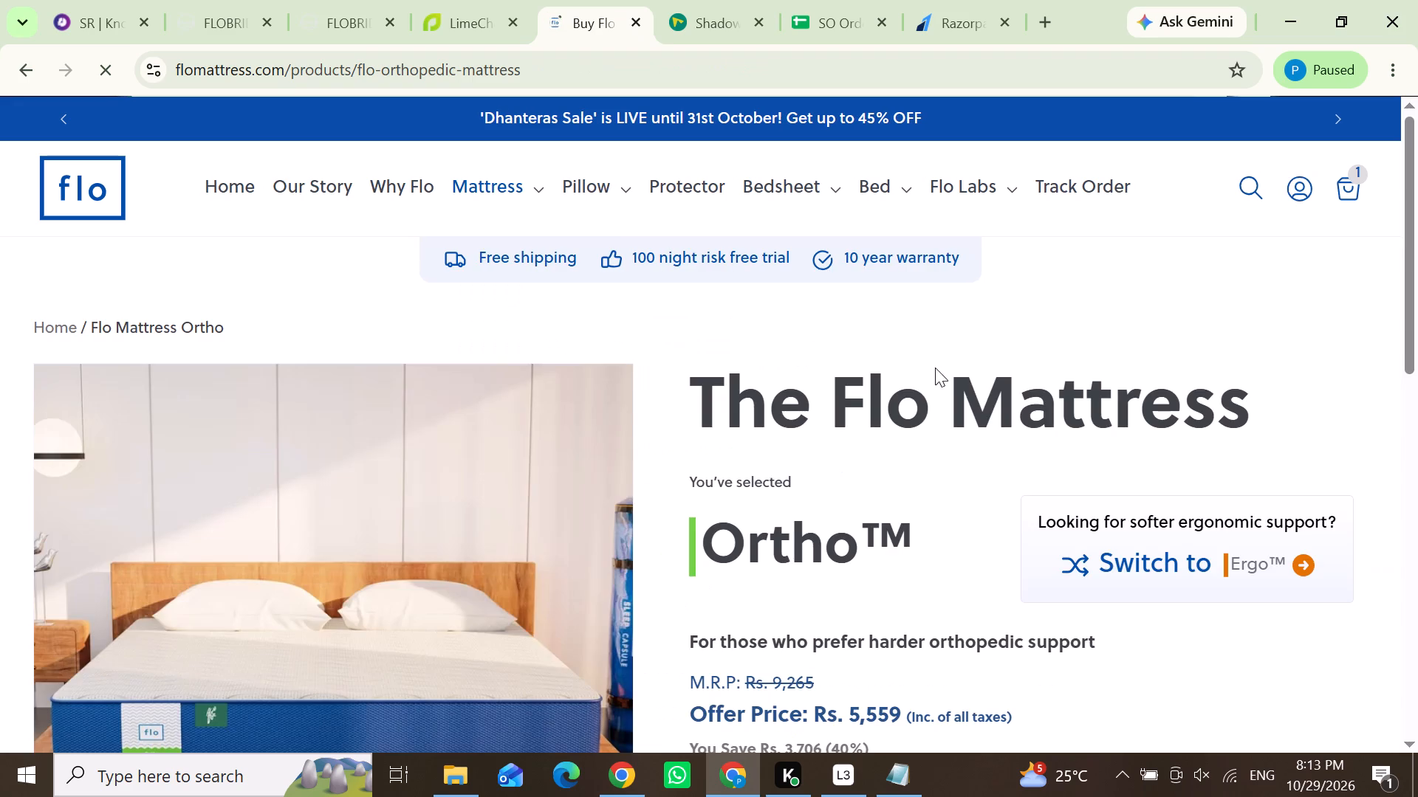
scroll(935, 411, down, 1)
click(810, 711)
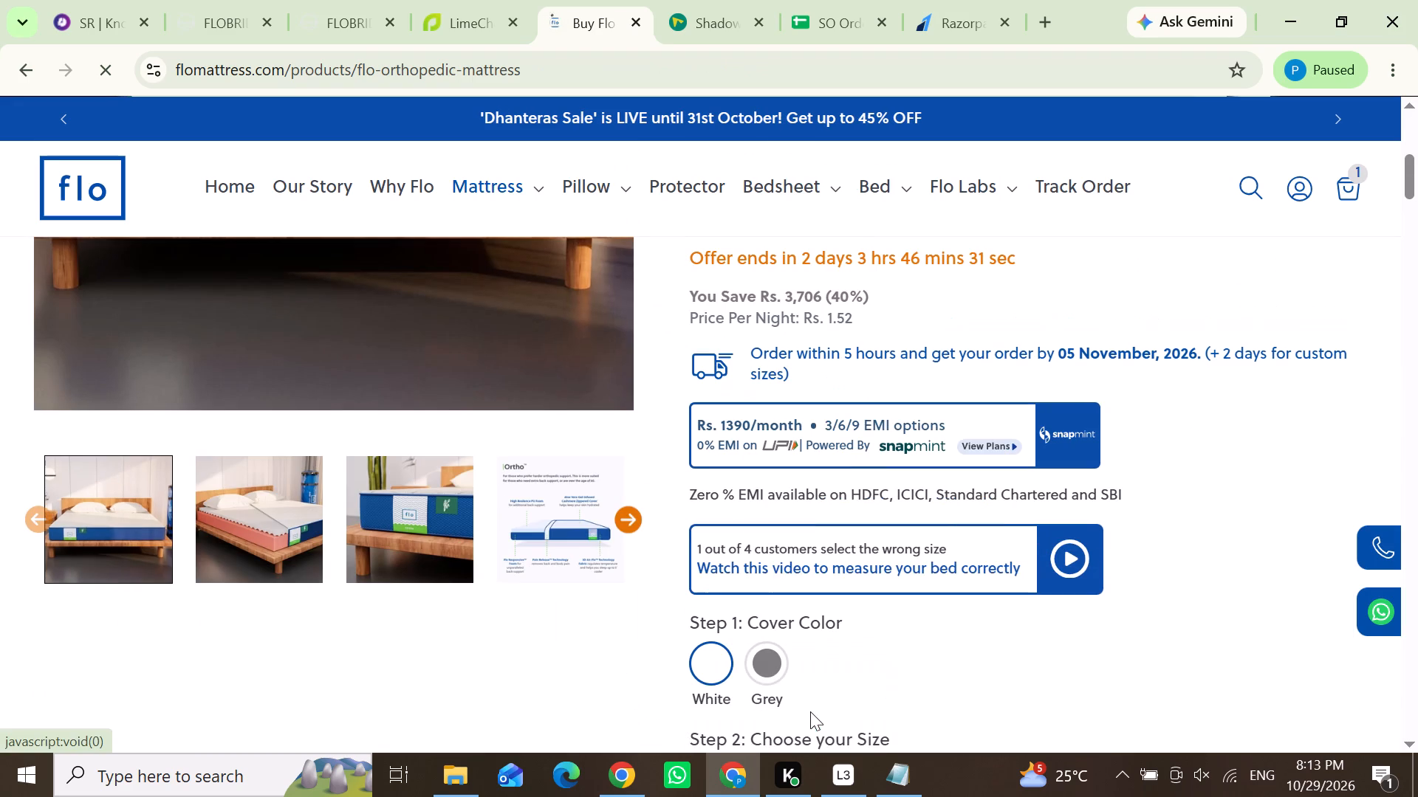
drag(1416, 163, 1416, 179)
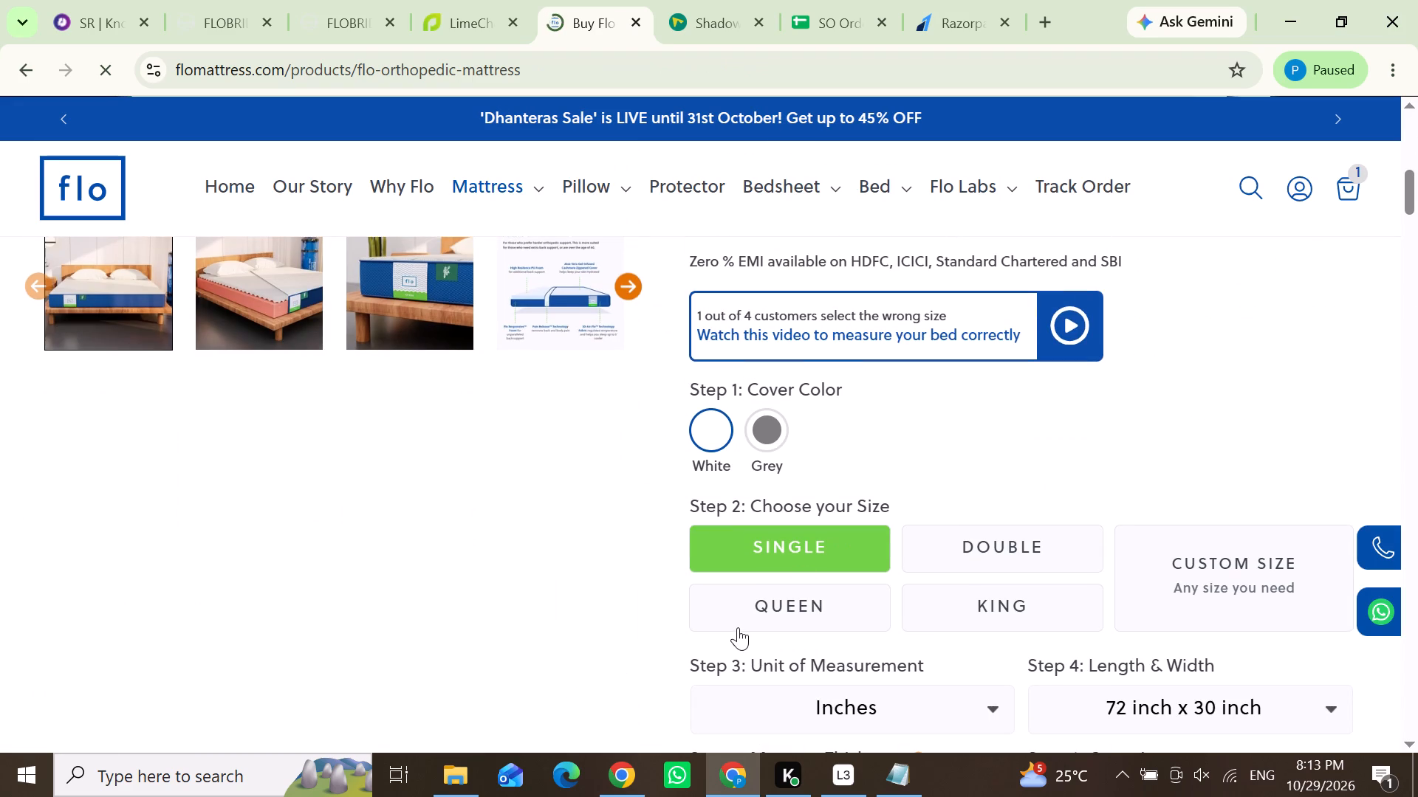
click(737, 617)
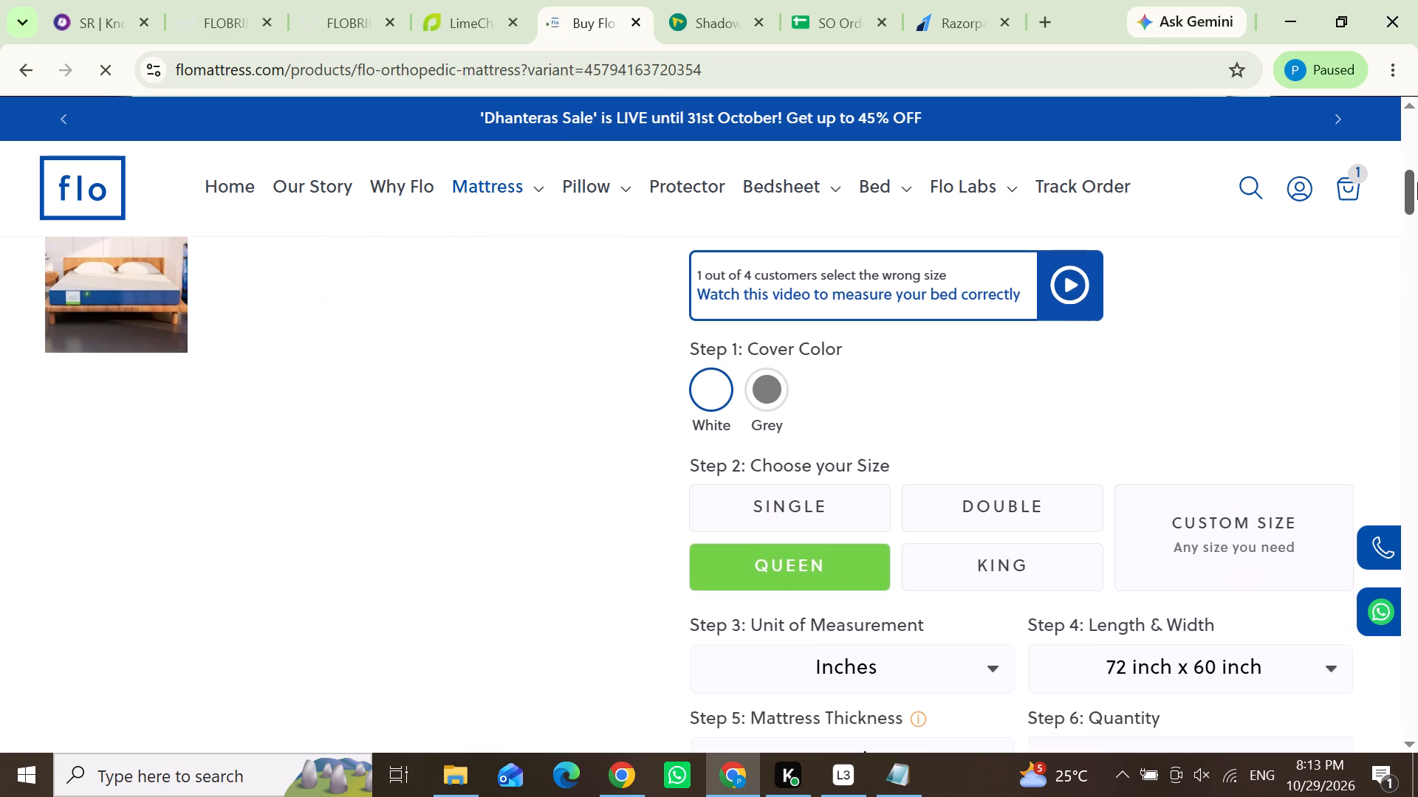
drag(1417, 182, 1417, 195)
click(925, 618)
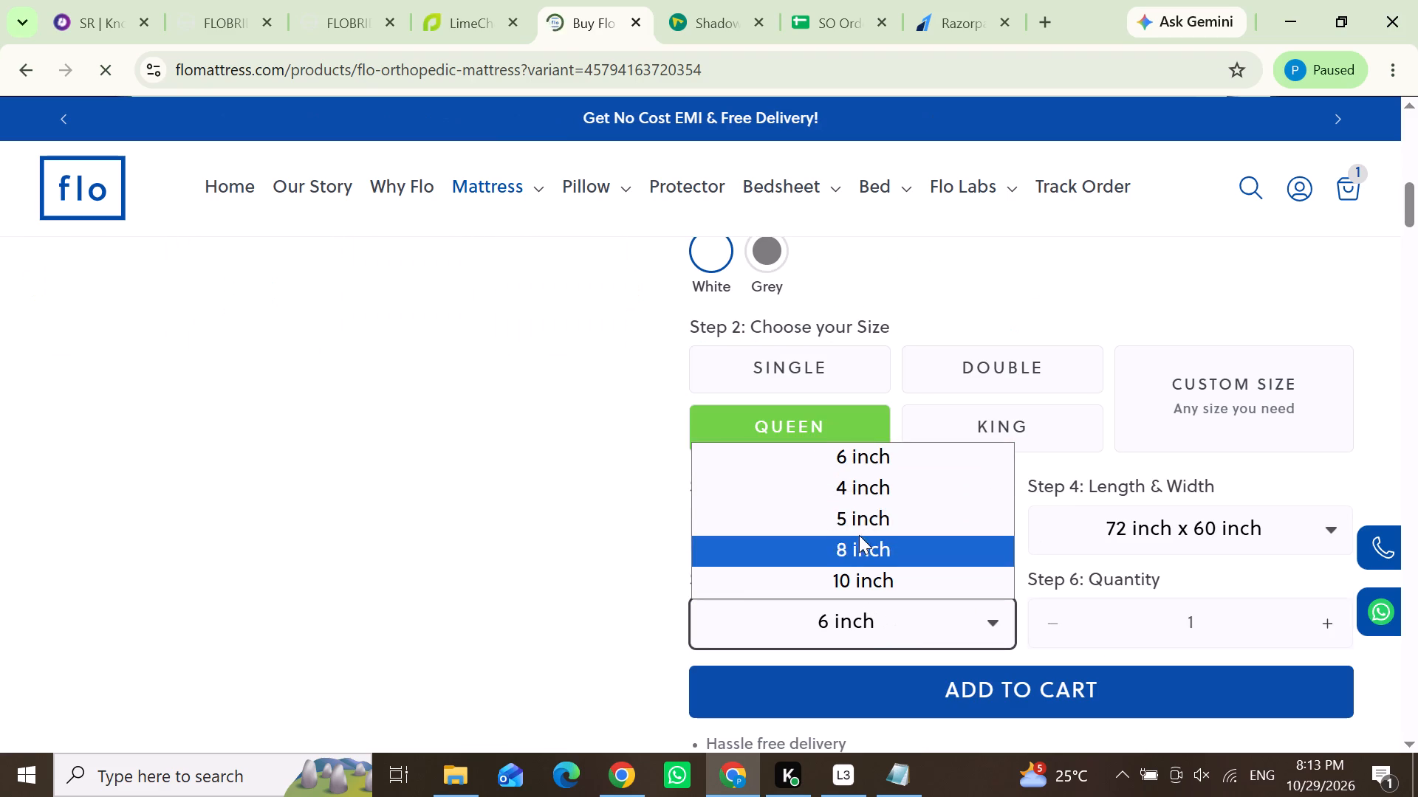
click(857, 549)
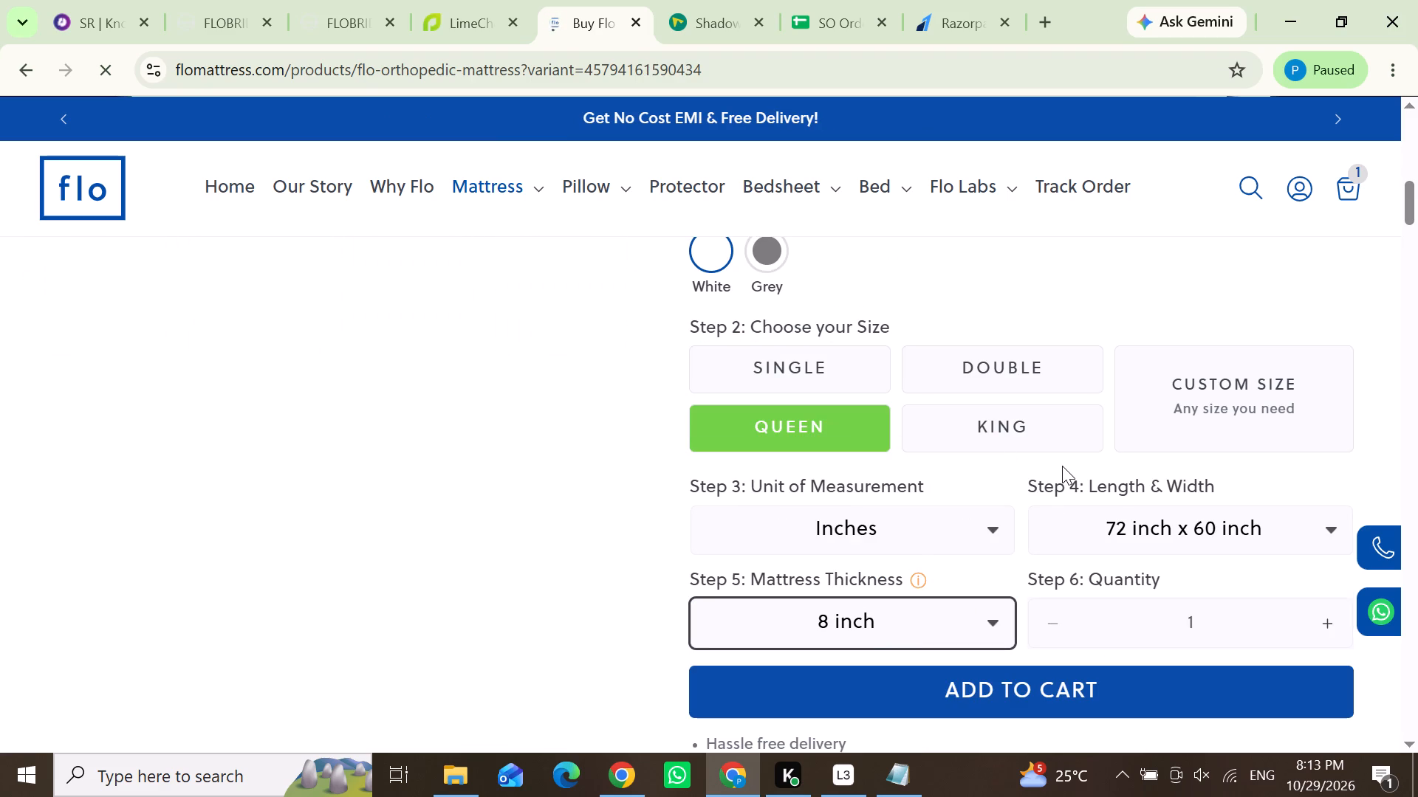
scroll(1062, 466, up, 1)
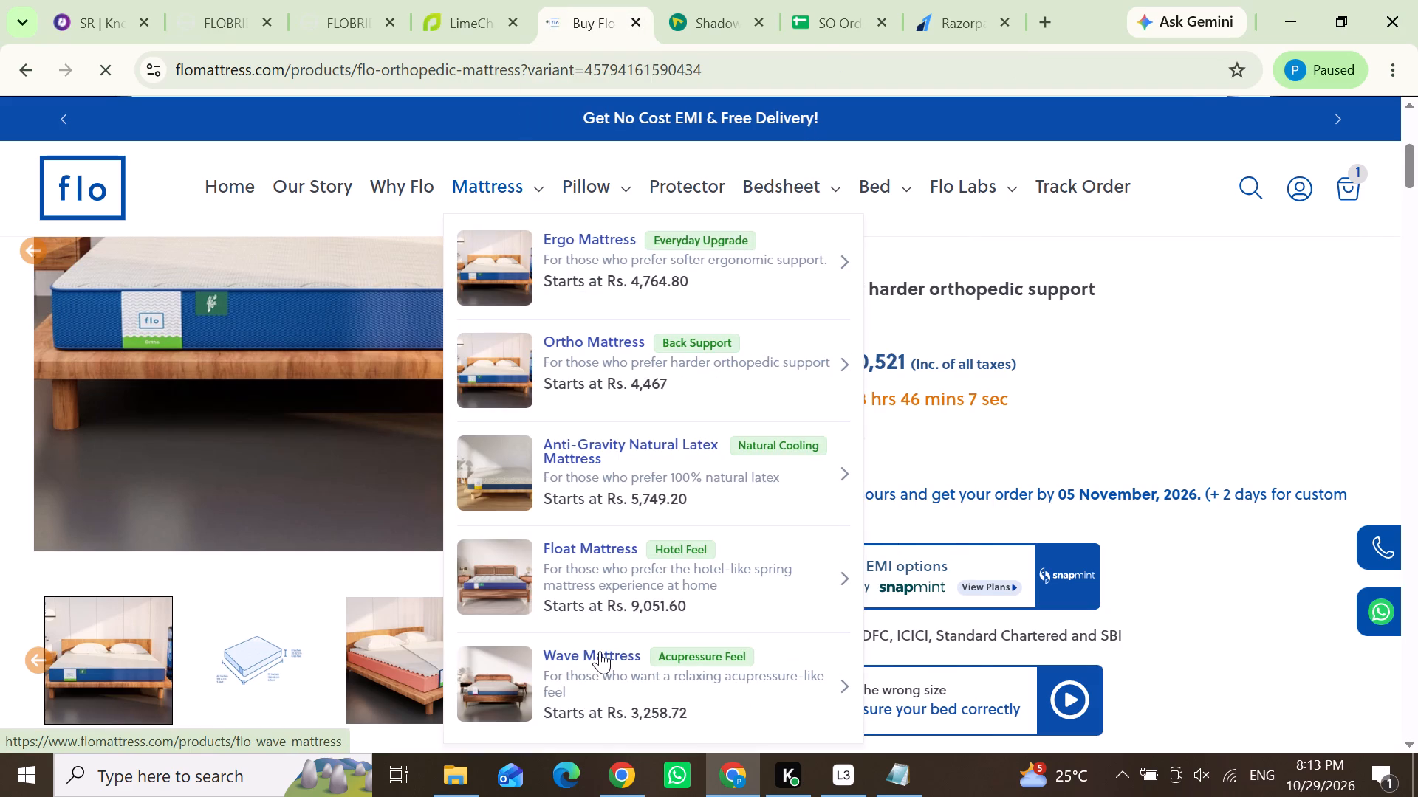
Look up the Flo Wave mattress's offer price in Queen size and check its tax note.
click(572, 658)
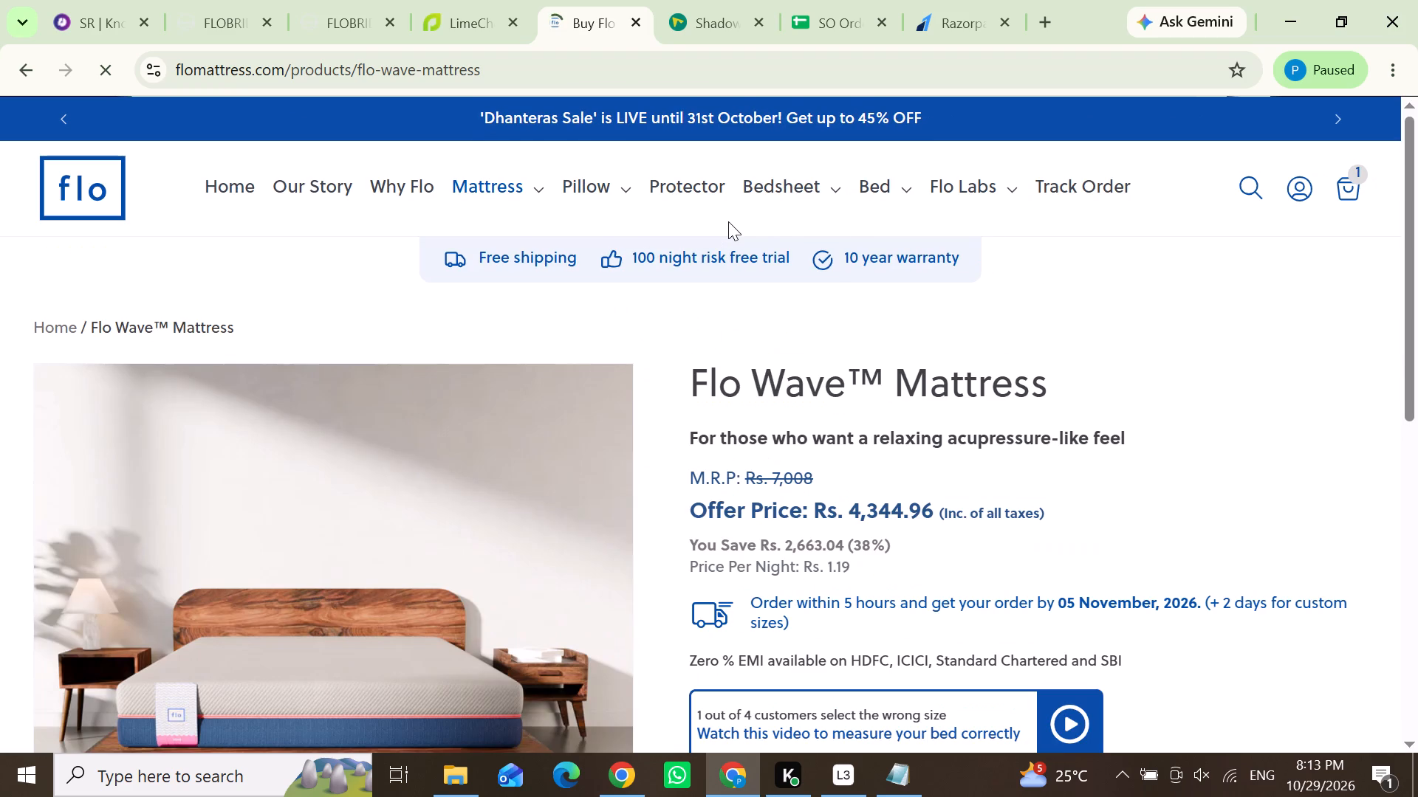
scroll(857, 472, down, 1)
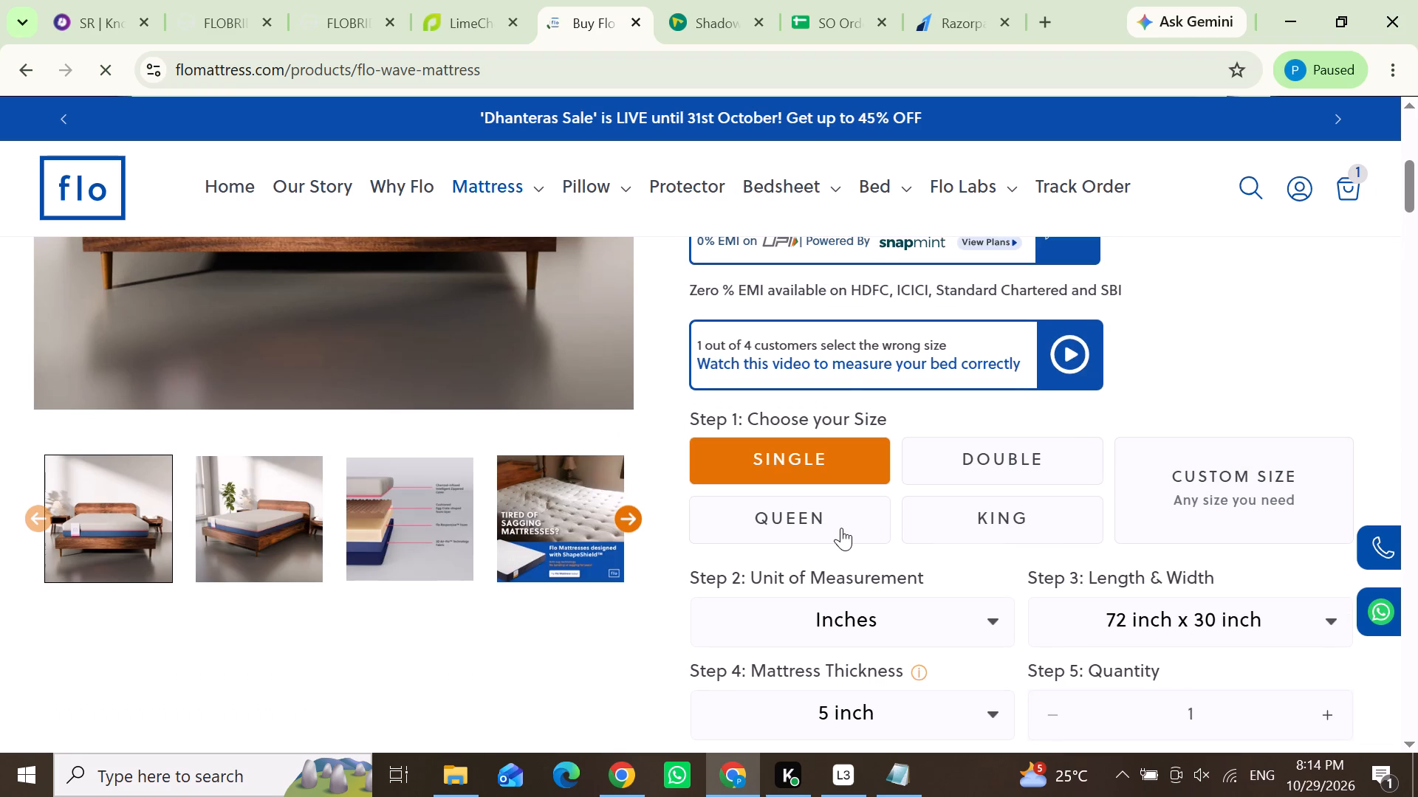
click(834, 516)
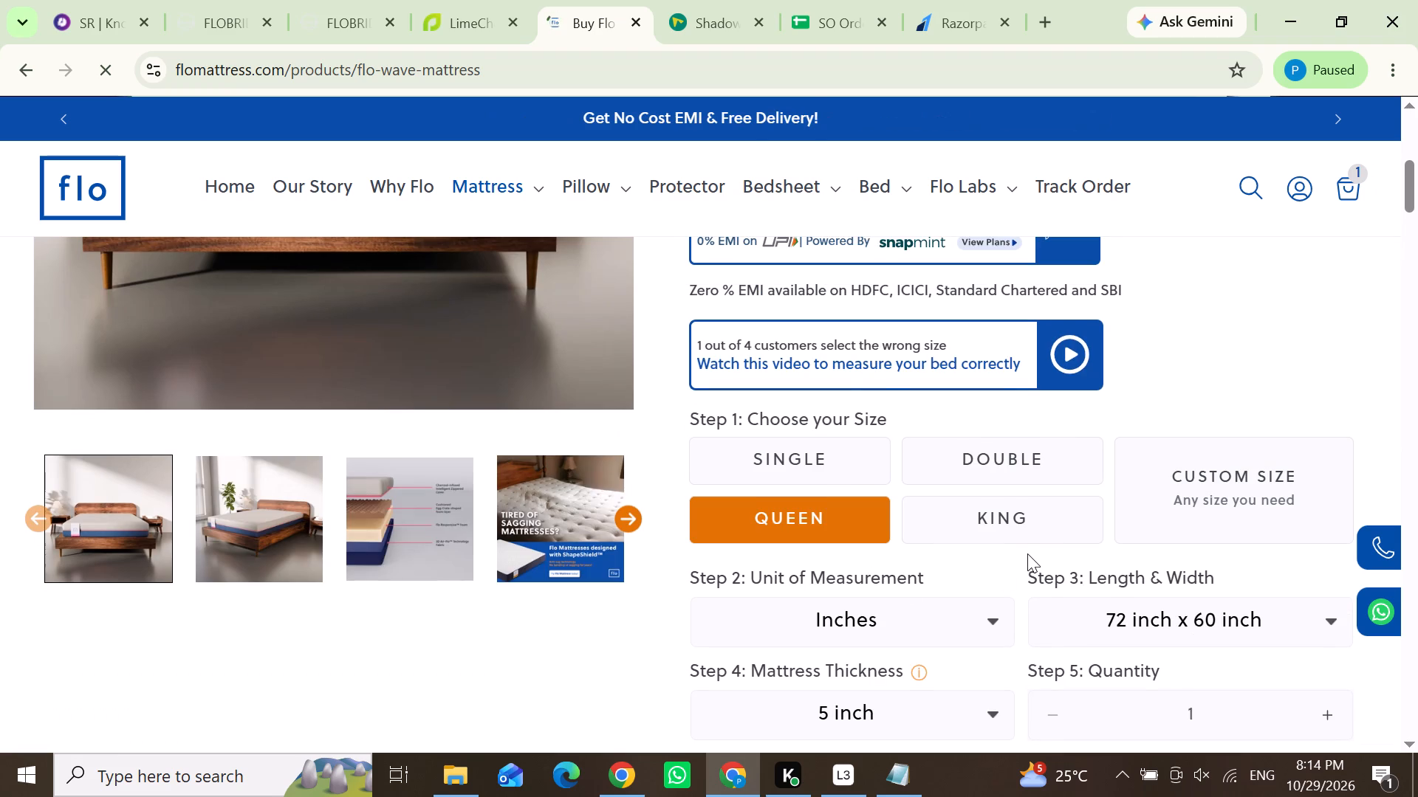
scroll(1091, 450, up, 1)
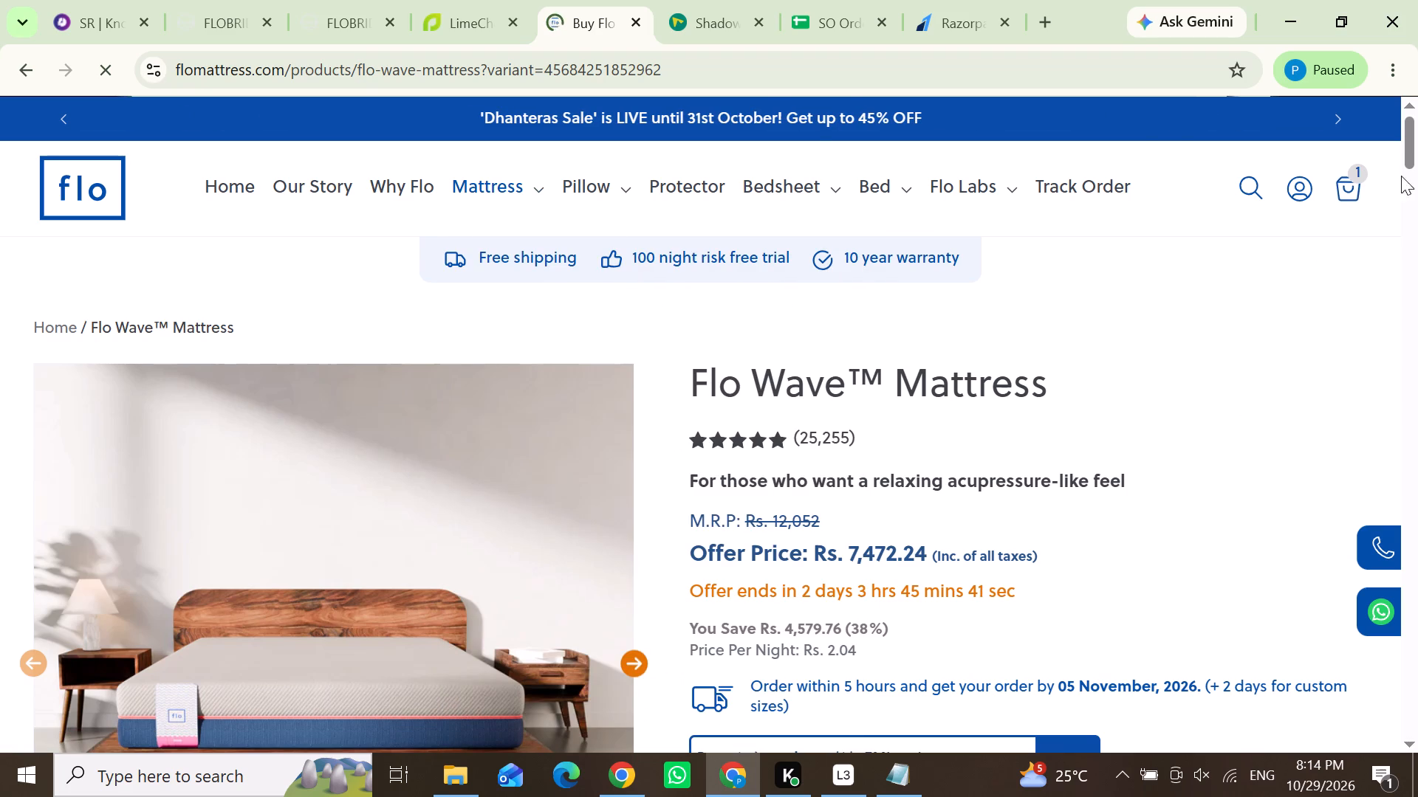
drag(1417, 162, 1417, 174)
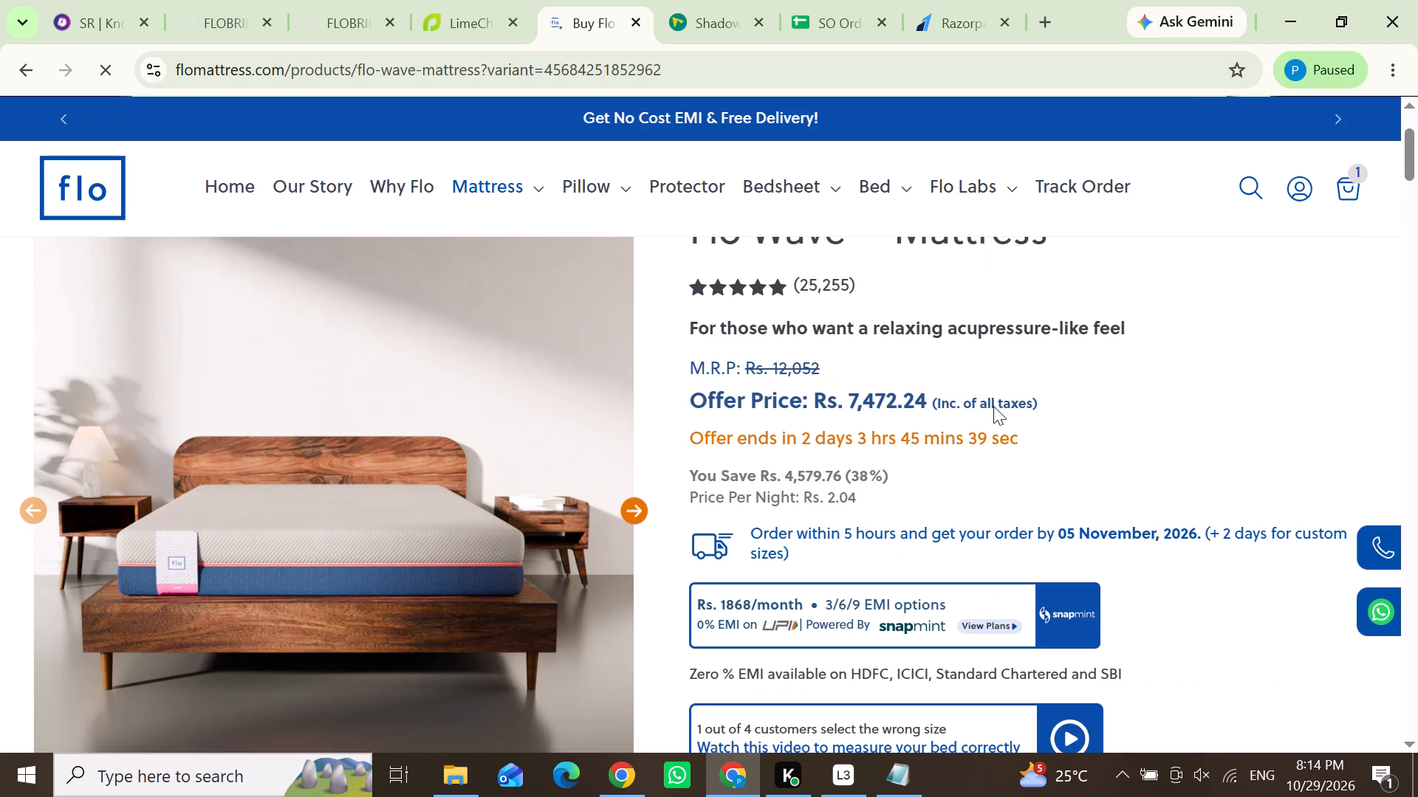
drag(1055, 394, 935, 400)
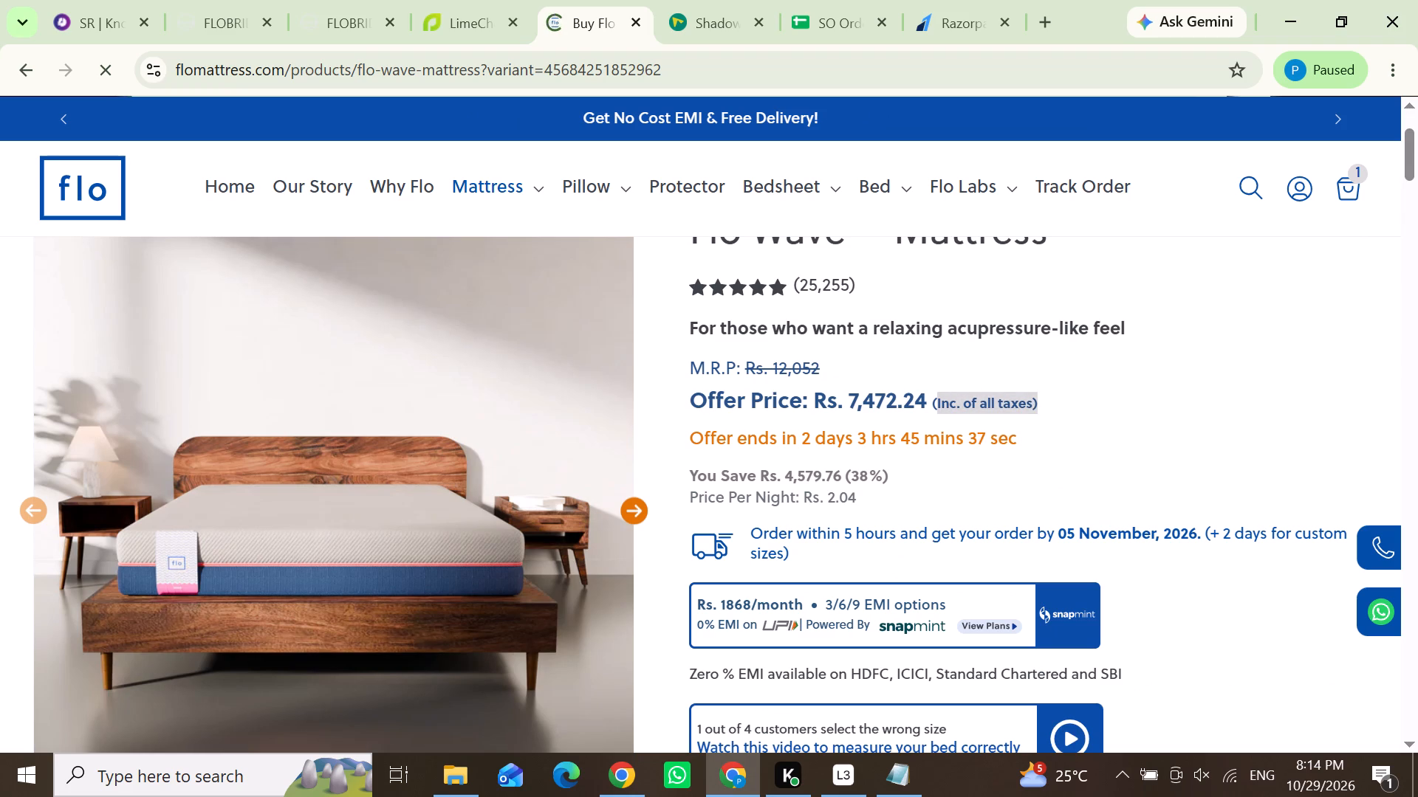
drag(935, 400, 1030, 395)
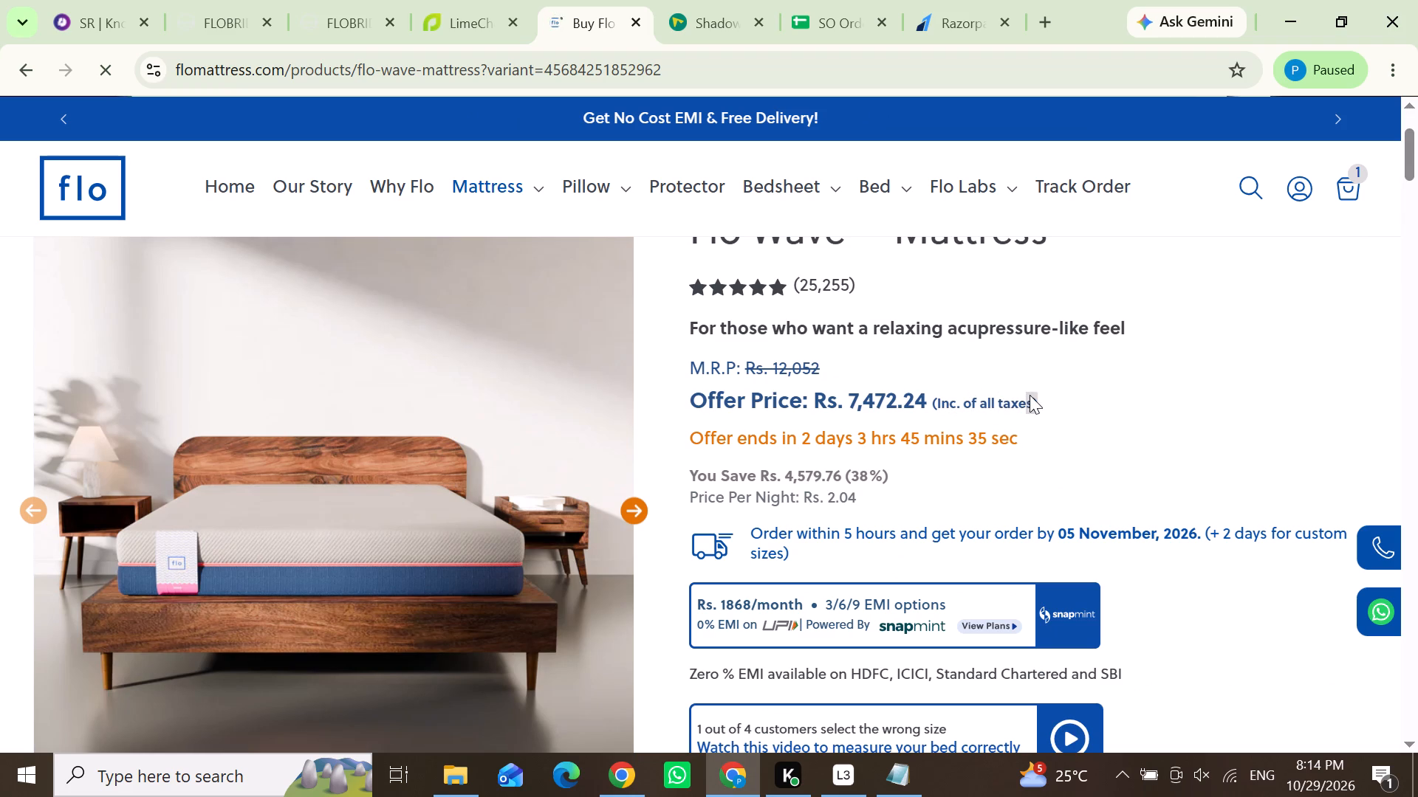
drag(1030, 395, 1039, 395)
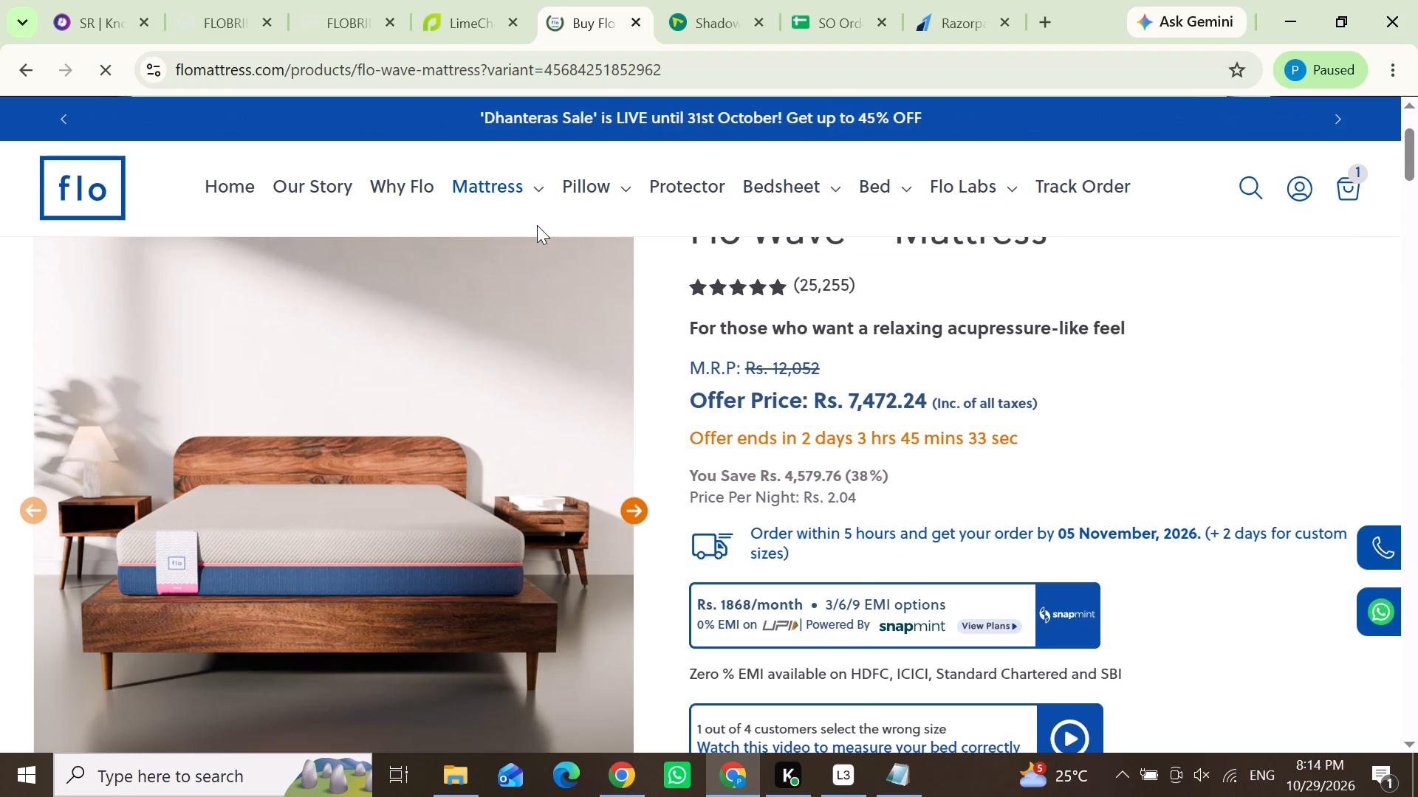
Bring up the Ortho mattress product page again.
click(579, 342)
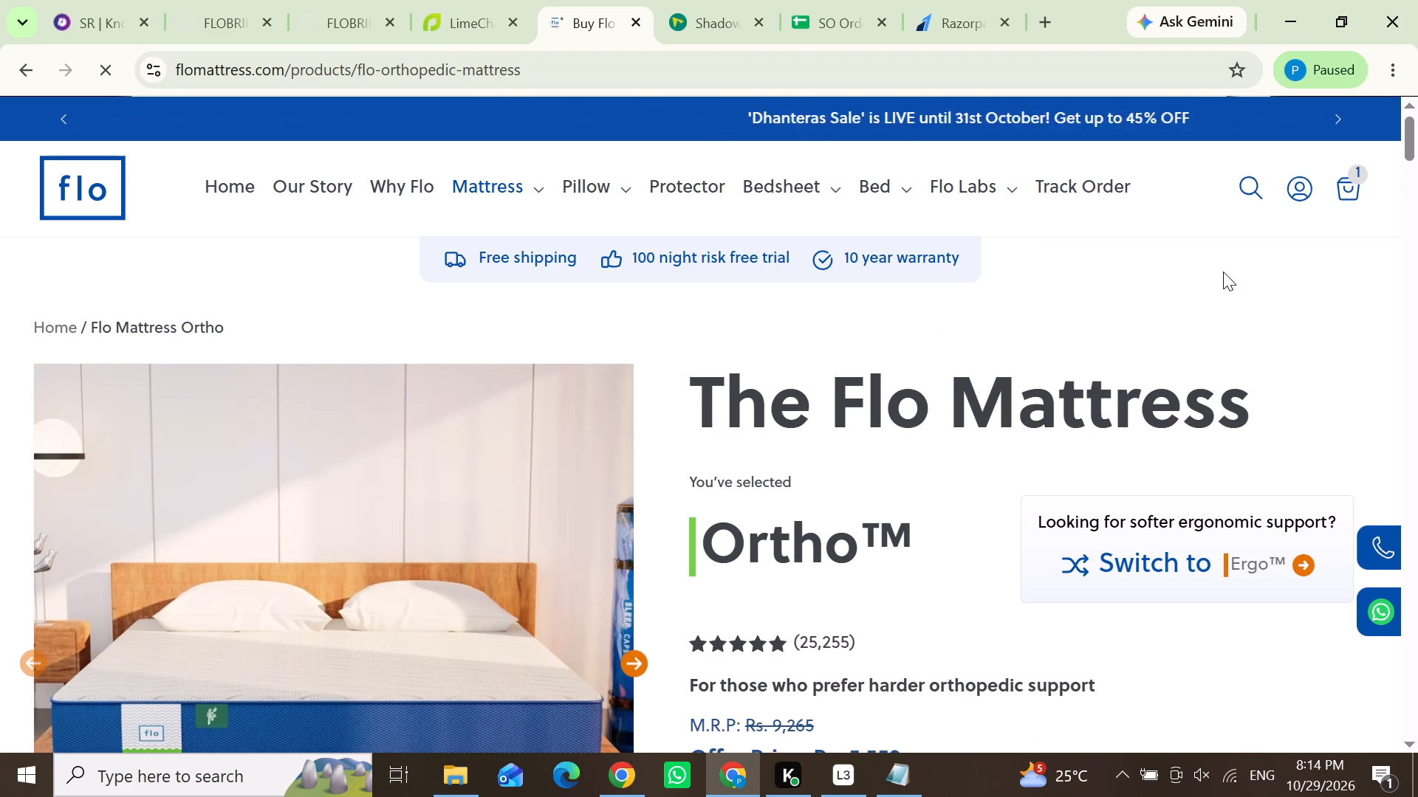
In Knowlarity's refreshed call logs, save the unknown 19:50:07 caller with customer name asdf and disposition Others.
click(106, 19)
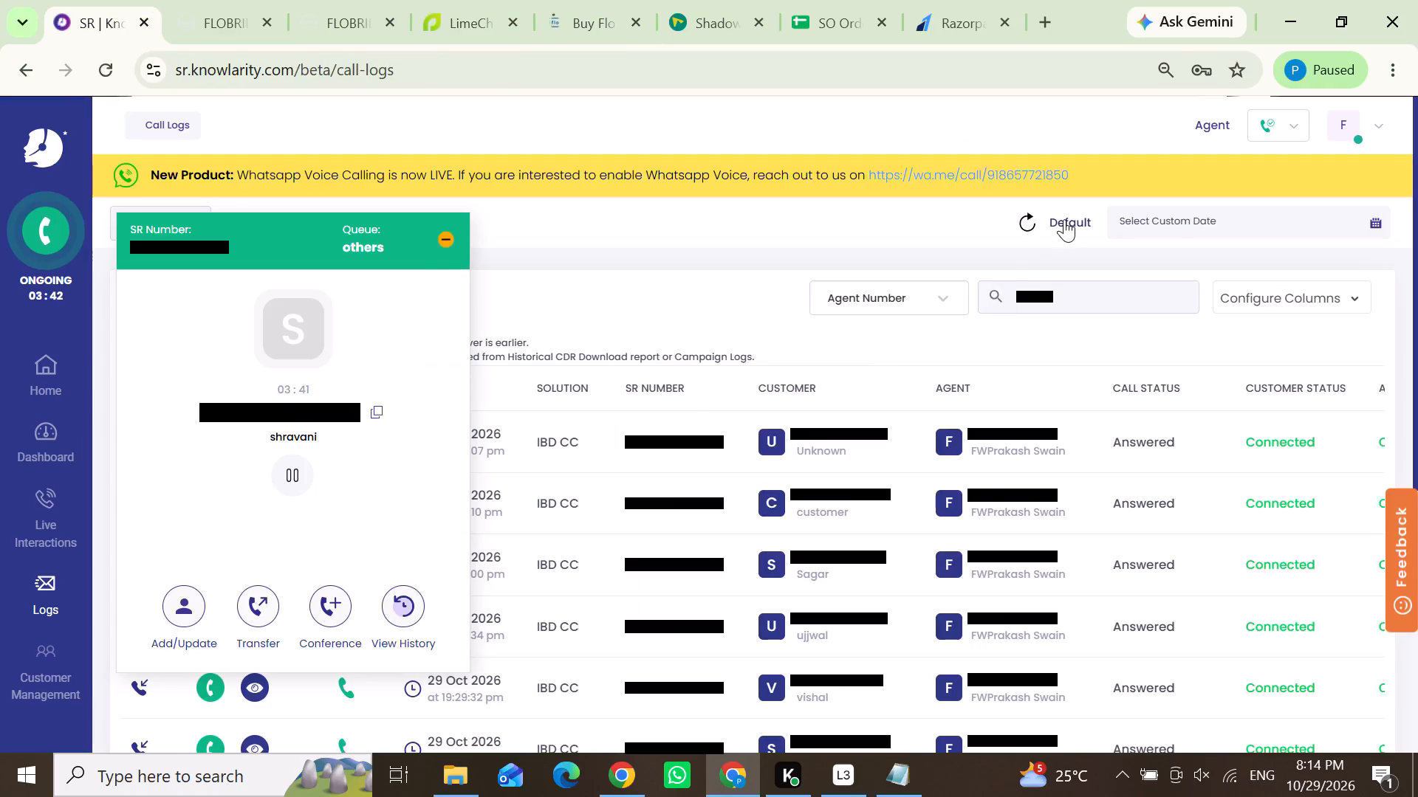
click(1064, 219)
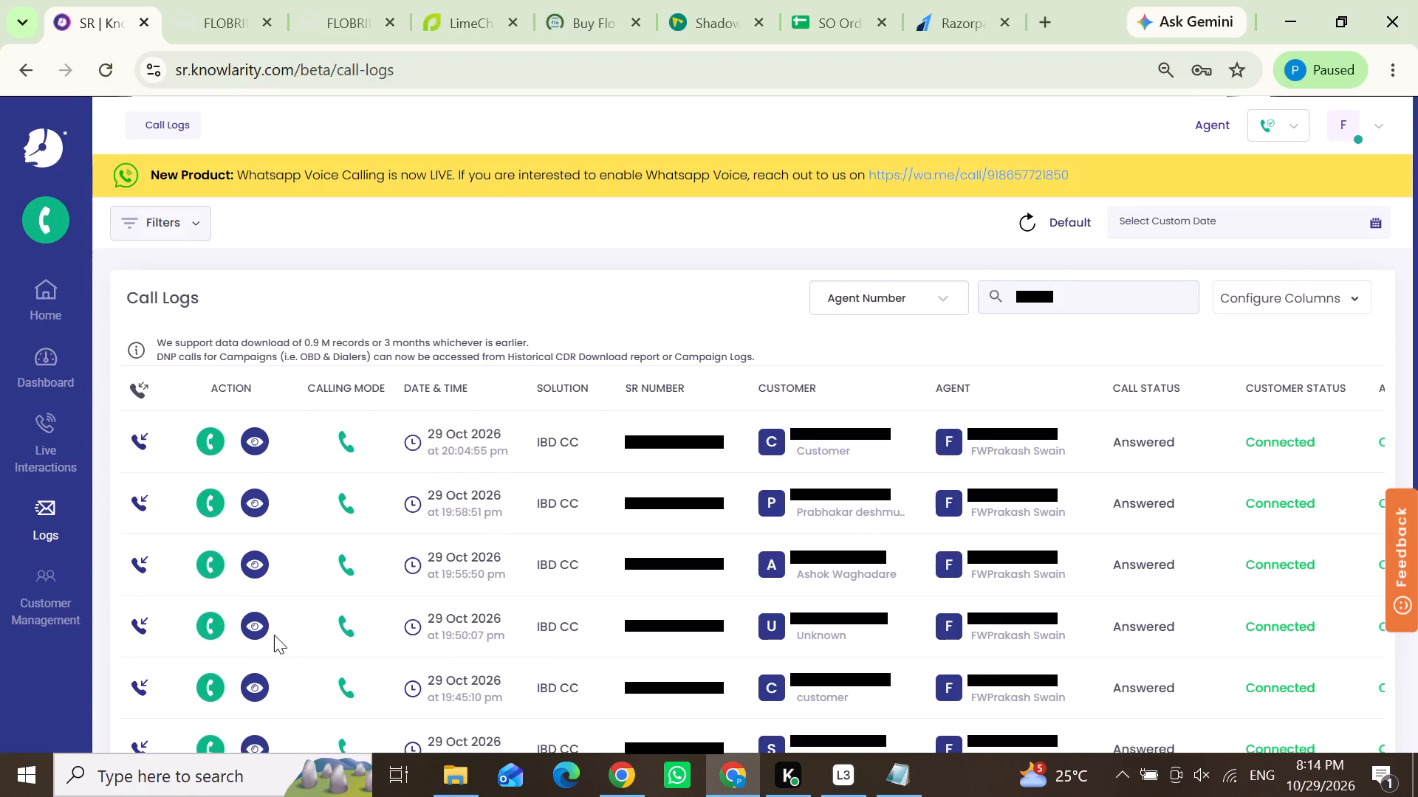
click(255, 630)
click(597, 220)
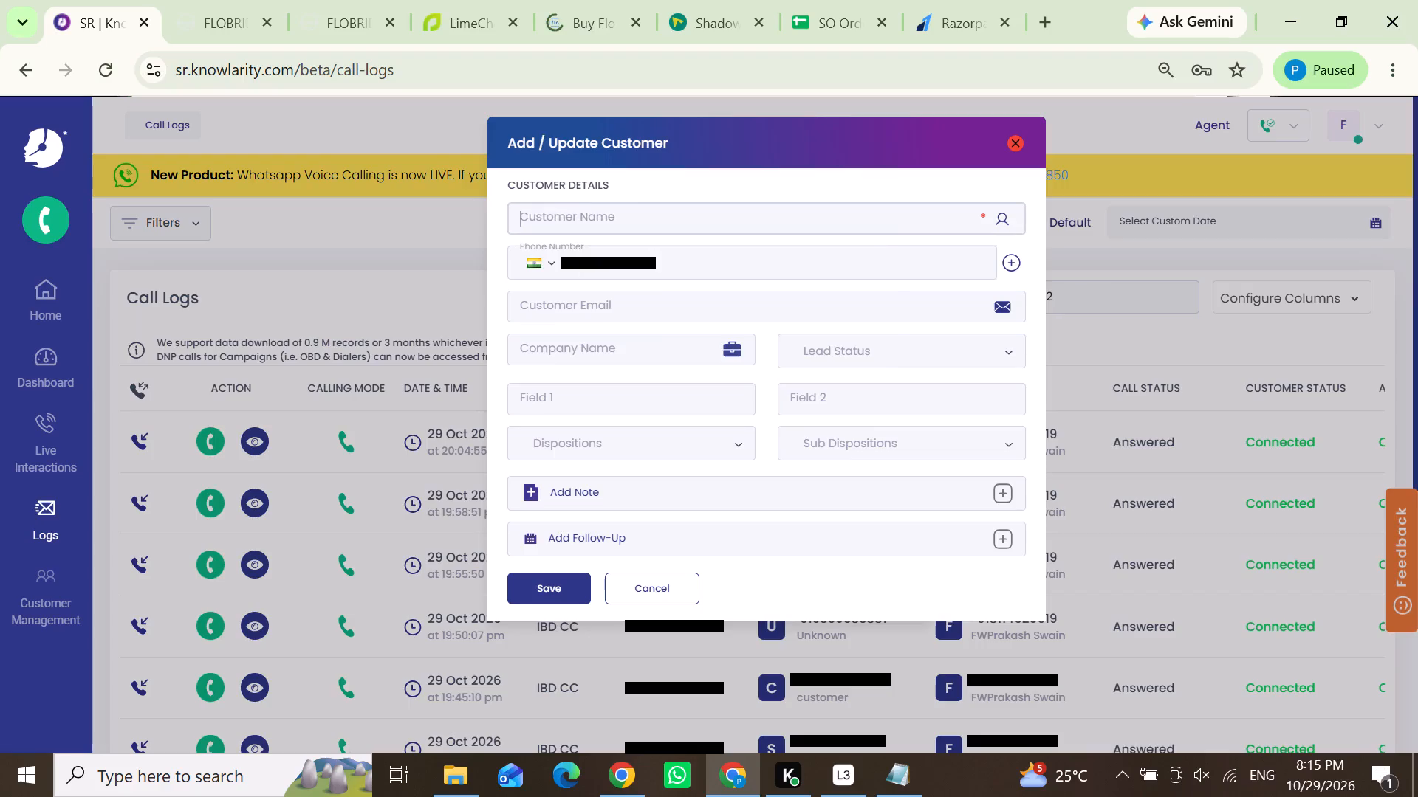
key(a)
text(sdf)
click(564, 461)
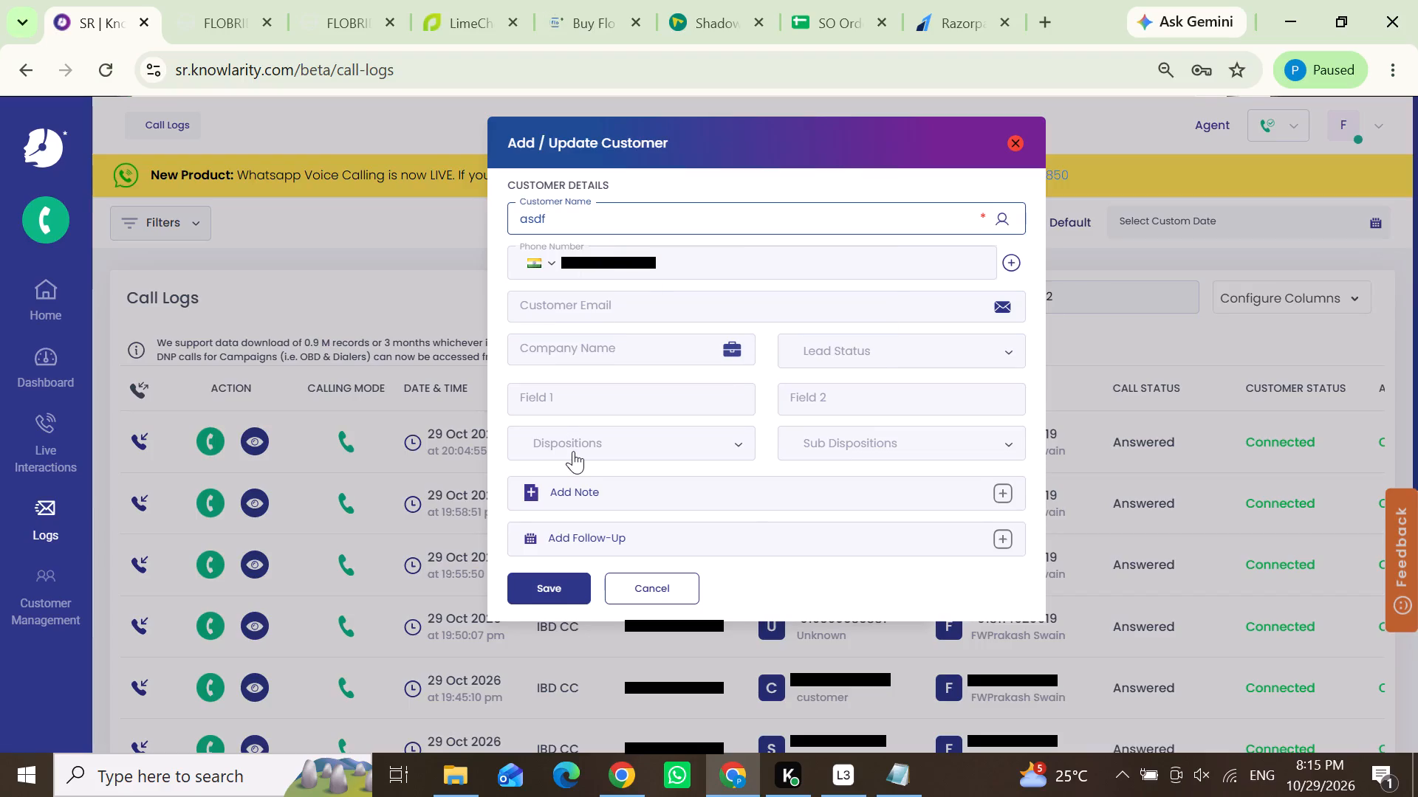
click(573, 451)
drag(746, 495, 737, 646)
click(549, 509)
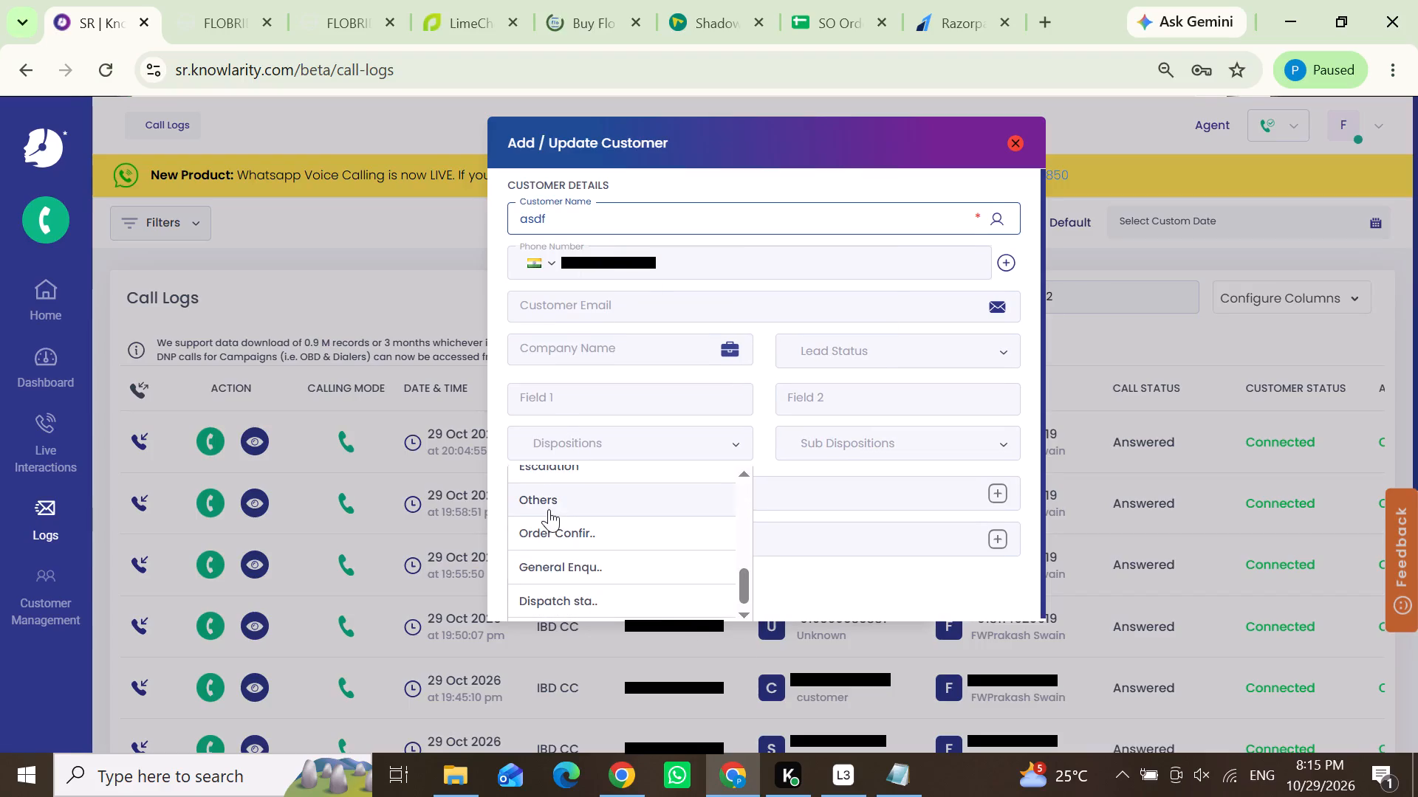
click(545, 598)
click(545, 590)
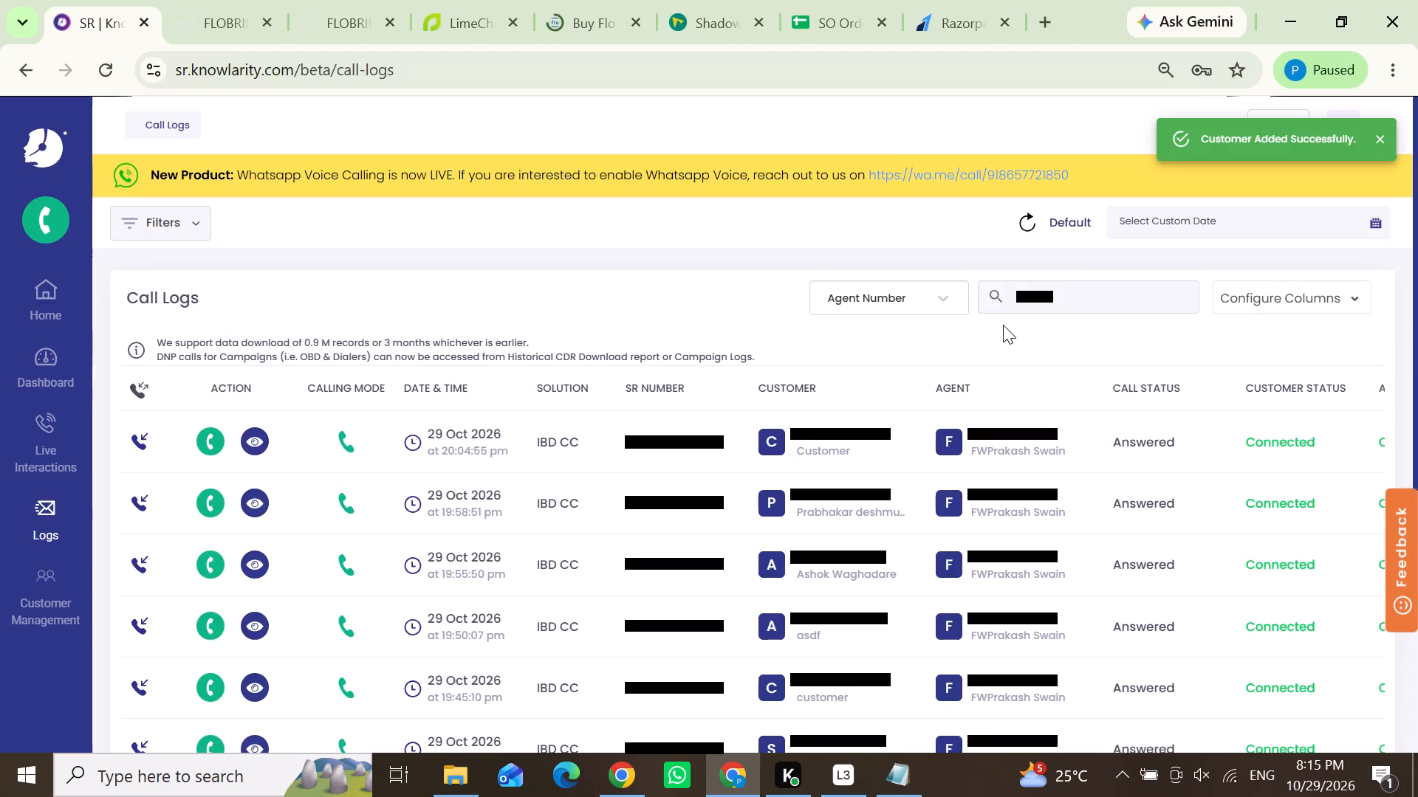
Refresh the call logs, show 50 entries per page, and review the Disposition and Notes columns down the list.
click(1071, 224)
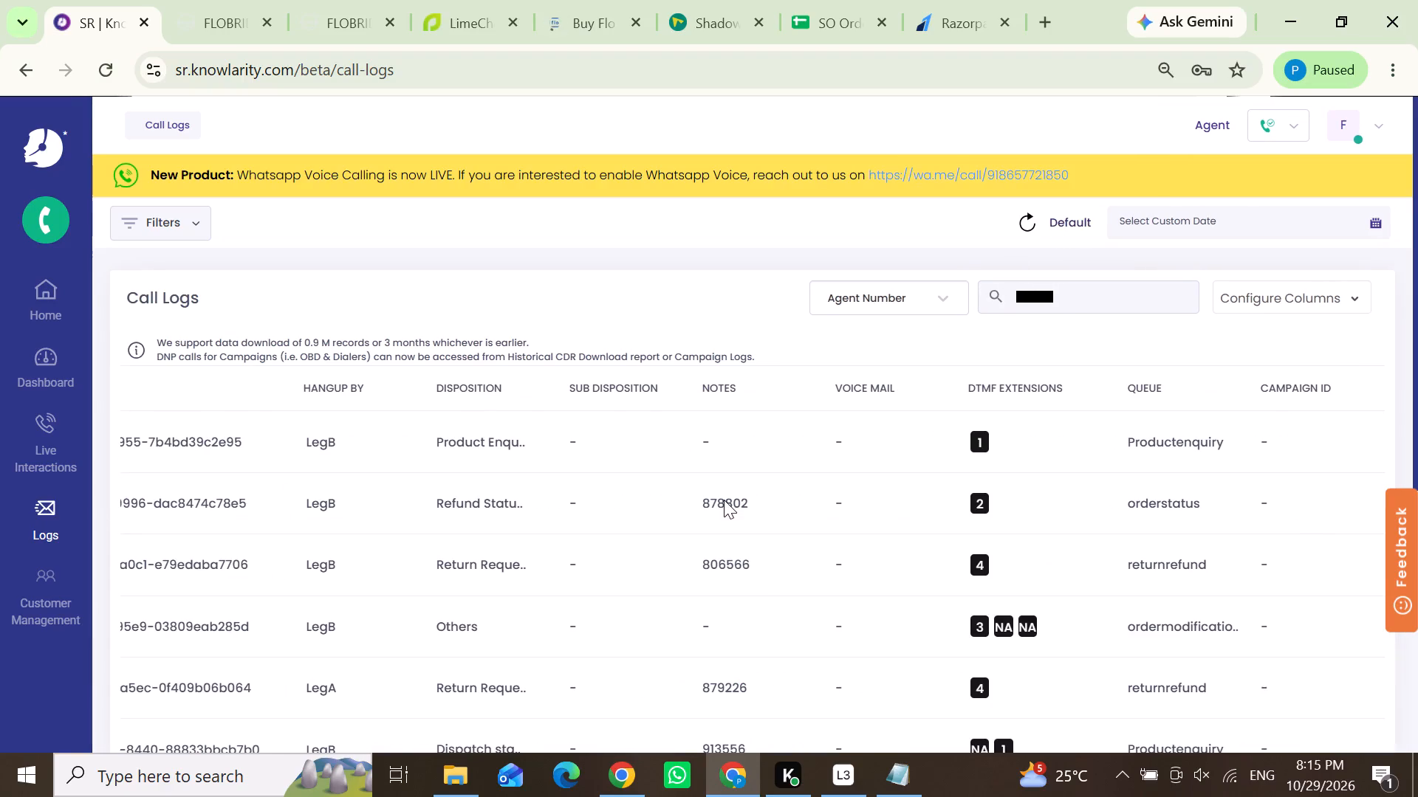
scroll(603, 547, down, 2)
click(199, 631)
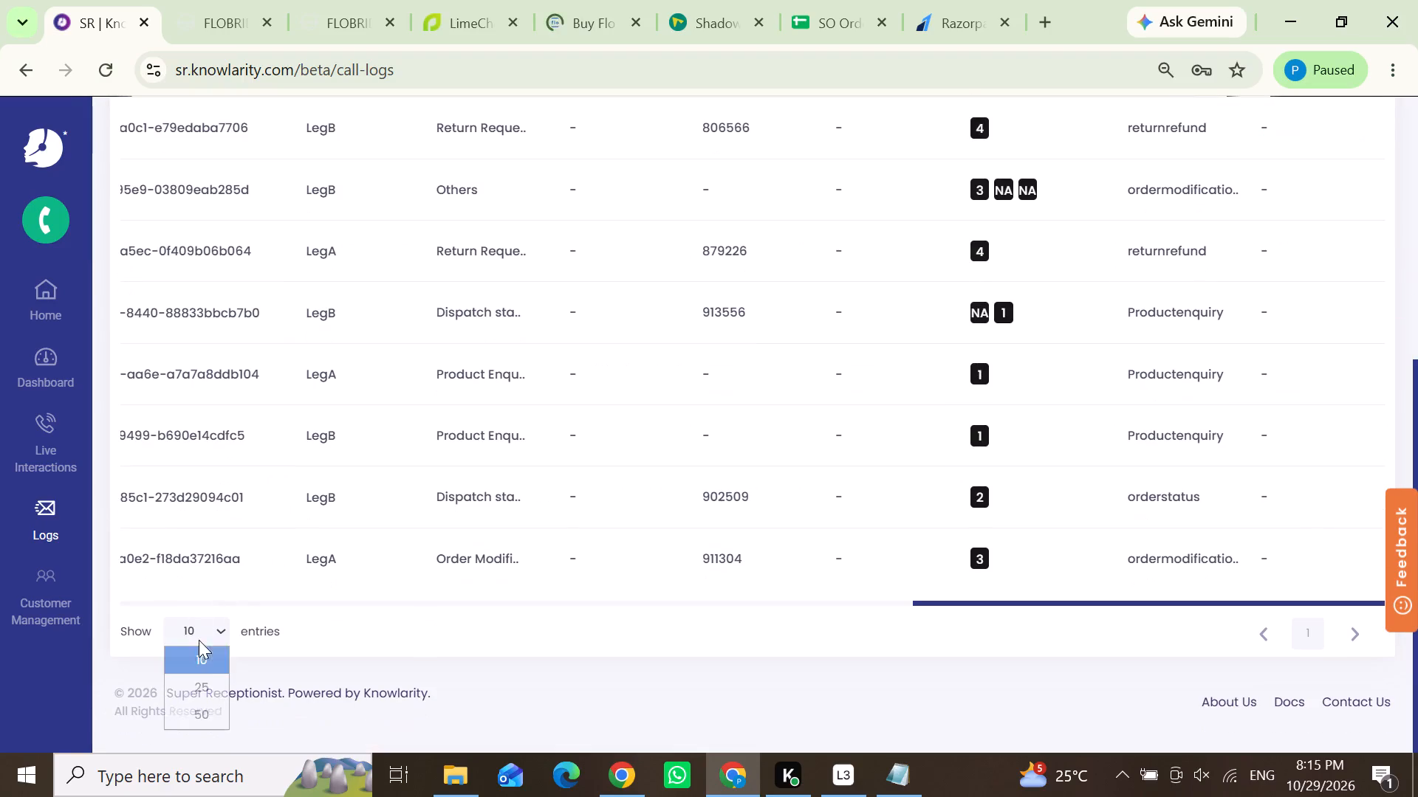
click(196, 709)
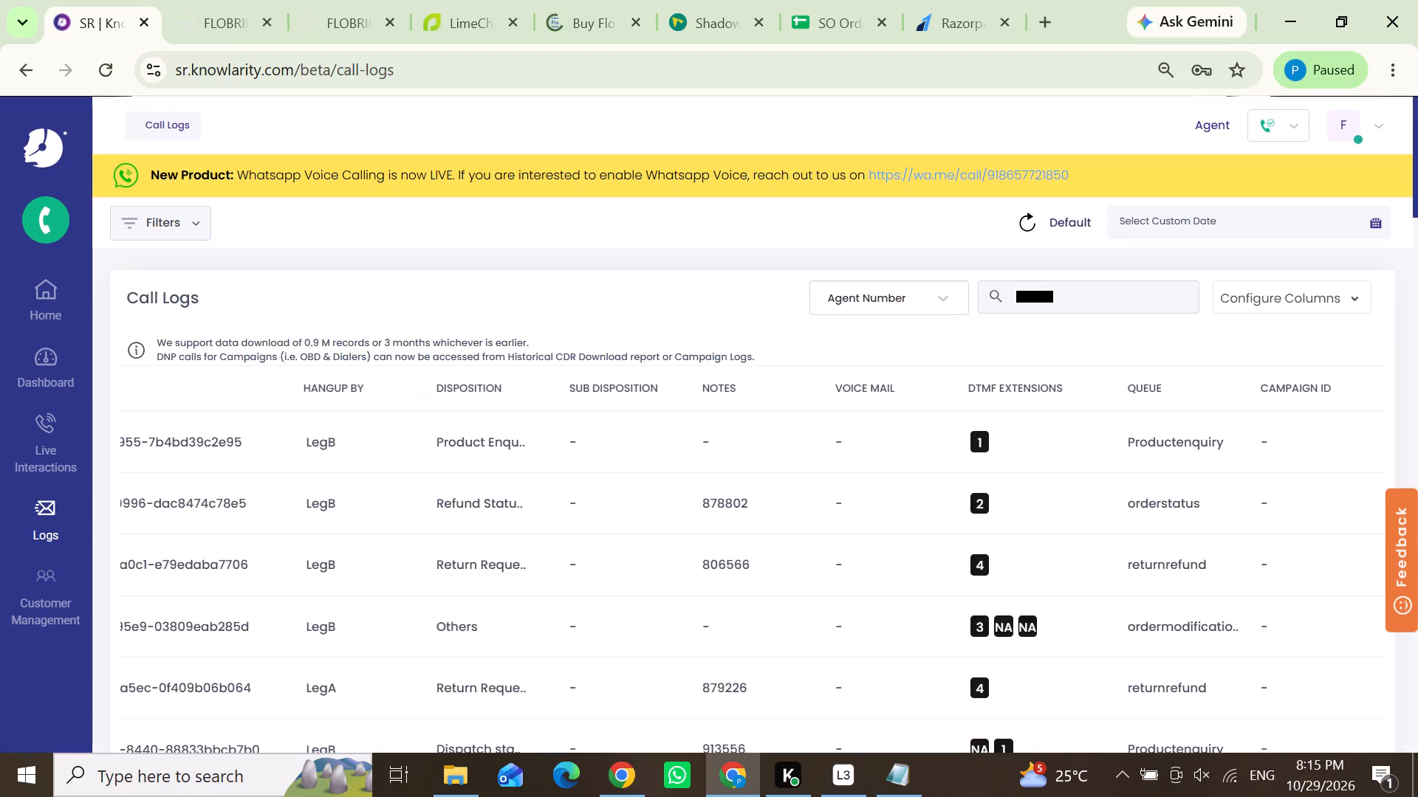
scroll(710, 496, down, 3)
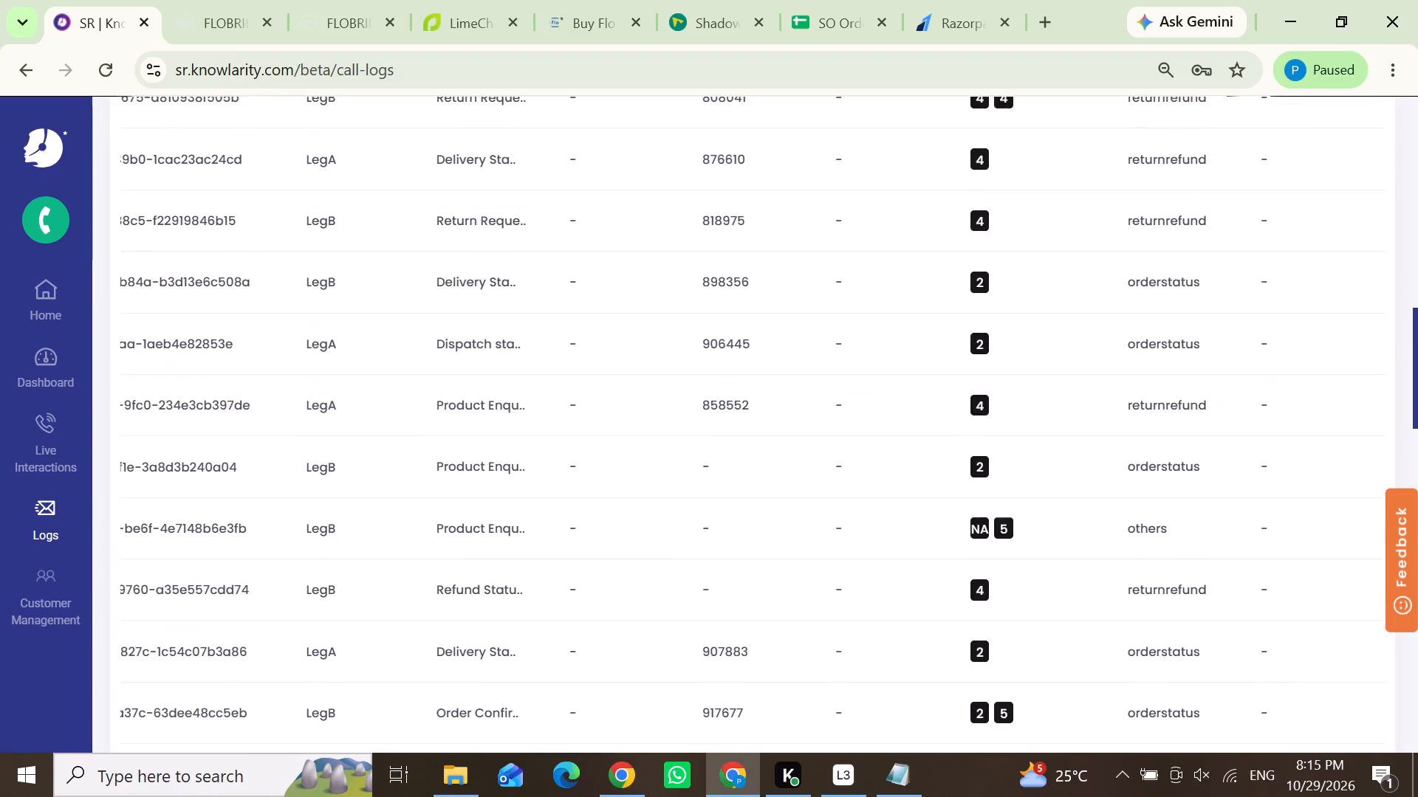
scroll(710, 496, down, 4)
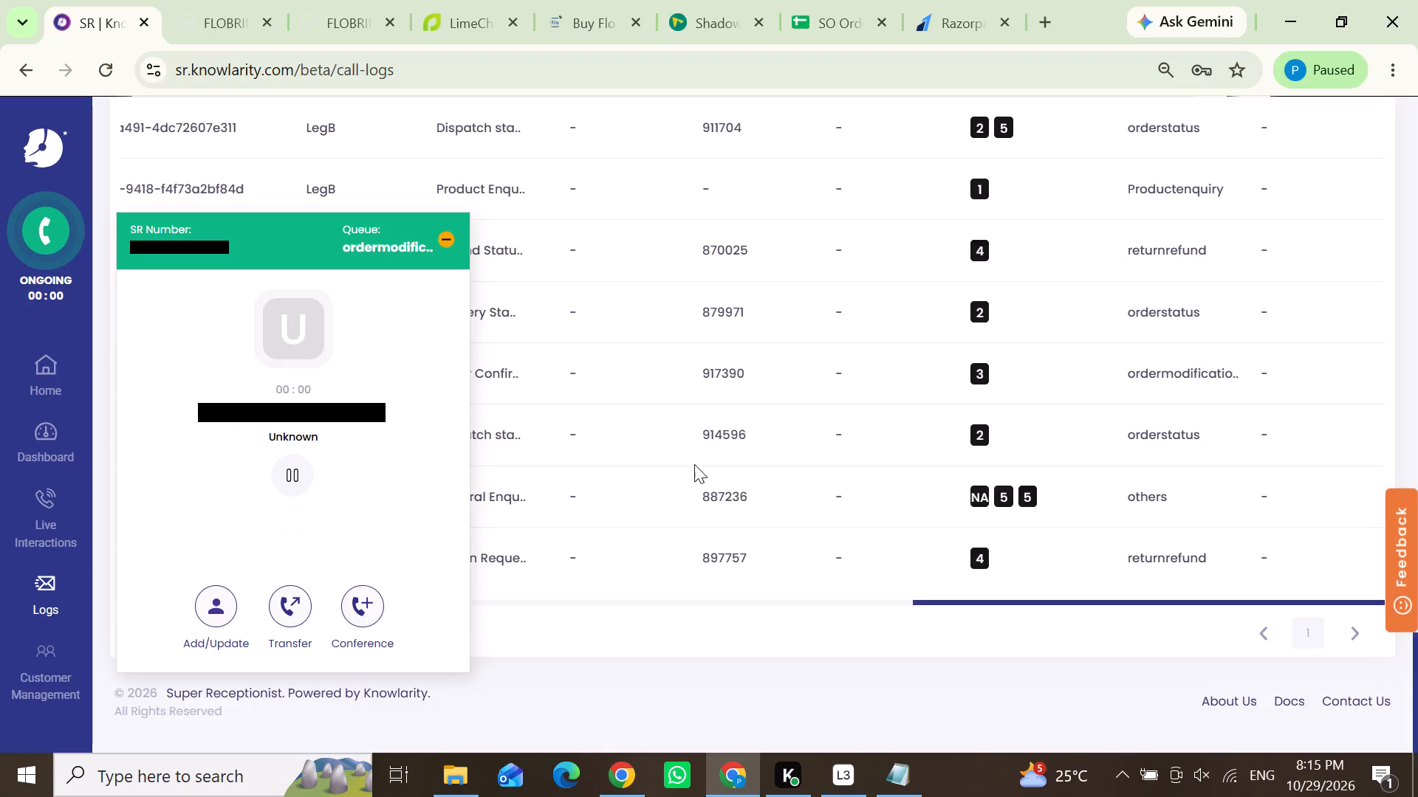
Copy the new incoming caller's number and search Flobridge CRM orders by Notification Mobile, with the number's leading prefix removed.
click(378, 403)
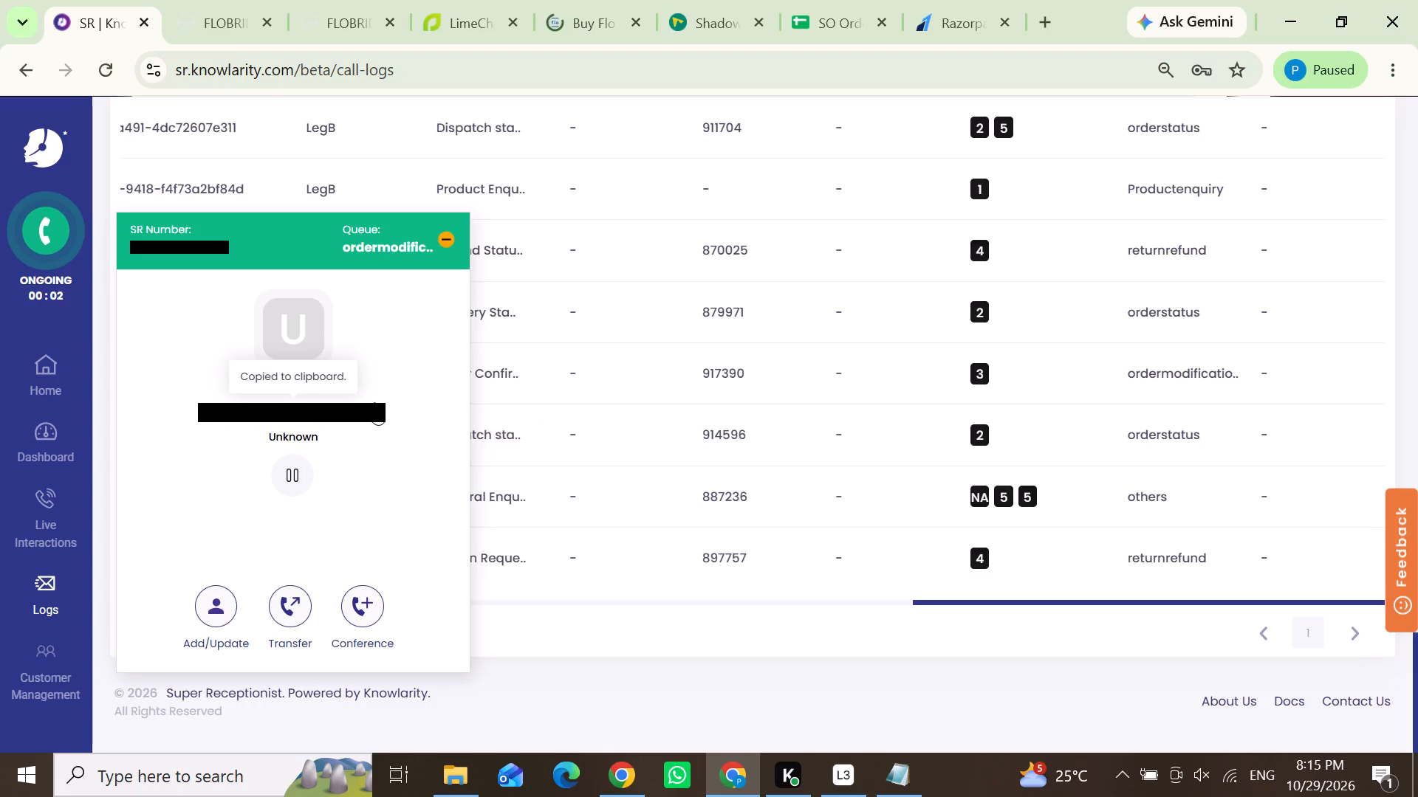
click(232, 10)
drag(583, 199, 457, 199)
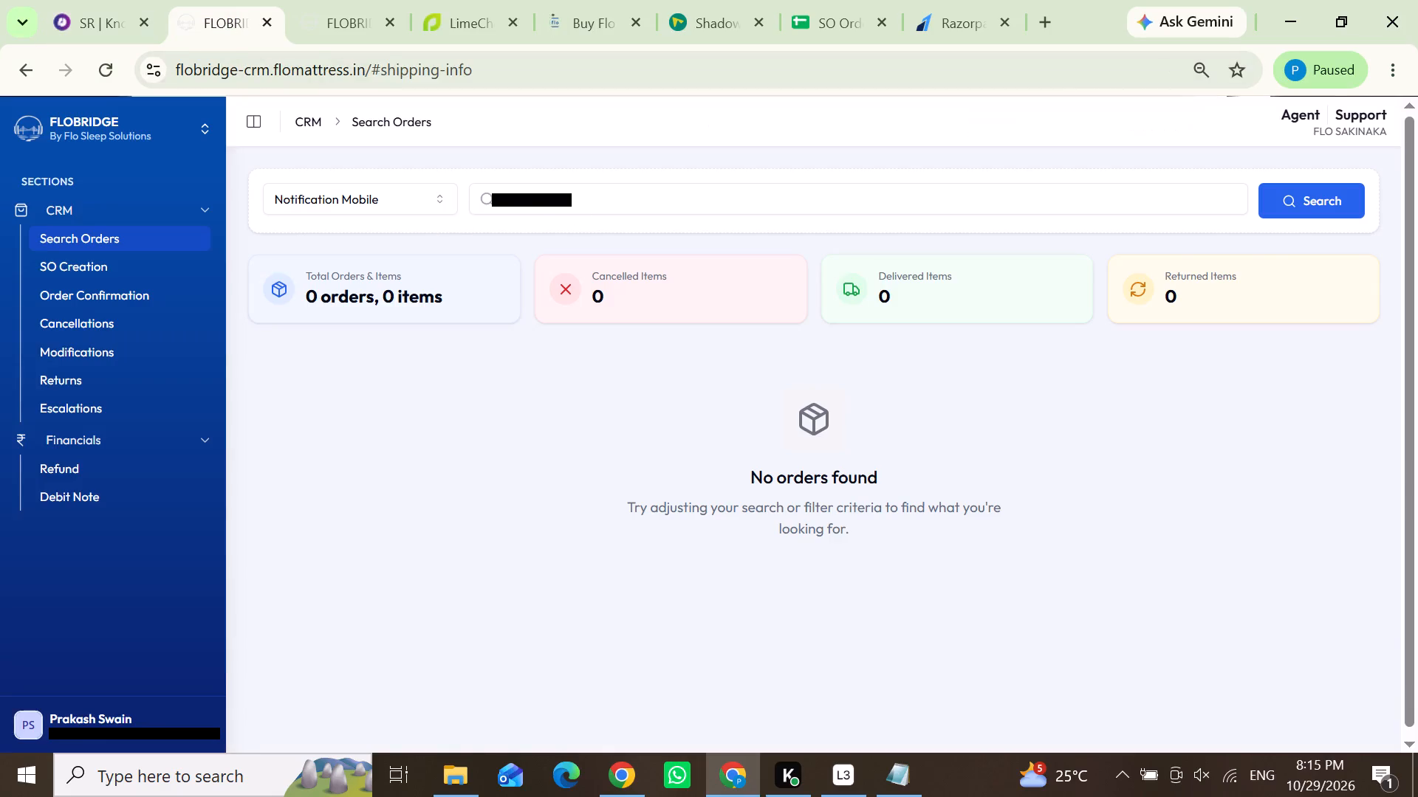
key(ctrl+v)
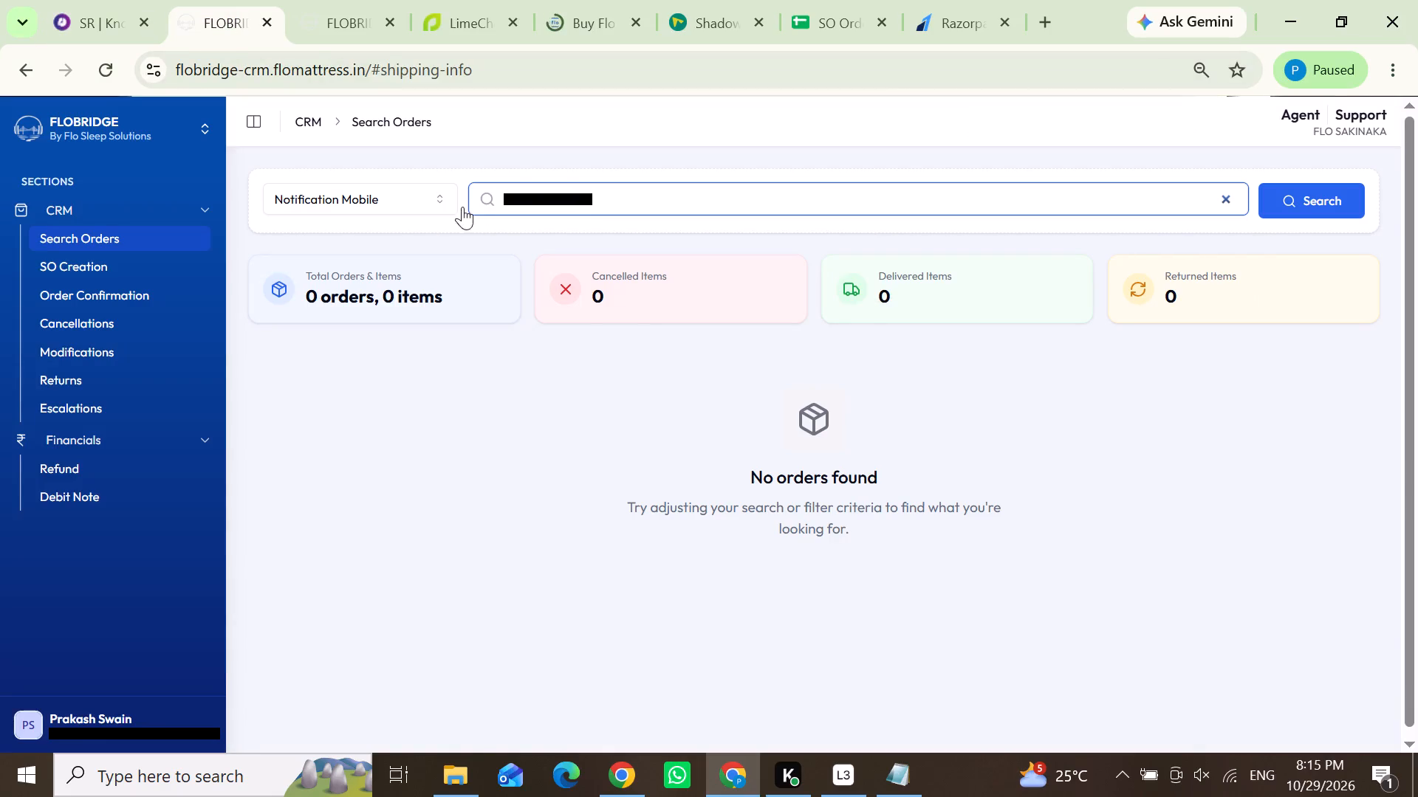
drag(523, 197, 467, 197)
key(BackSpace)
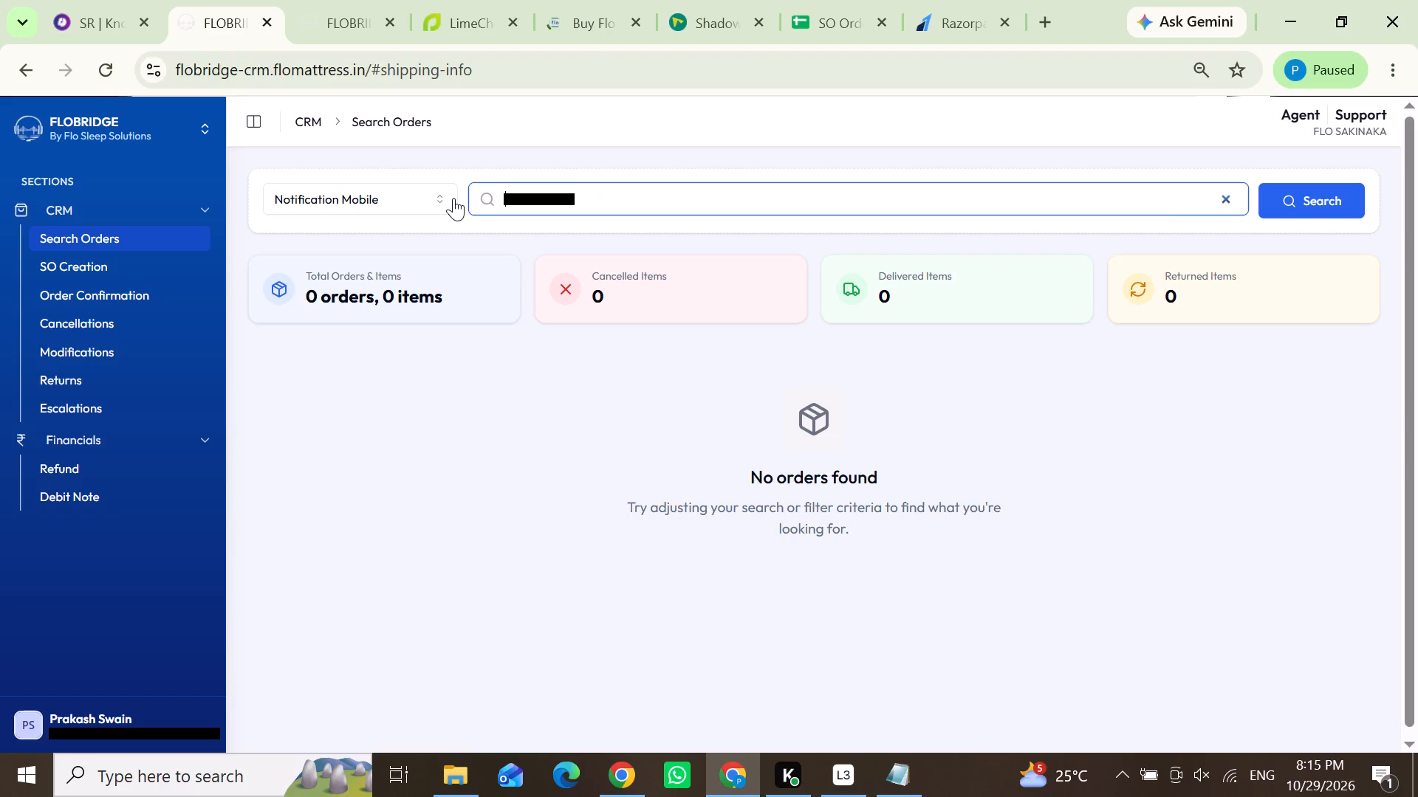
click(1280, 203)
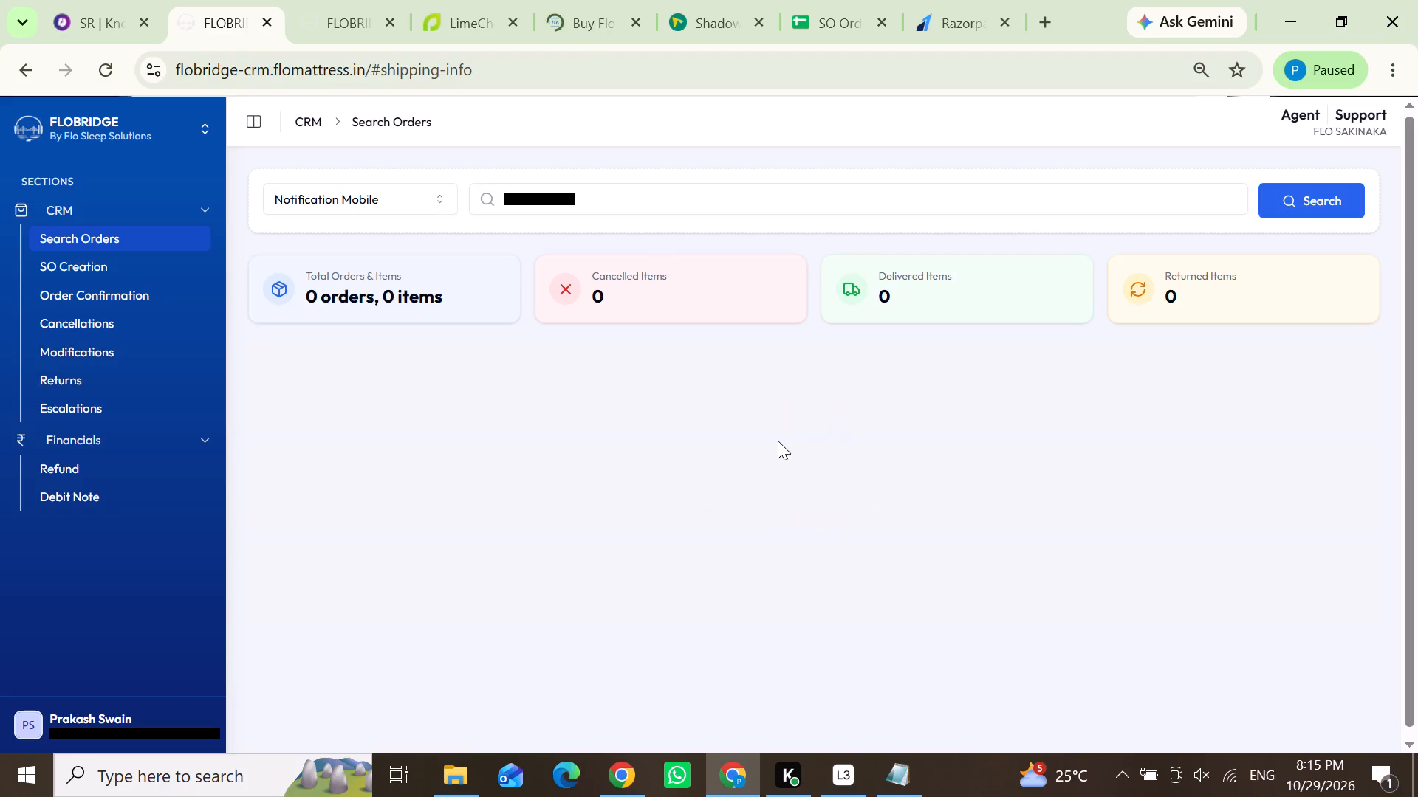
Back in Knowlarity, open the ongoing call's customer details for adding and select the customer name for entry.
click(125, 0)
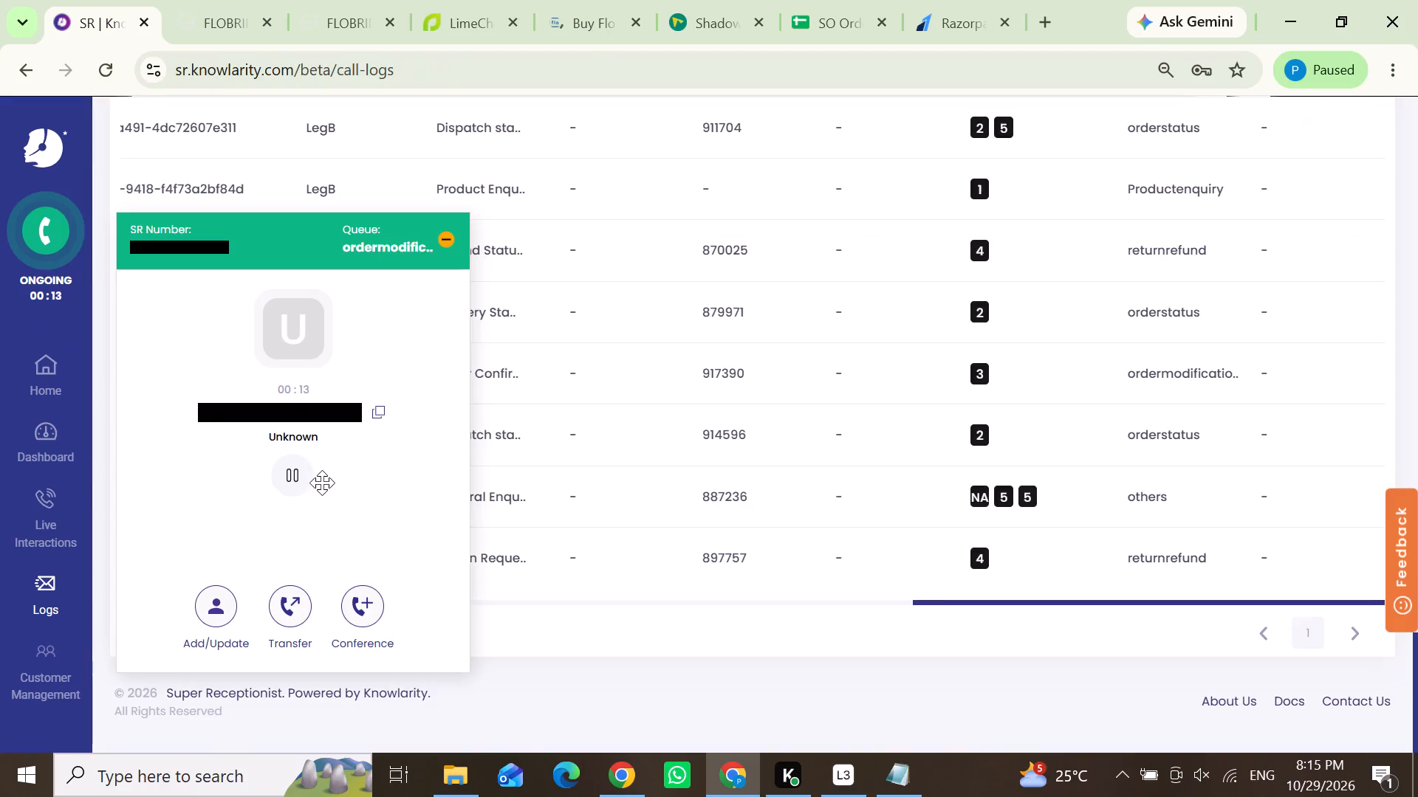
click(212, 604)
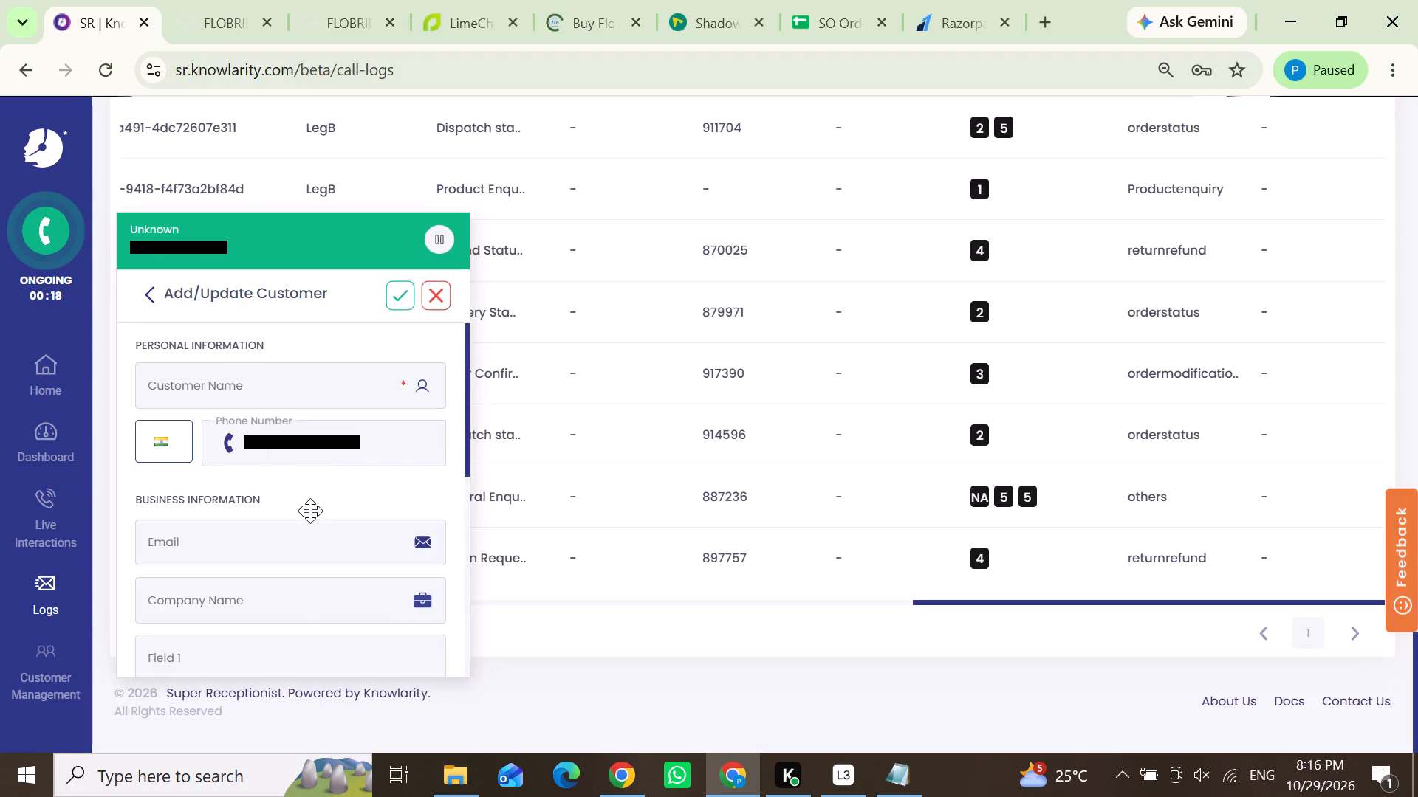
click(238, 389)
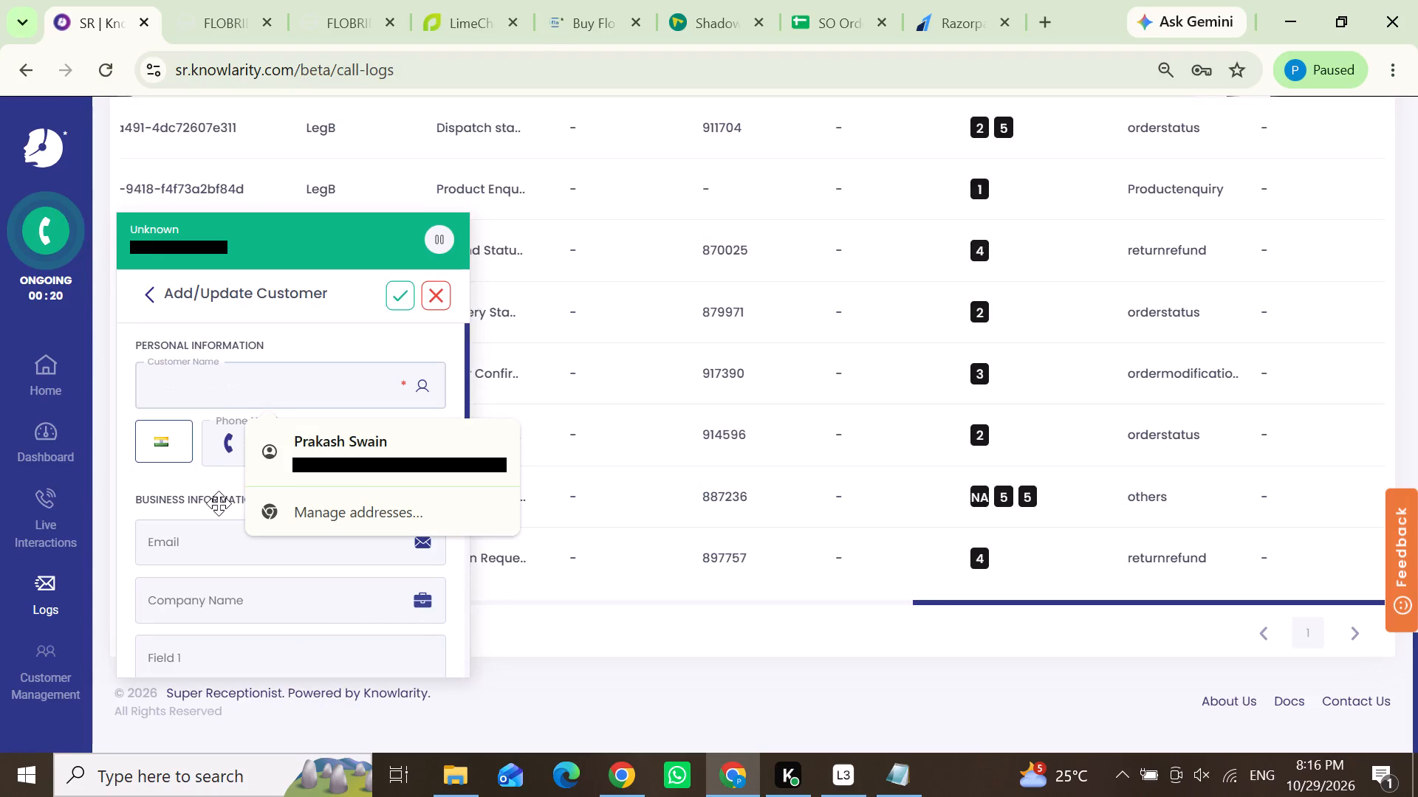
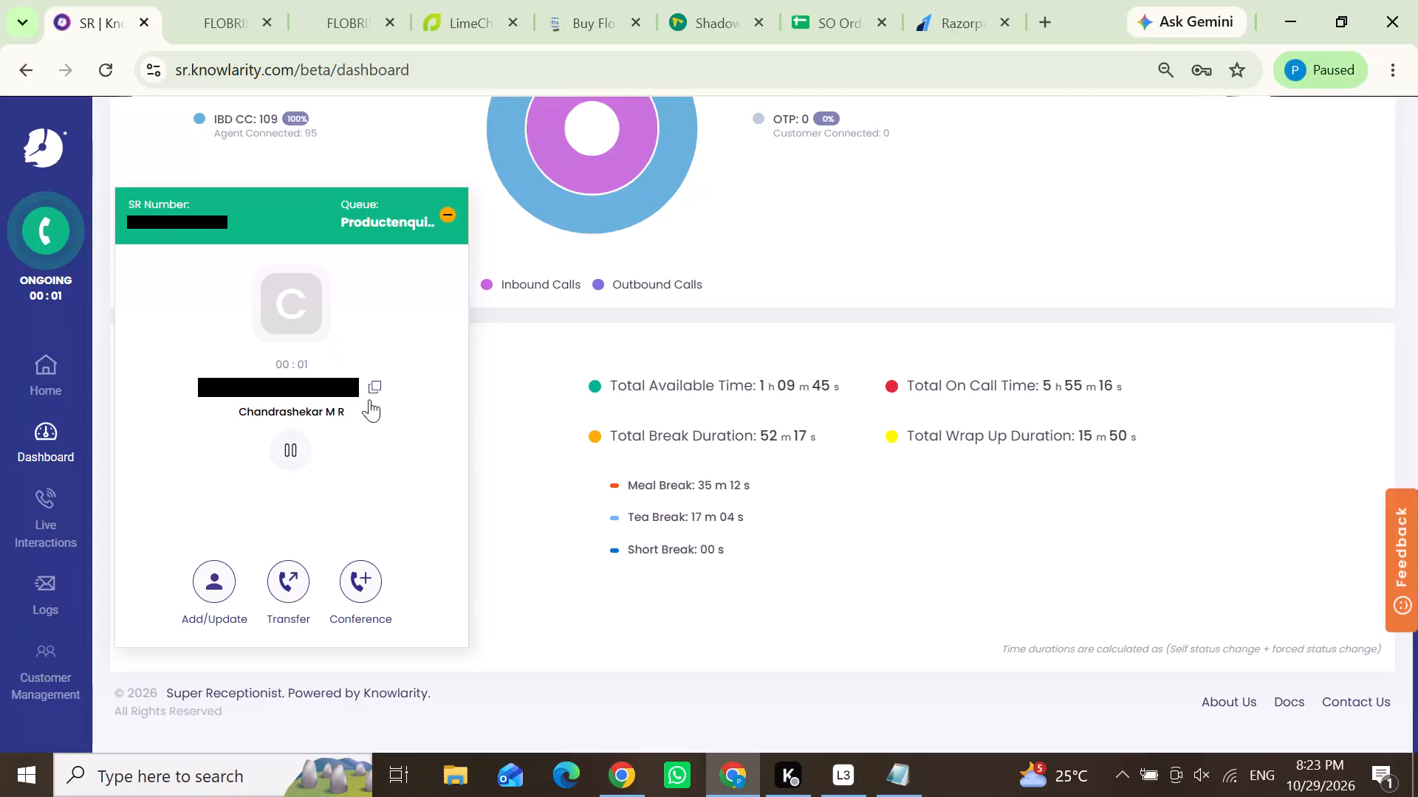
Copy the ongoing caller's number from Knowlarity and search Flobridge orders by notification mobile with its leading prefix removed.
click(375, 385)
click(218, 11)
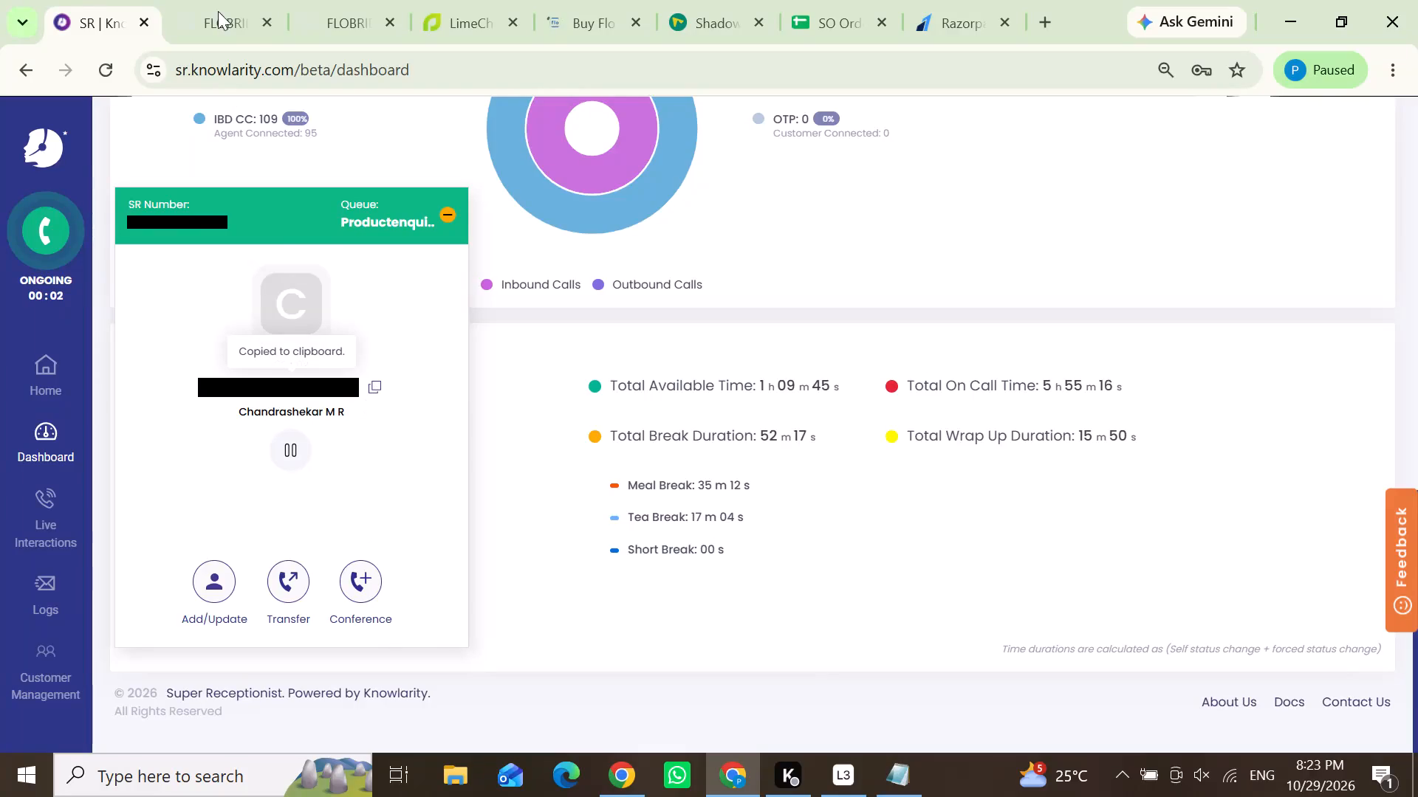
drag(519, 199, 458, 199)
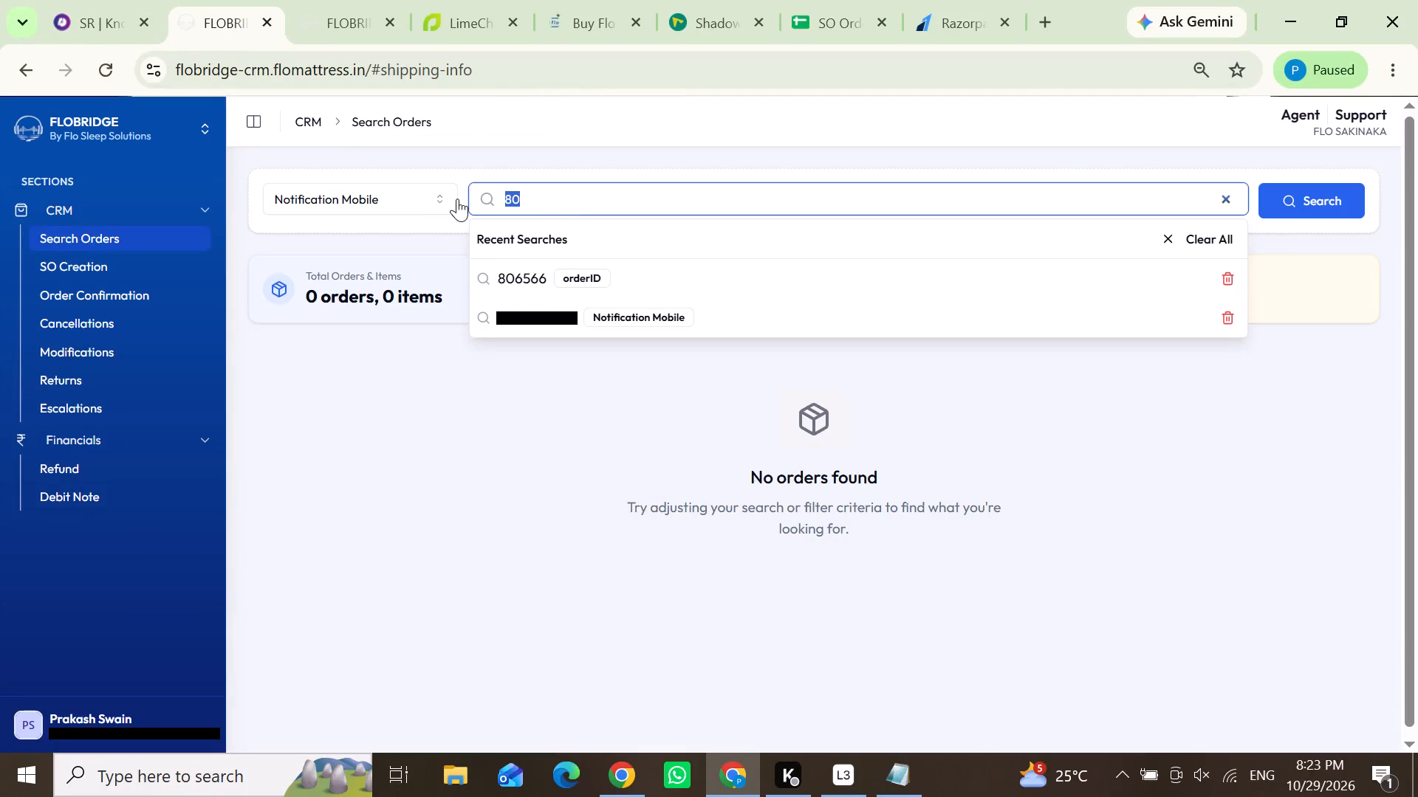
key(ctrl+v)
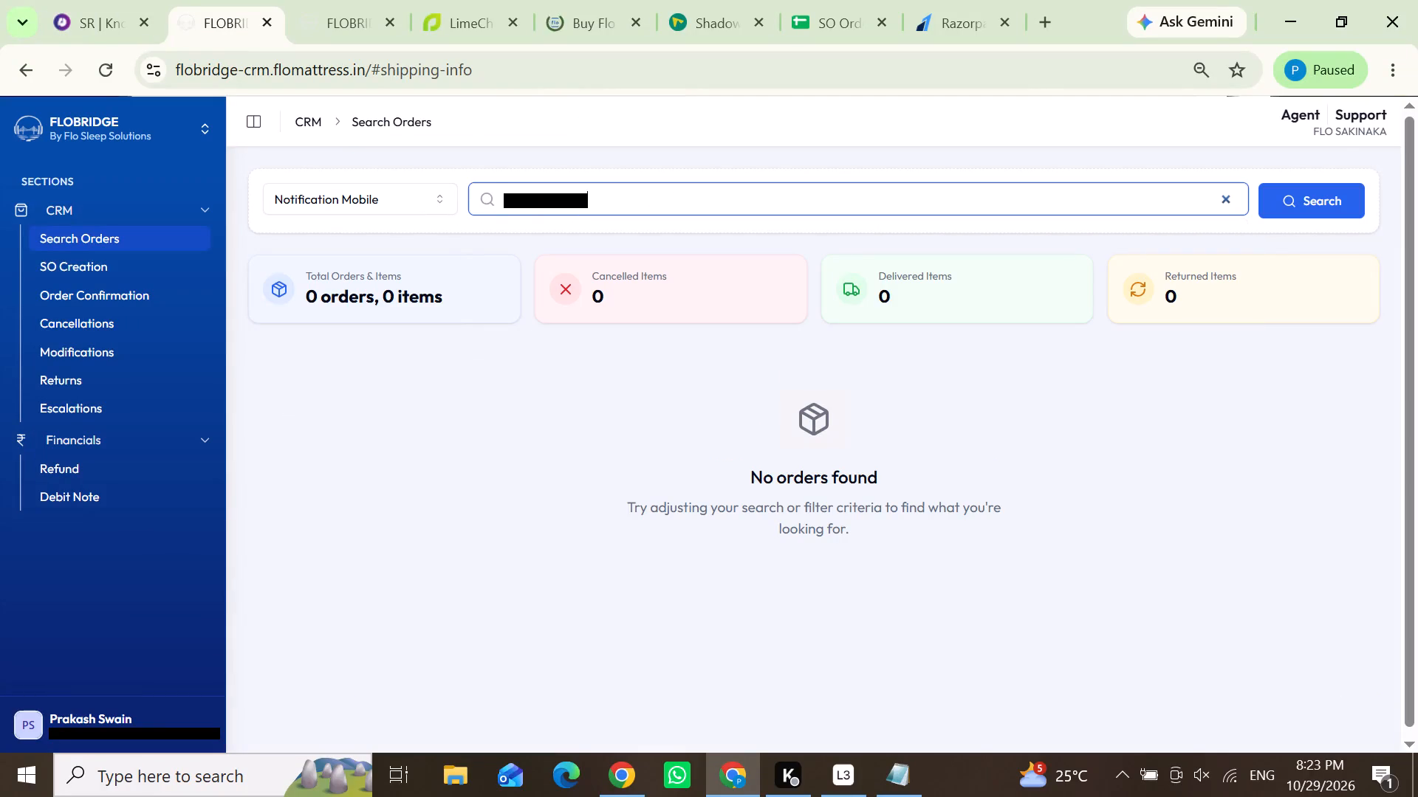
drag(522, 193, 496, 198)
key(BackSpace)
click(1323, 198)
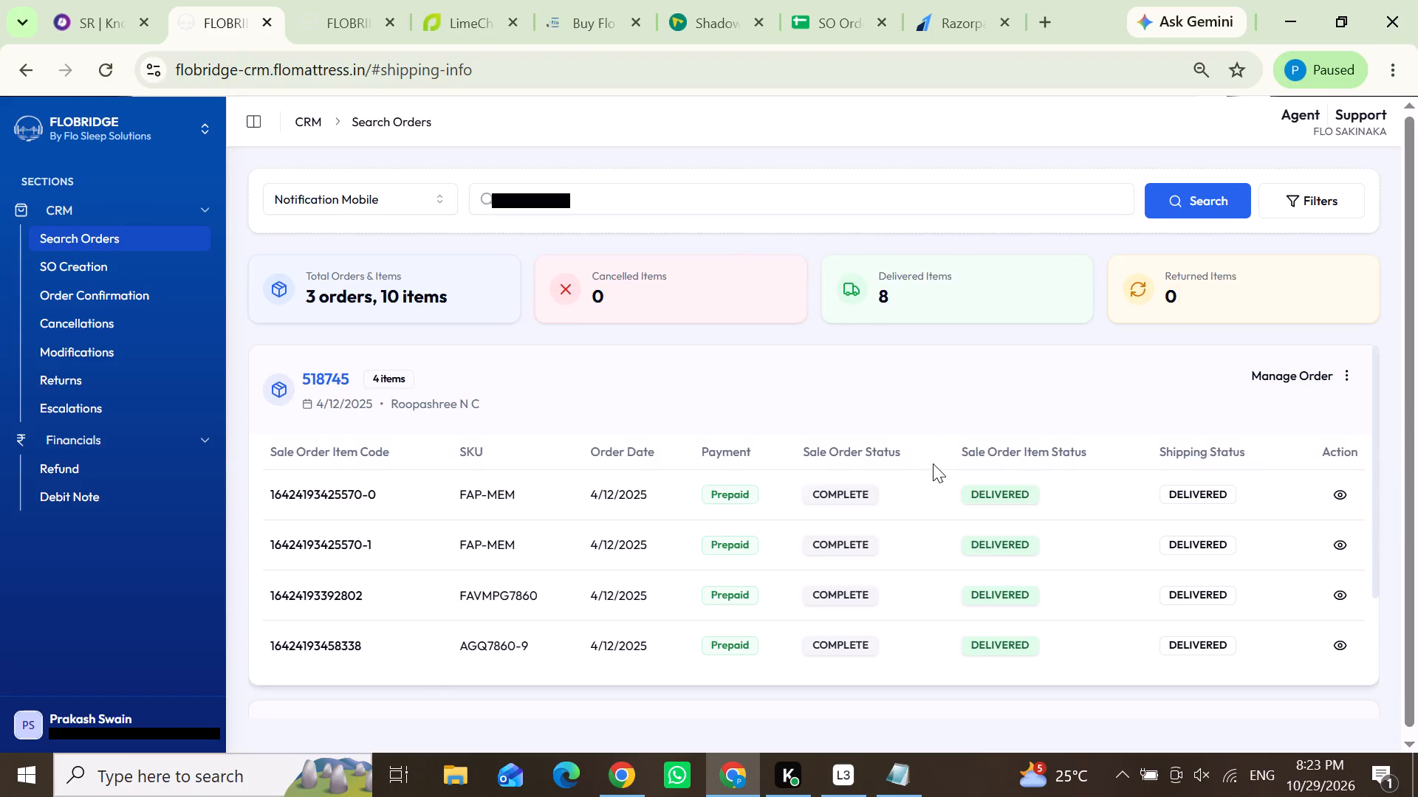
scroll(917, 482, down, 3)
click(707, 576)
scroll(707, 576, down, 3)
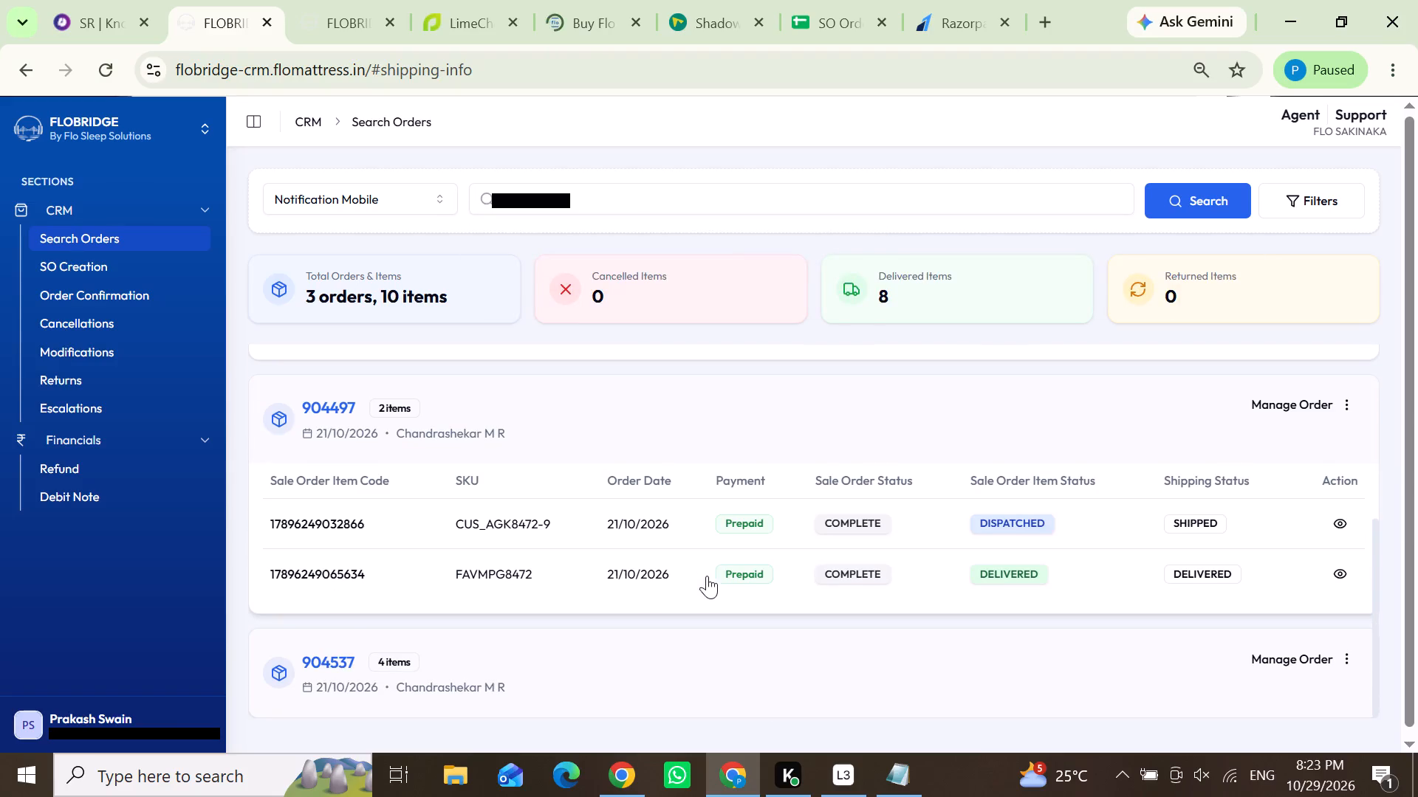
click(730, 670)
scroll(730, 670, down, 4)
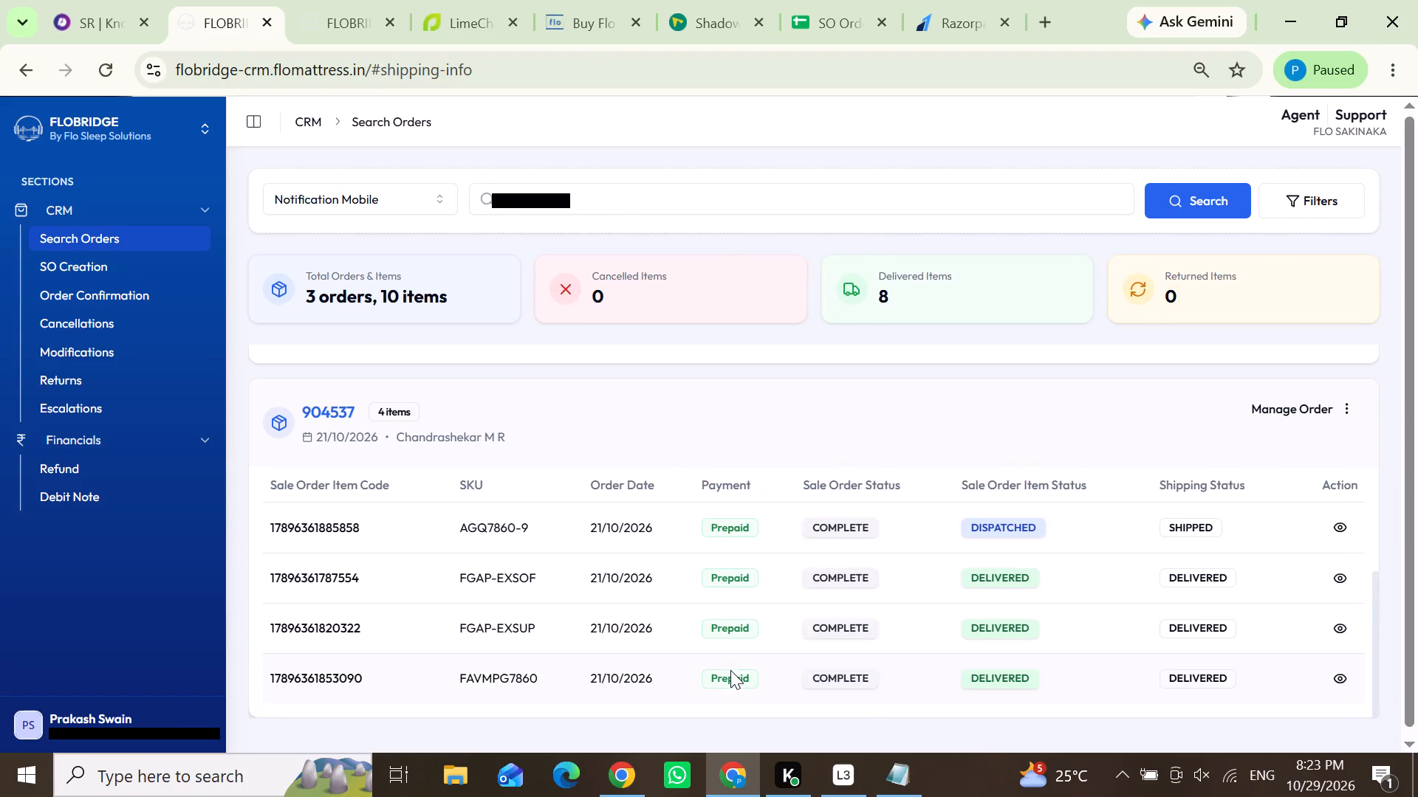
scroll(730, 670, up, 1)
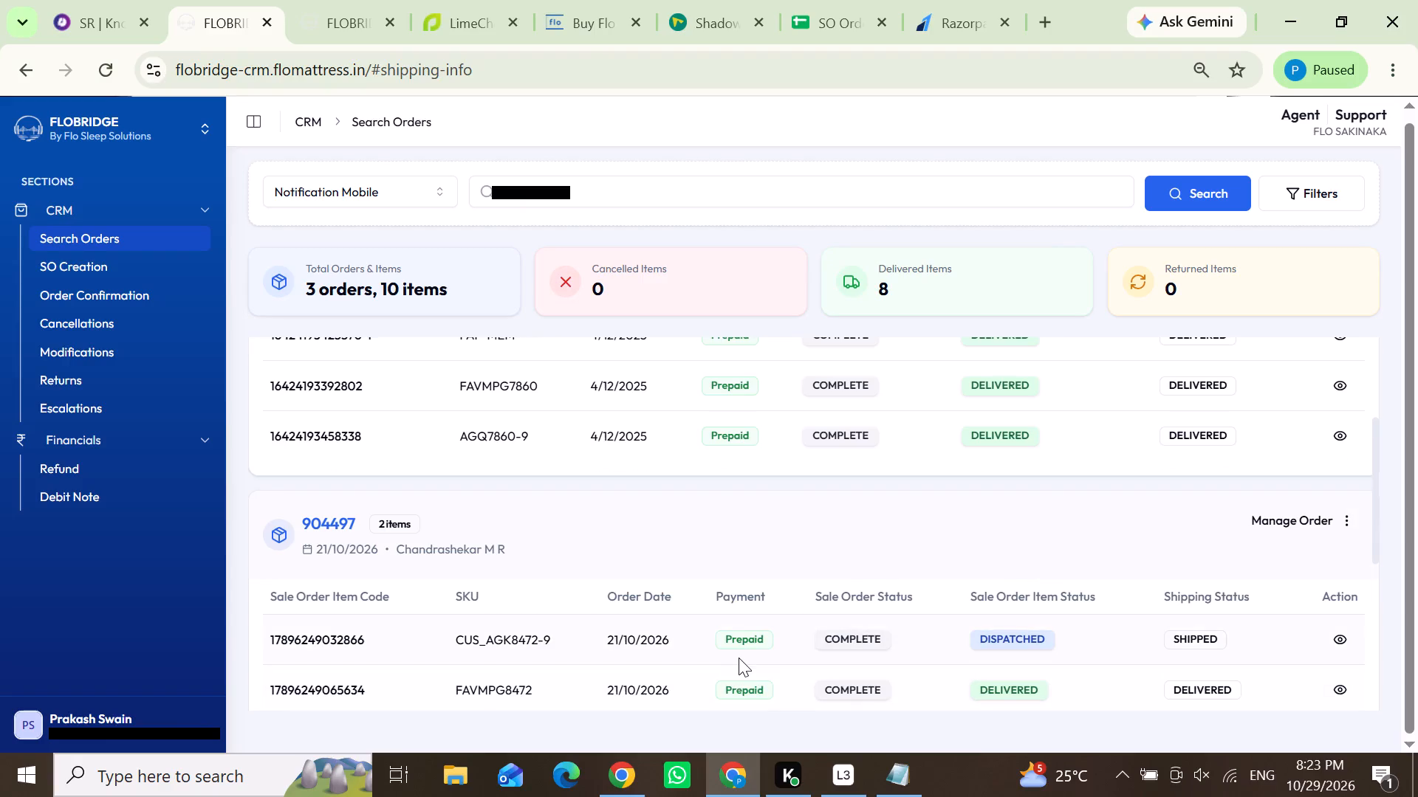
scroll(1048, 607, down, 1)
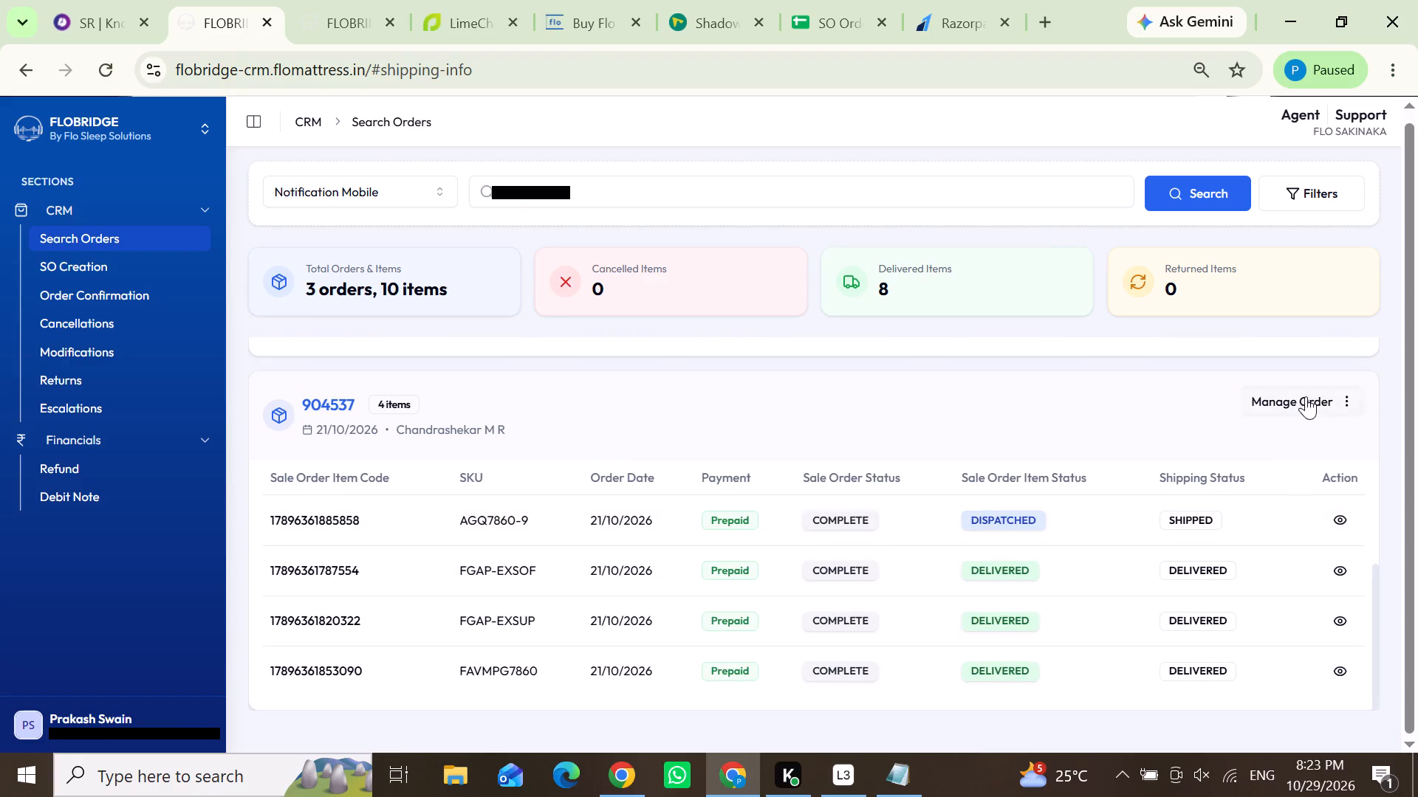
click(1306, 396)
click(1272, 580)
click(771, 417)
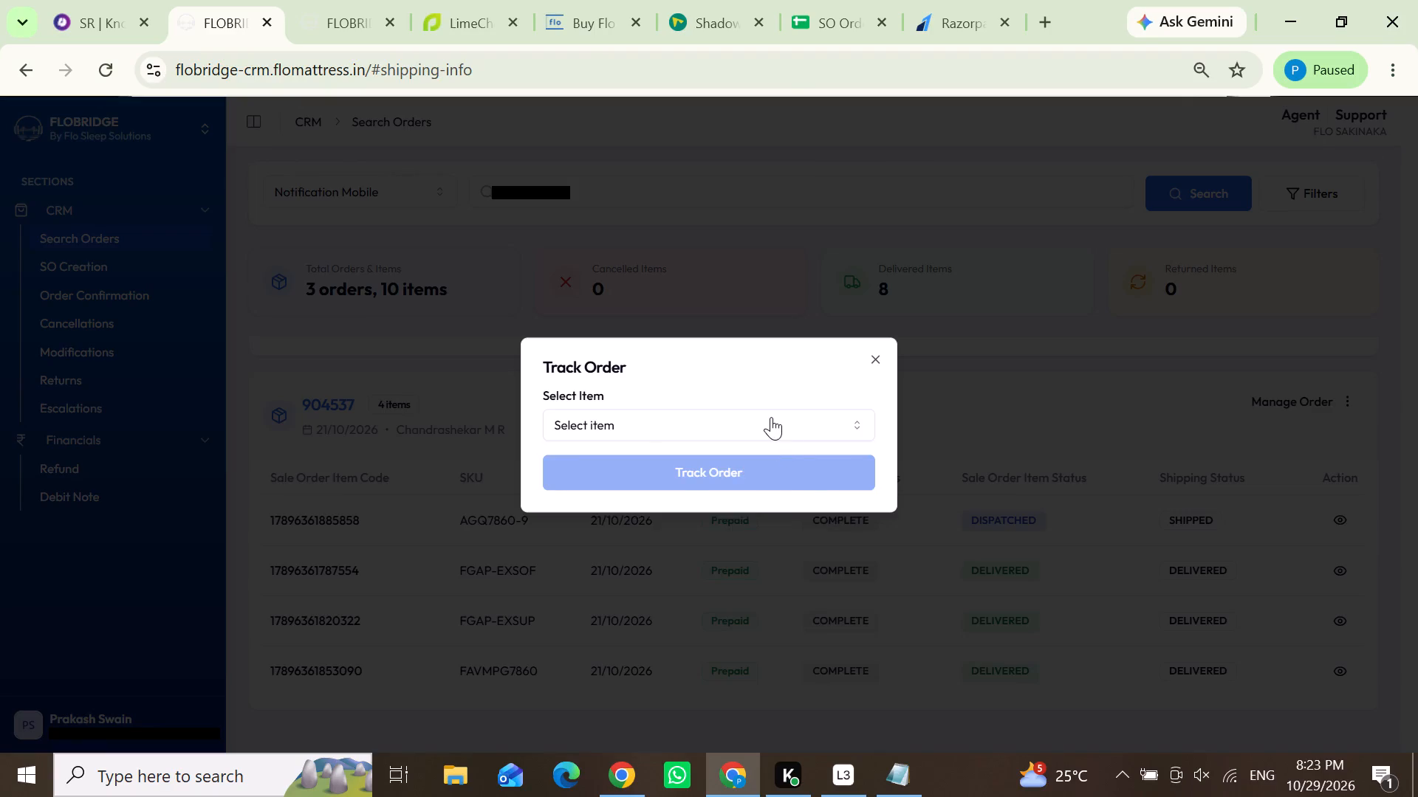
click(644, 470)
click(638, 473)
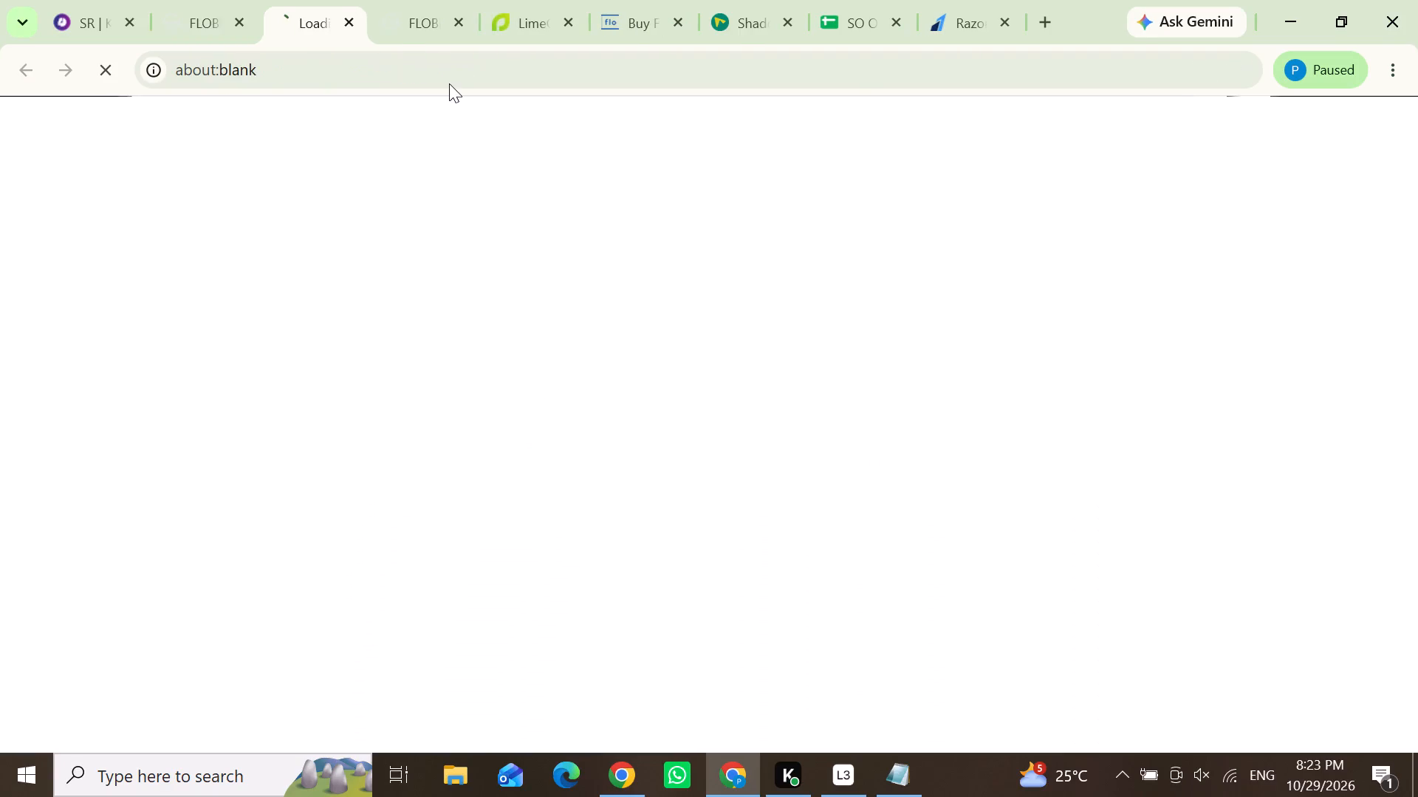
click(200, 0)
click(400, 356)
scroll(562, 461, up, 1)
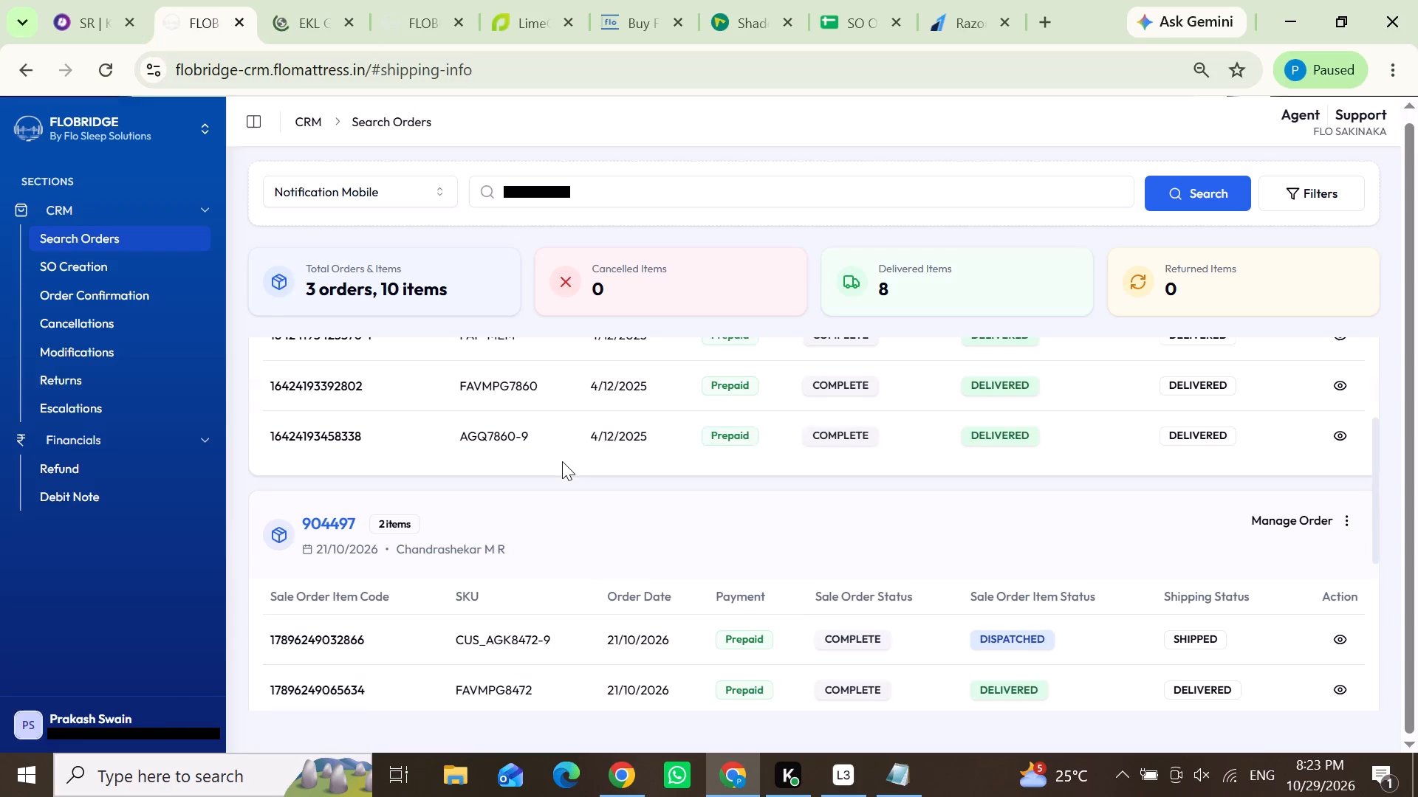
click(1341, 520)
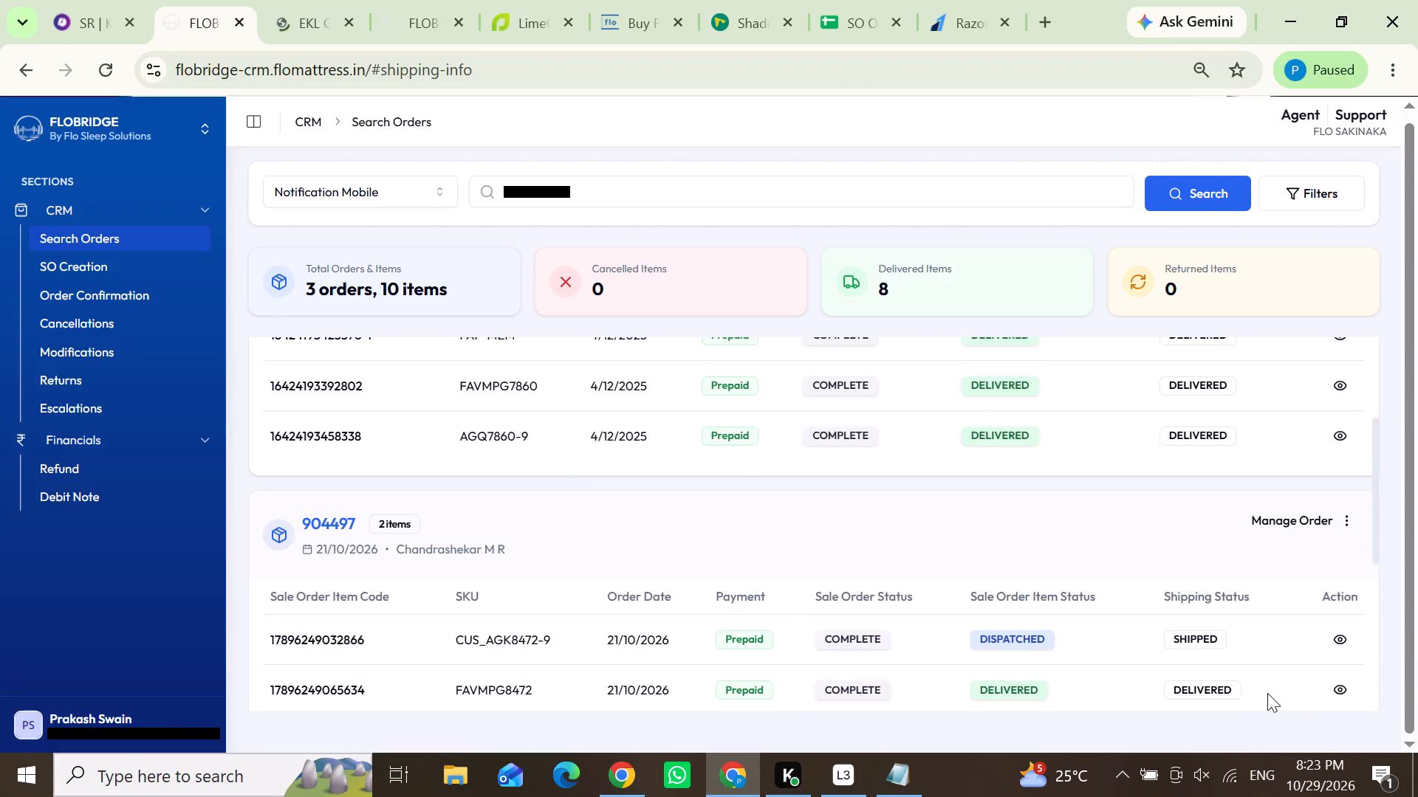
click(1261, 708)
click(720, 432)
click(686, 462)
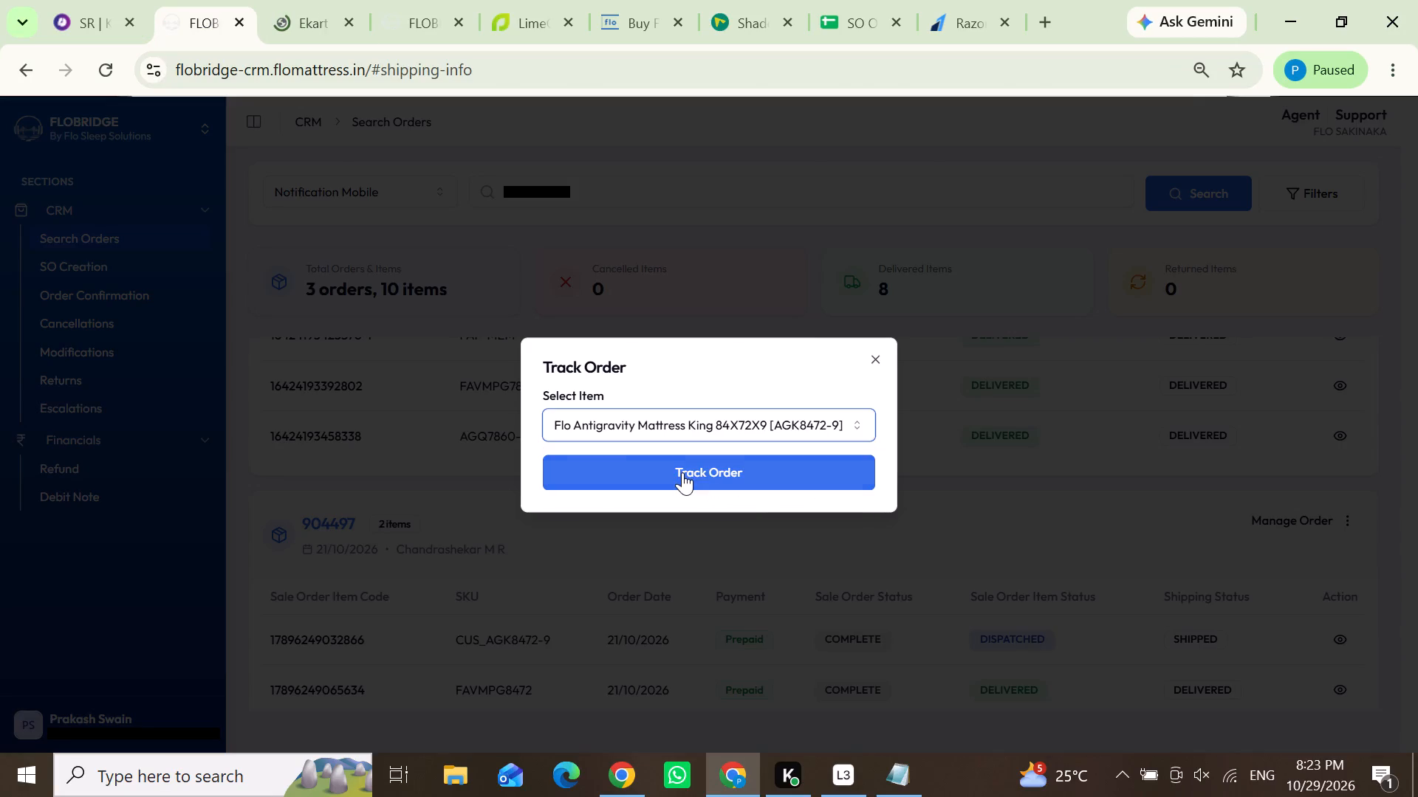
click(682, 472)
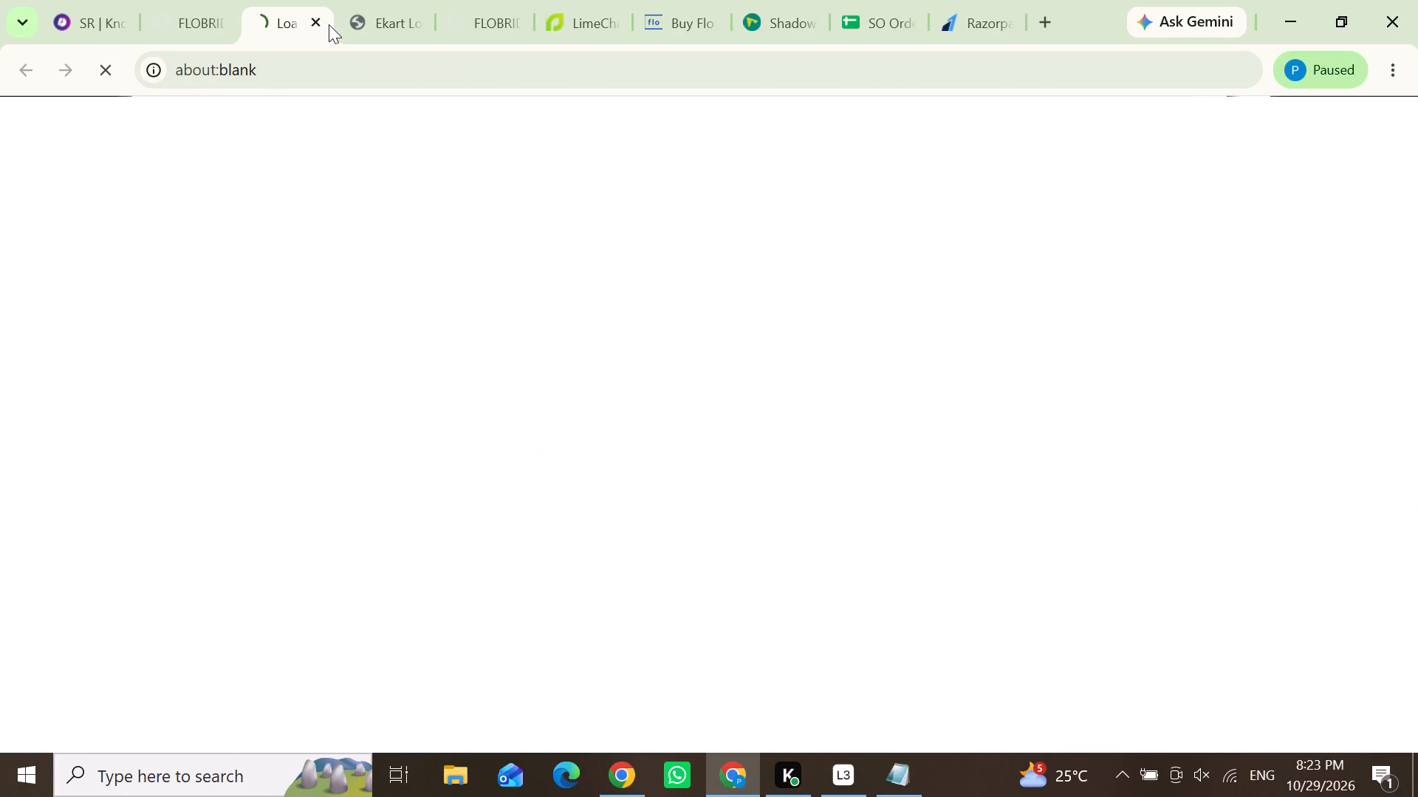
scroll(788, 404, down, 2)
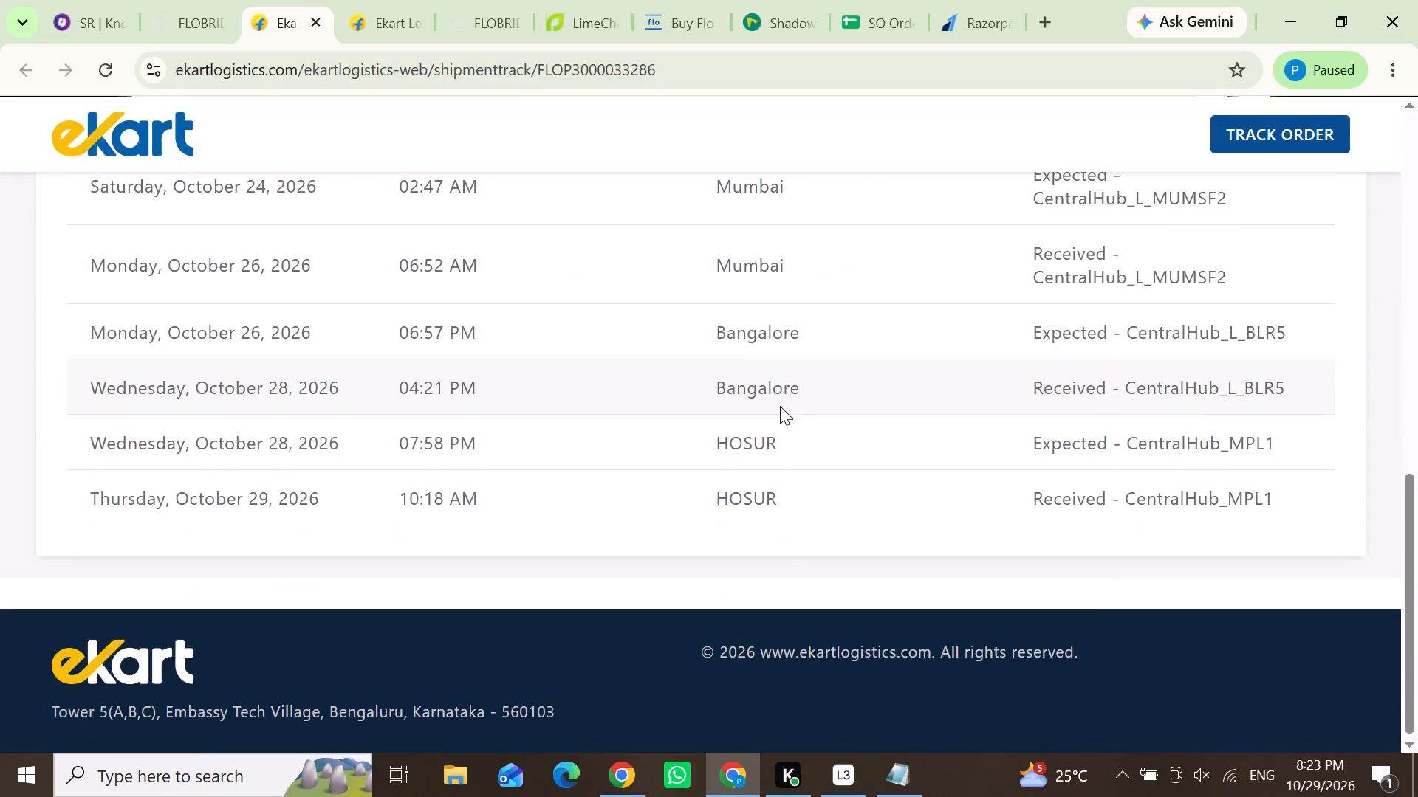
click(396, 13)
scroll(686, 431, down, 1)
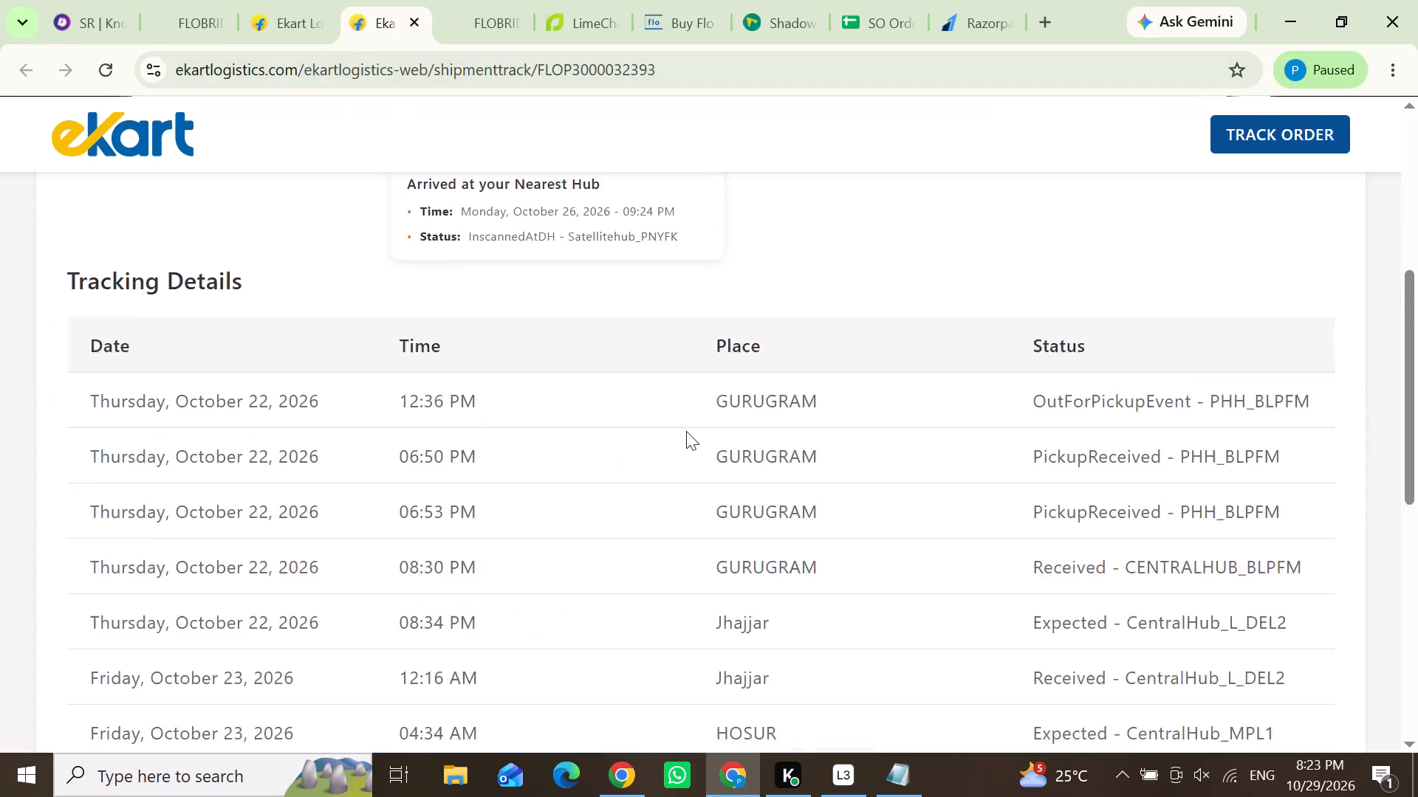
scroll(686, 431, down, 2)
drag(1417, 634, 1417, 619)
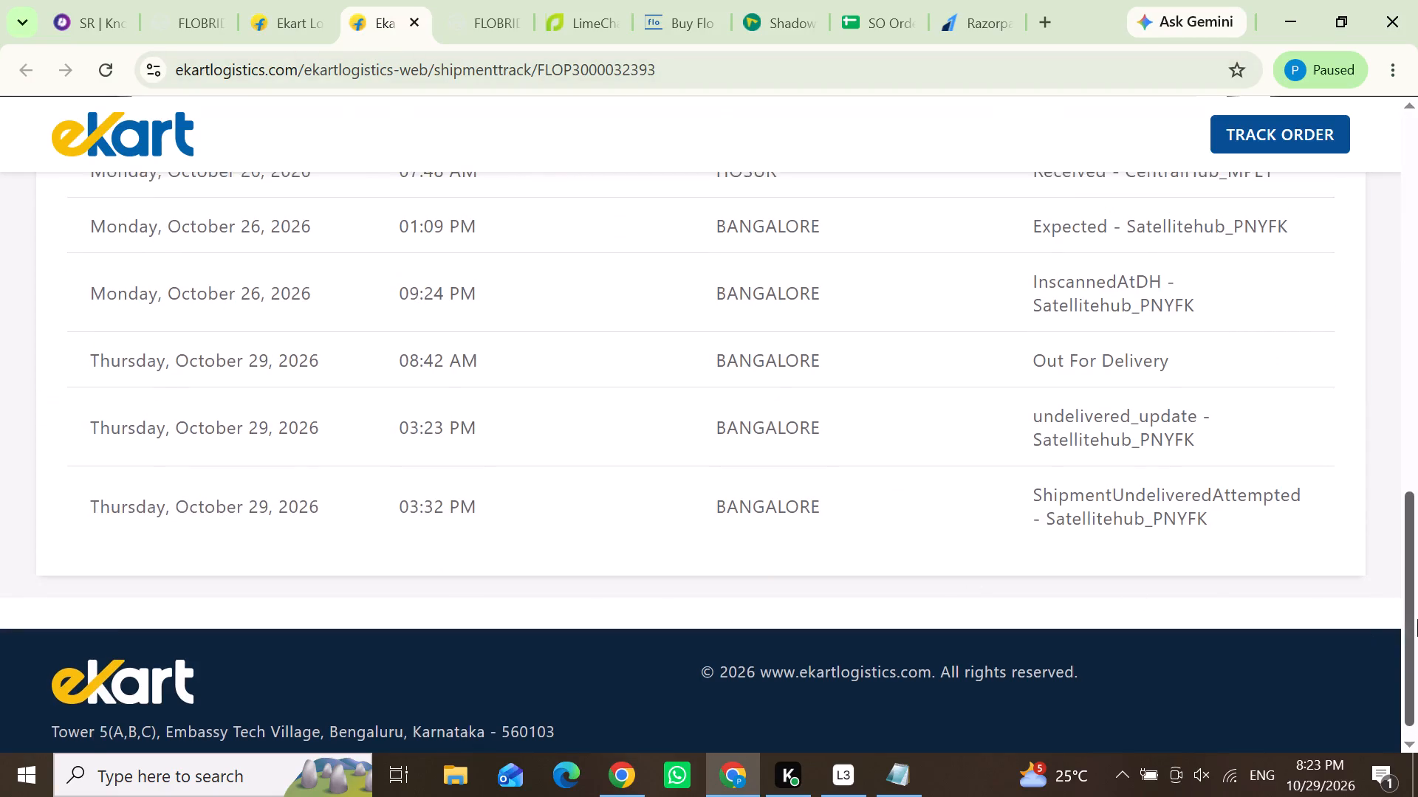
drag(1417, 619, 1397, 536)
click(159, 0)
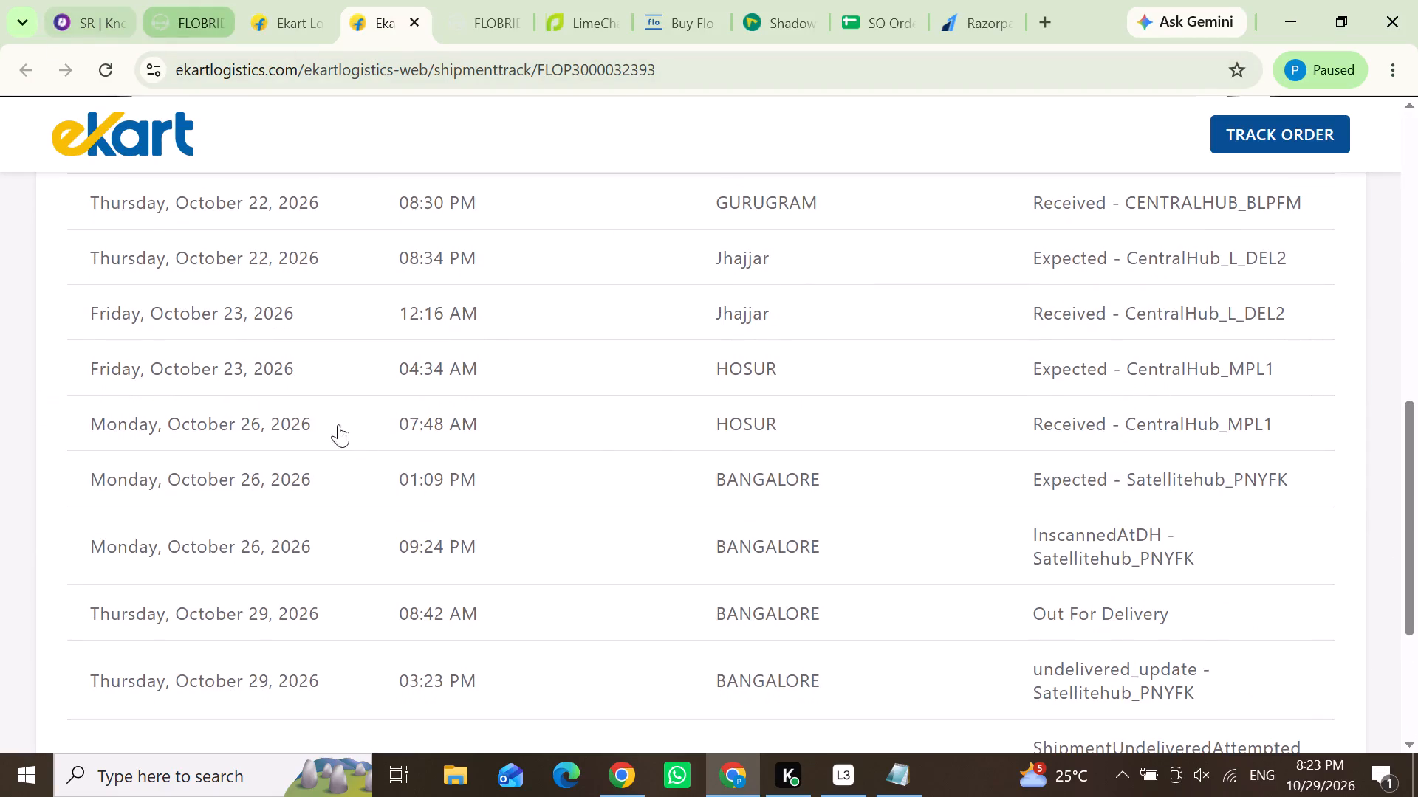
click(337, 328)
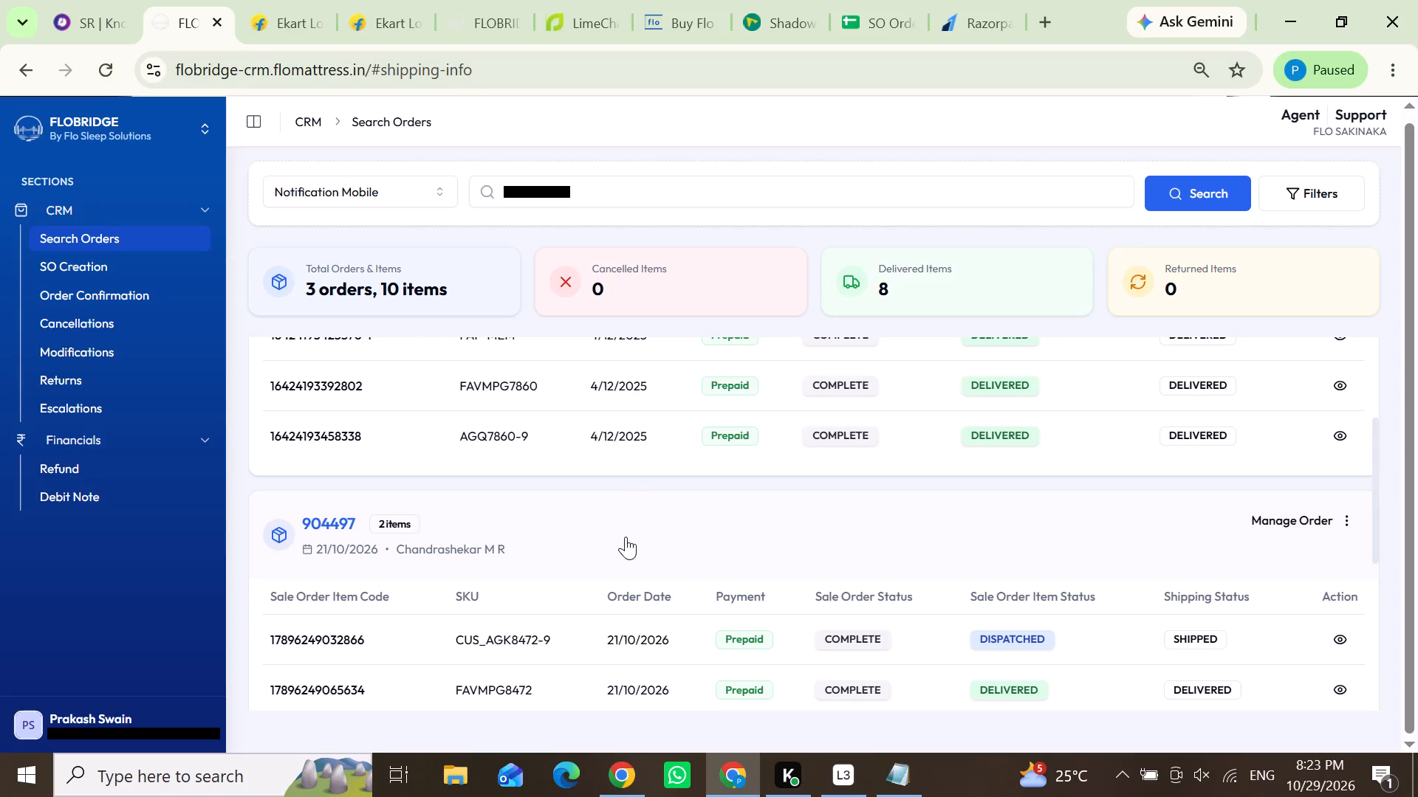
scroll(615, 531, up, 1)
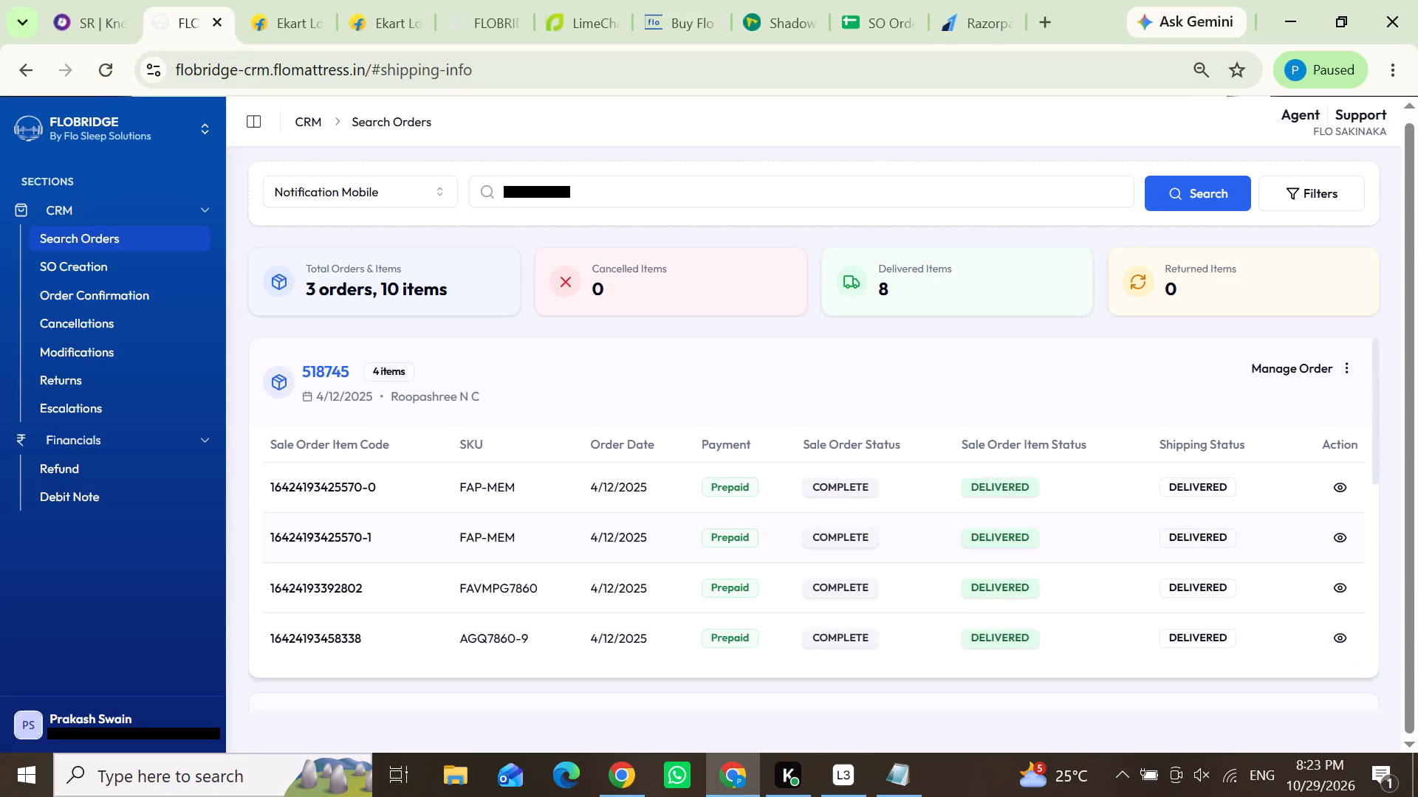
scroll(614, 530, down, 1)
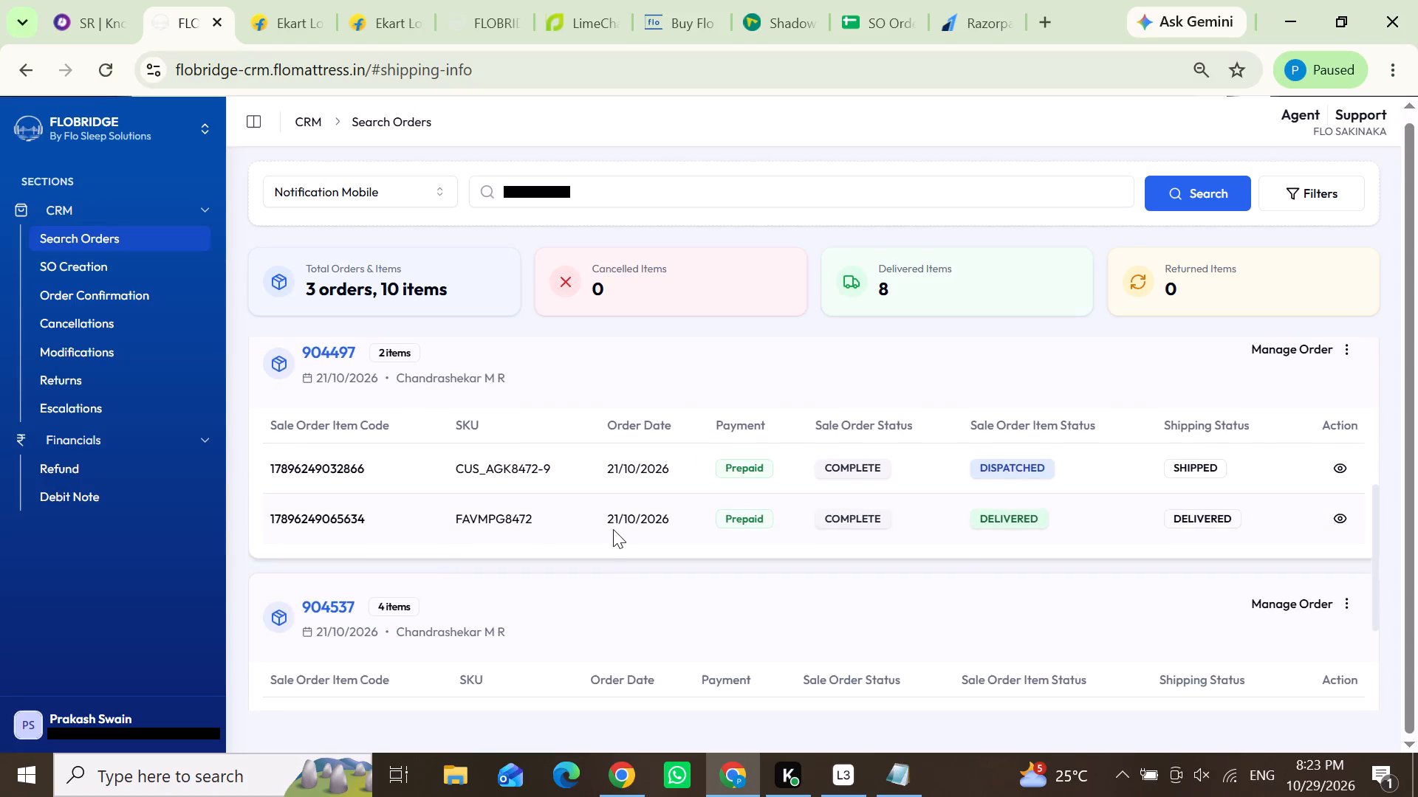
scroll(612, 529, down, 1)
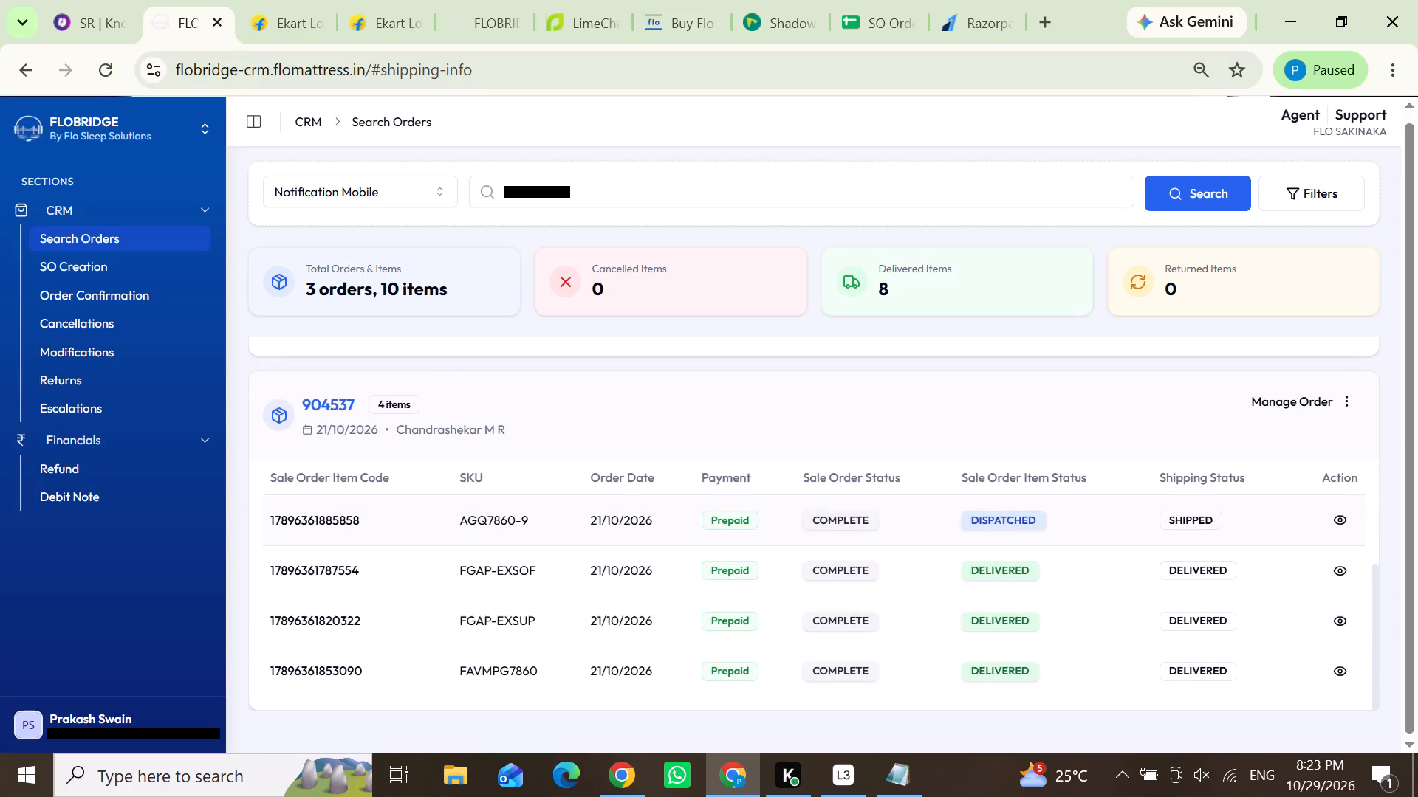
scroll(575, 516, up, 1)
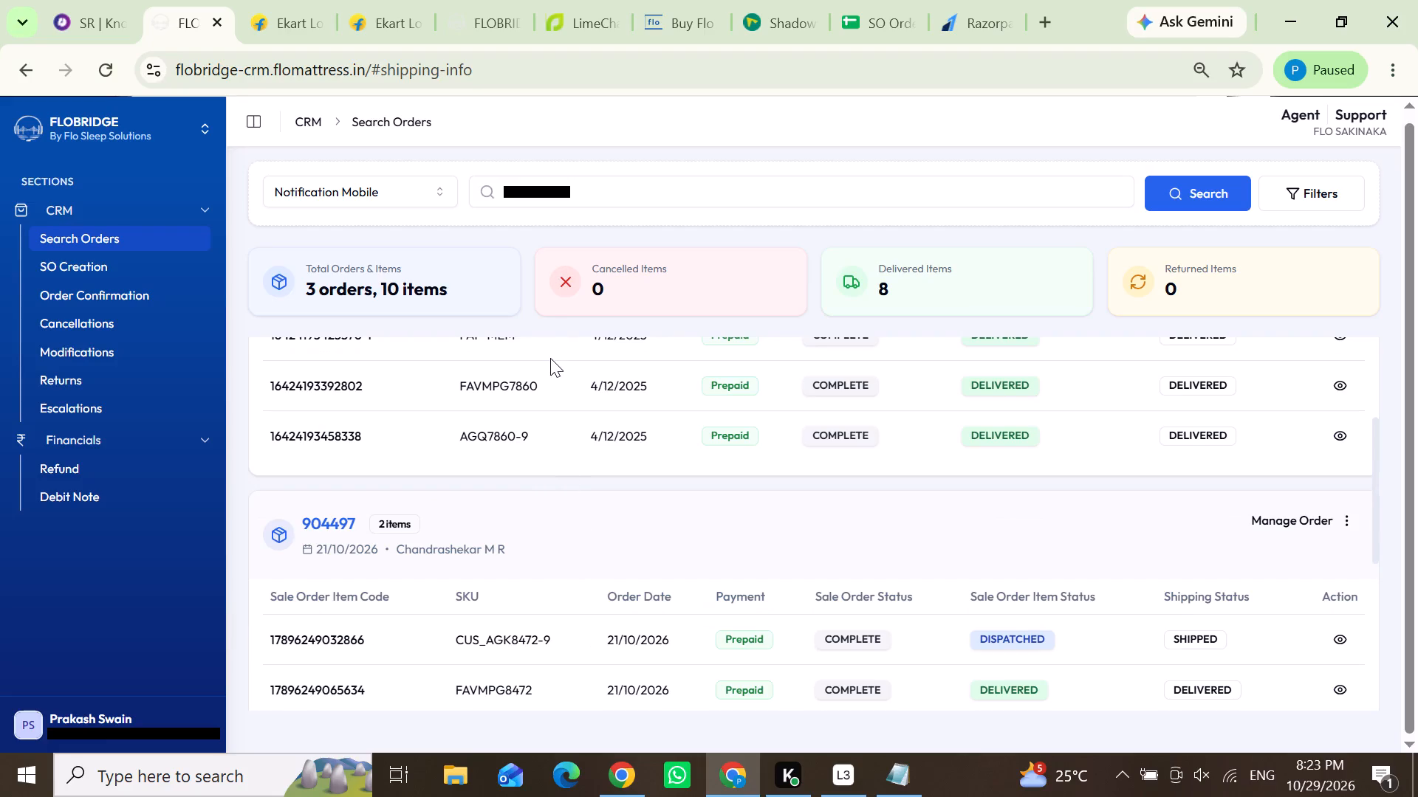
click(383, 19)
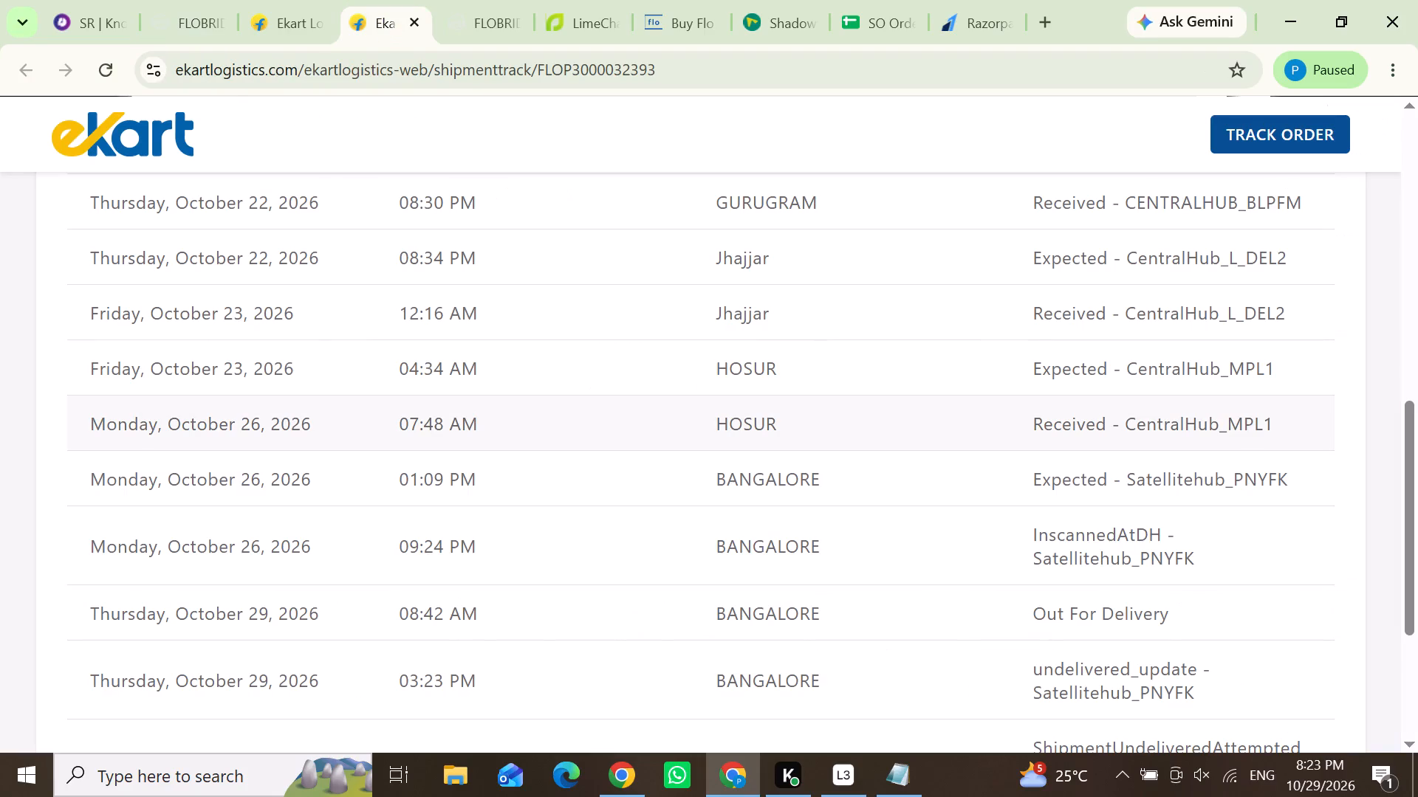
drag(1417, 536, 1417, 609)
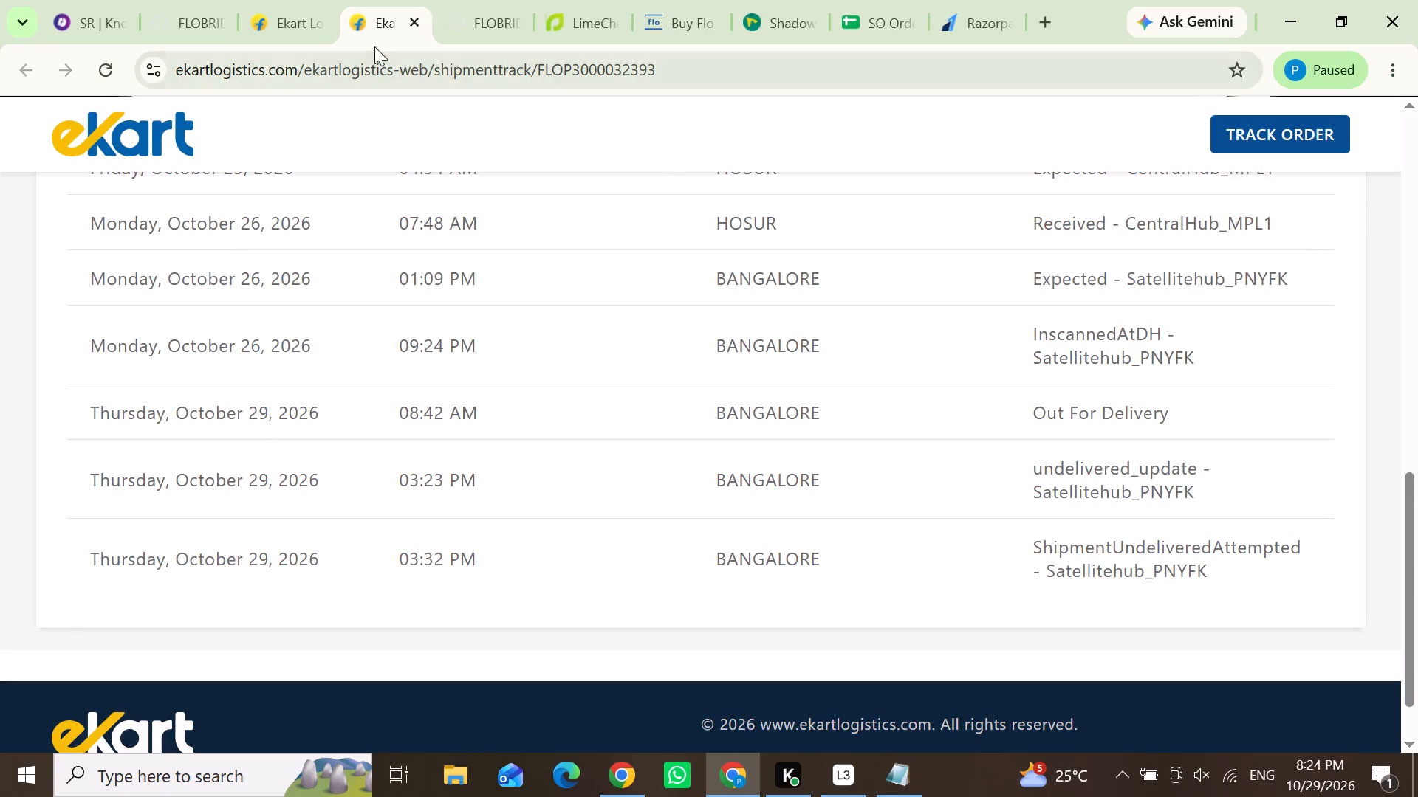
click(202, 10)
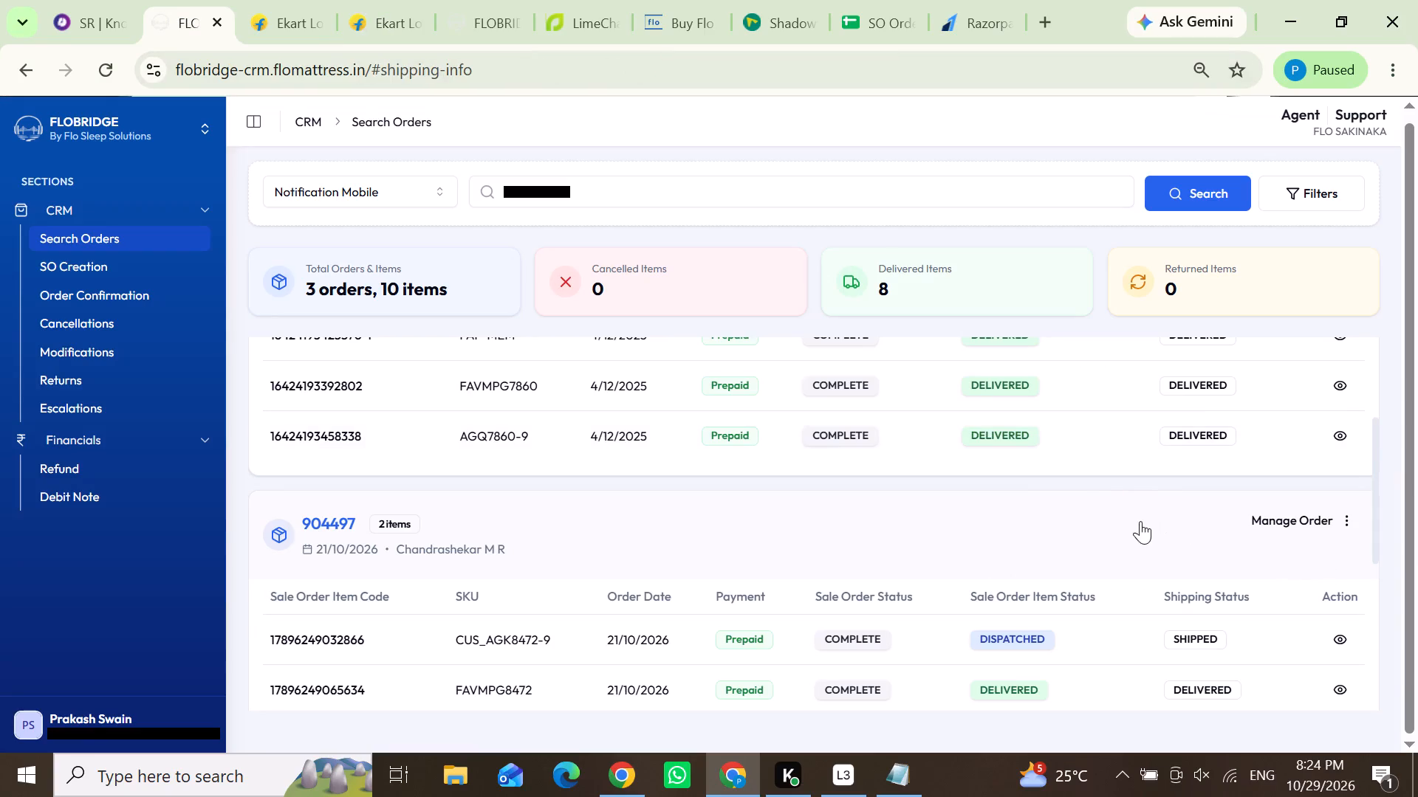
click(1317, 530)
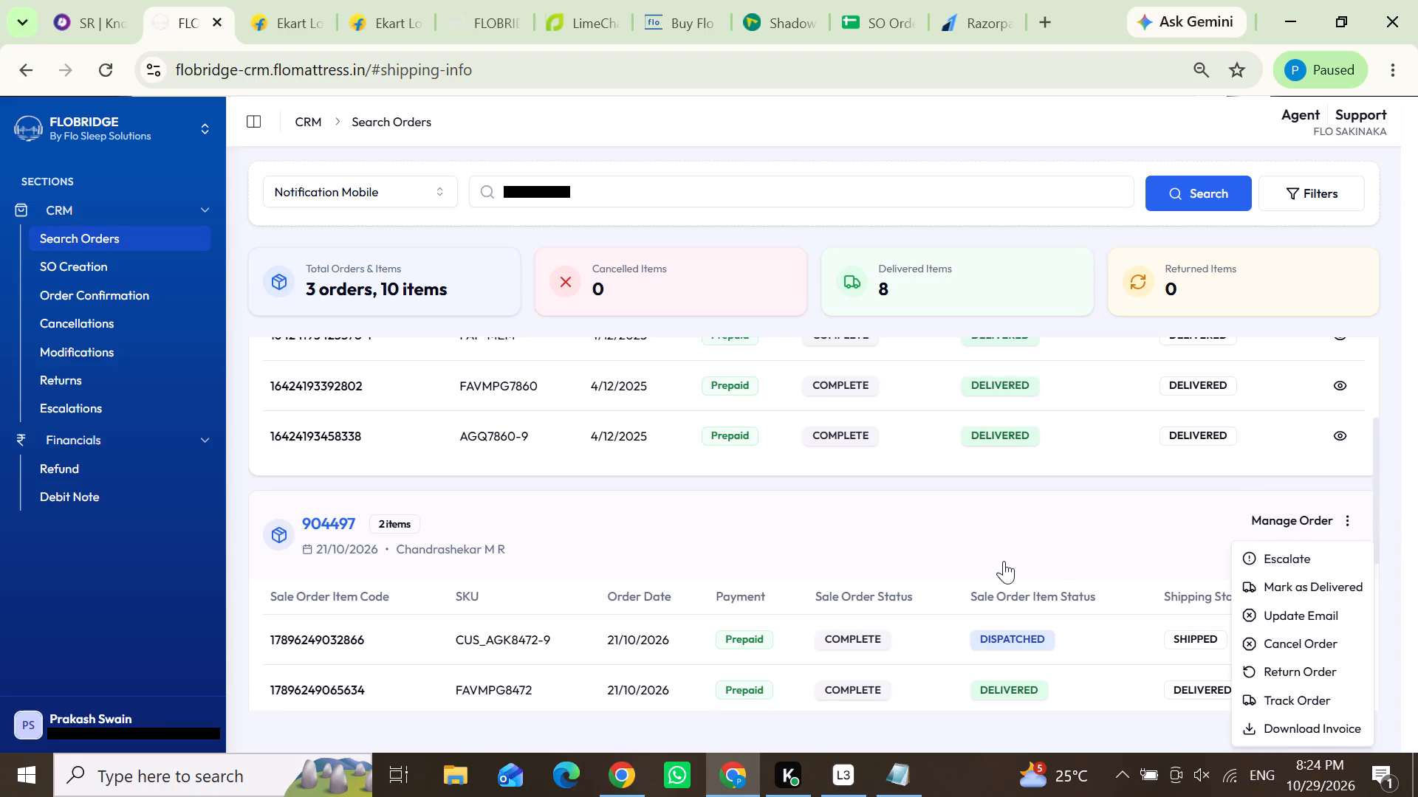
click(1004, 561)
scroll(1008, 533, up, 1)
click(819, 411)
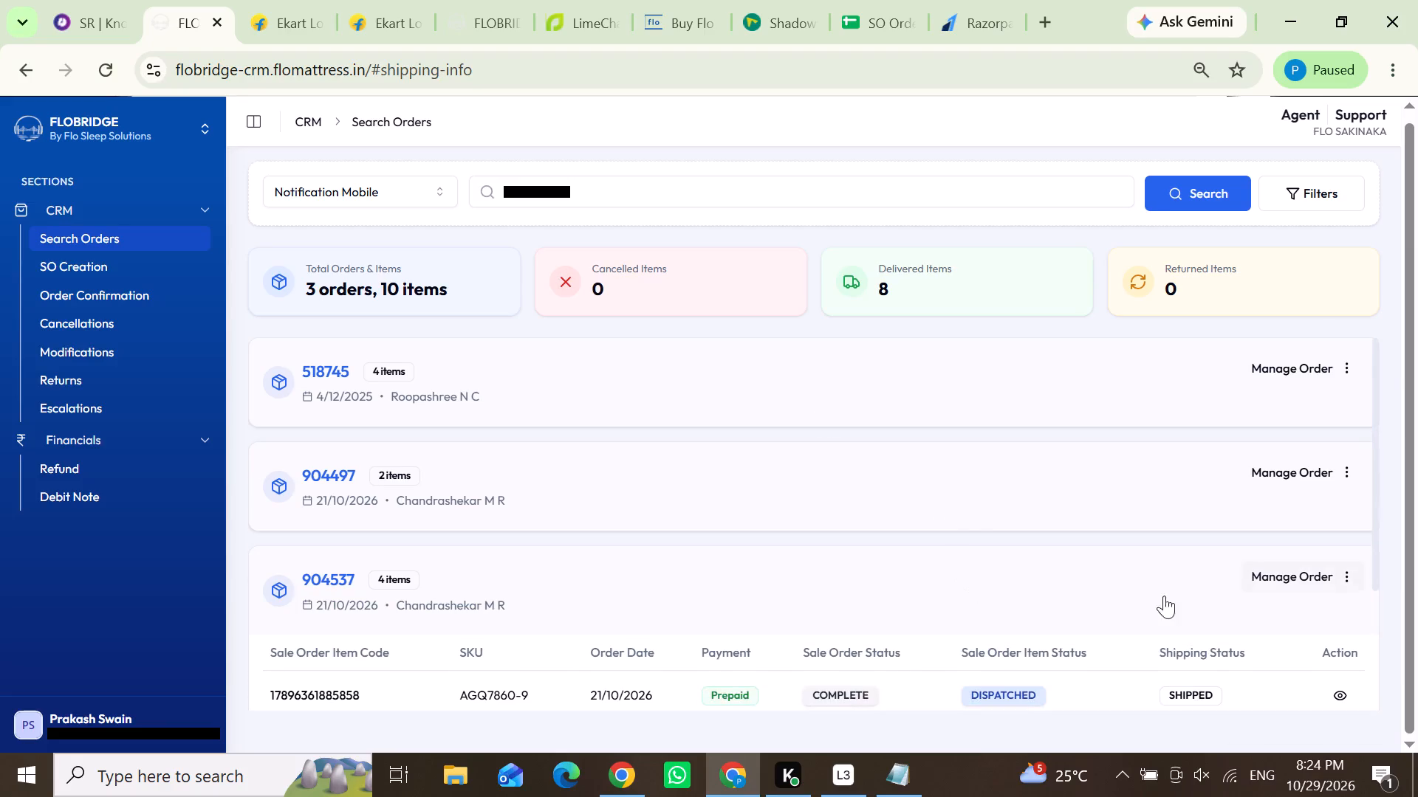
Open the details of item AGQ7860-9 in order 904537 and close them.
scroll(1114, 601, down, 1)
click(1337, 520)
click(538, 399)
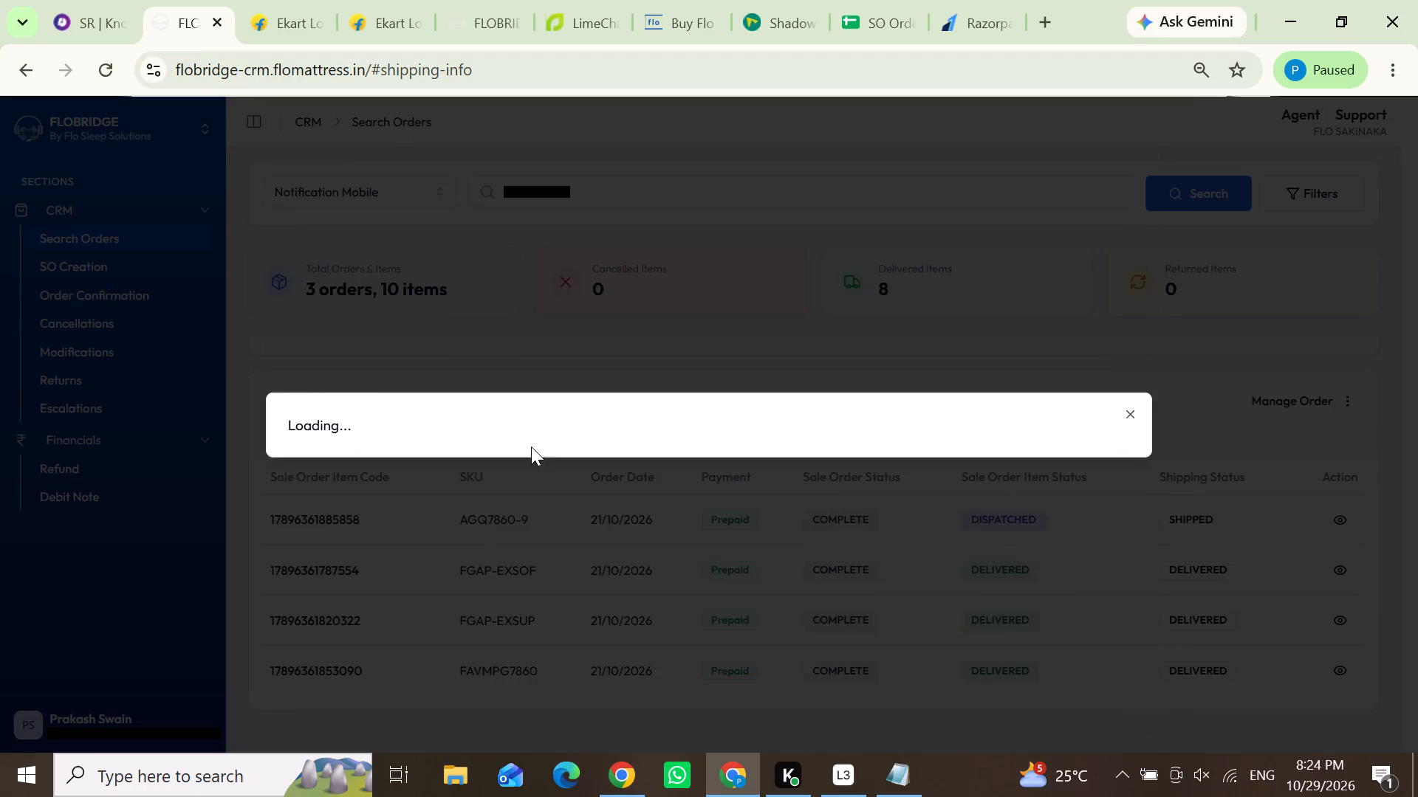
click(1266, 551)
click(270, 0)
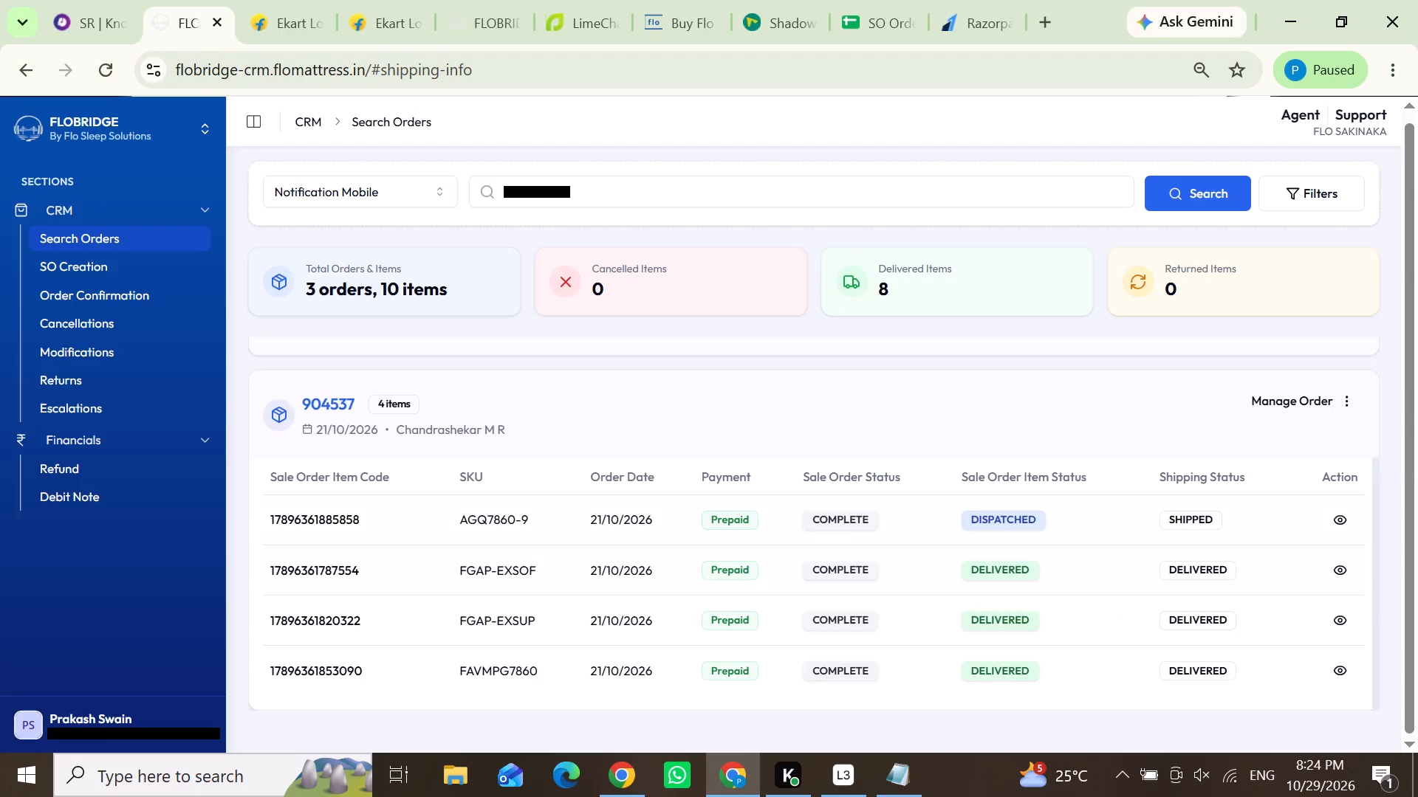
scroll(614, 455, down, 3)
scroll(614, 458, up, 3)
click(394, 19)
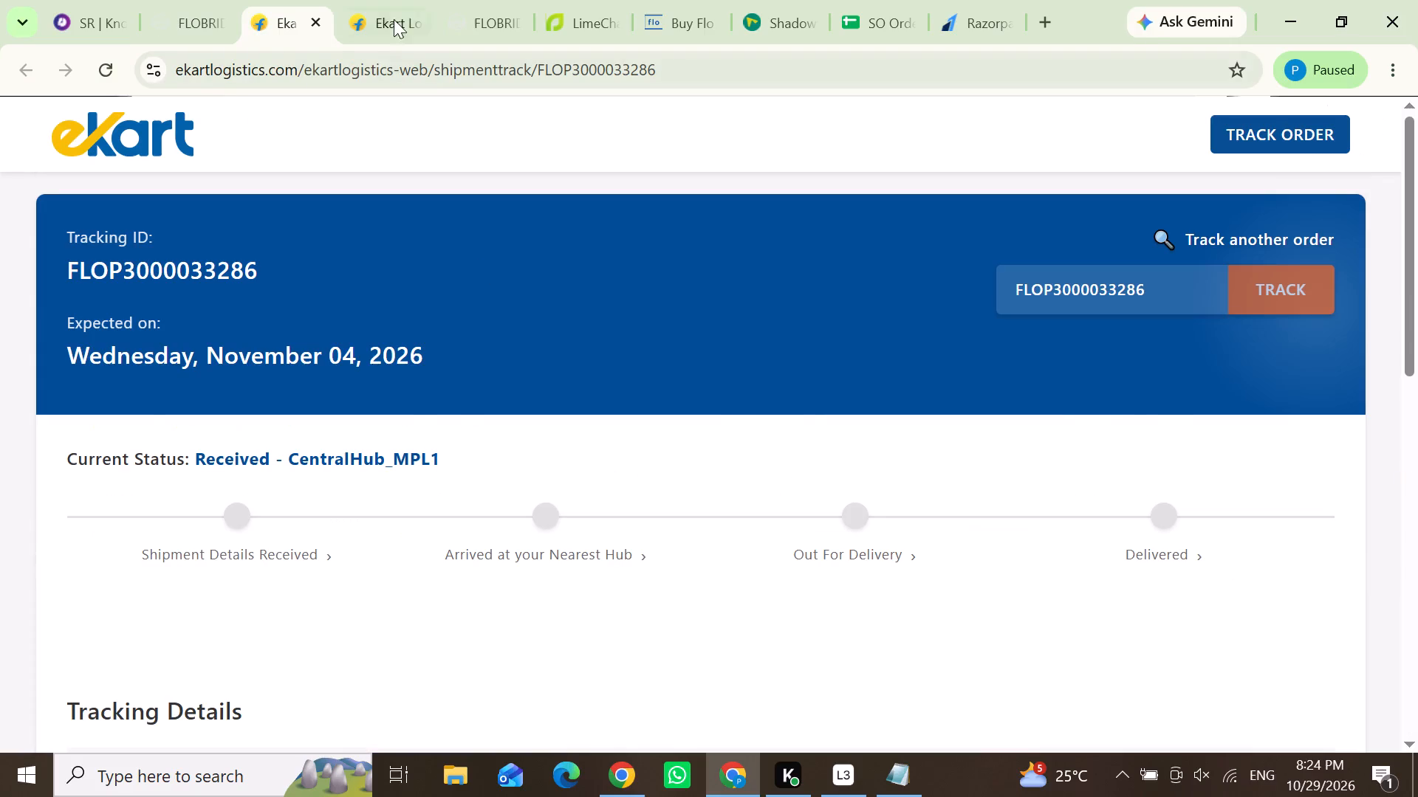
scroll(693, 475, up, 6)
scroll(685, 468, down, 4)
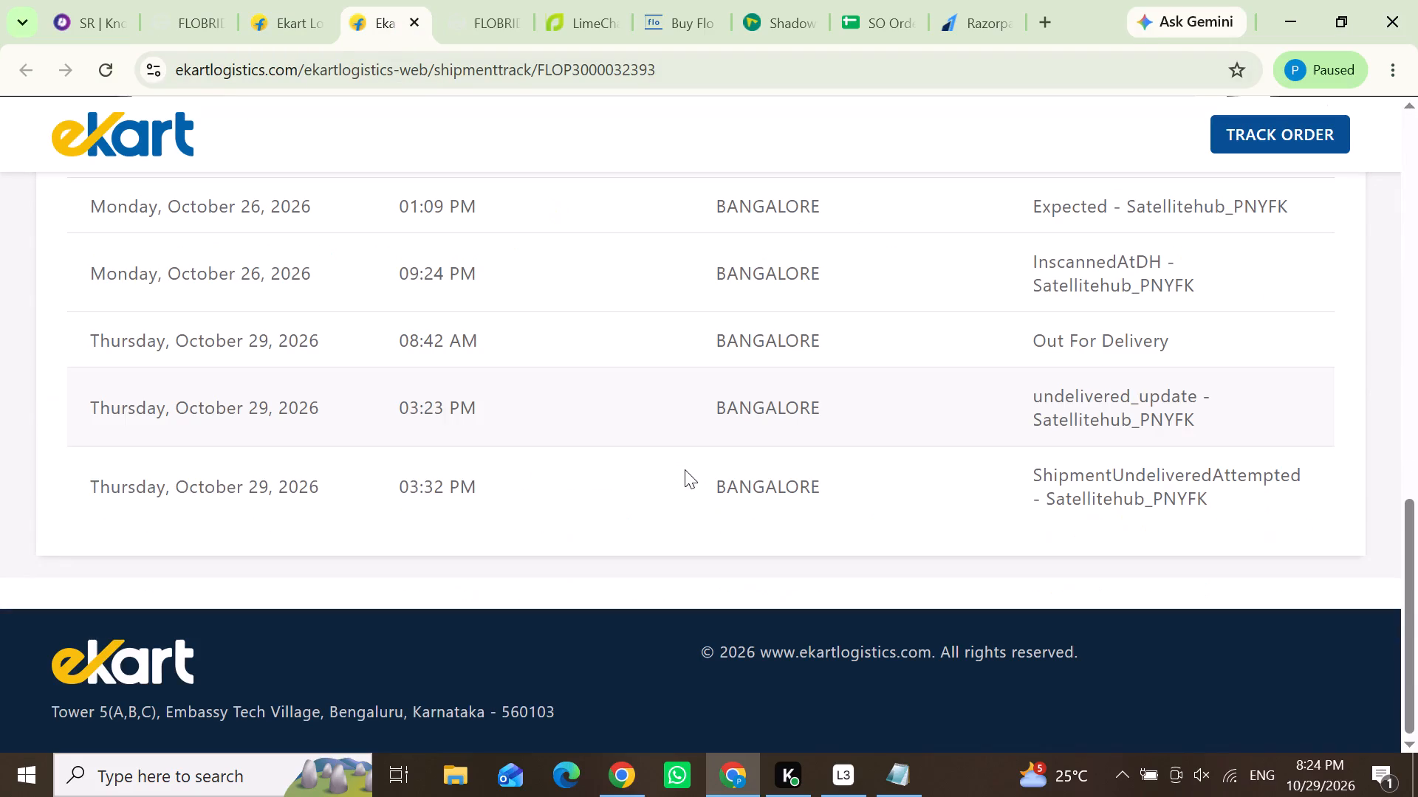
drag(529, 486, 400, 487)
click(390, 550)
click(190, 0)
scroll(917, 465, up, 1)
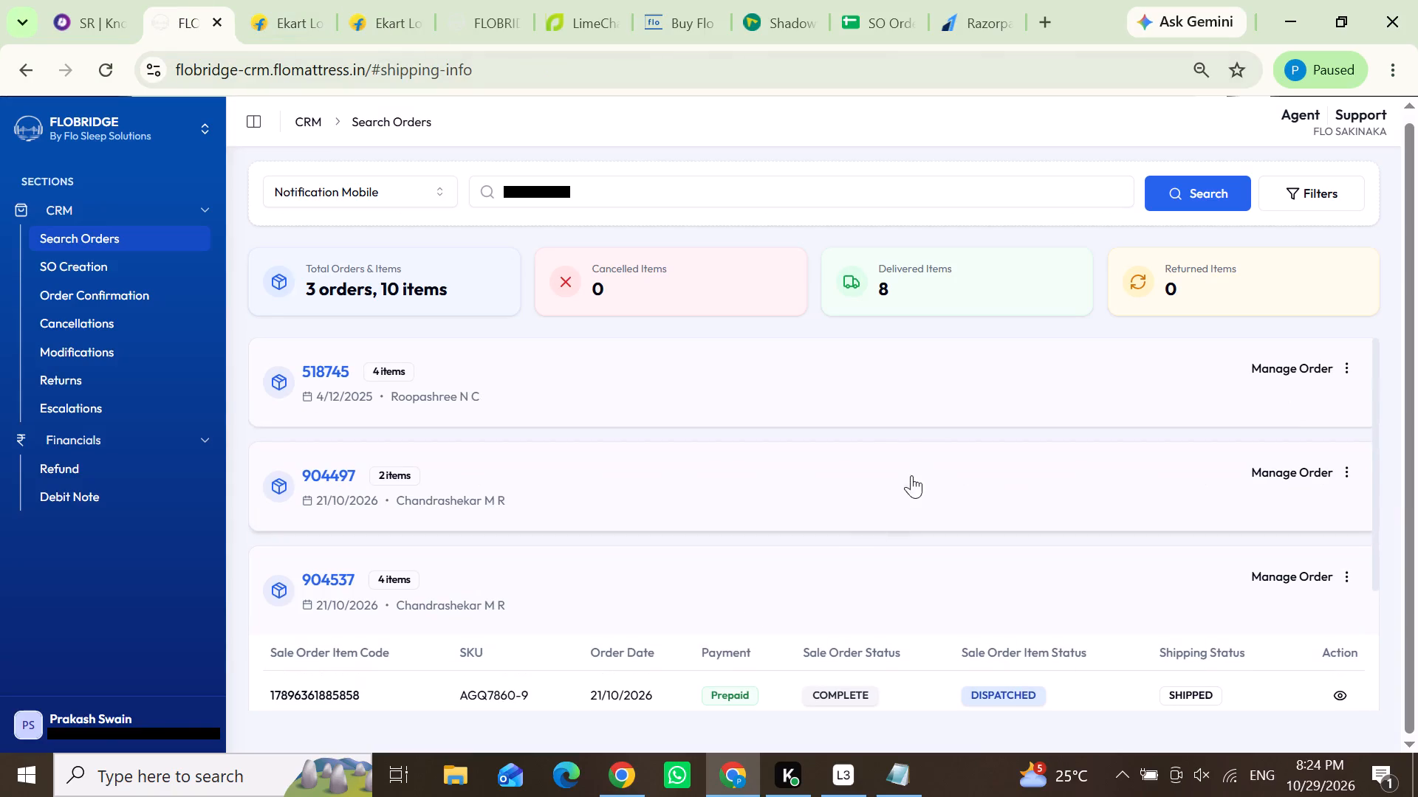
click(664, 506)
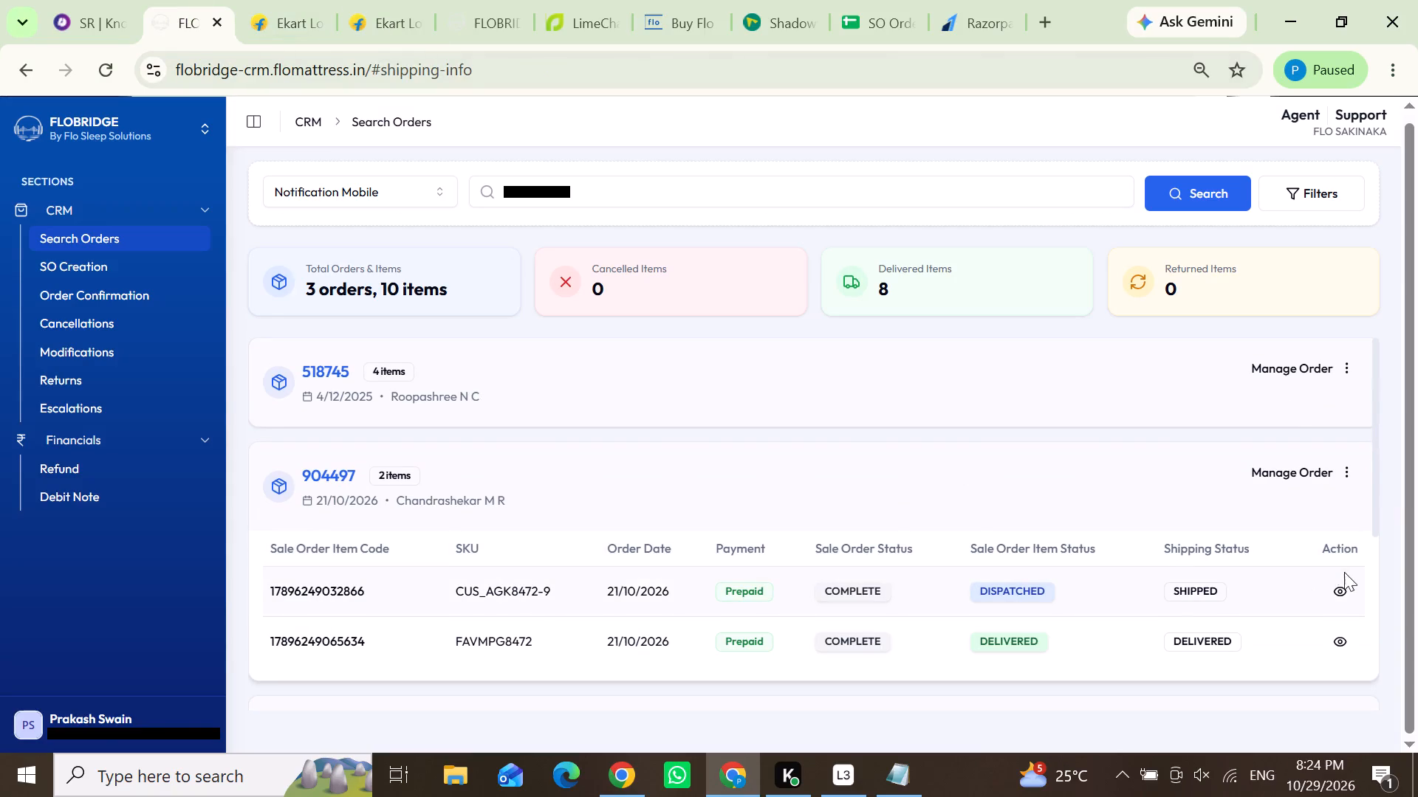
click(1316, 468)
click(1277, 648)
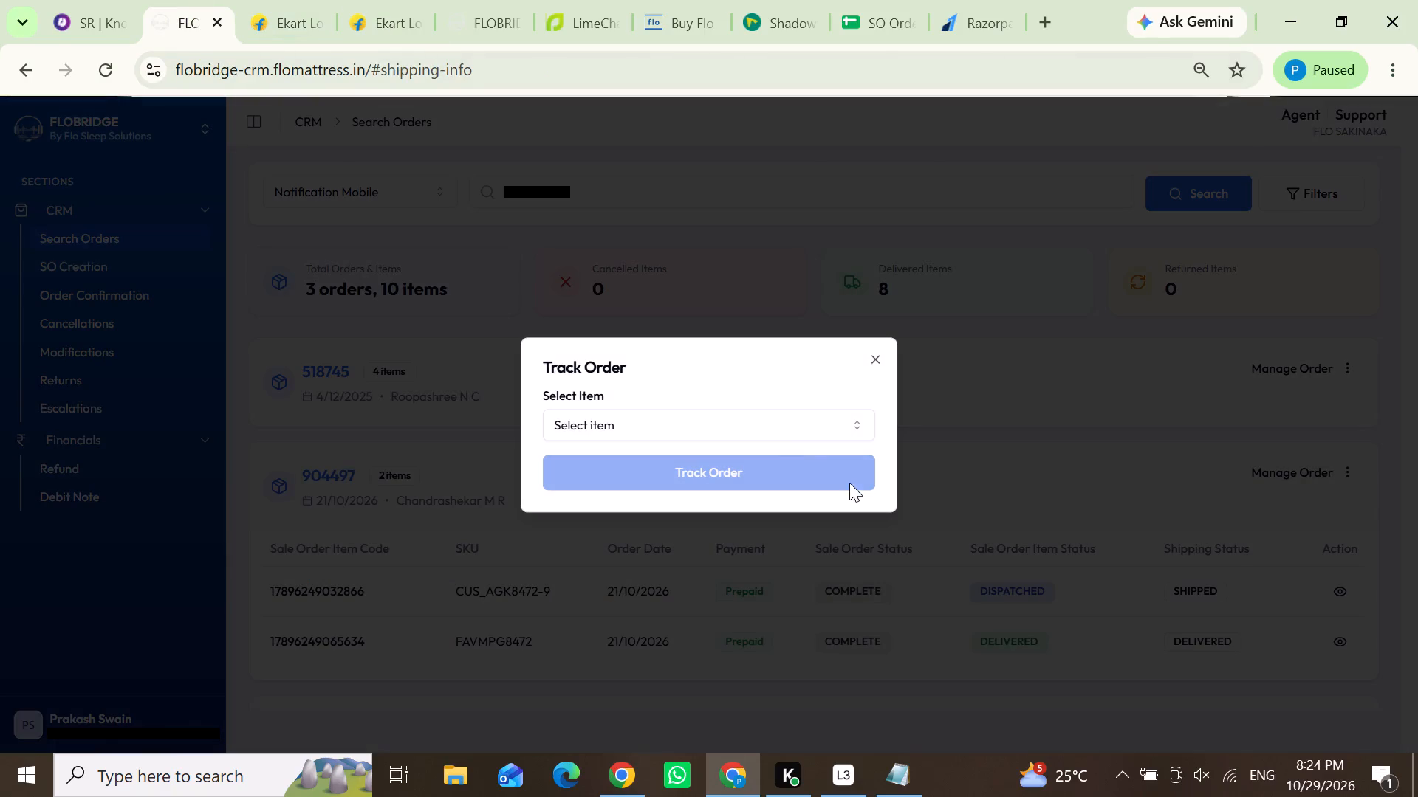
click(815, 428)
click(643, 466)
click(635, 472)
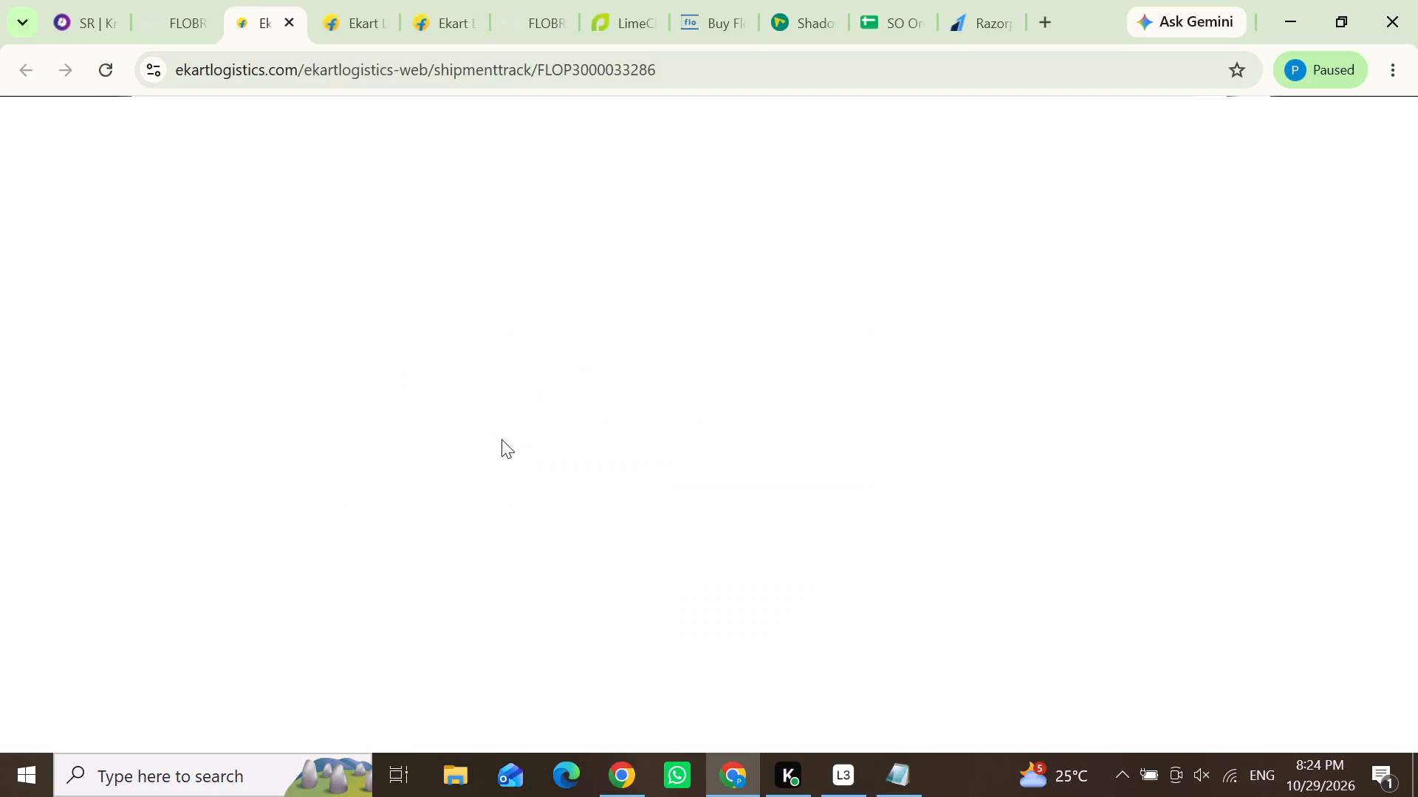
click(199, 1)
click(894, 592)
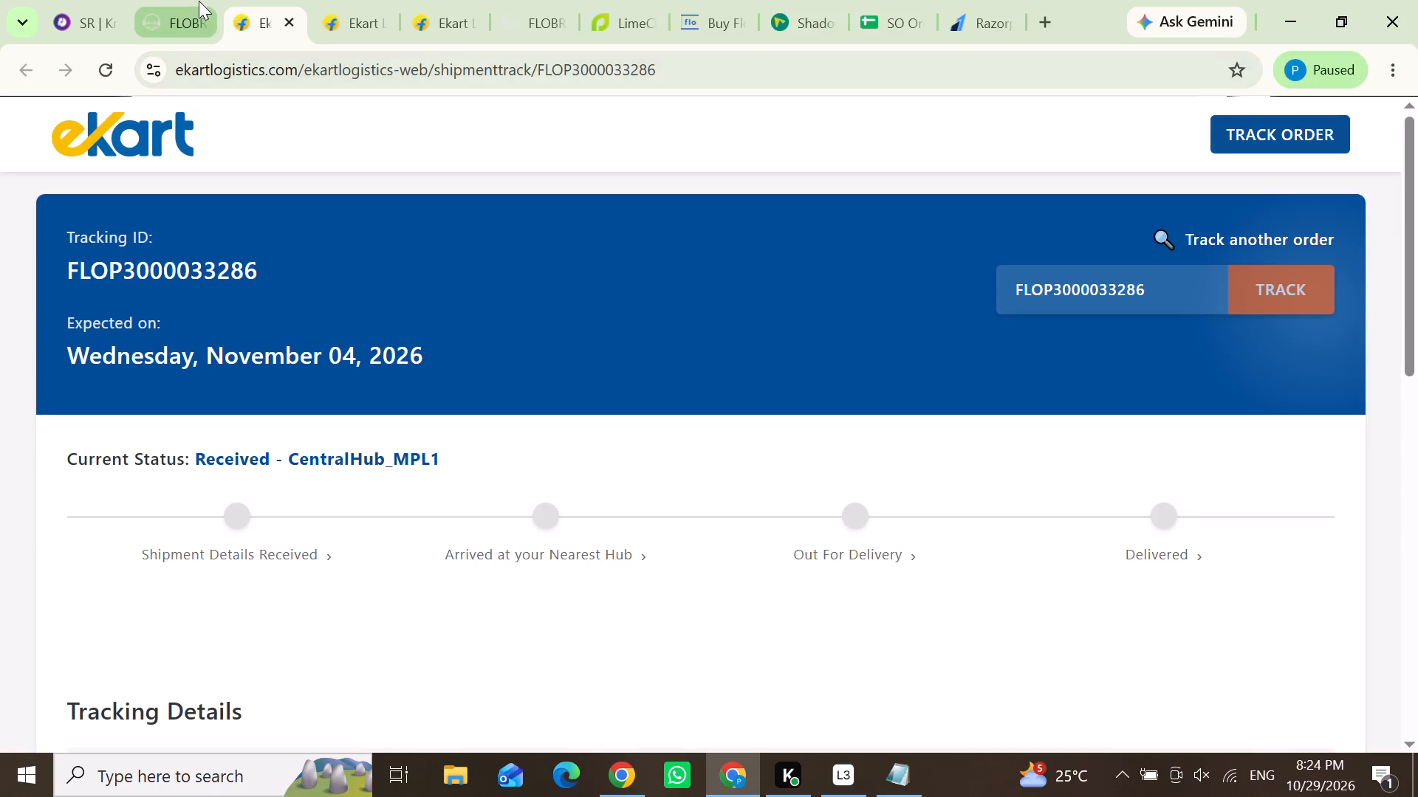
scroll(982, 590, down, 1)
click(812, 476)
click(790, 395)
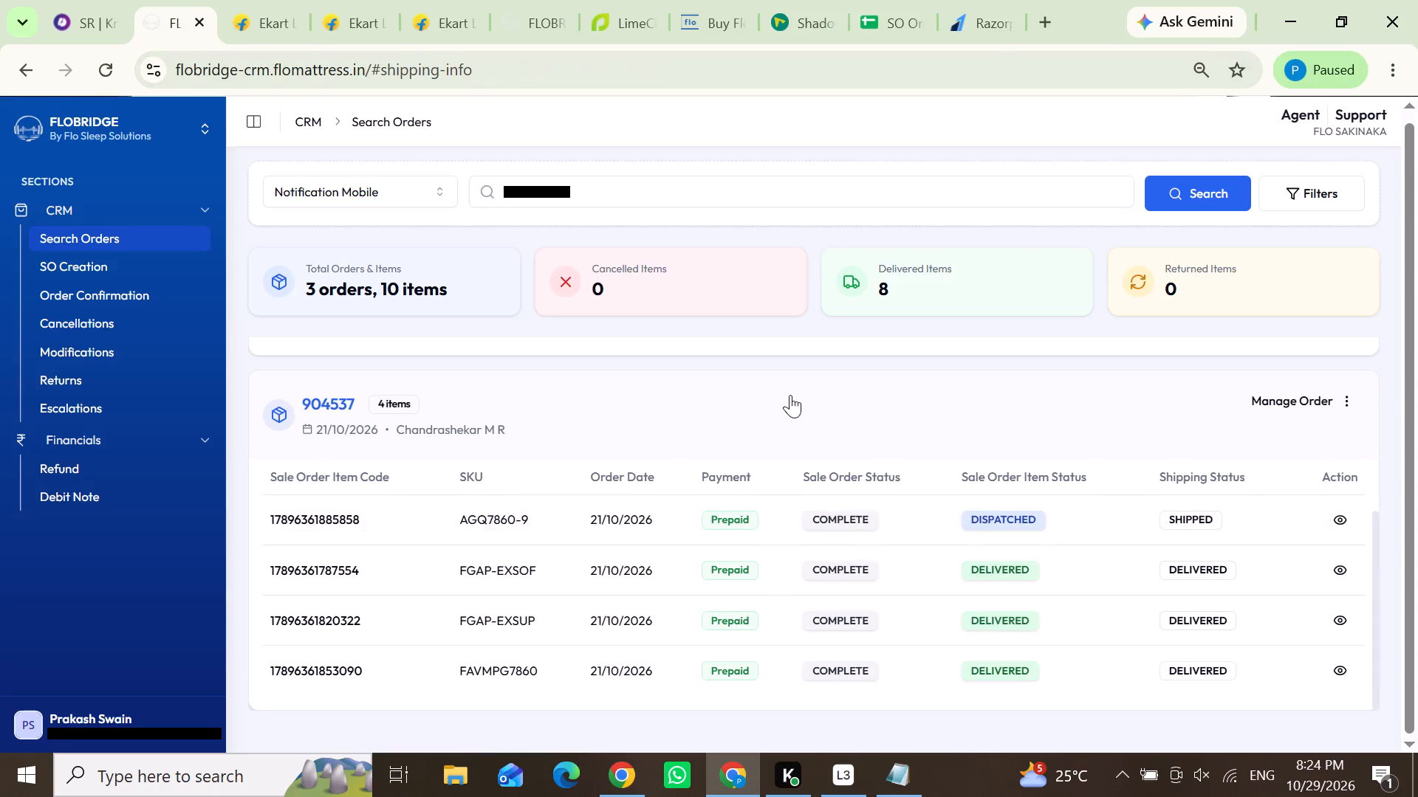
scroll(857, 503, down, 3)
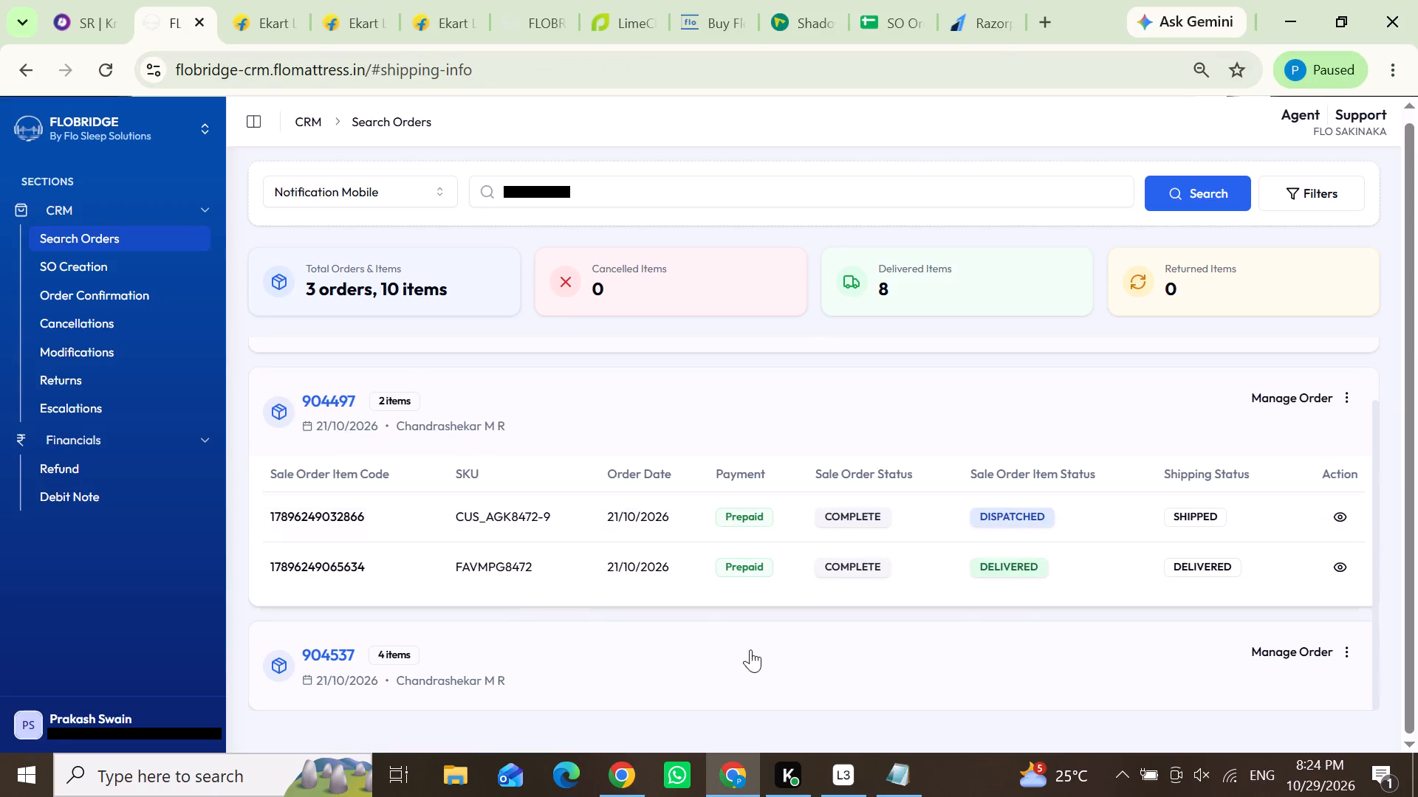
click(750, 649)
scroll(750, 649, down, 2)
click(631, 415)
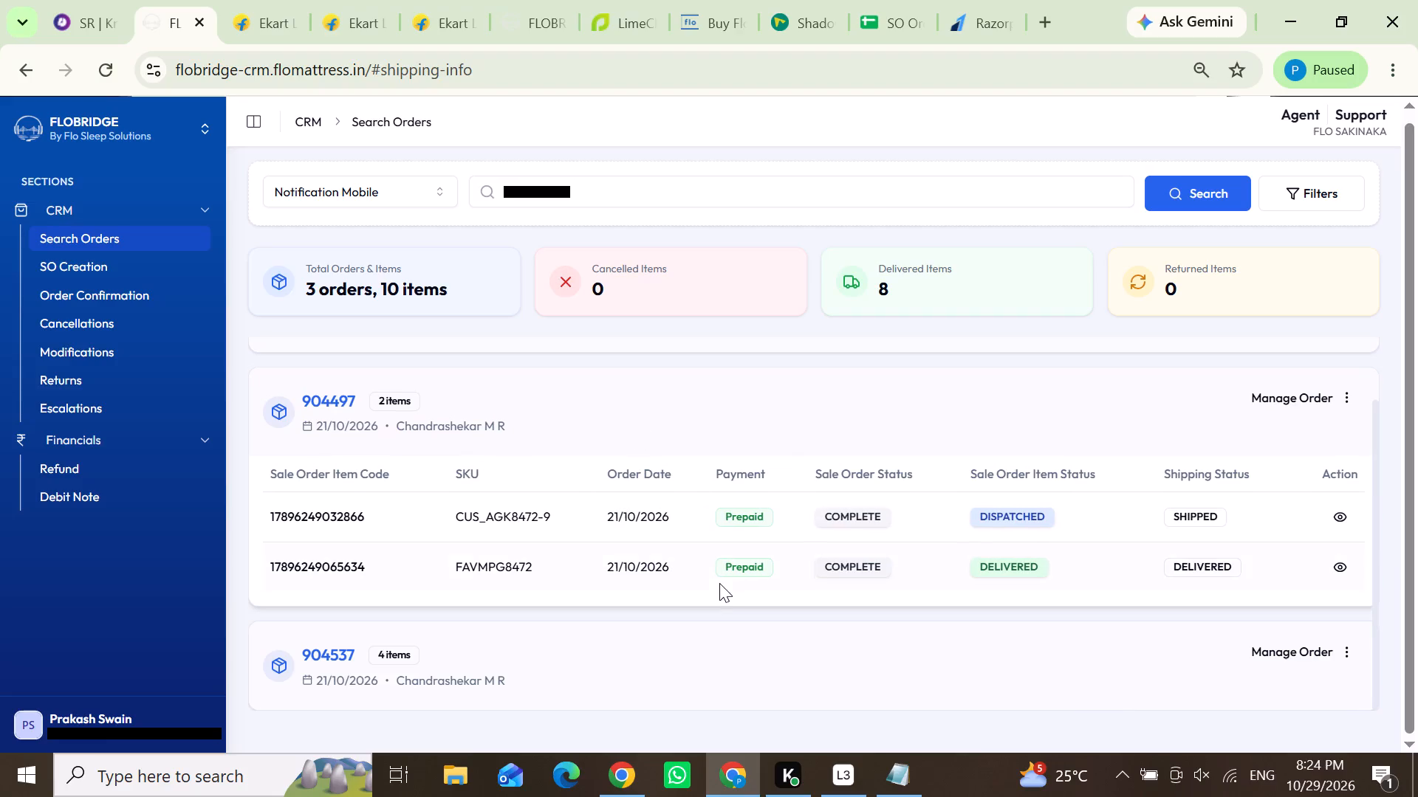
scroll(720, 590, up, 1)
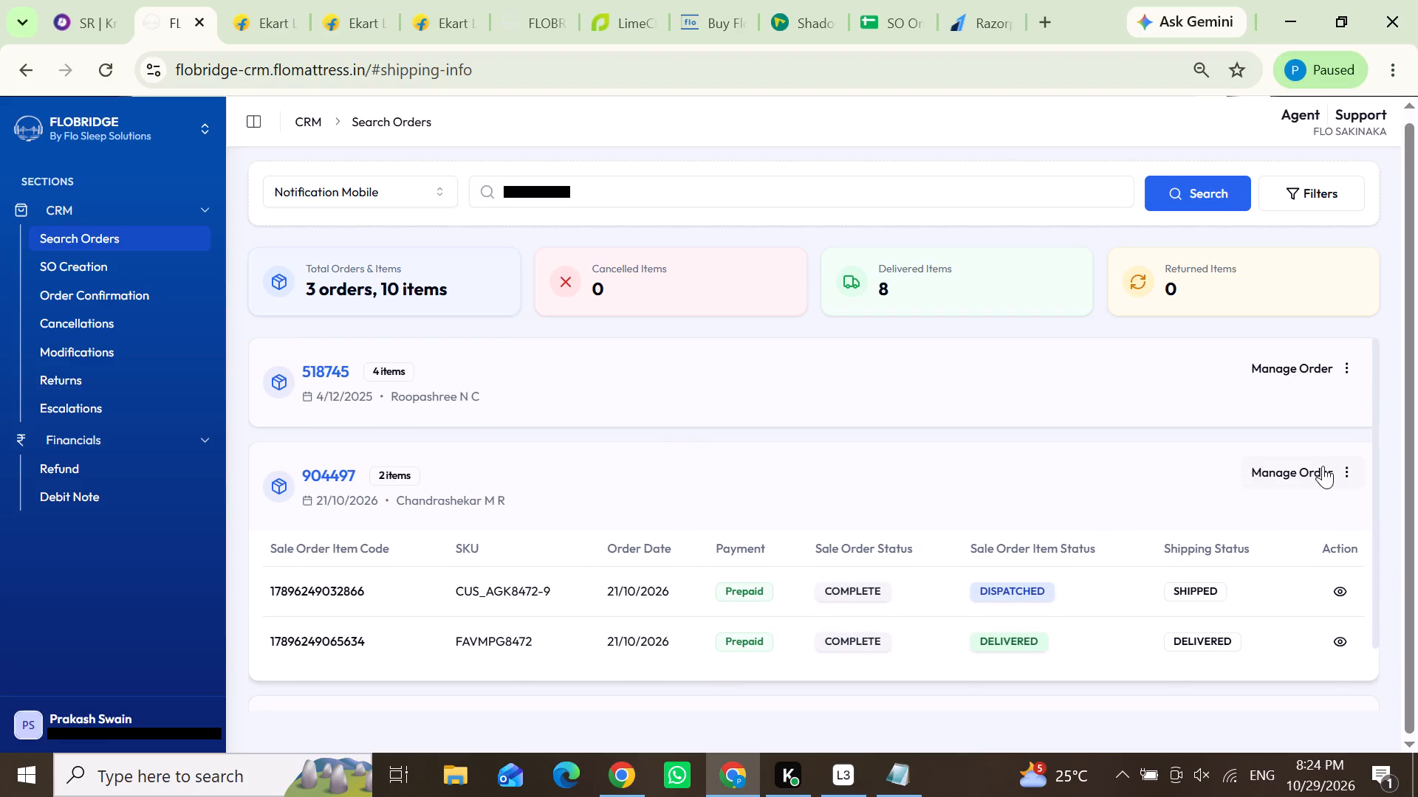
click(1323, 466)
click(1276, 500)
click(713, 263)
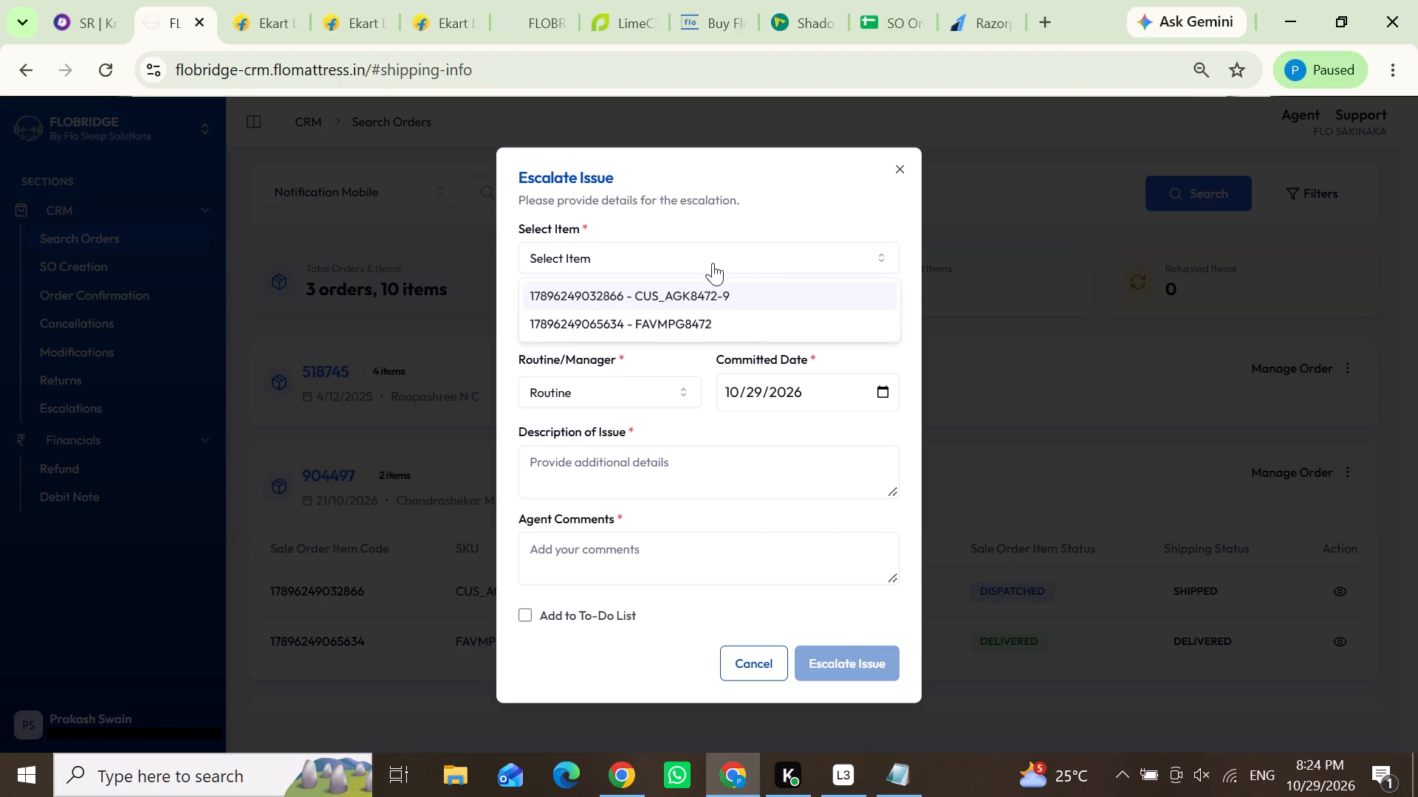
click(667, 293)
click(658, 314)
click(594, 384)
click(733, 318)
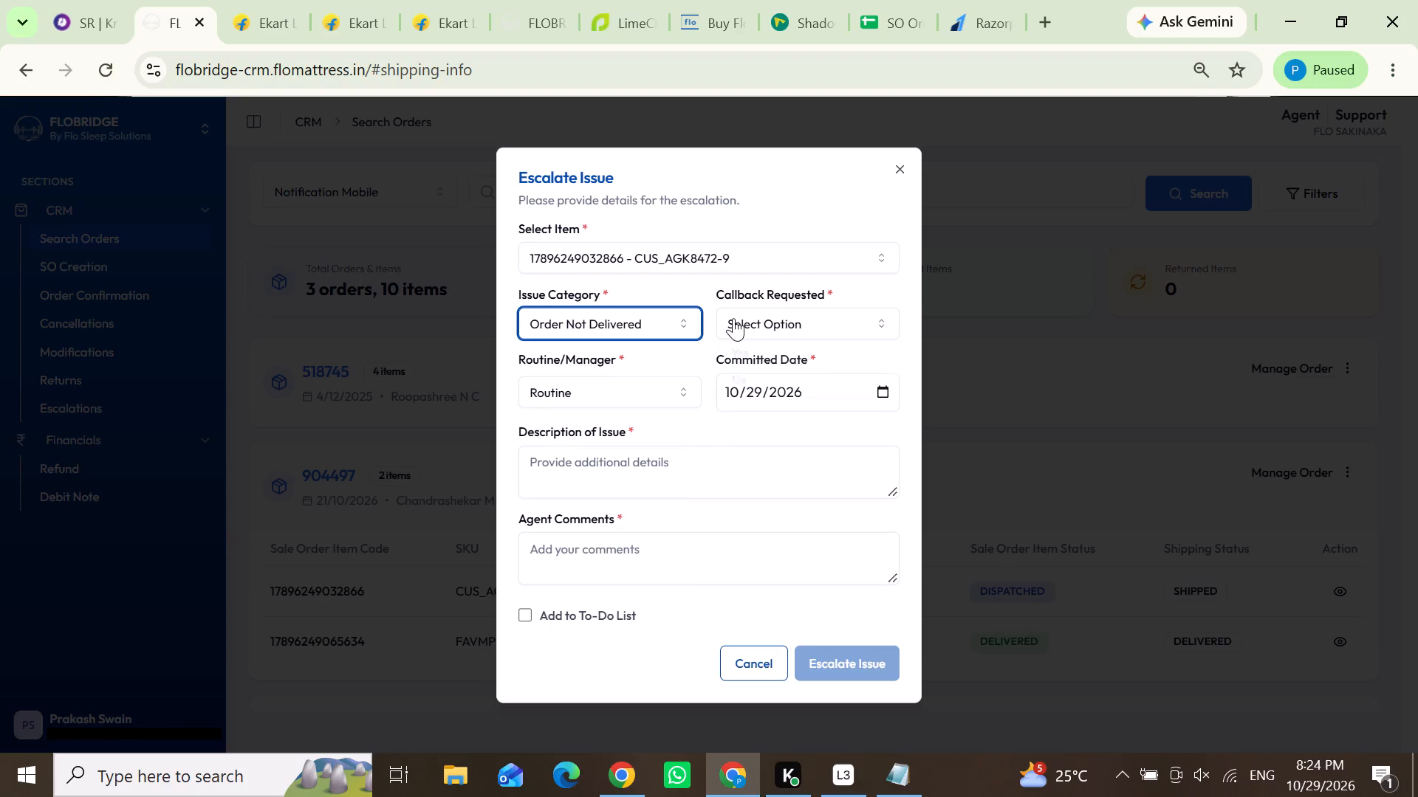
click(733, 397)
click(880, 386)
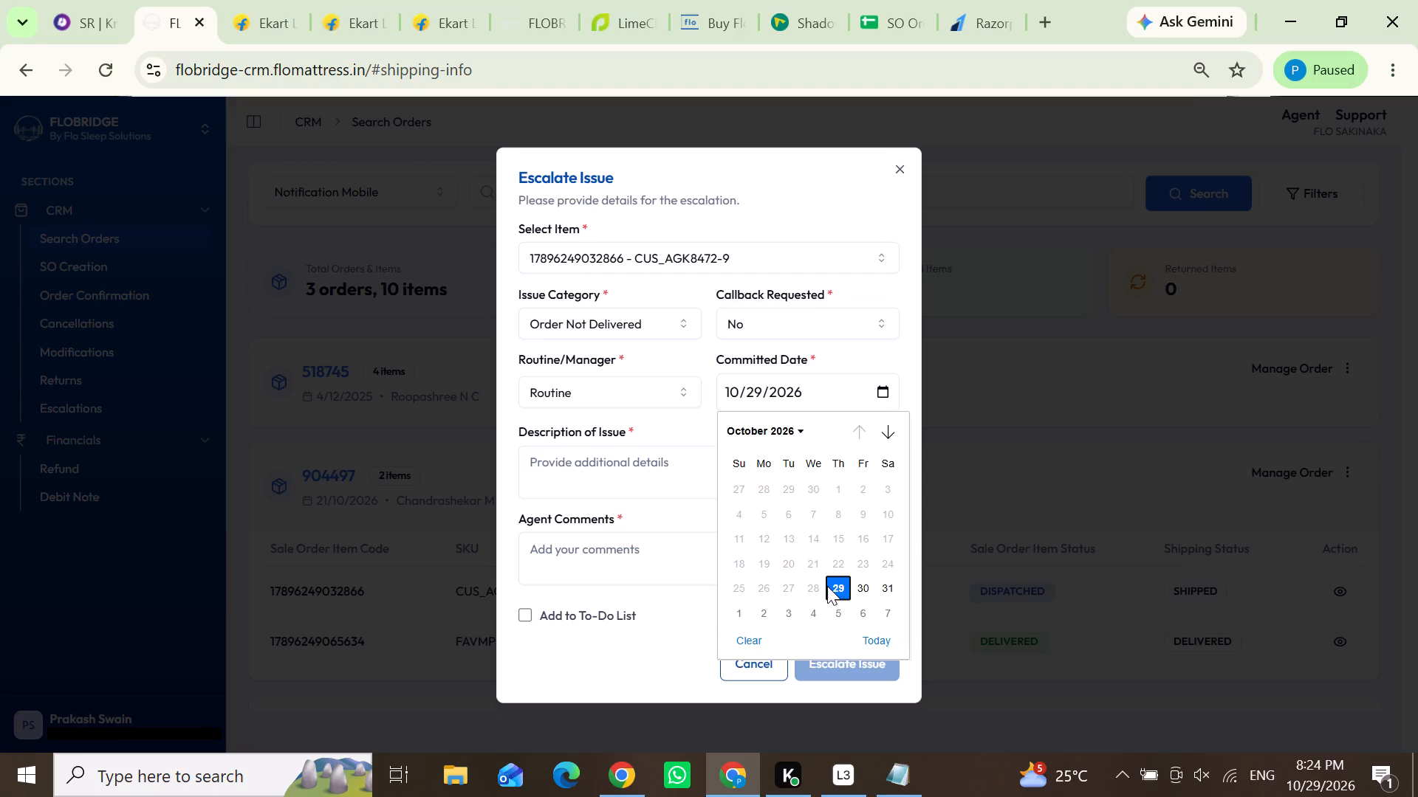
click(888, 589)
Fill the issue description with the Notepad line "I have escalated this to the concerned team. Your order will be" followed by "deliver".
click(640, 479)
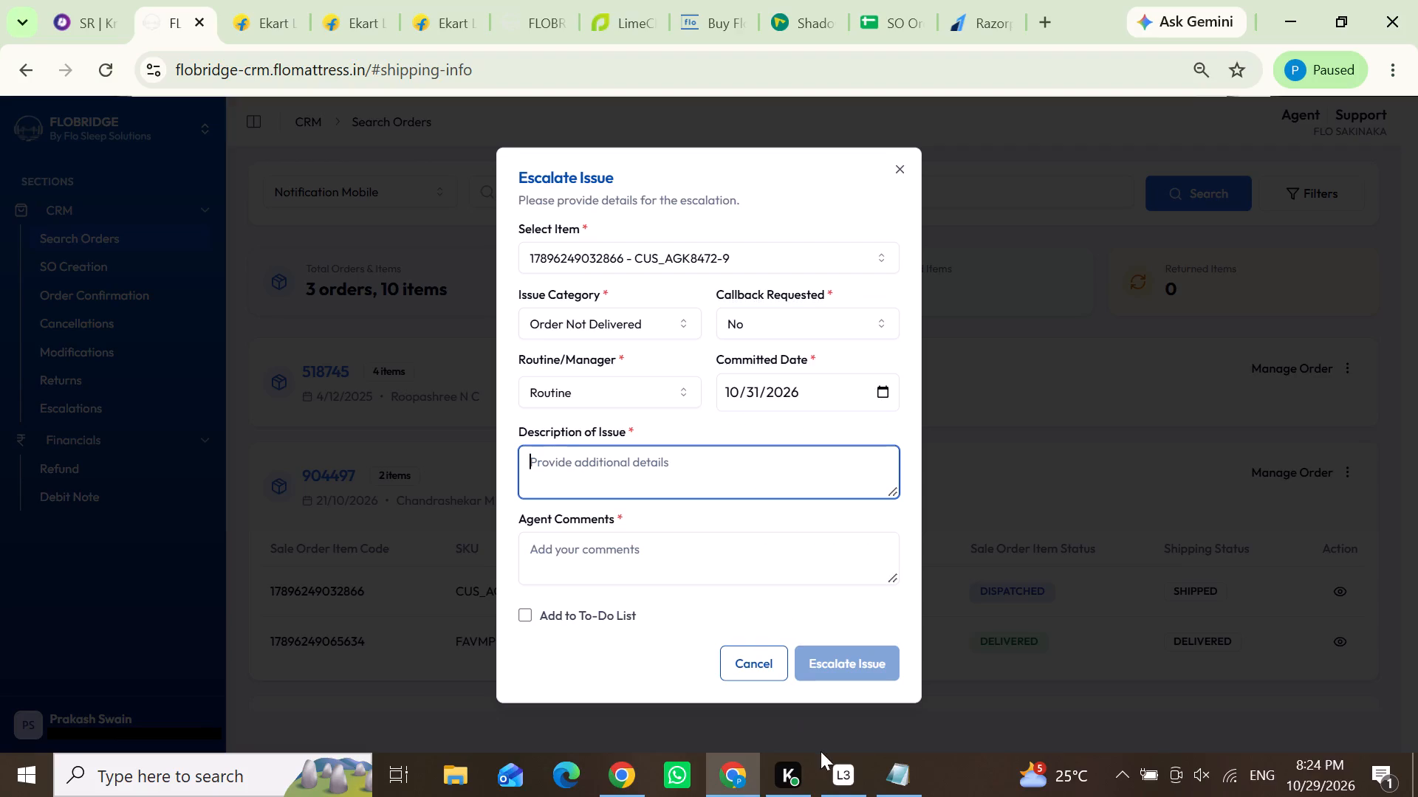
click(886, 775)
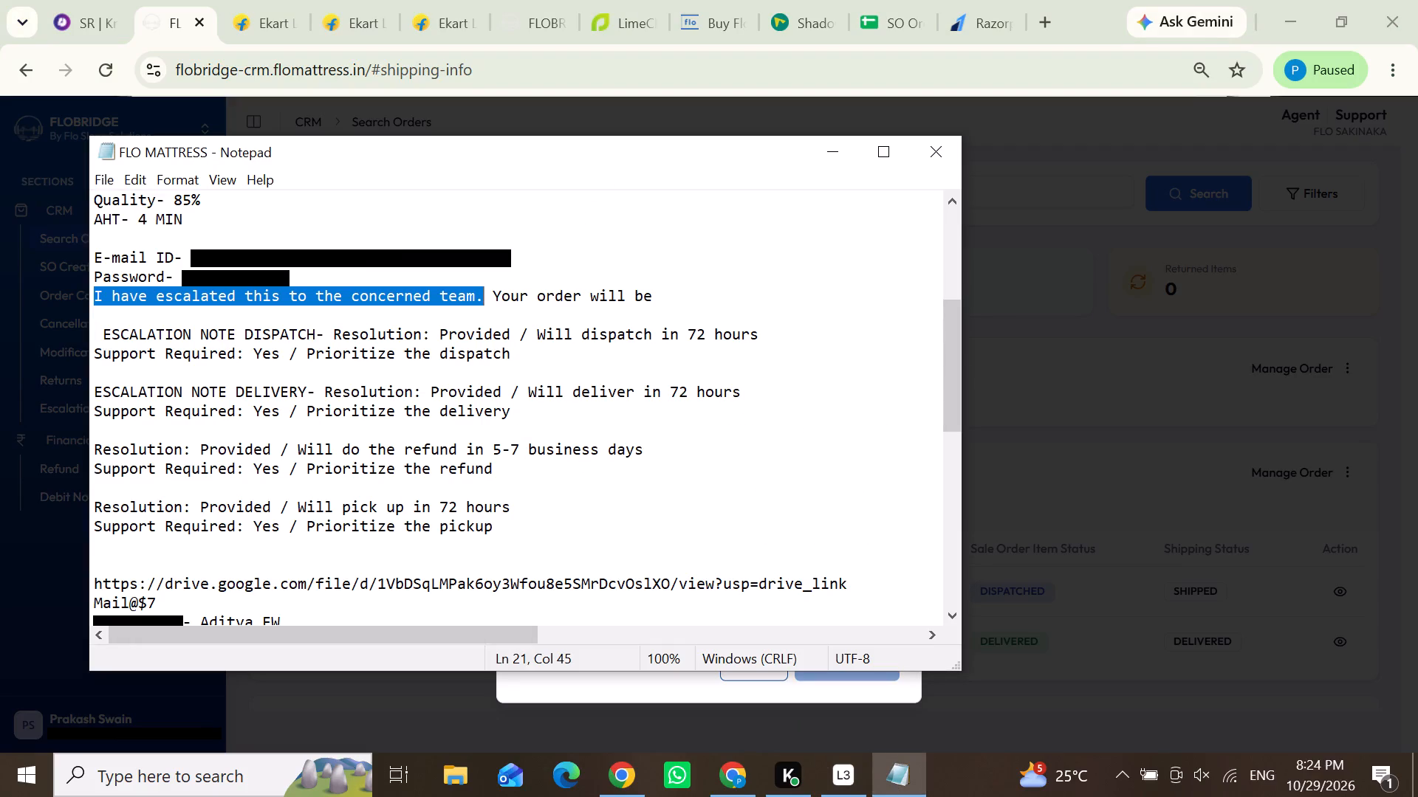
click(756, 290)
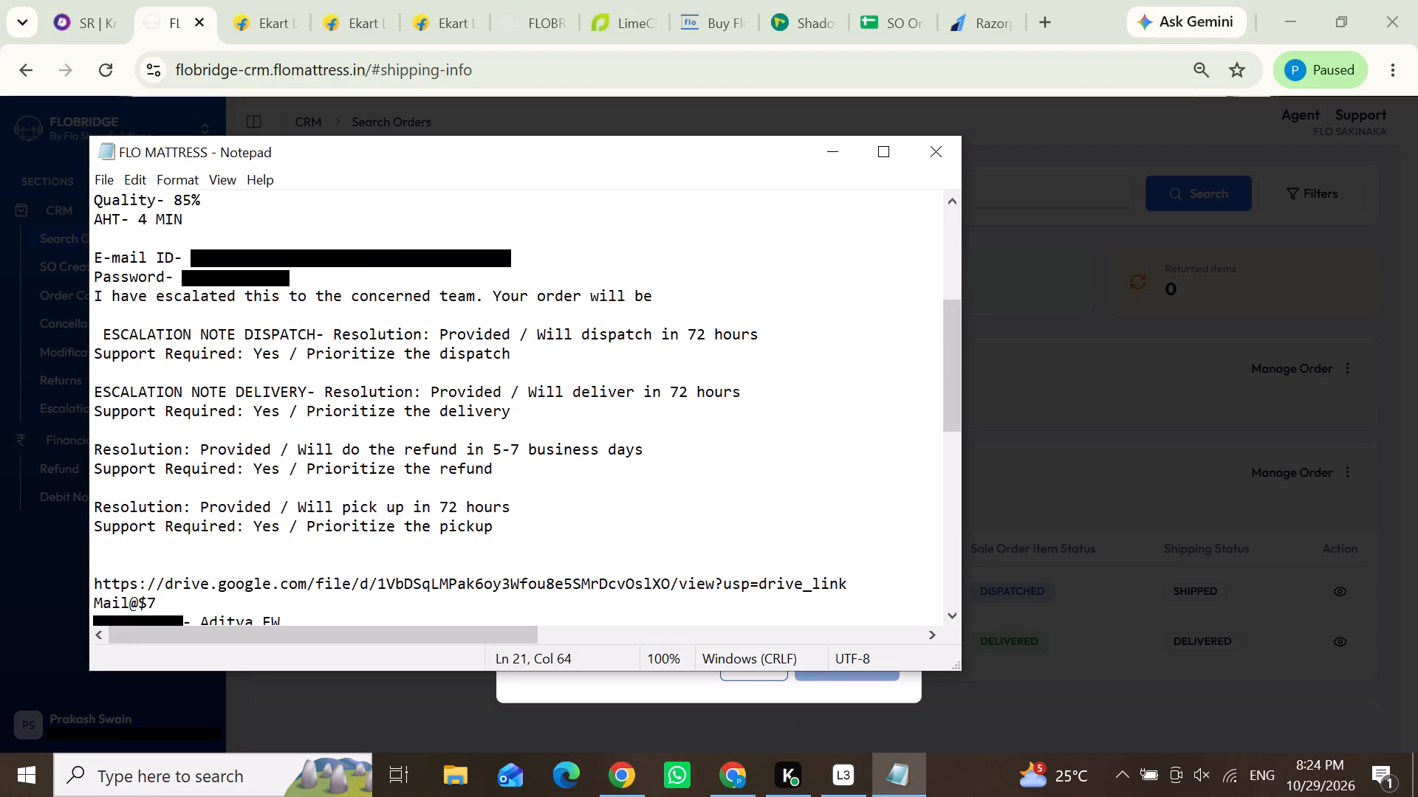
drag(95, 295, 692, 297)
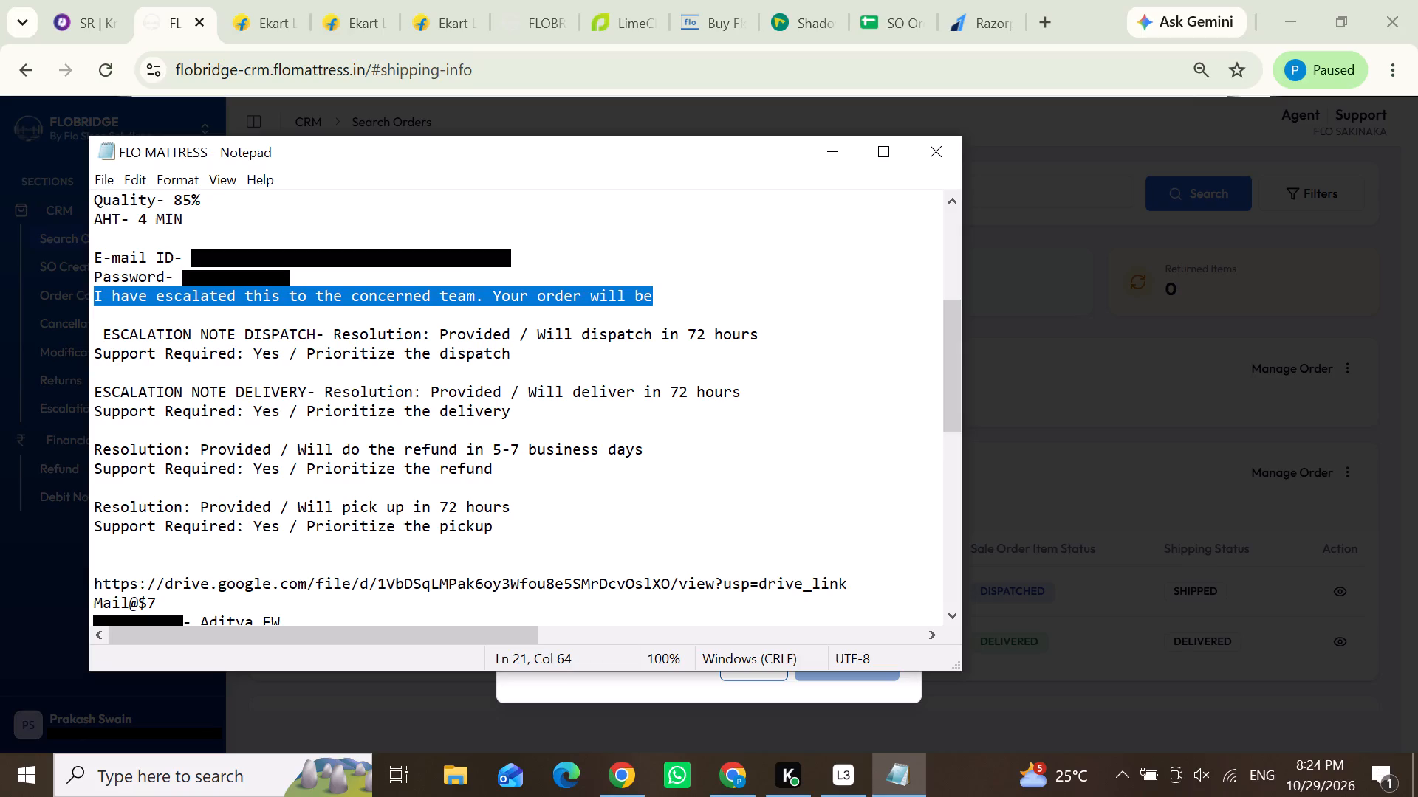
key(ctrl+c)
click(814, 155)
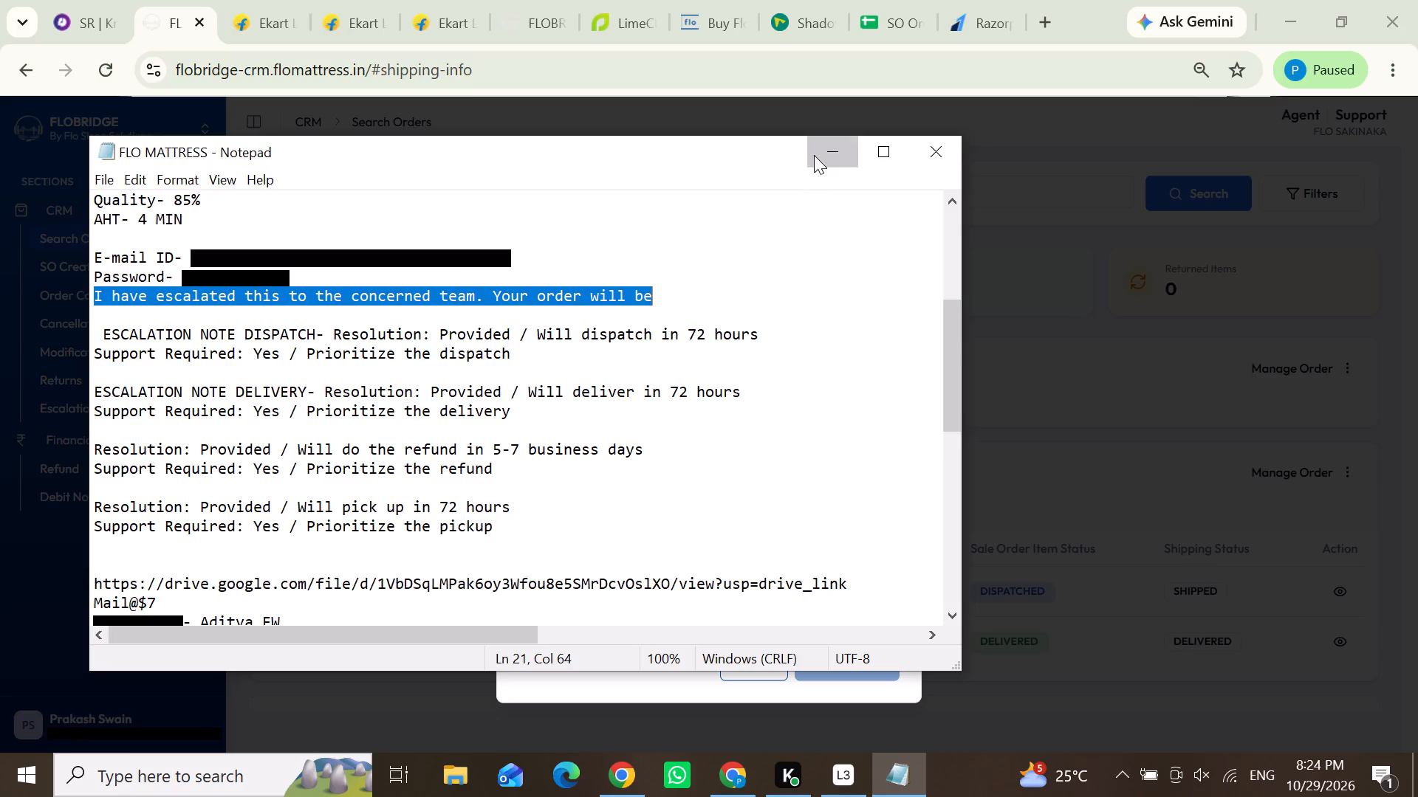
key(ctrl+v)
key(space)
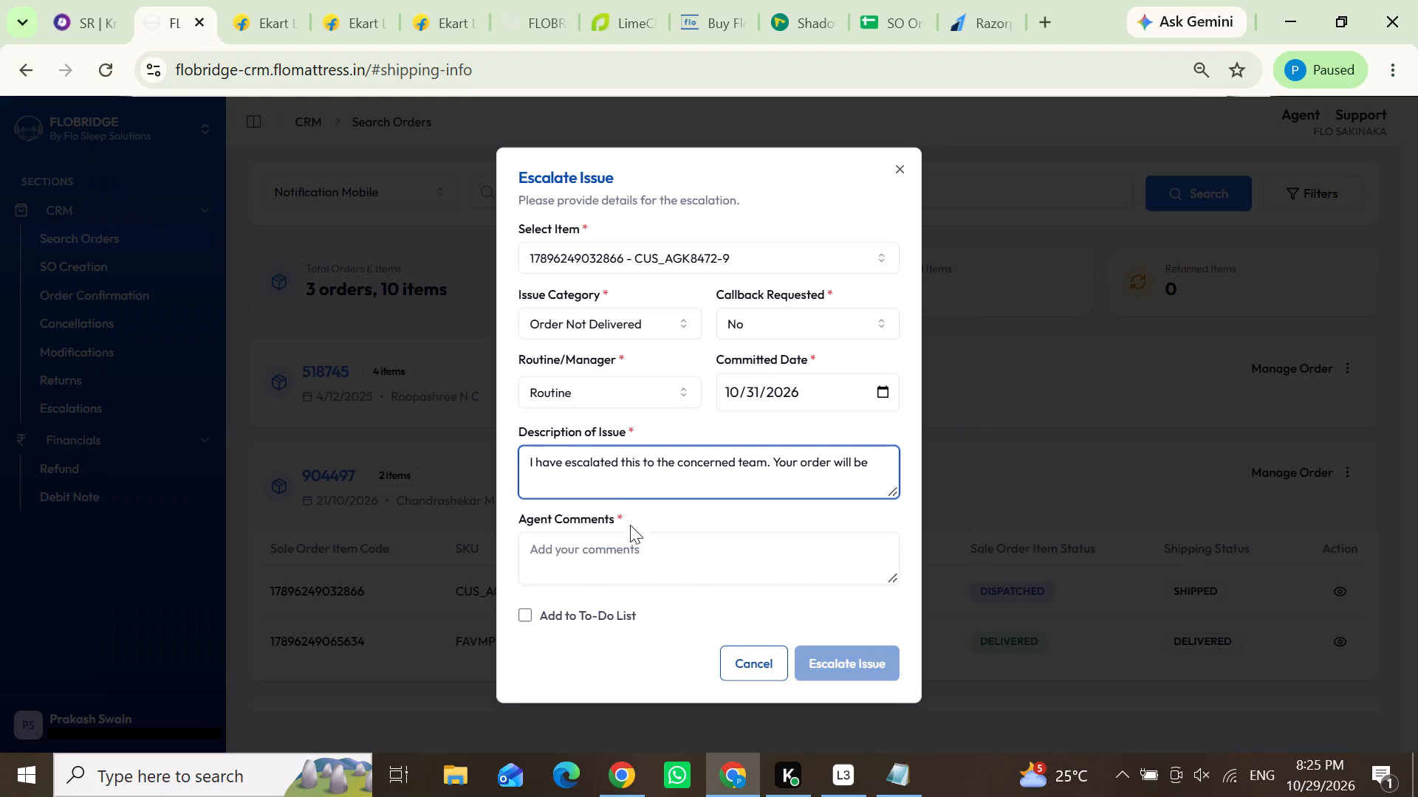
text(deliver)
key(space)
Enter the agent comments "Resolution: Provided / Will deliver in 72 hours Support Required: Yes / Prioritize the delivery" from Notepad and submit the escalation.
click(567, 563)
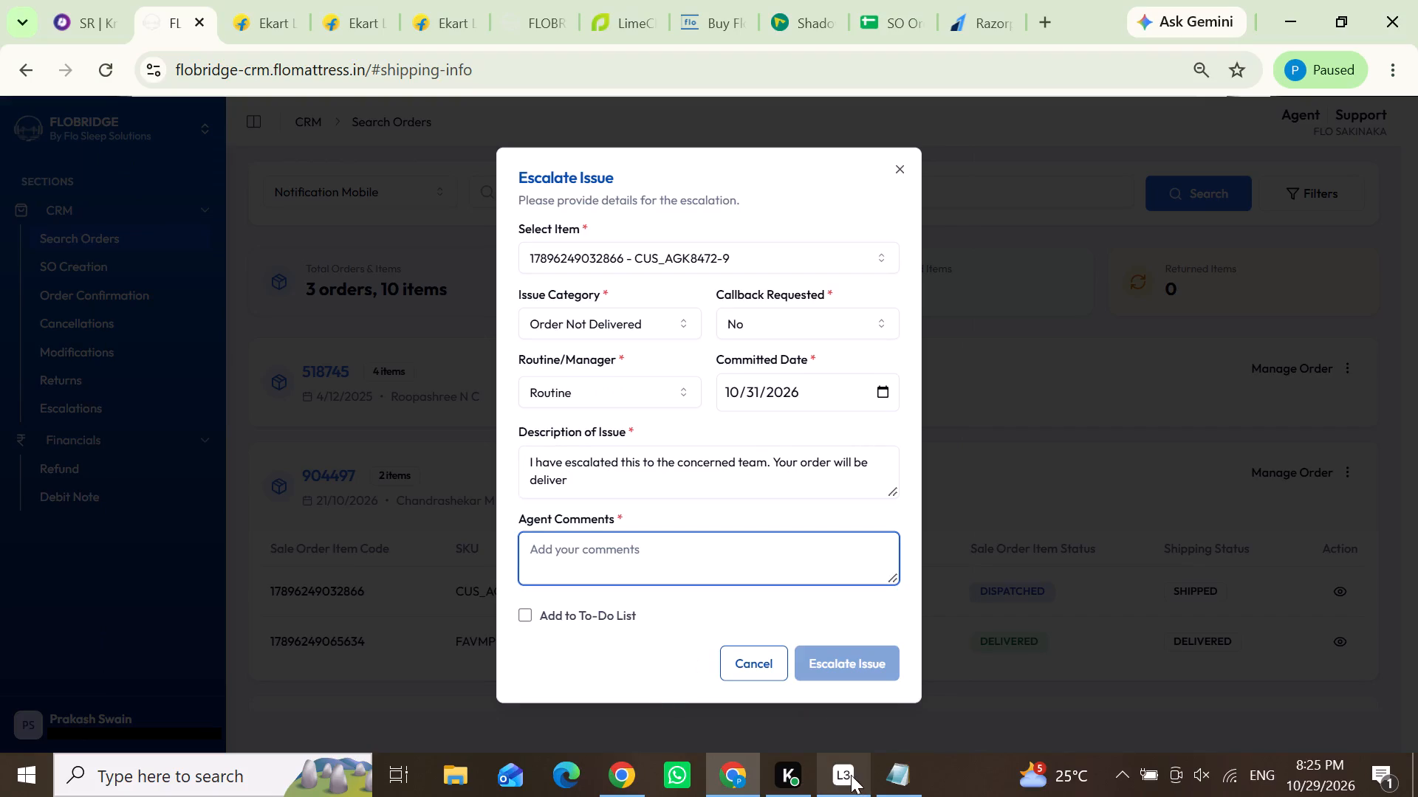
click(883, 779)
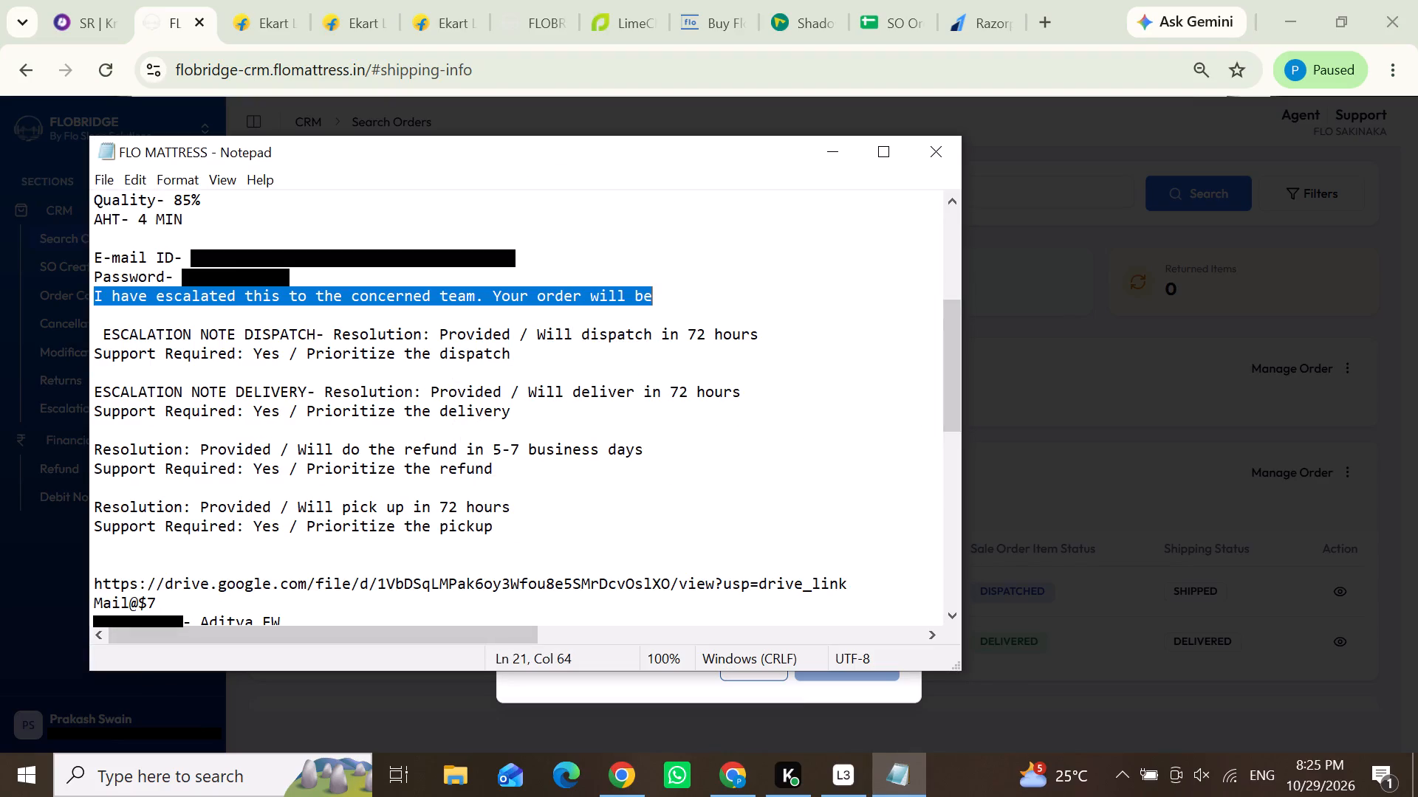
drag(321, 390, 538, 417)
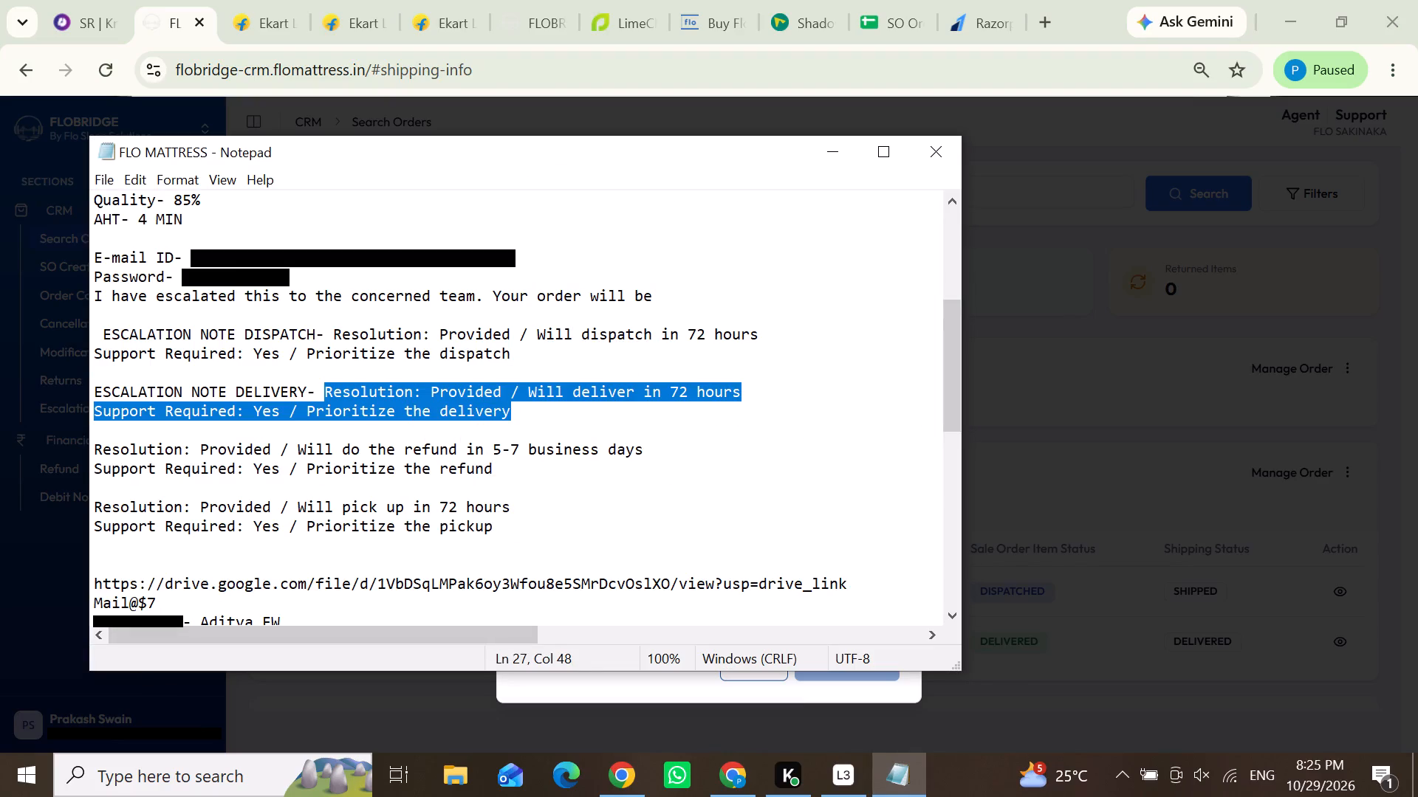
key(ctrl+c)
click(827, 161)
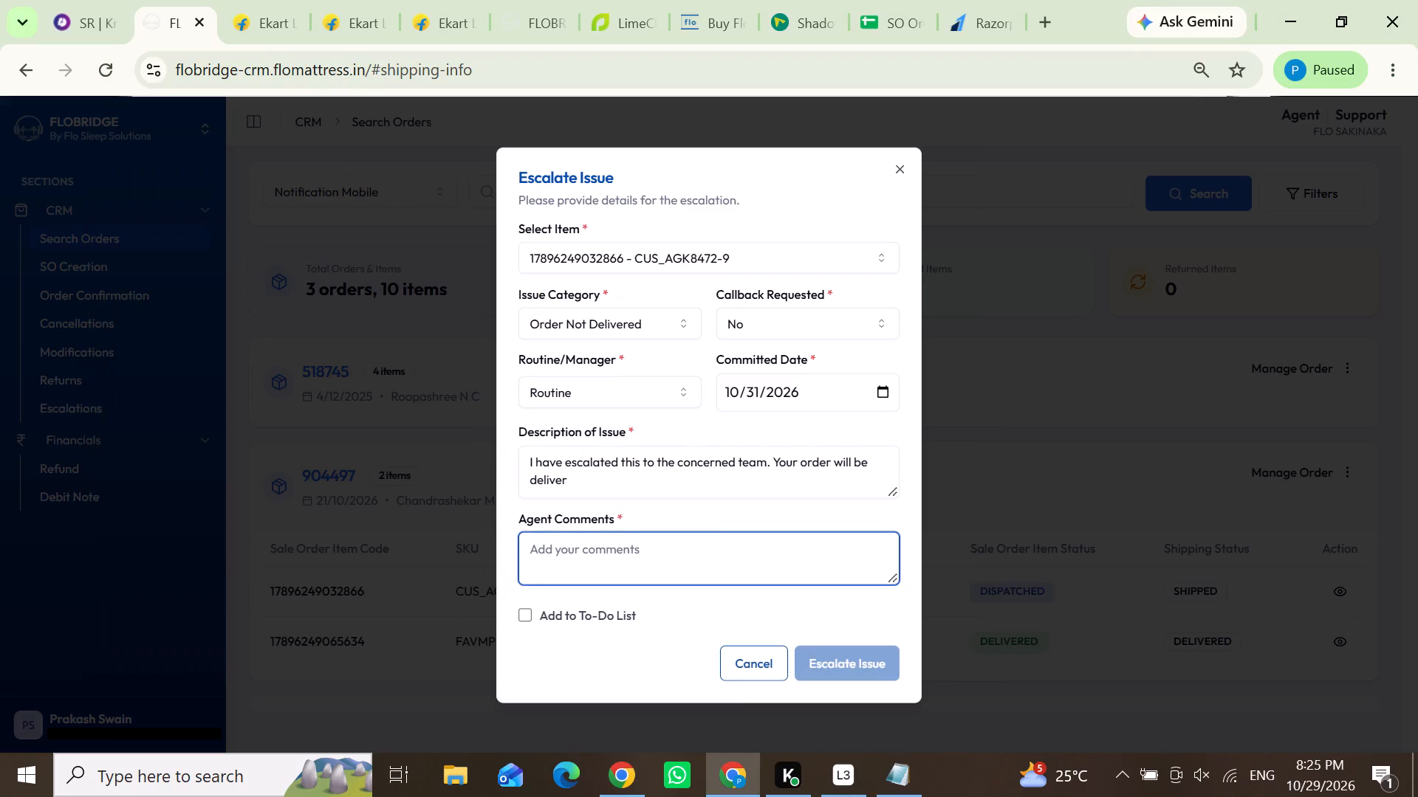
key(ctrl+v)
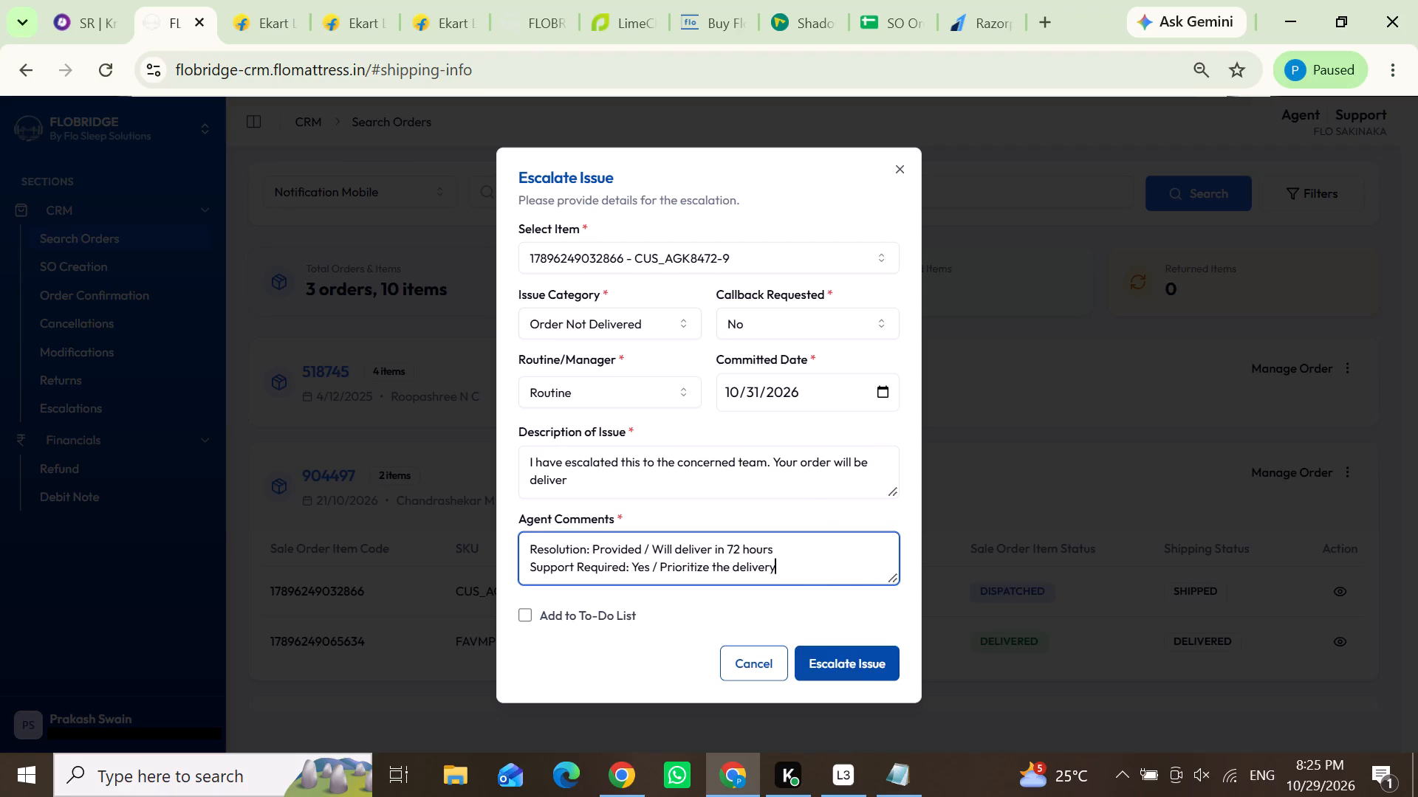
click(840, 661)
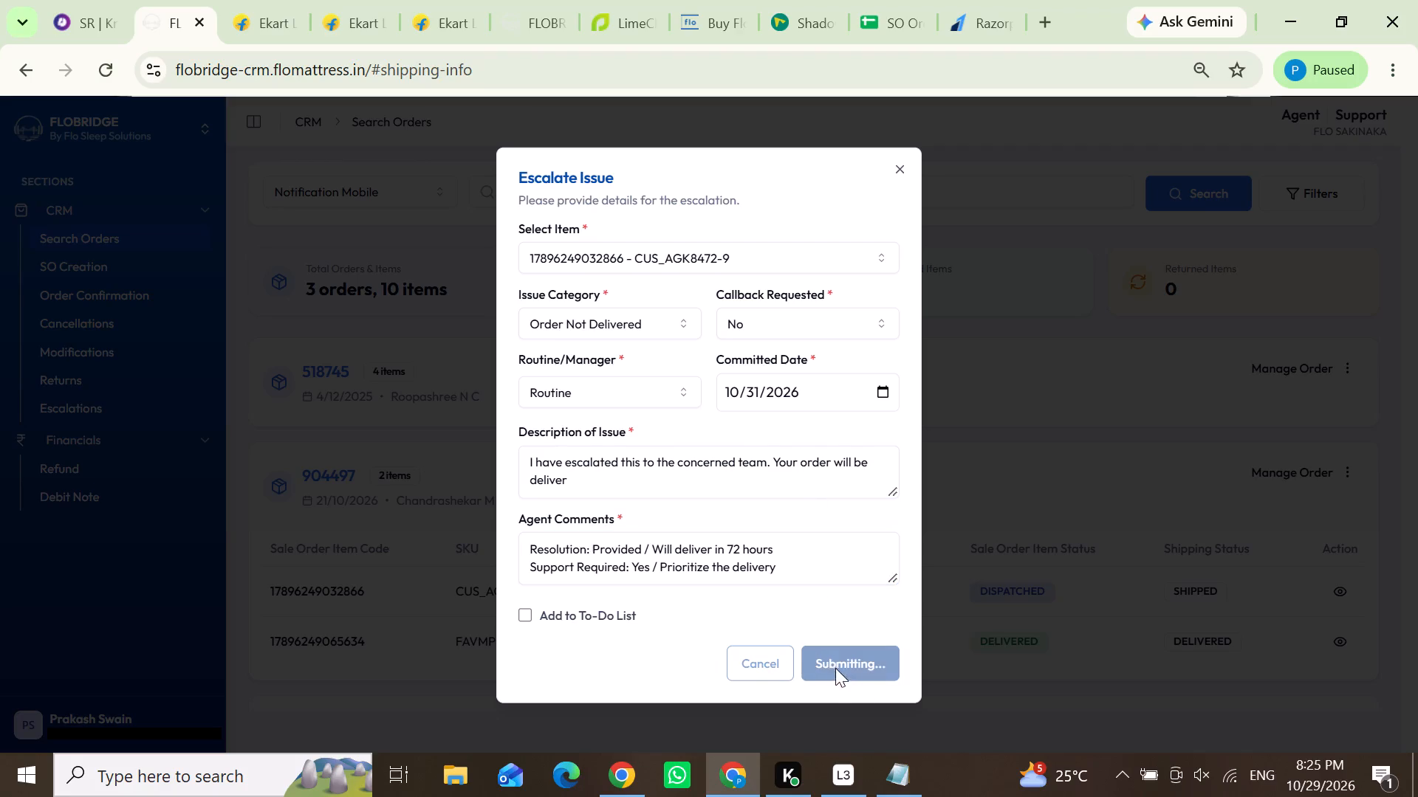
click(709, 529)
click(1011, 568)
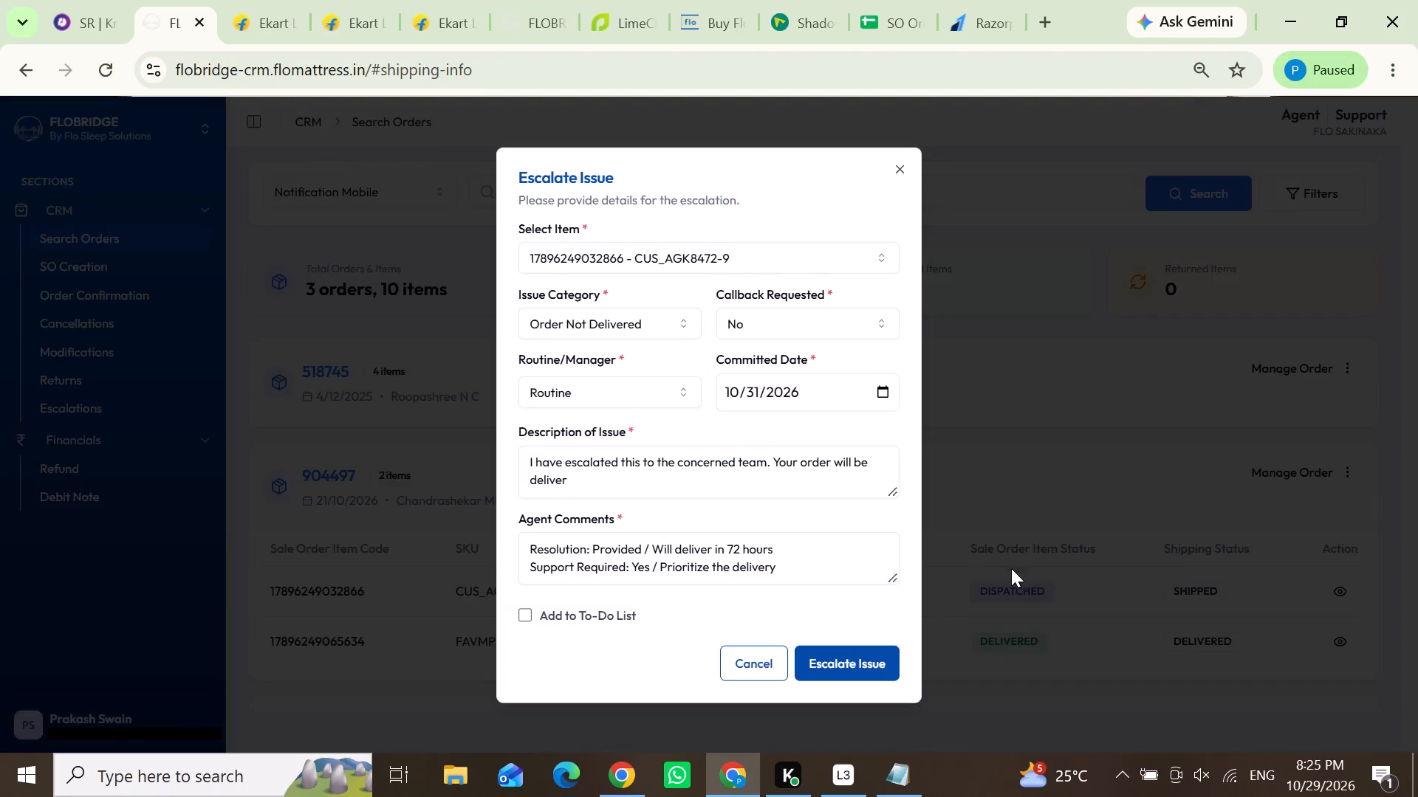
scroll(754, 602, down, 2)
click(714, 676)
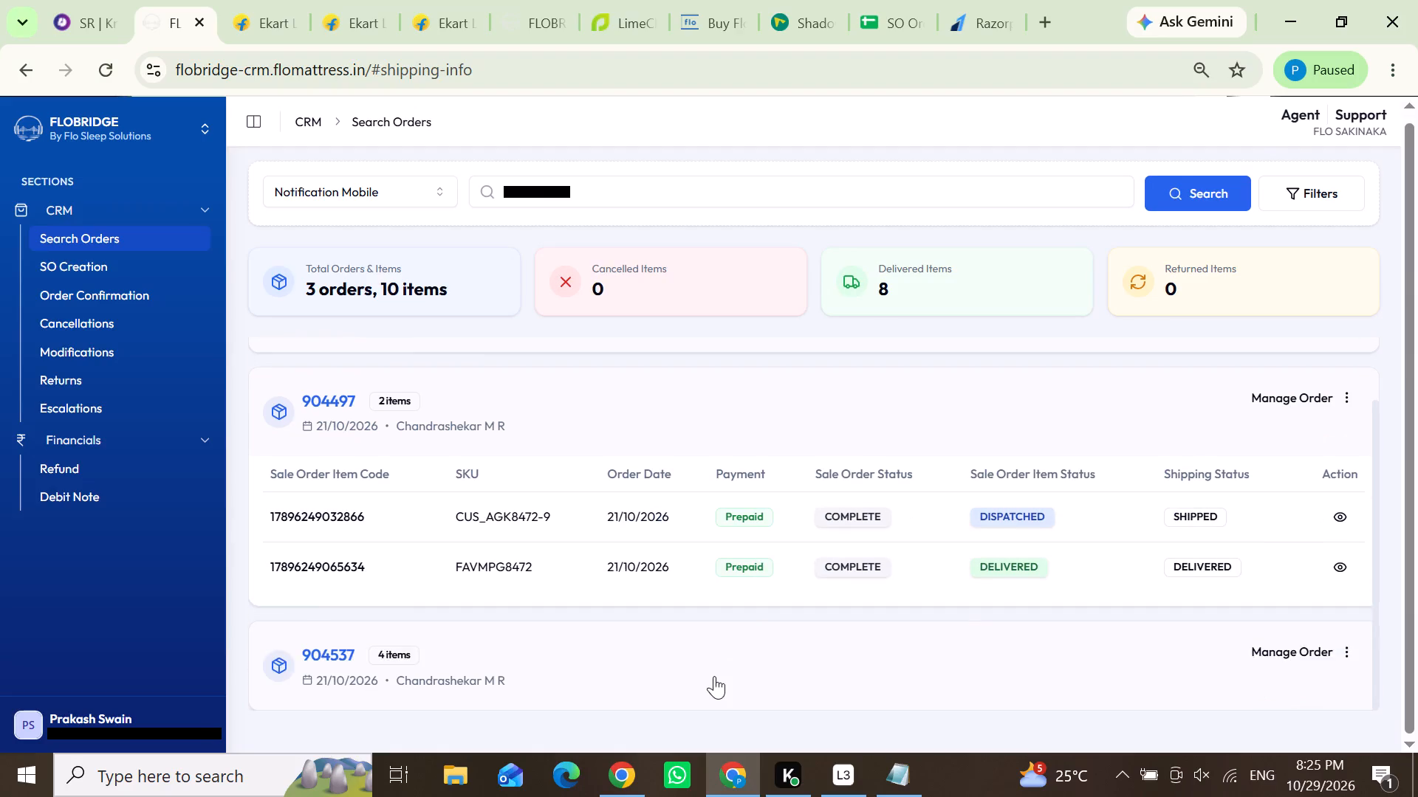
scroll(713, 677, down, 2)
scroll(713, 677, up, 1)
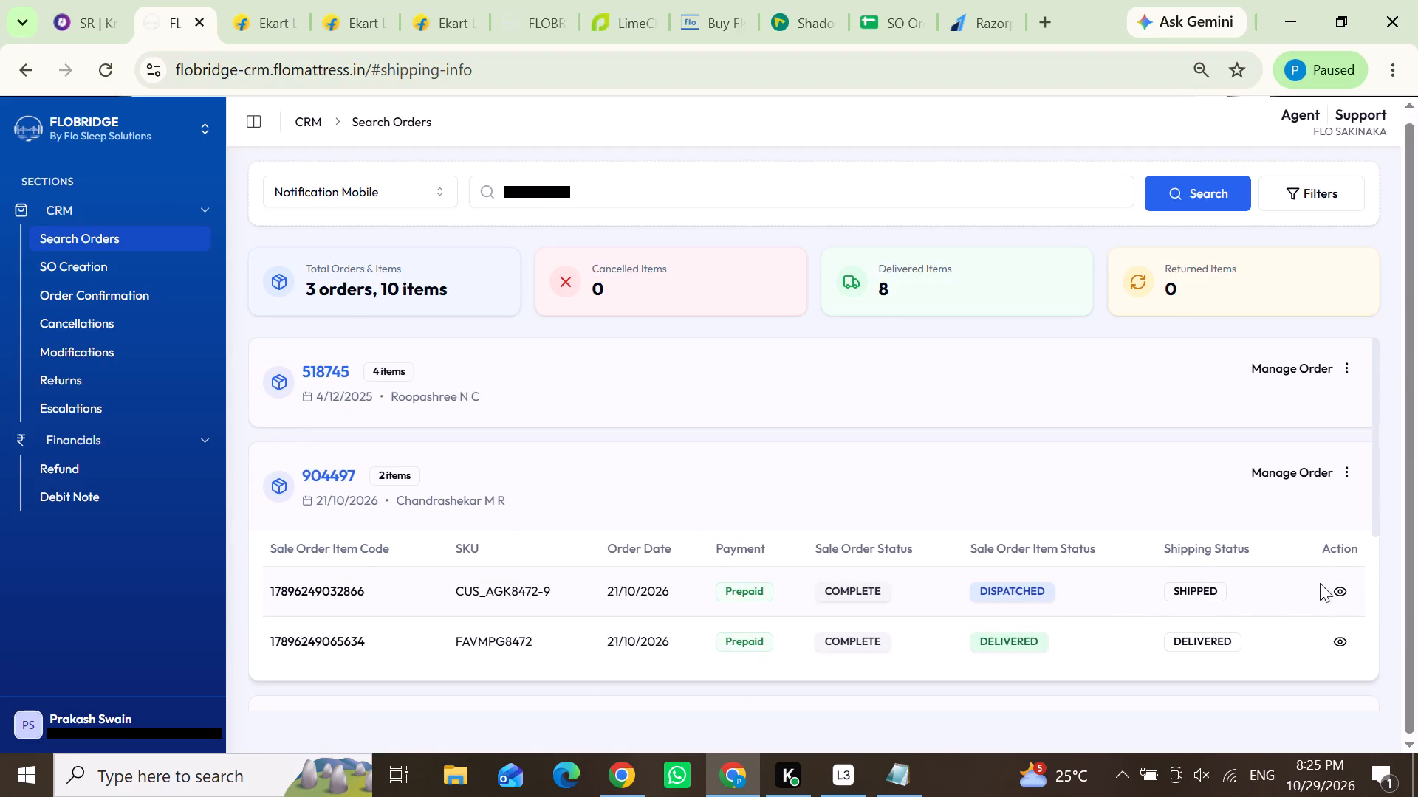
click(1324, 584)
click(554, 401)
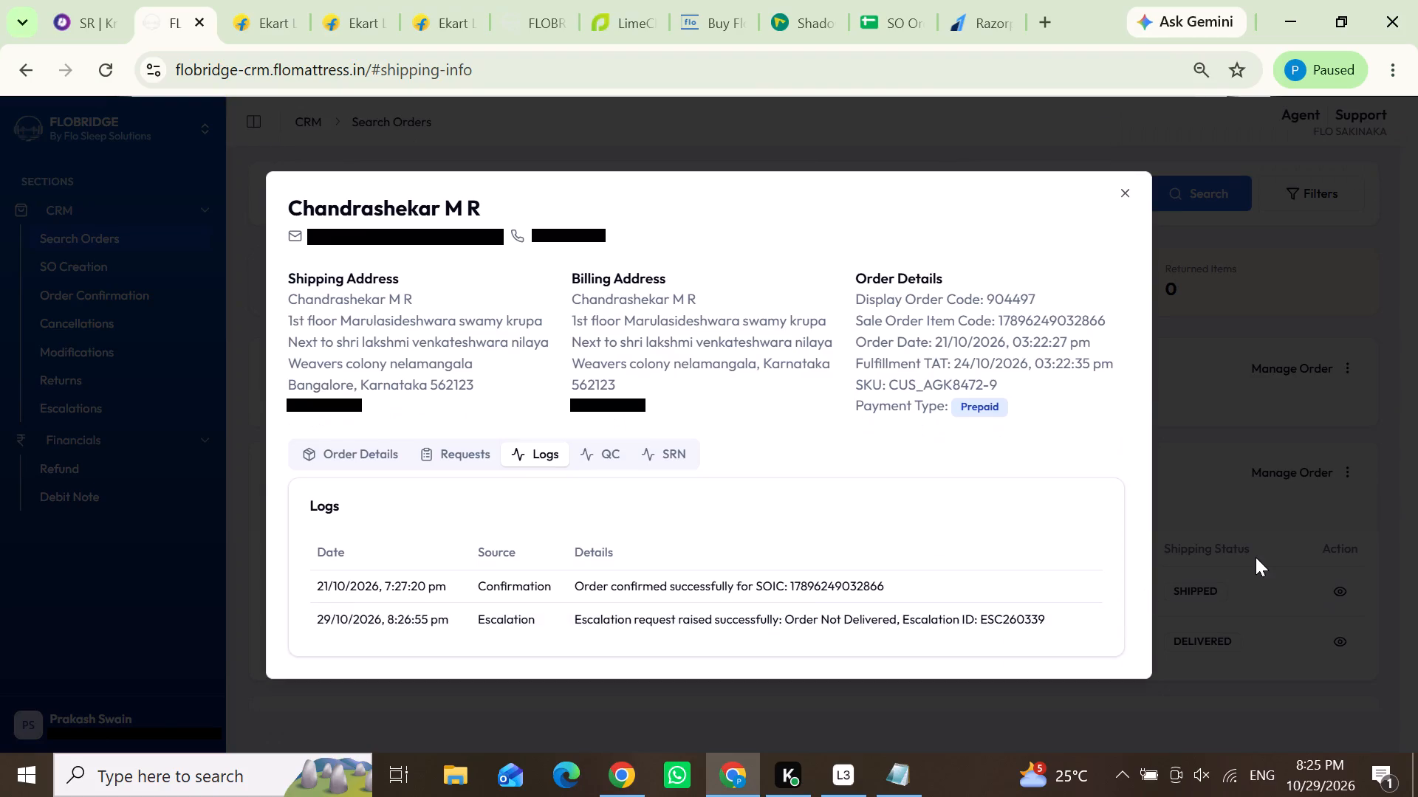
click(1256, 557)
click(1300, 477)
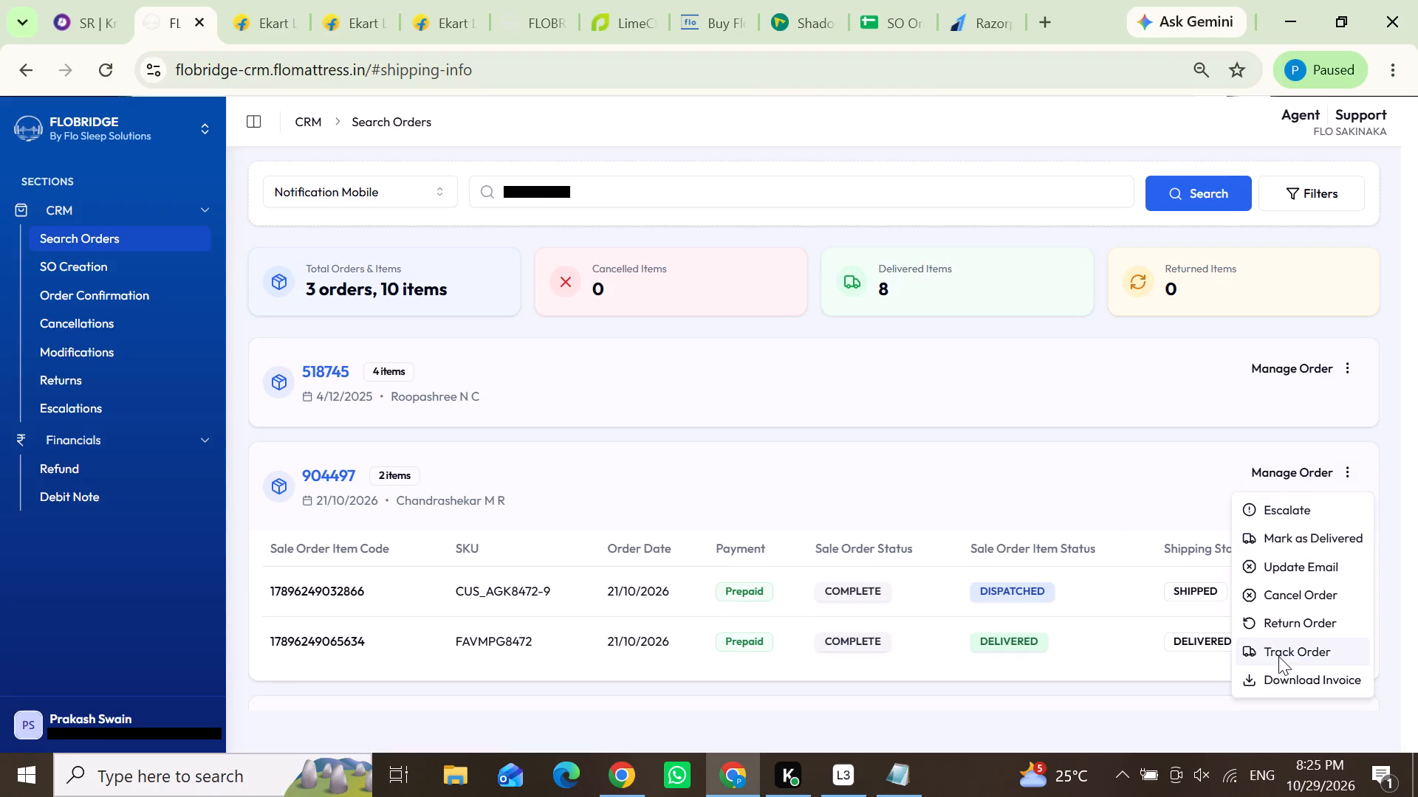
click(1222, 652)
click(1284, 479)
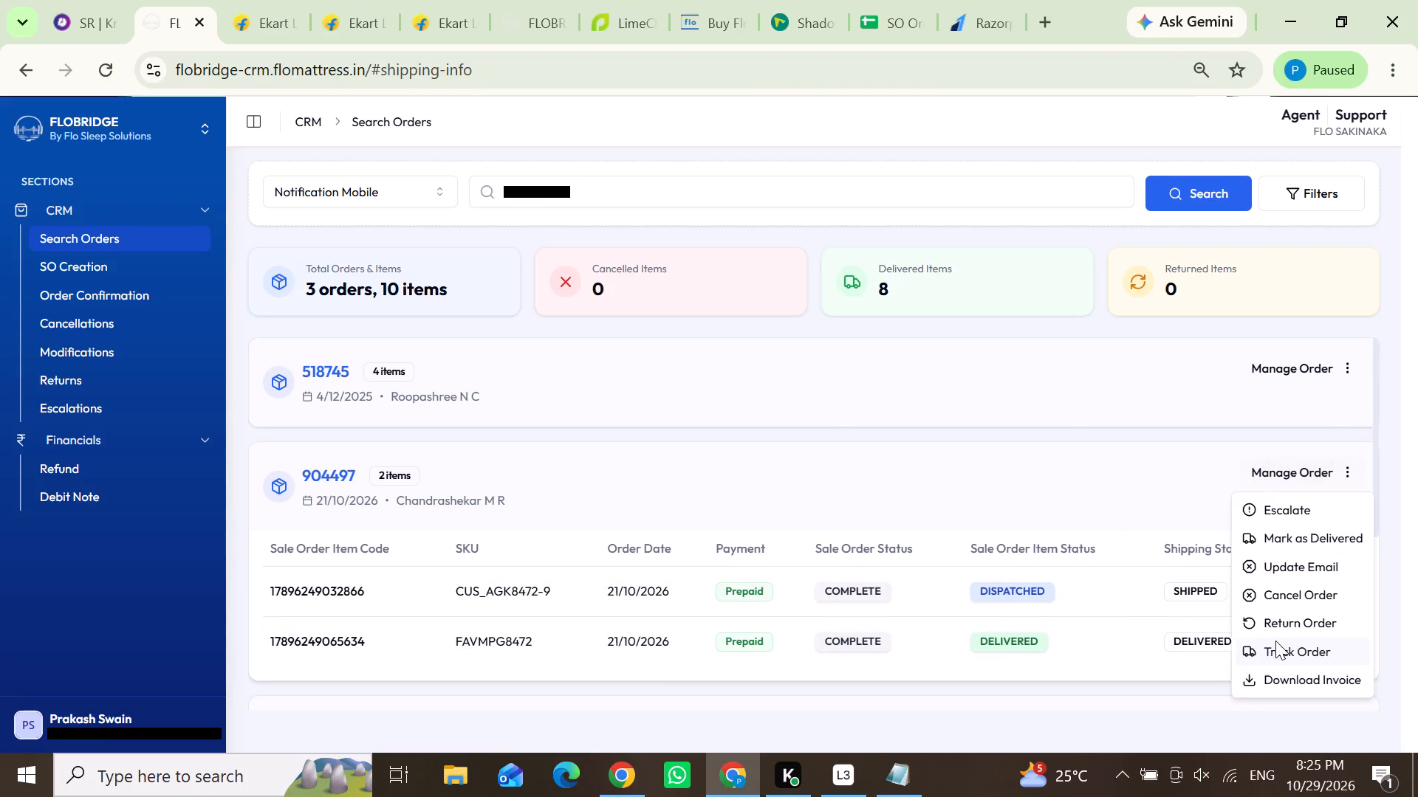
click(1275, 650)
click(706, 424)
click(692, 455)
click(691, 466)
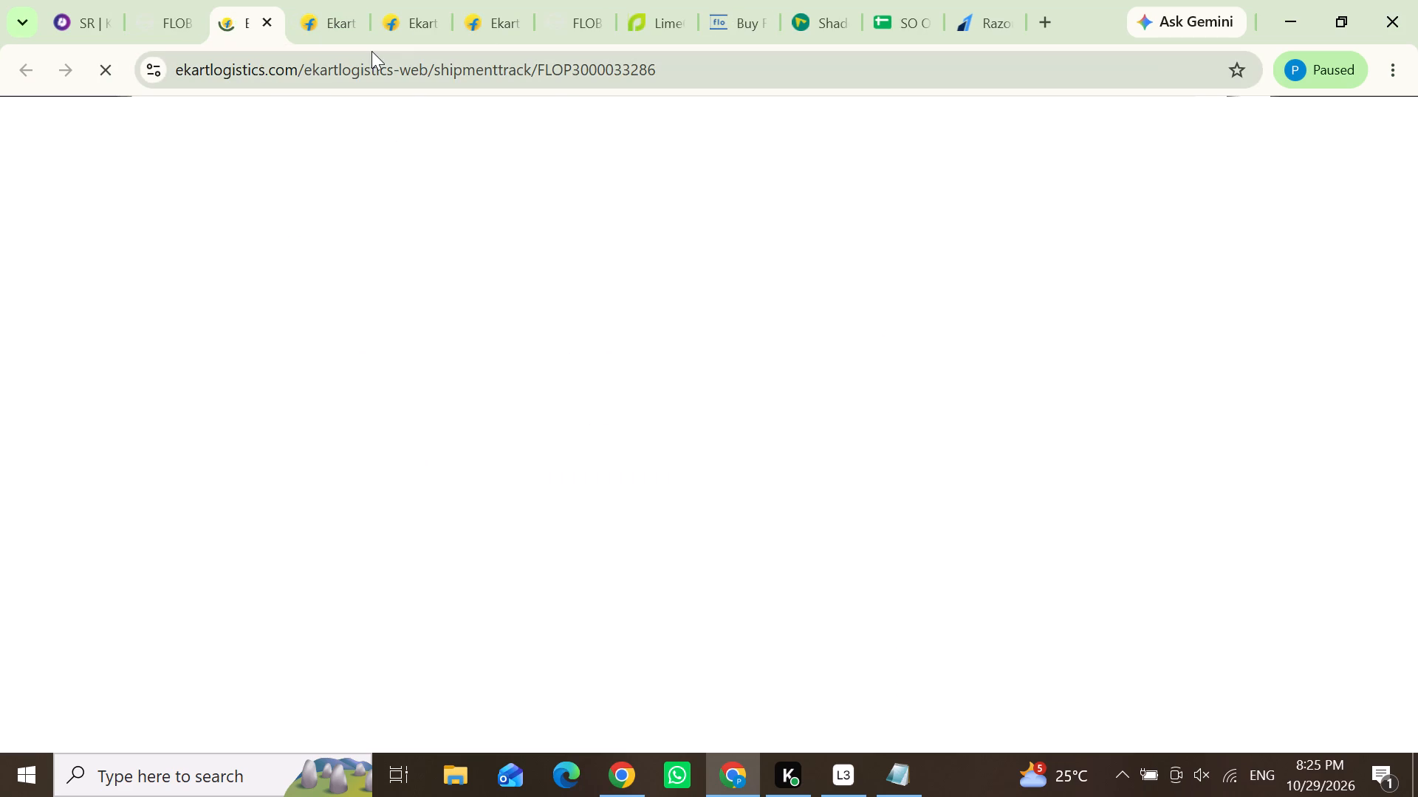
scroll(874, 488, down, 3)
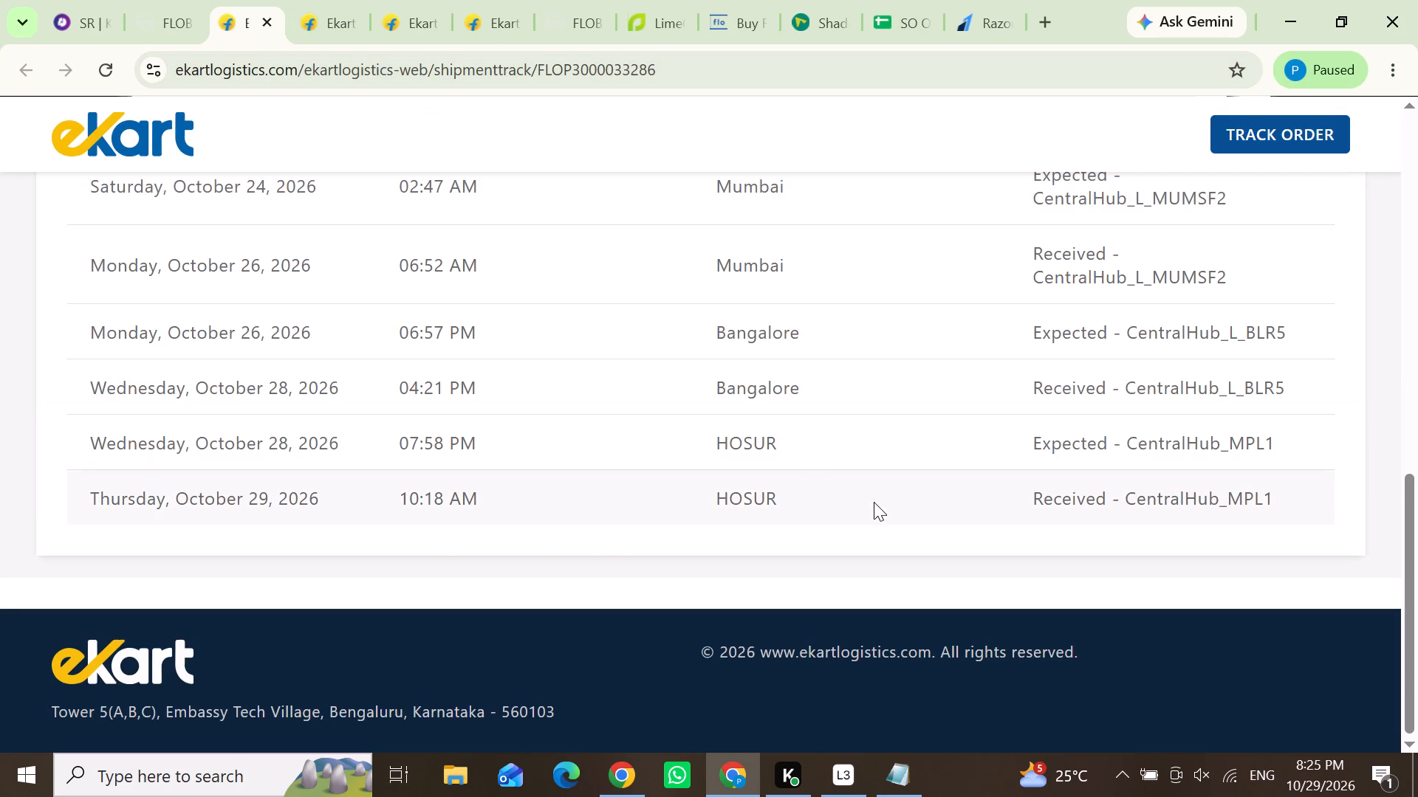
scroll(705, 408, up, 2)
click(492, 7)
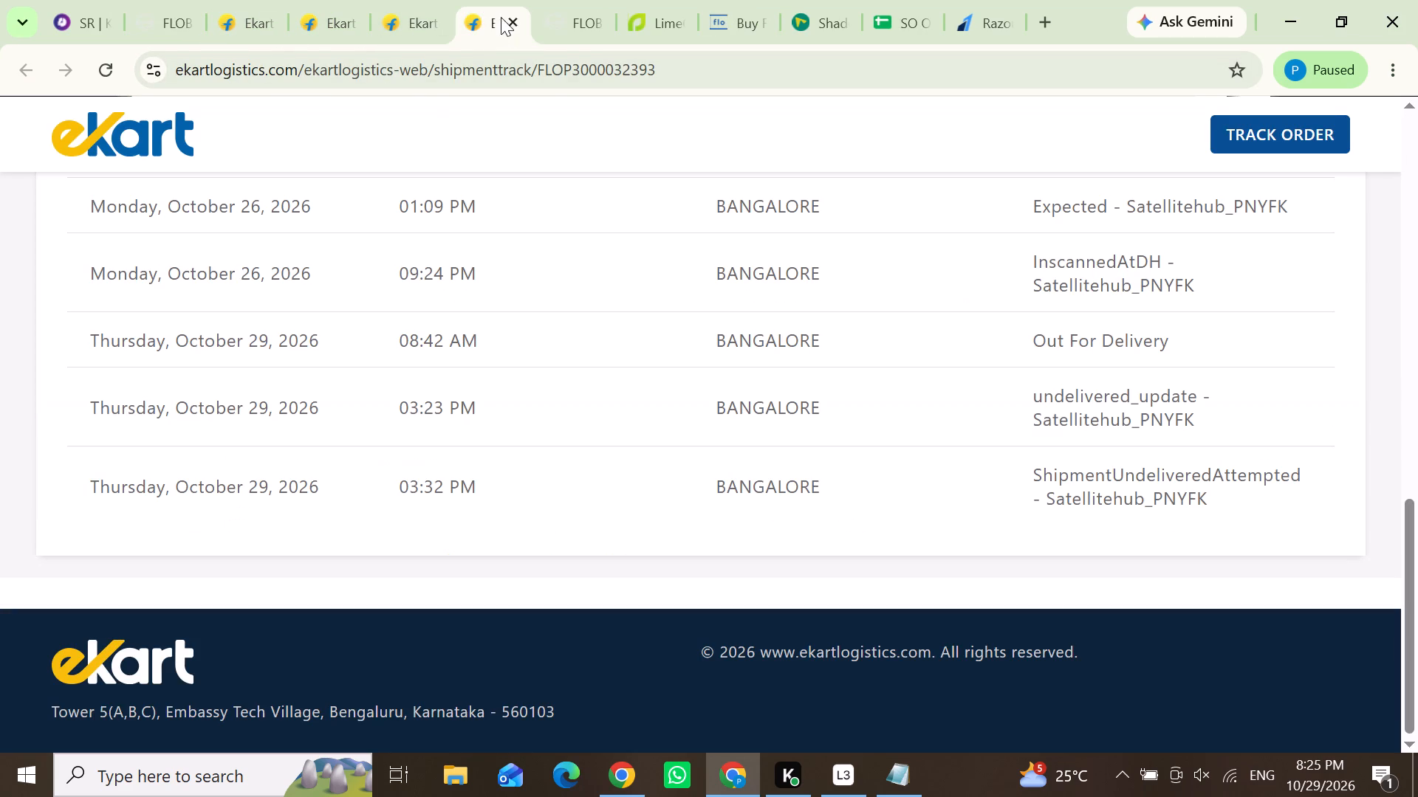
click(509, 23)
click(417, 16)
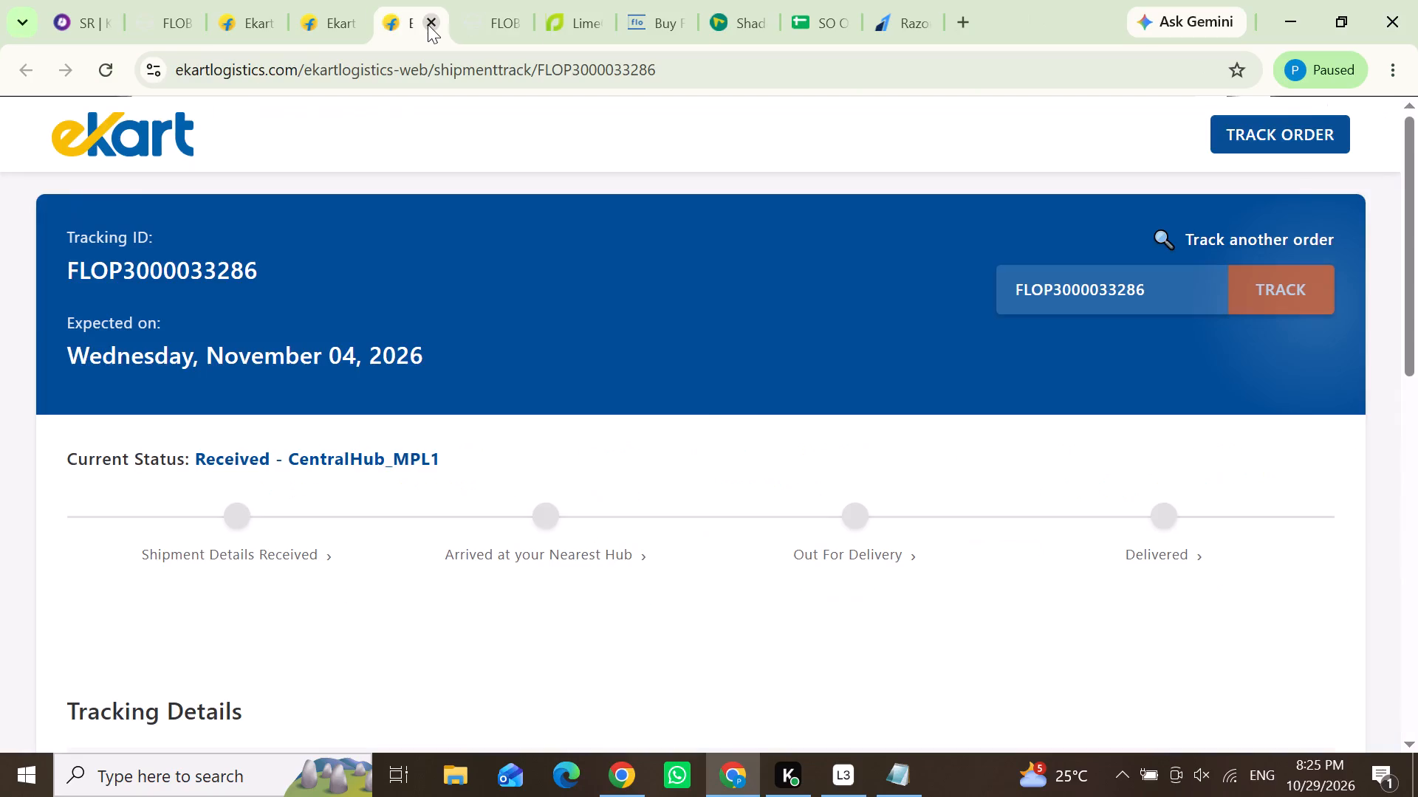
click(428, 24)
click(335, 18)
click(149, 0)
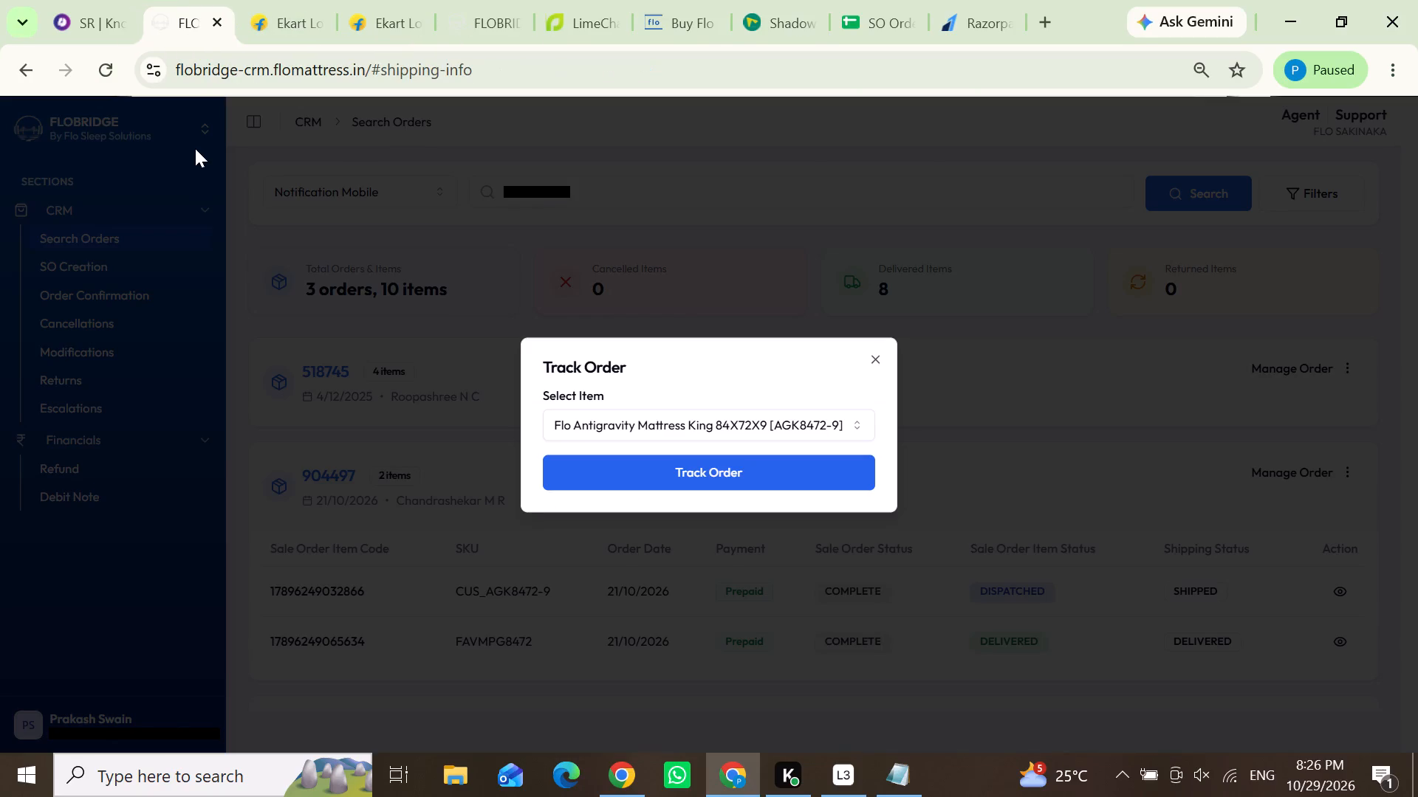
click(295, 0)
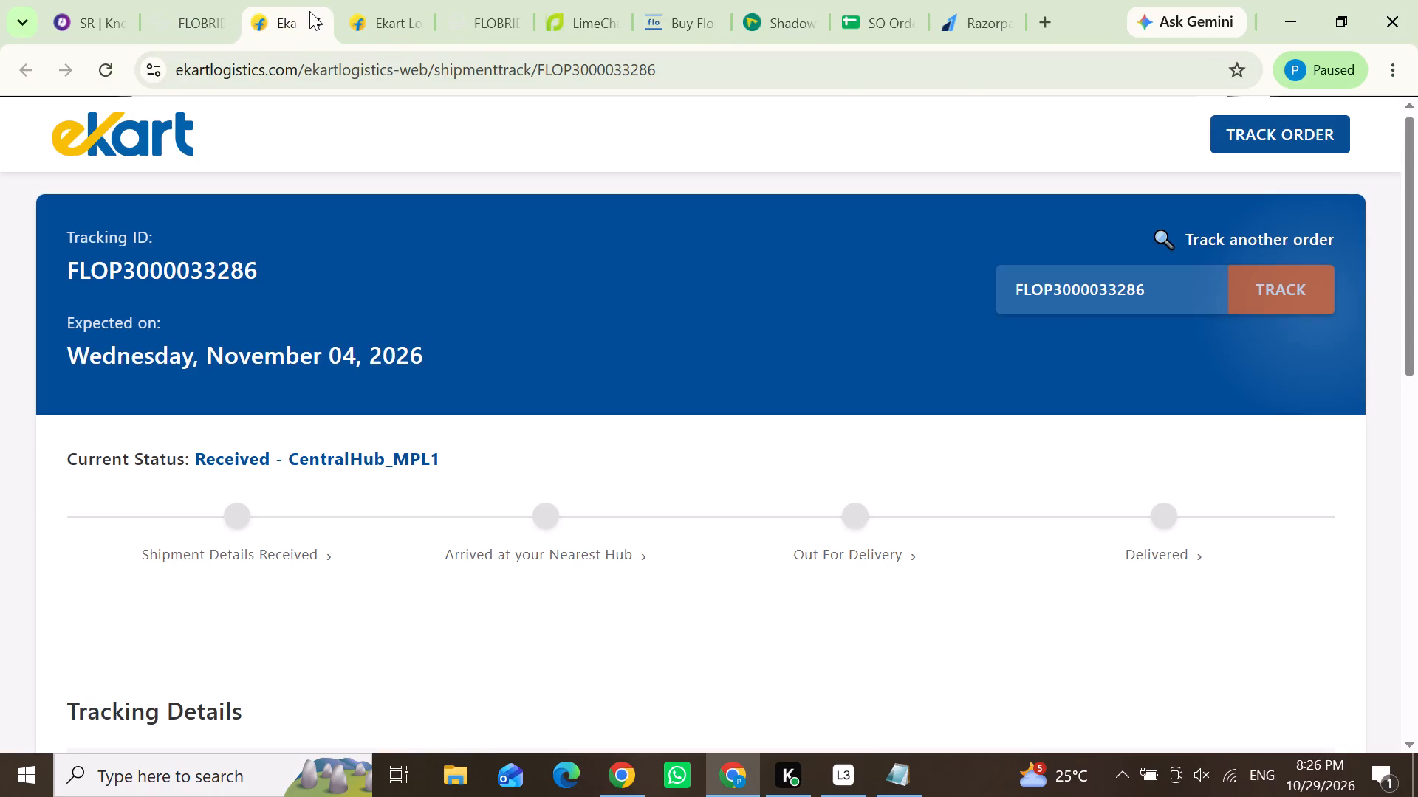
click(315, 18)
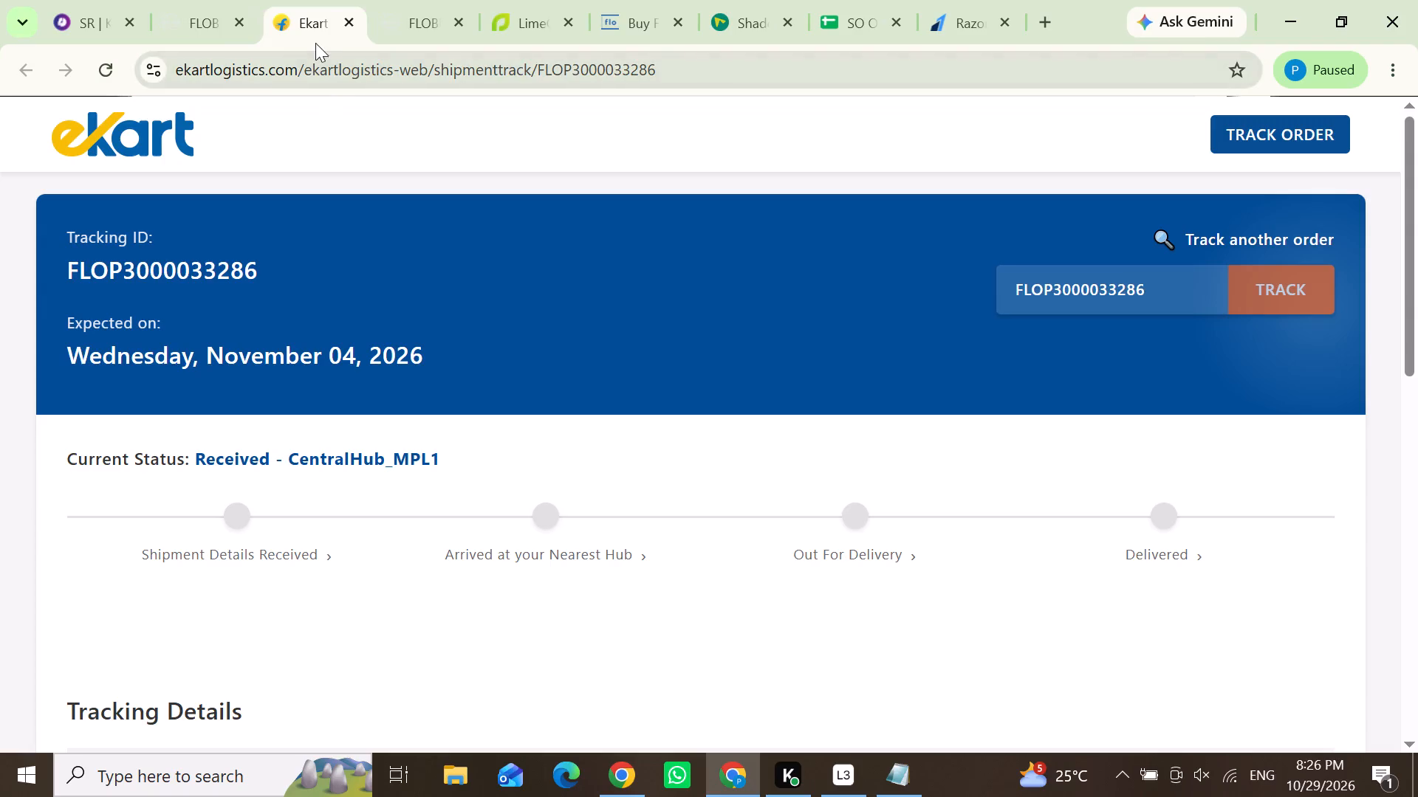
click(343, 24)
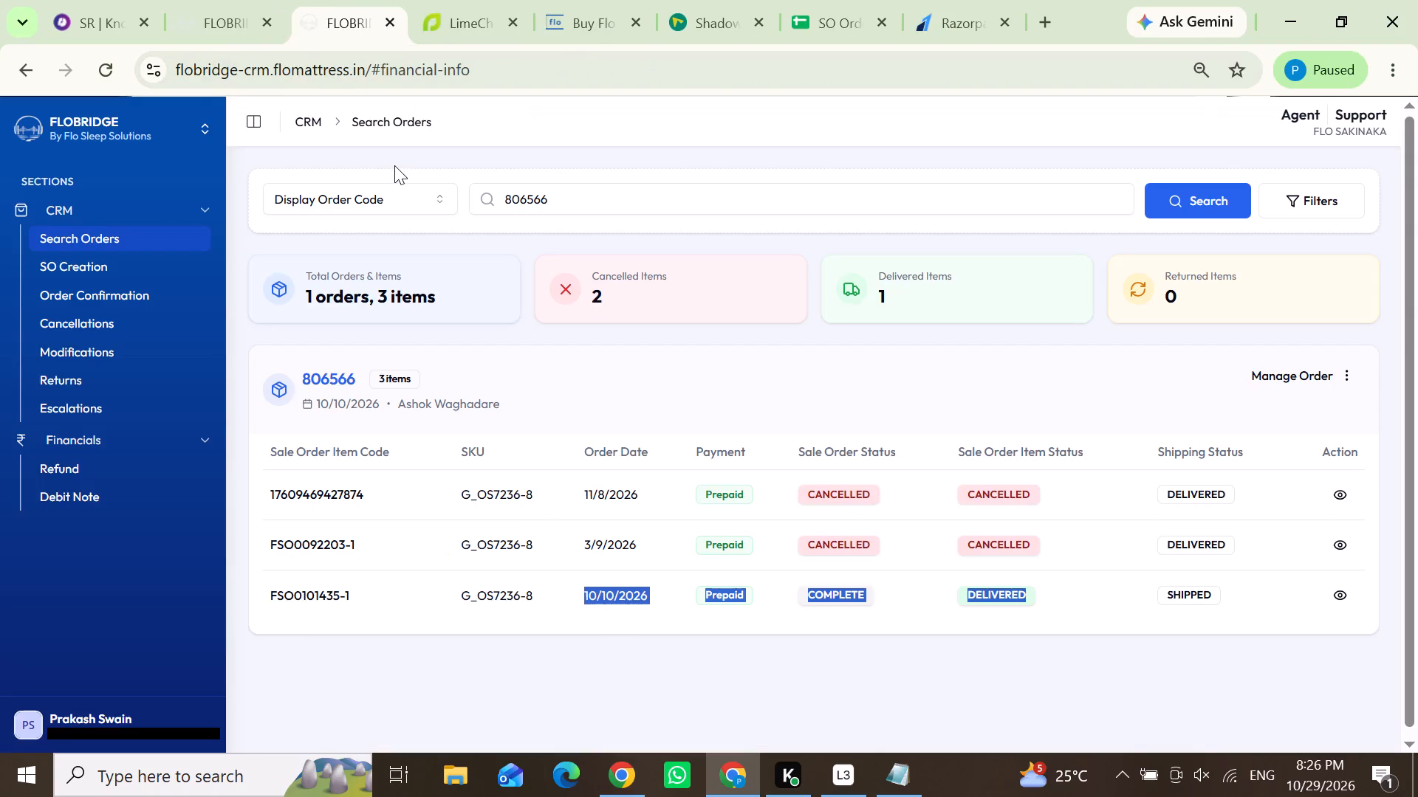
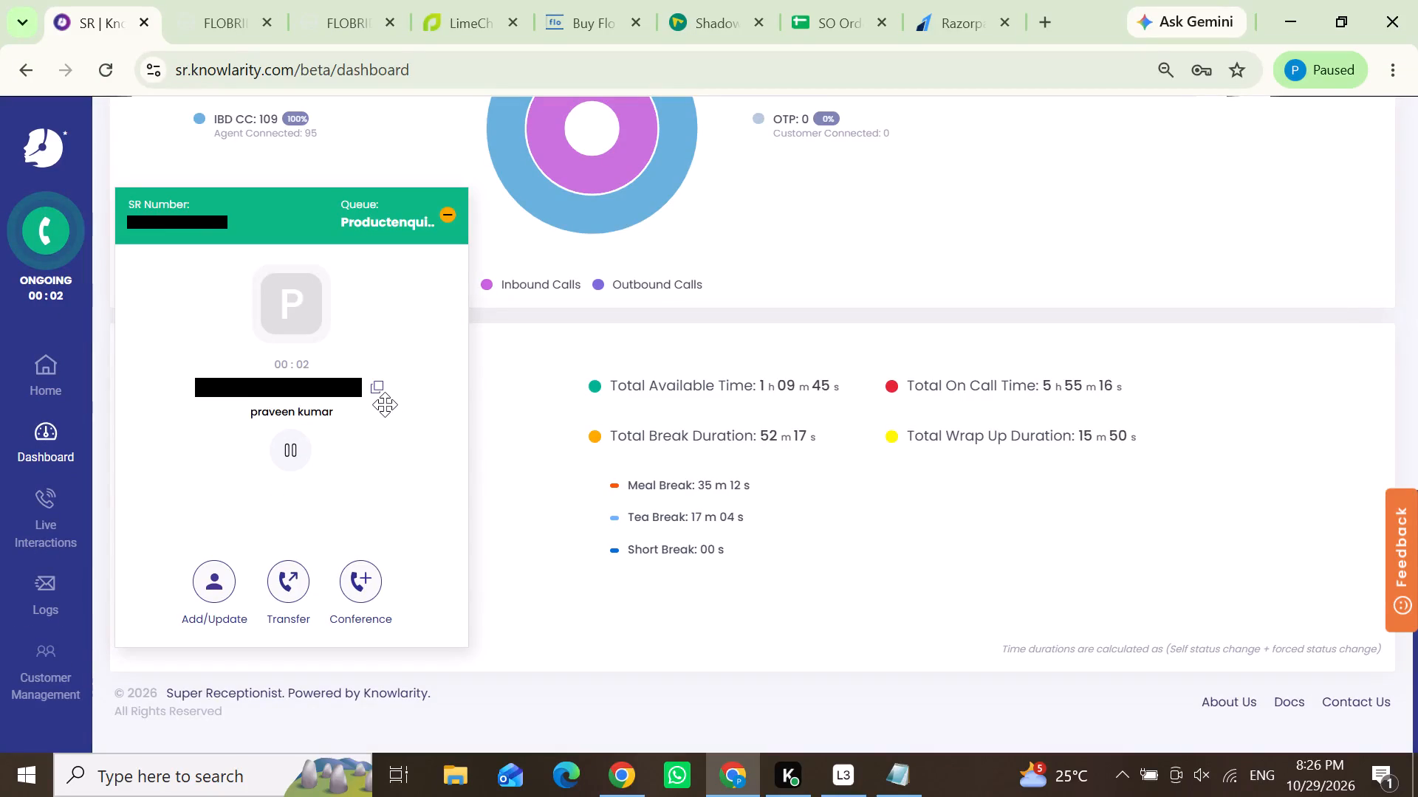
Copy the ongoing caller's number from Knowlarity and search Flobridge orders by notification mobile, without the number's country prefix.
click(380, 383)
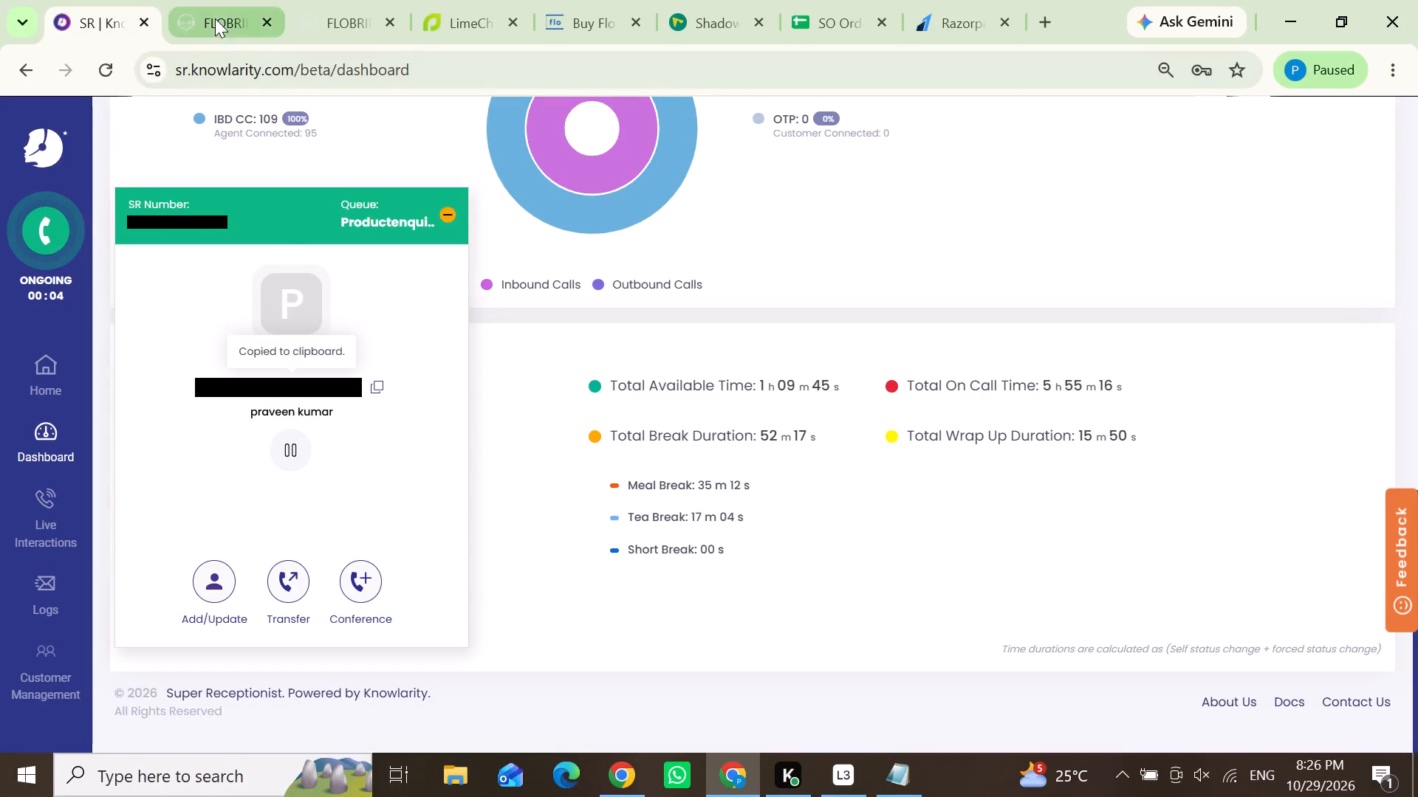
click(215, 18)
click(544, 244)
drag(580, 195, 503, 196)
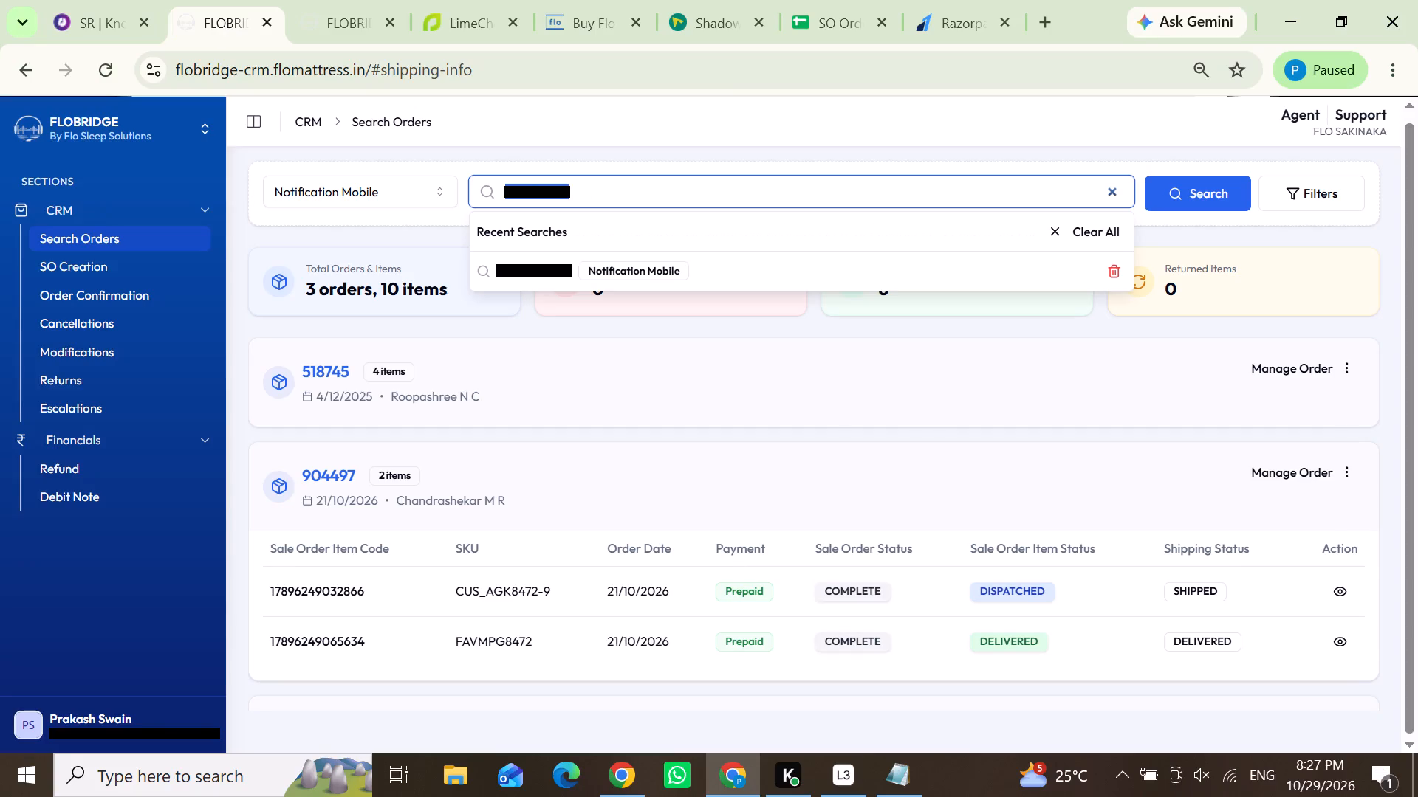
key(ctrl+v)
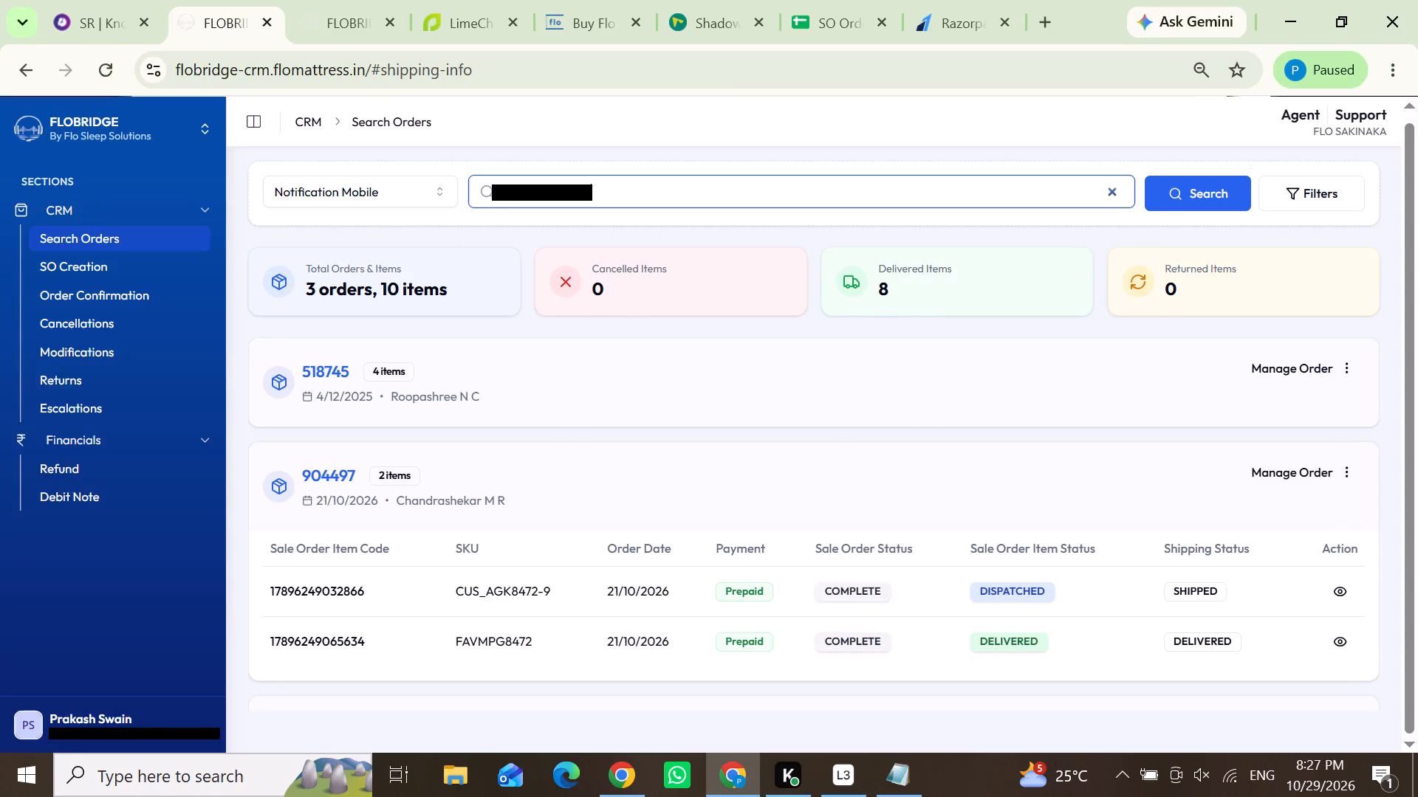
drag(525, 188, 489, 188)
key(BackSpace)
click(1185, 193)
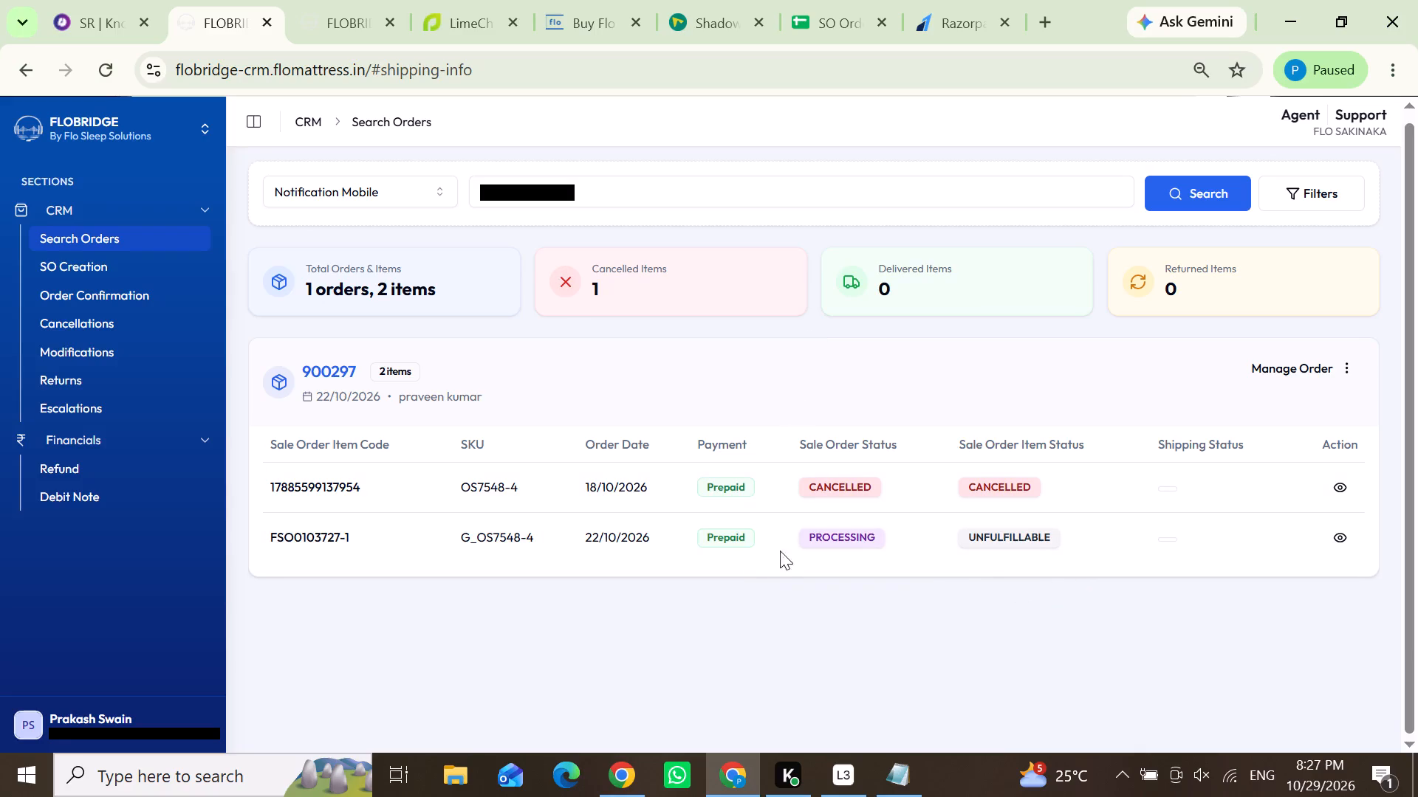
click(1342, 544)
click(530, 410)
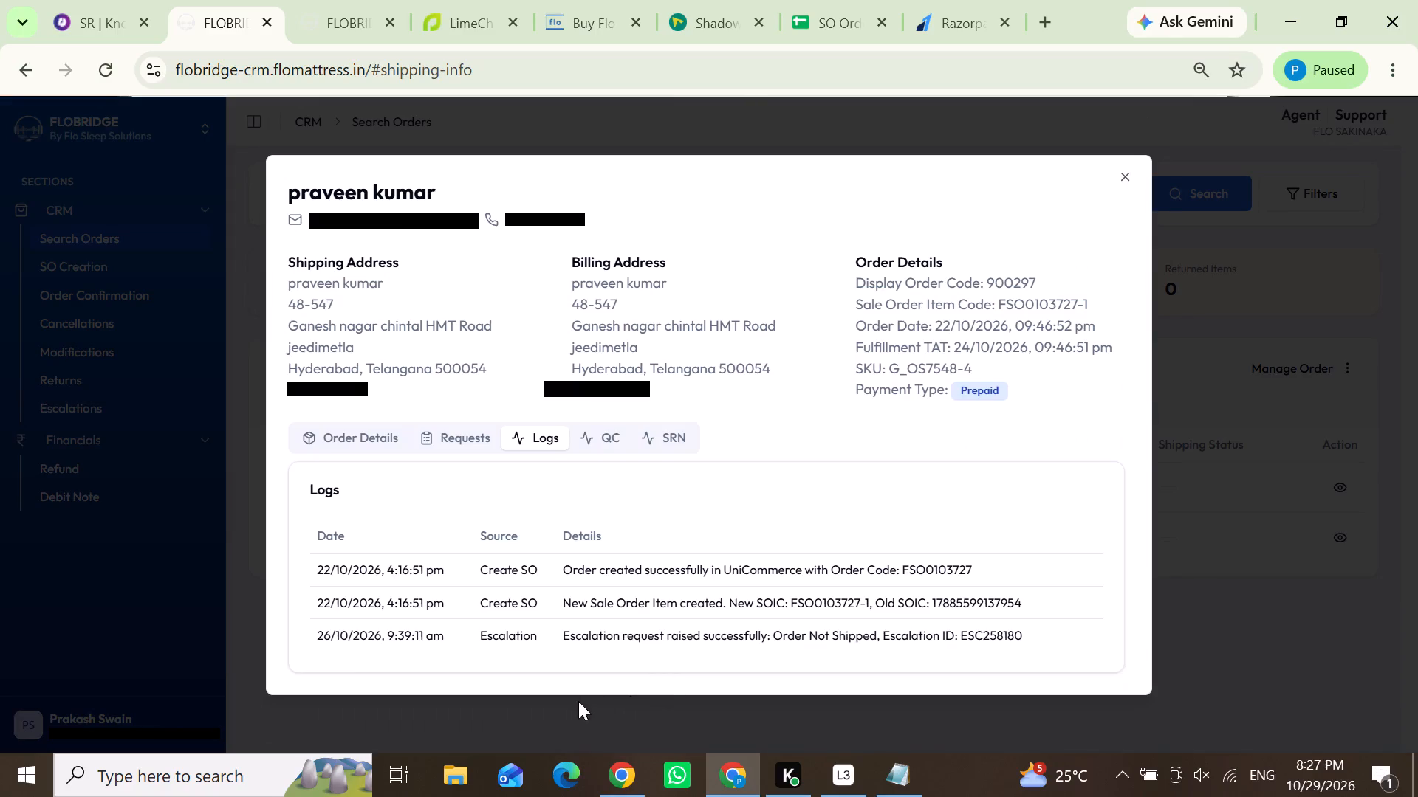
click(500, 717)
drag(360, 369, 298, 369)
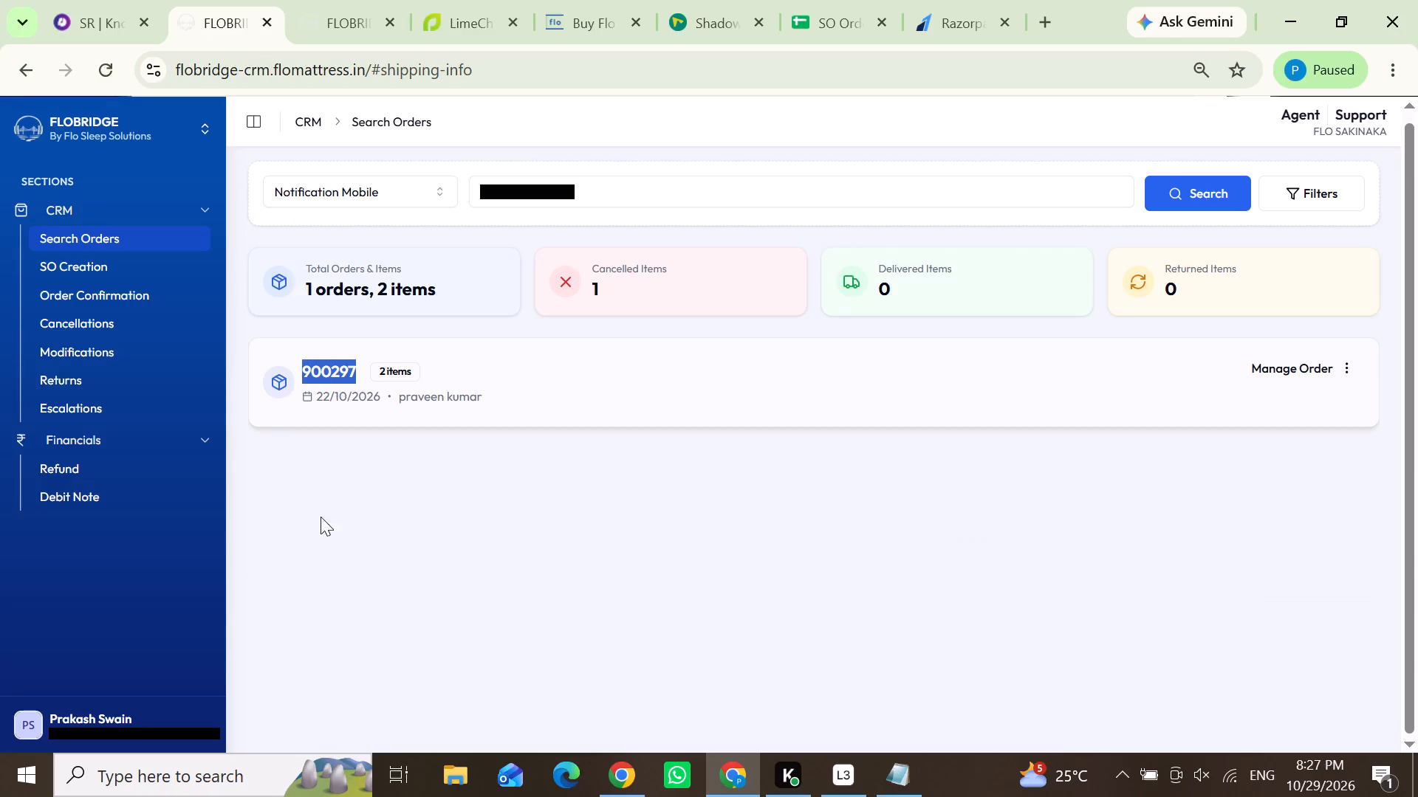
key(ctrl+c)
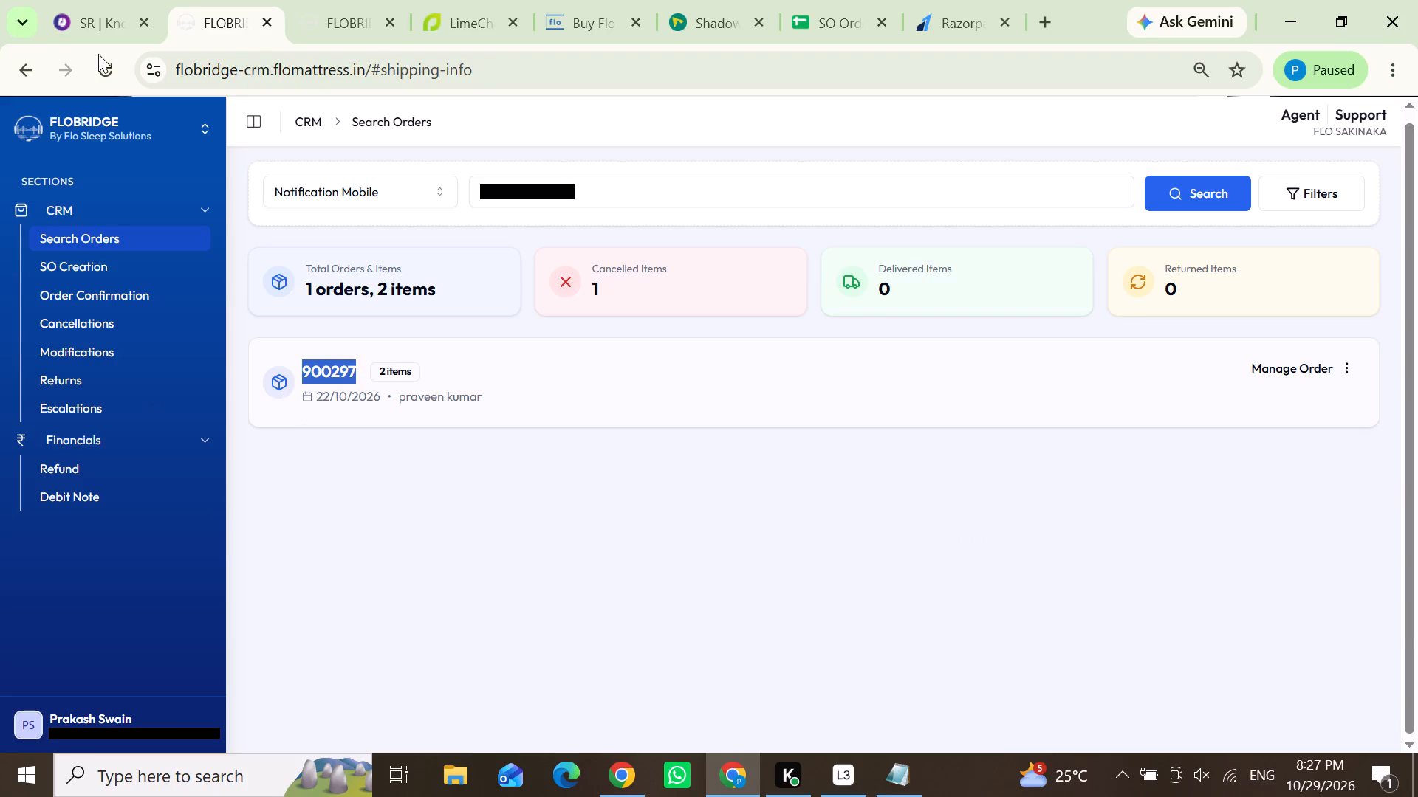
click(97, 0)
click(196, 582)
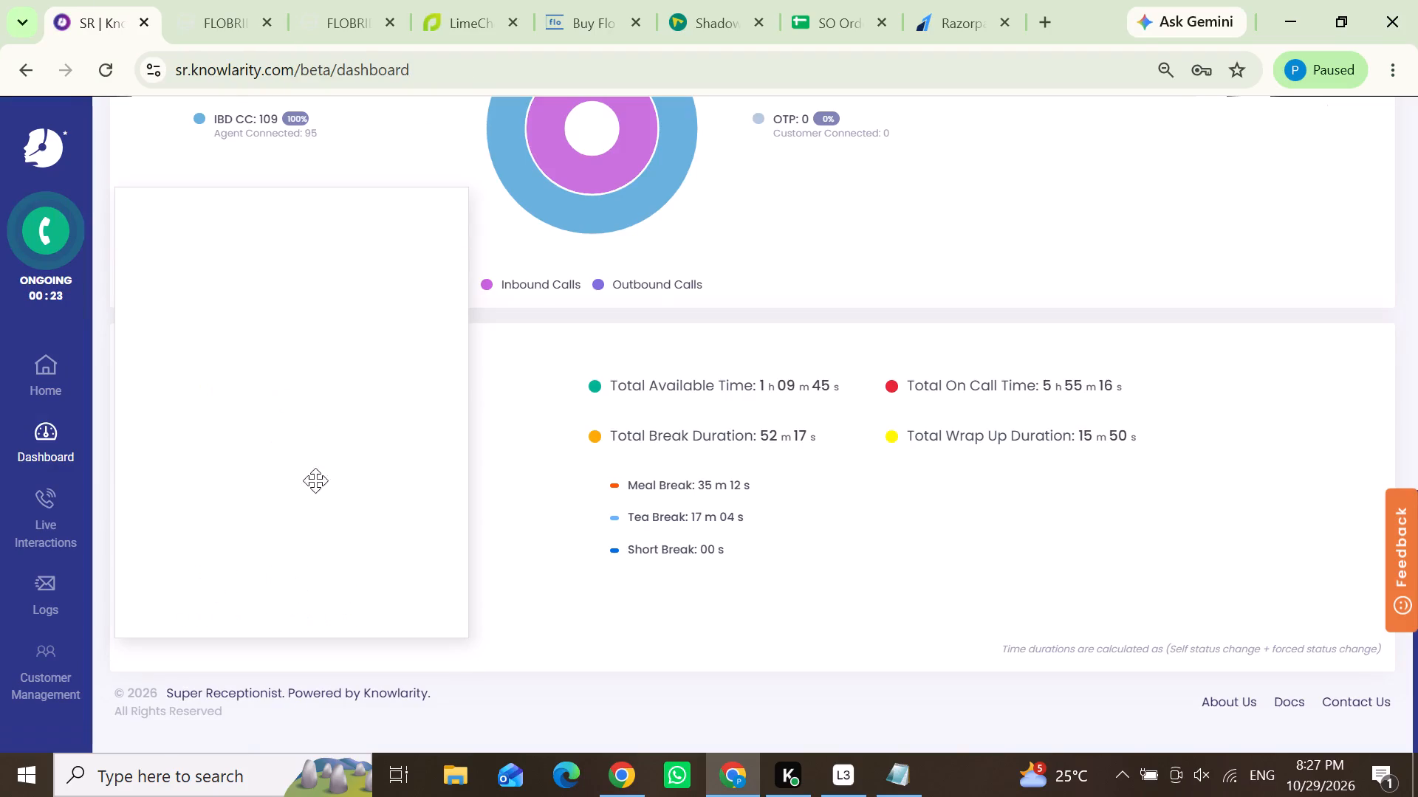
scroll(298, 497, down, 1)
click(234, 500)
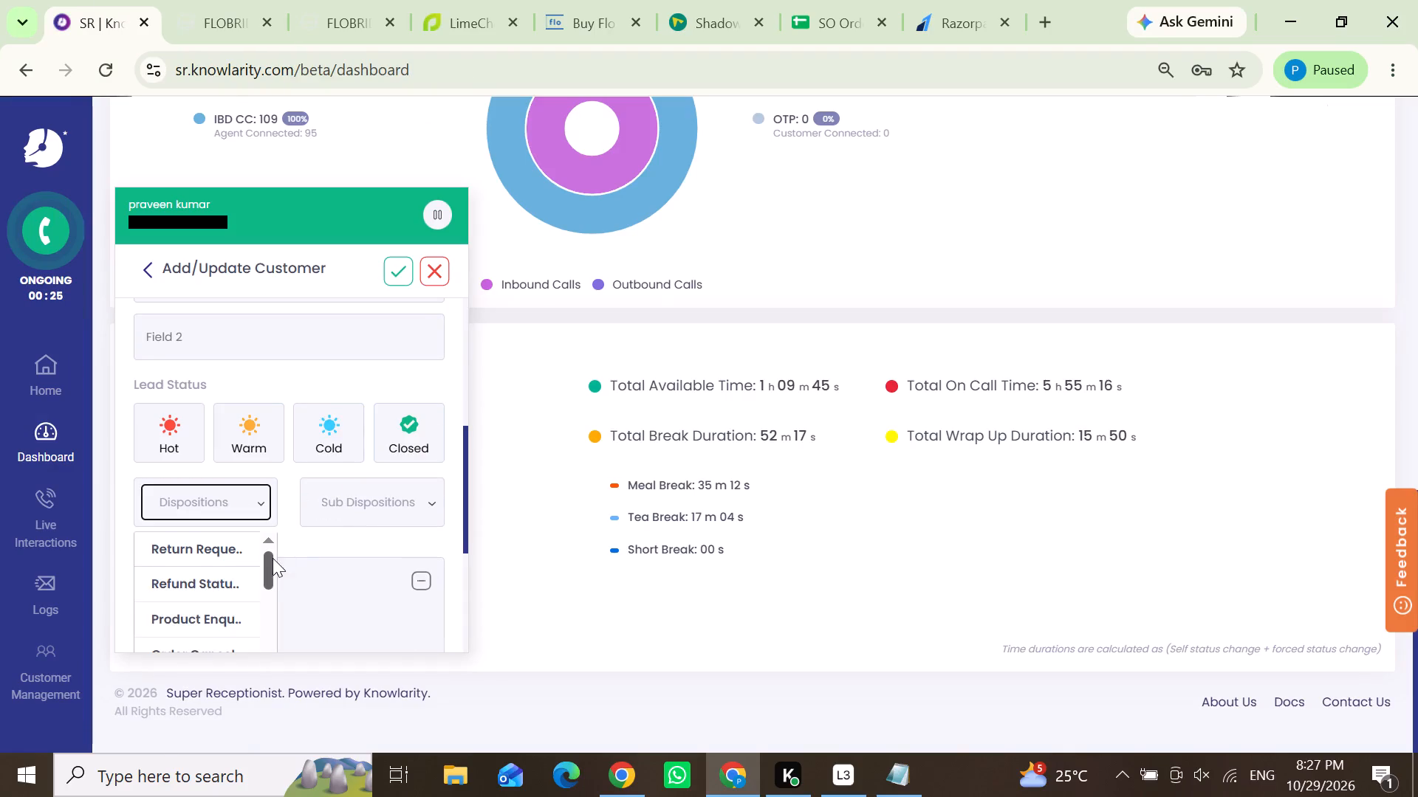
drag(270, 558, 261, 654)
scroll(369, 547, down, 1)
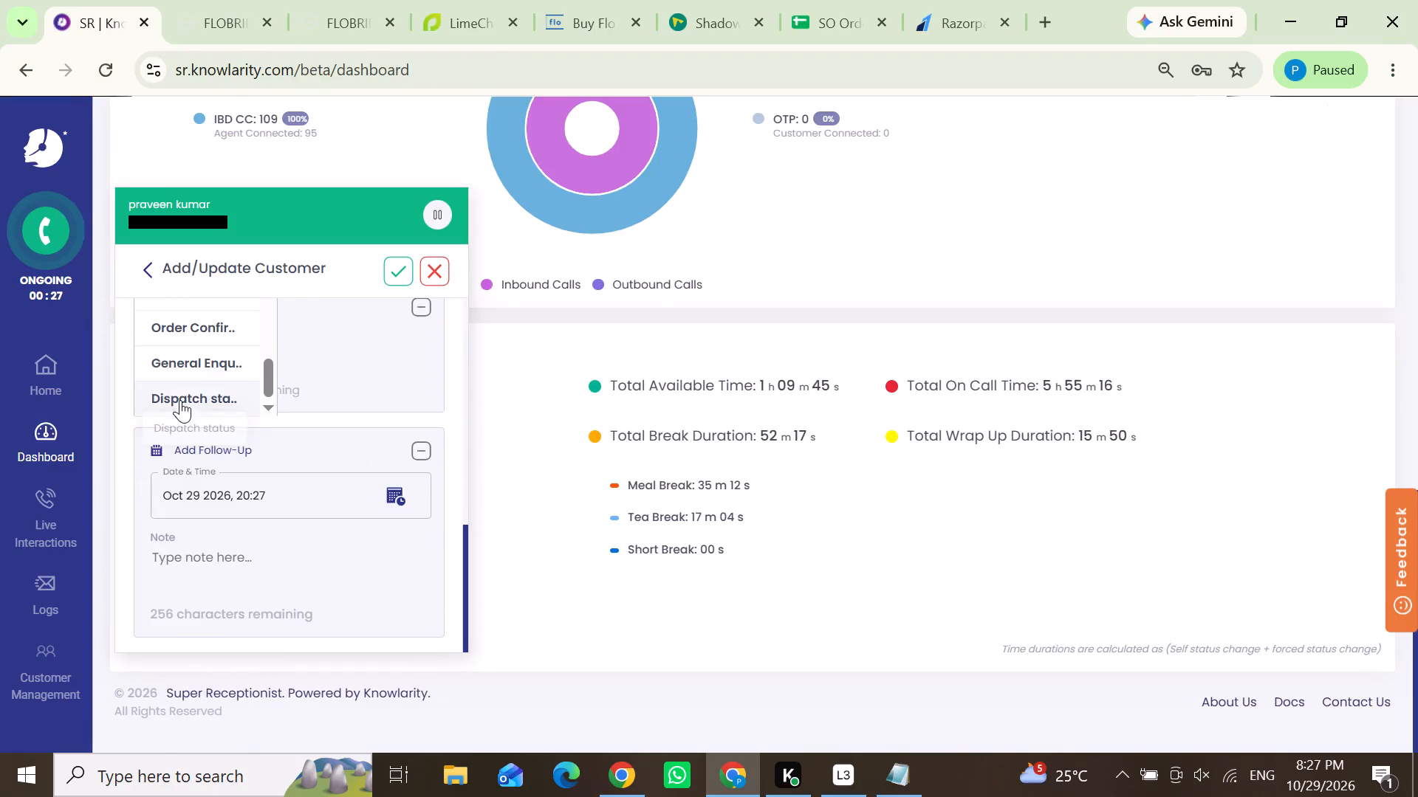
click(180, 400)
click(210, 362)
key(ctrl+v)
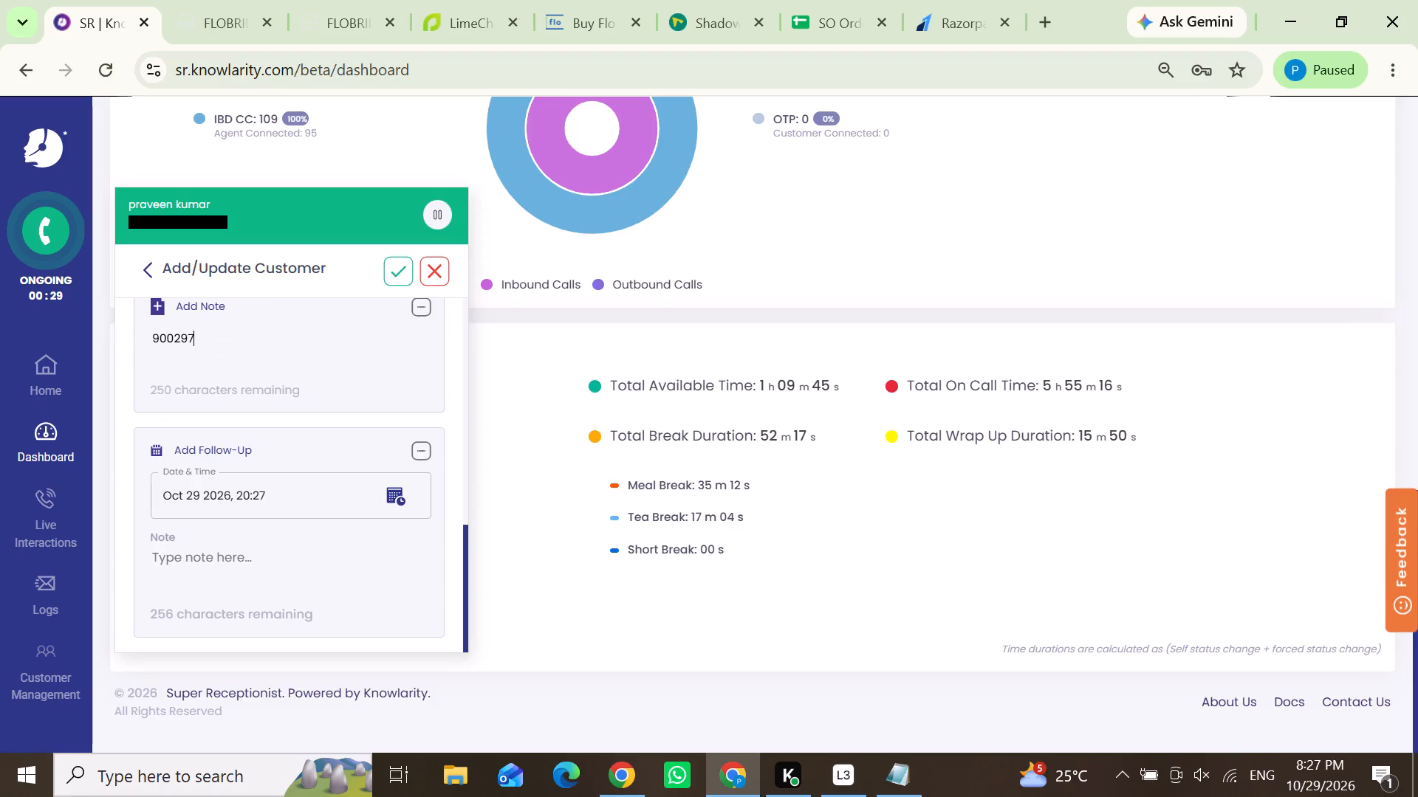
click(406, 275)
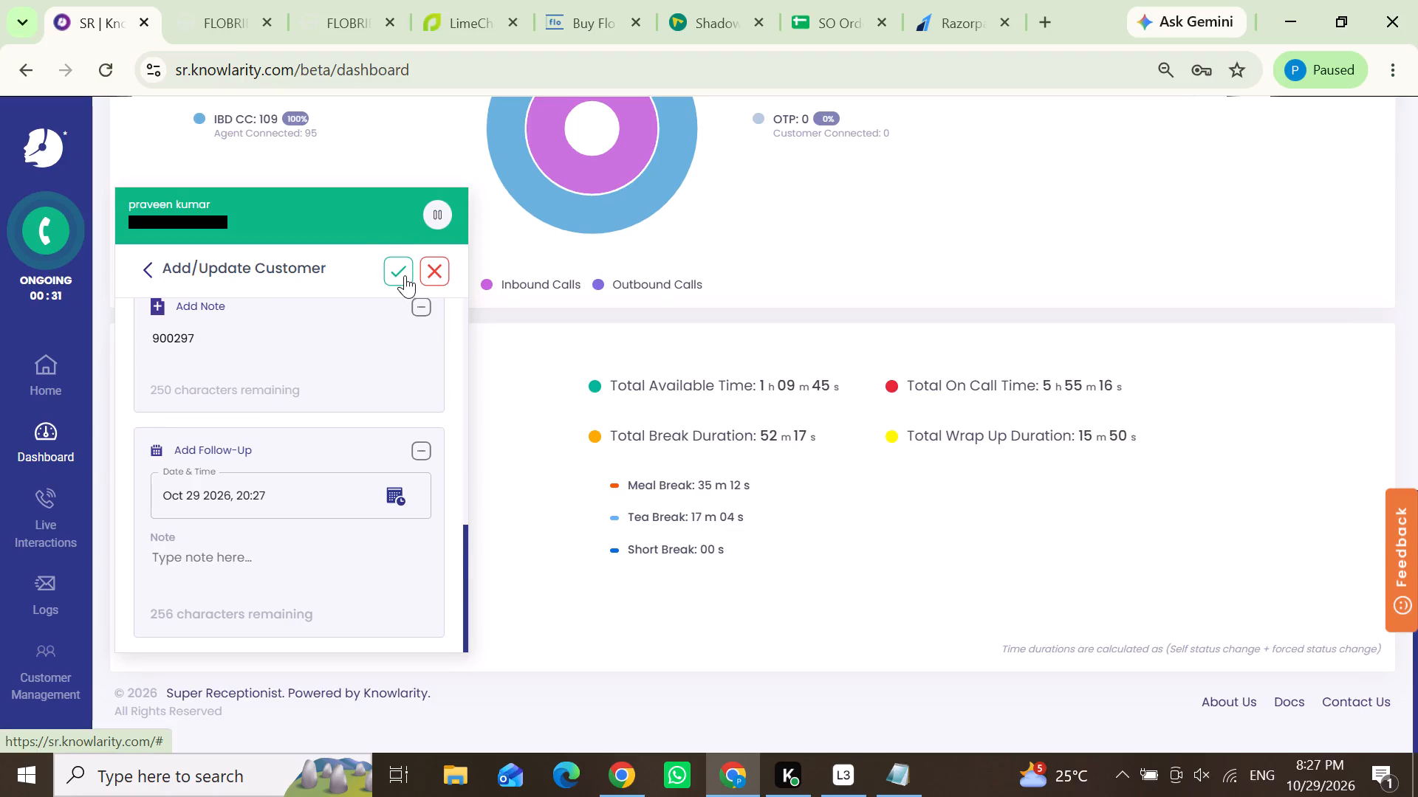
click(194, 0)
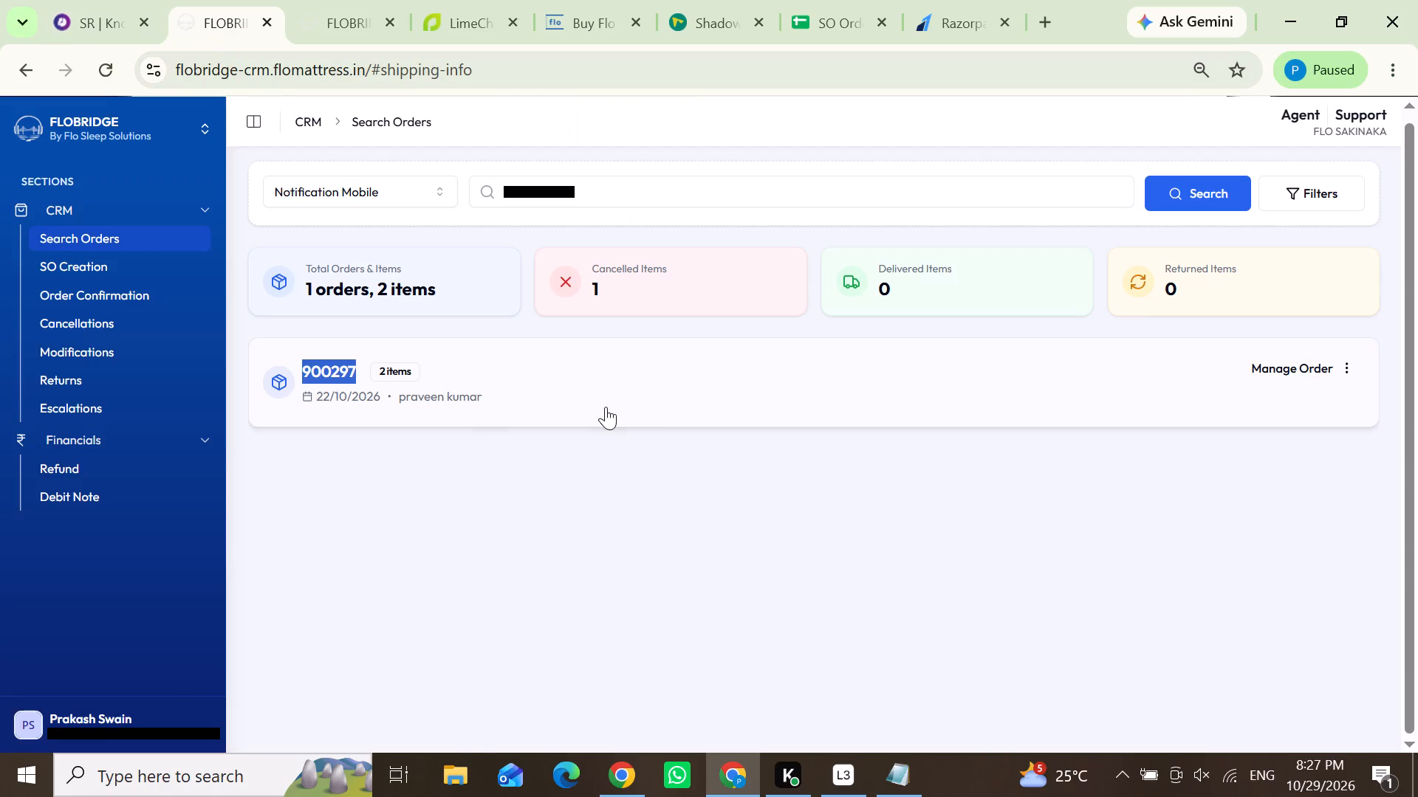
click(606, 407)
scroll(877, 522, down, 2)
drag(901, 529, 786, 534)
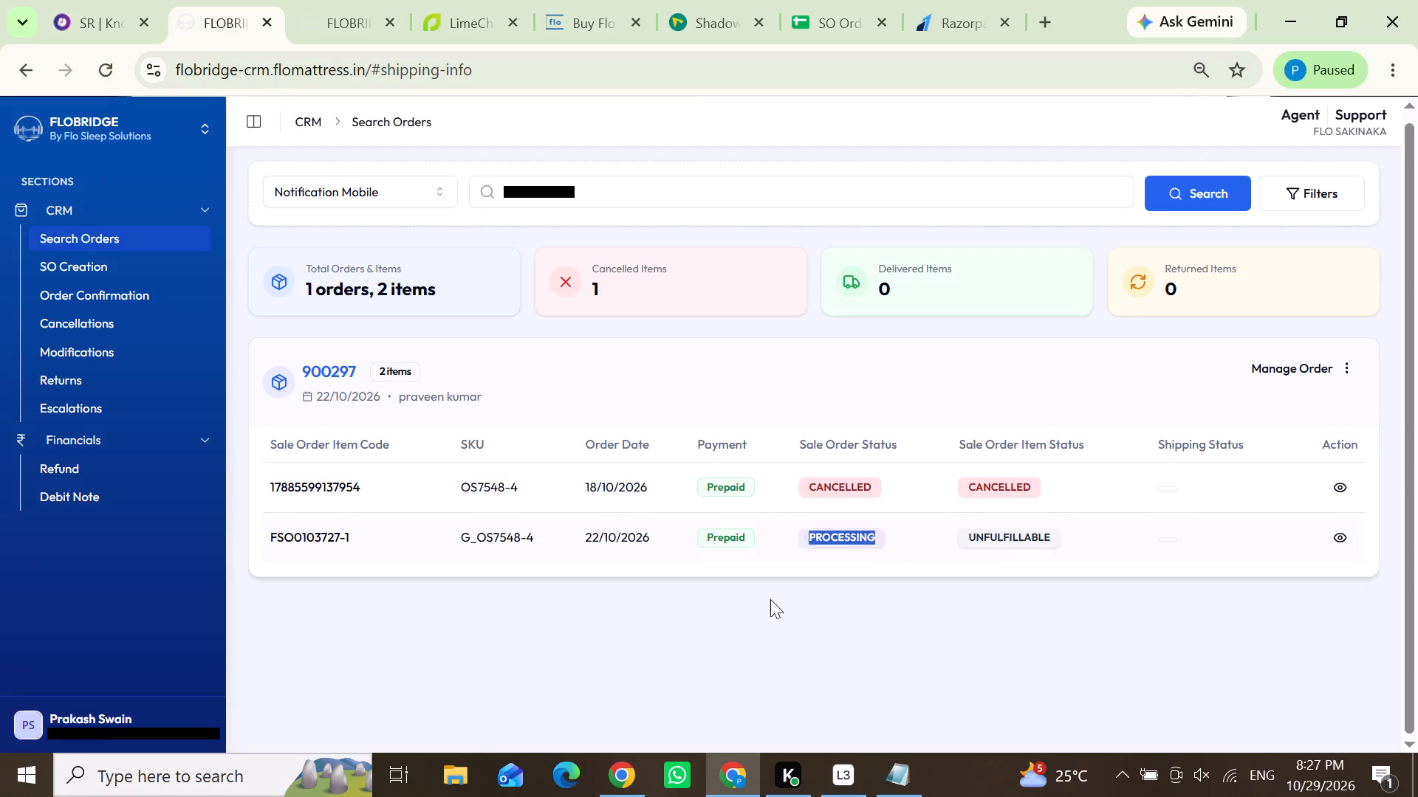
click(769, 604)
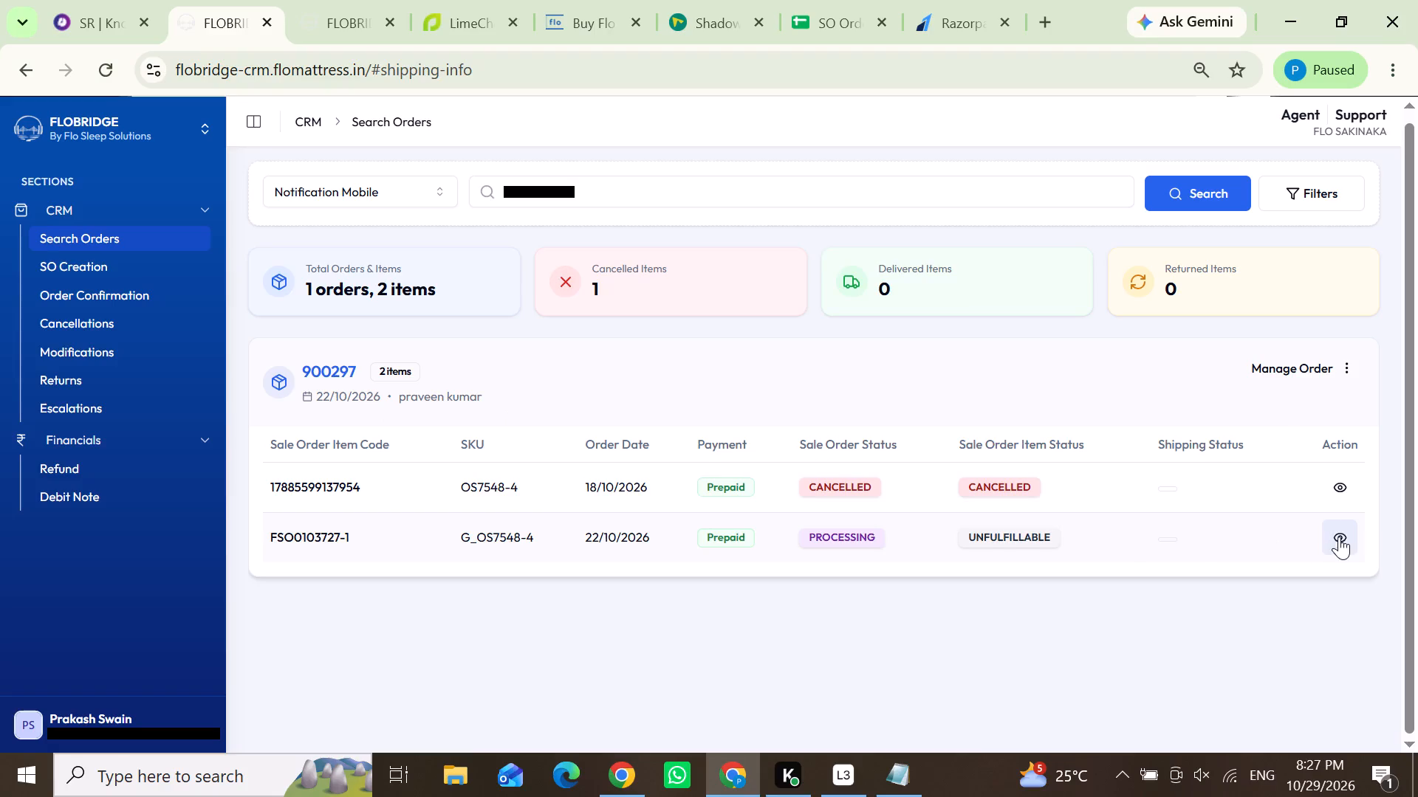
click(1339, 536)
click(537, 404)
scroll(809, 593, down, 3)
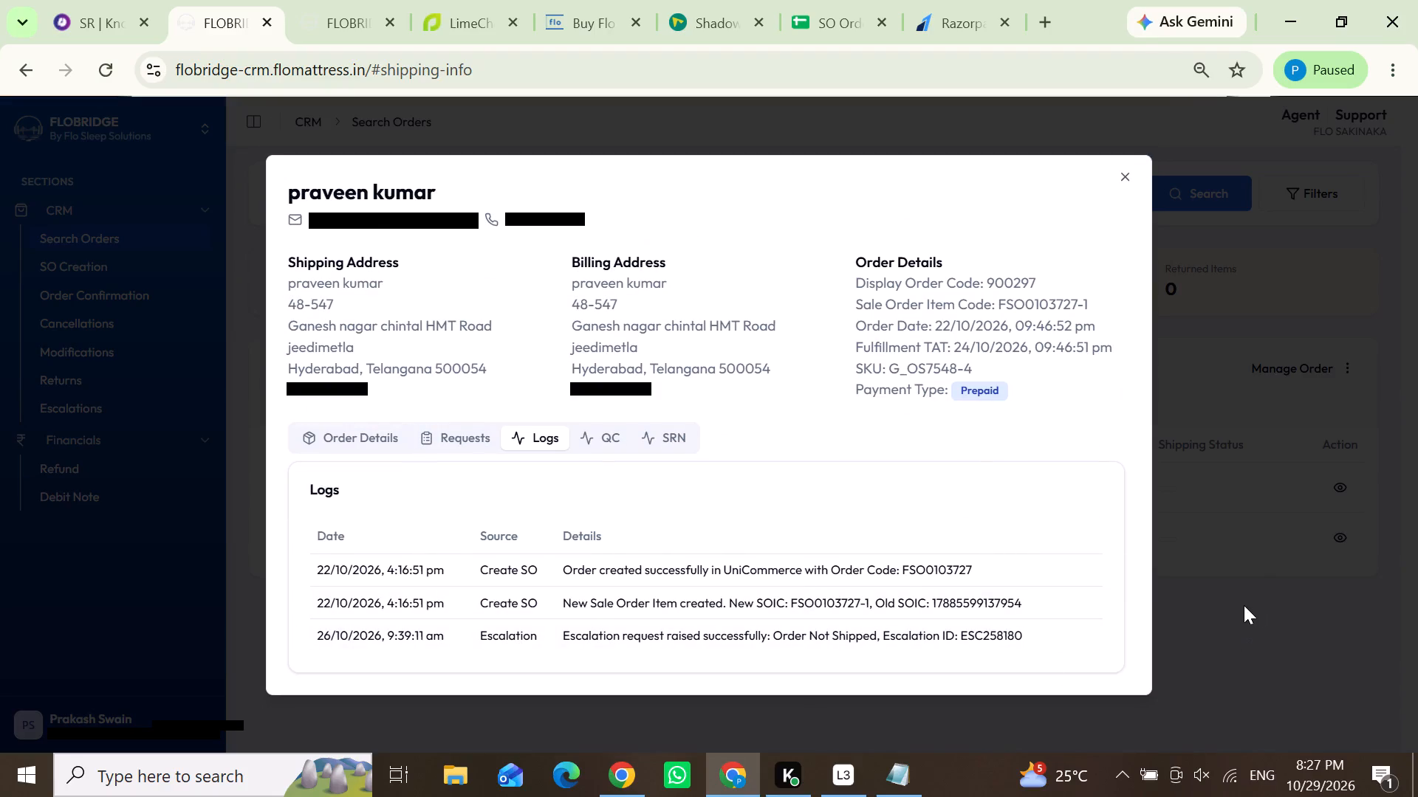
click(1224, 611)
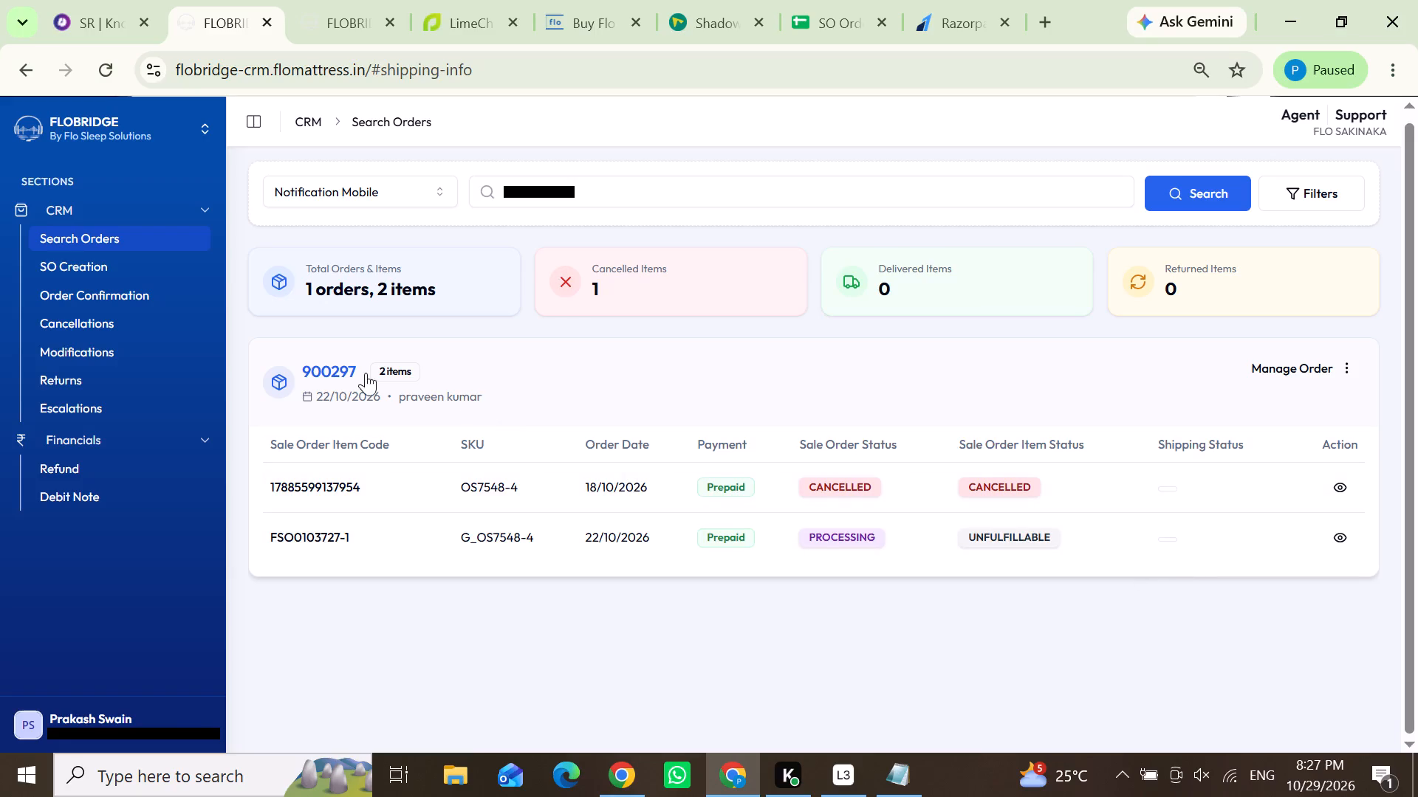
drag(362, 365, 296, 365)
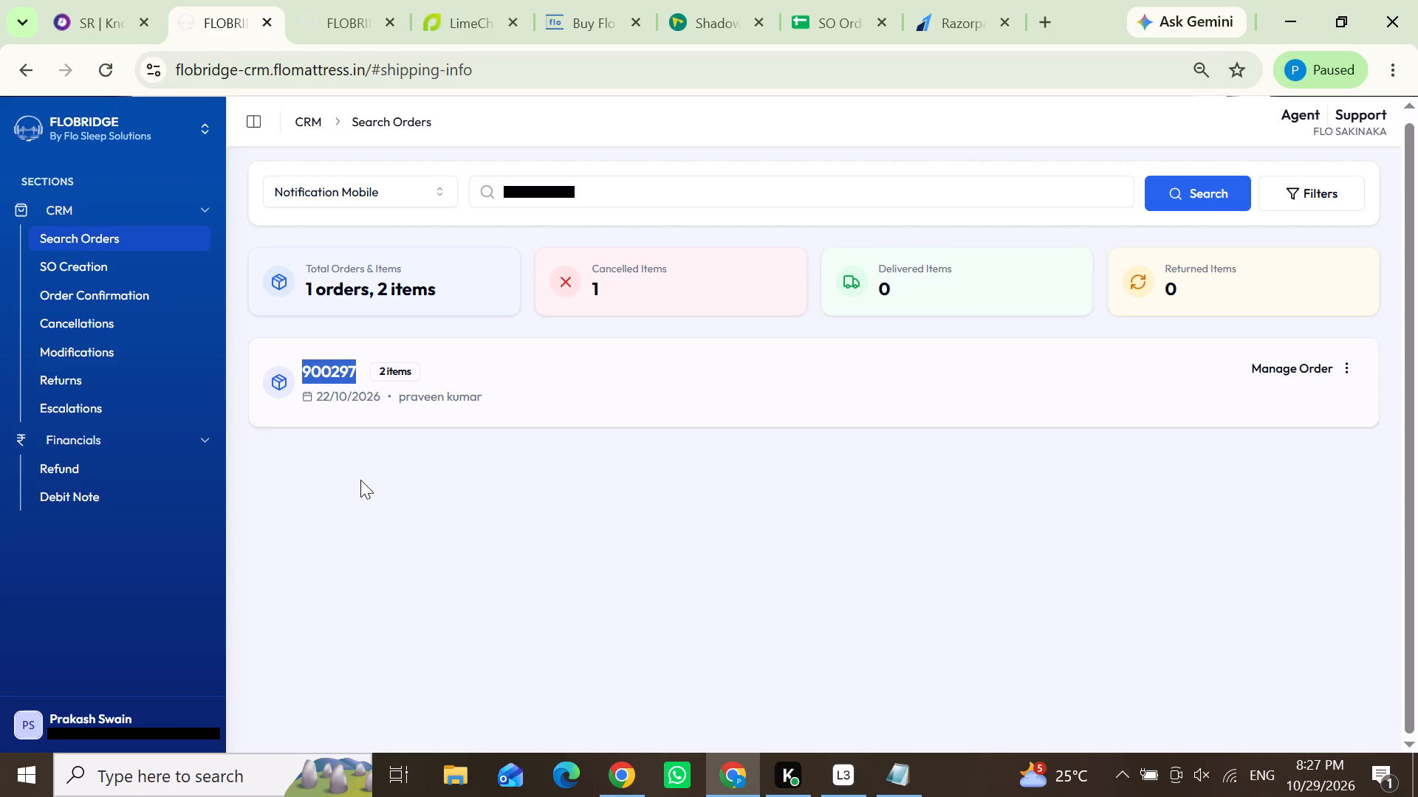
key(ctrl+c)
click(82, 407)
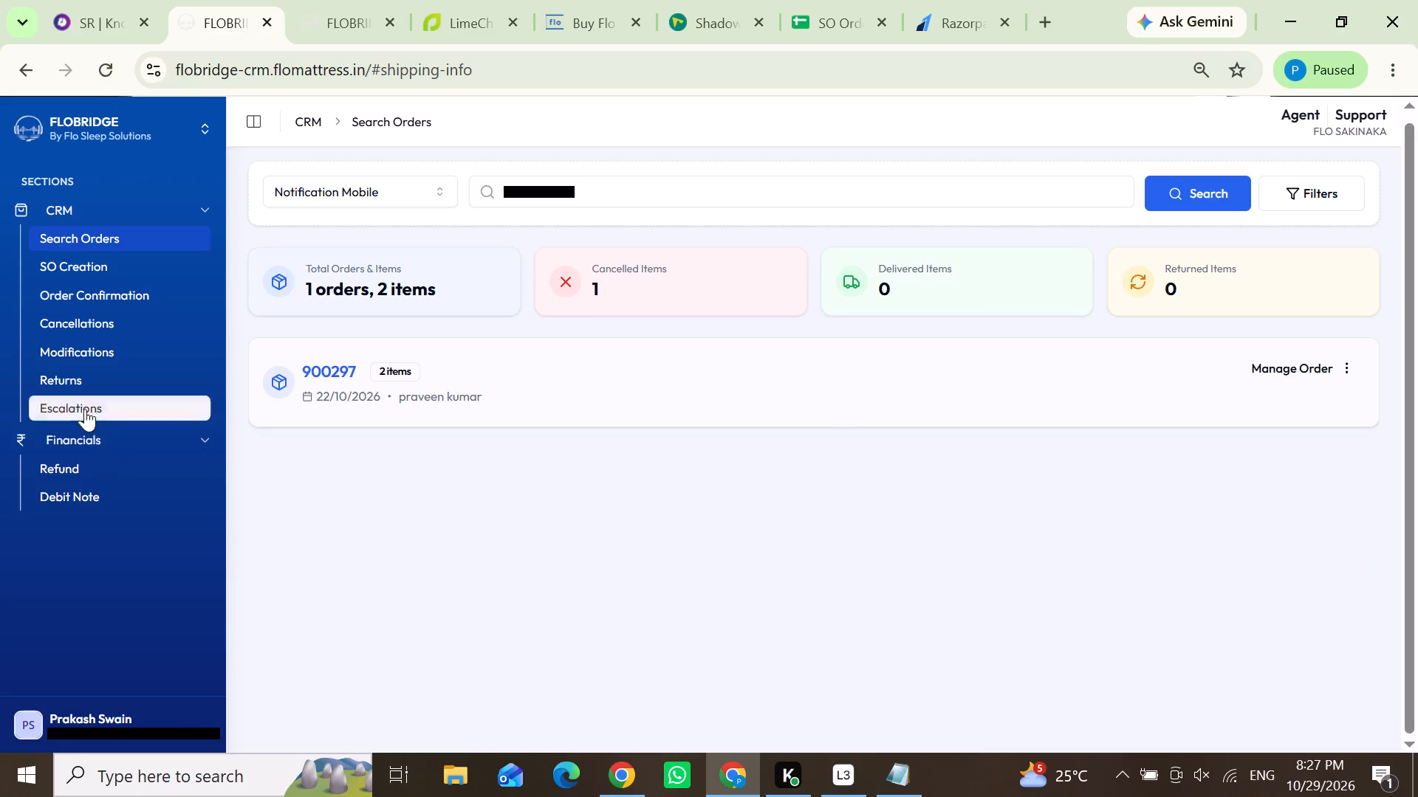
click(473, 462)
key(ctrl+v)
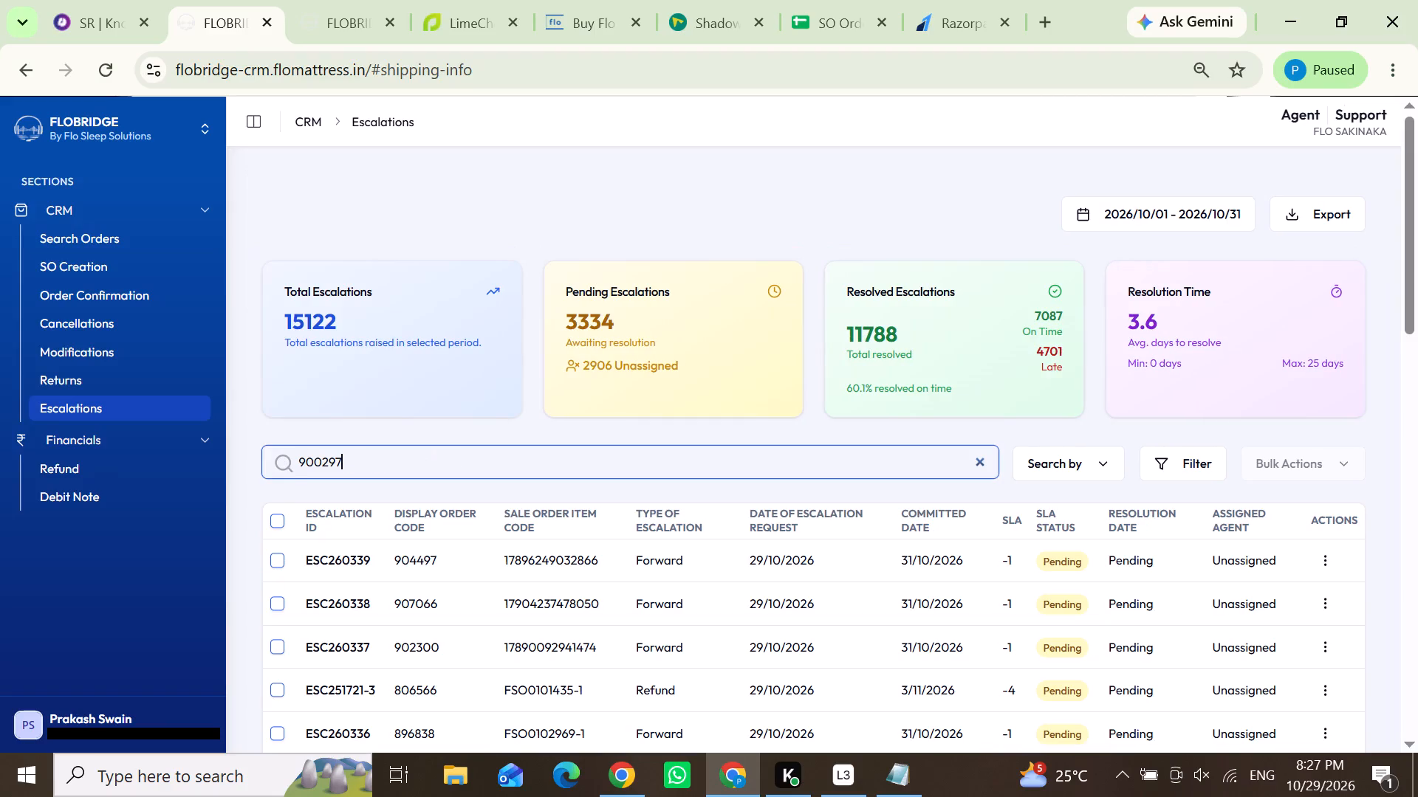
key(Return)
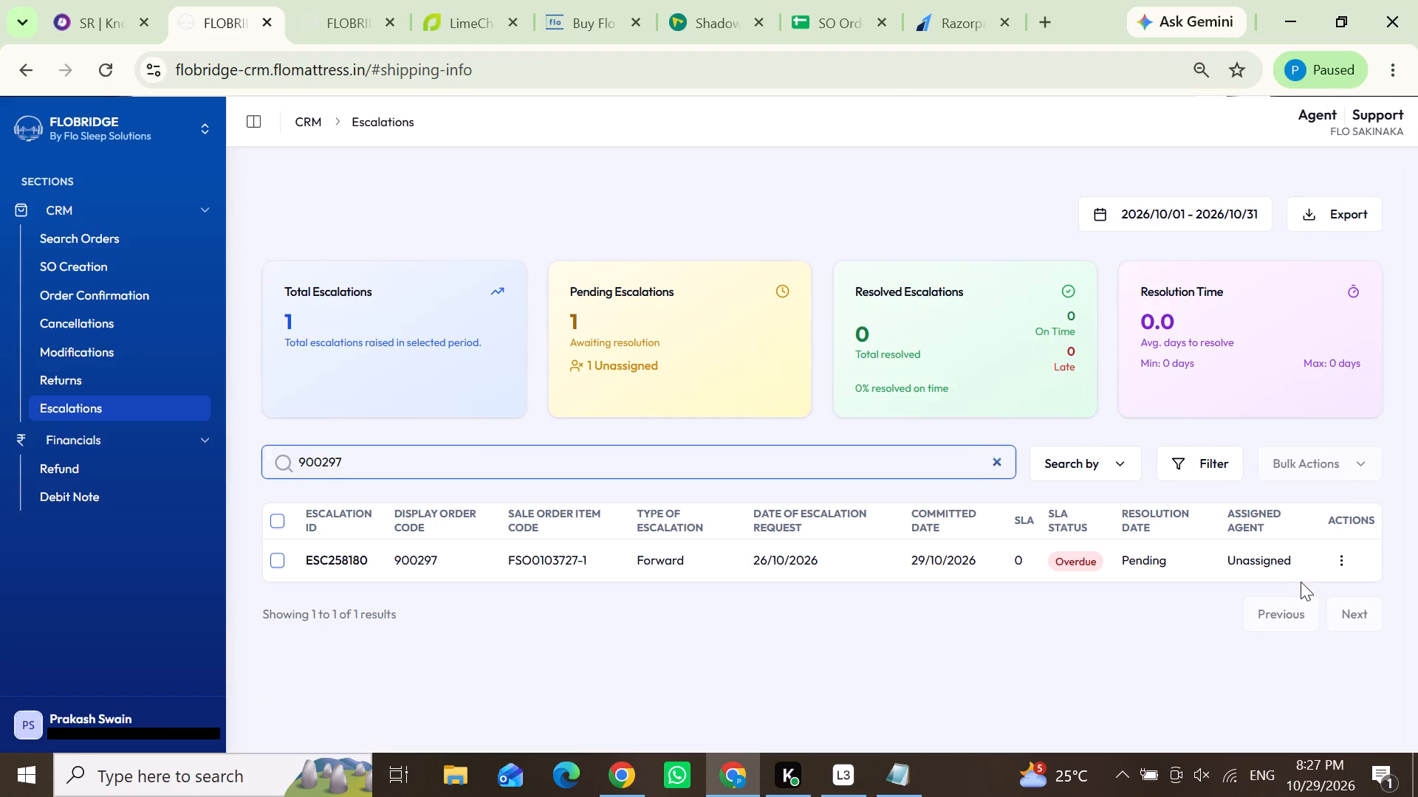
click(1337, 557)
click(1285, 621)
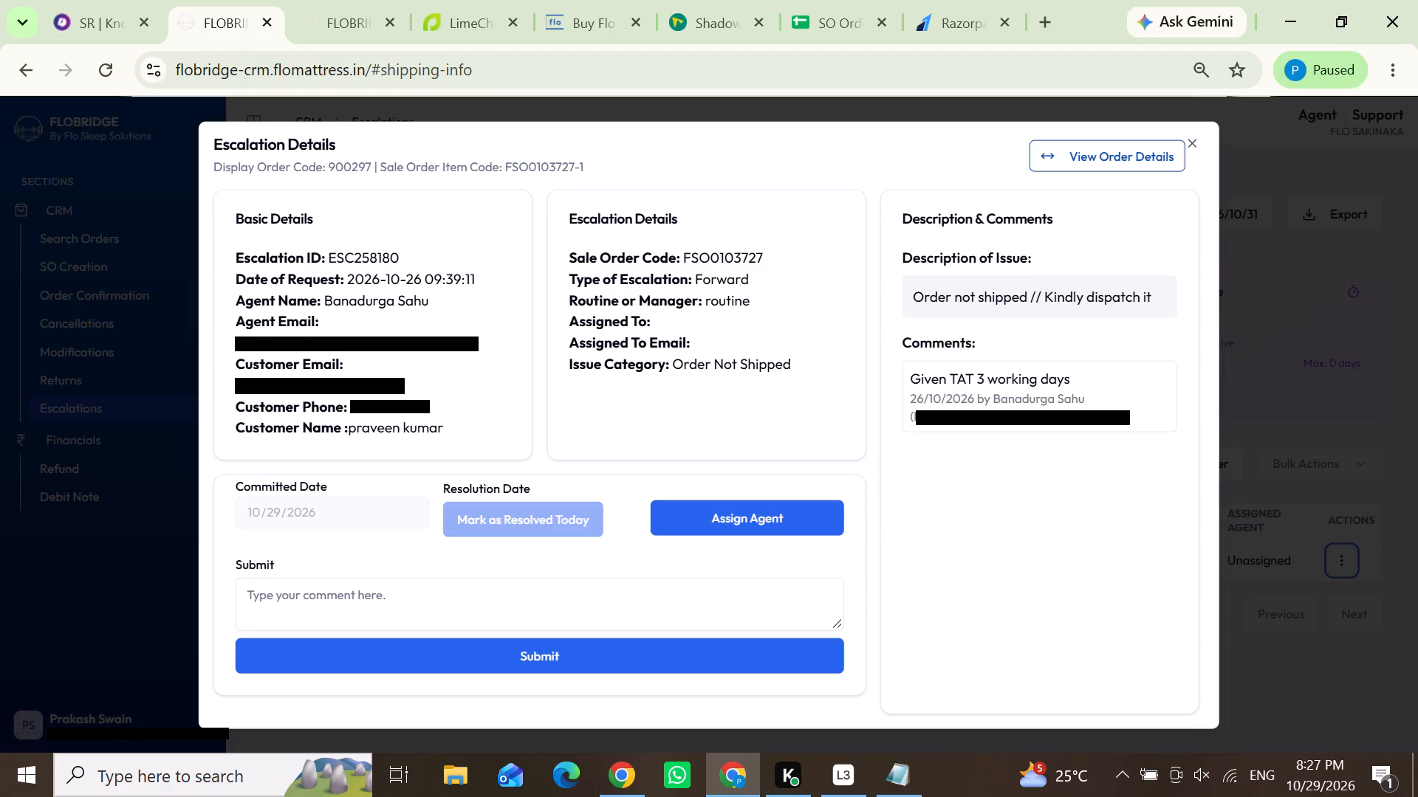
click(425, 611)
click(889, 776)
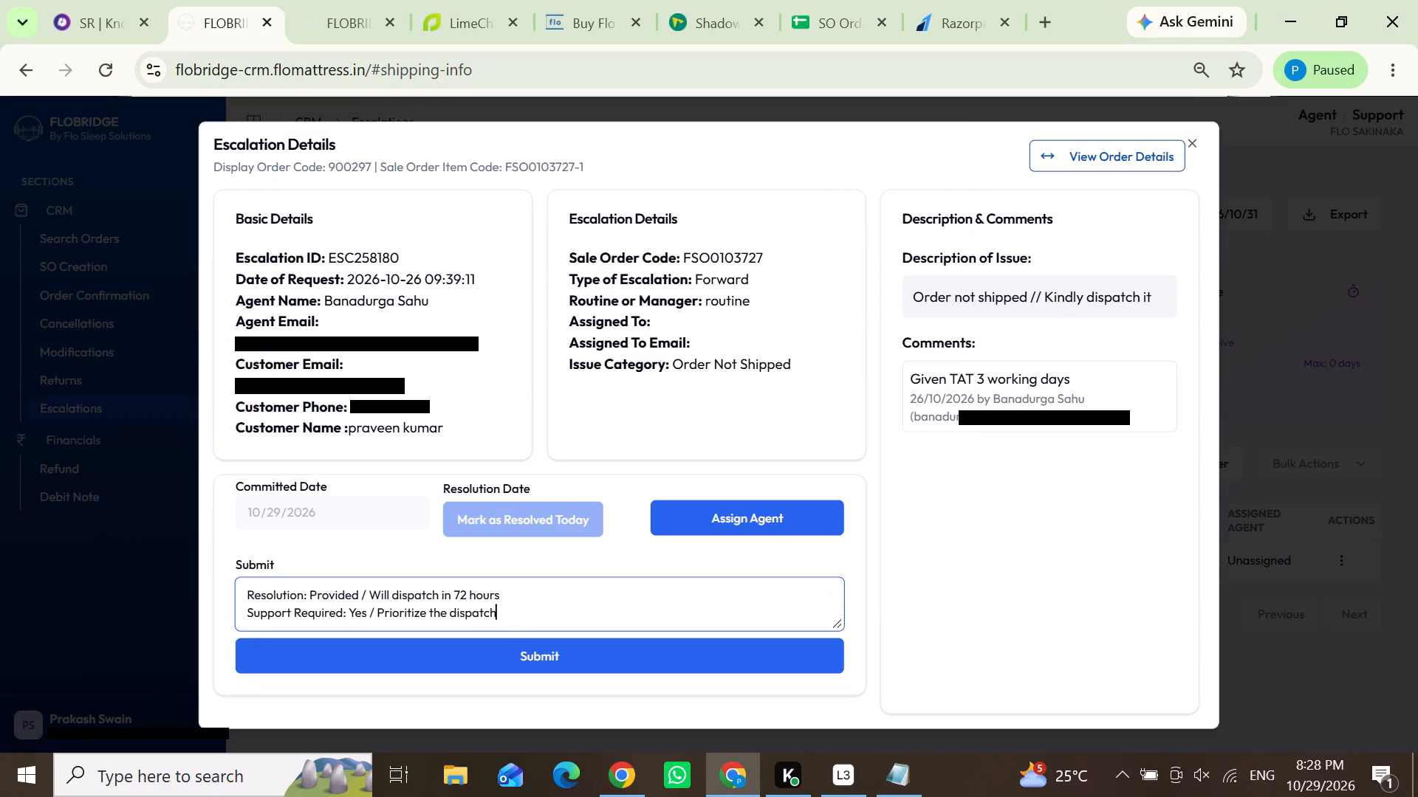
click(497, 649)
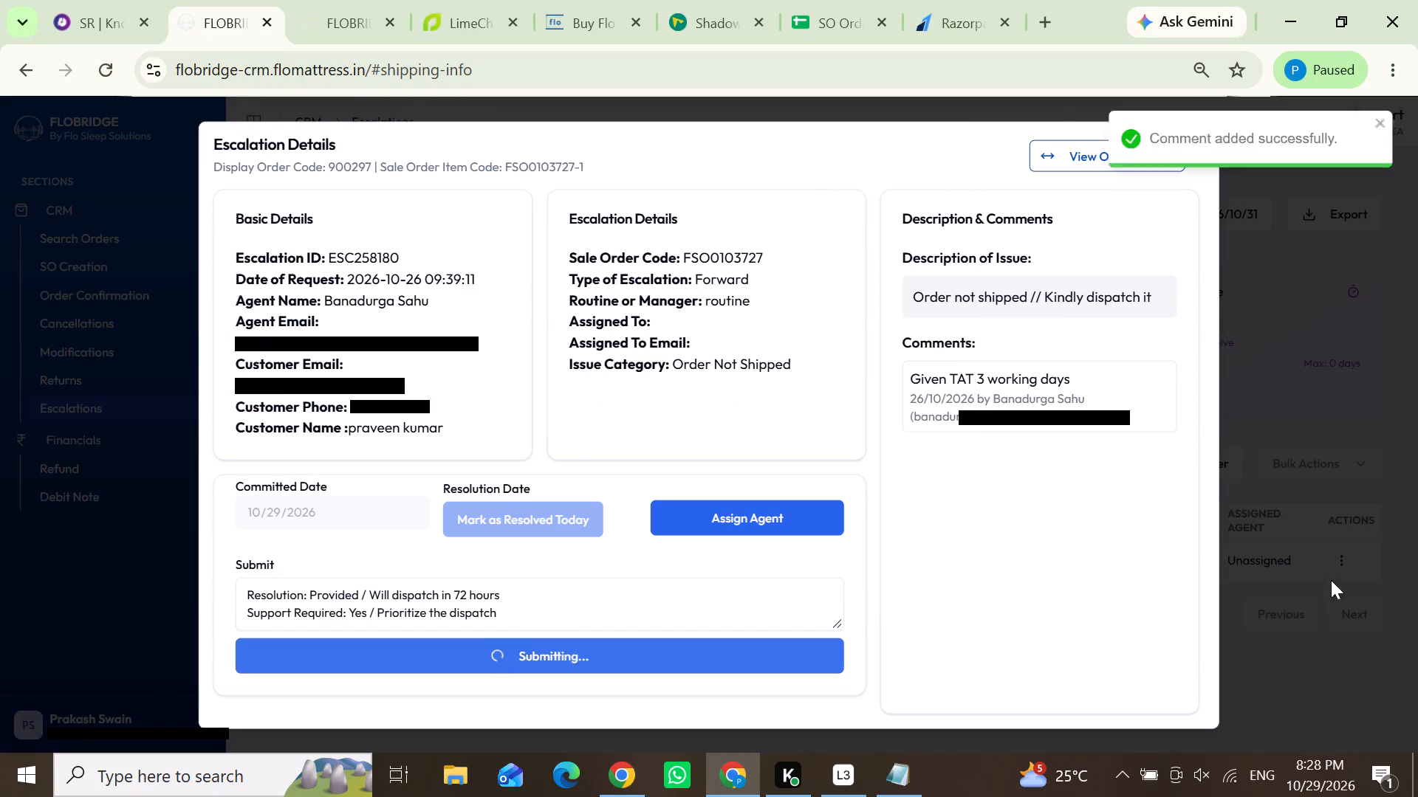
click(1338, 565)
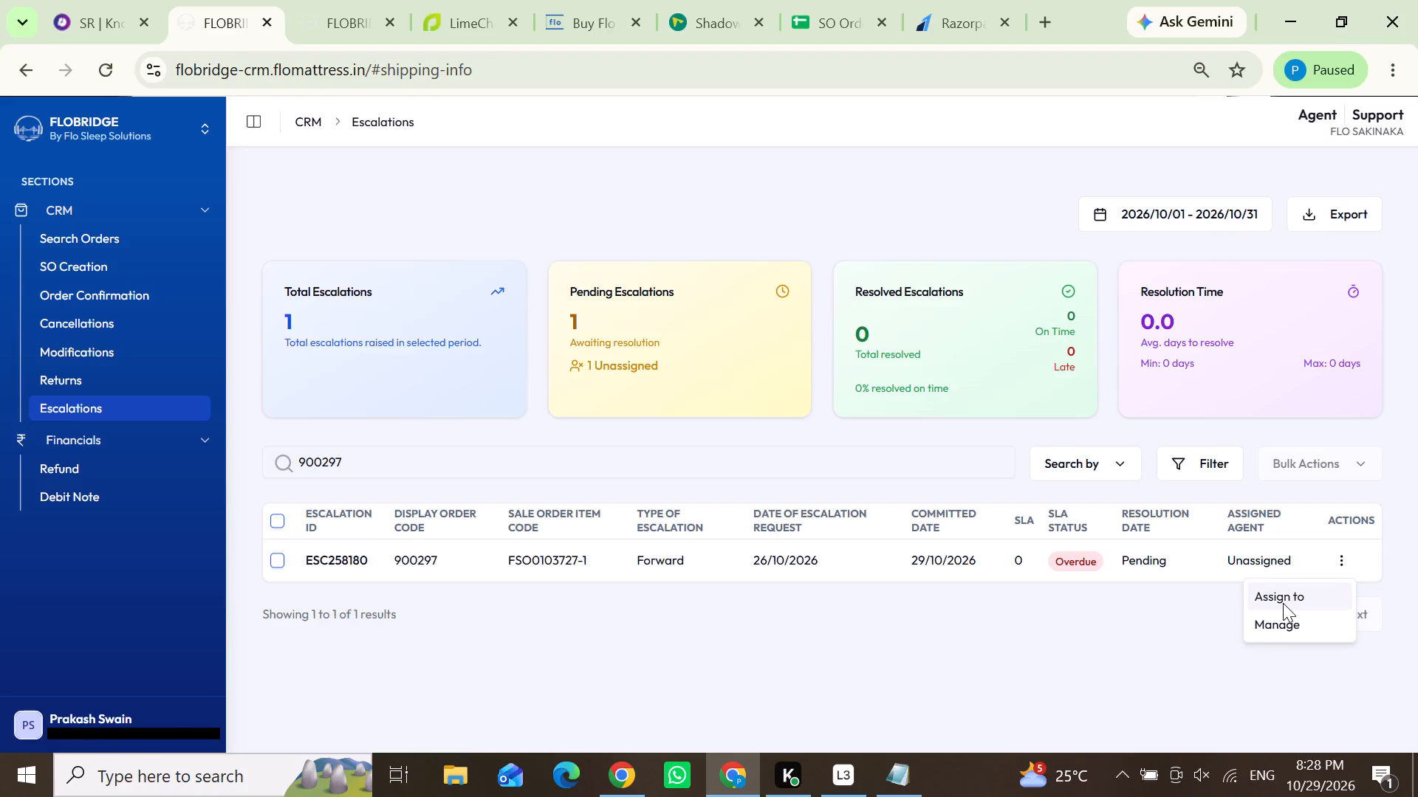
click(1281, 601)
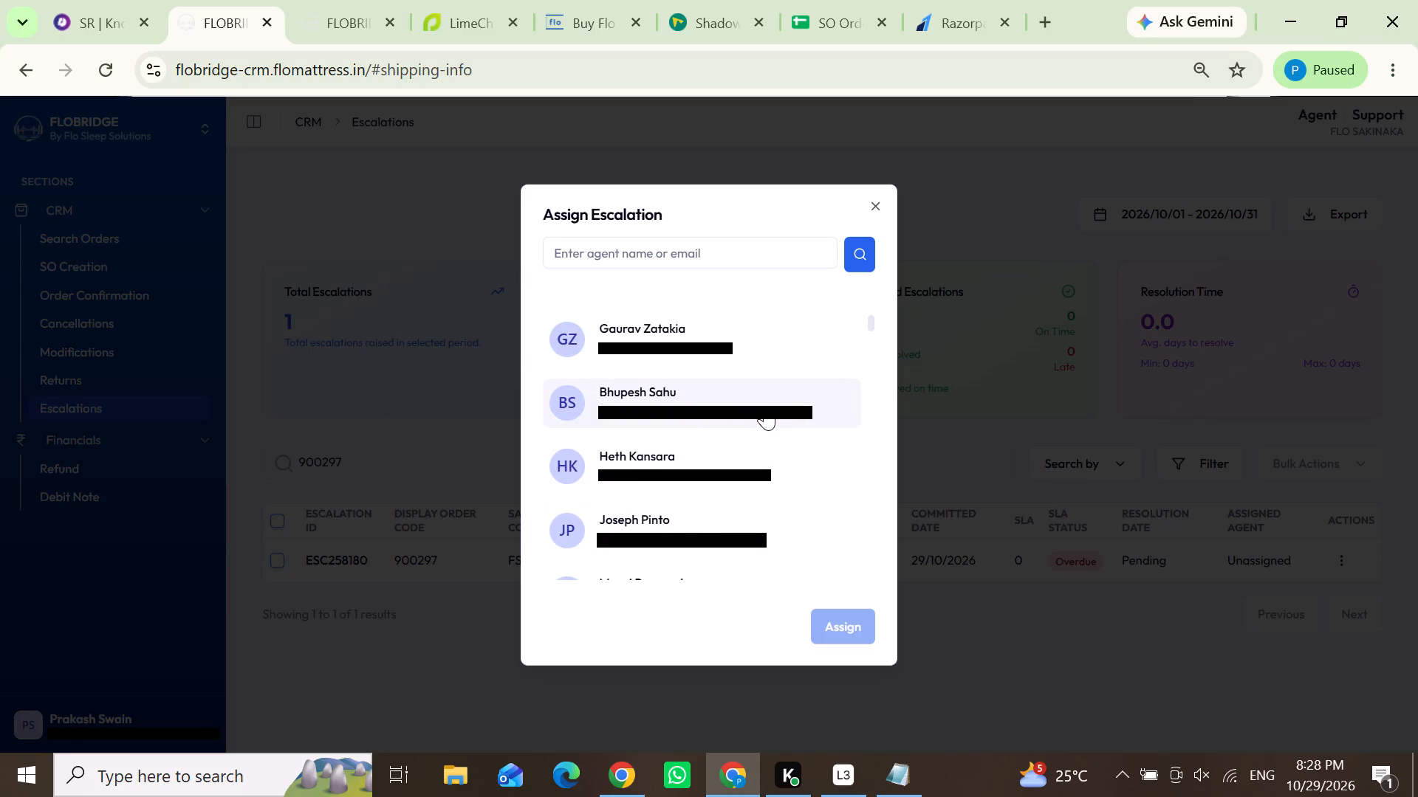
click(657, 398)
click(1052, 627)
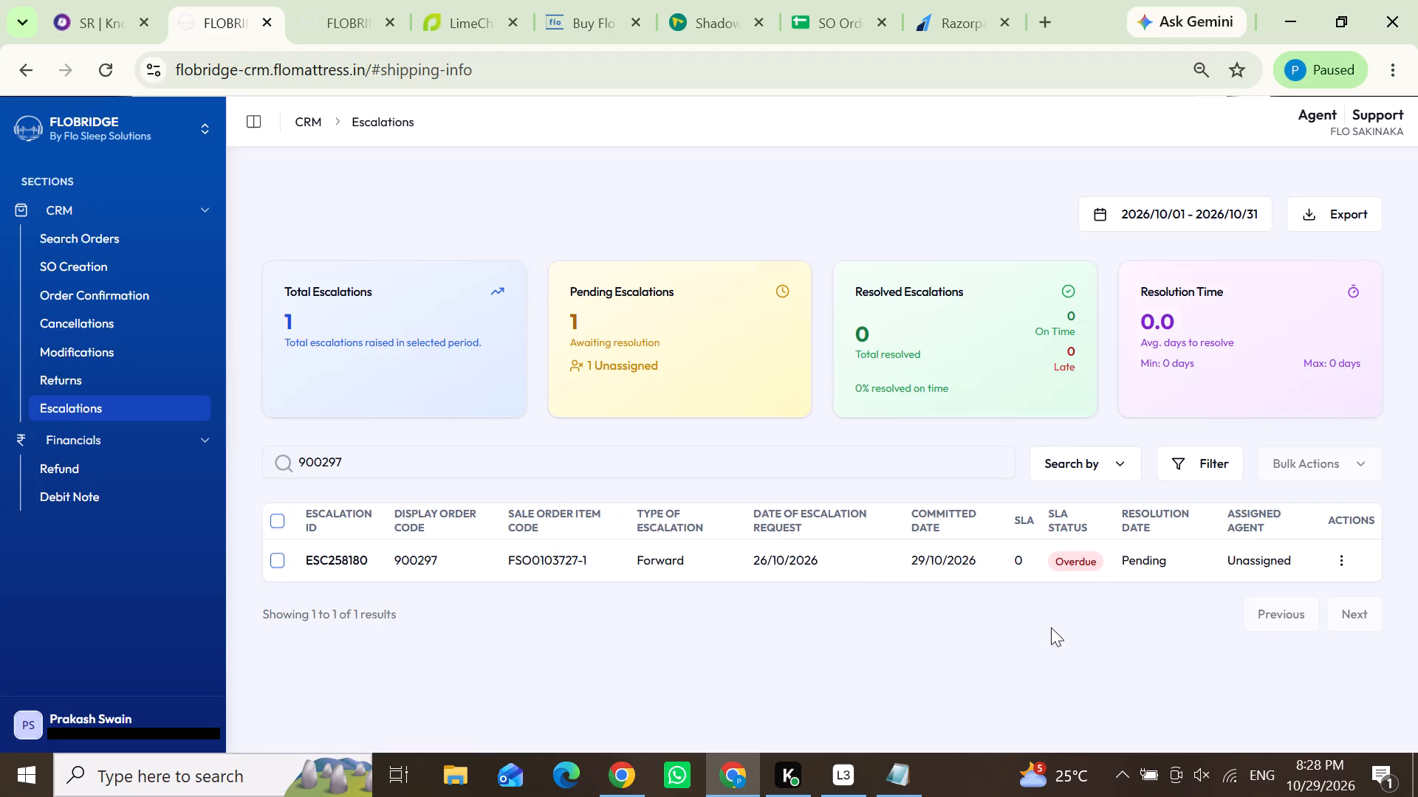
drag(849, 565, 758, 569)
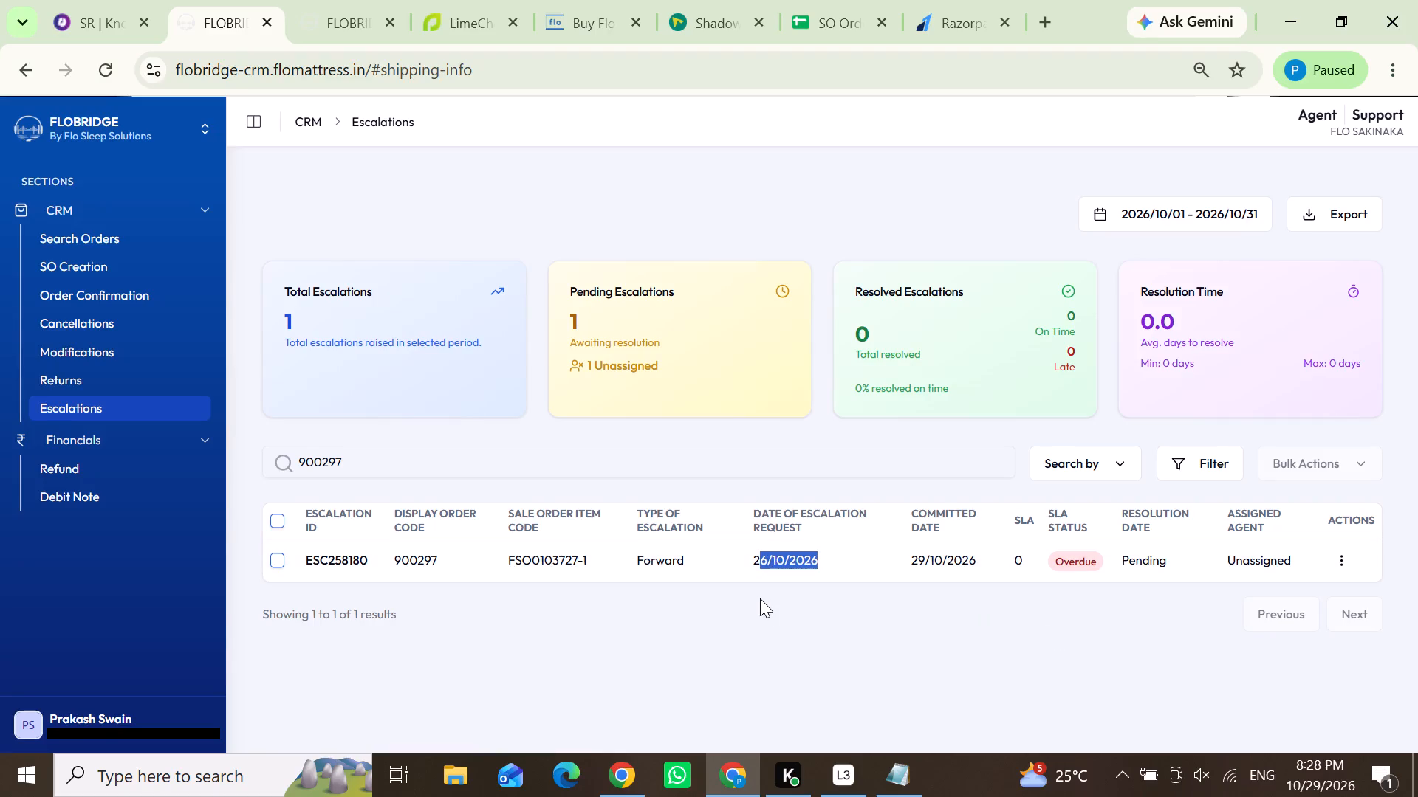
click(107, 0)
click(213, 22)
click(1352, 559)
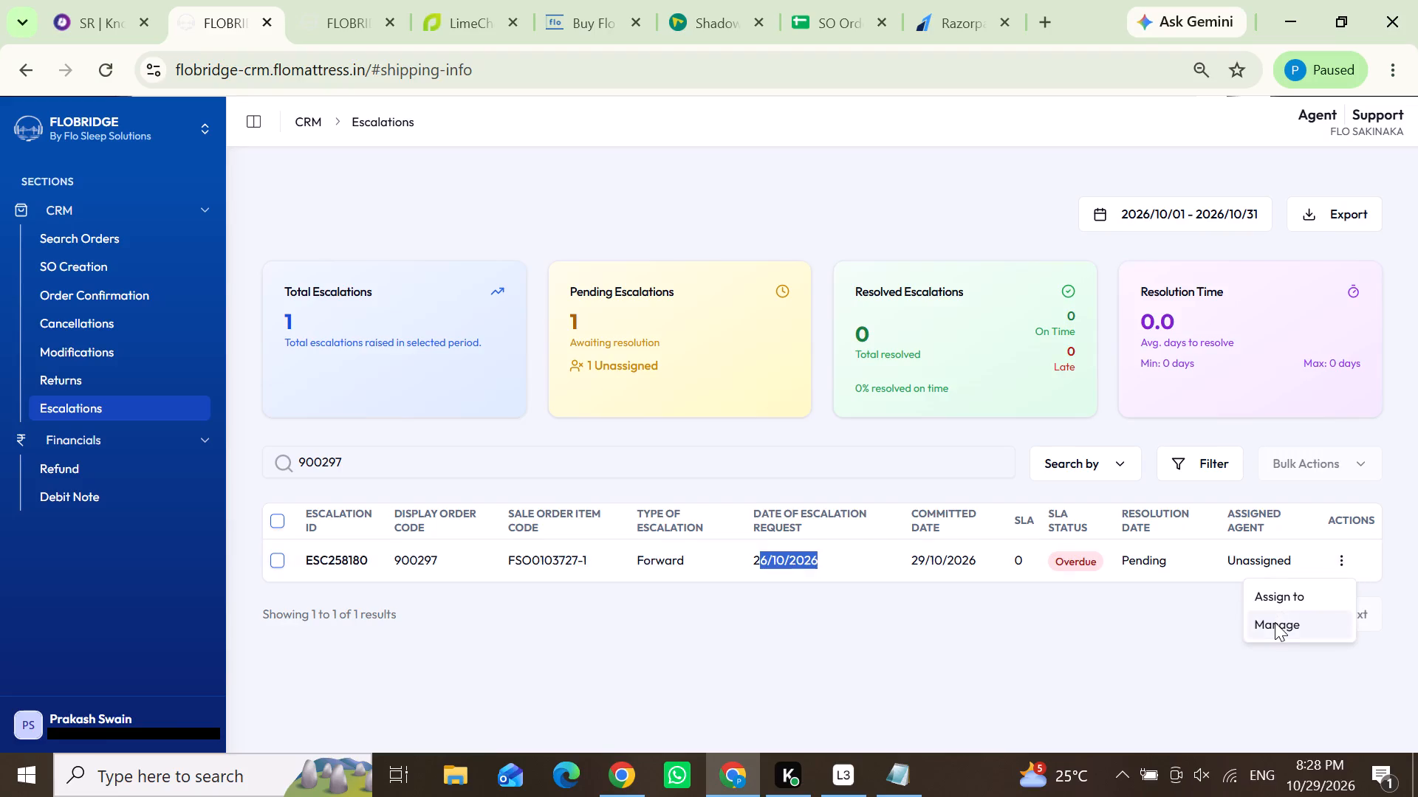
click(1275, 622)
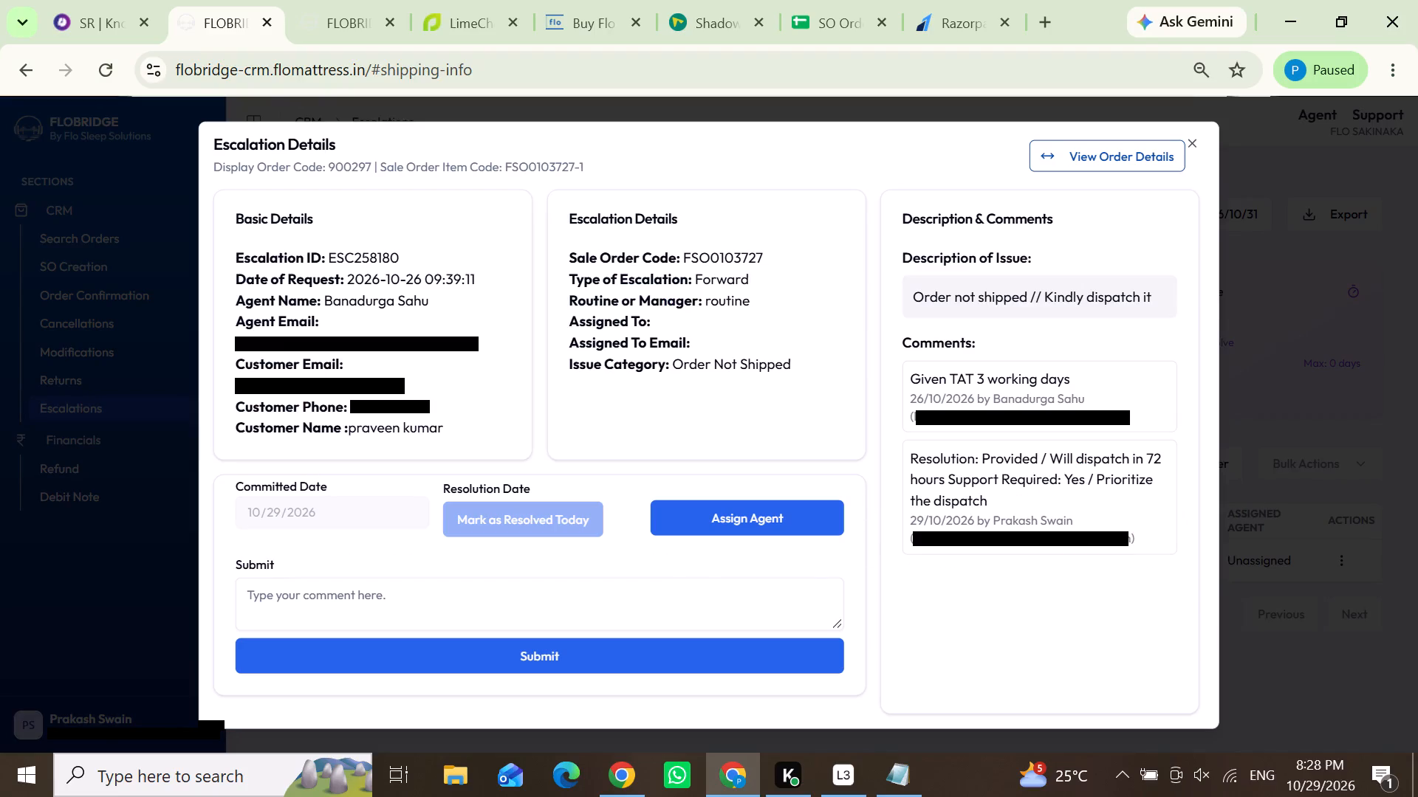
click(1278, 549)
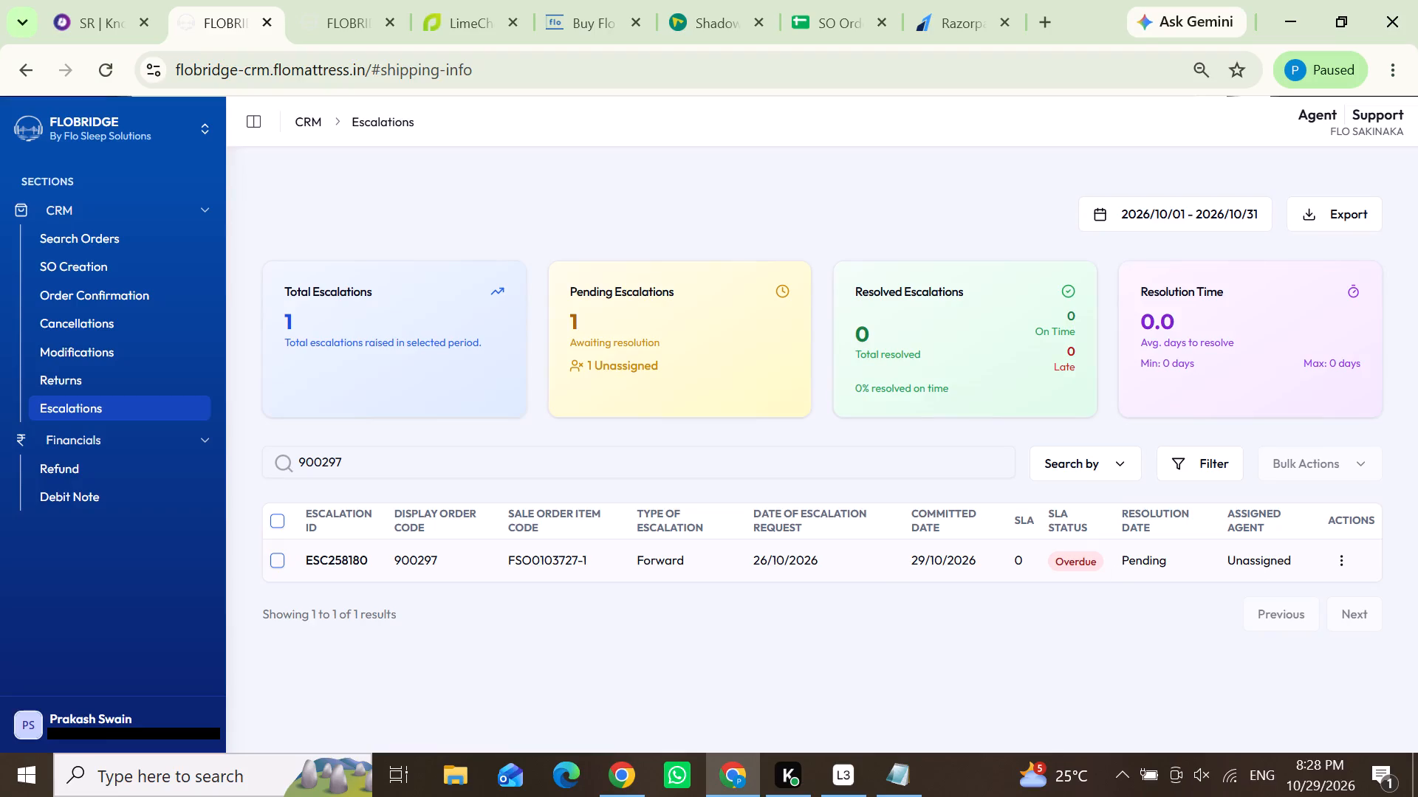
Assign escalation ESC258180 to the second agent listed in the assignment options.
click(1340, 557)
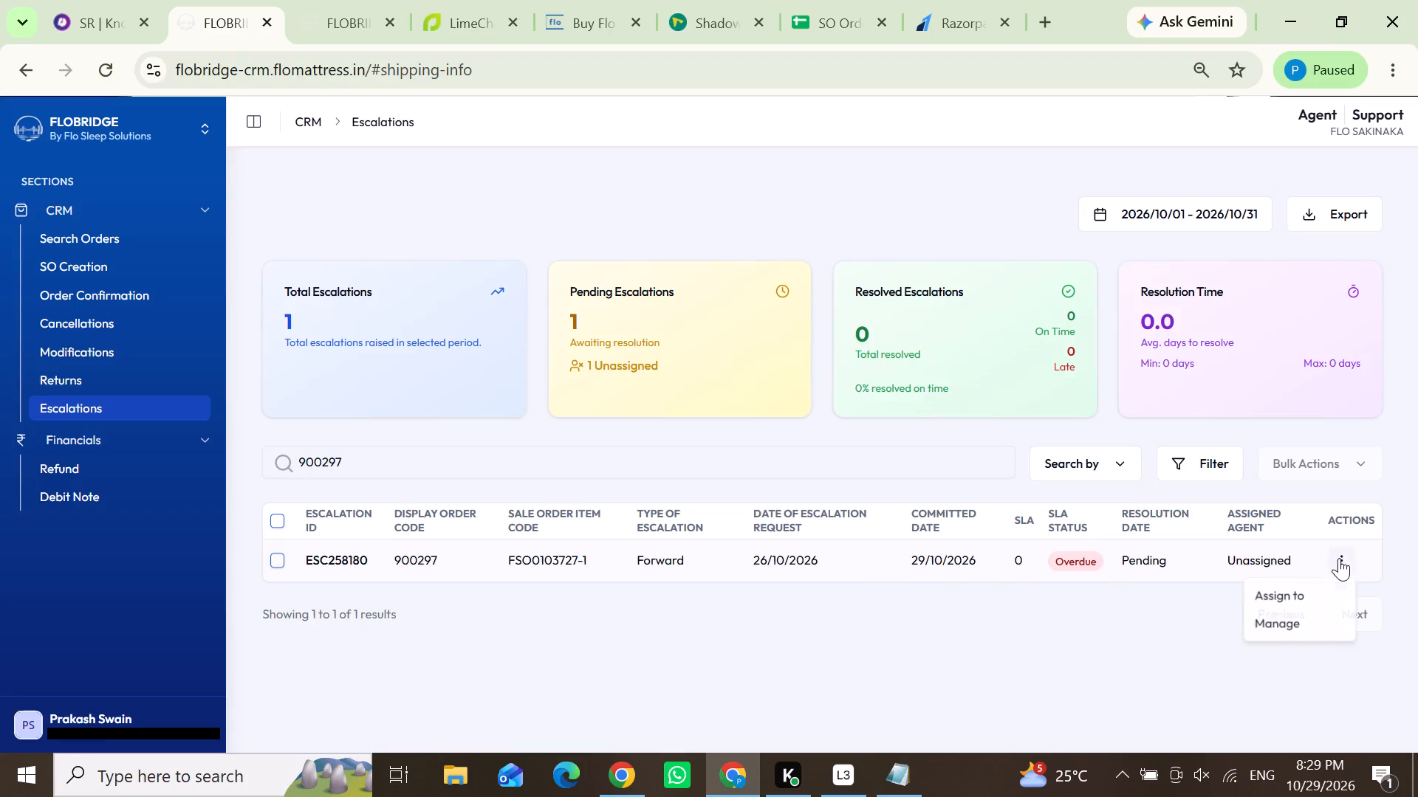
click(1252, 606)
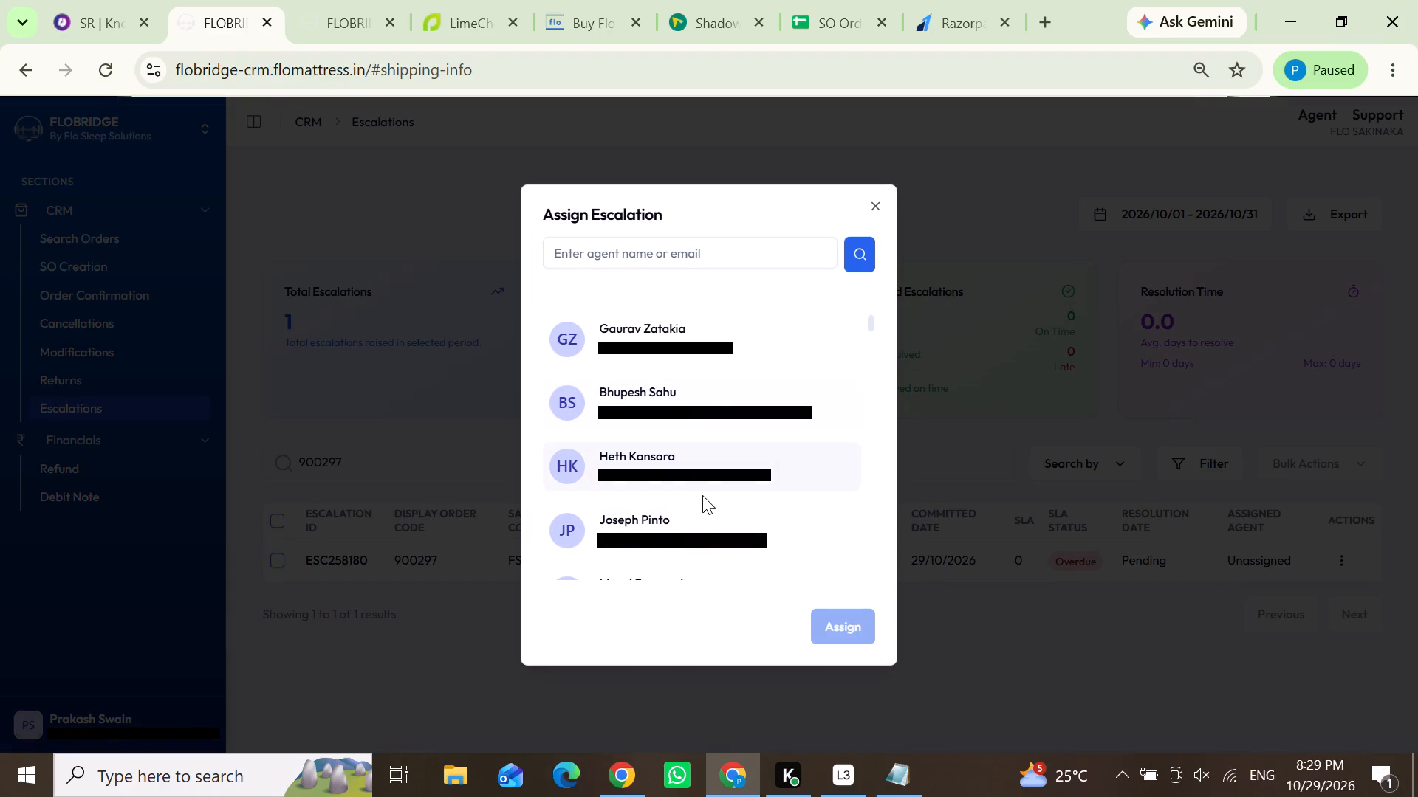
scroll(703, 498, down, 1)
scroll(699, 498, up, 1)
click(660, 413)
click(821, 629)
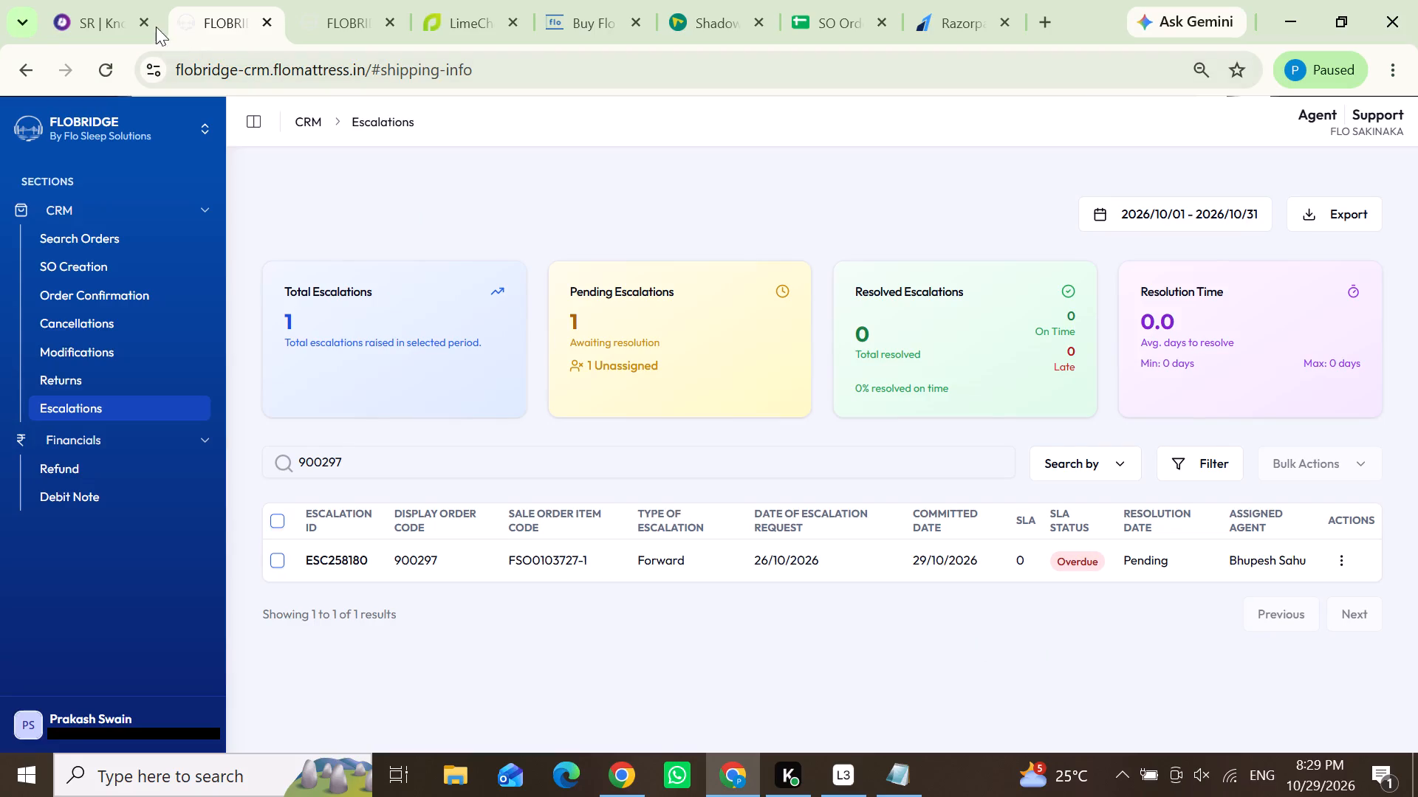
Open Search Orders in Flobridge and ready the display order code search for the next lookup.
click(109, 241)
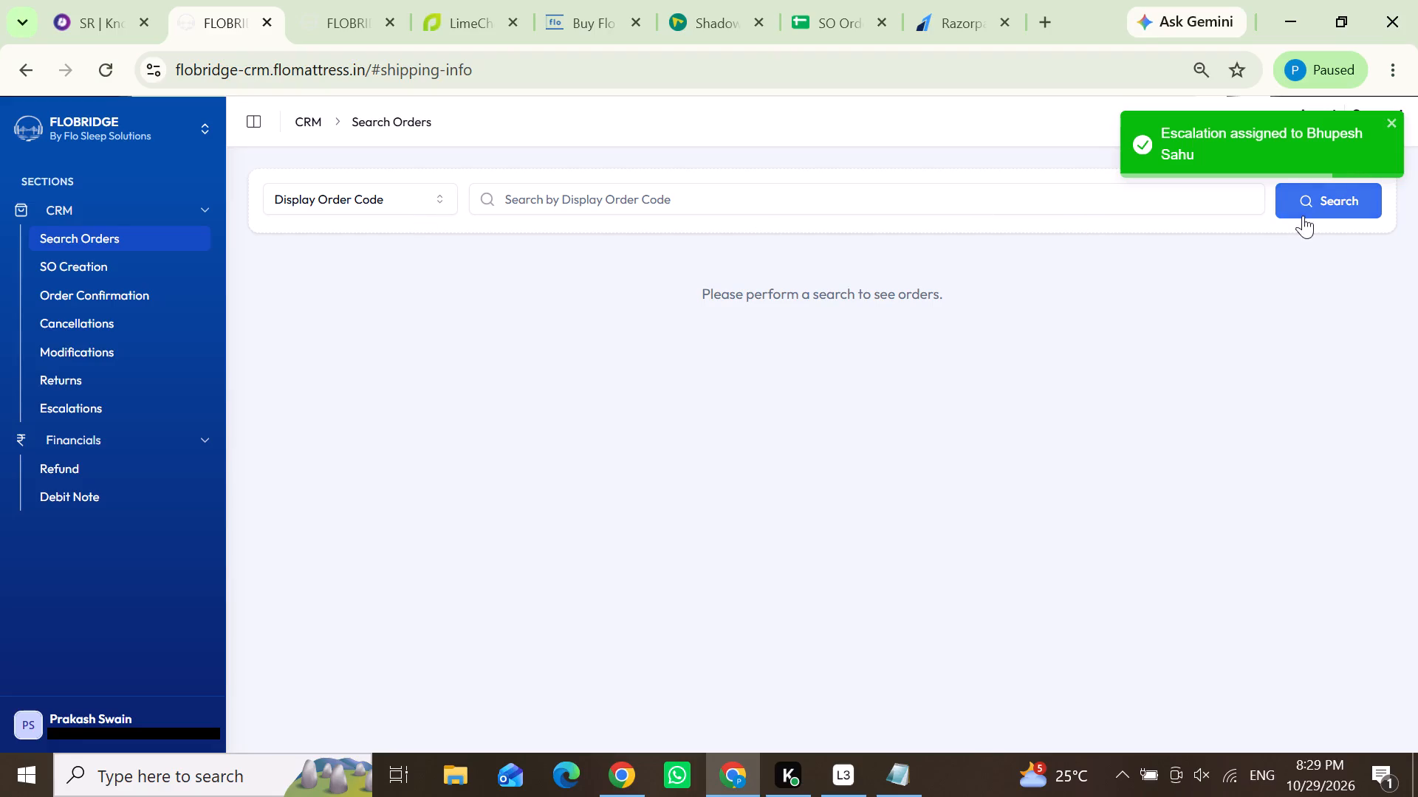
click(603, 202)
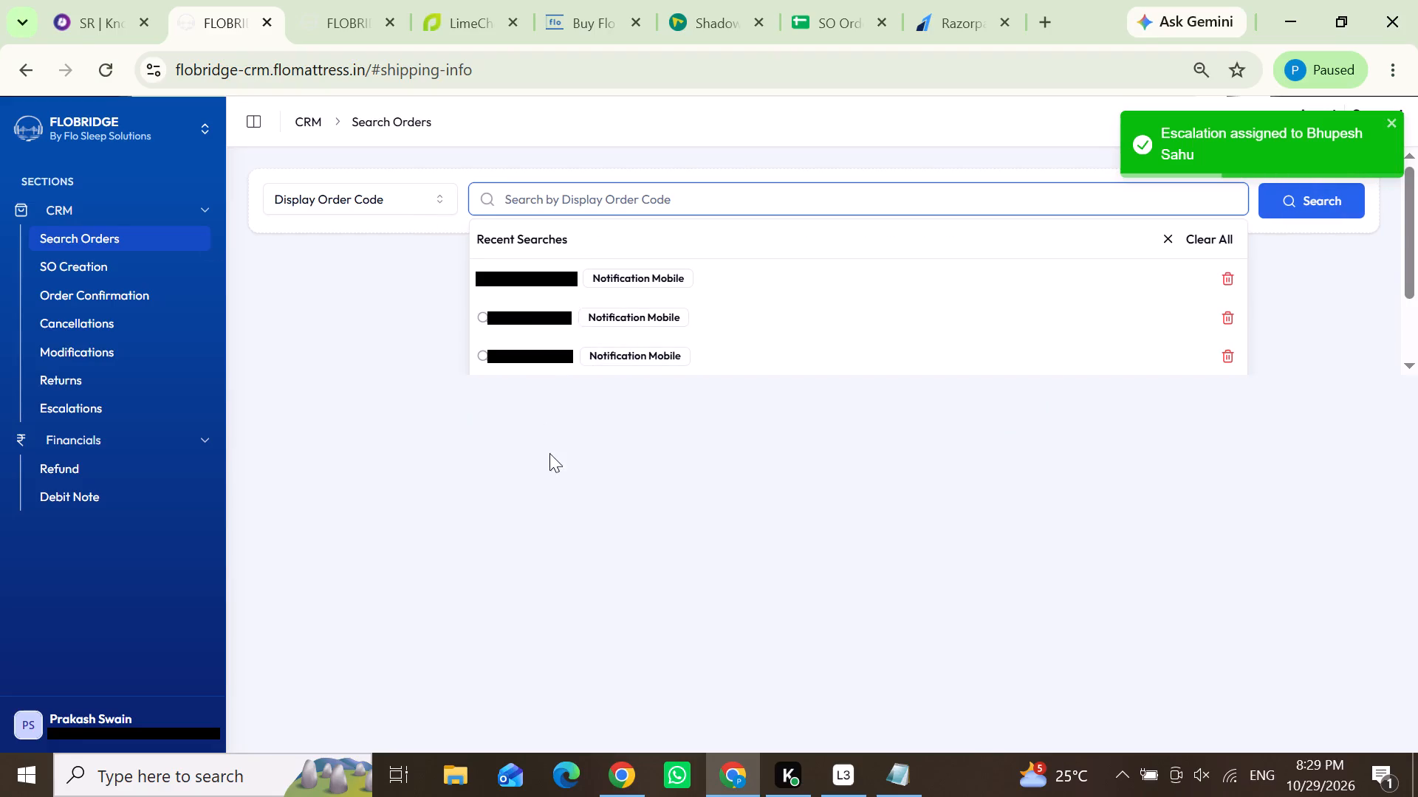
Switch to Knowlarity, reload today's dashboard figures, and check the call statistics and performance times.
click(80, 0)
drag(255, 207, 254, 211)
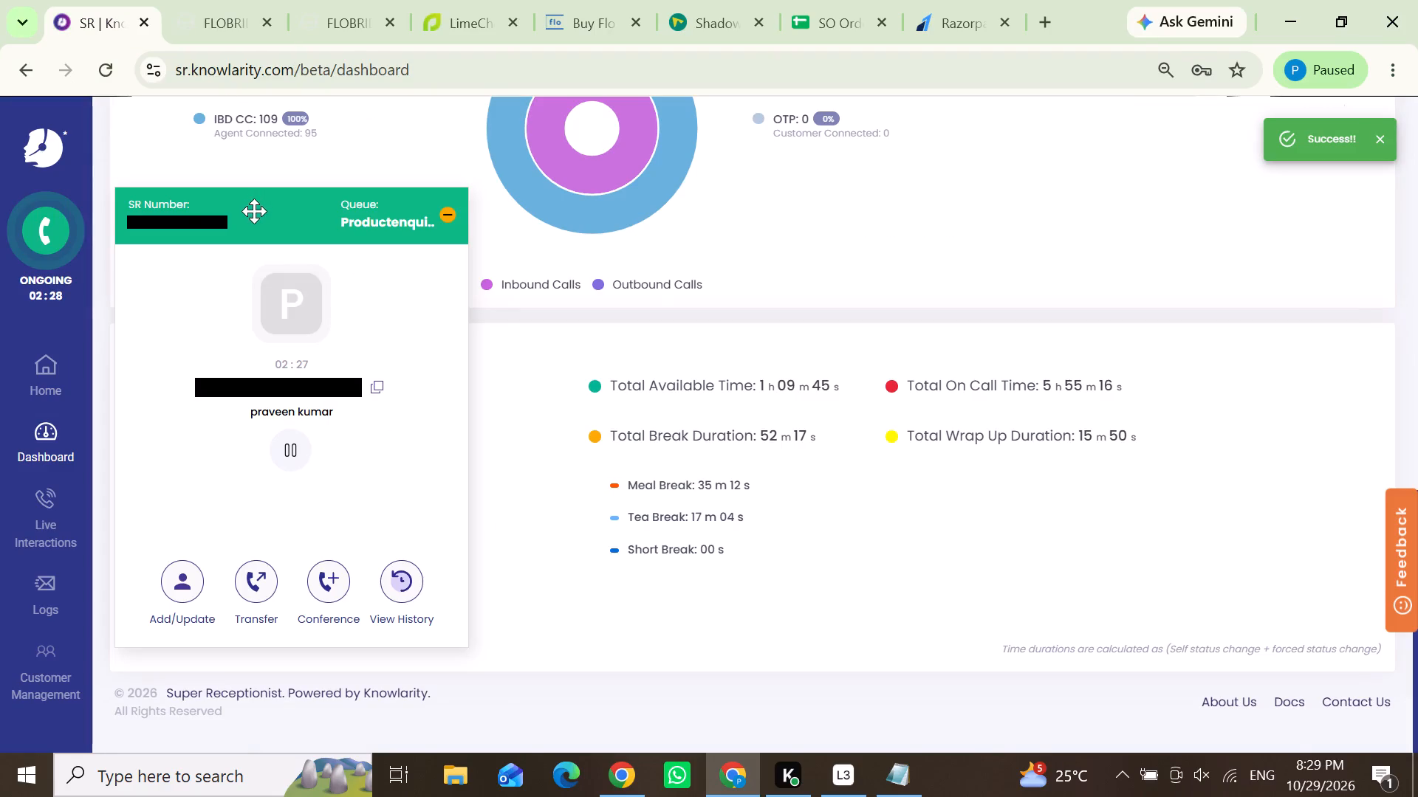
drag(254, 211, 278, 244)
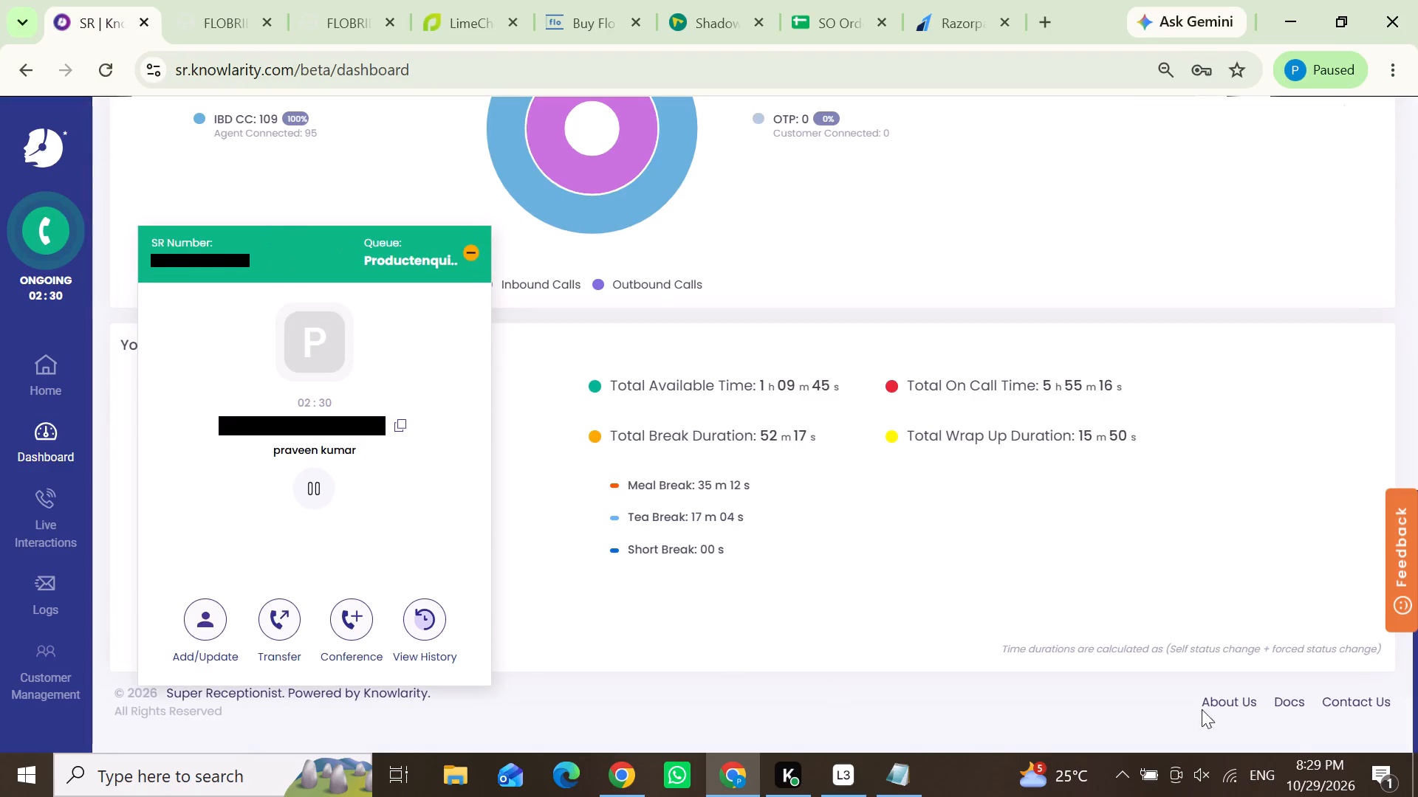
scroll(651, 410, up, 2)
scroll(949, 343, up, 2)
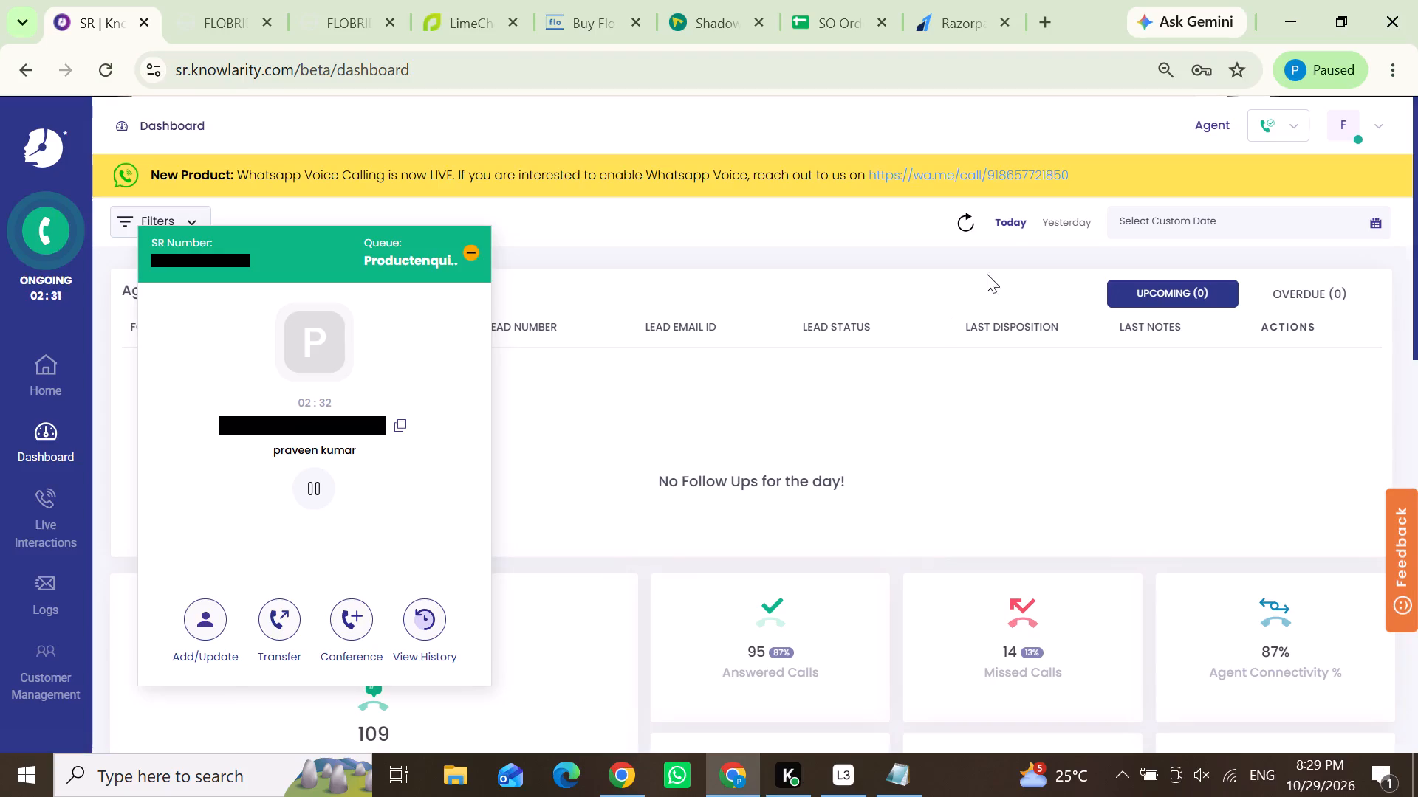
click(998, 227)
scroll(933, 396, down, 4)
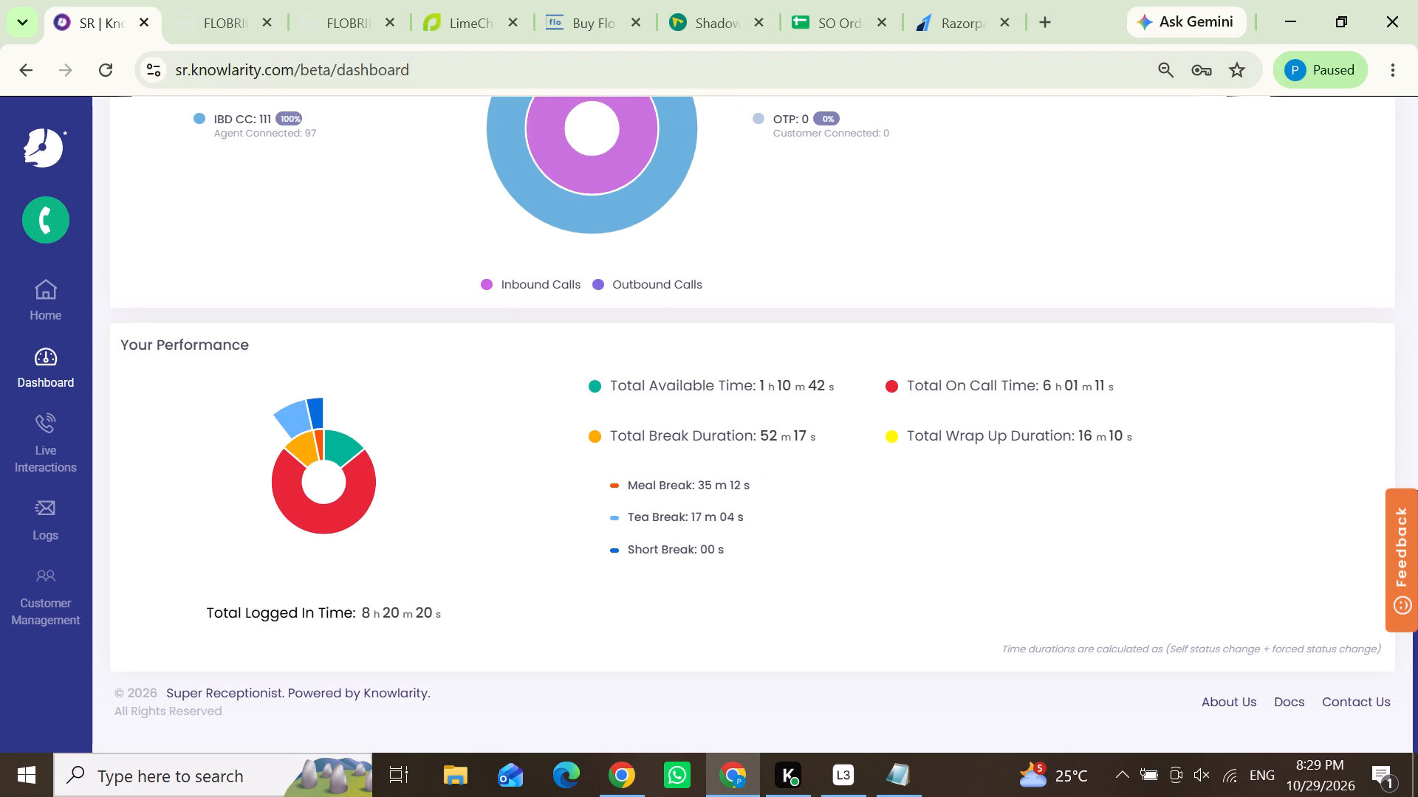
scroll(847, 382, up, 2)
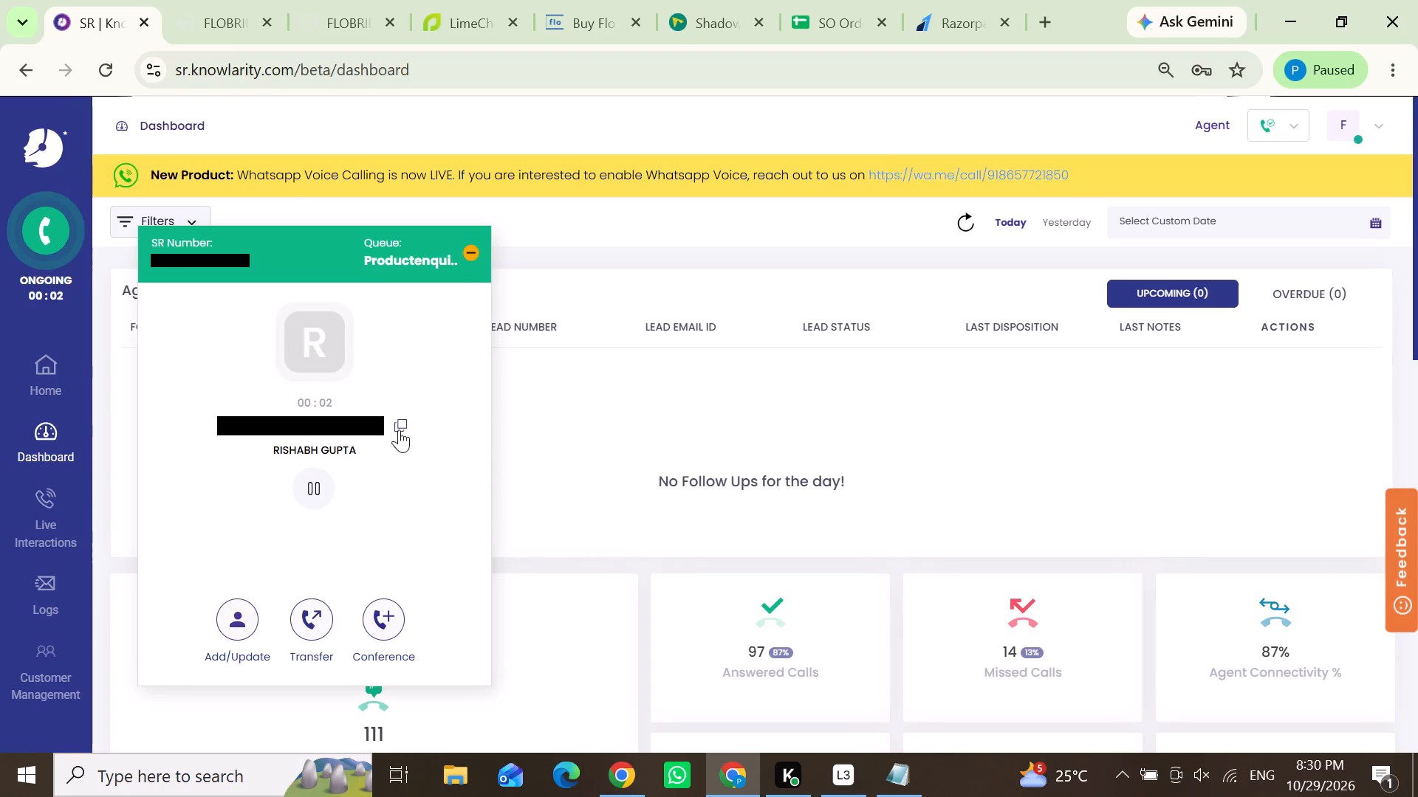
Copy the new caller's number from Knowlarity and search Flobridge orders by Notification Mobile, omitting the number's leading prefix.
click(401, 425)
click(208, 23)
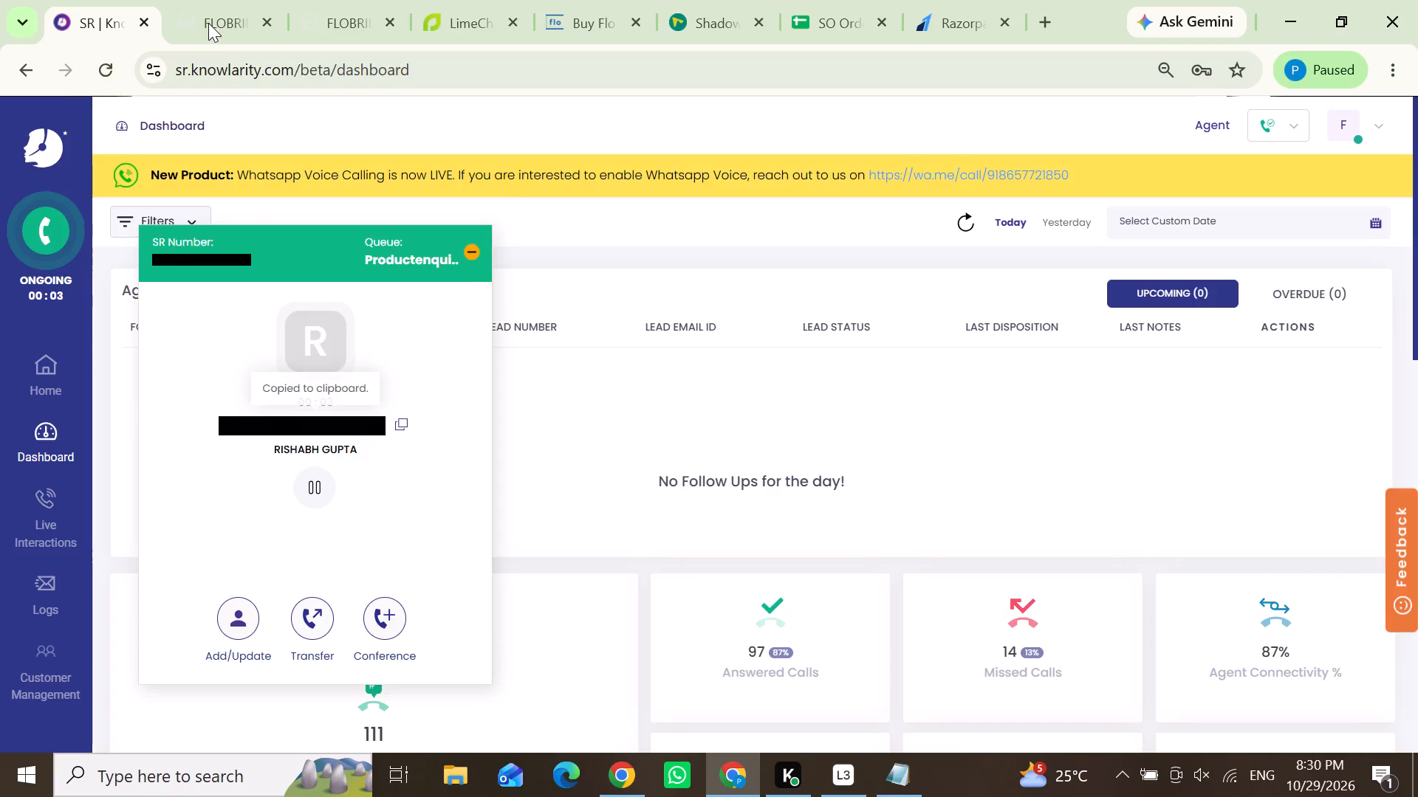
key(ctrl+v)
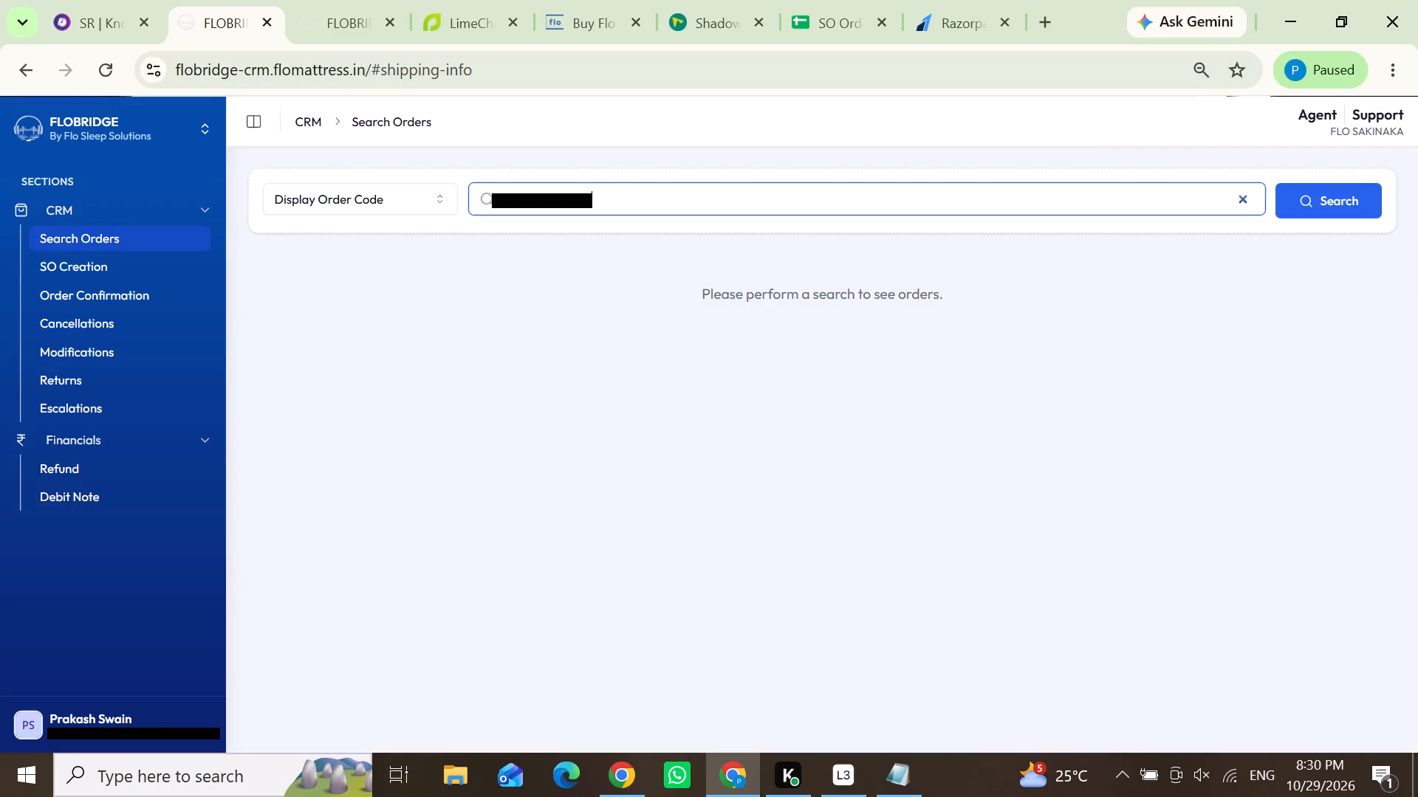
drag(520, 199, 498, 197)
key(BackSpace)
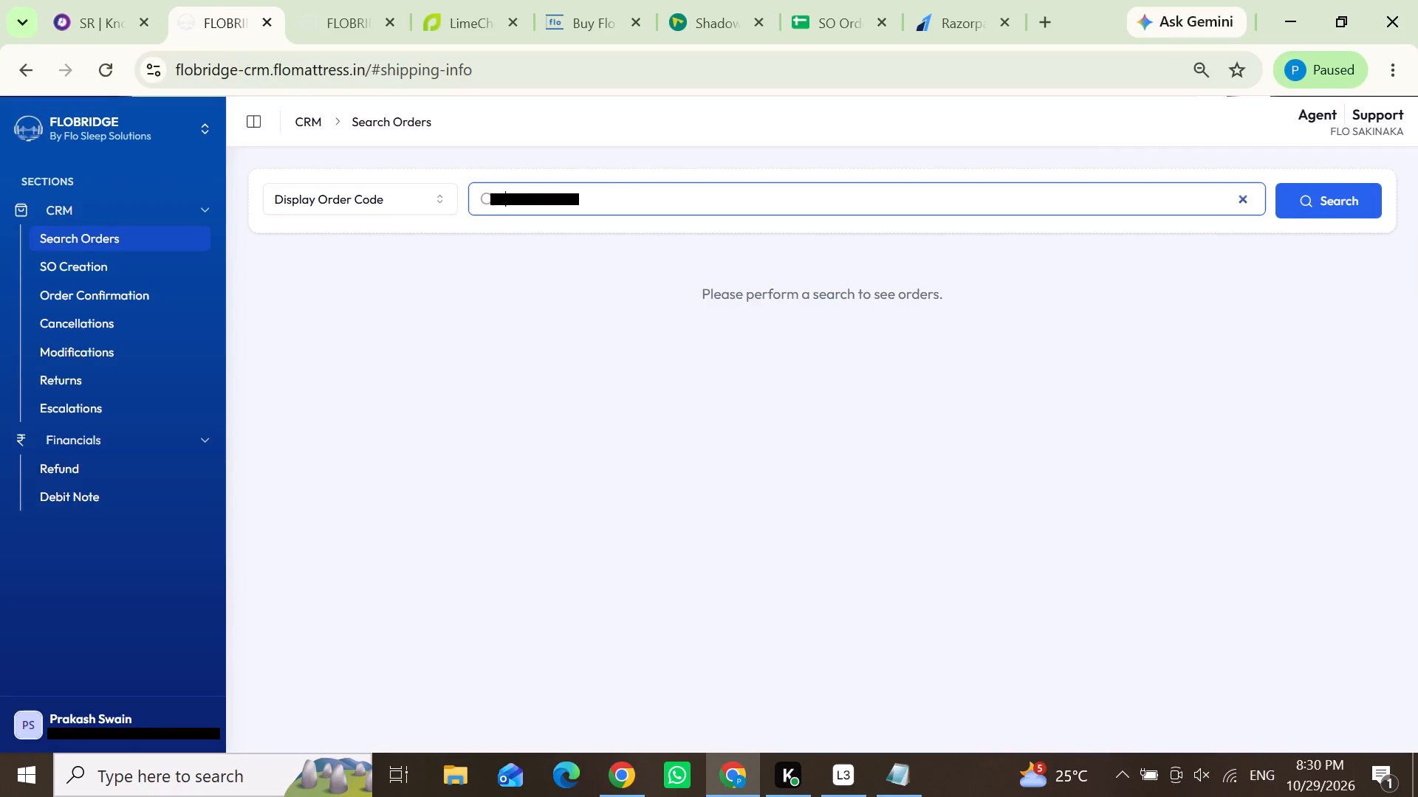
key(Right)
key(BackSpace)
click(448, 193)
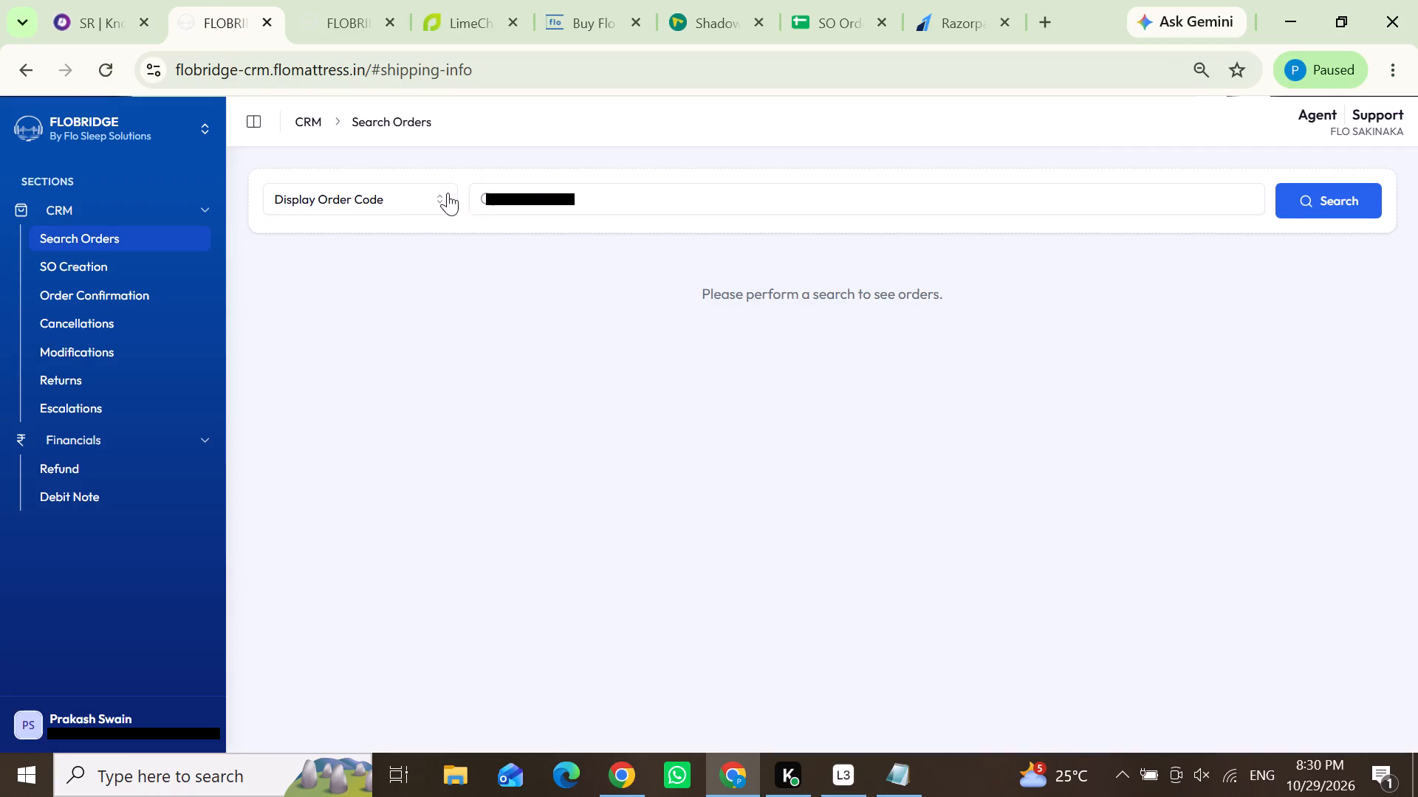
click(425, 270)
click(1290, 210)
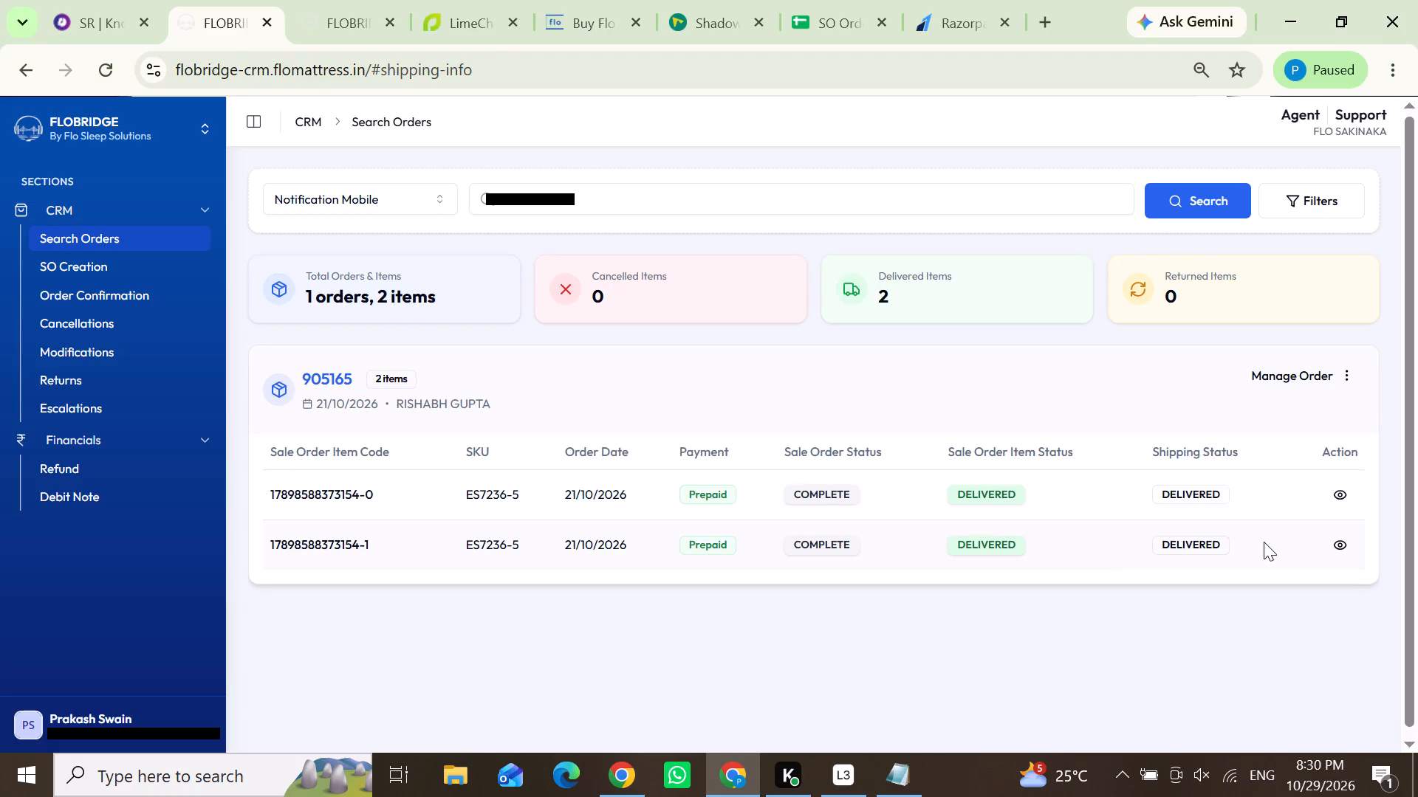
click(1342, 539)
click(530, 413)
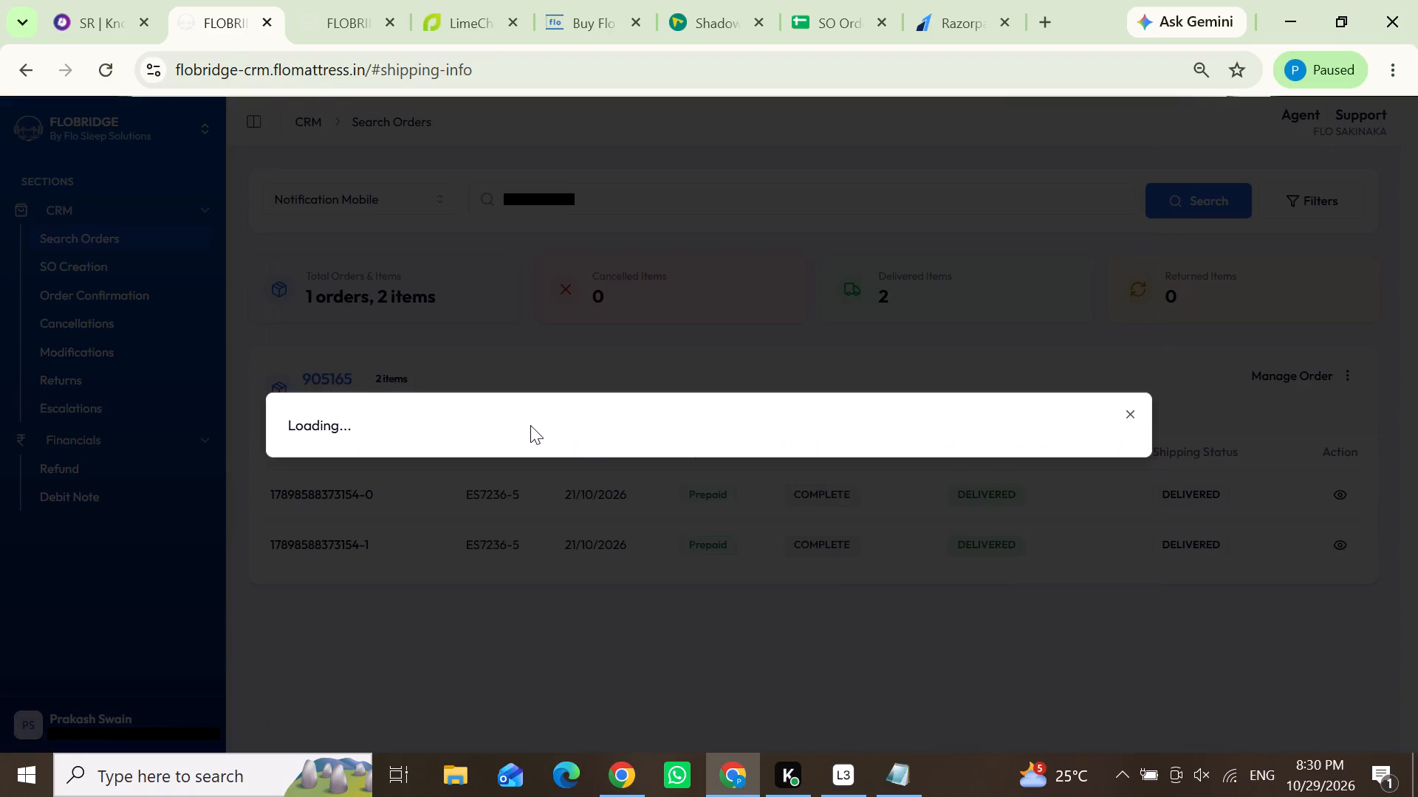
click(560, 703)
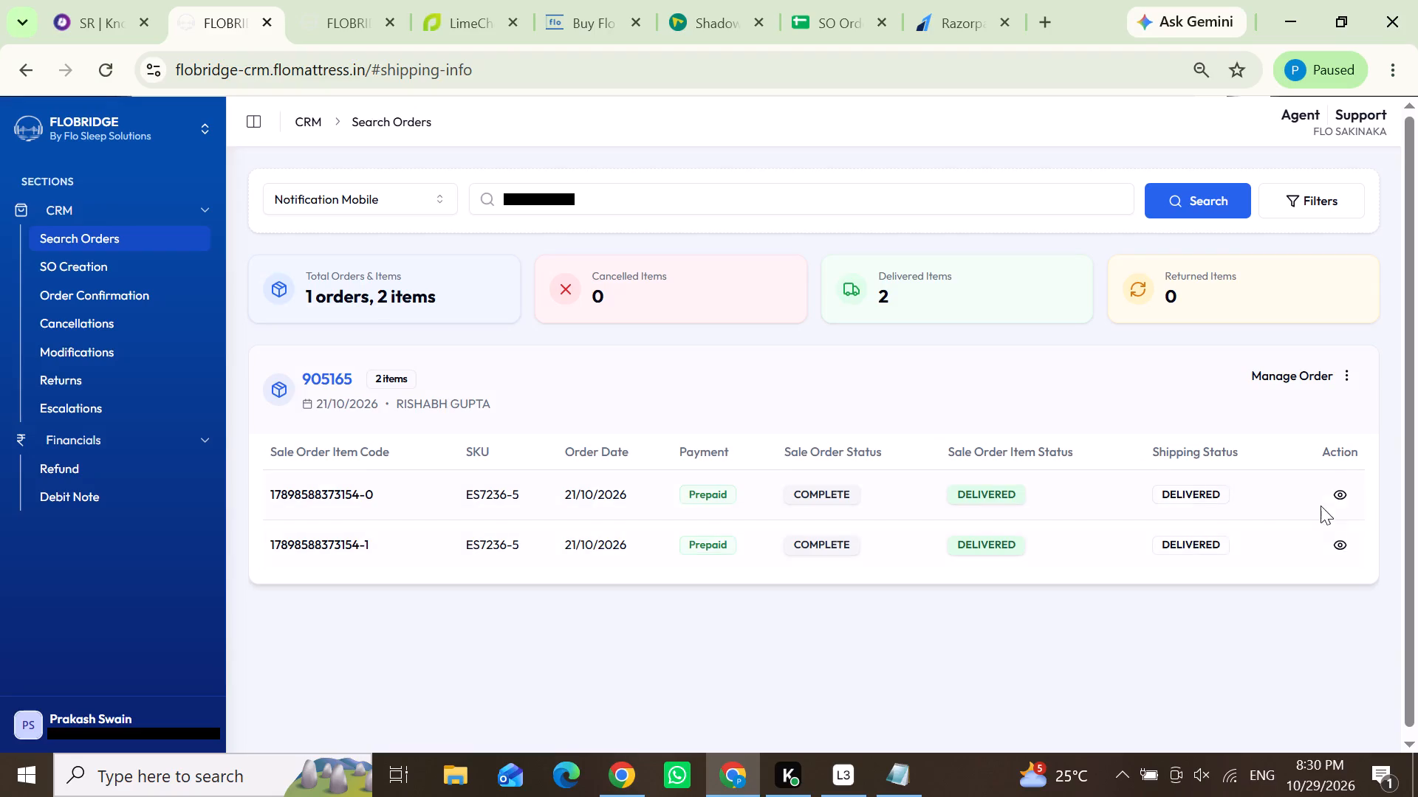
click(1333, 494)
click(535, 410)
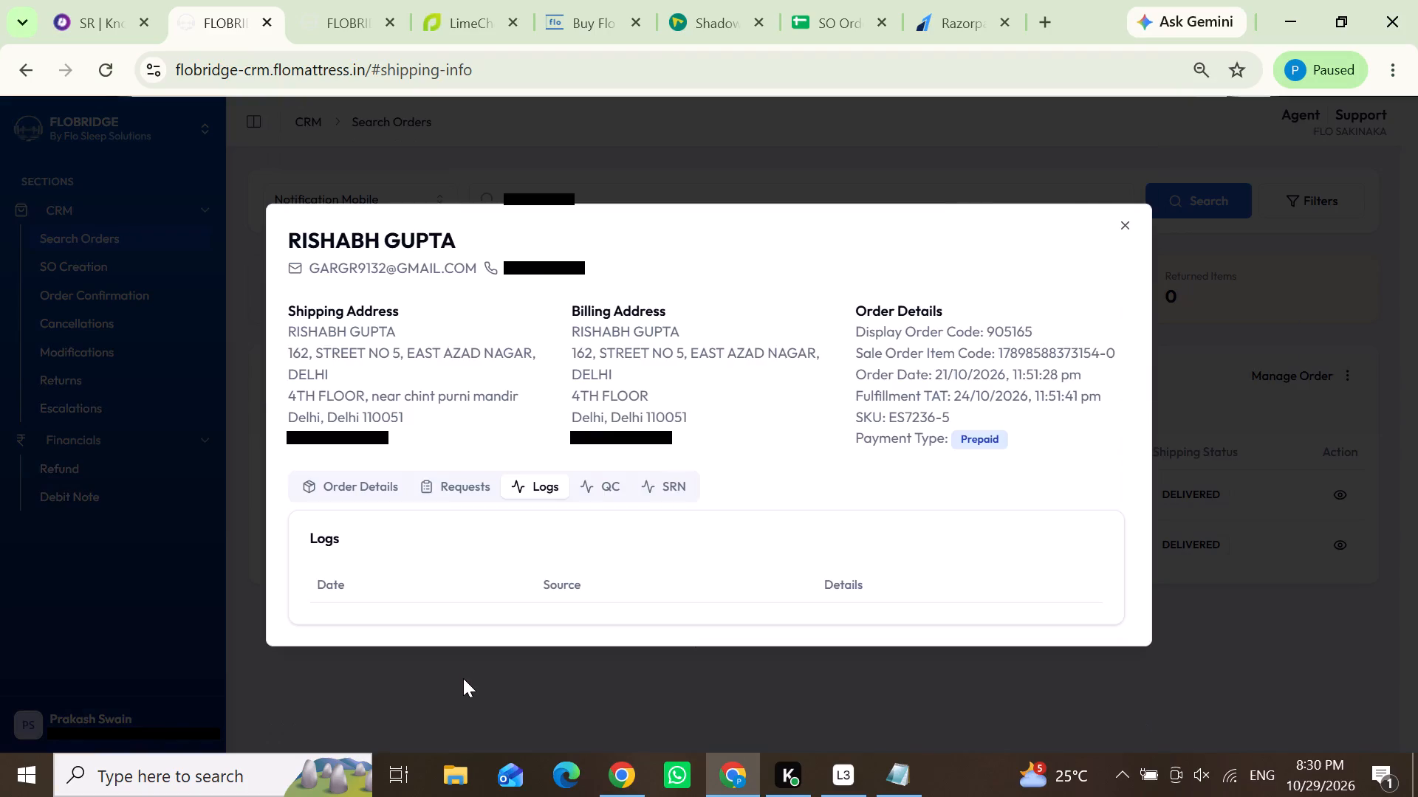
click(462, 698)
drag(357, 379, 287, 386)
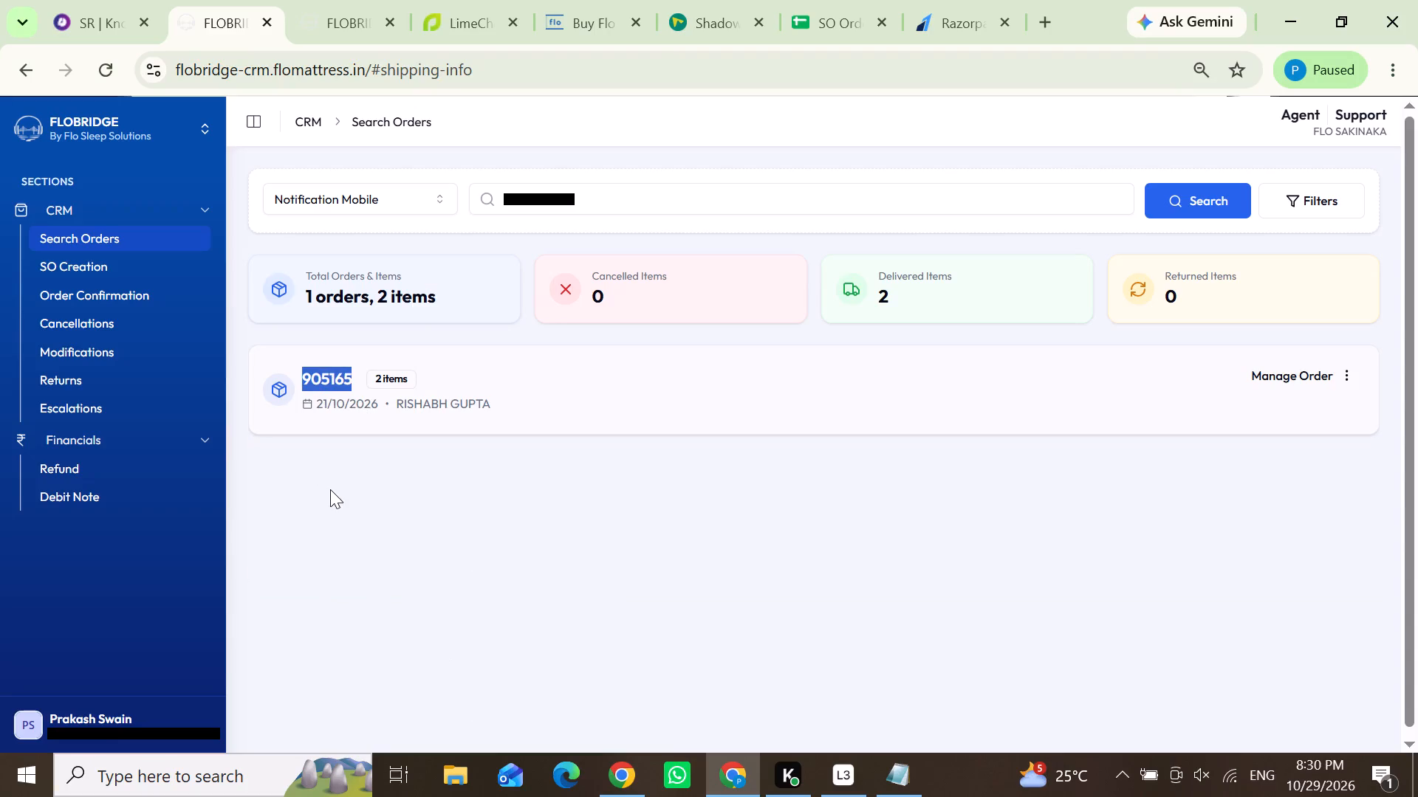
key(ctrl+c)
click(61, 379)
click(552, 390)
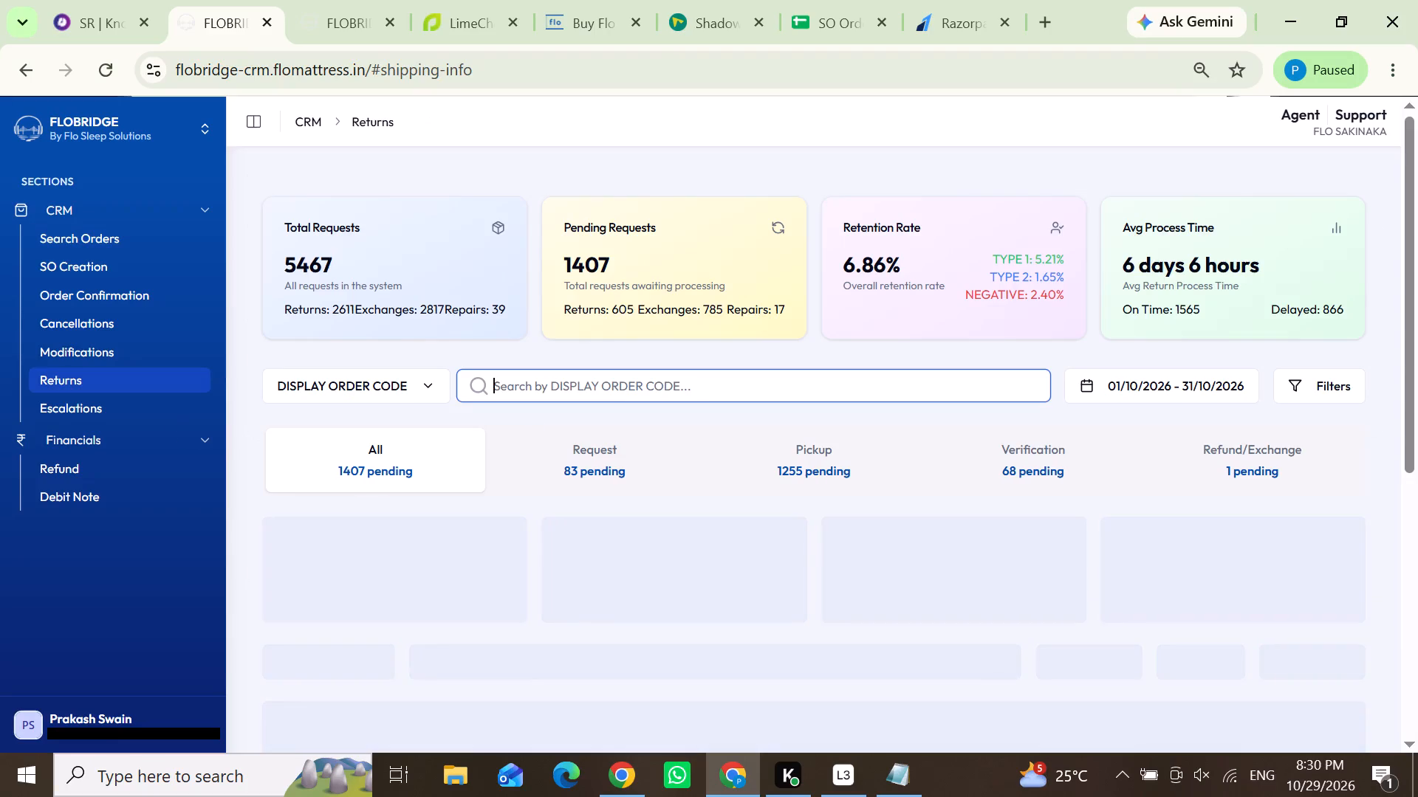
key(ctrl+v)
key(Return)
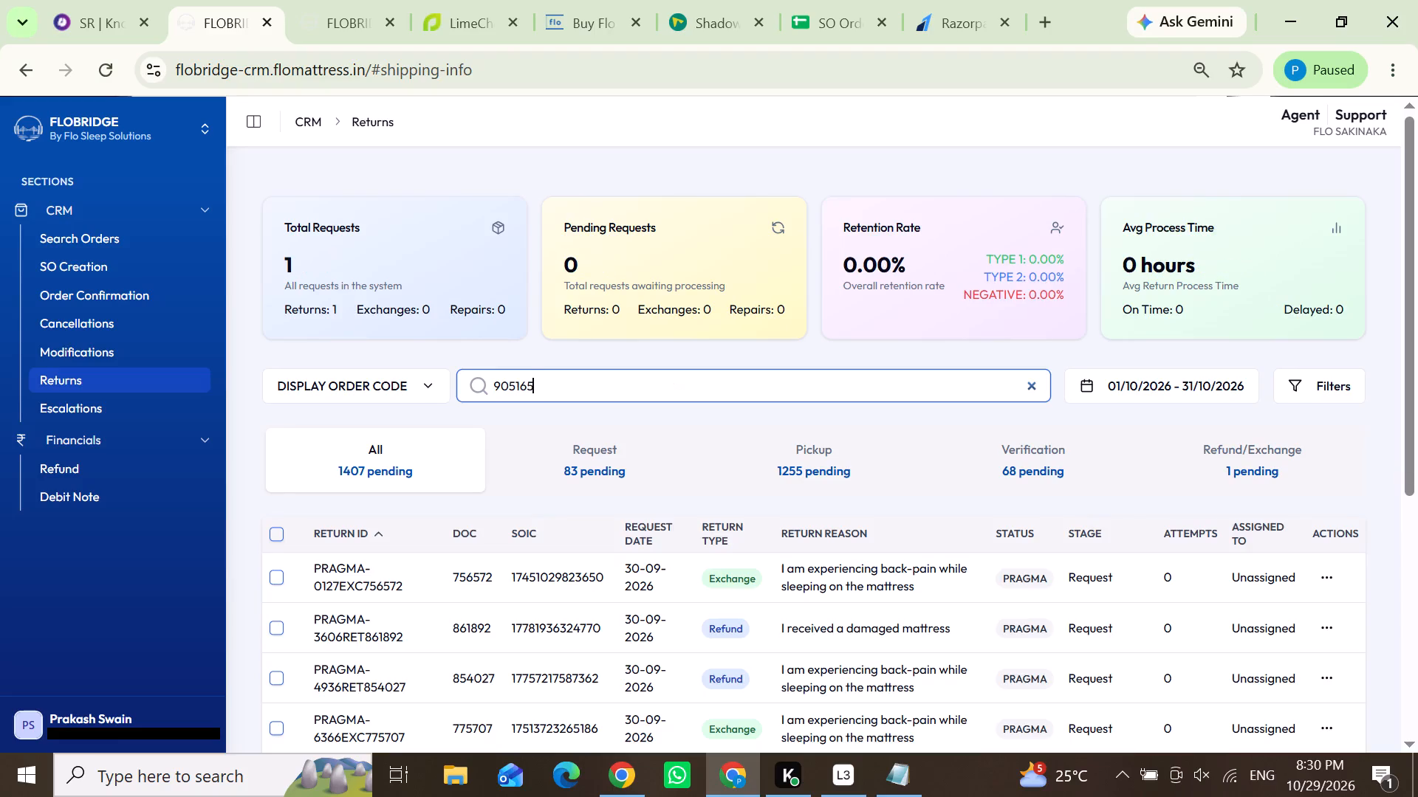
click(1329, 575)
click(1290, 640)
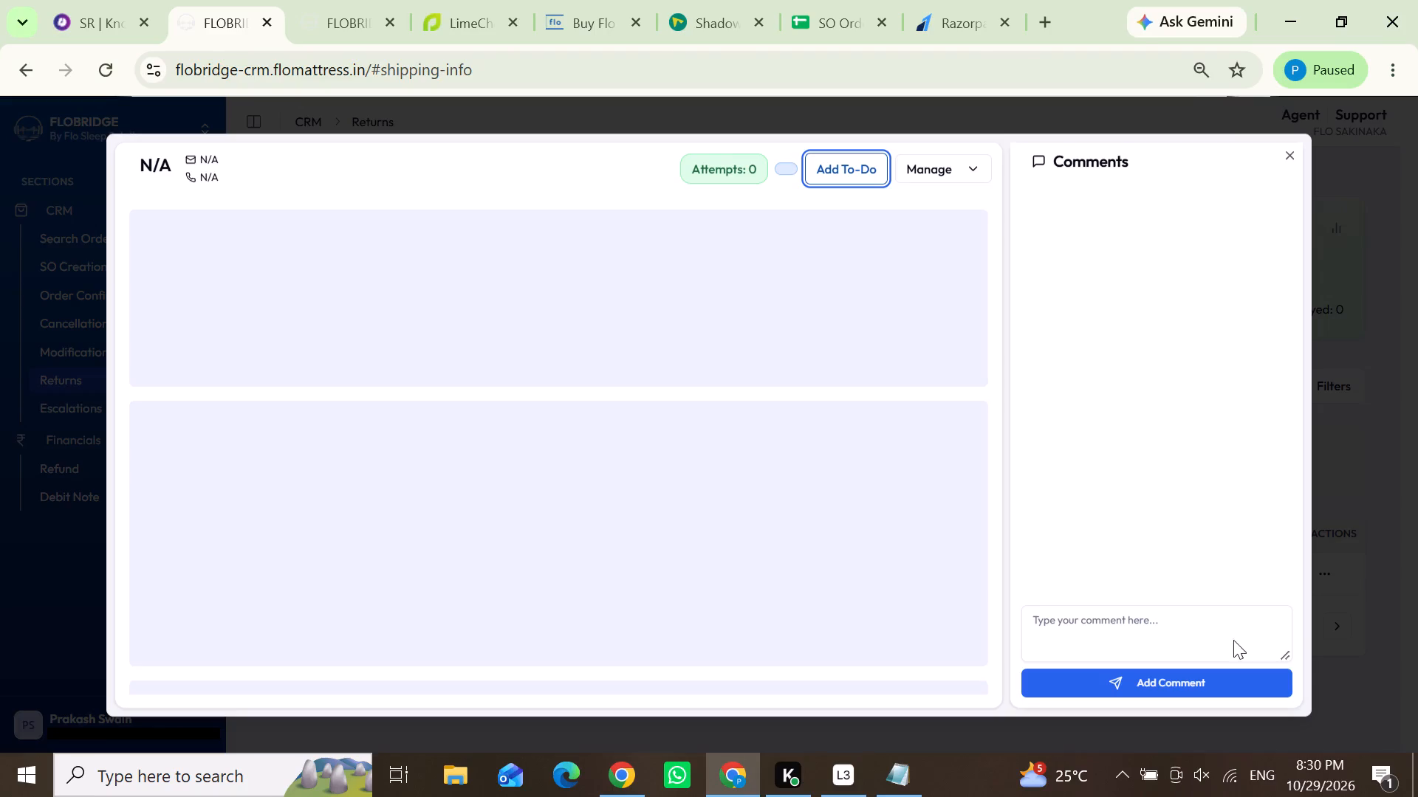
scroll(751, 495, down, 2)
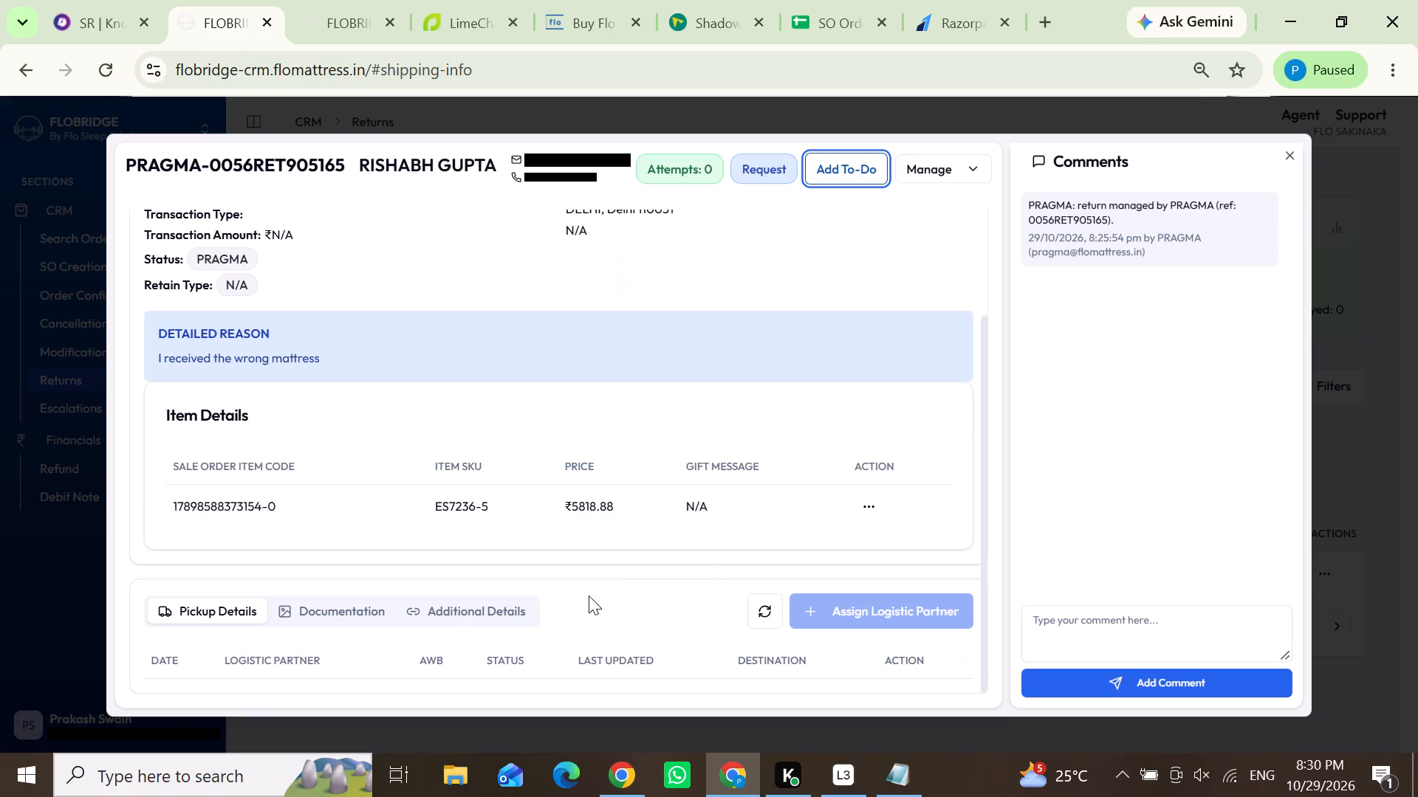
scroll(597, 551, up, 2)
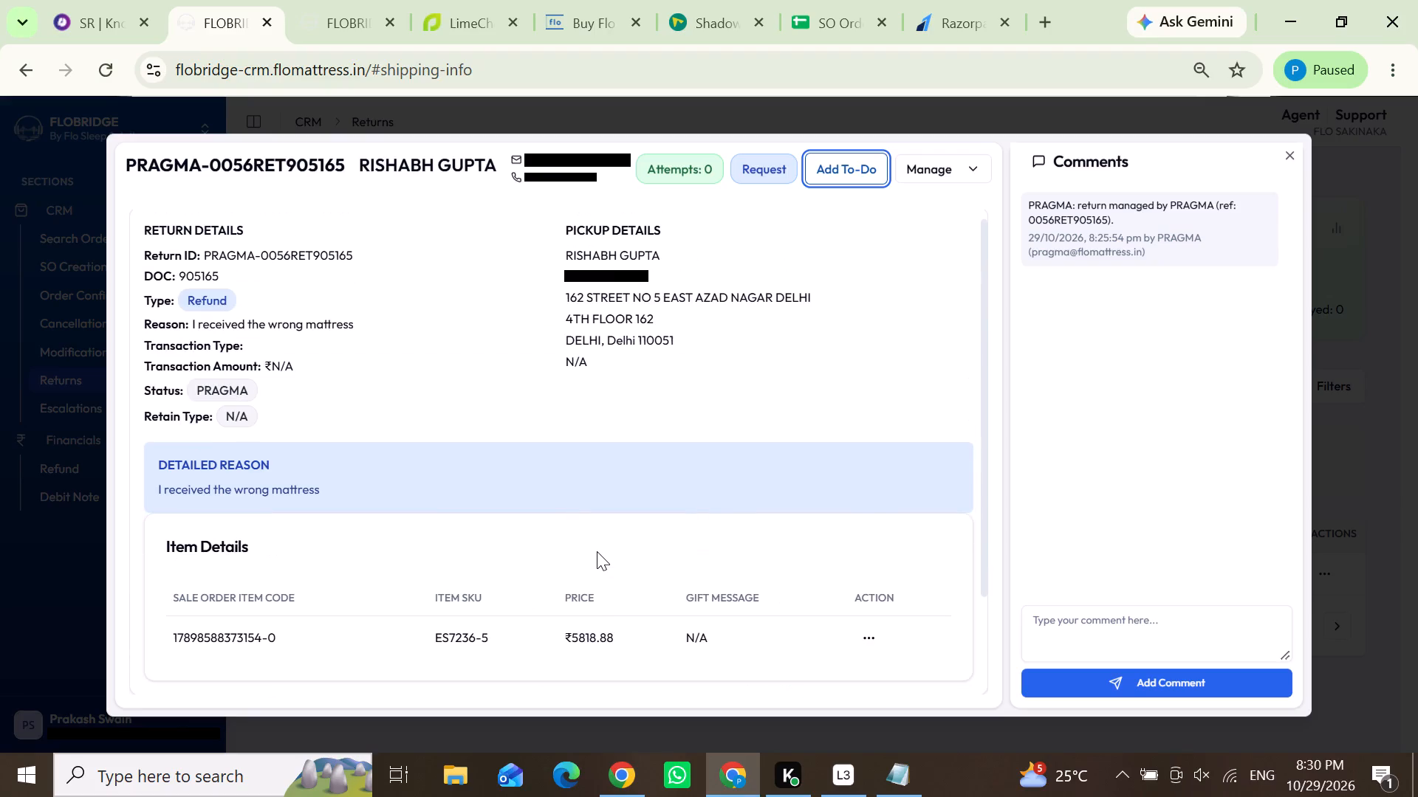
scroll(597, 551, down, 2)
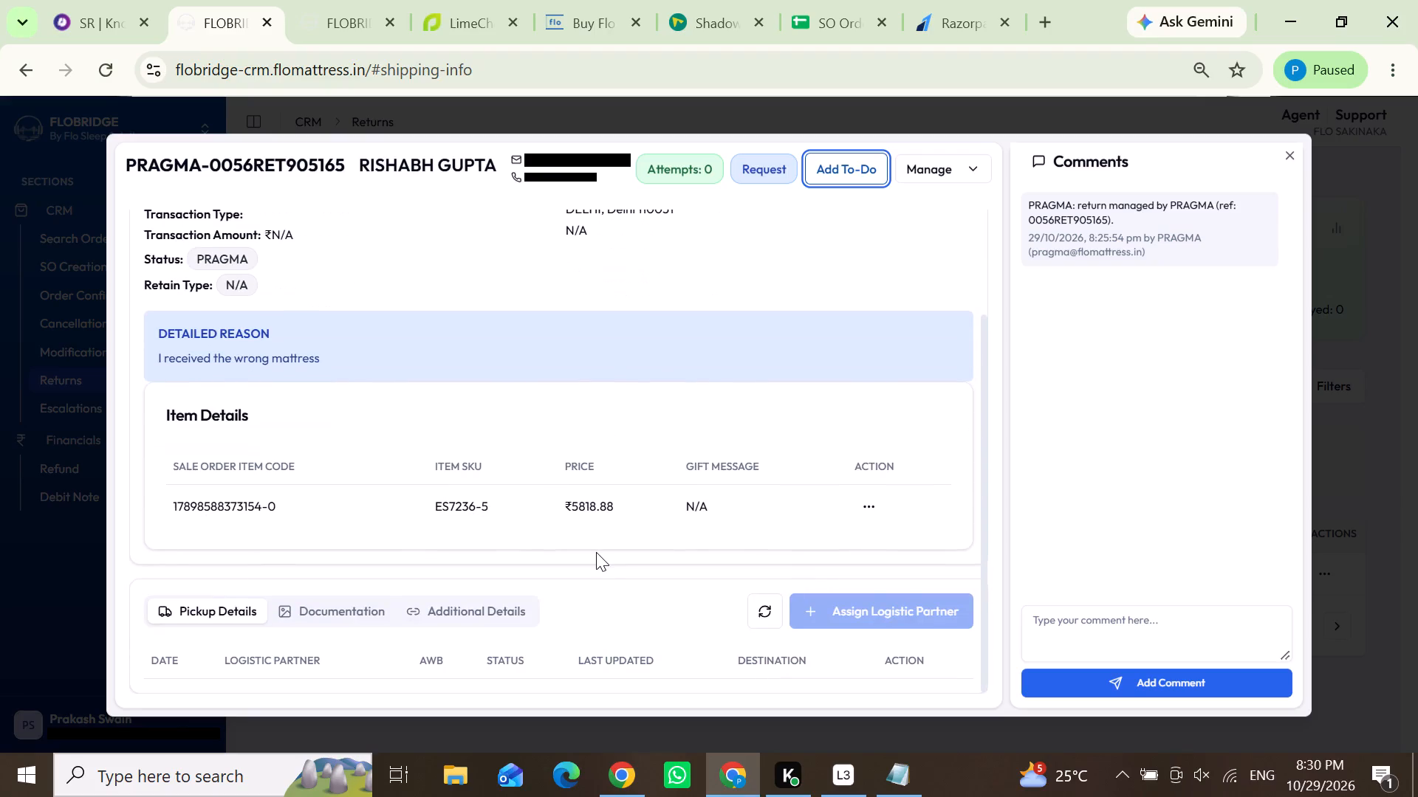
click(86, 565)
drag(540, 388, 465, 389)
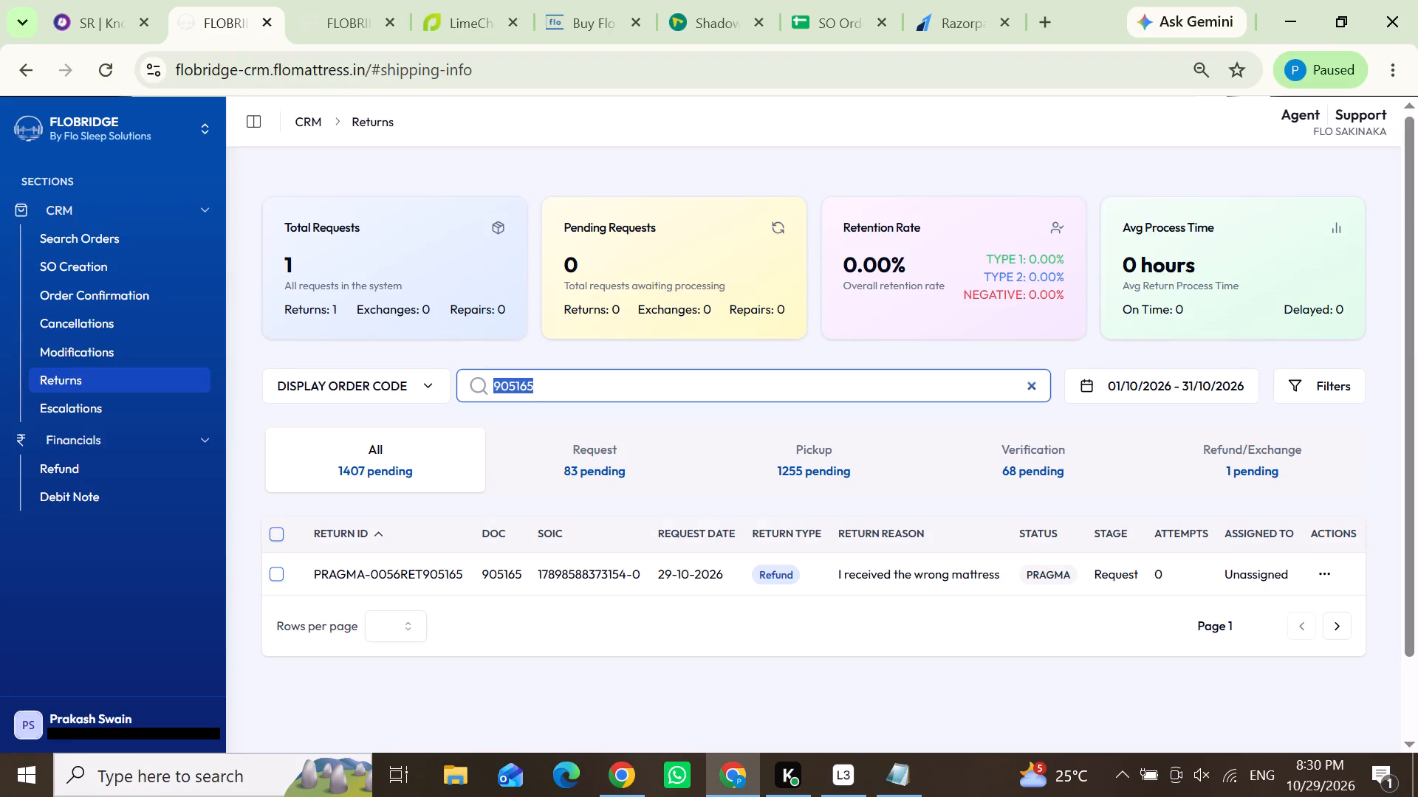
key(ctrl+c)
click(91, 0)
click(233, 610)
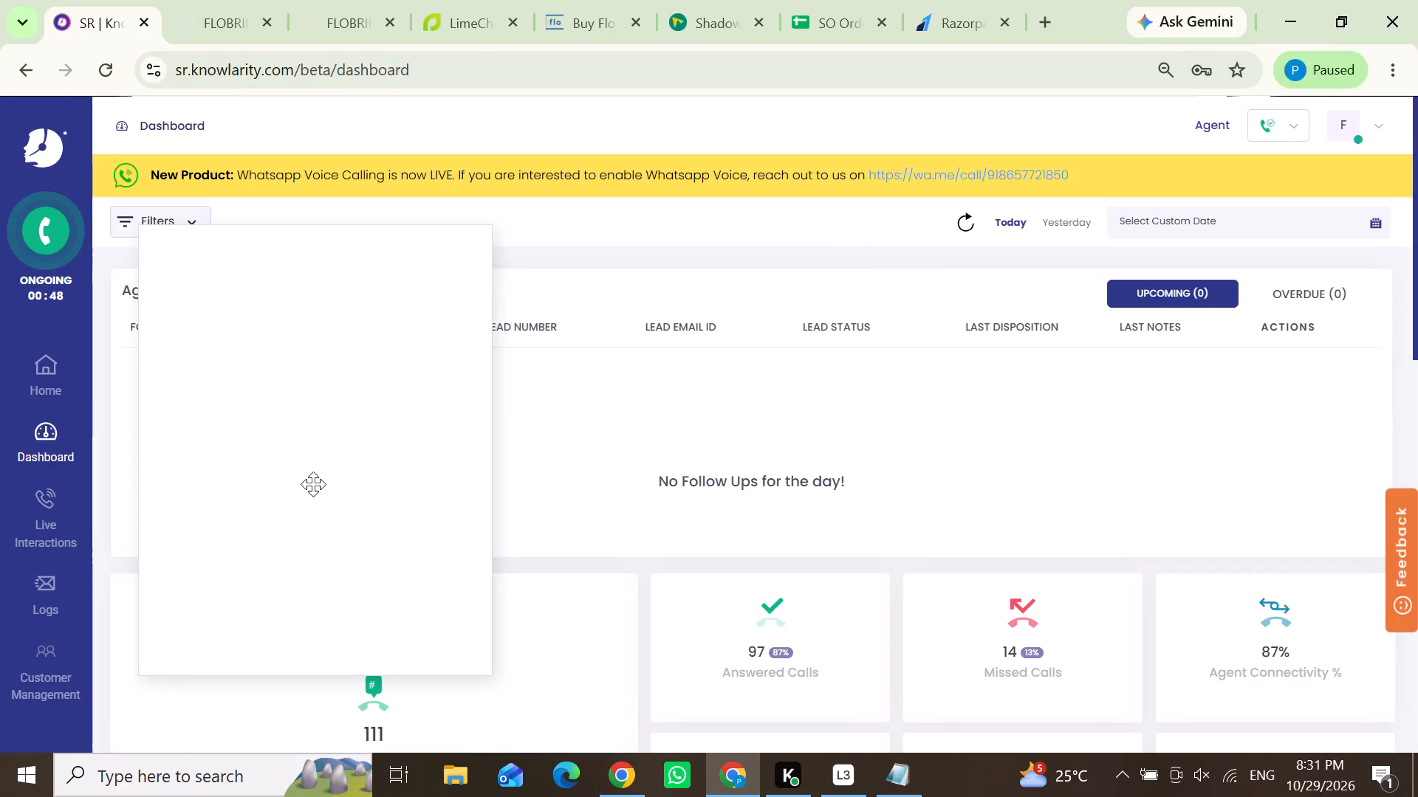
scroll(313, 484, down, 1)
click(274, 535)
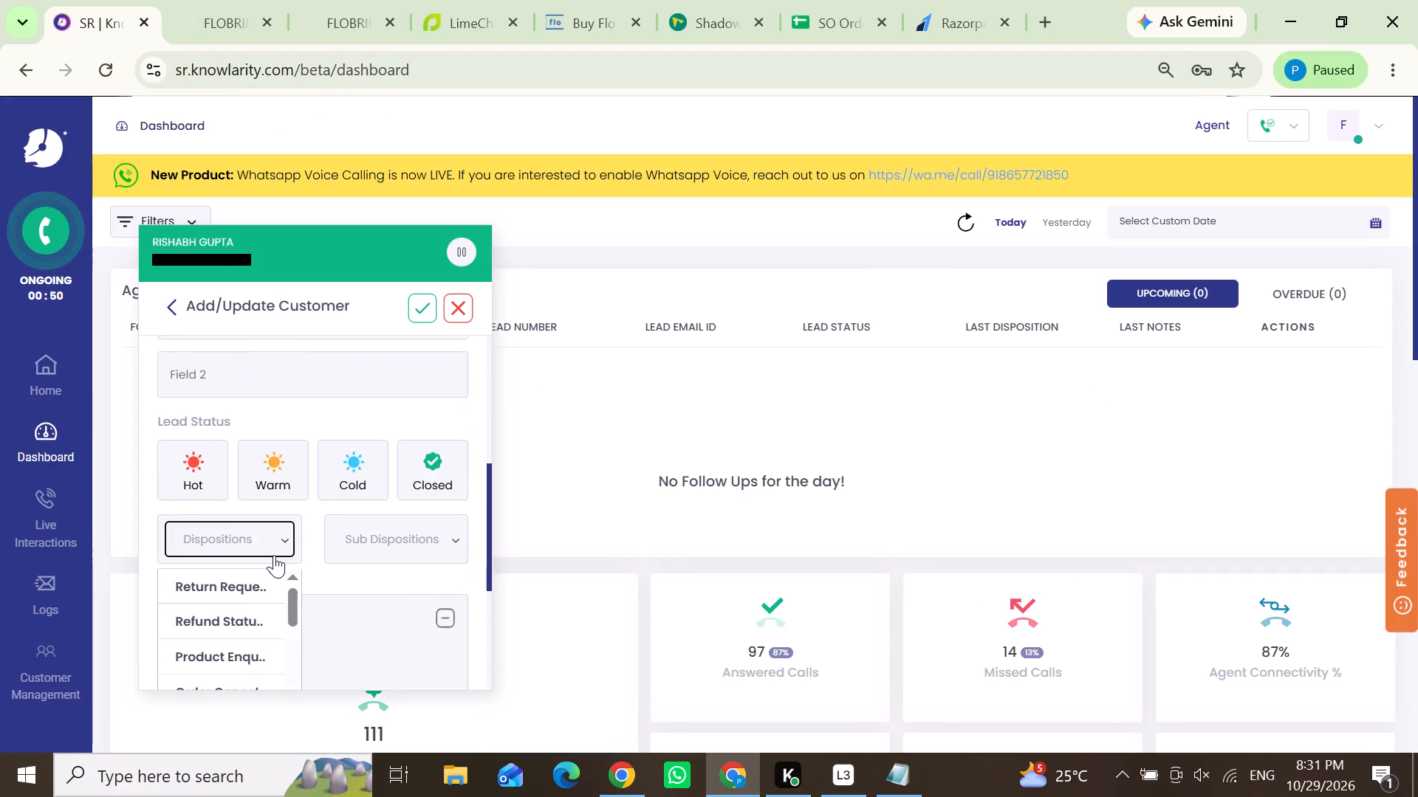
click(233, 593)
click(236, 660)
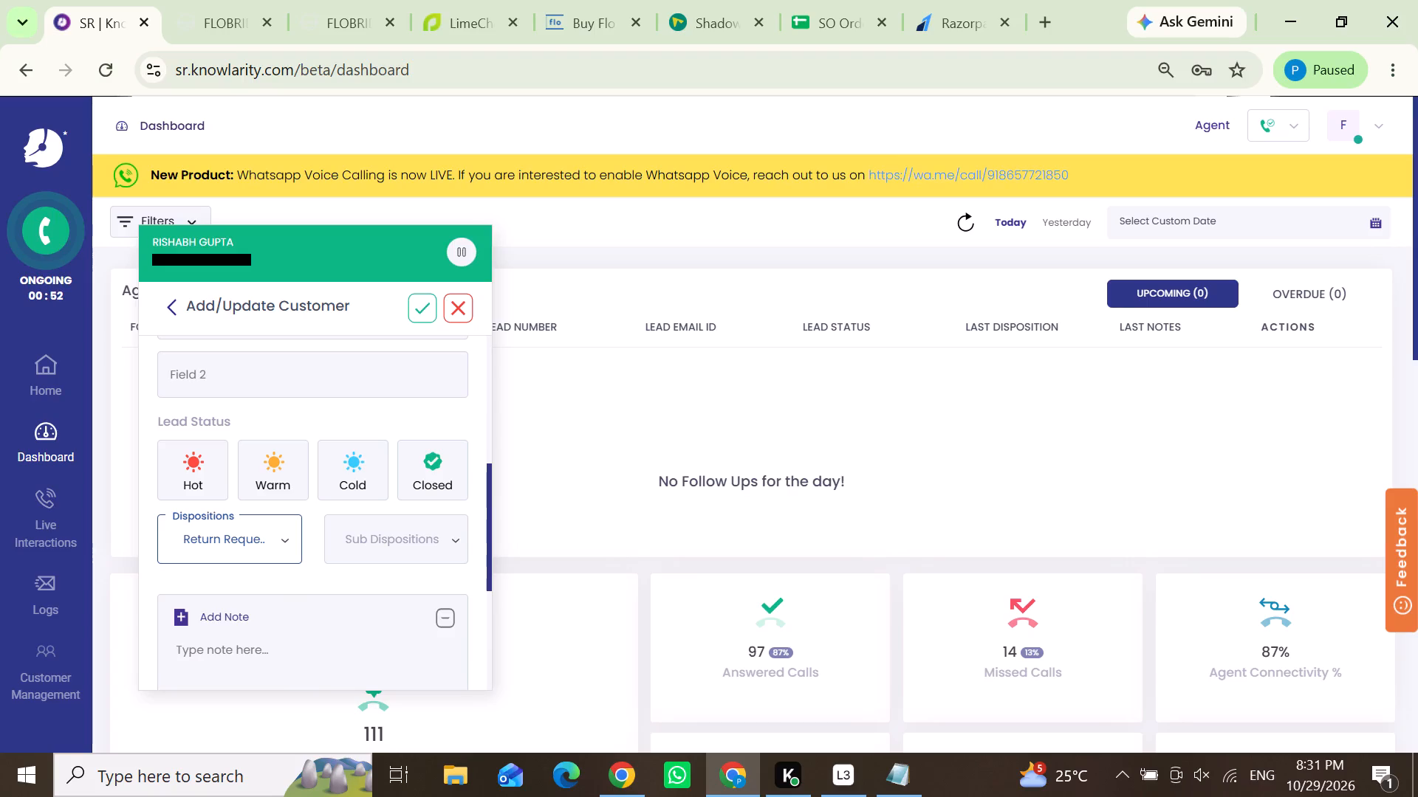
key(ctrl+v)
click(425, 318)
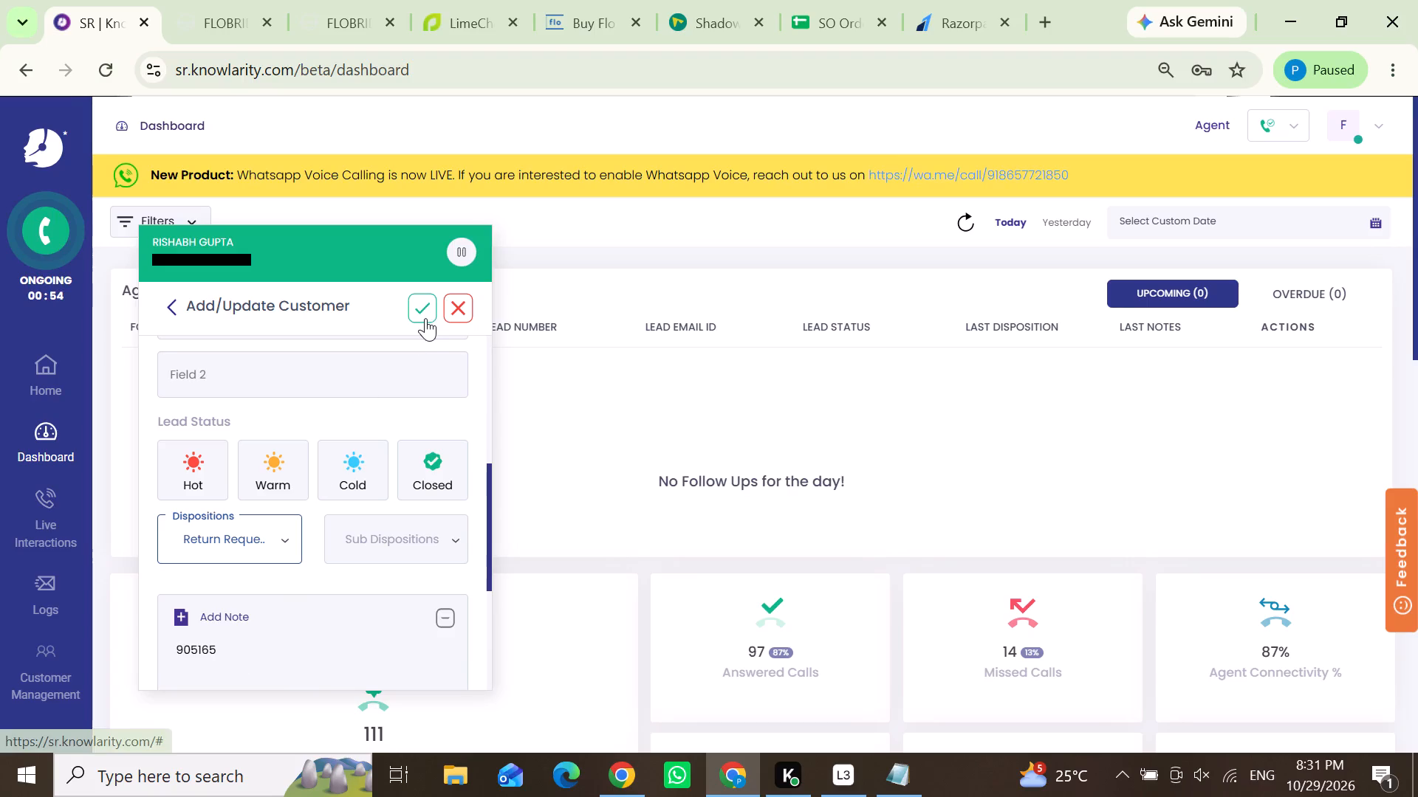
click(220, 3)
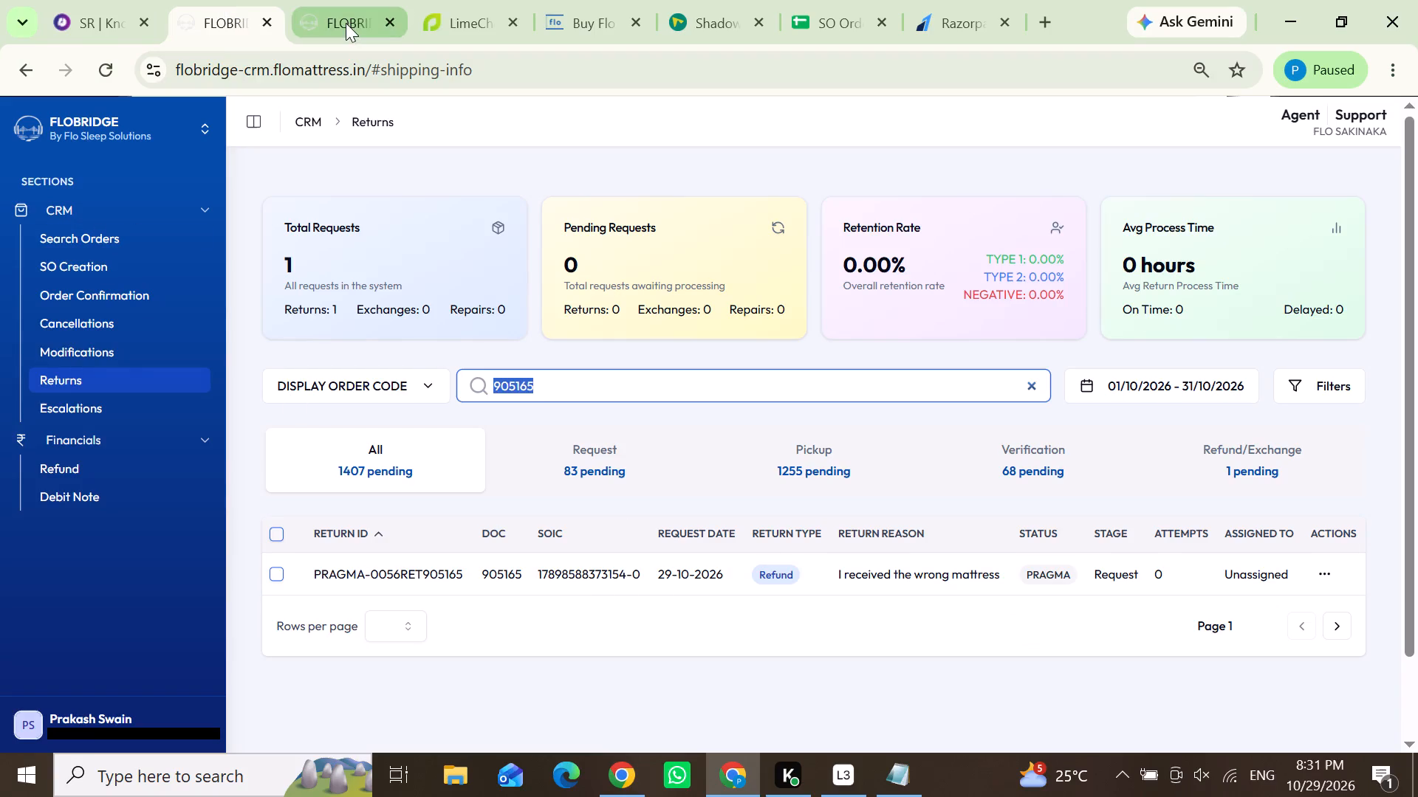
drag(728, 575, 677, 574)
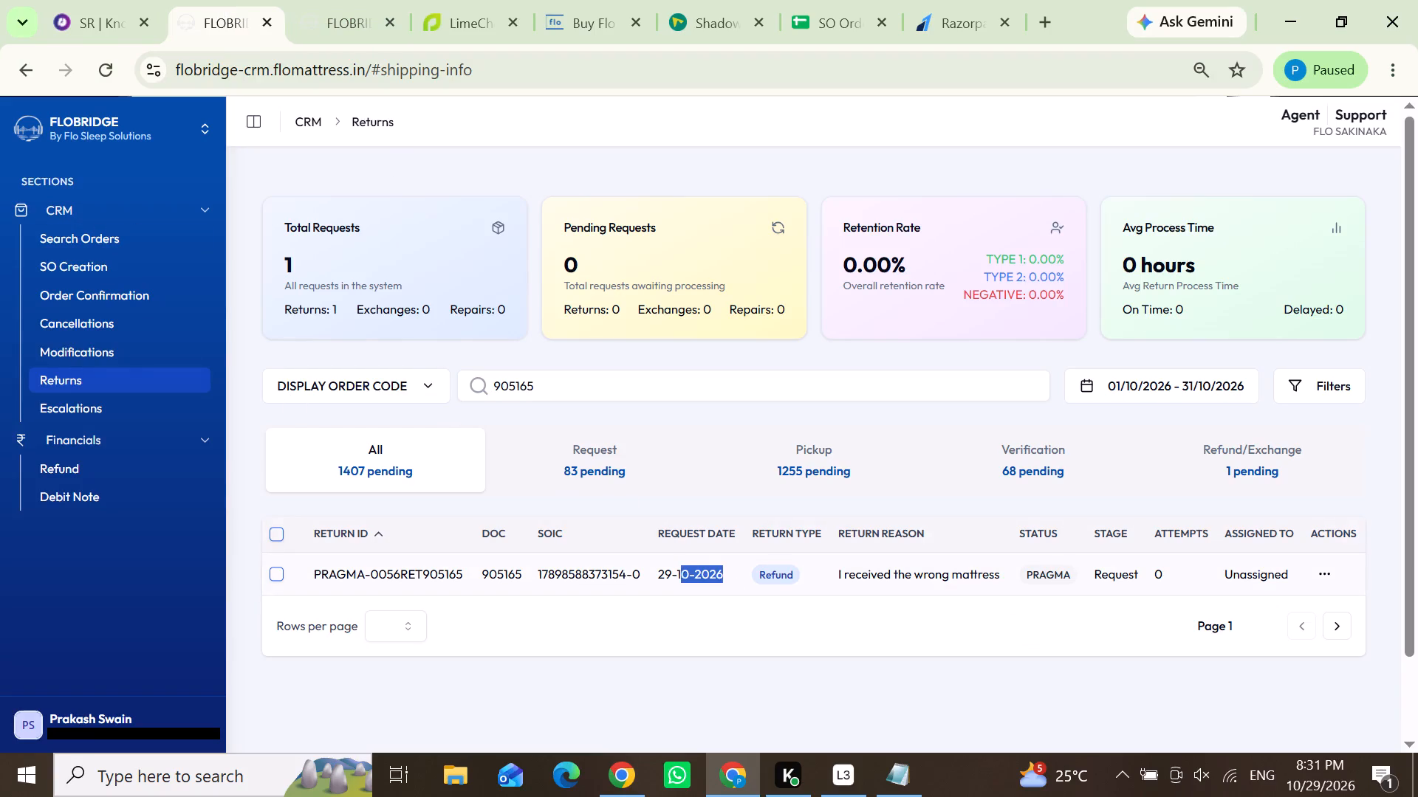
drag(677, 574, 659, 575)
click(657, 610)
drag(544, 381, 479, 388)
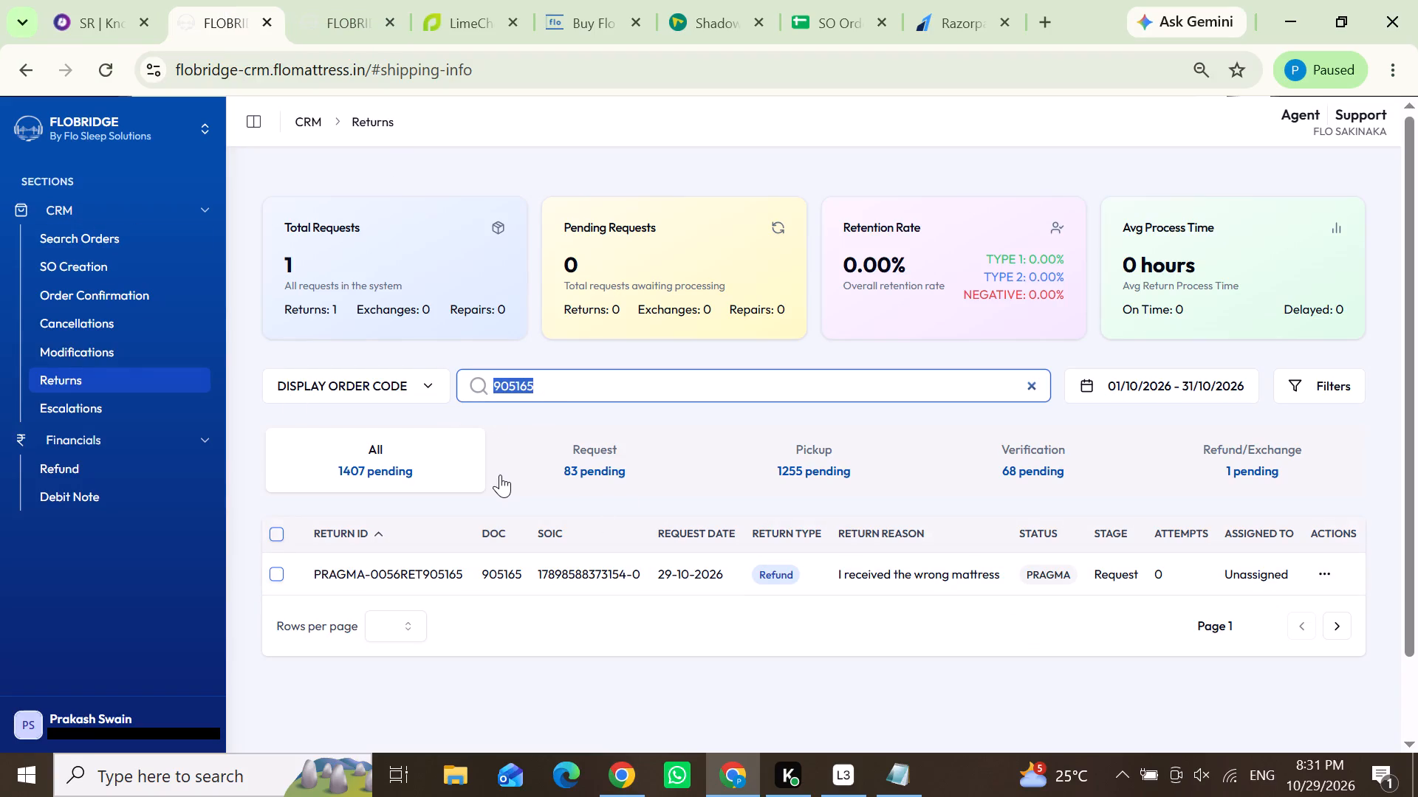
key(ctrl+c)
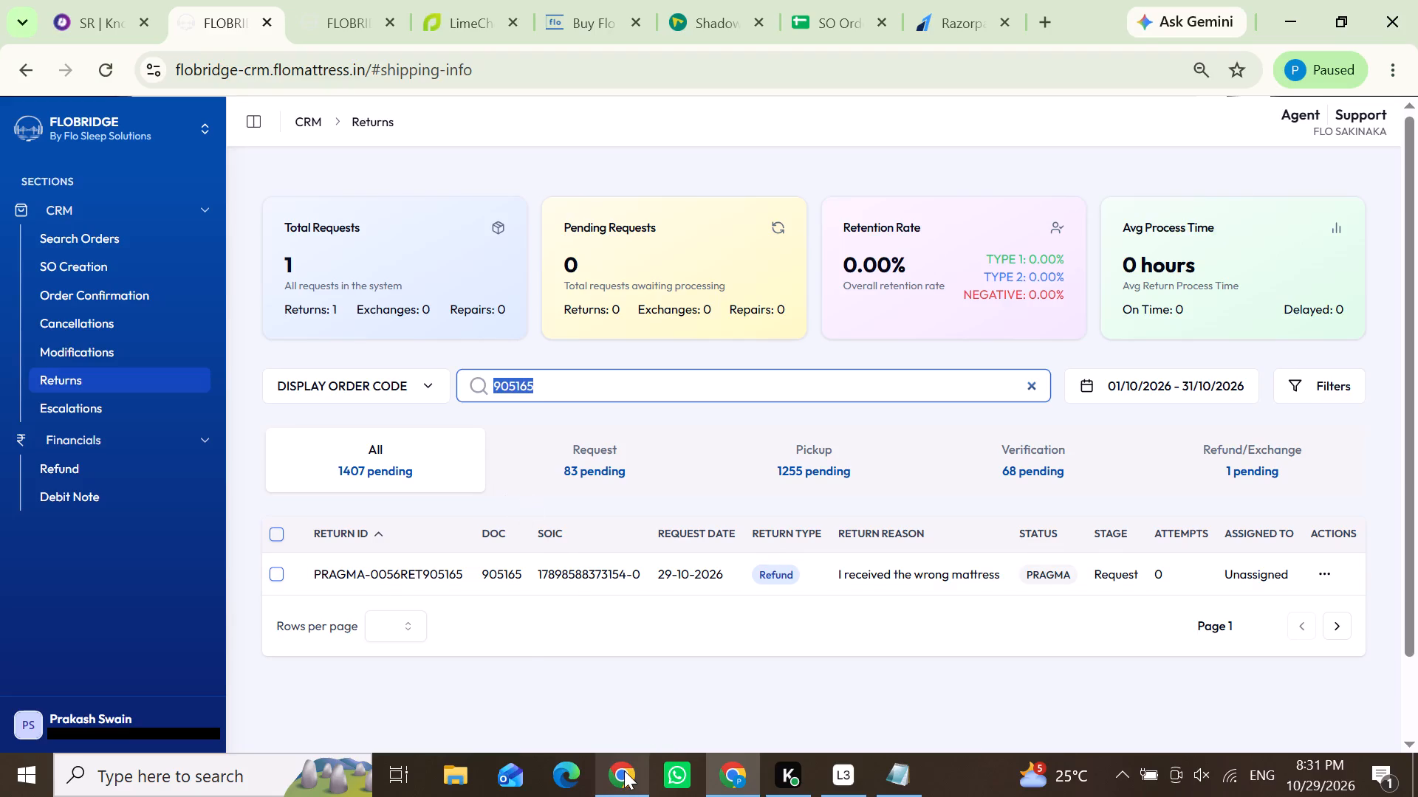
click(625, 691)
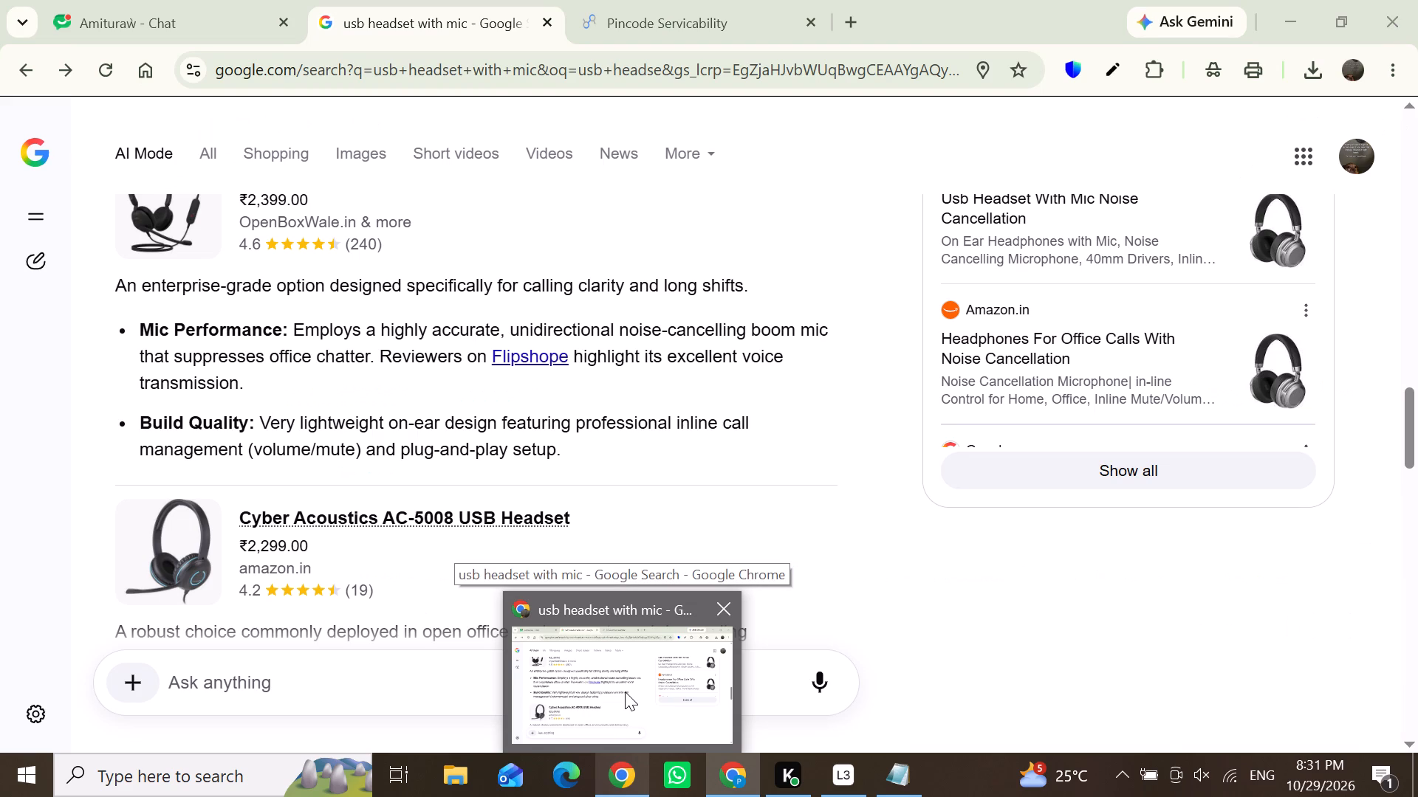
click(189, 24)
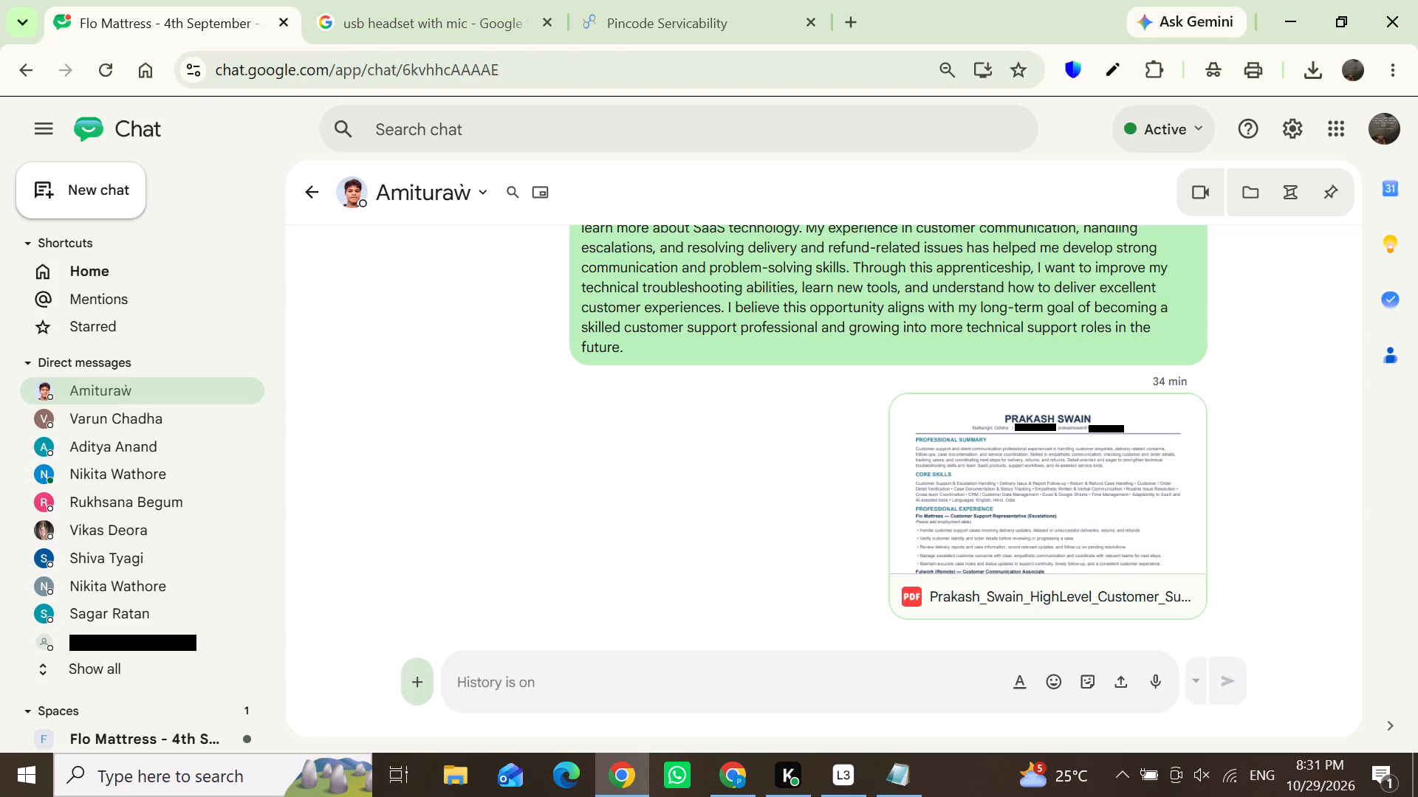
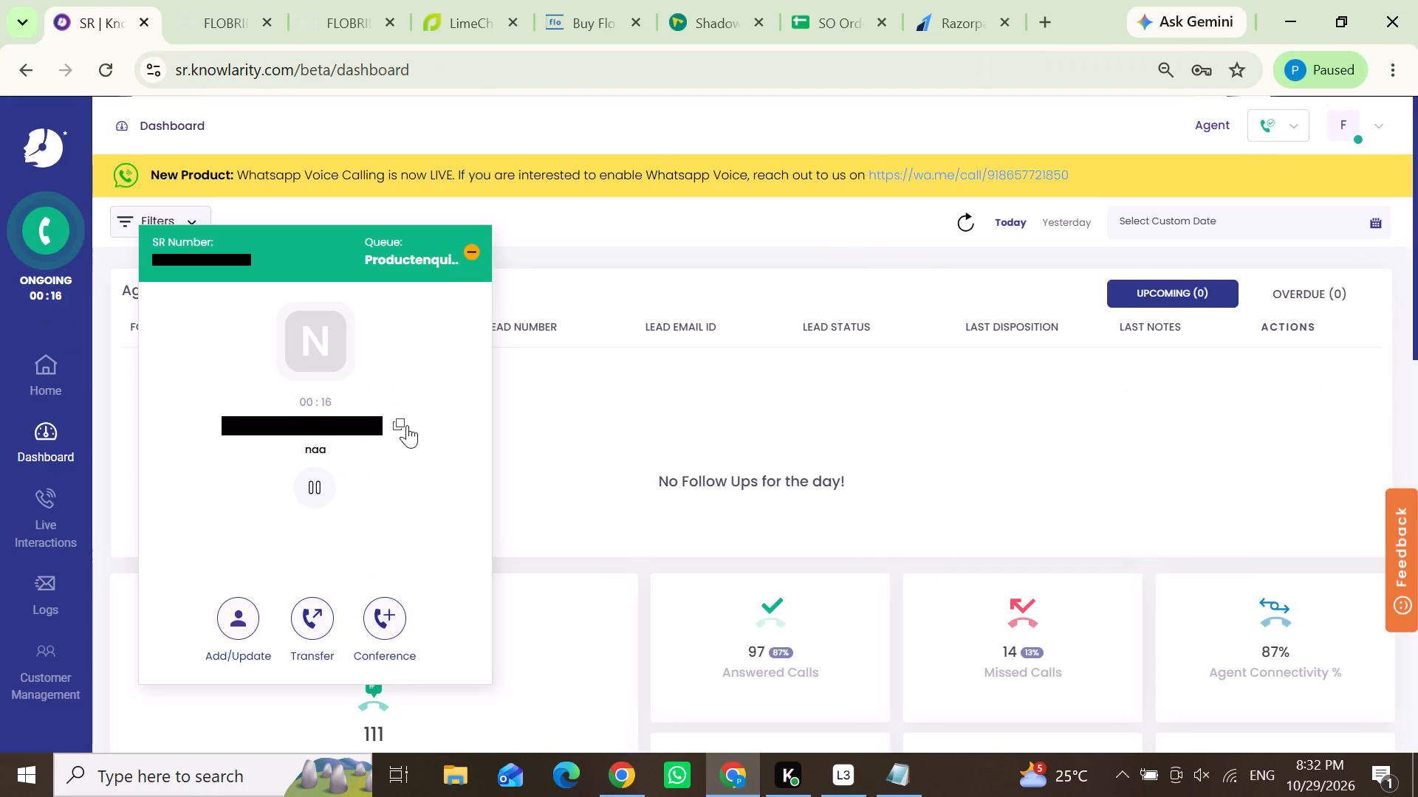
click(400, 425)
click(239, 0)
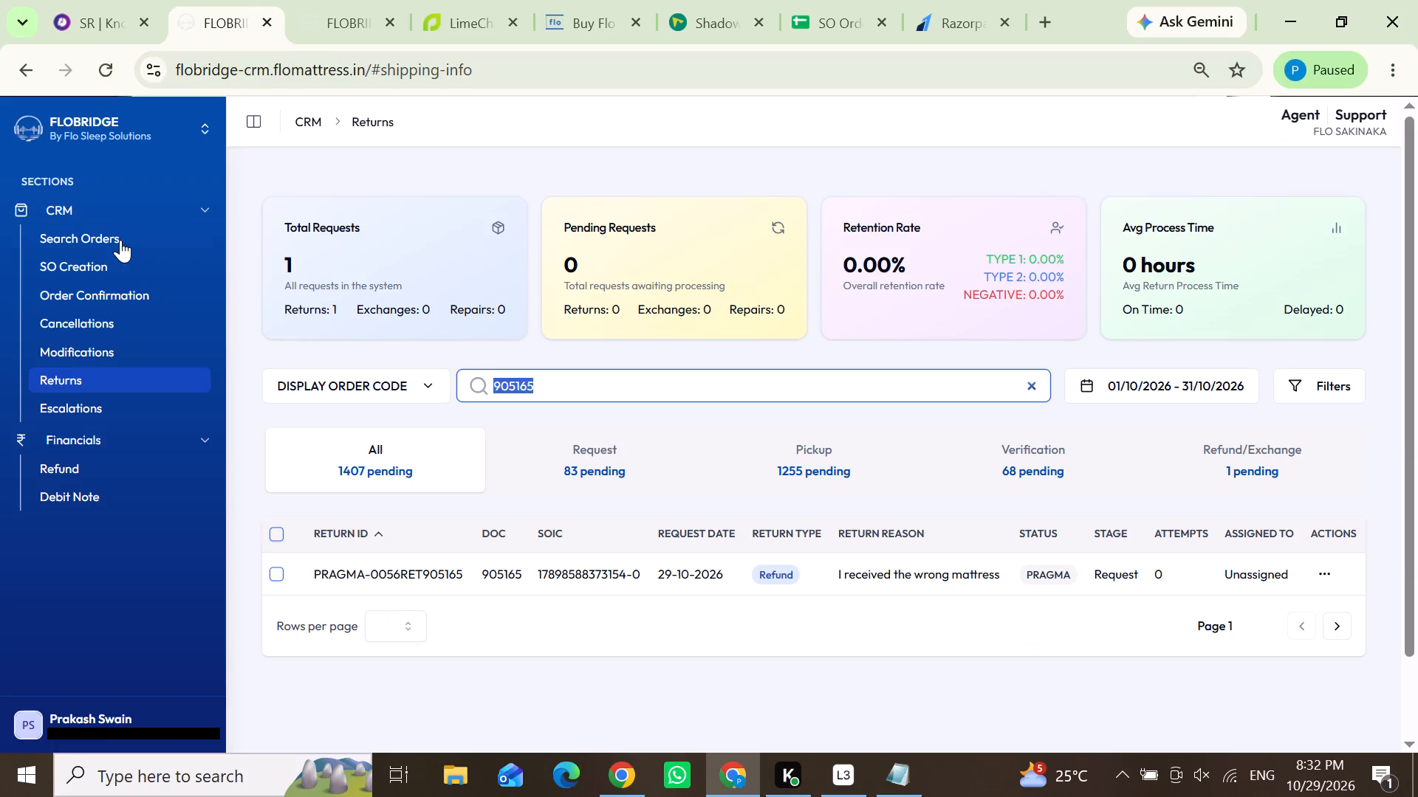
click(119, 238)
click(404, 199)
click(408, 260)
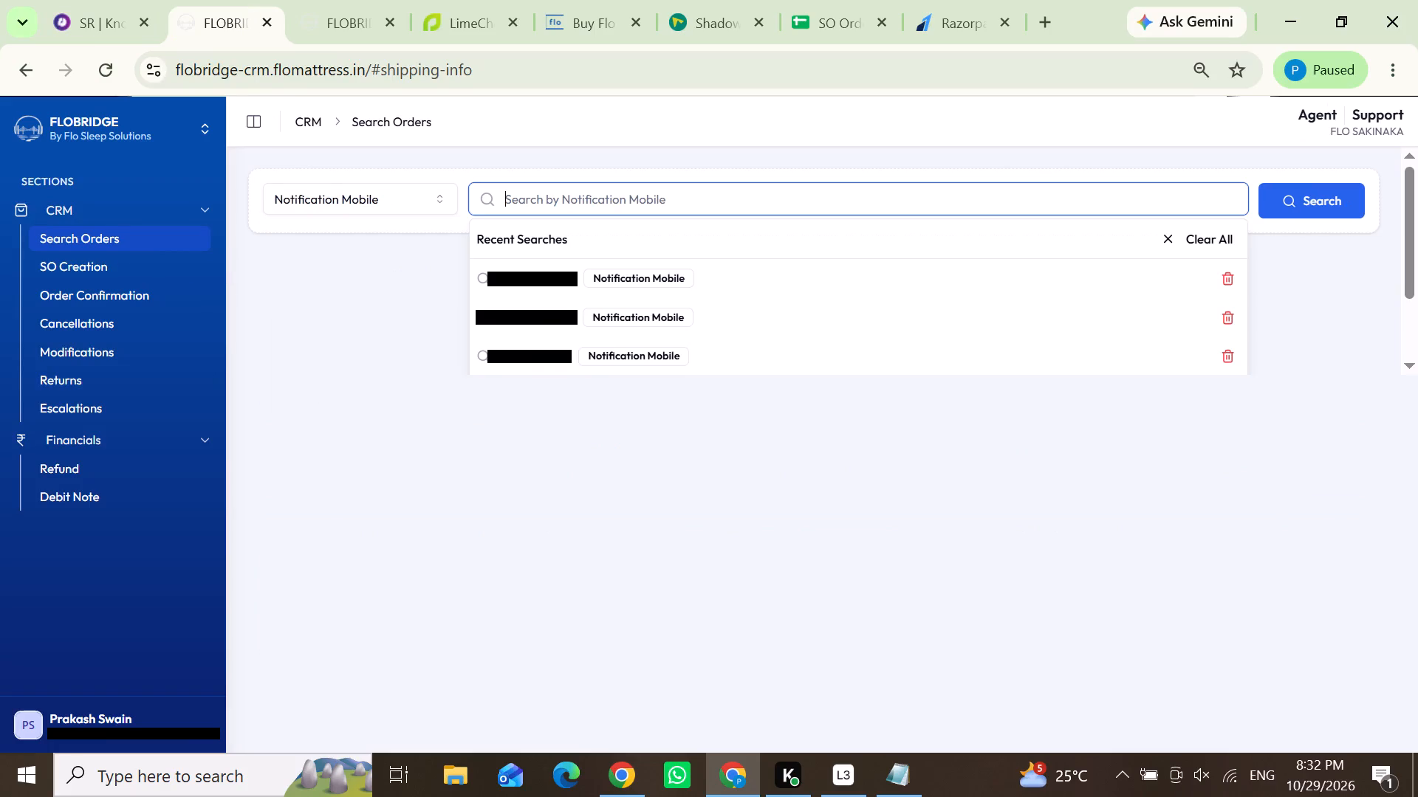
key(ctrl+v)
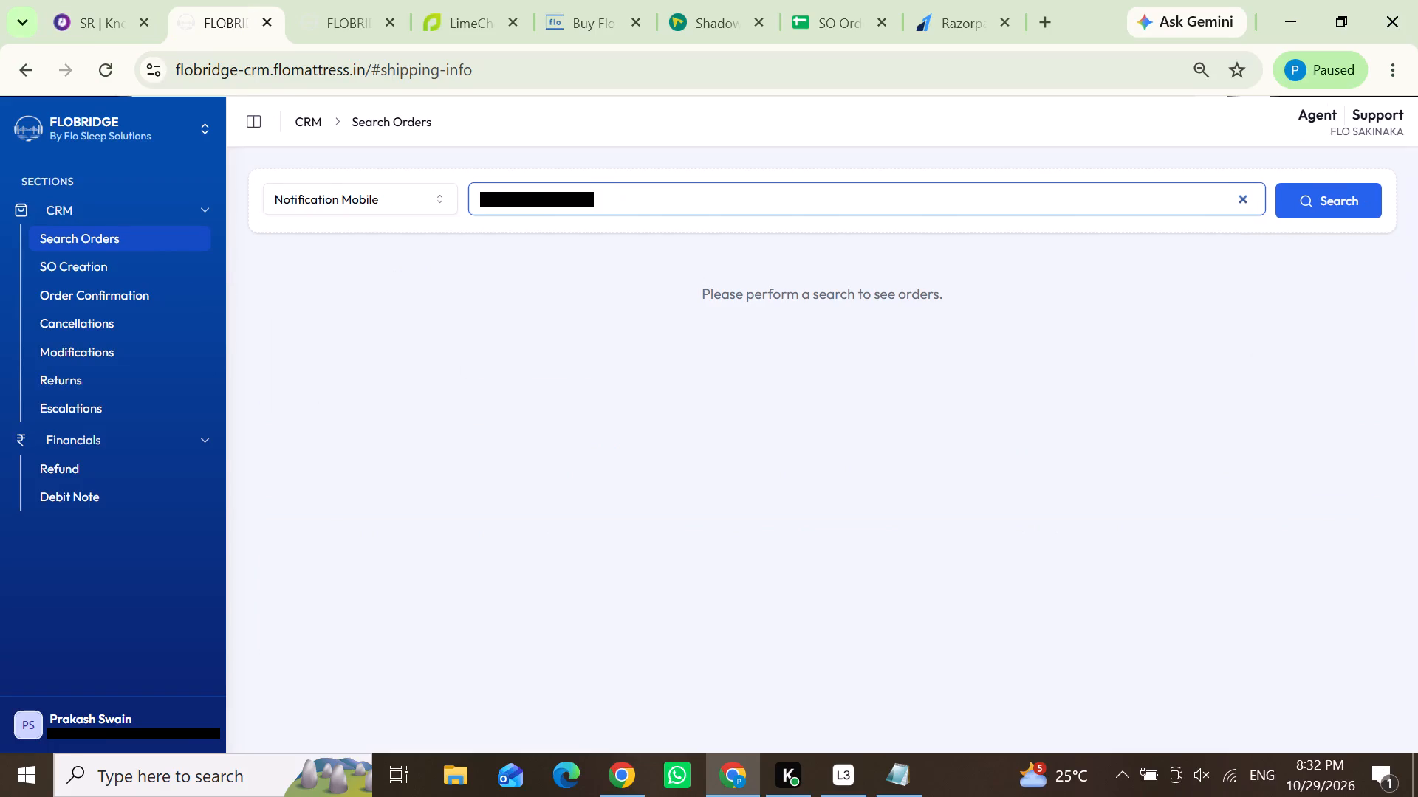
drag(524, 201, 473, 196)
key(BackSpace)
click(1295, 213)
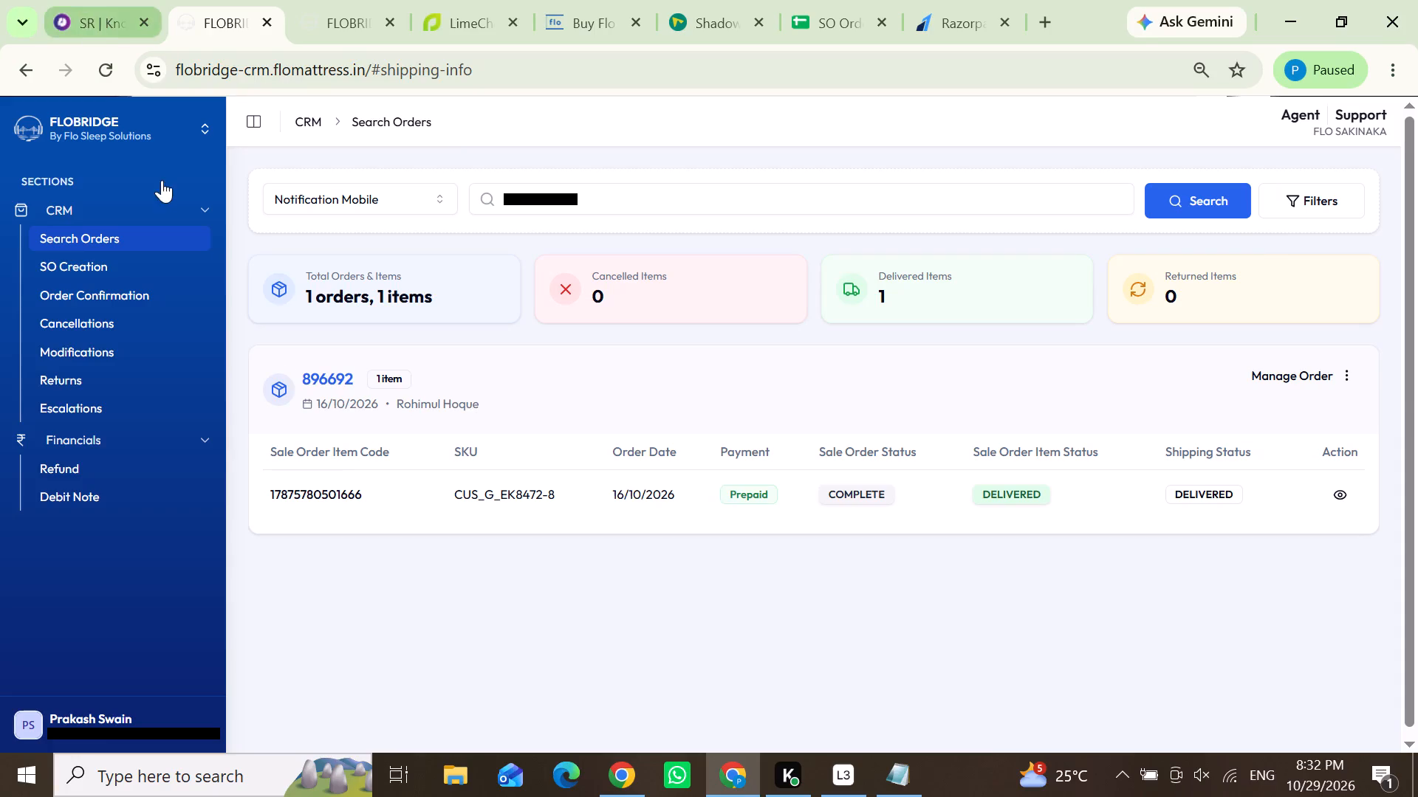
Copy order code 896692 from the search results and look at the details of its order item.
drag(360, 371, 294, 374)
key(ctrl+c)
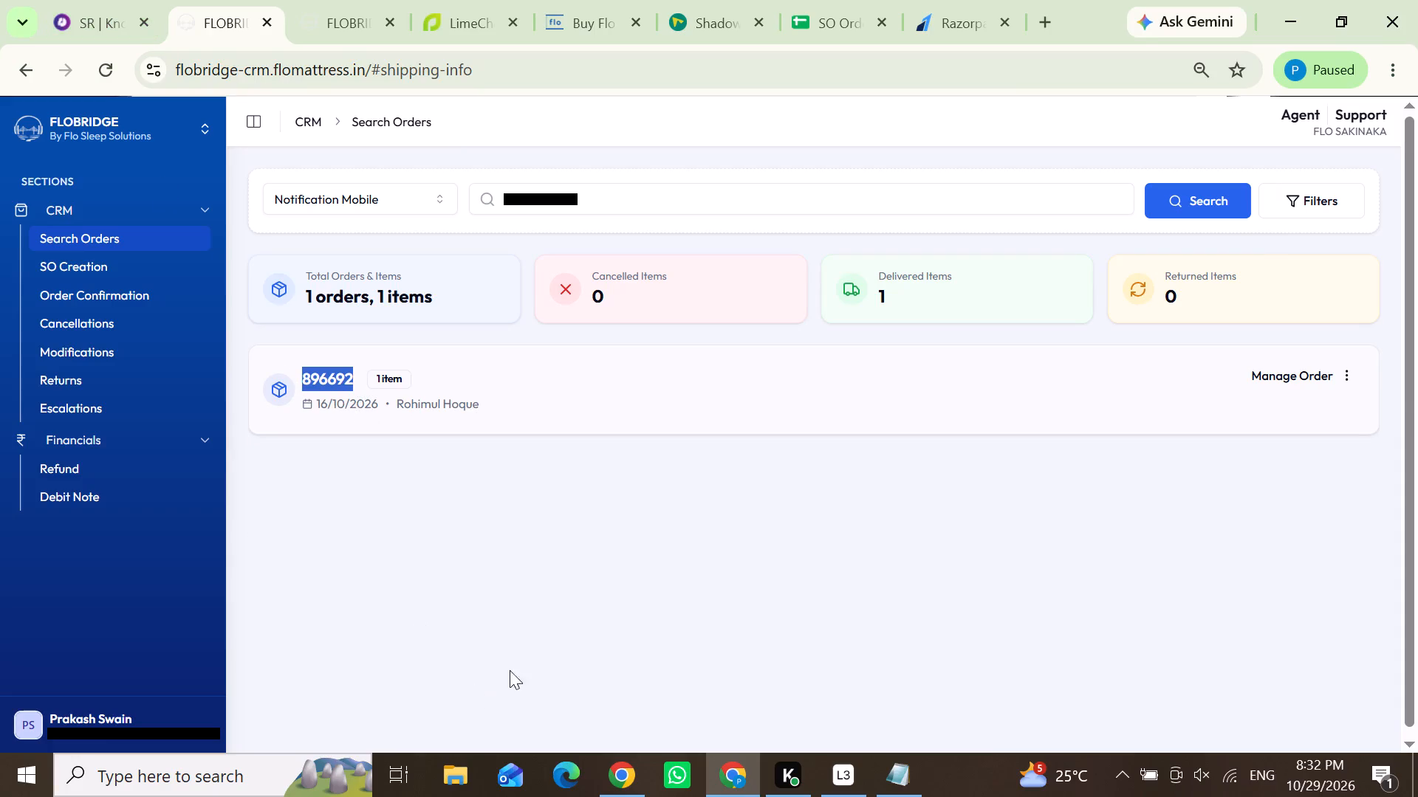
click(741, 421)
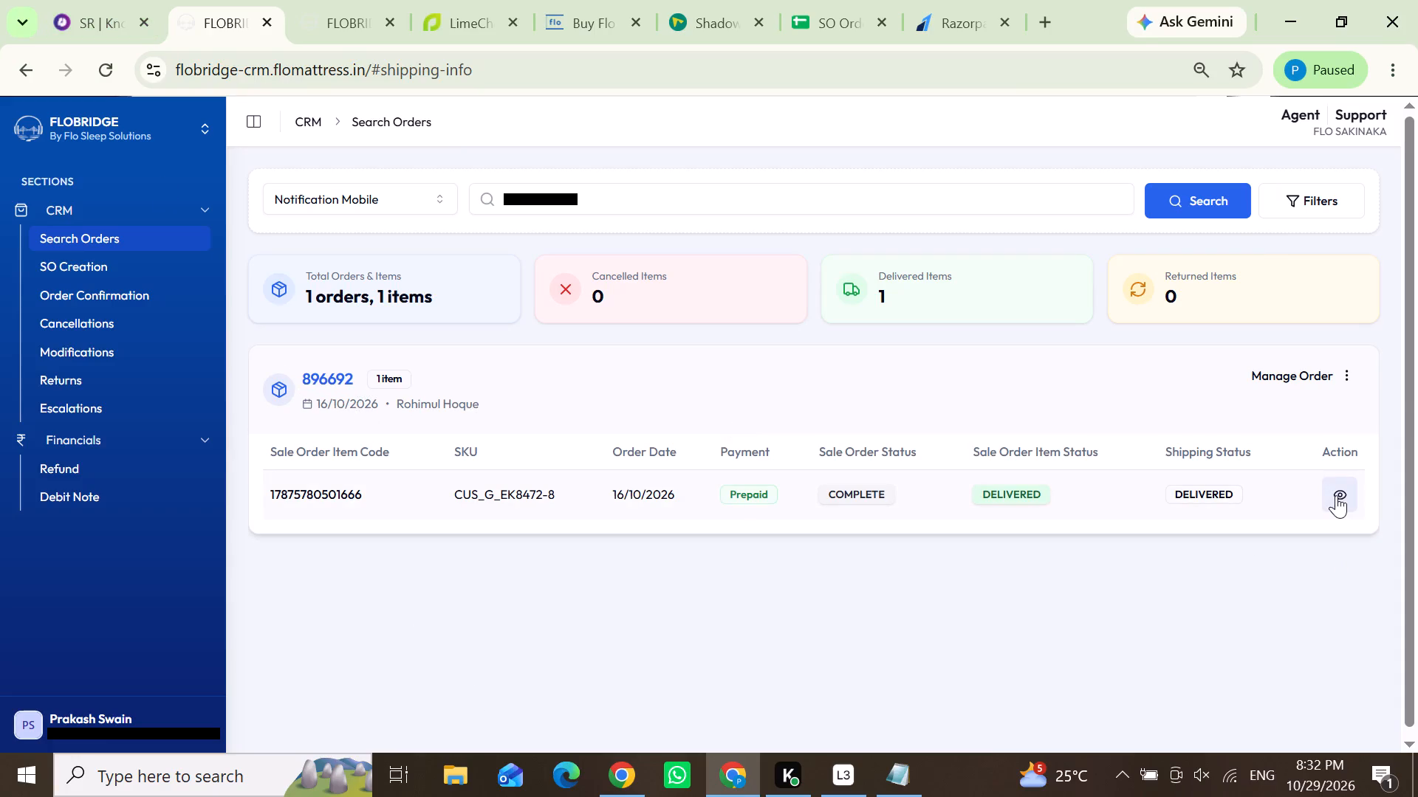
click(1336, 495)
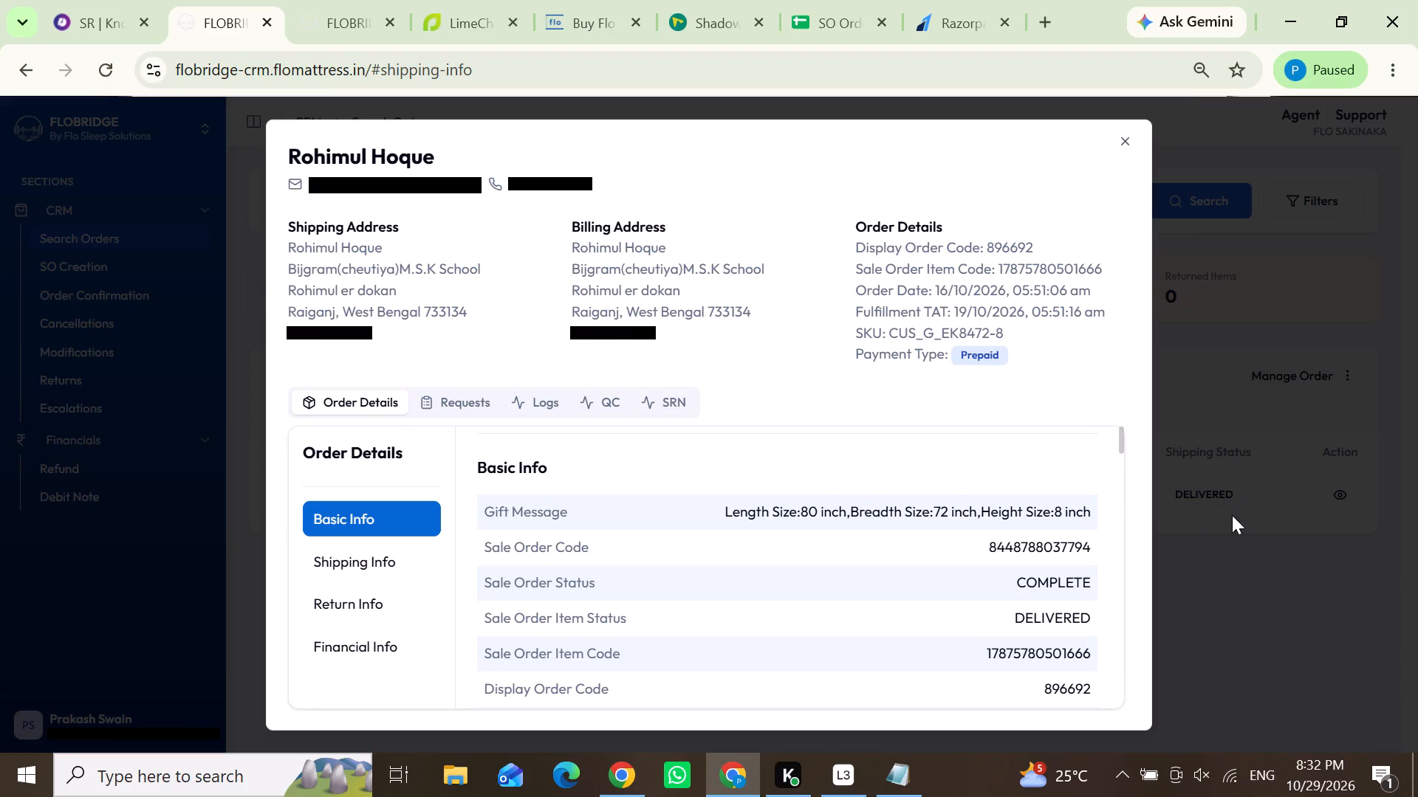
click(1223, 515)
click(112, 13)
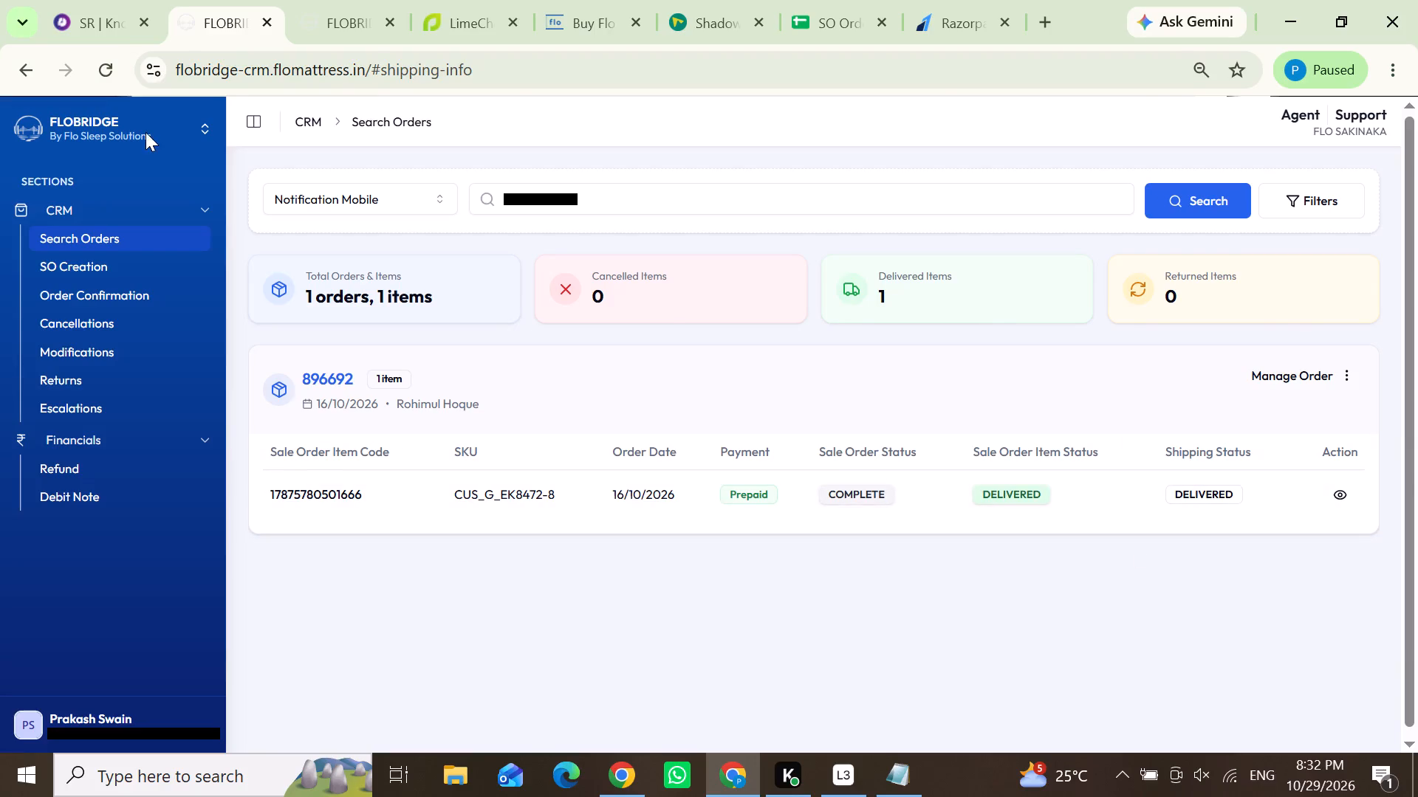
click(238, 610)
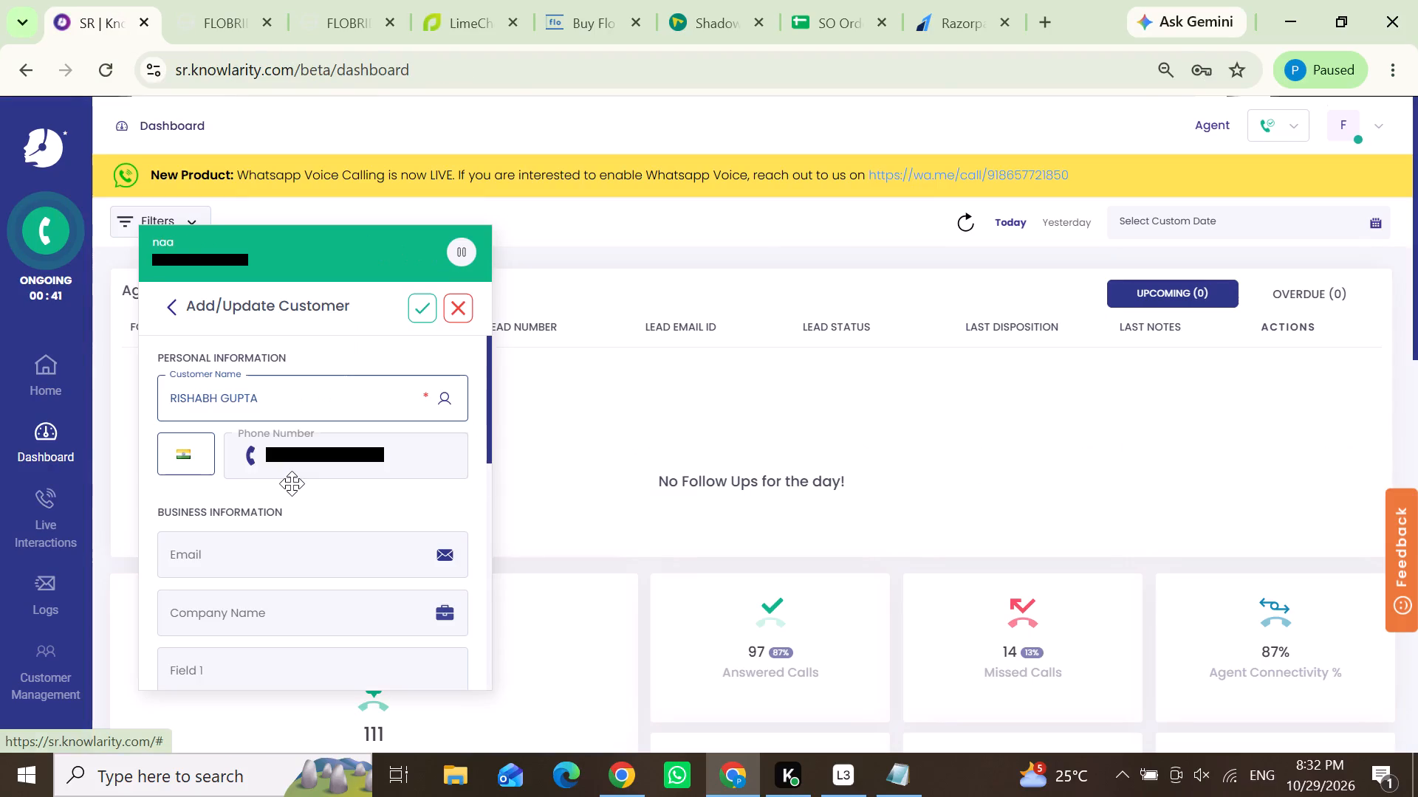
scroll(286, 494, down, 1)
click(269, 532)
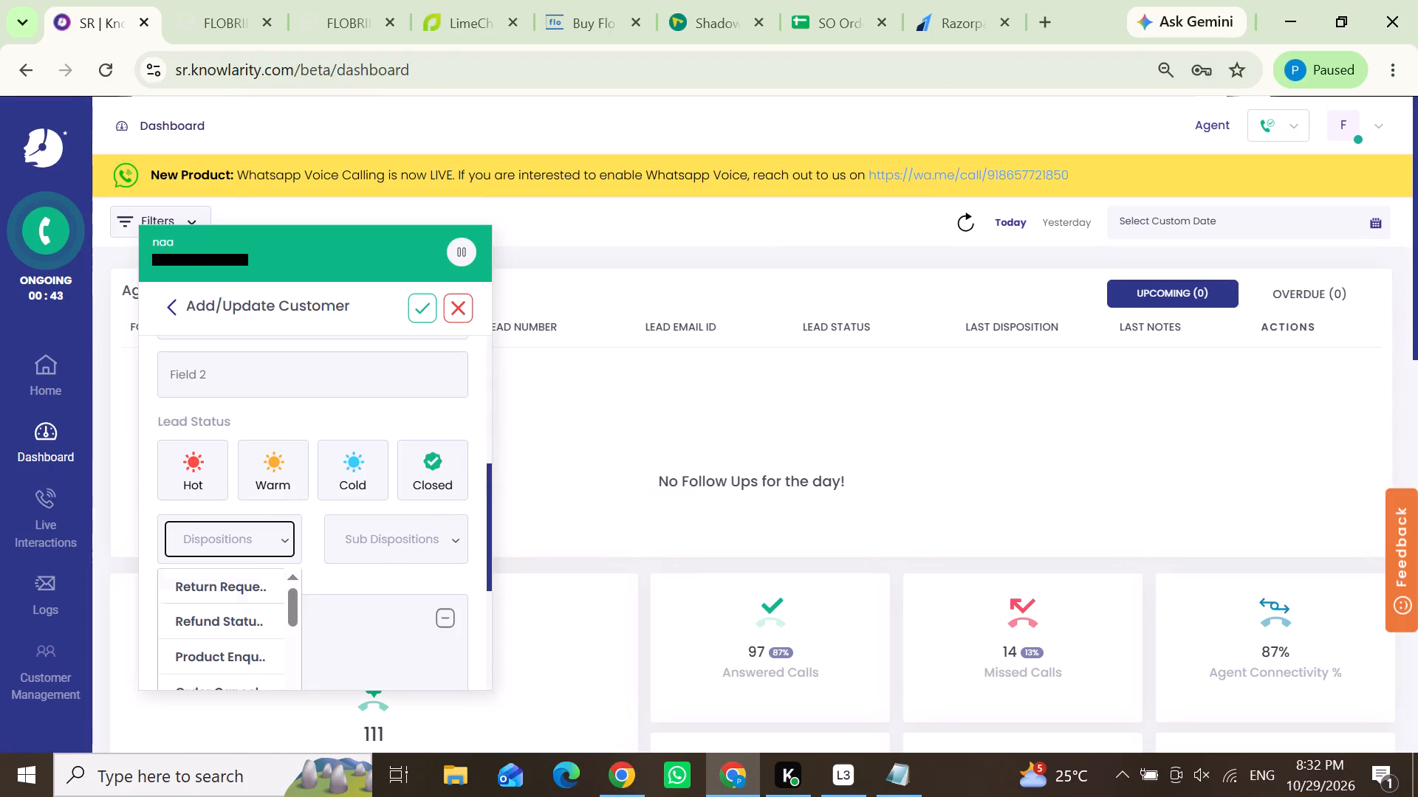
drag(290, 601, 289, 631)
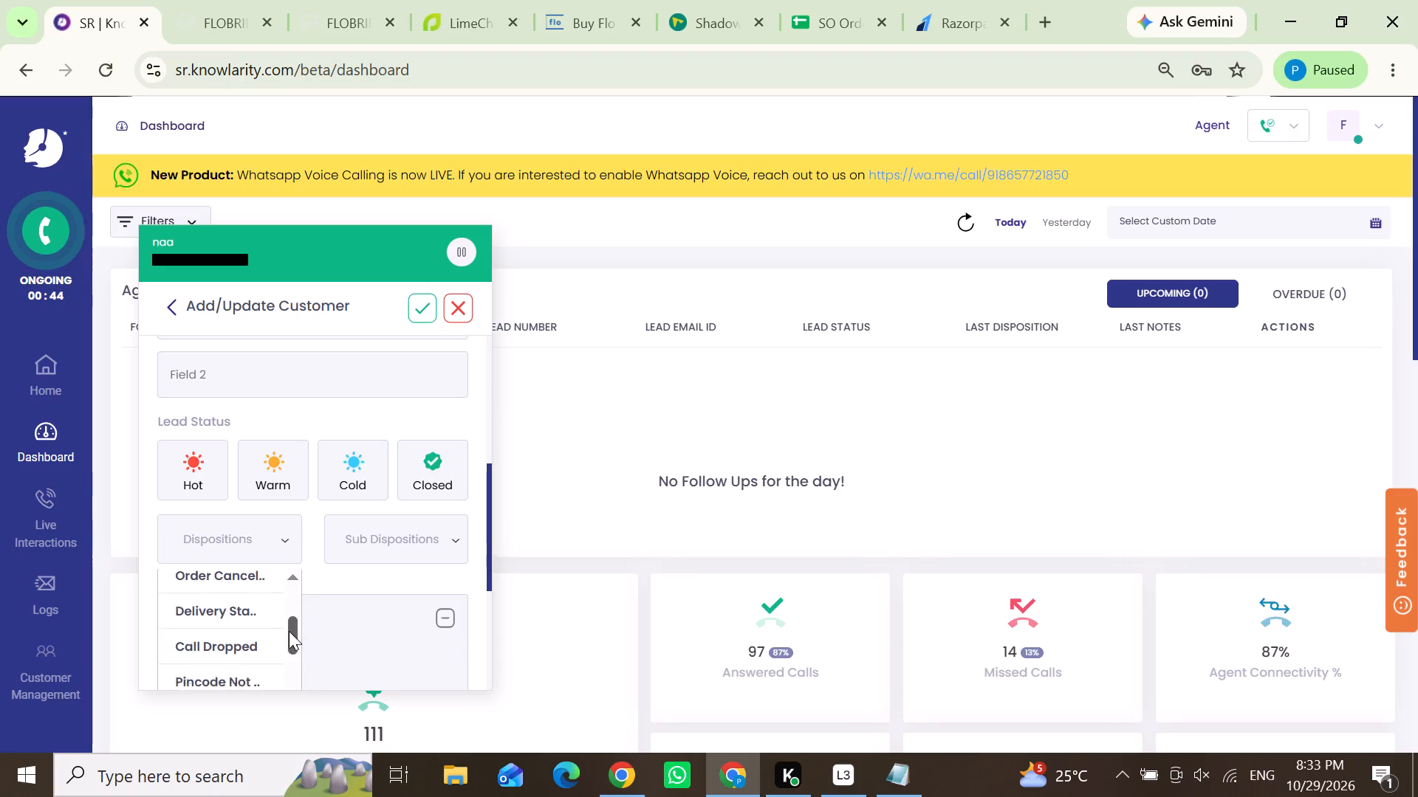
drag(289, 631, 278, 691)
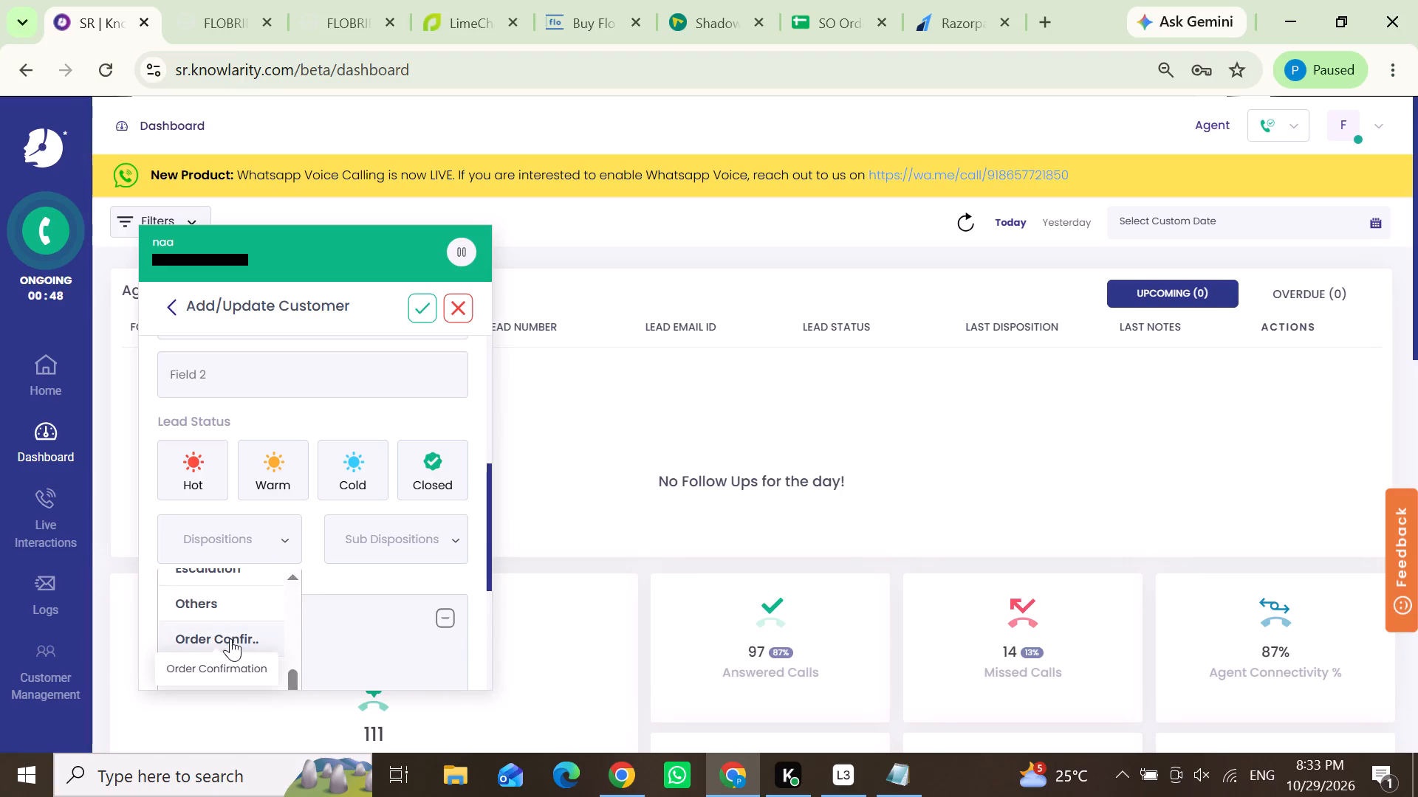
click(216, 662)
click(221, 656)
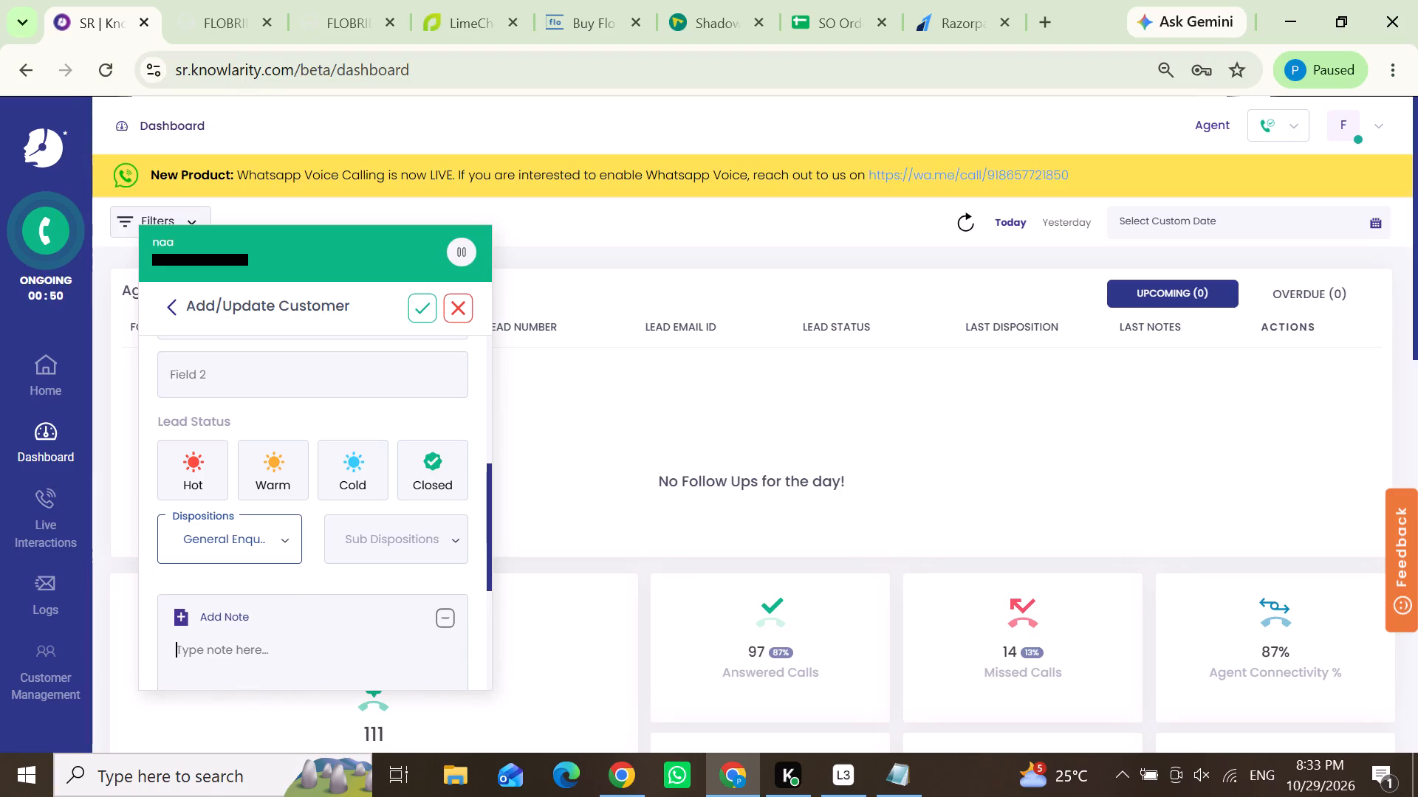
key(ctrl+v)
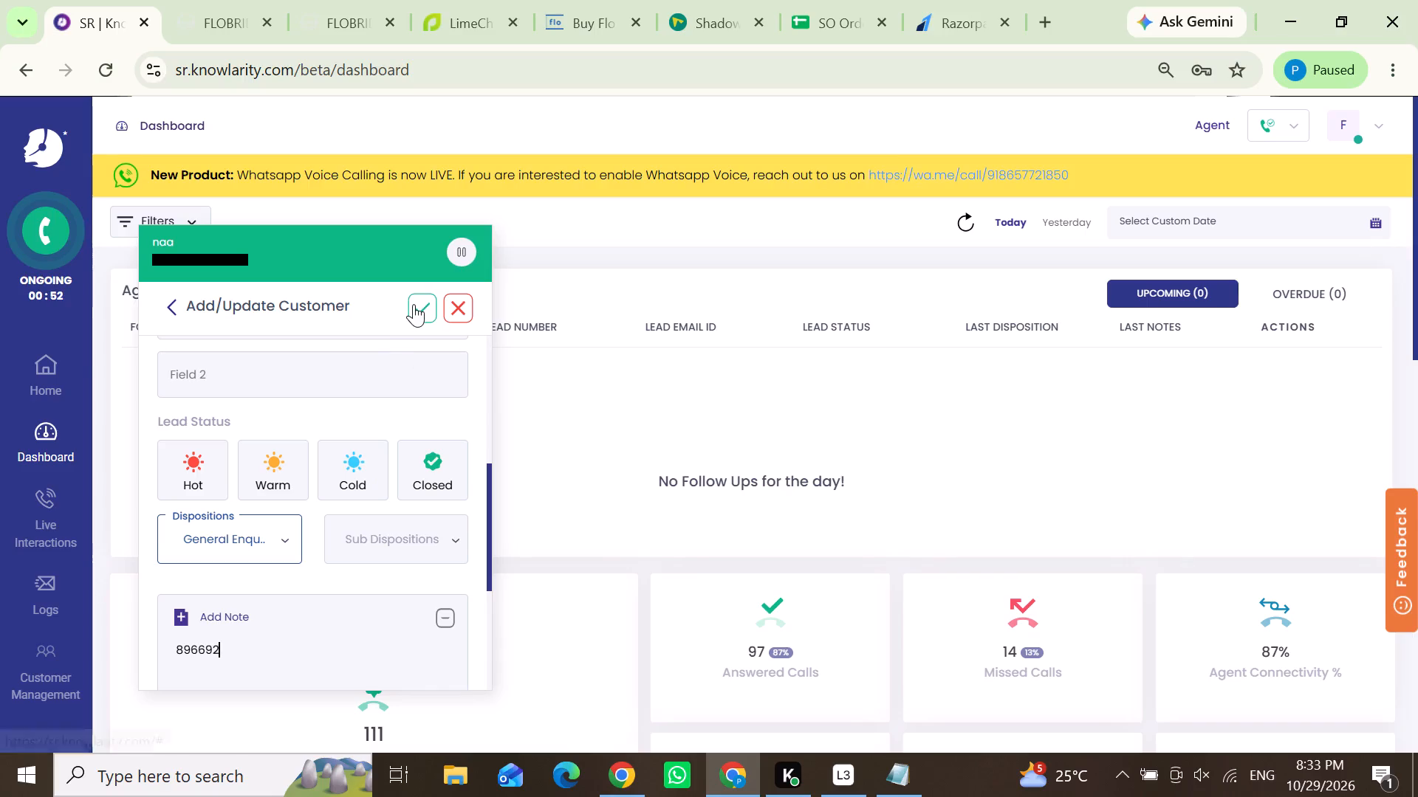
click(414, 304)
click(210, 33)
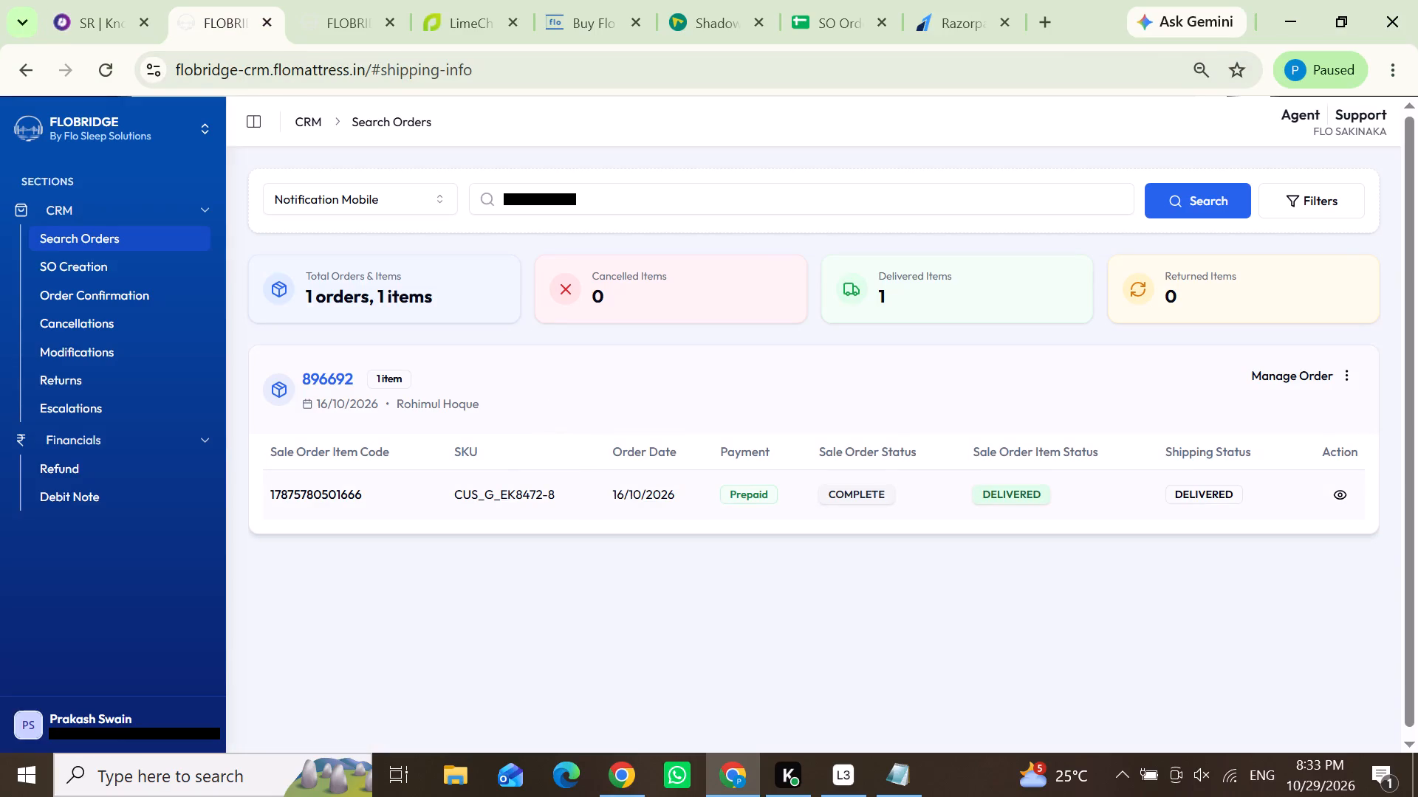
click(1336, 491)
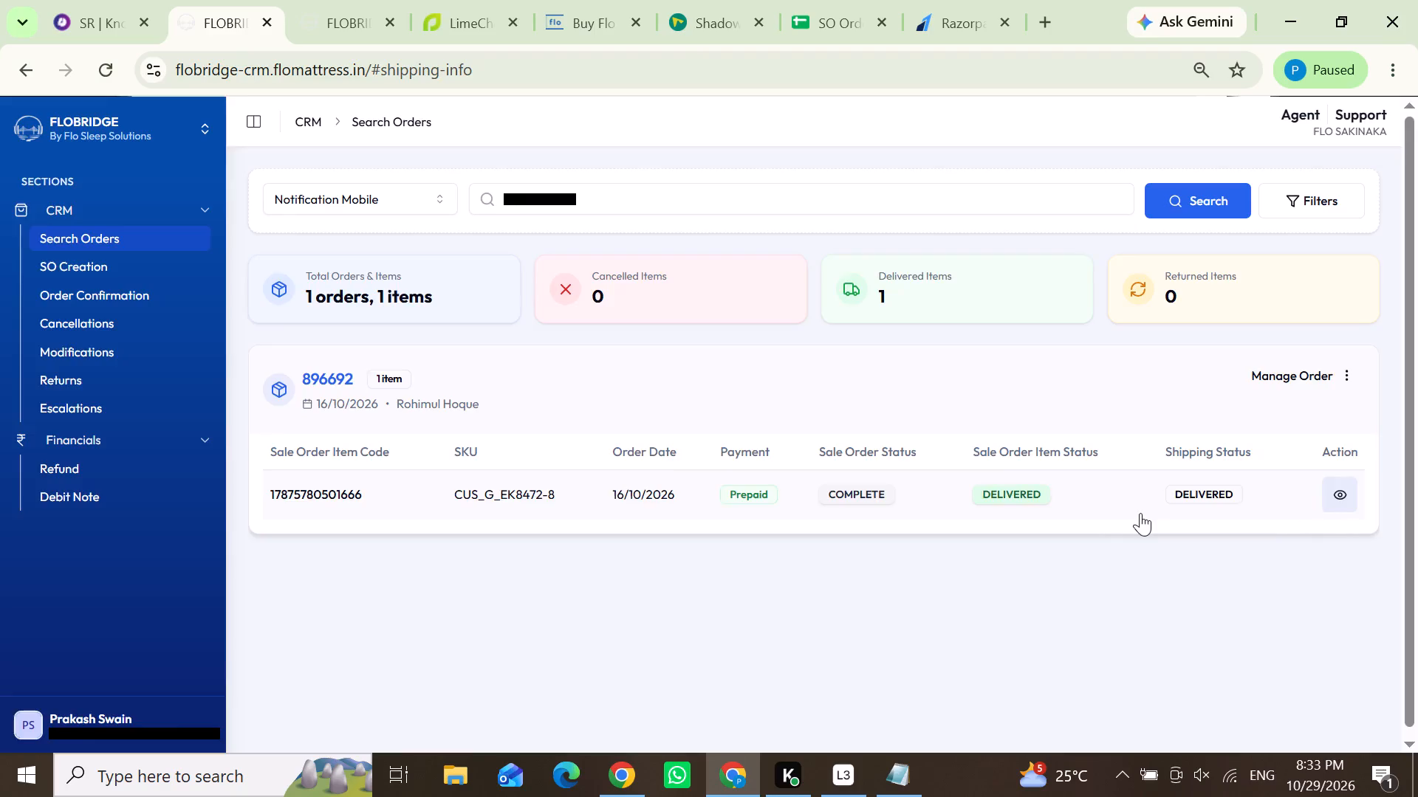
drag(947, 510, 945, 510)
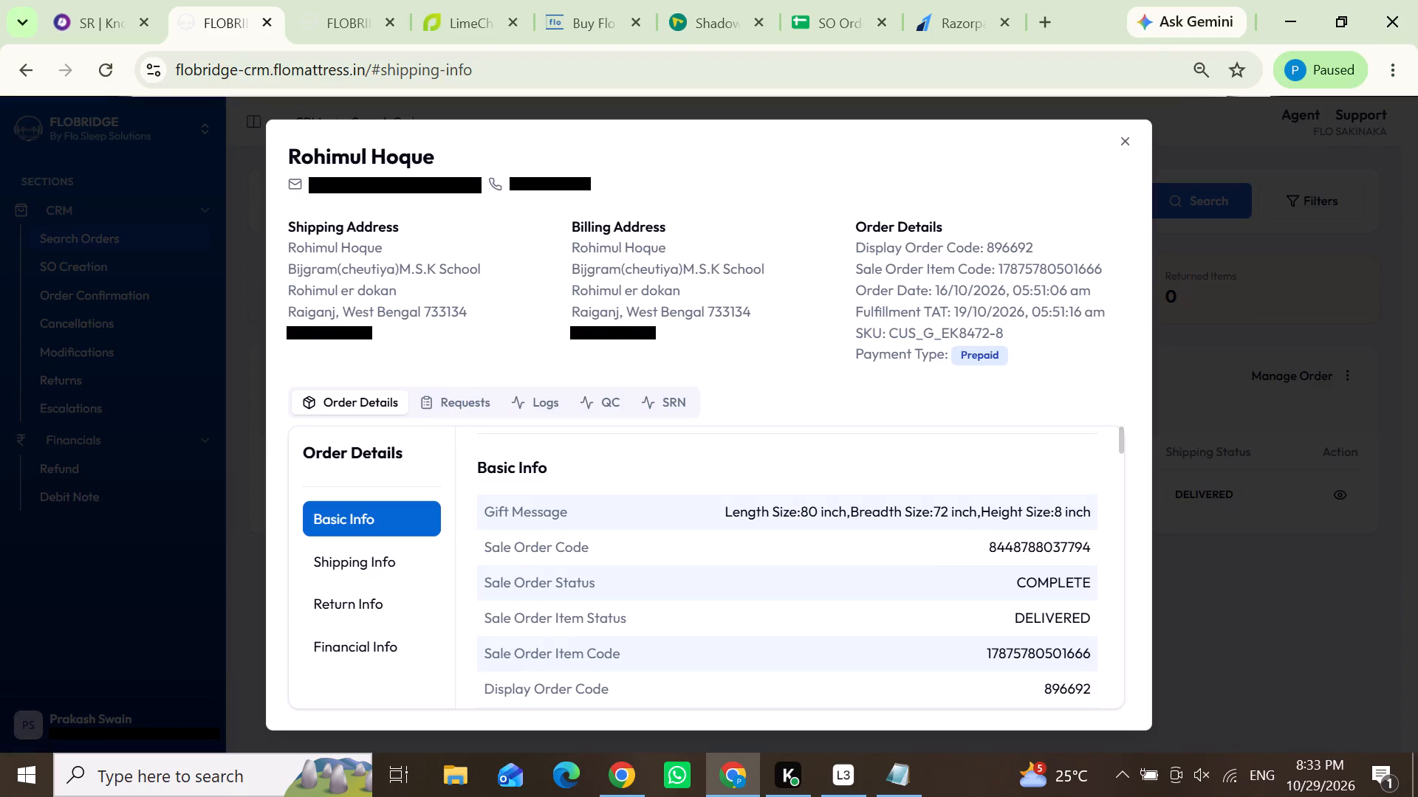
drag(945, 510, 934, 510)
click(916, 534)
scroll(1078, 478, down, 3)
scroll(1072, 480, up, 4)
scroll(1061, 479, down, 2)
scroll(1058, 480, up, 2)
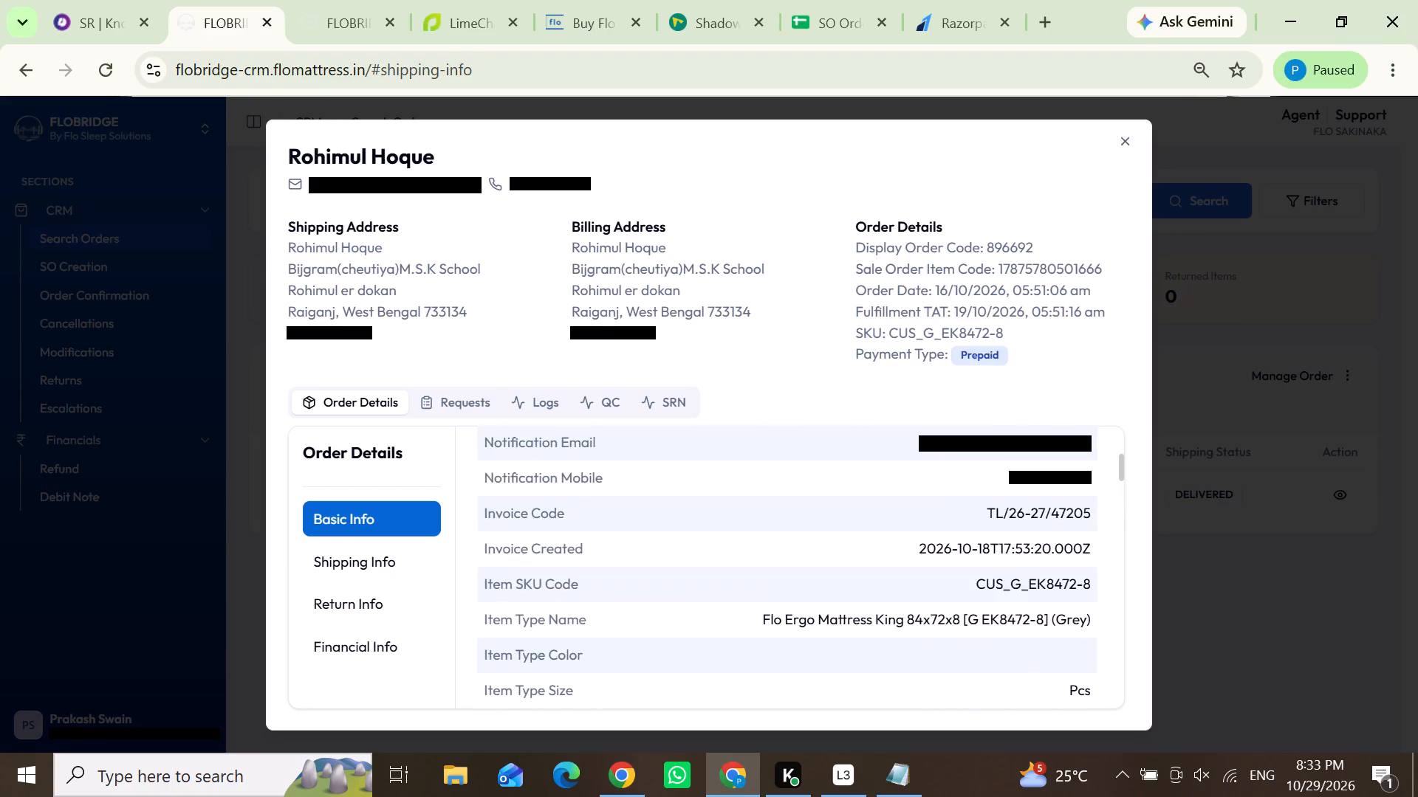
scroll(1058, 480, up, 1)
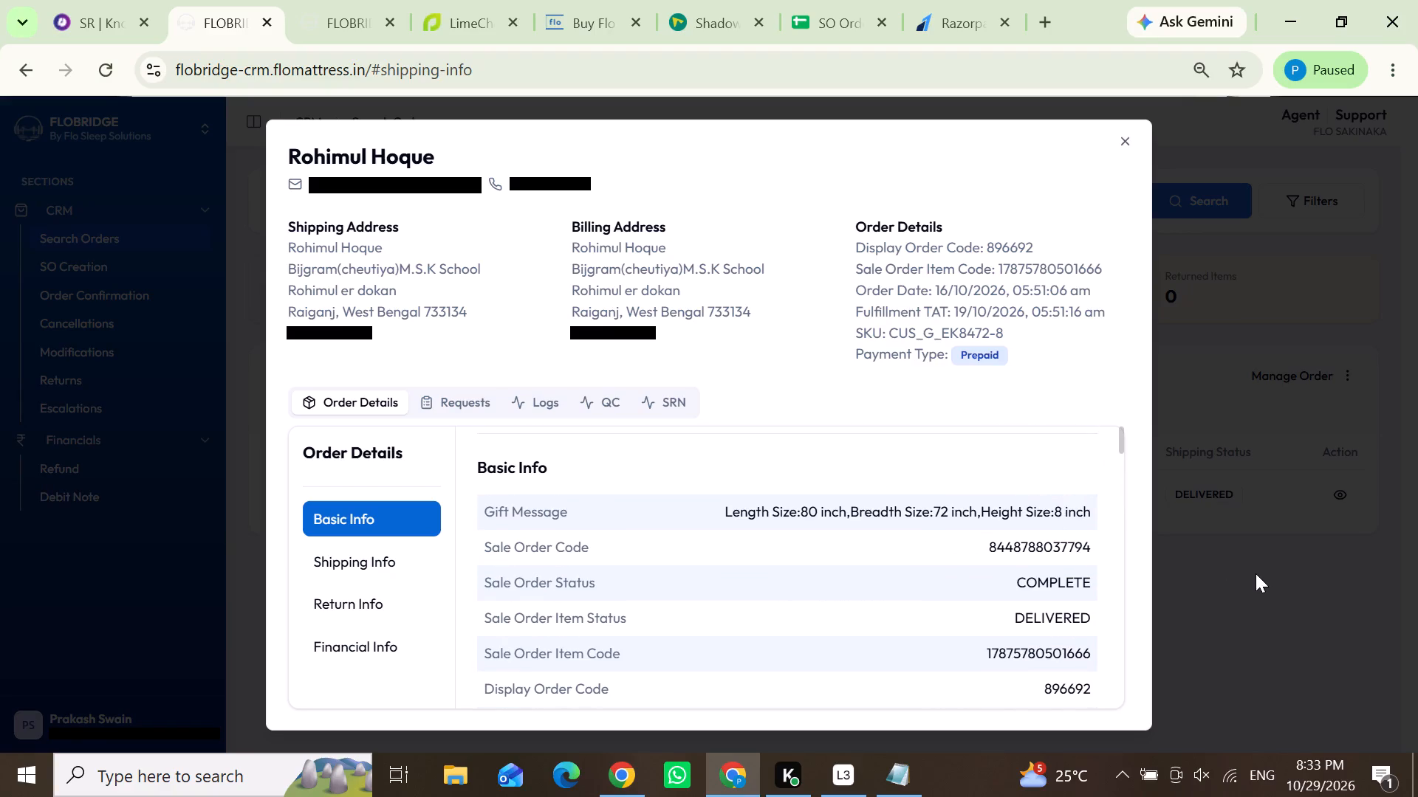
click(1256, 573)
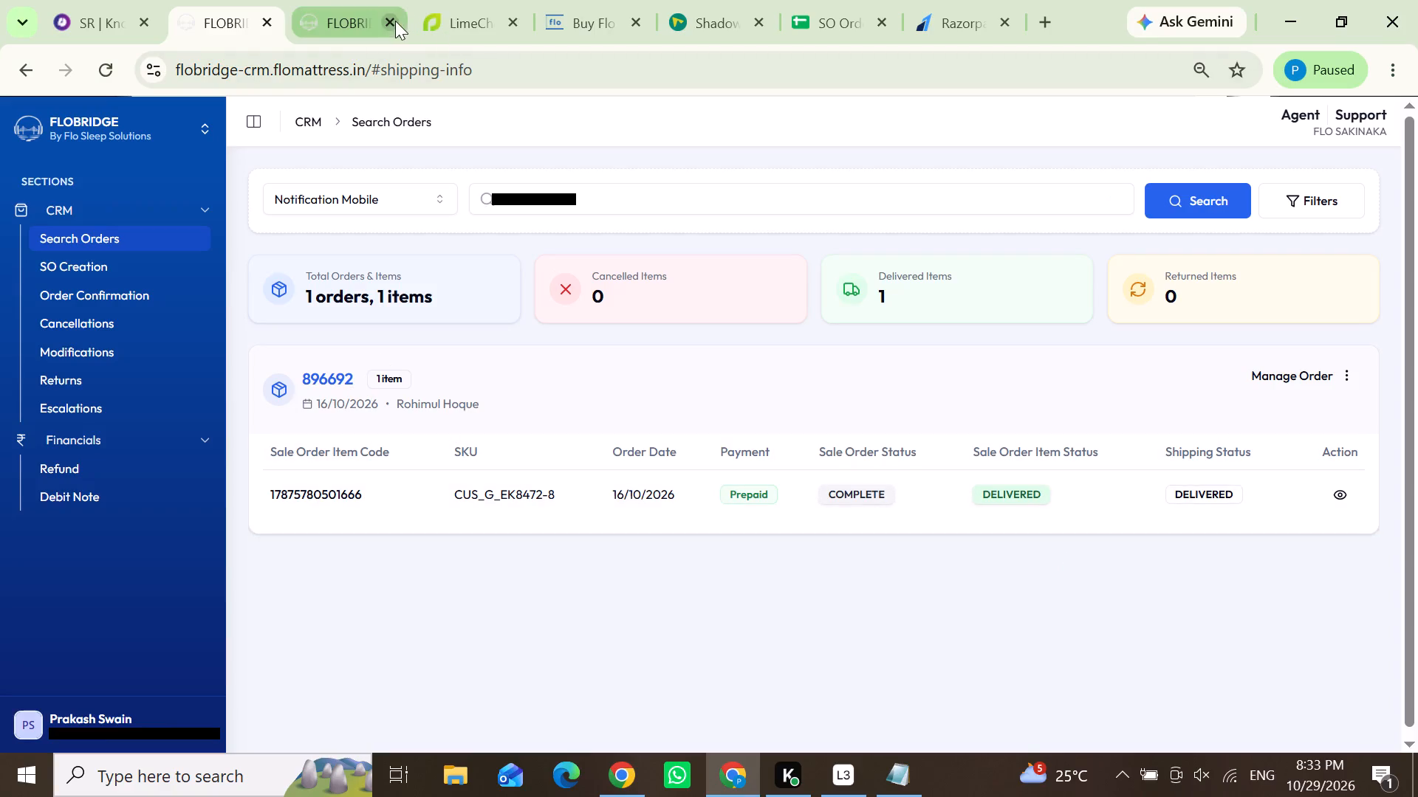
drag(454, 495, 531, 500)
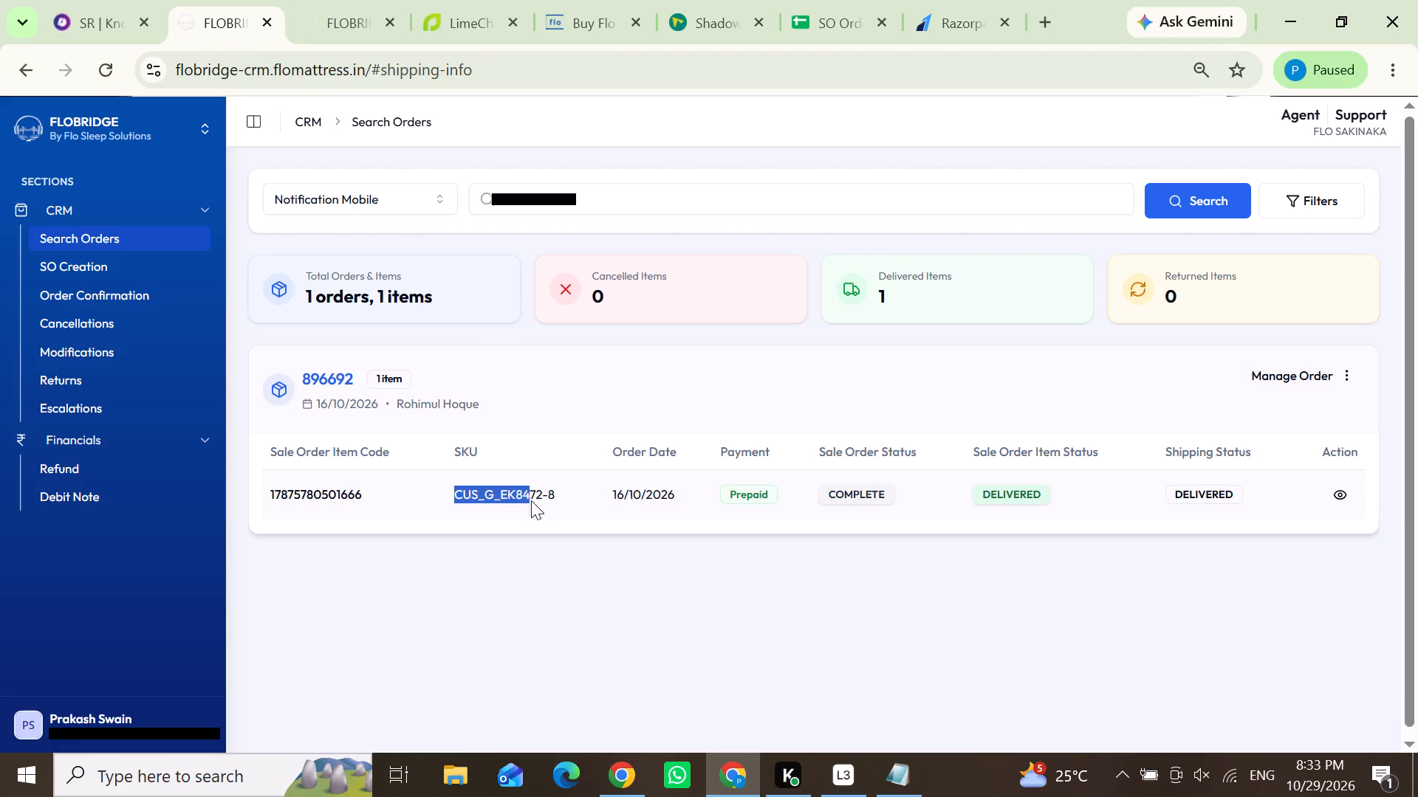
drag(531, 500, 526, 505)
drag(526, 505, 506, 504)
drag(506, 504, 479, 504)
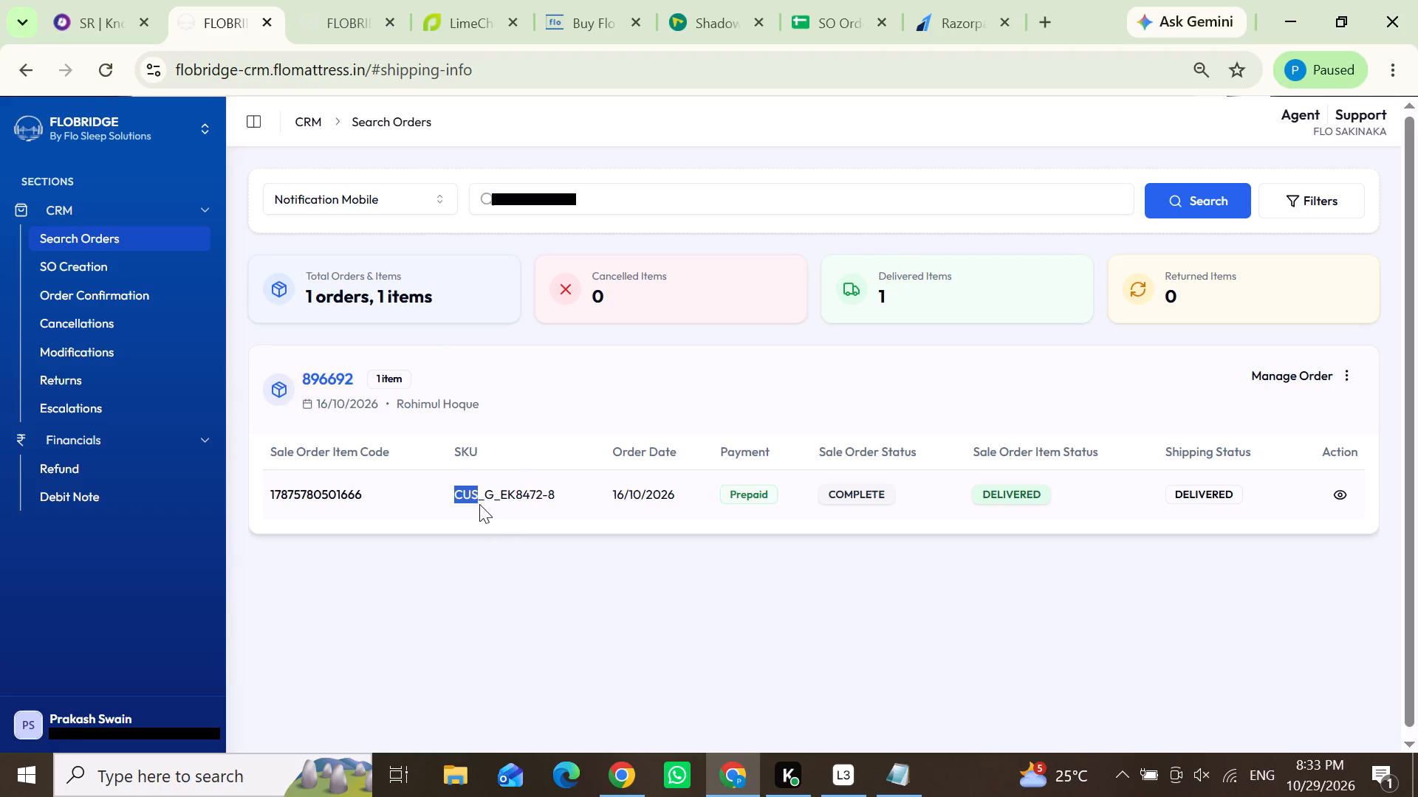
drag(479, 504, 482, 512)
drag(482, 512, 538, 525)
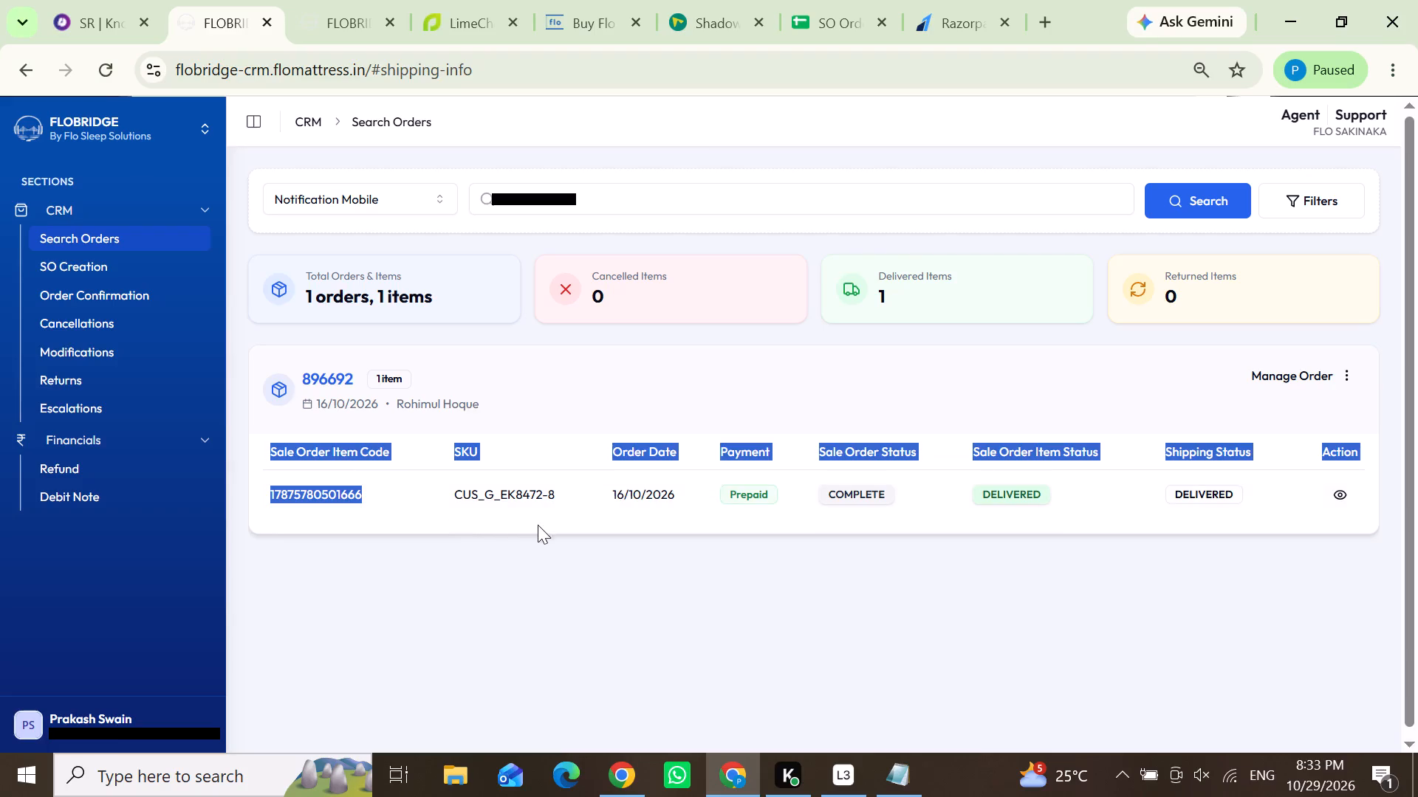
drag(538, 525, 521, 514)
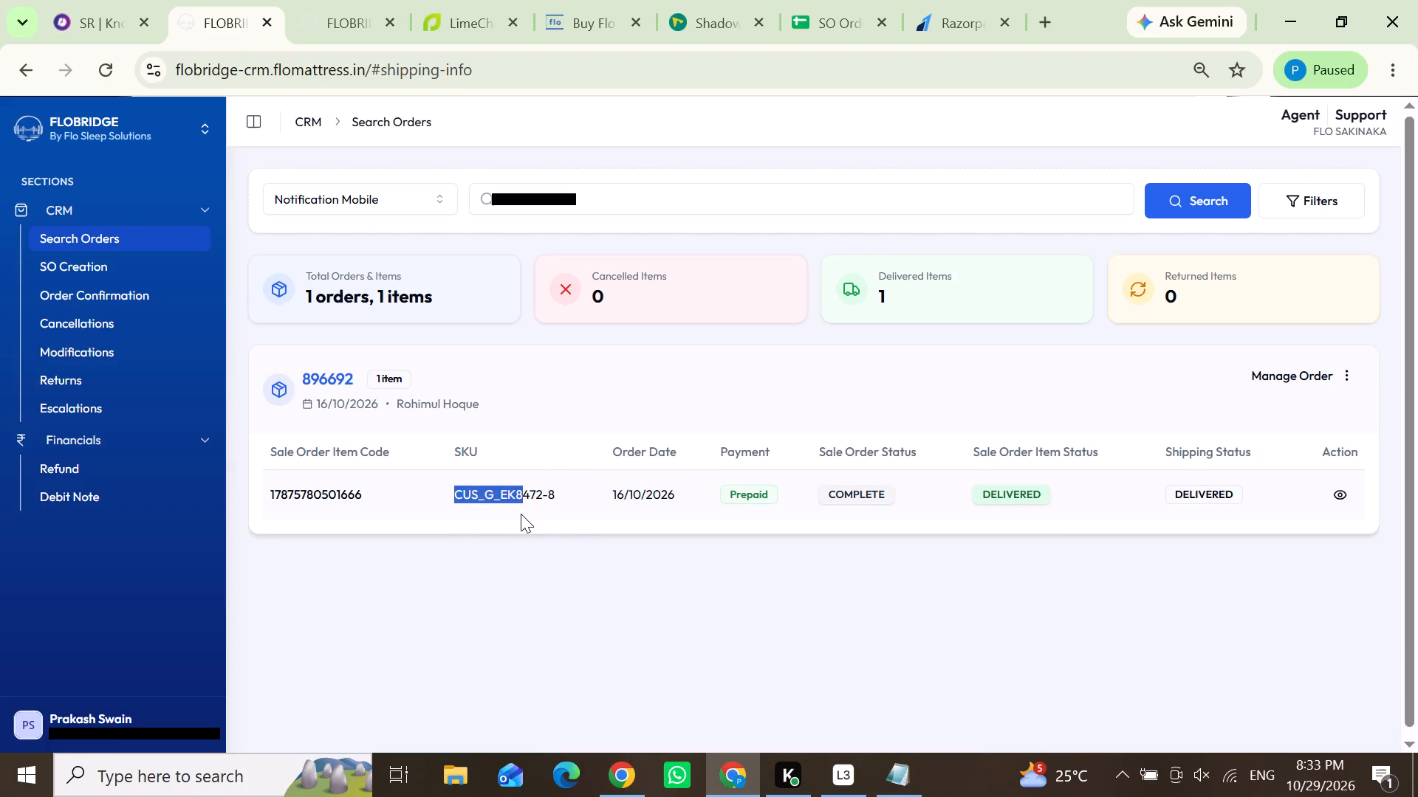
drag(521, 514, 543, 517)
drag(543, 517, 460, 503)
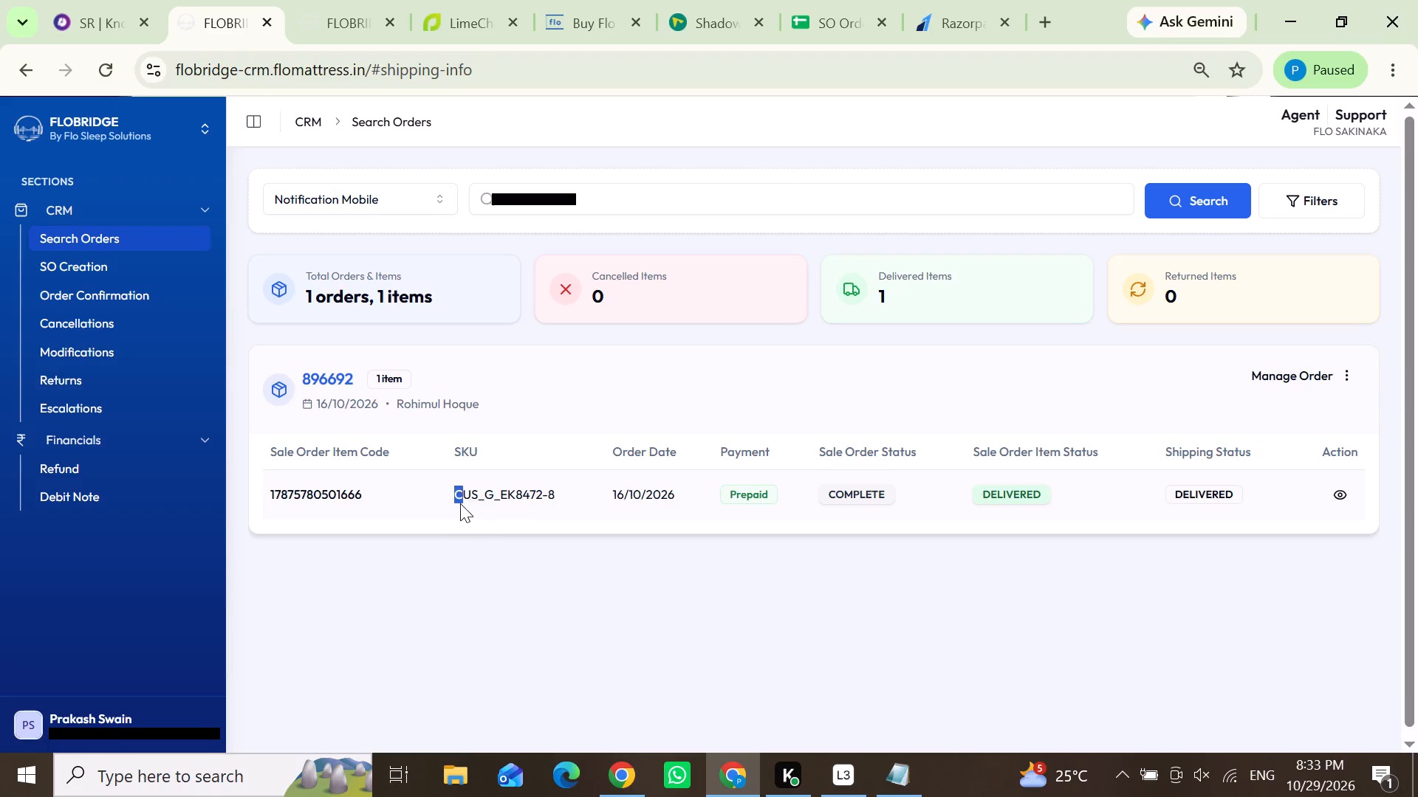
drag(460, 503, 498, 506)
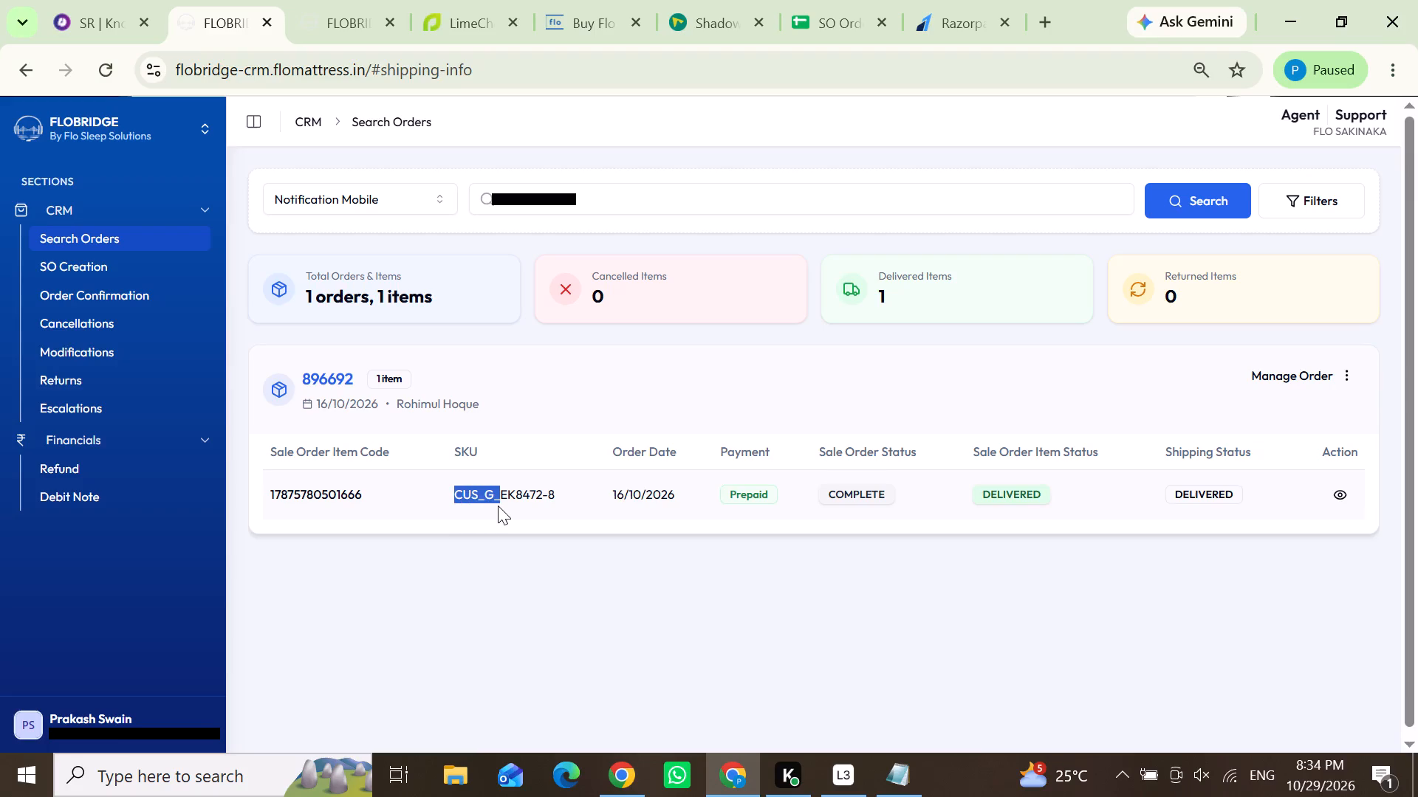
drag(498, 506, 576, 510)
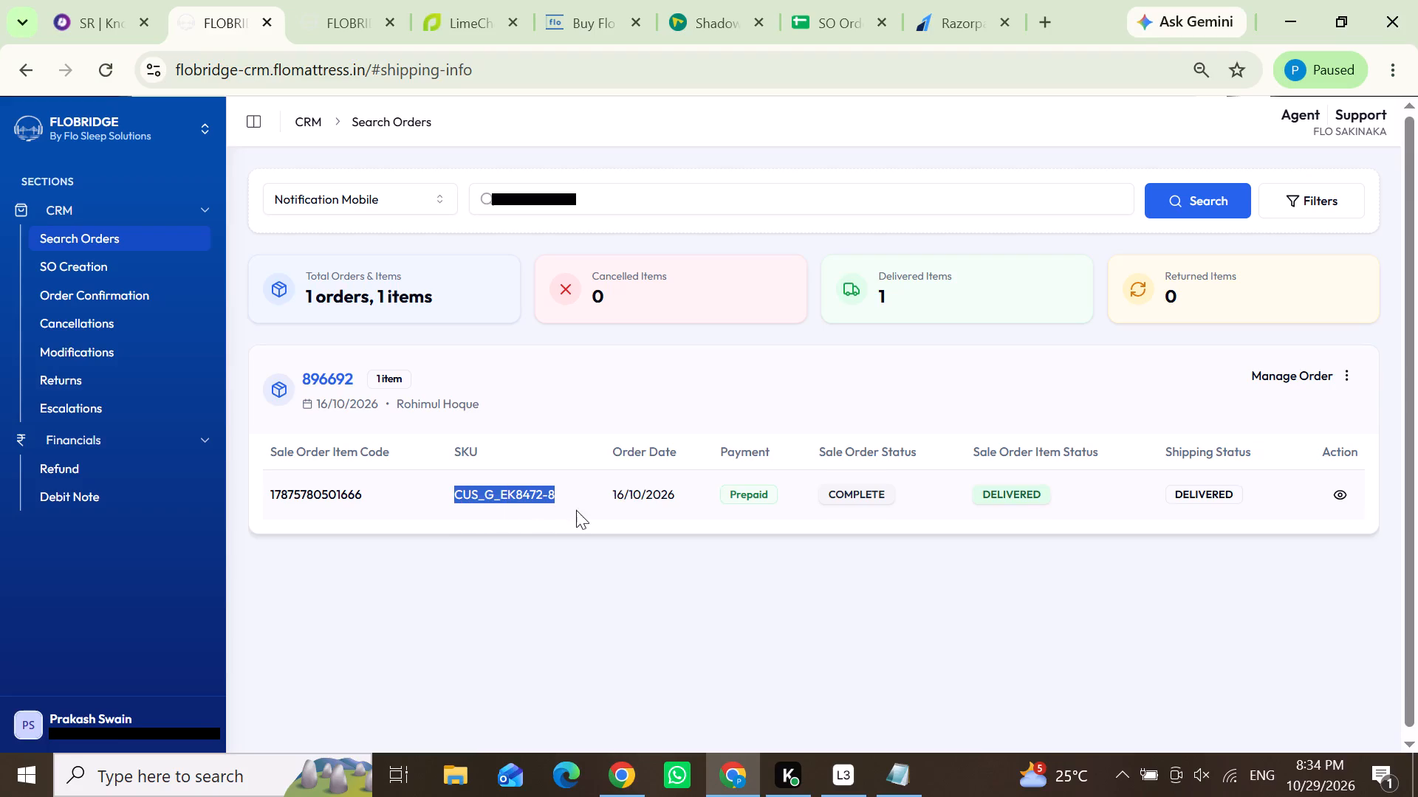
drag(576, 510, 577, 511)
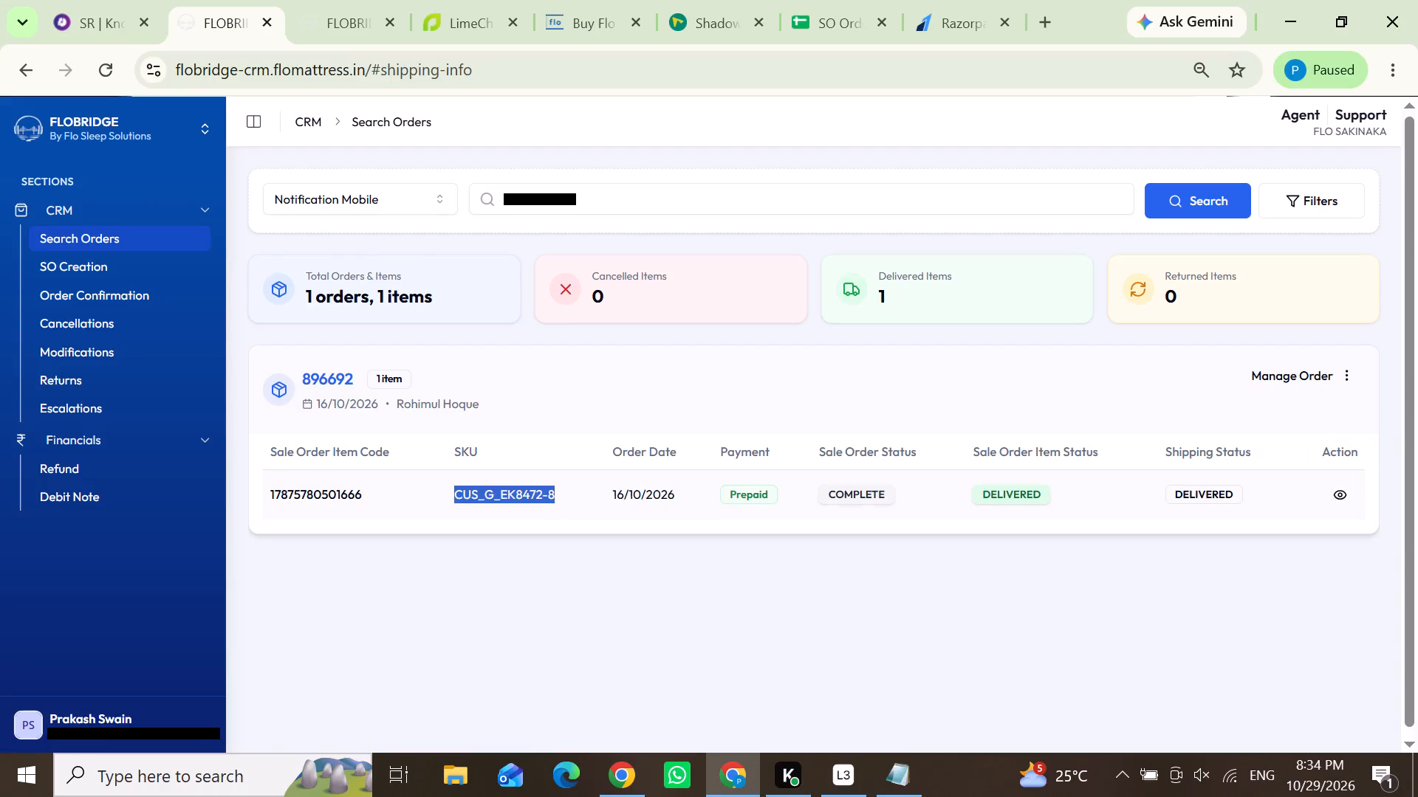
drag(612, 496, 716, 511)
click(718, 520)
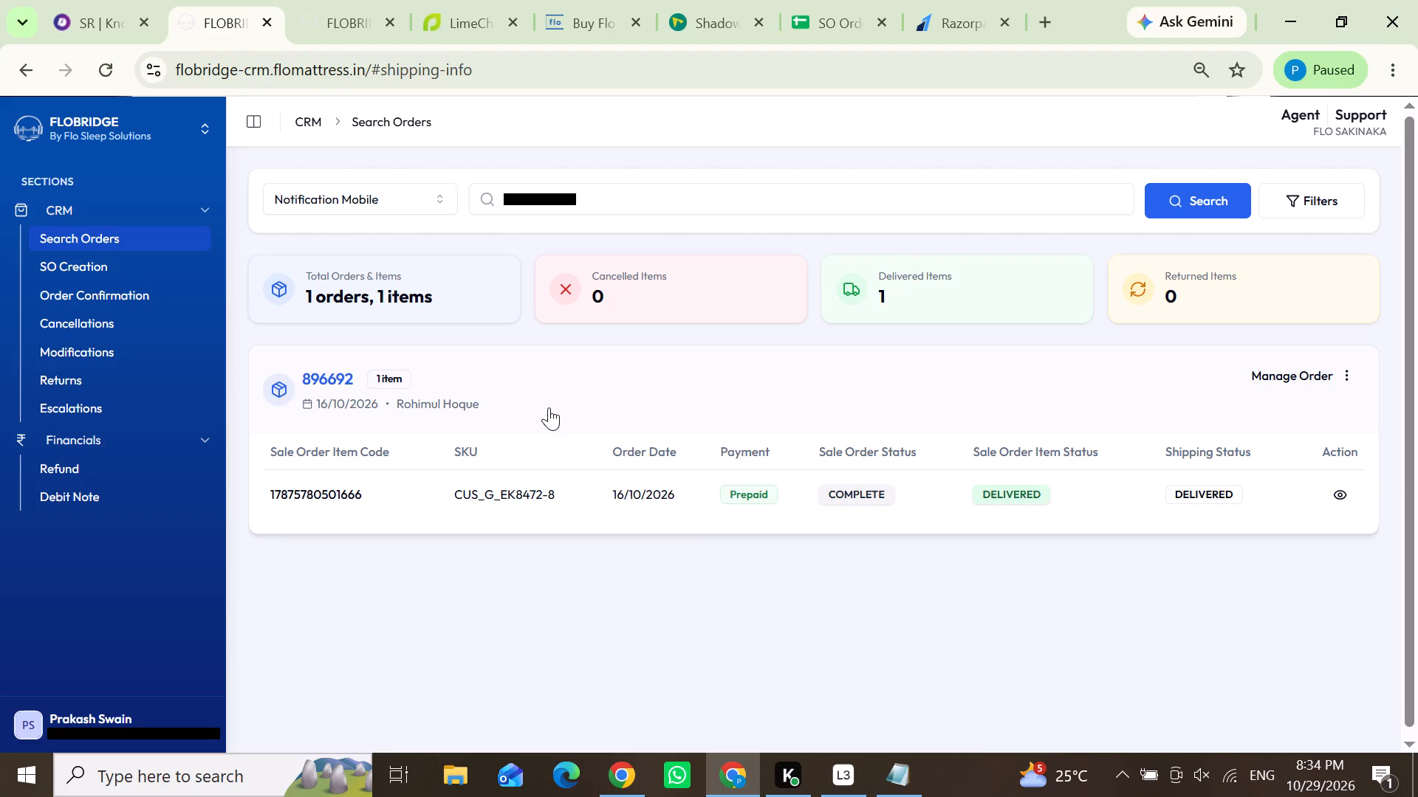
Copy the new ongoing caller's number from Knowlarity and search Flobridge orders by Notification Mobile, without the leading country code.
click(104, 0)
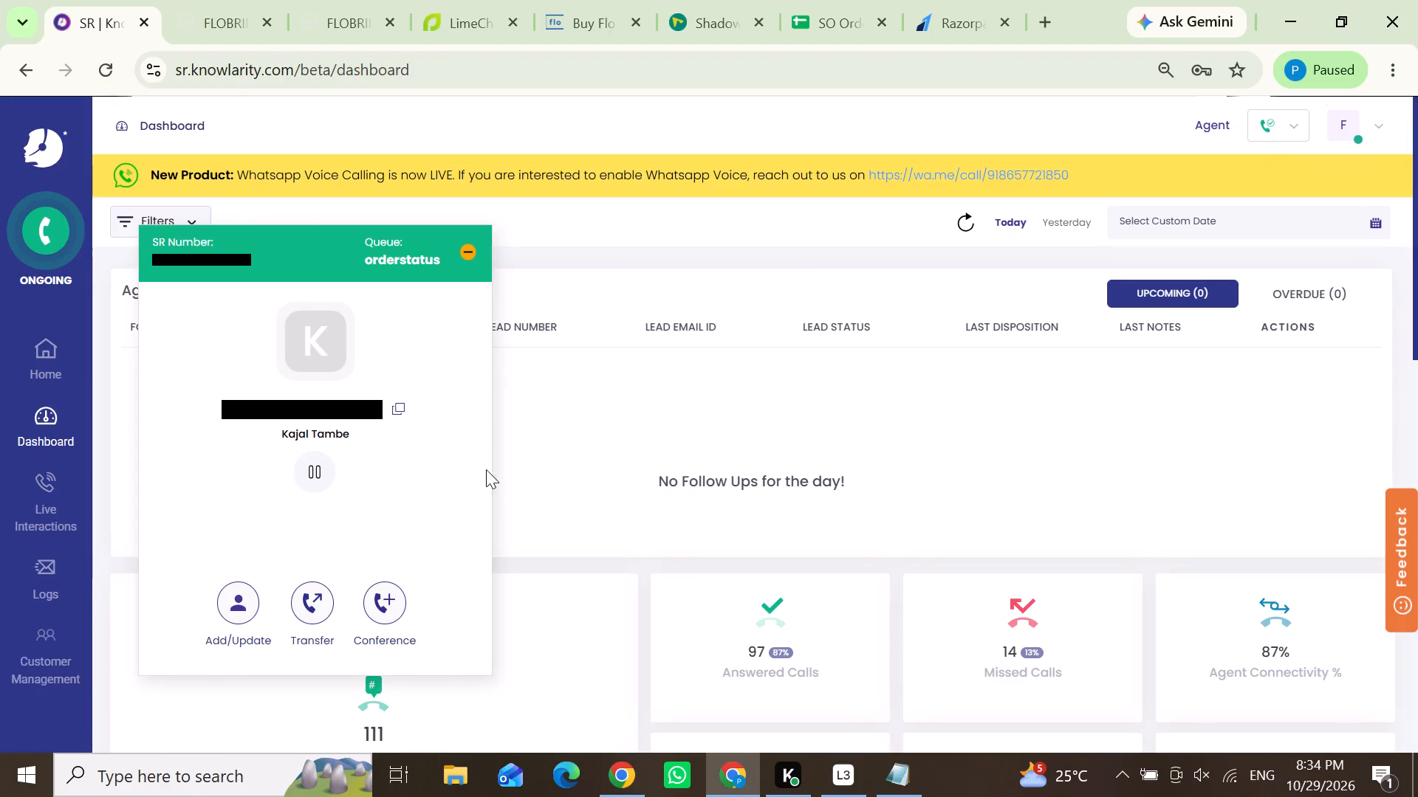
click(401, 424)
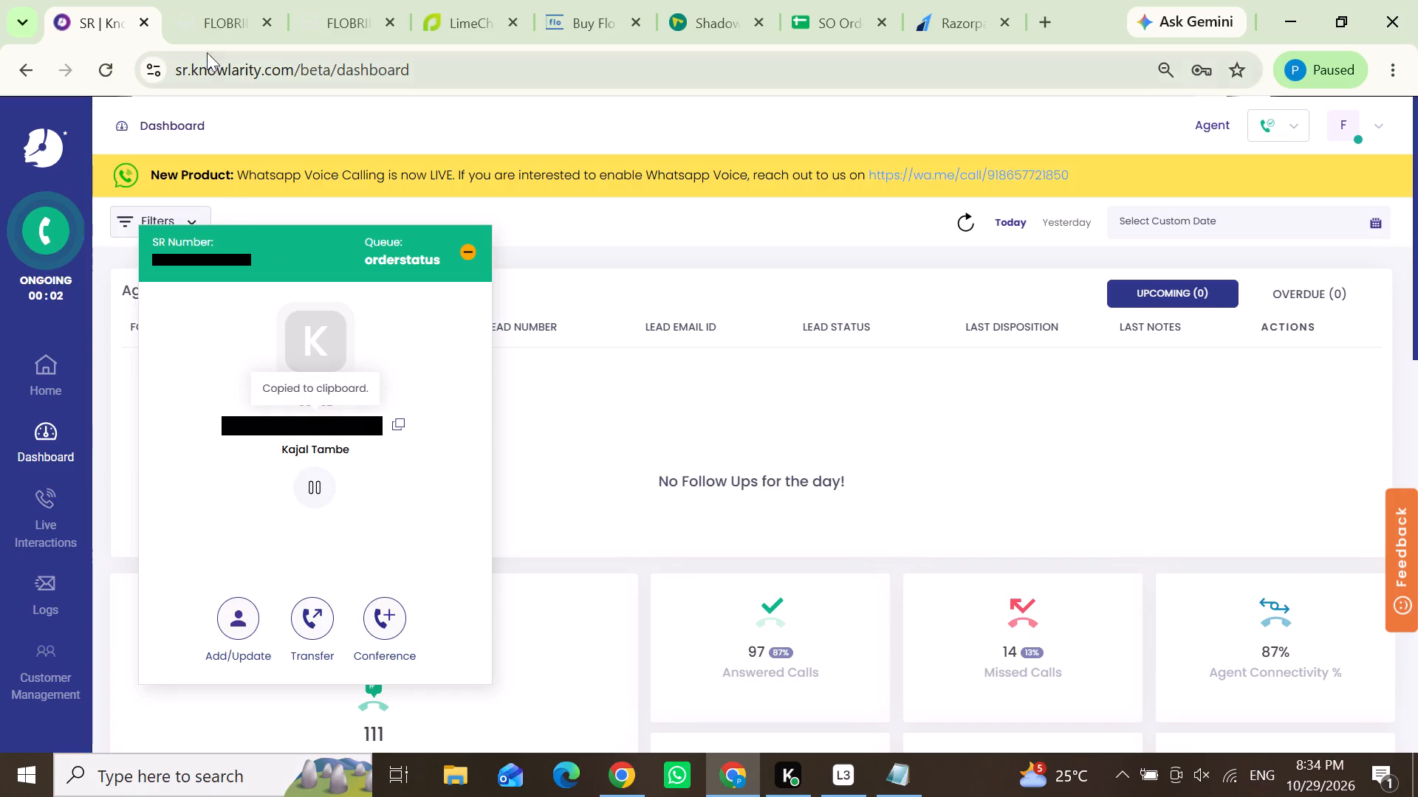
click(206, 20)
drag(605, 196, 445, 195)
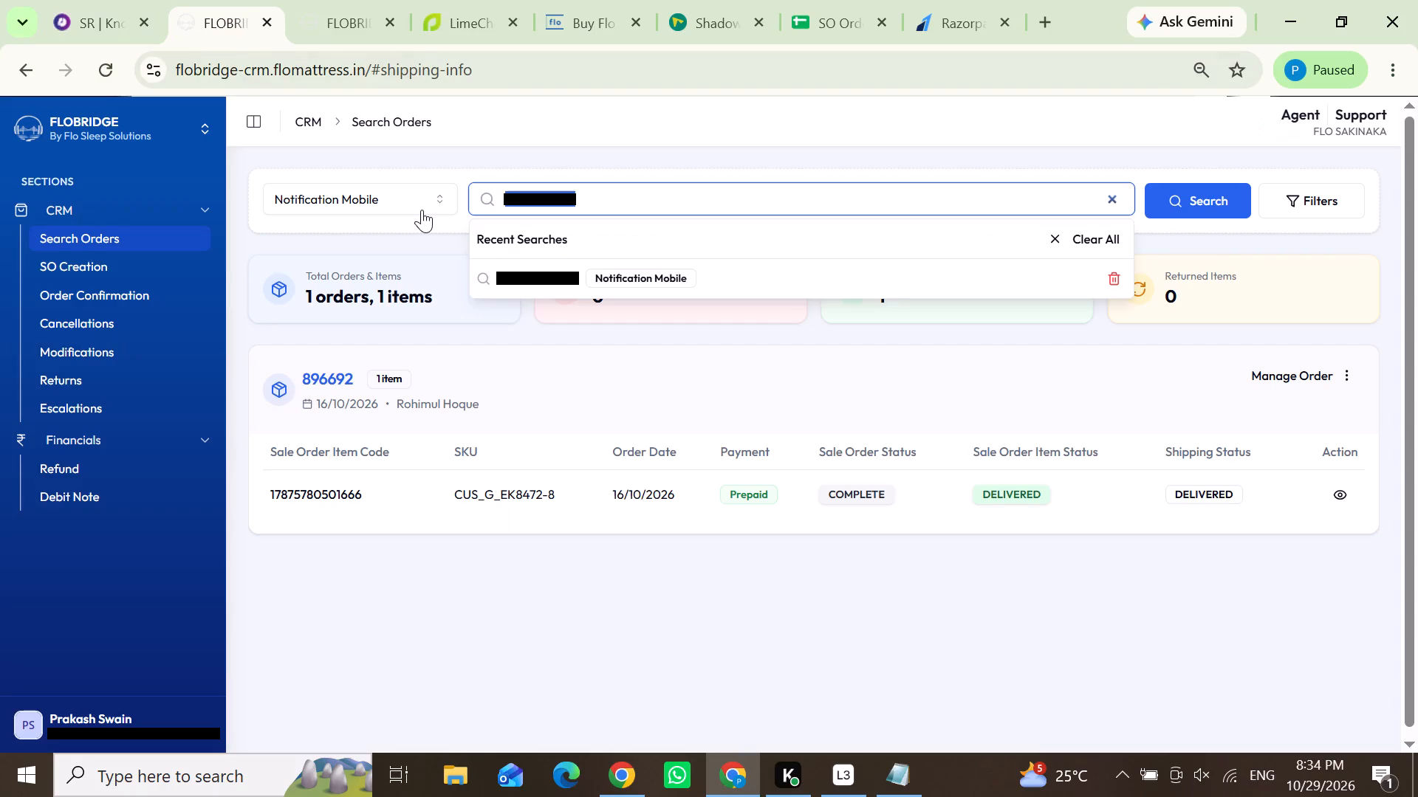
key(ctrl+v)
drag(523, 193, 506, 194)
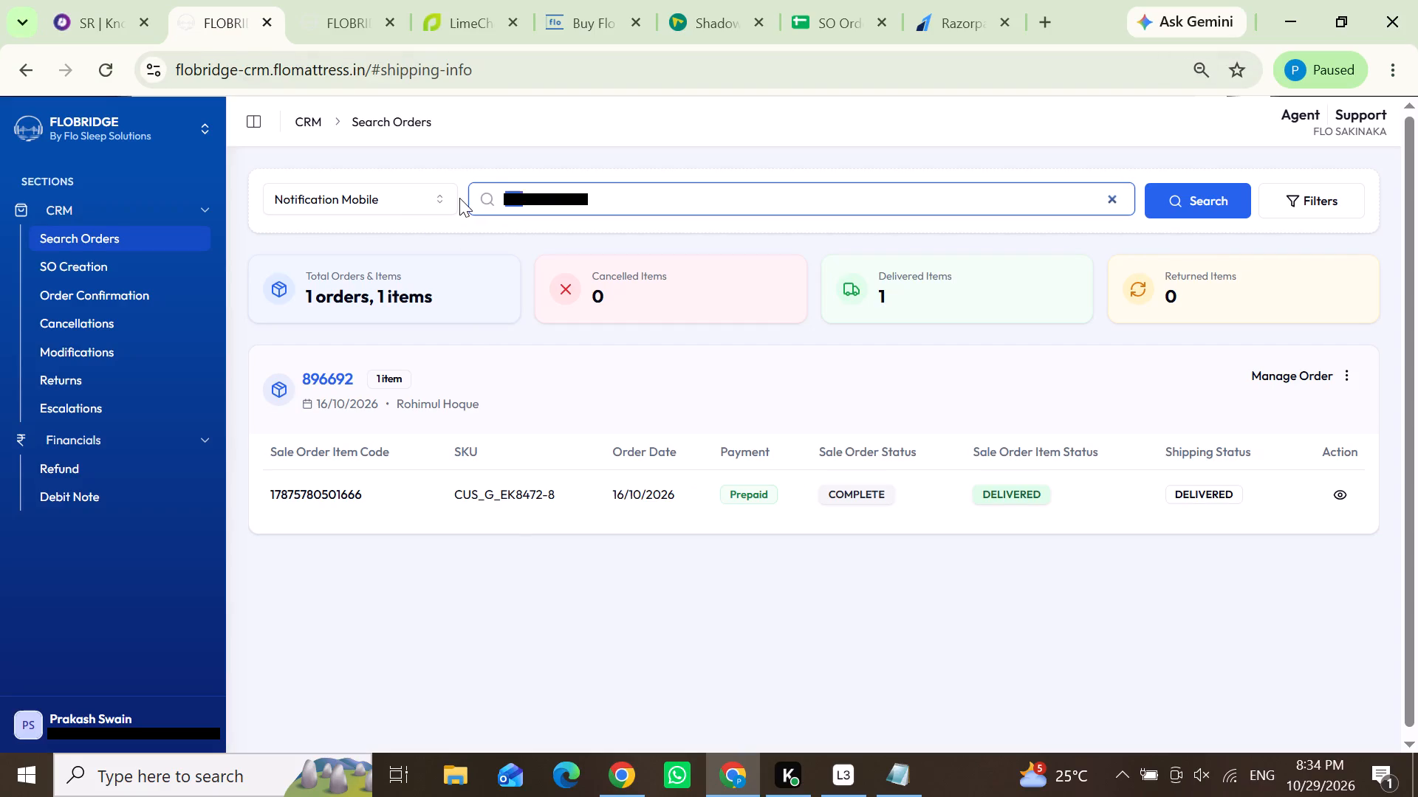
key(BackSpace)
click(1208, 214)
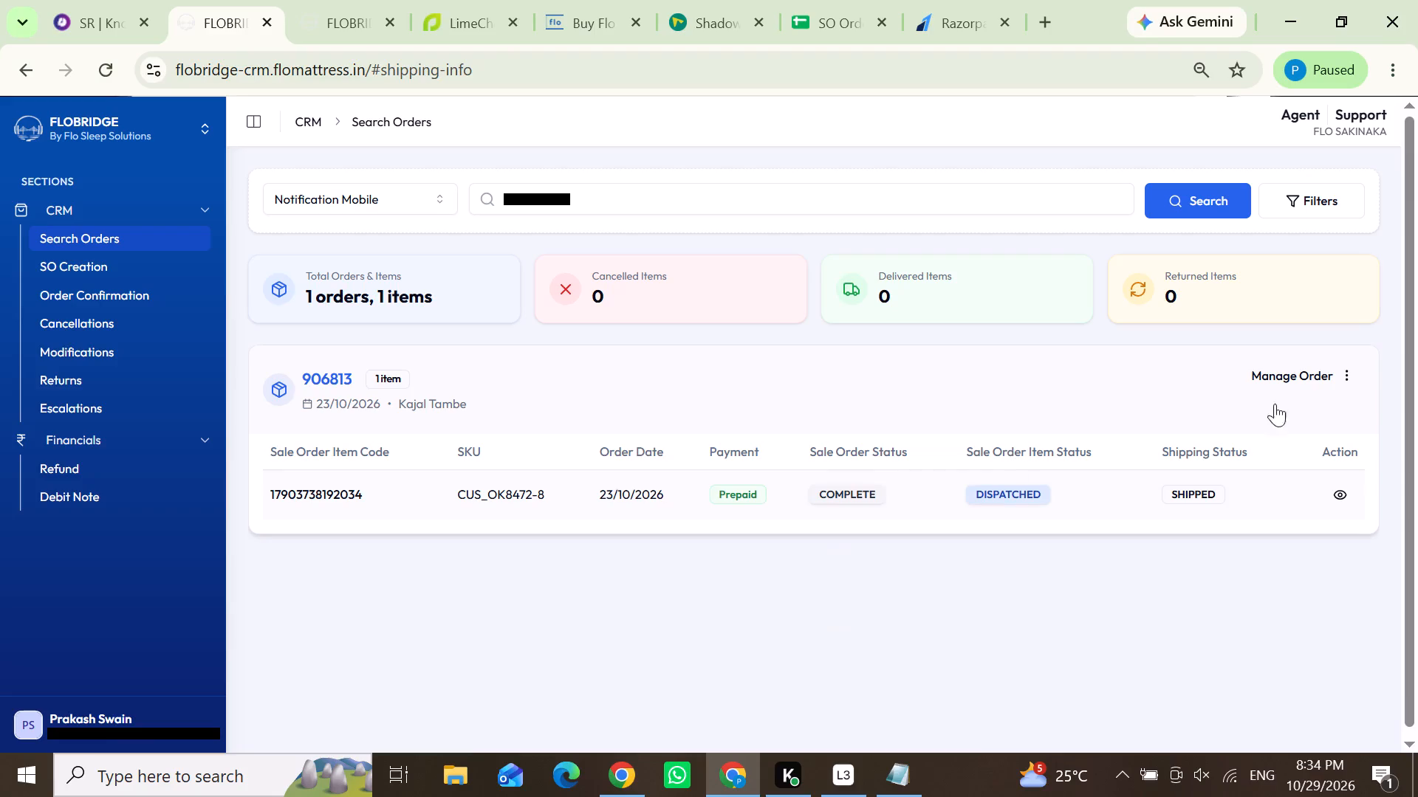
click(1308, 382)
click(1278, 534)
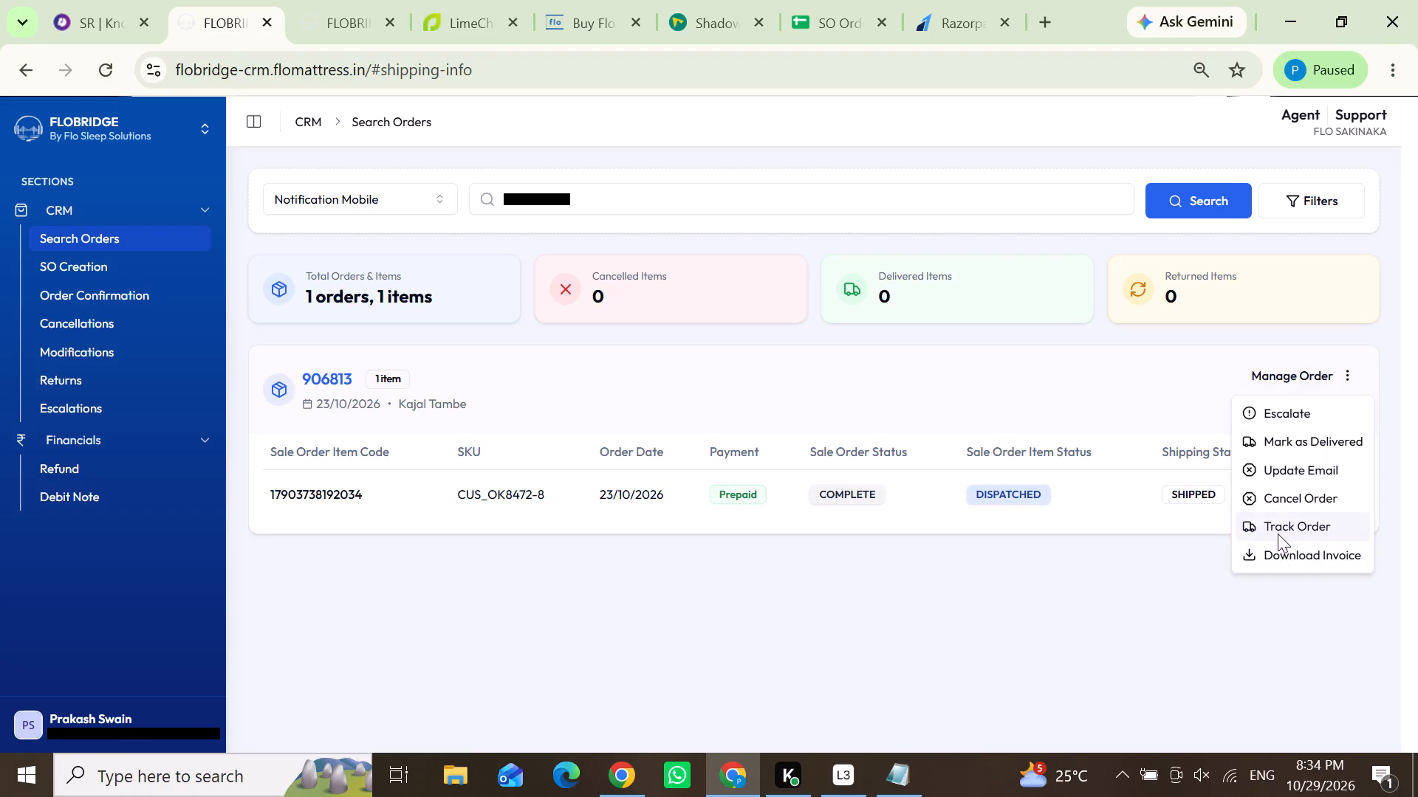
click(810, 435)
click(764, 465)
click(757, 472)
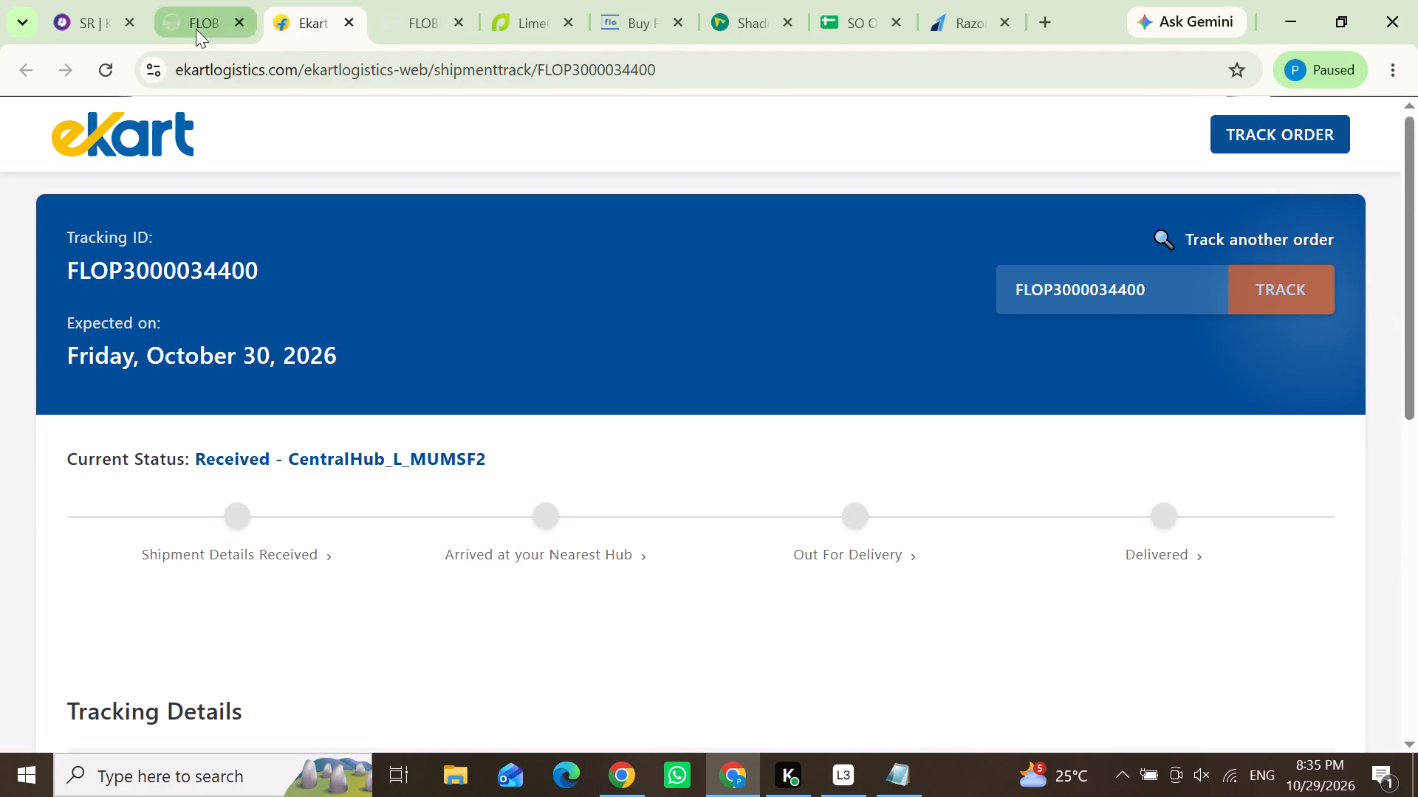
scroll(373, 380, down, 3)
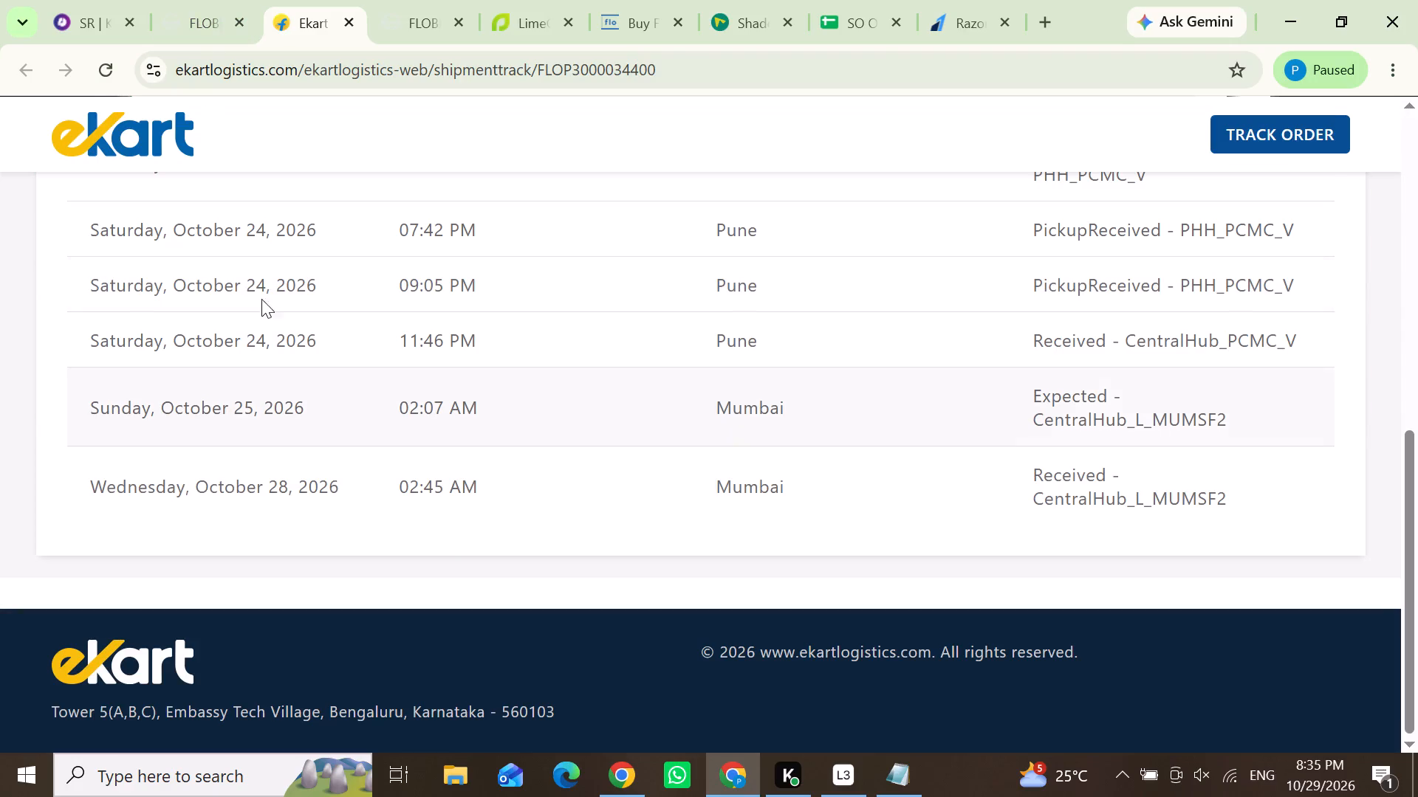
click(177, 0)
click(405, 408)
drag(354, 382, 305, 381)
key(ctrl+c)
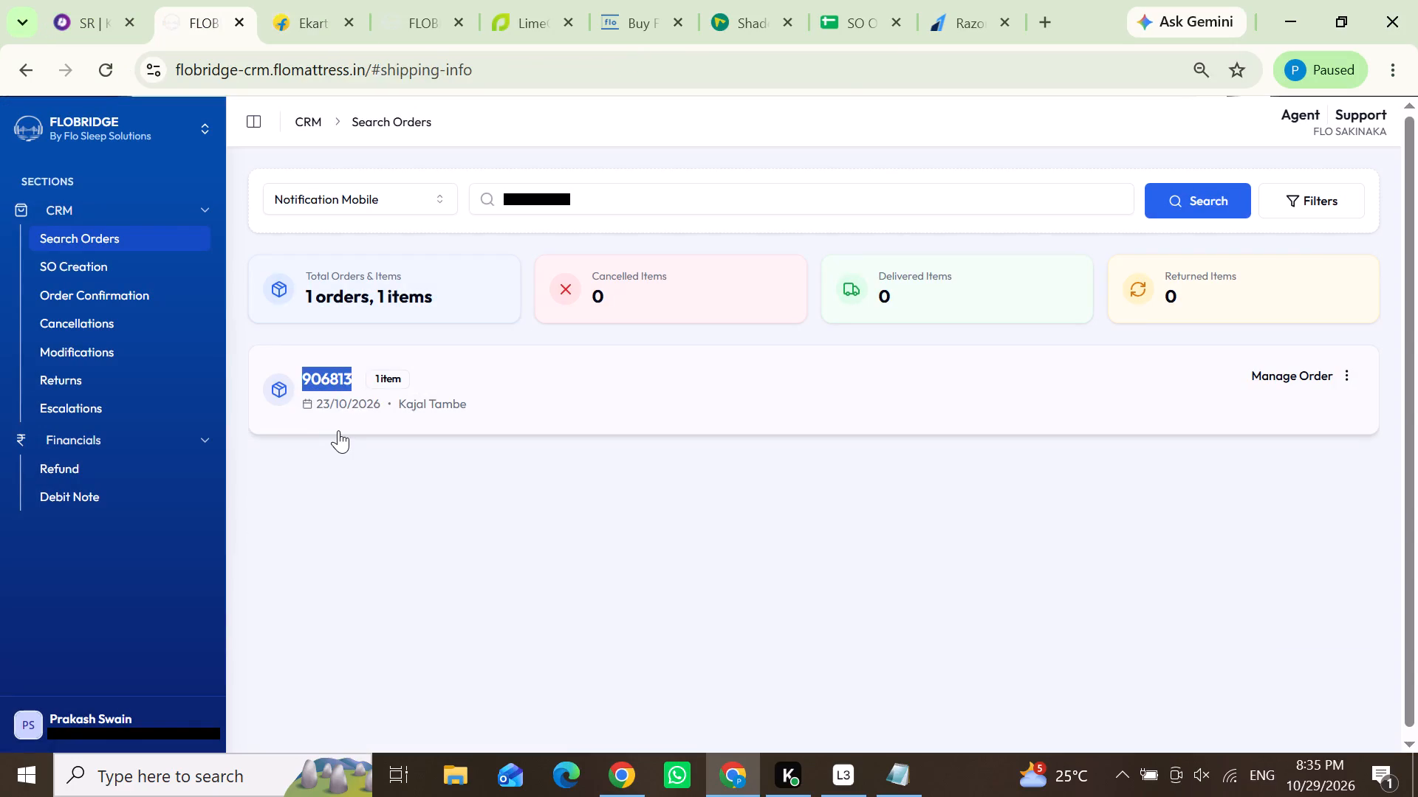
click(95, 11)
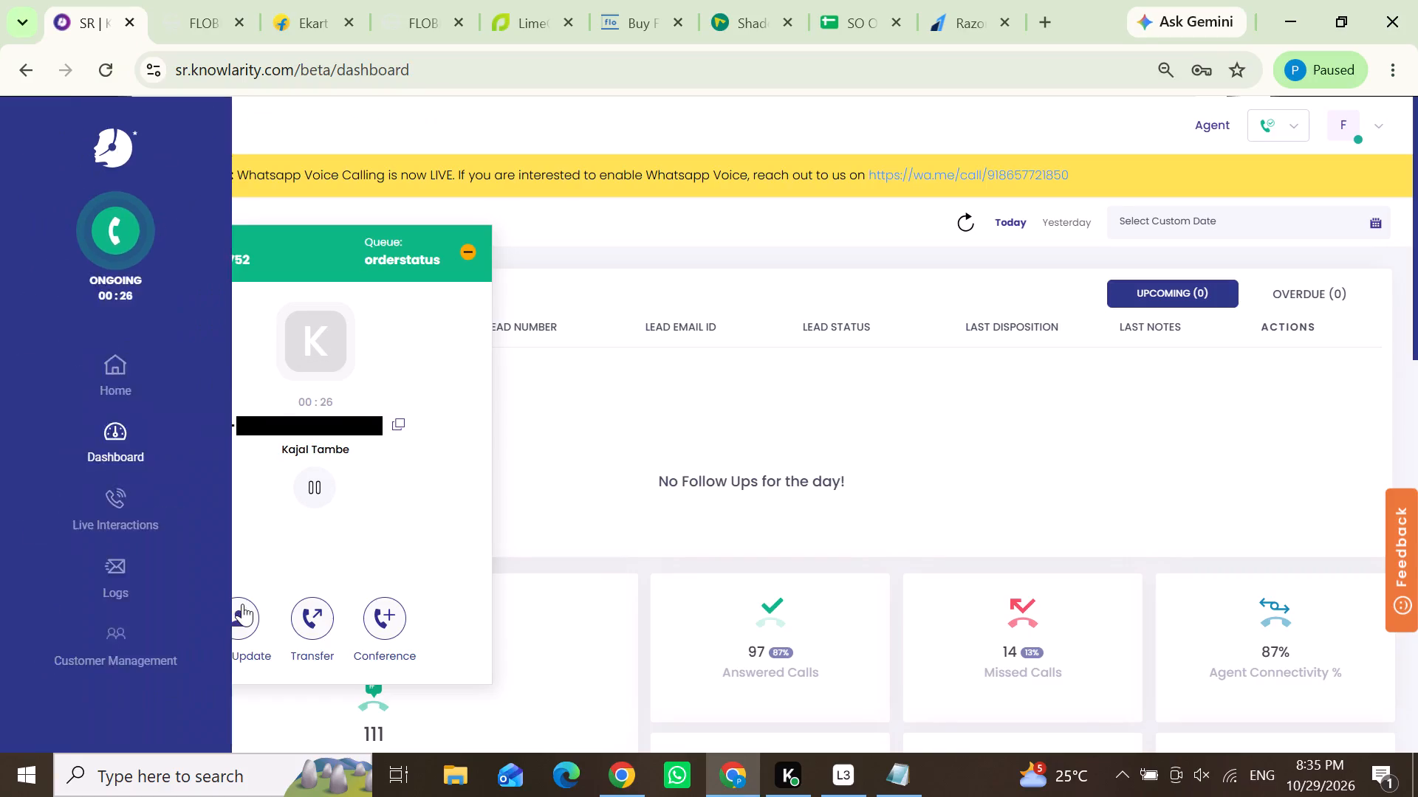
click(243, 606)
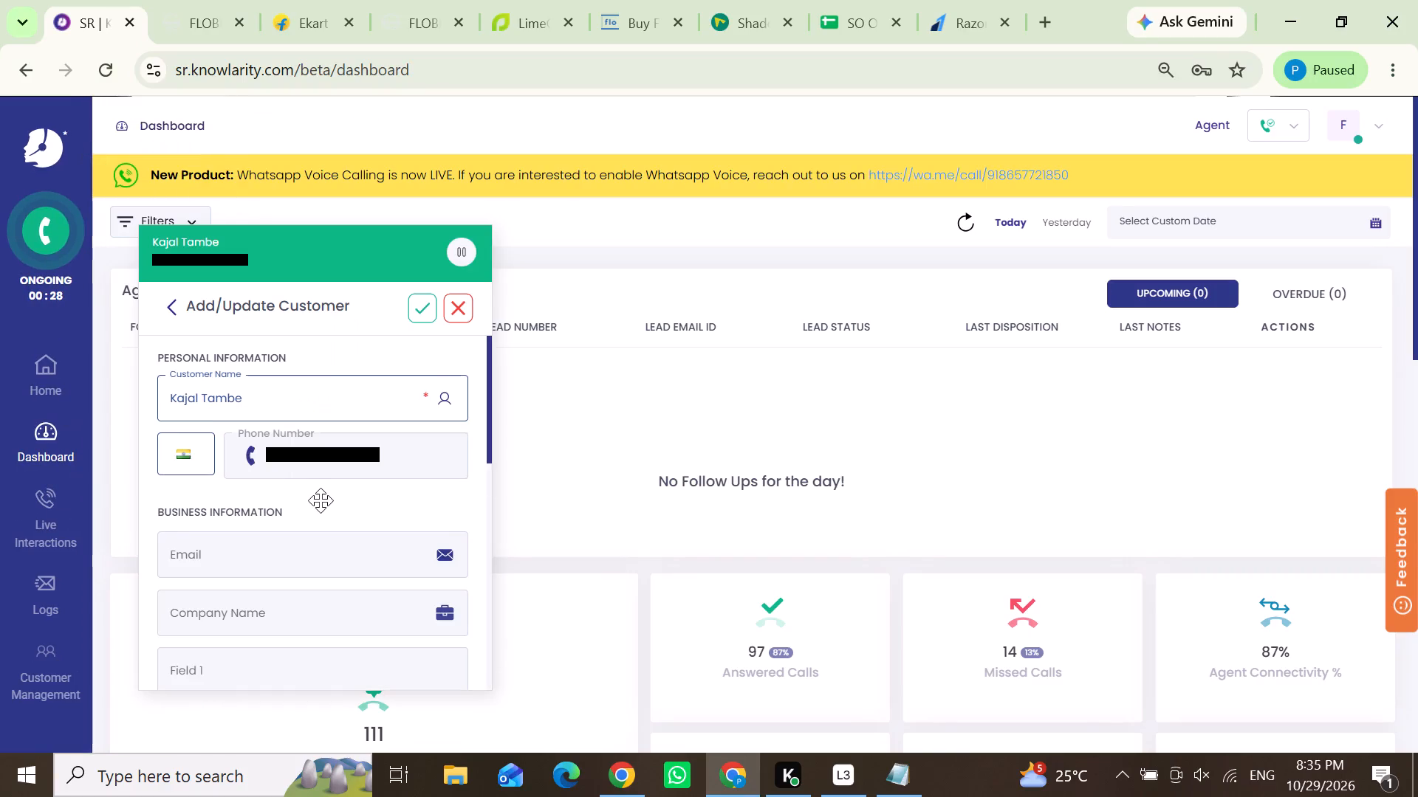
scroll(320, 501, down, 1)
click(272, 534)
drag(287, 604, 291, 627)
click(237, 640)
click(236, 663)
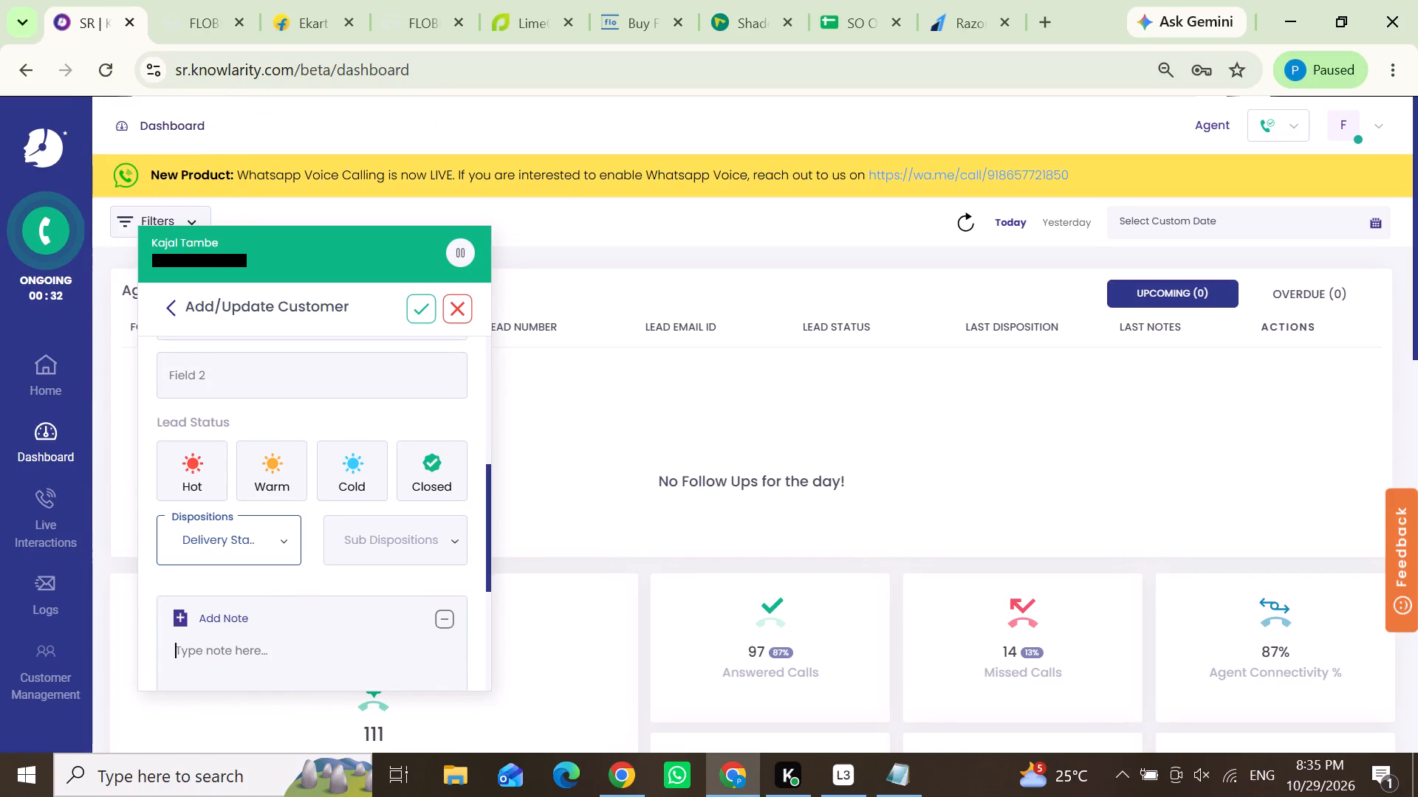
key(ctrl+v)
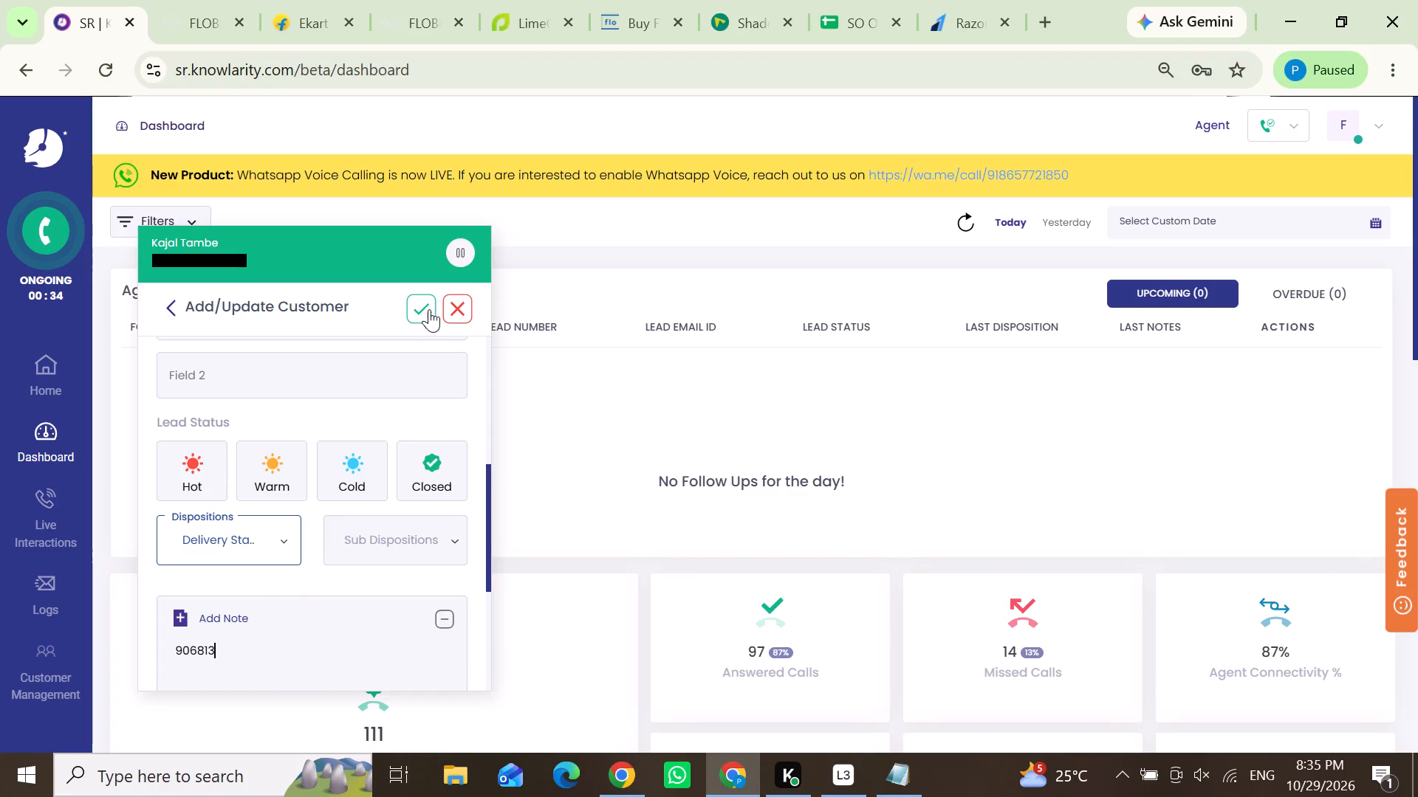
click(417, 303)
click(188, 17)
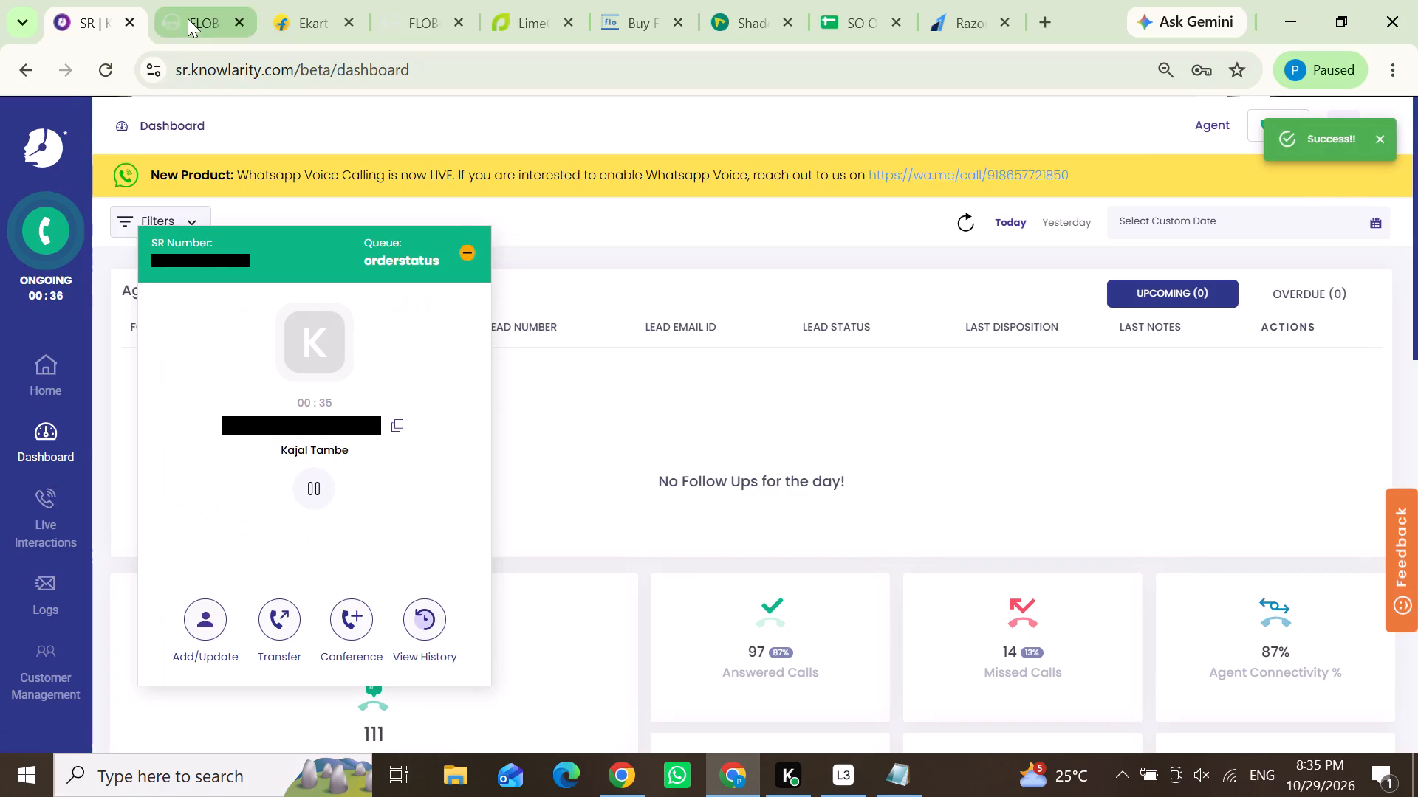
click(595, 404)
click(1329, 495)
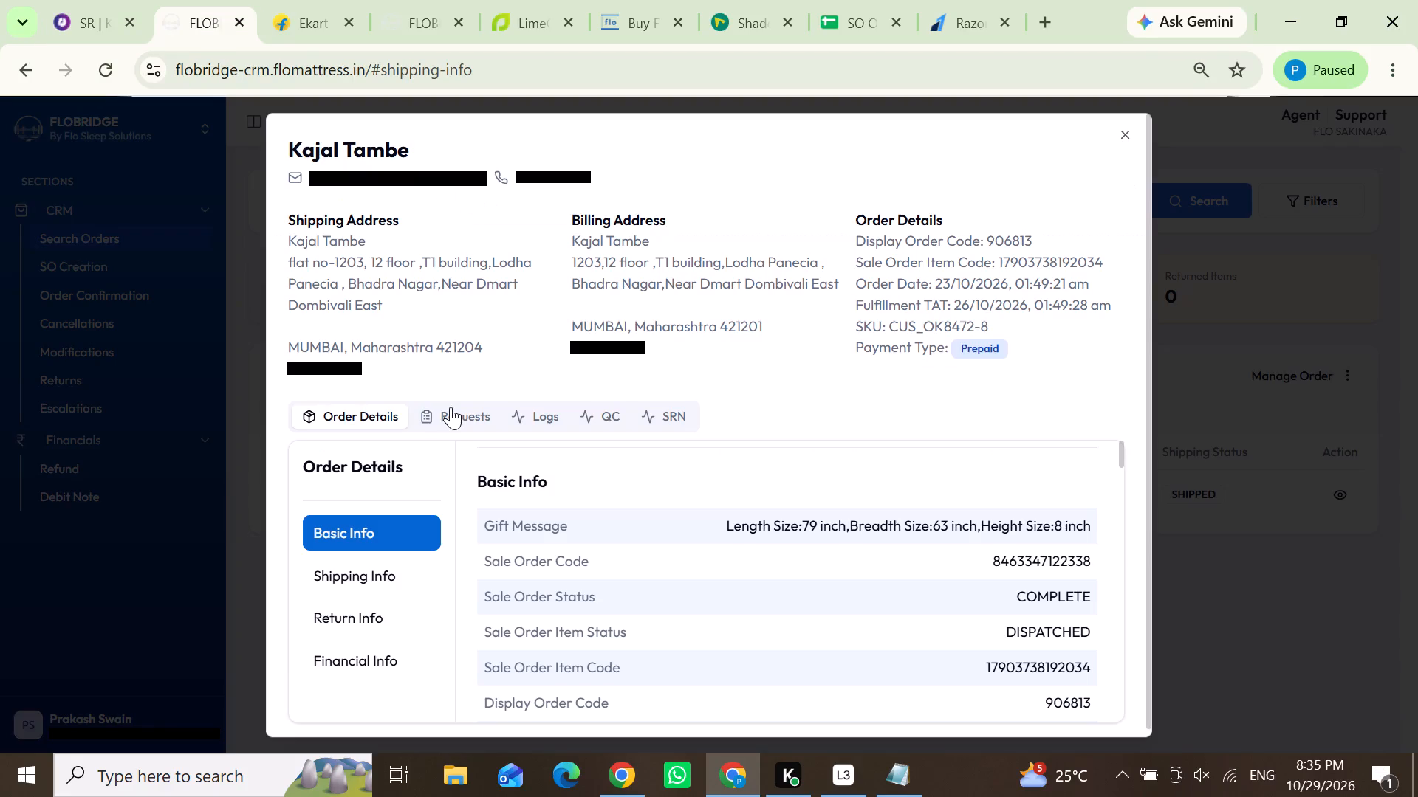
click(247, 353)
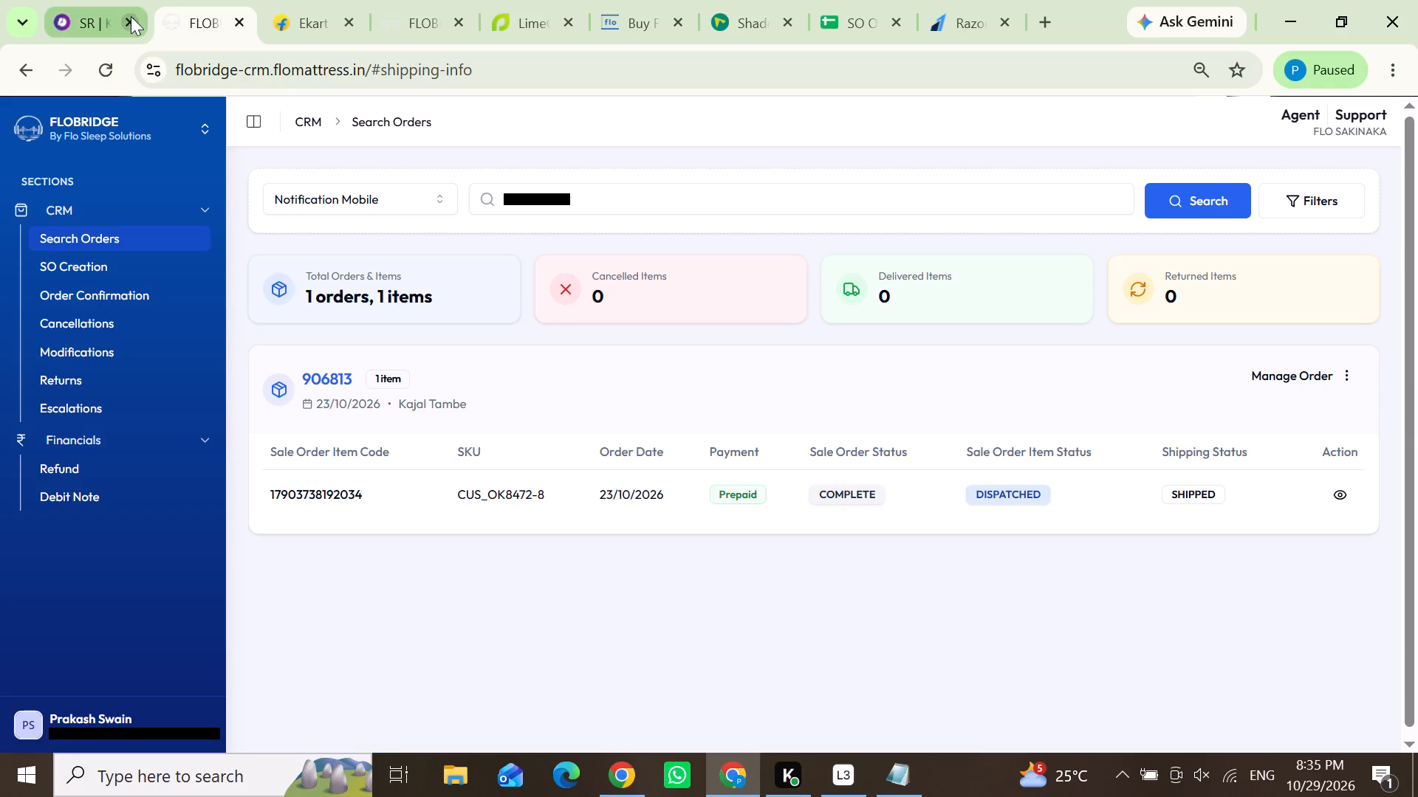
drag(397, 407, 398, 407)
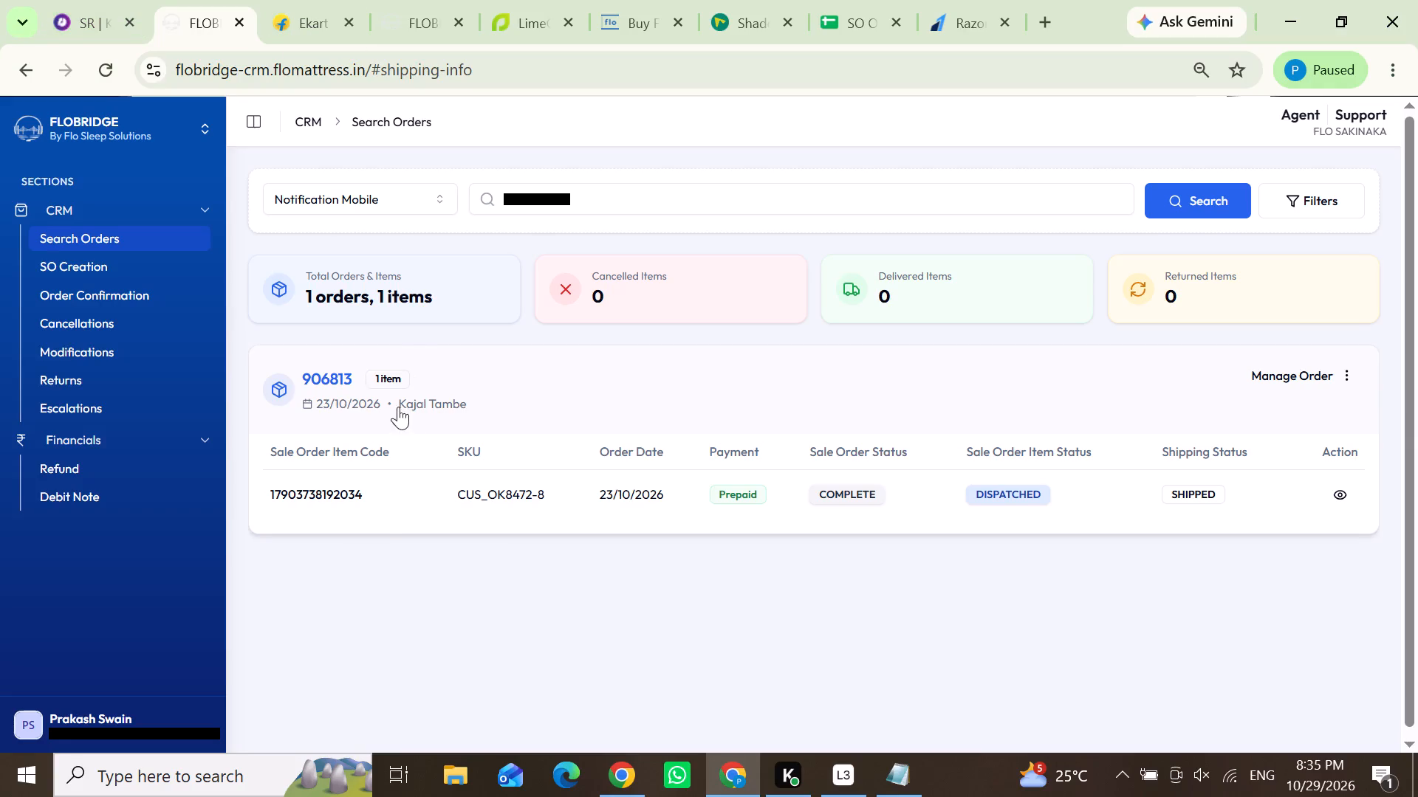
drag(398, 407, 428, 407)
drag(428, 407, 427, 410)
click(652, 417)
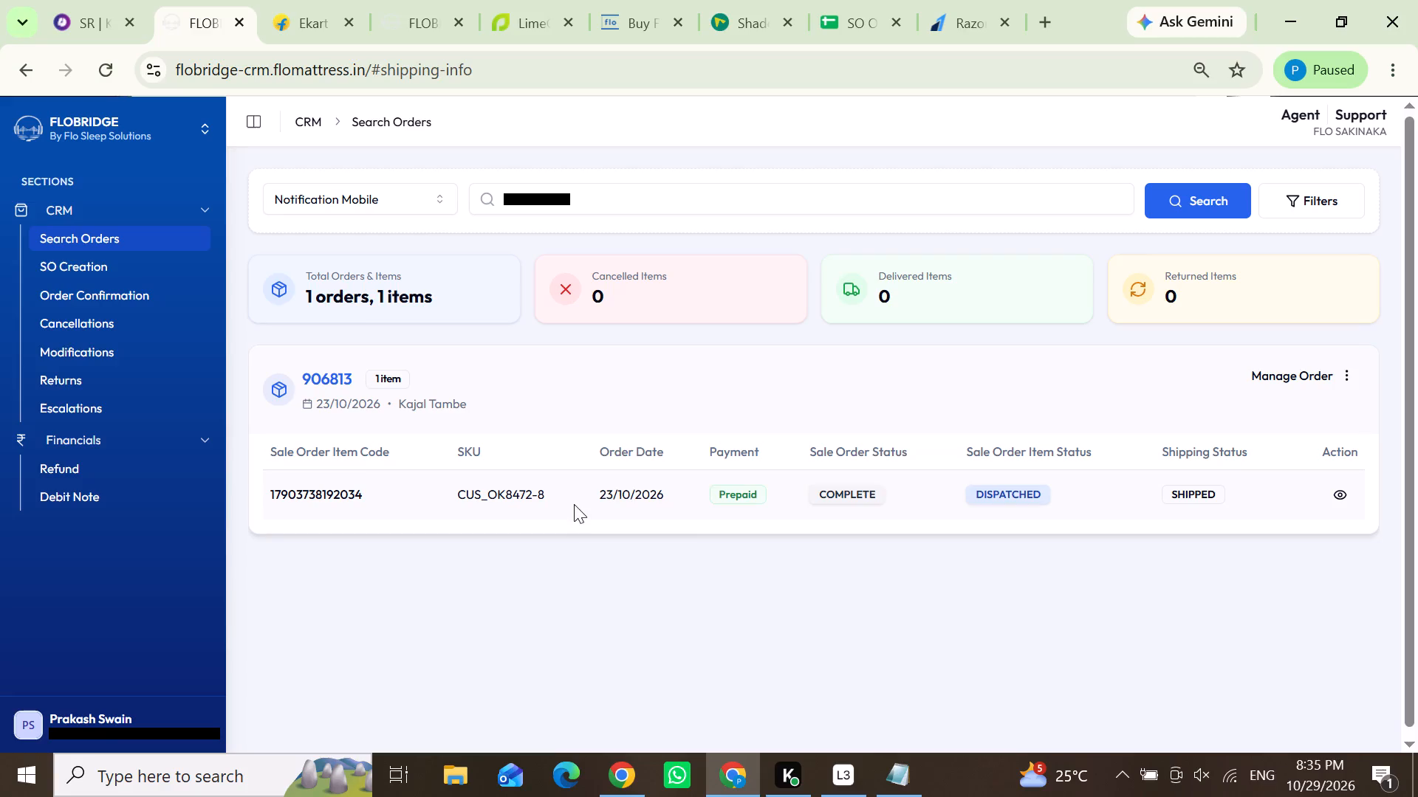
click(307, 0)
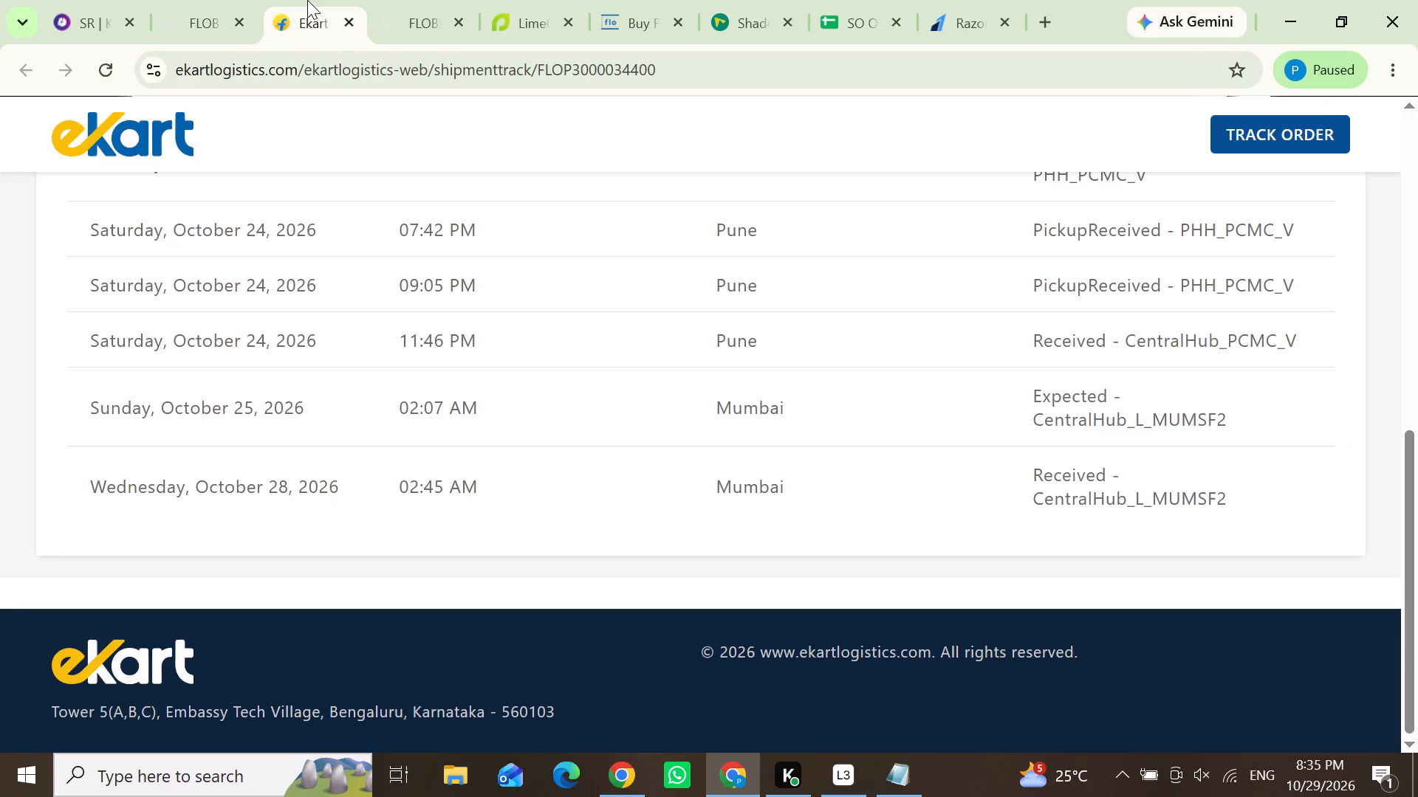
scroll(743, 451, up, 2)
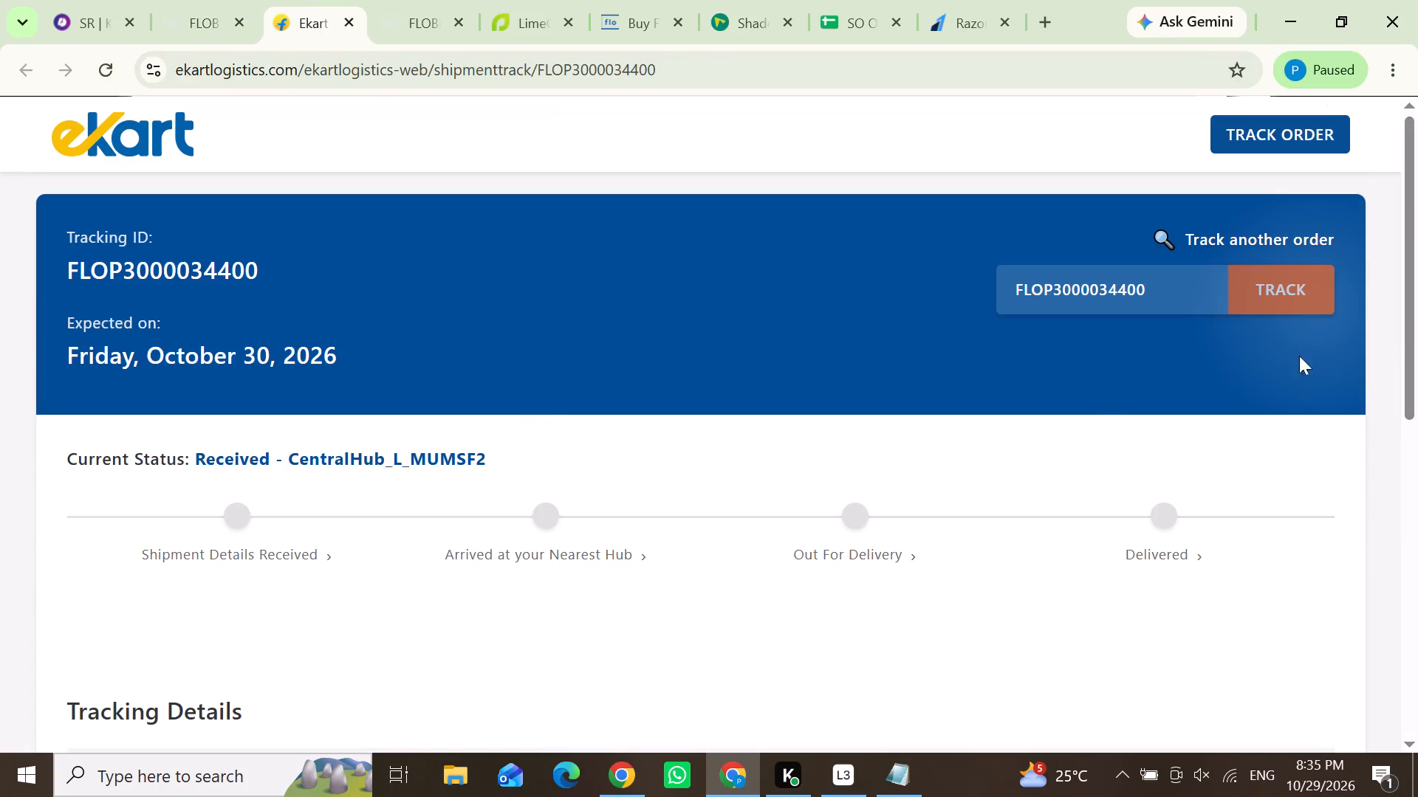
click(193, 0)
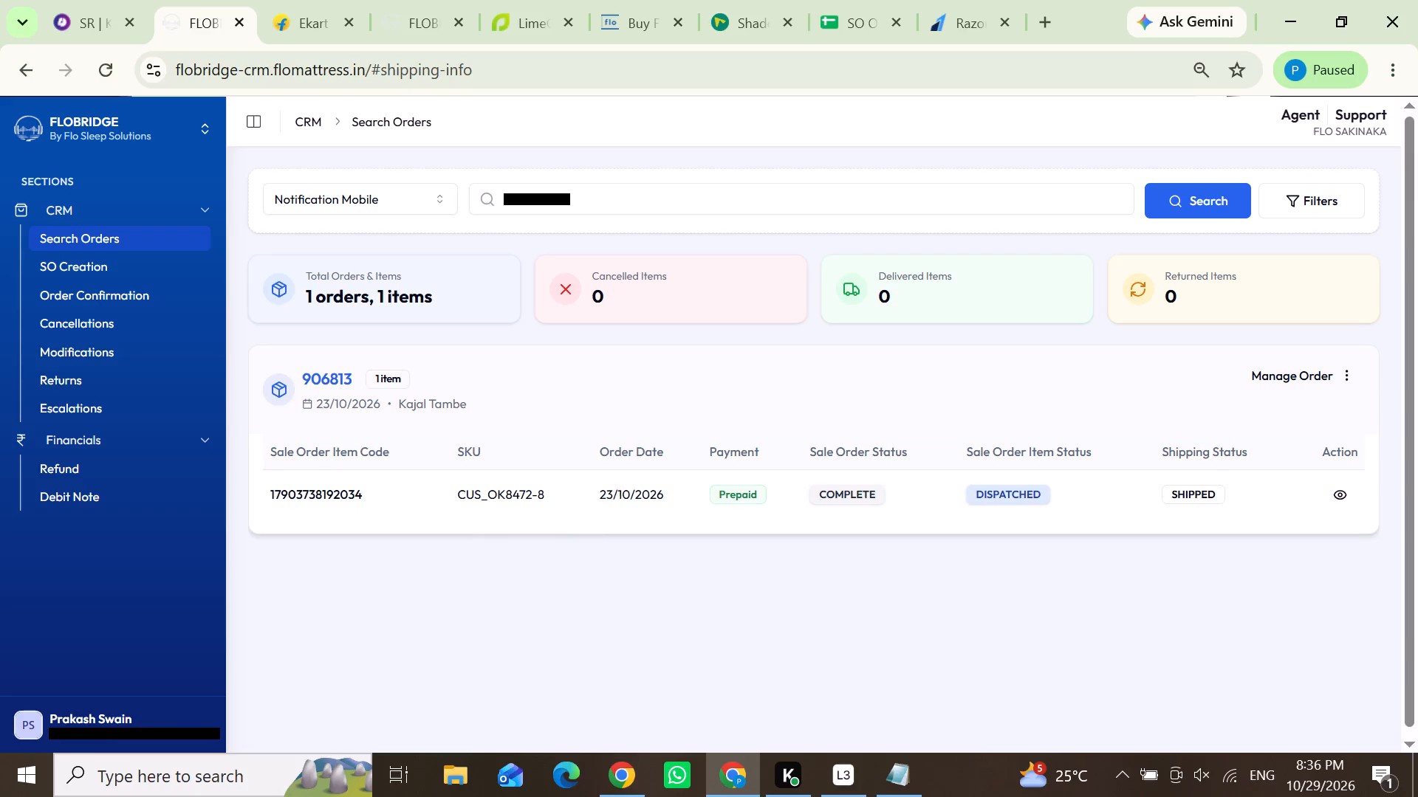
click(304, 32)
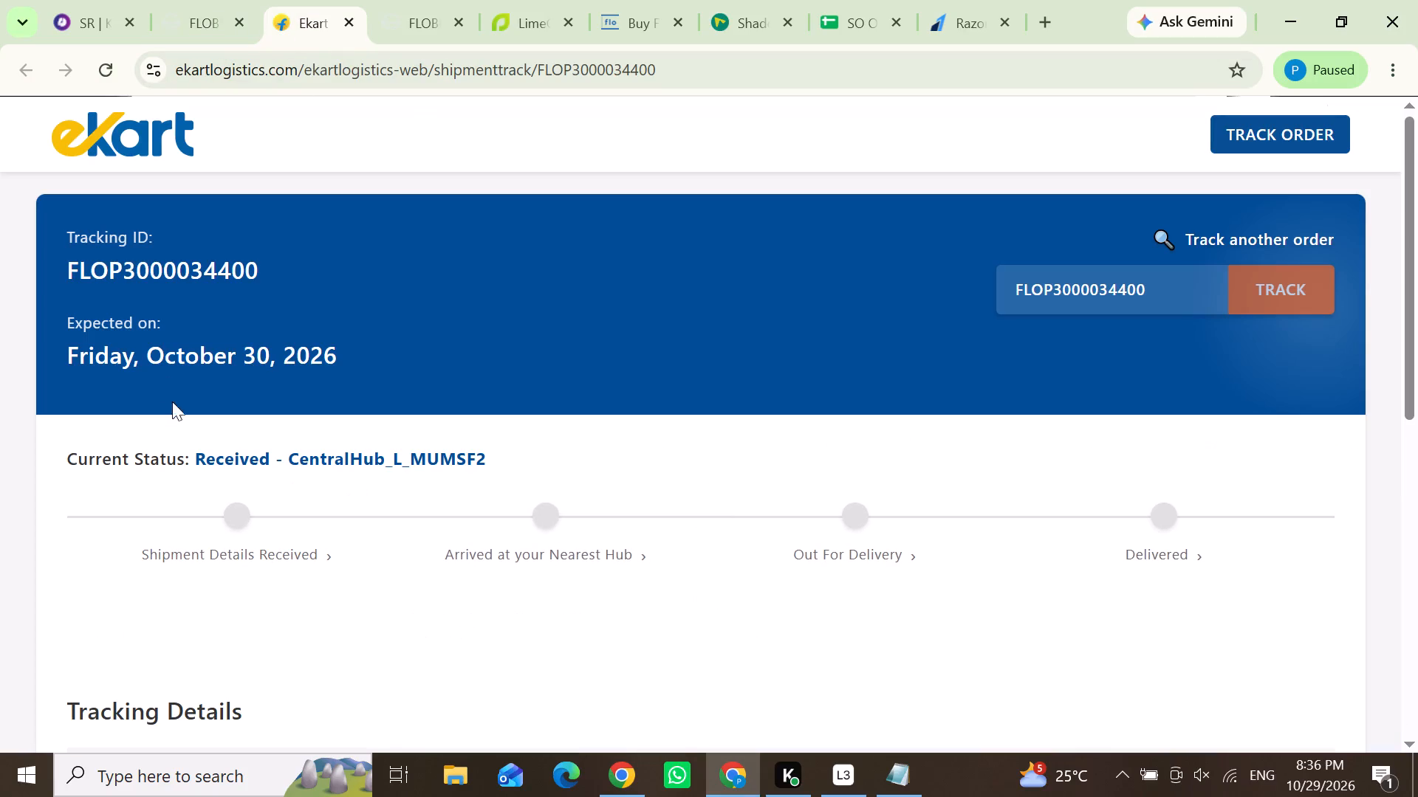
drag(148, 354, 380, 359)
click(199, 0)
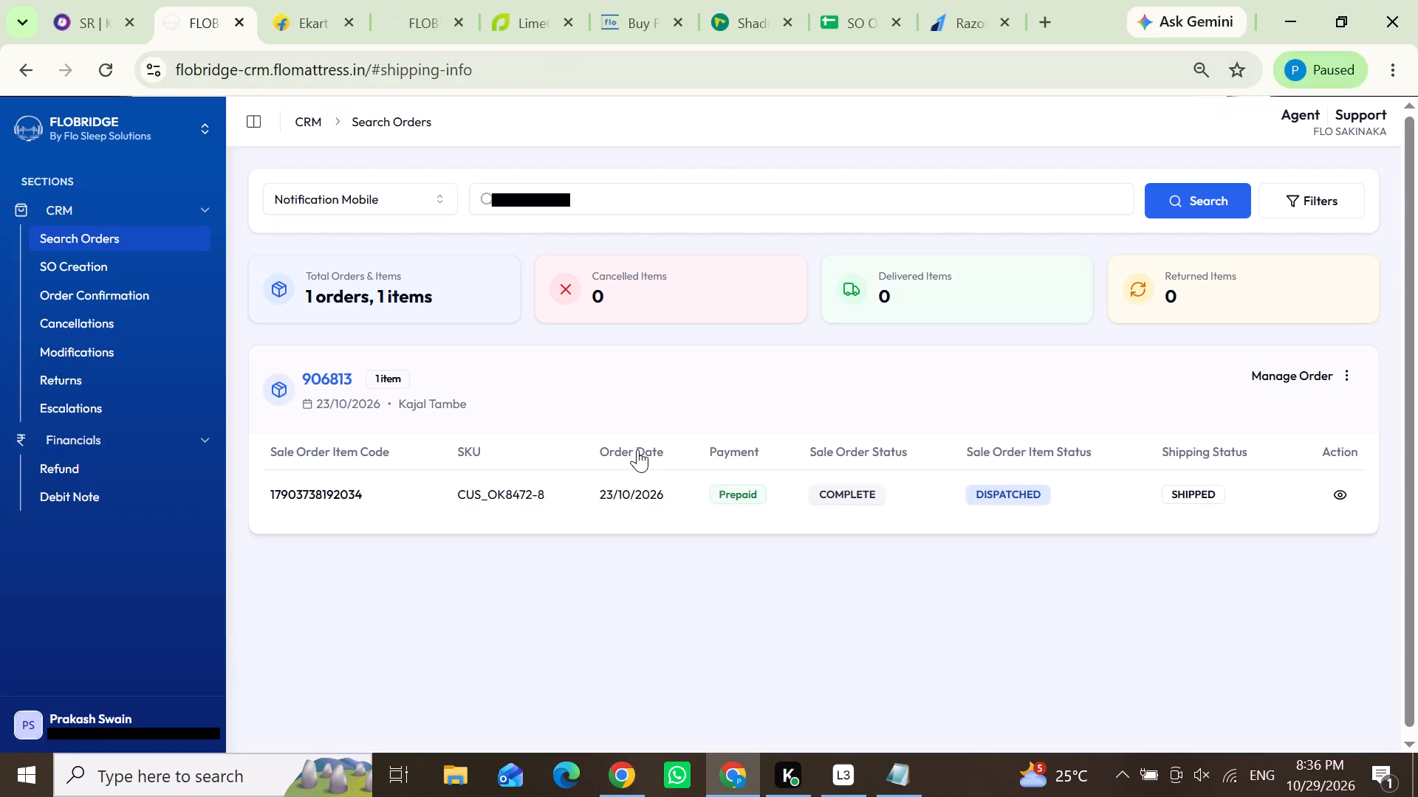
drag(676, 491, 593, 490)
click(586, 511)
drag(560, 489, 545, 488)
drag(545, 488, 447, 486)
click(438, 518)
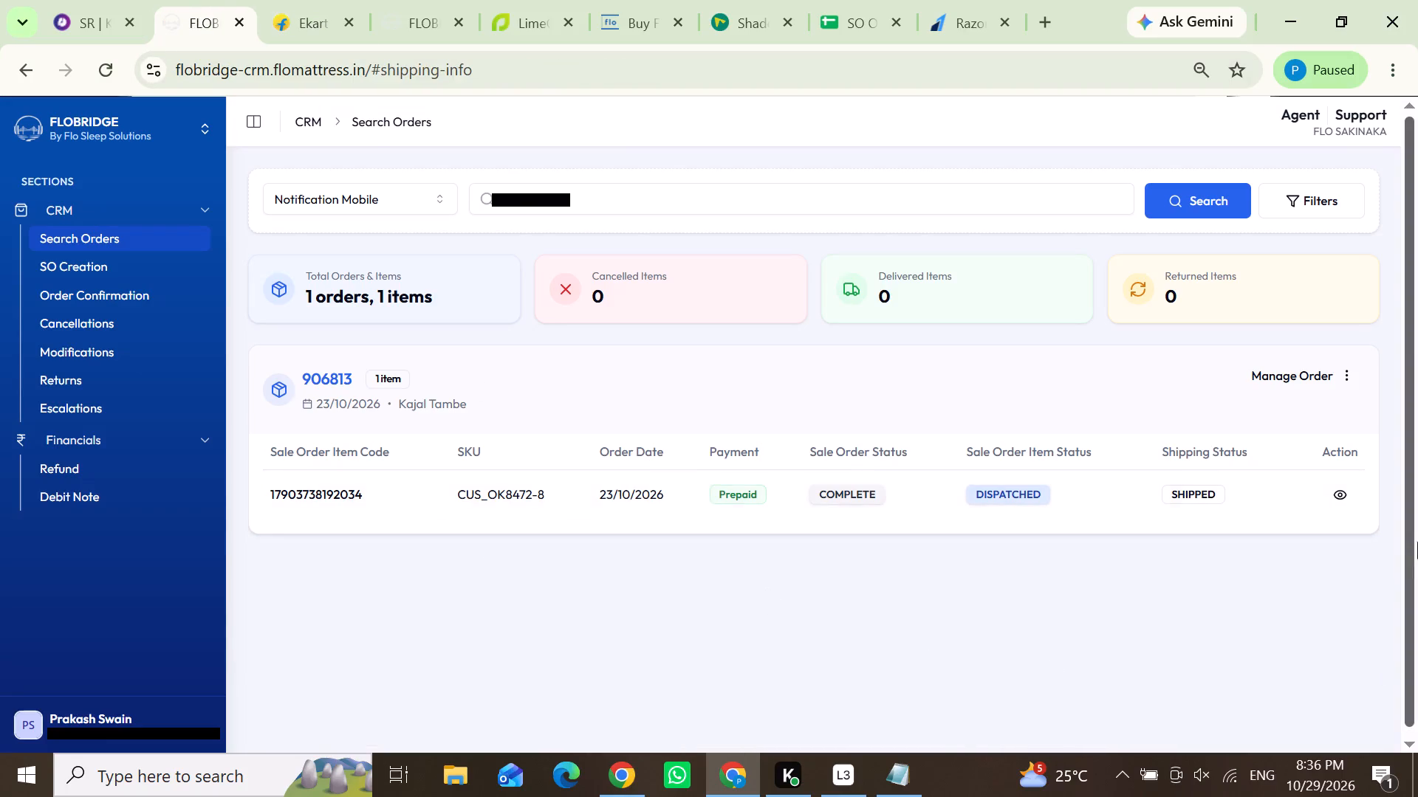
Switch to Knowlarity, reload today's dashboard figures and review the agent's available, on-call, break and wrap-up times.
click(82, 0)
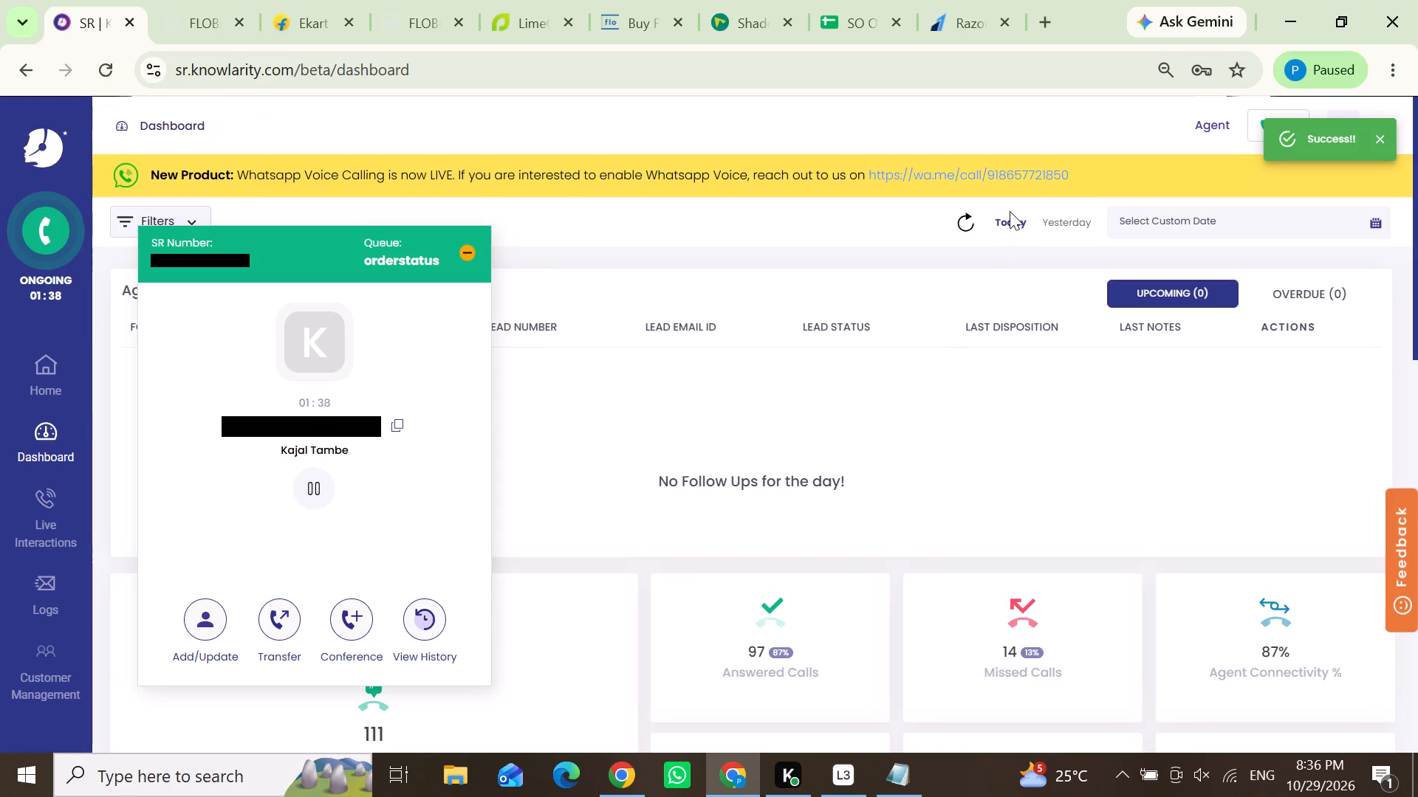
click(1010, 219)
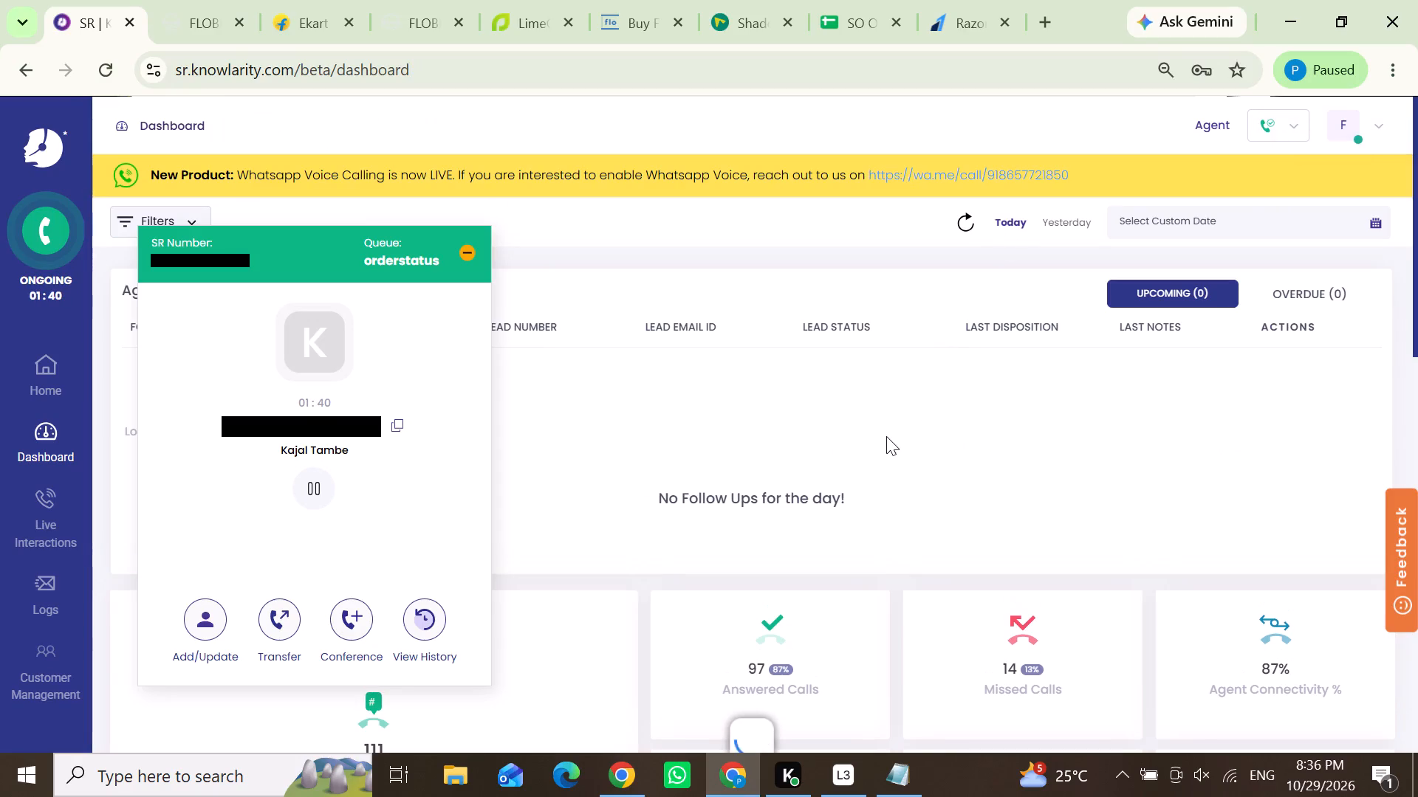
scroll(886, 436, down, 3)
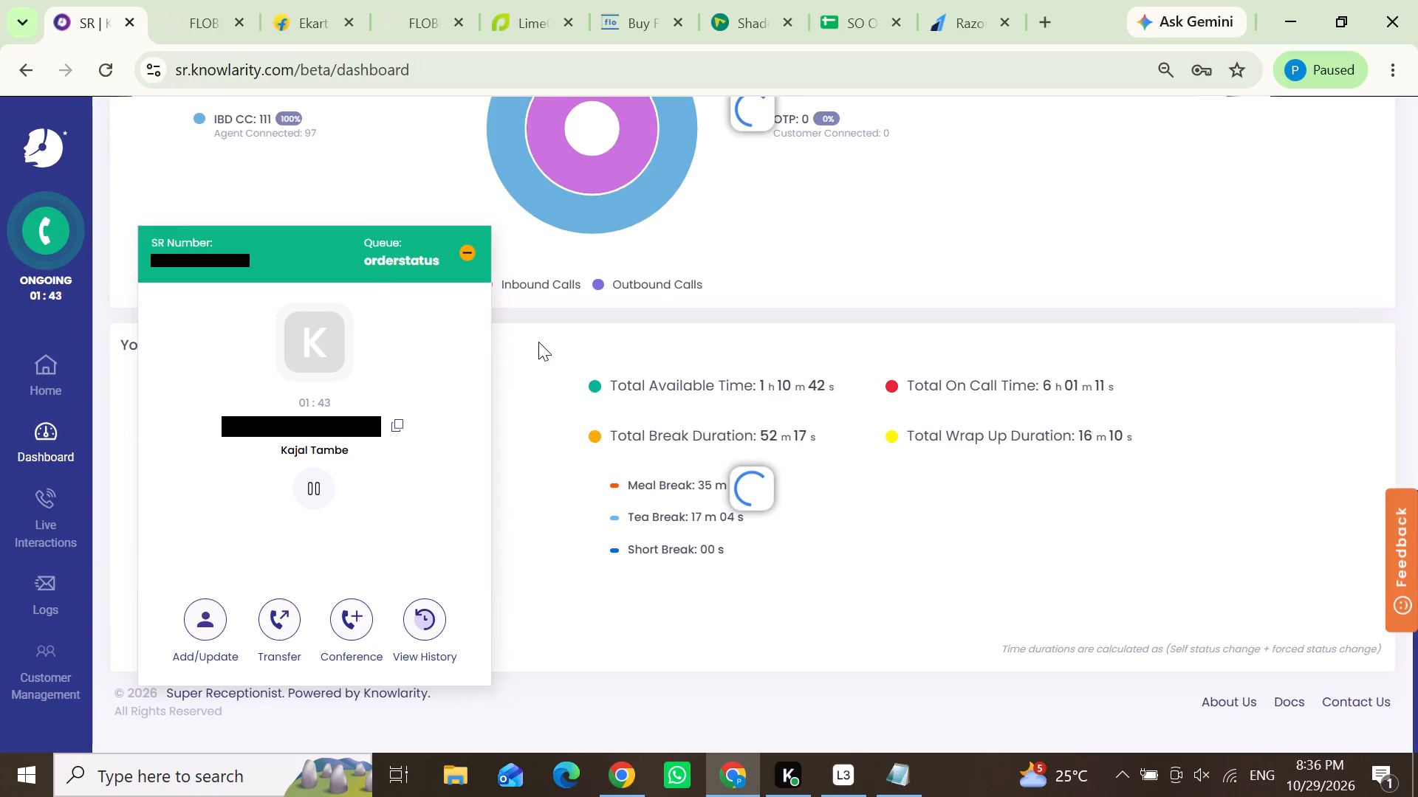
Record the Delivery Status disposition for the ongoing Knowlarity call and save the customer update without a note.
click(205, 624)
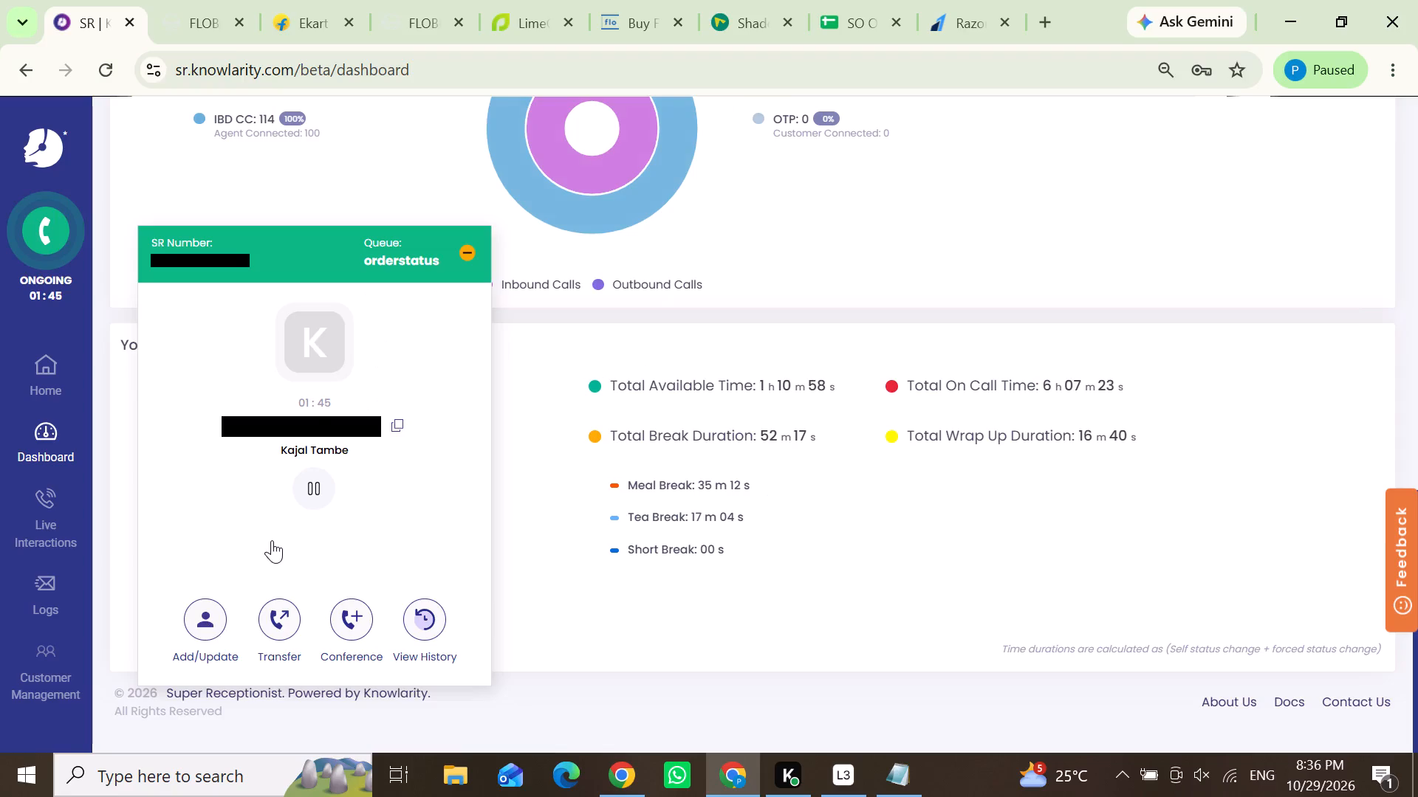
scroll(295, 519, down, 2)
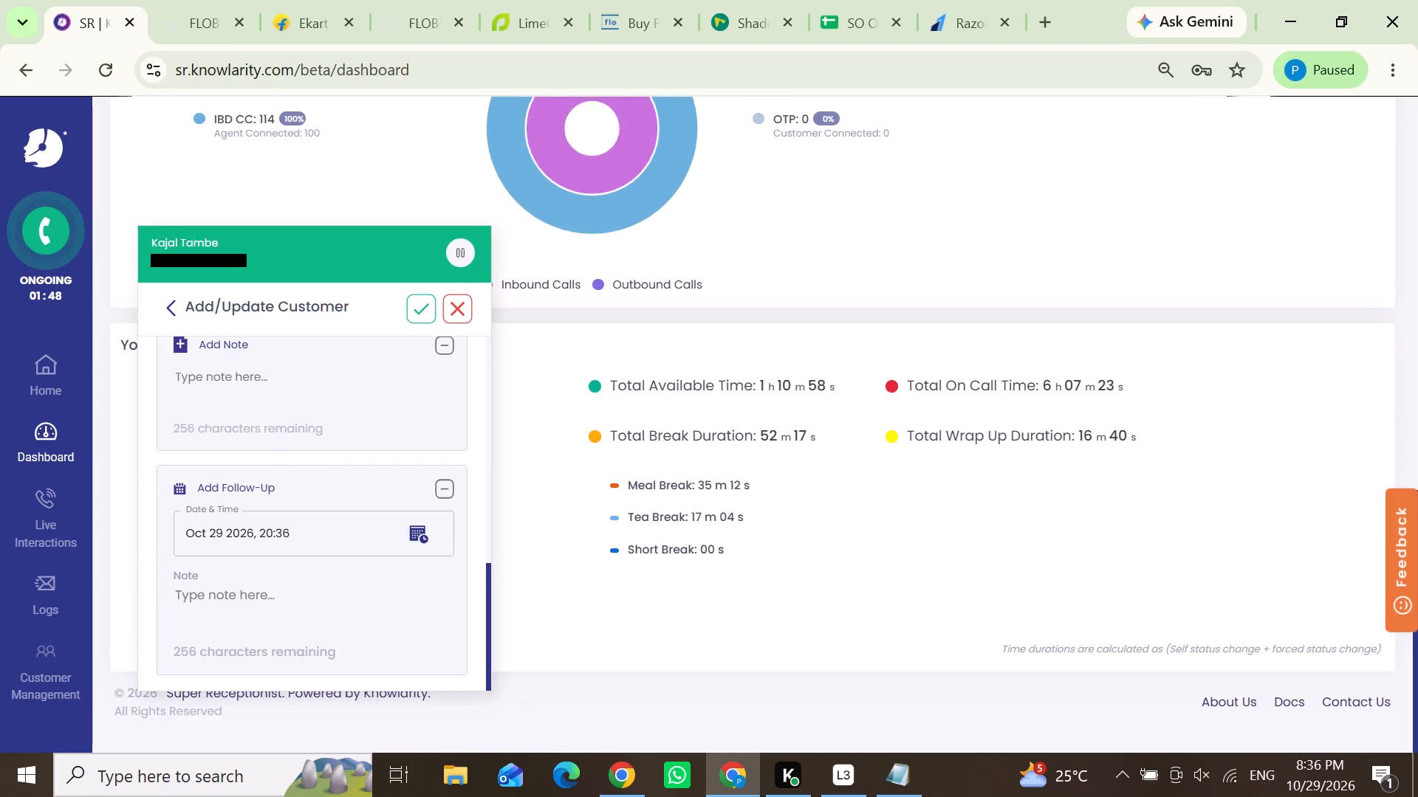
scroll(277, 395, up, 1)
click(281, 626)
scroll(402, 522, down, 1)
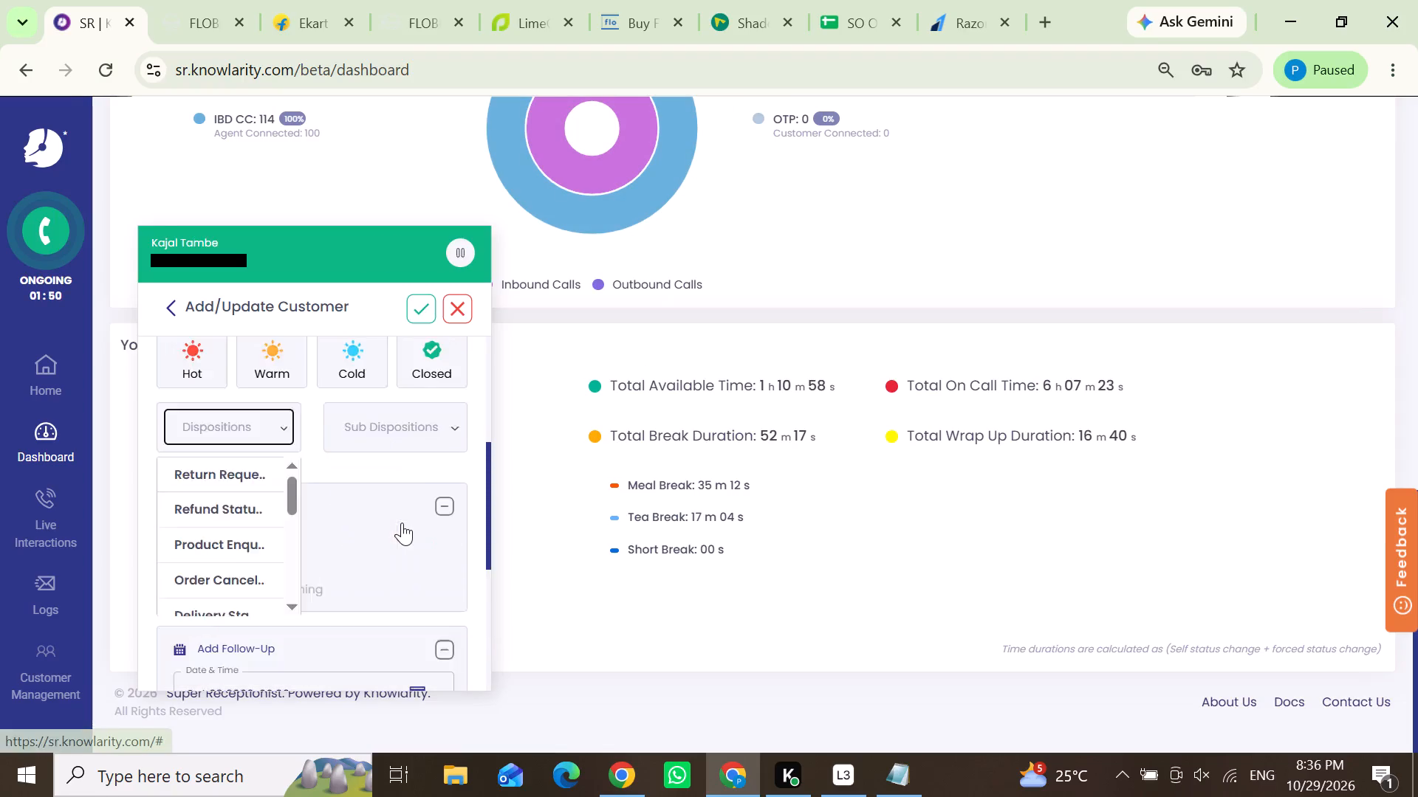
drag(290, 345, 291, 351)
click(242, 416)
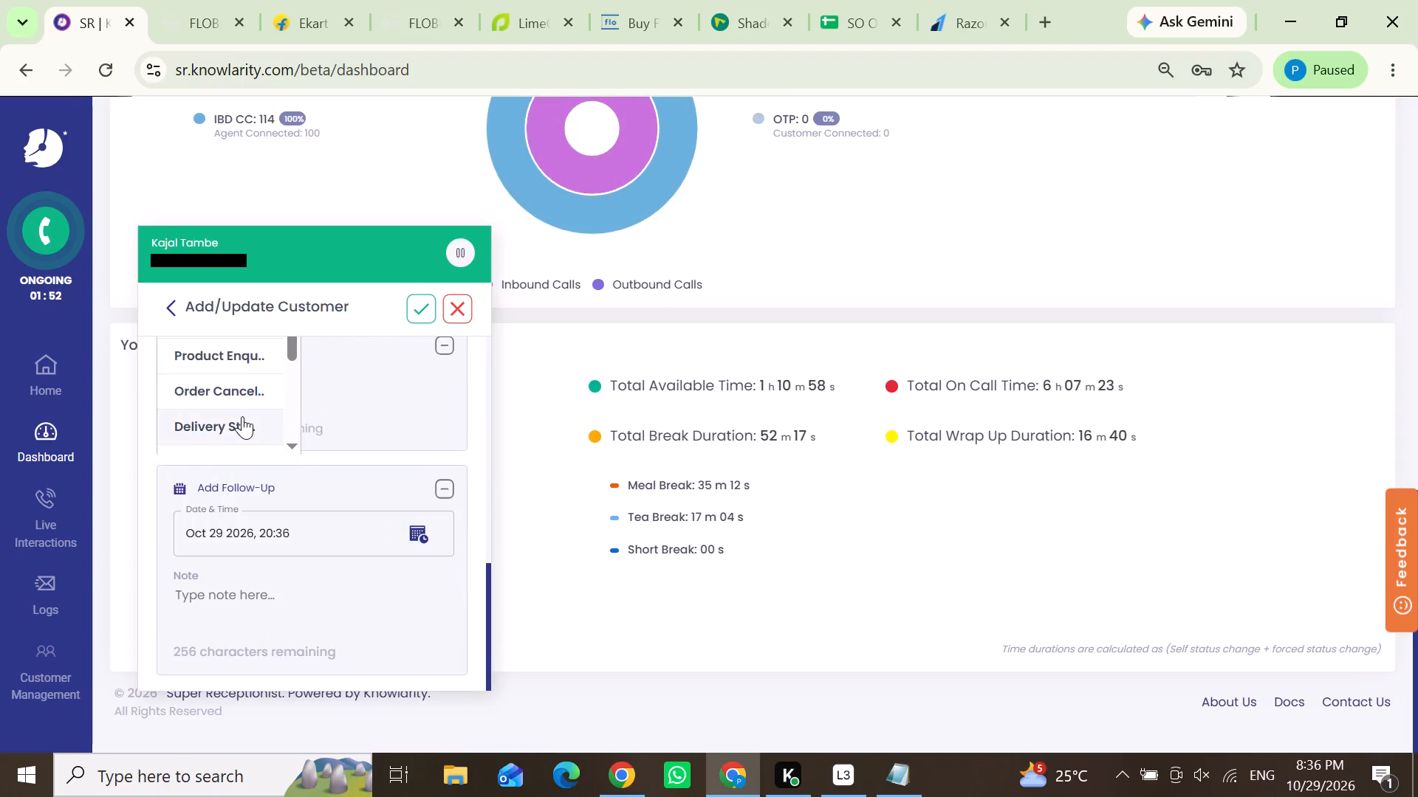
click(417, 310)
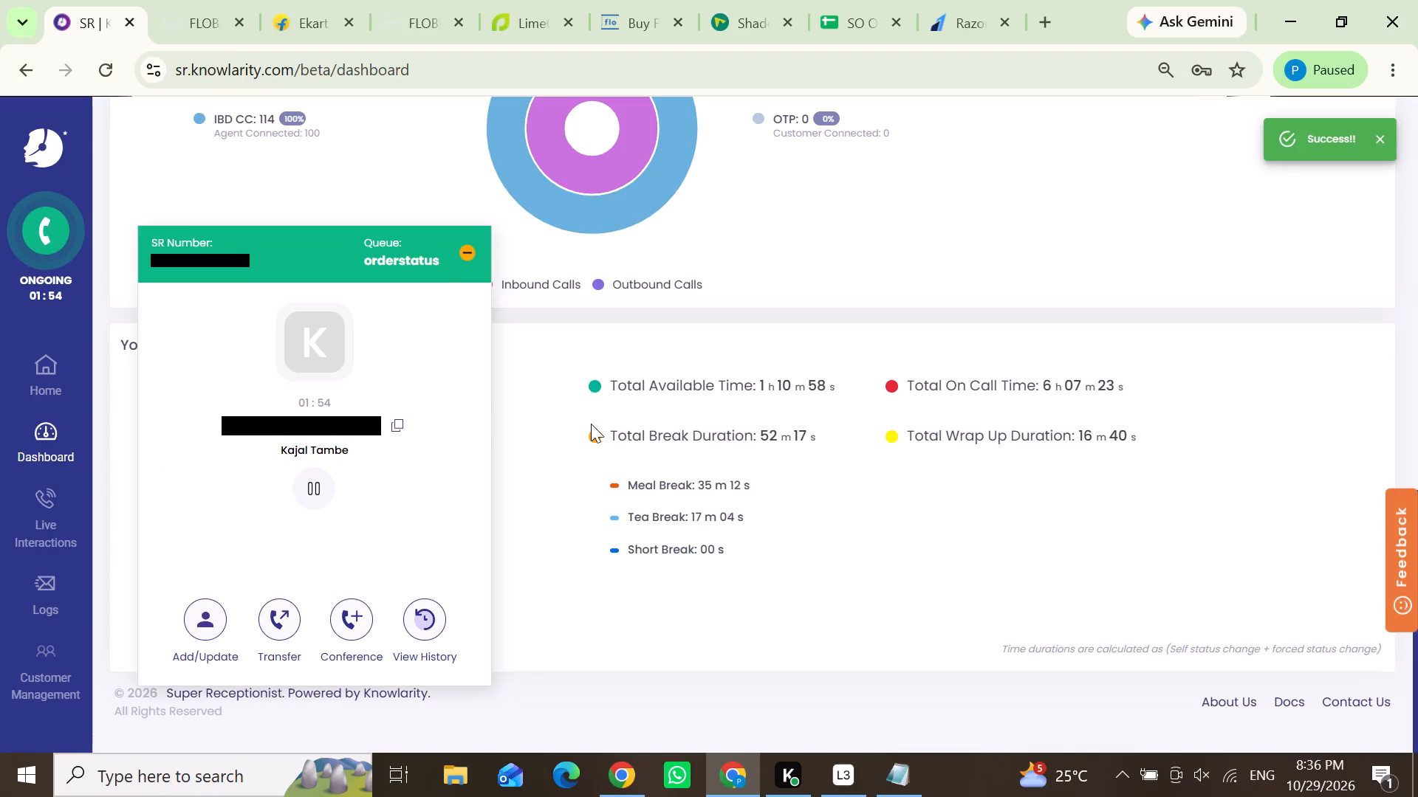
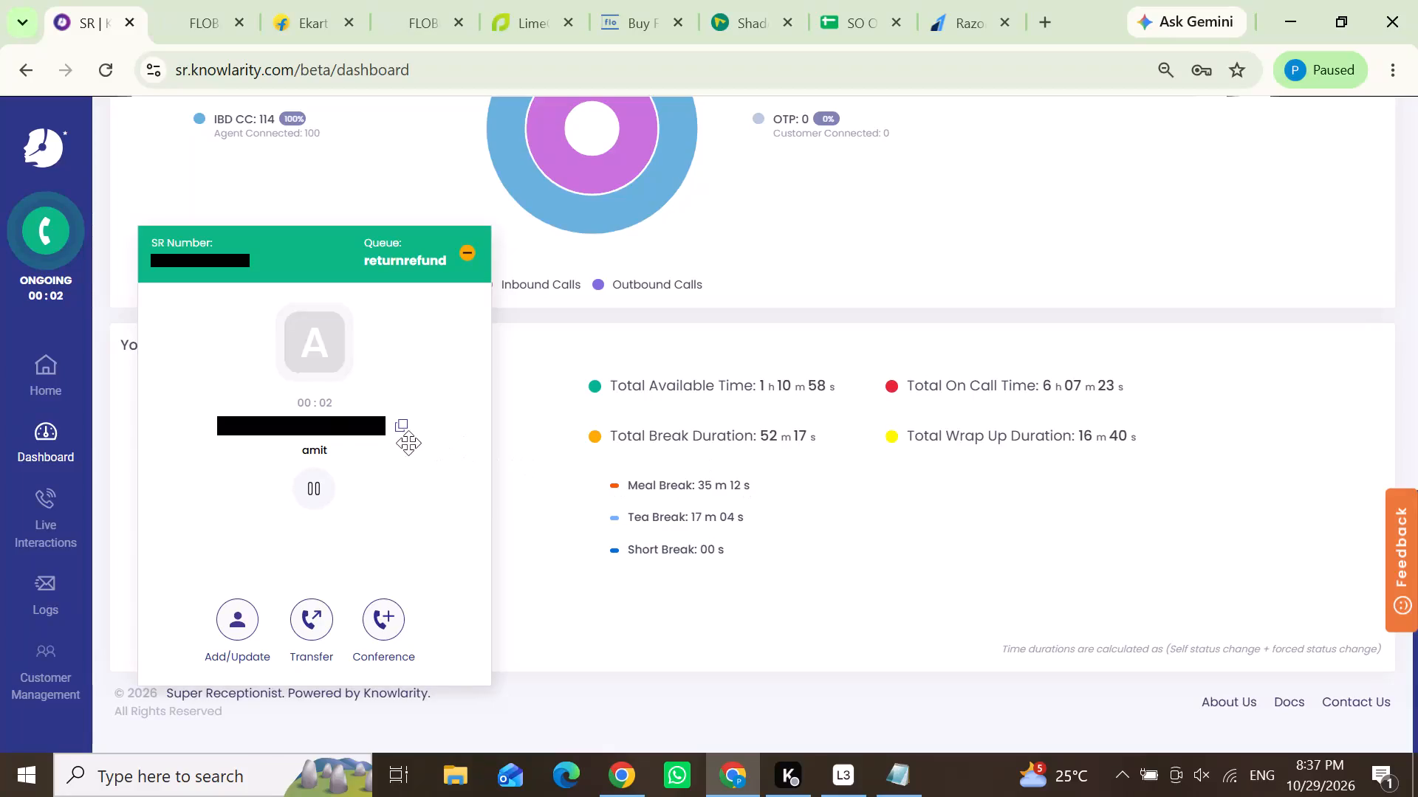
Copy the caller's number from the ongoing Knowlarity call and search Flobridge orders by notification mobile without the country code.
click(401, 424)
click(193, 14)
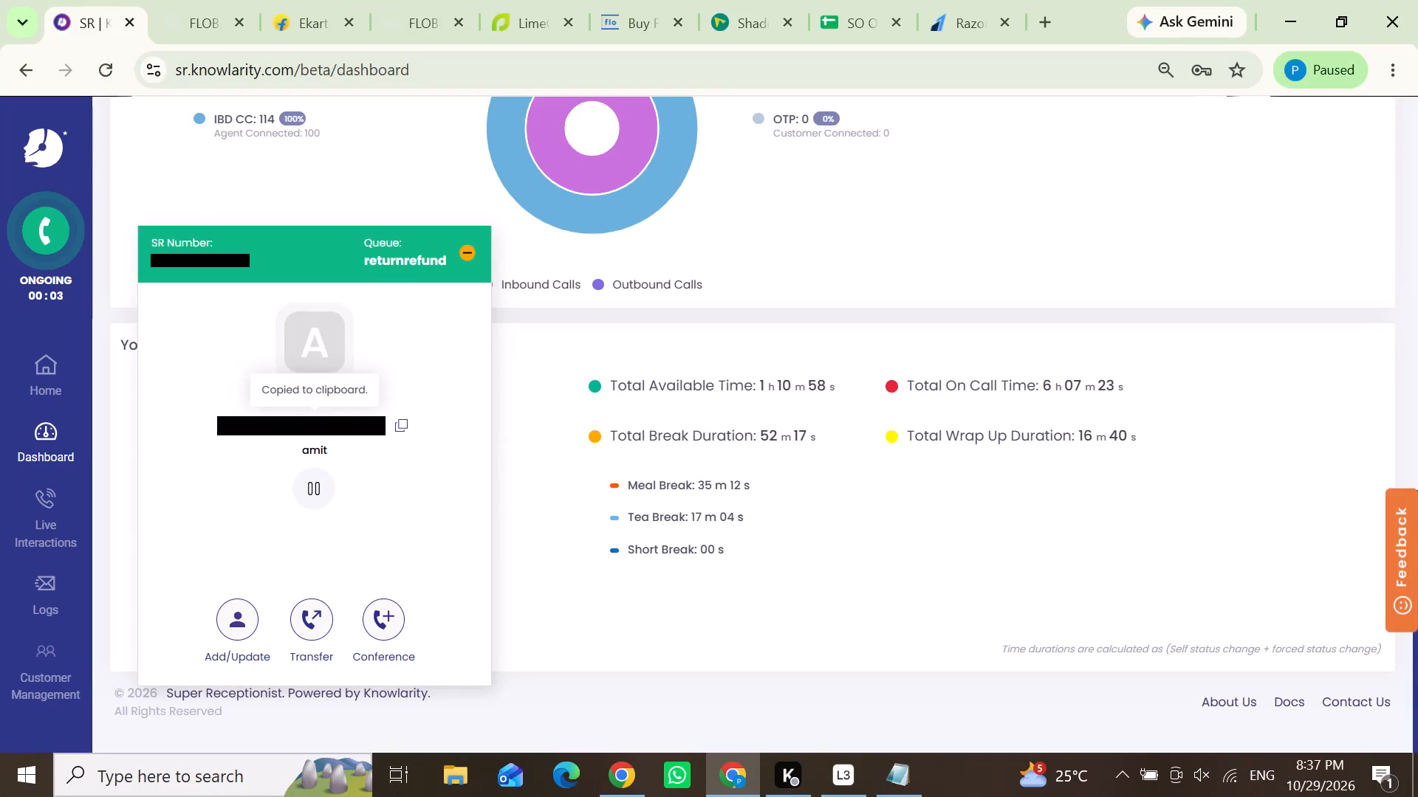
drag(609, 202, 473, 204)
key(ctrl+v)
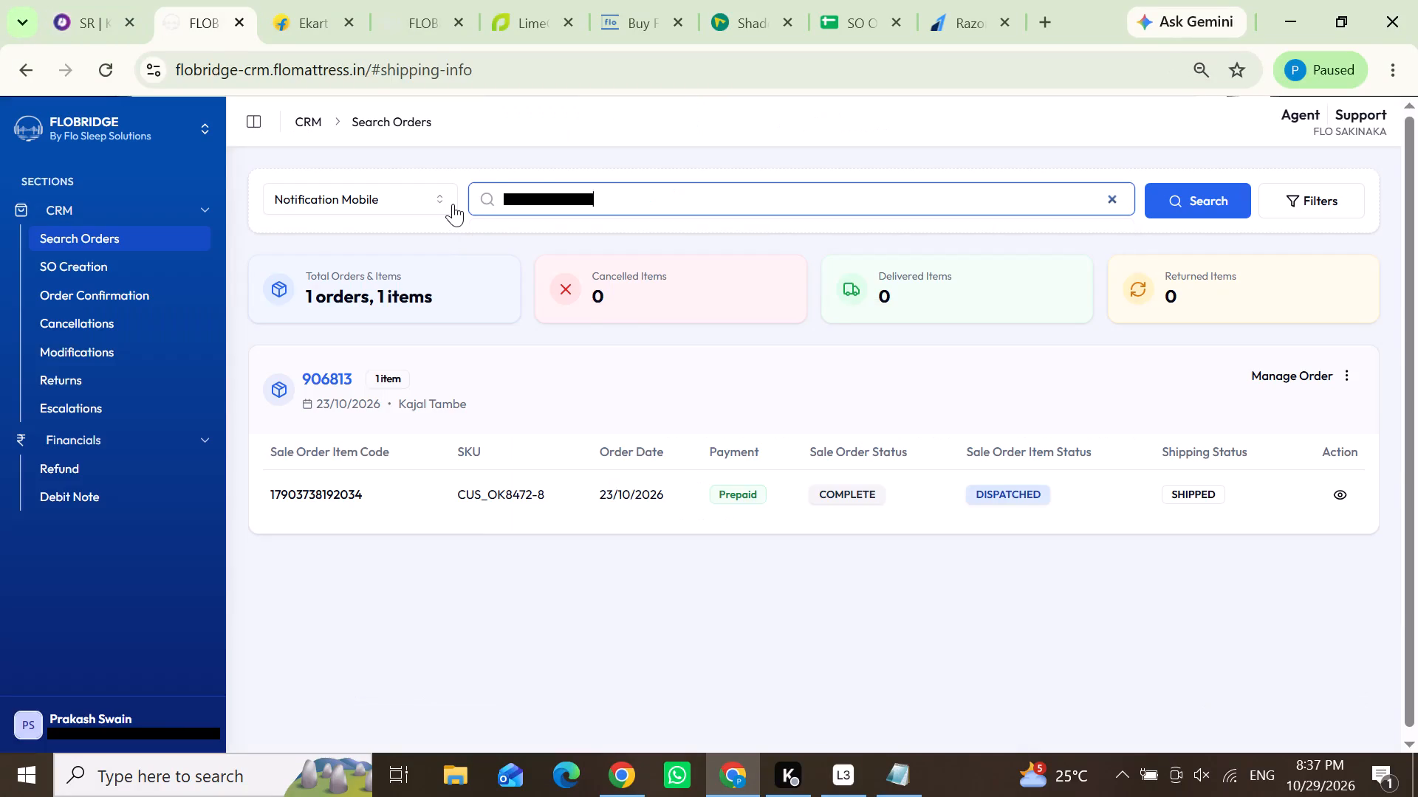
drag(523, 199, 499, 198)
key(BackSpace)
click(1192, 200)
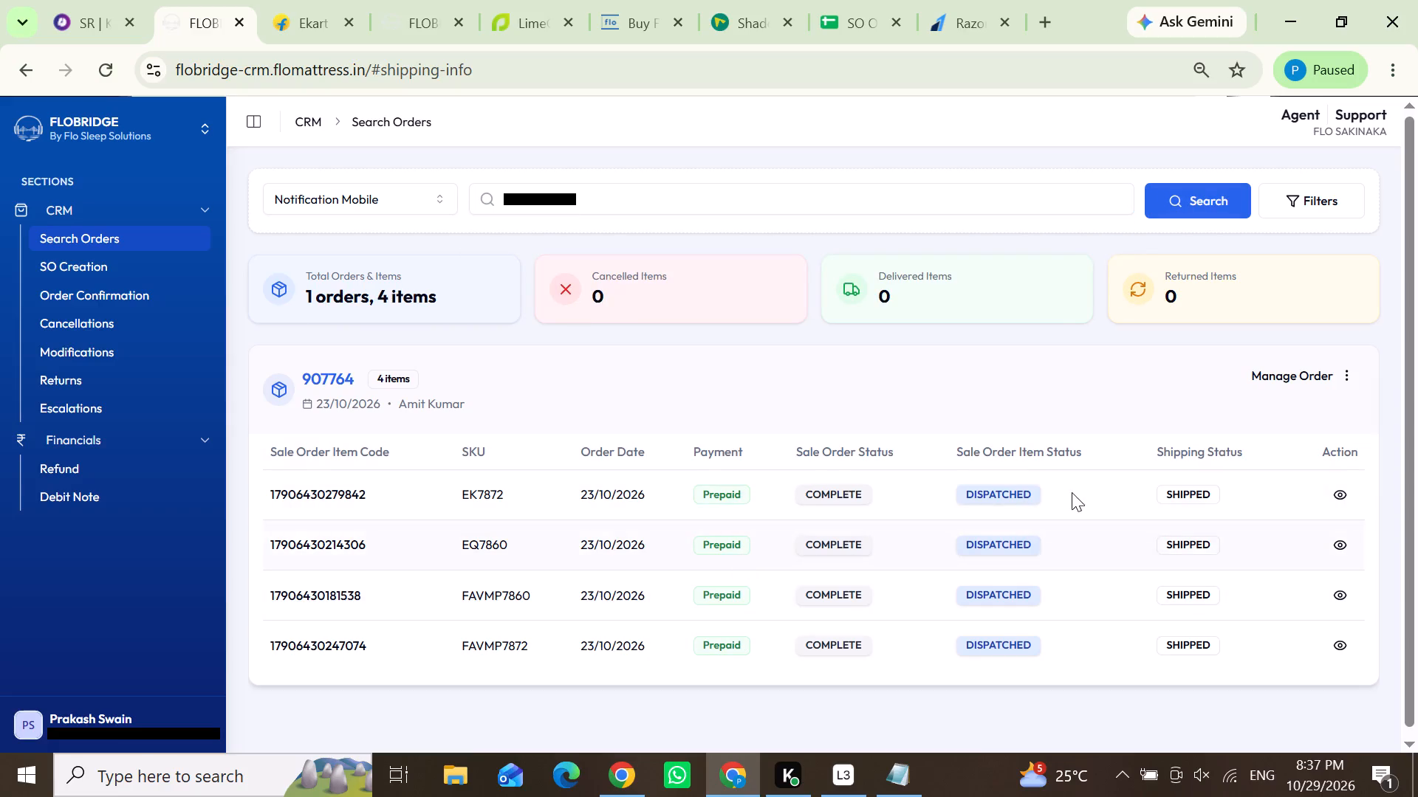
click(1289, 371)
click(1261, 527)
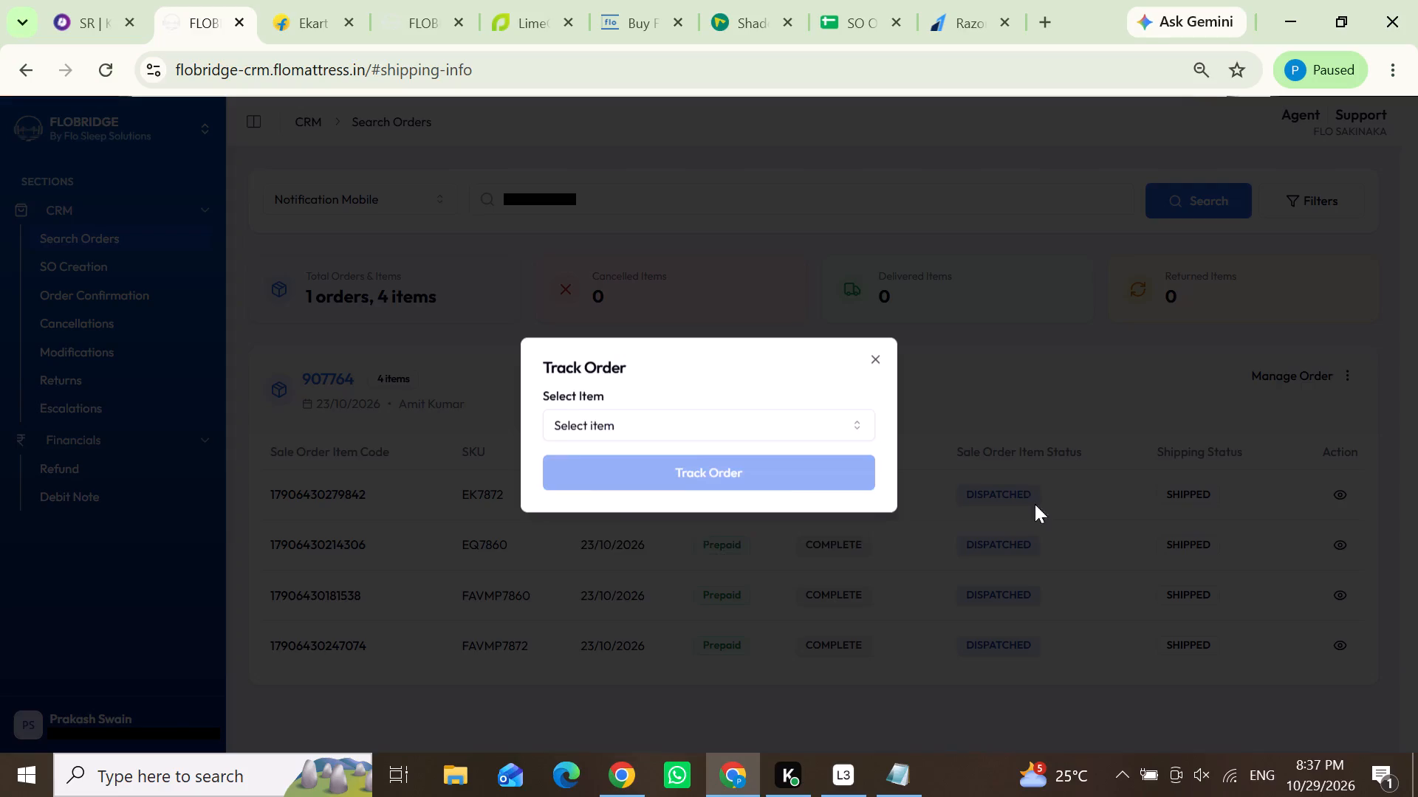
click(837, 427)
click(653, 460)
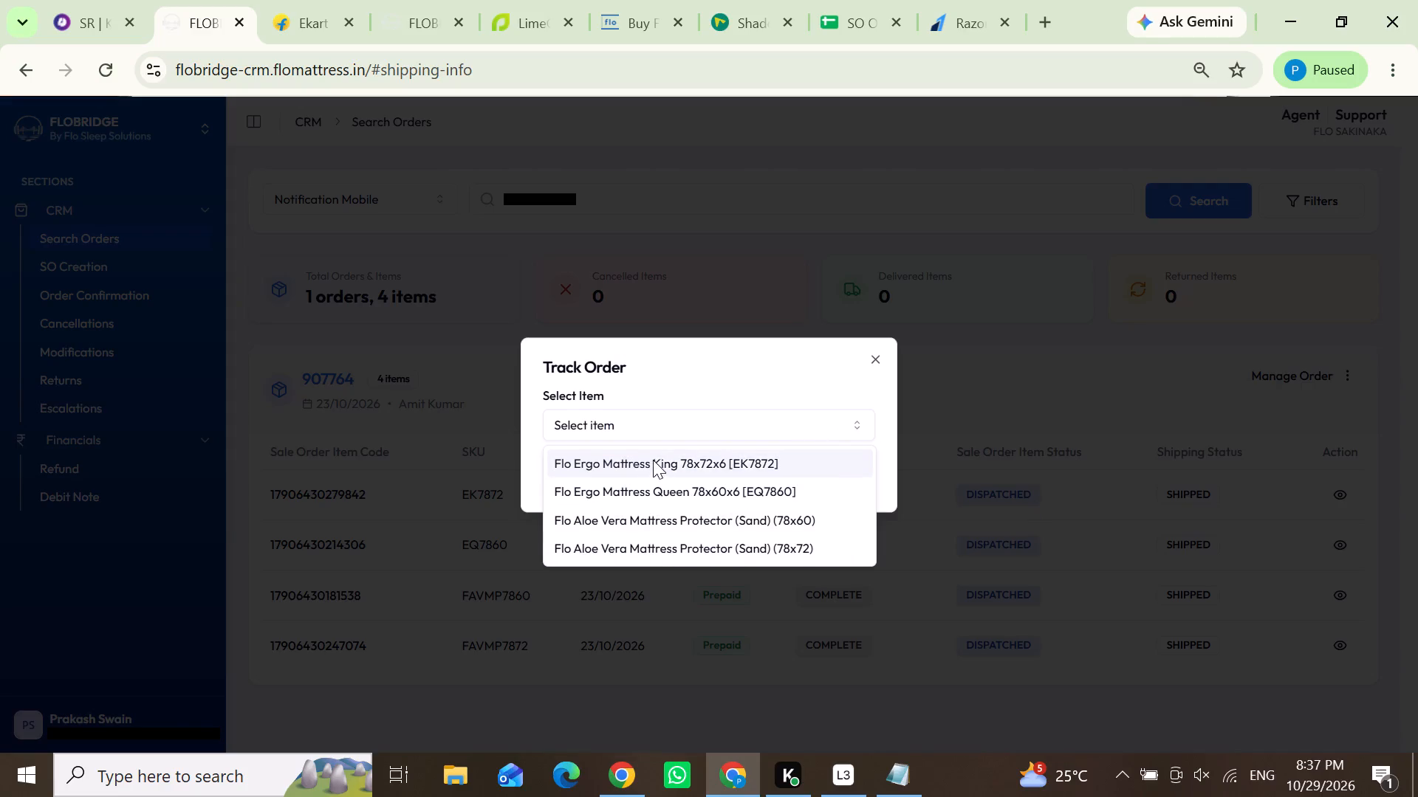
click(651, 450)
click(651, 465)
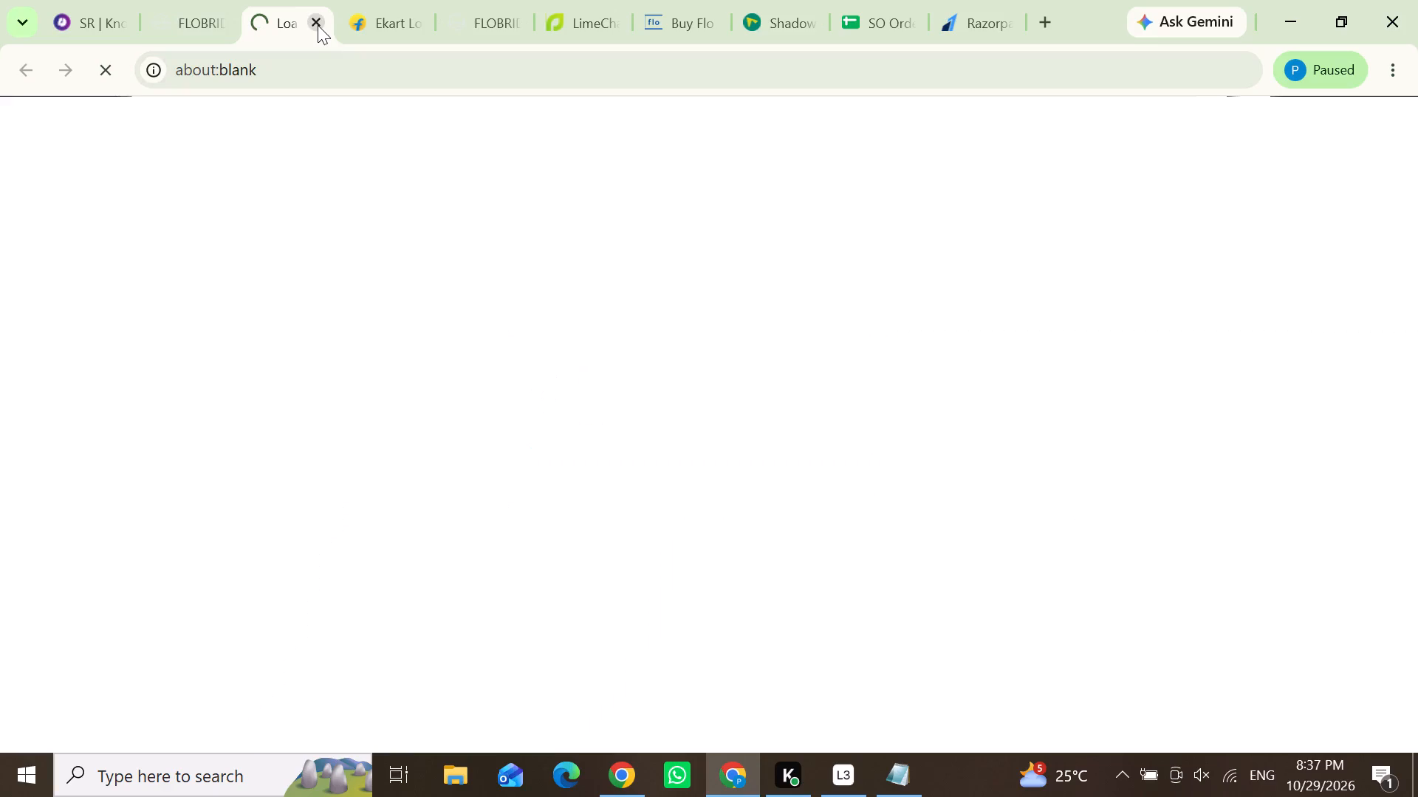
click(193, 25)
click(602, 418)
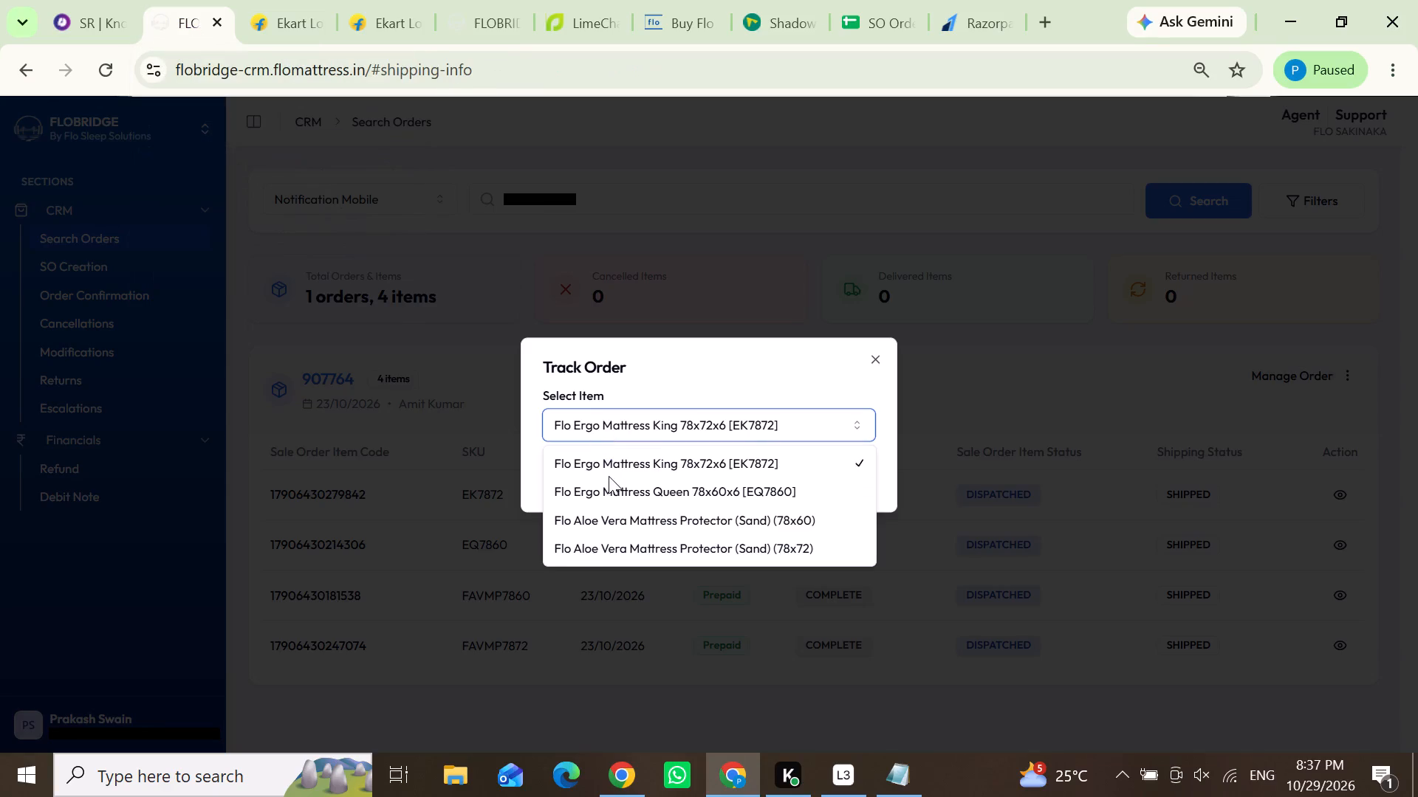
click(609, 482)
click(612, 467)
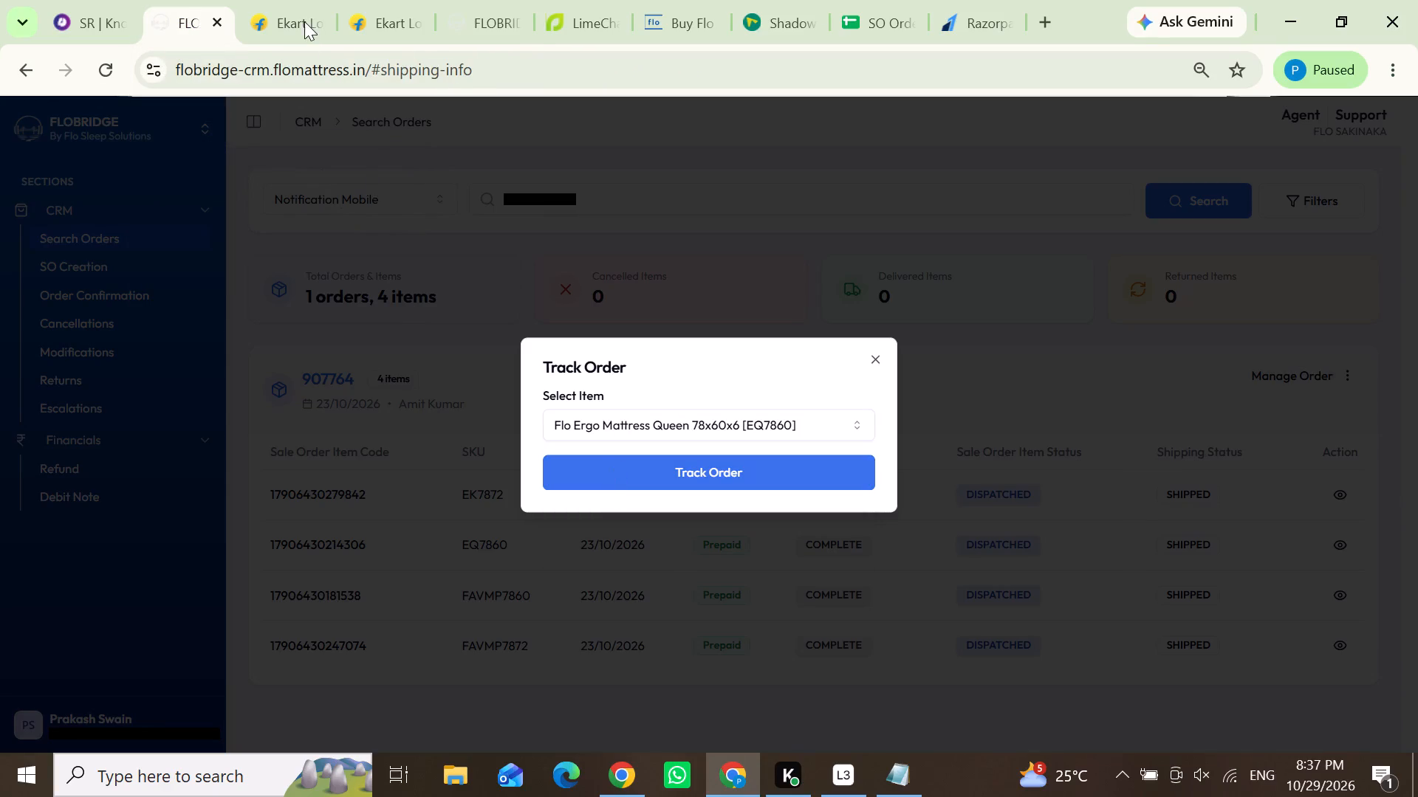
click(349, 15)
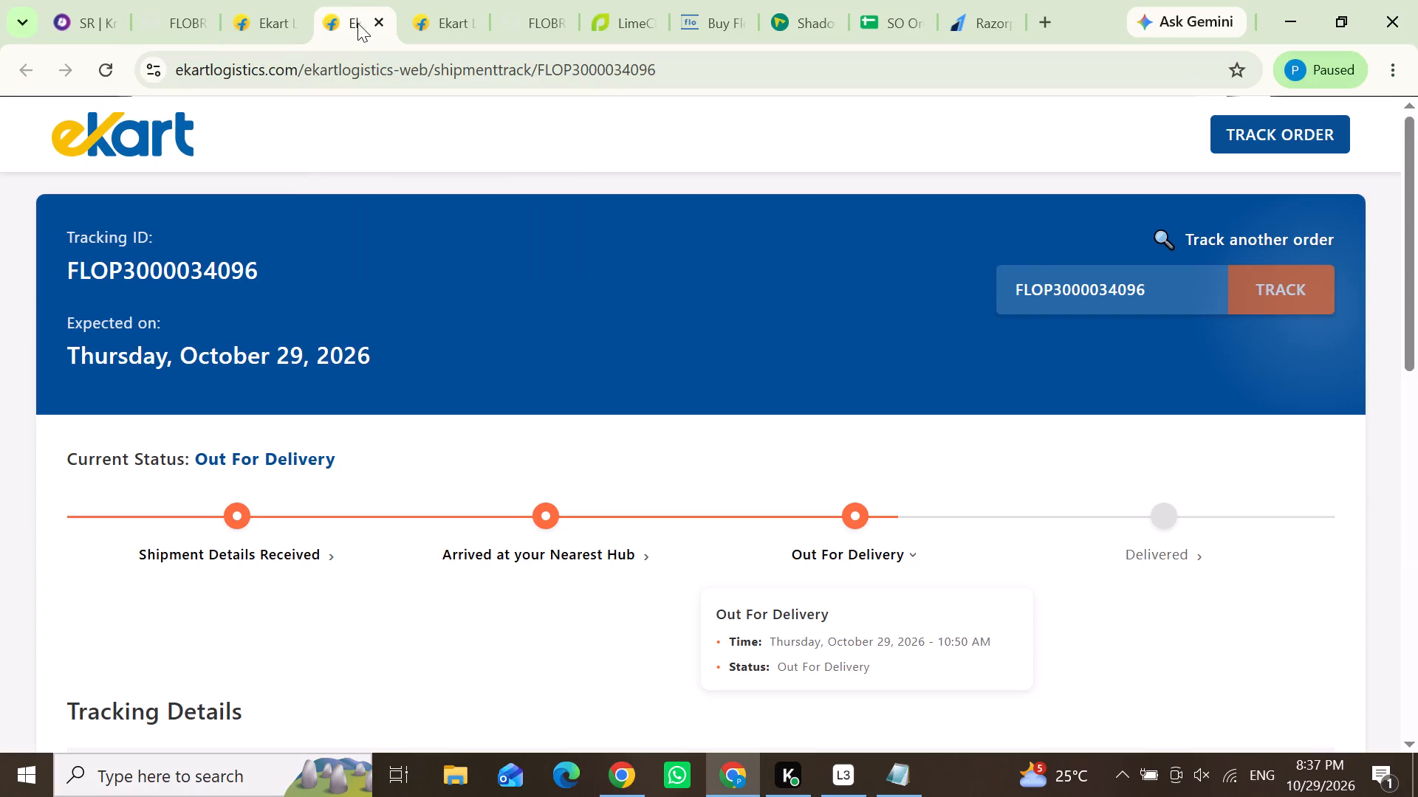
click(195, 14)
click(442, 480)
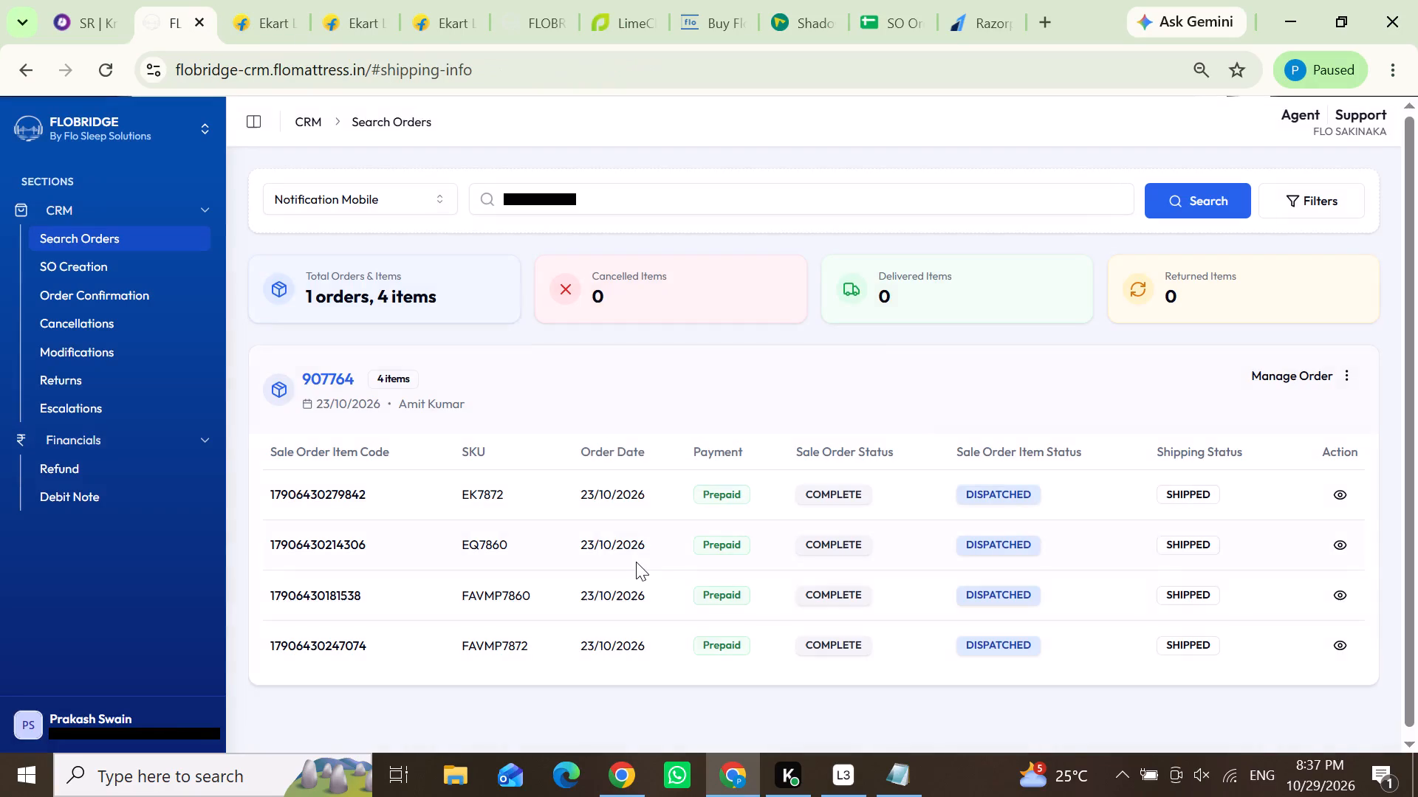
drag(360, 376, 295, 376)
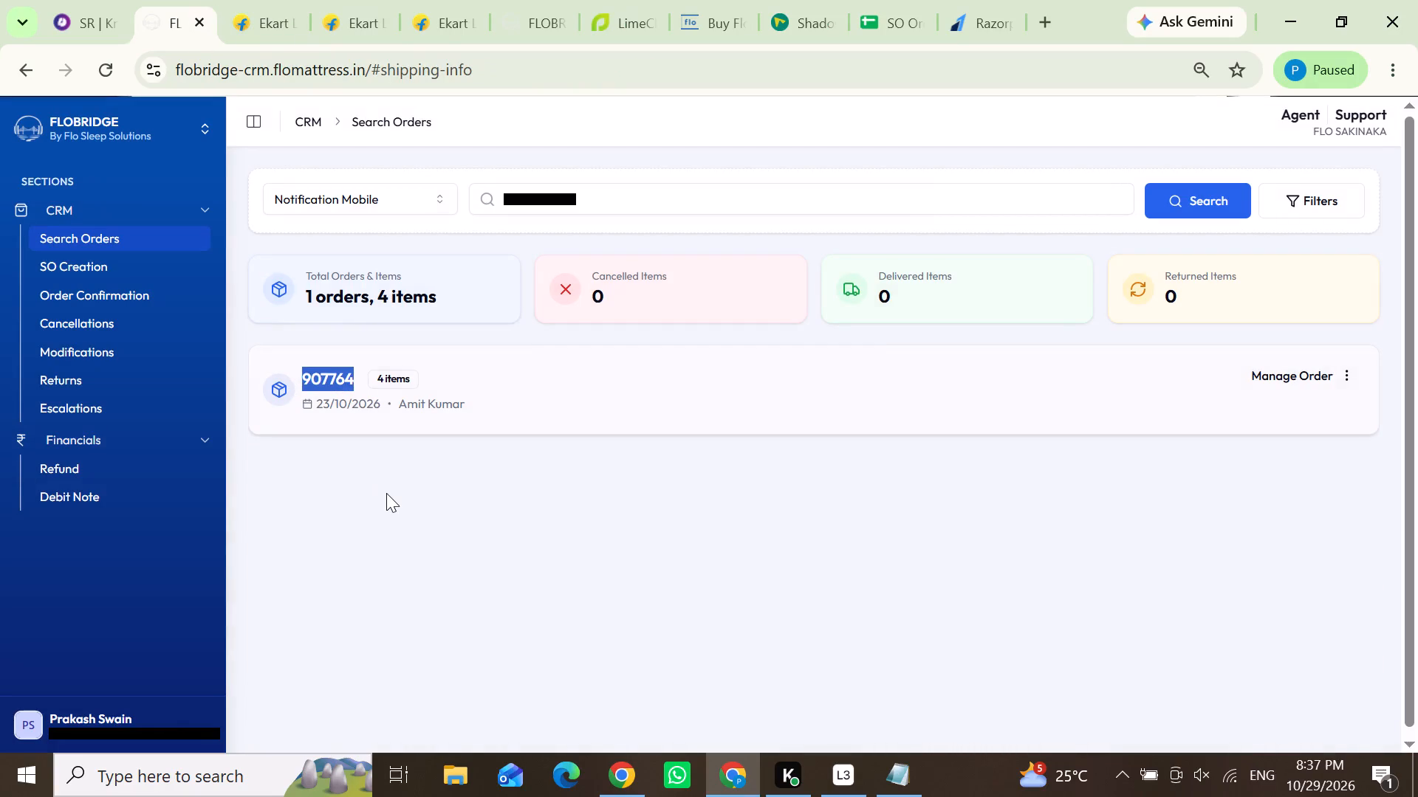
key(ctrl+c)
click(101, 13)
click(244, 615)
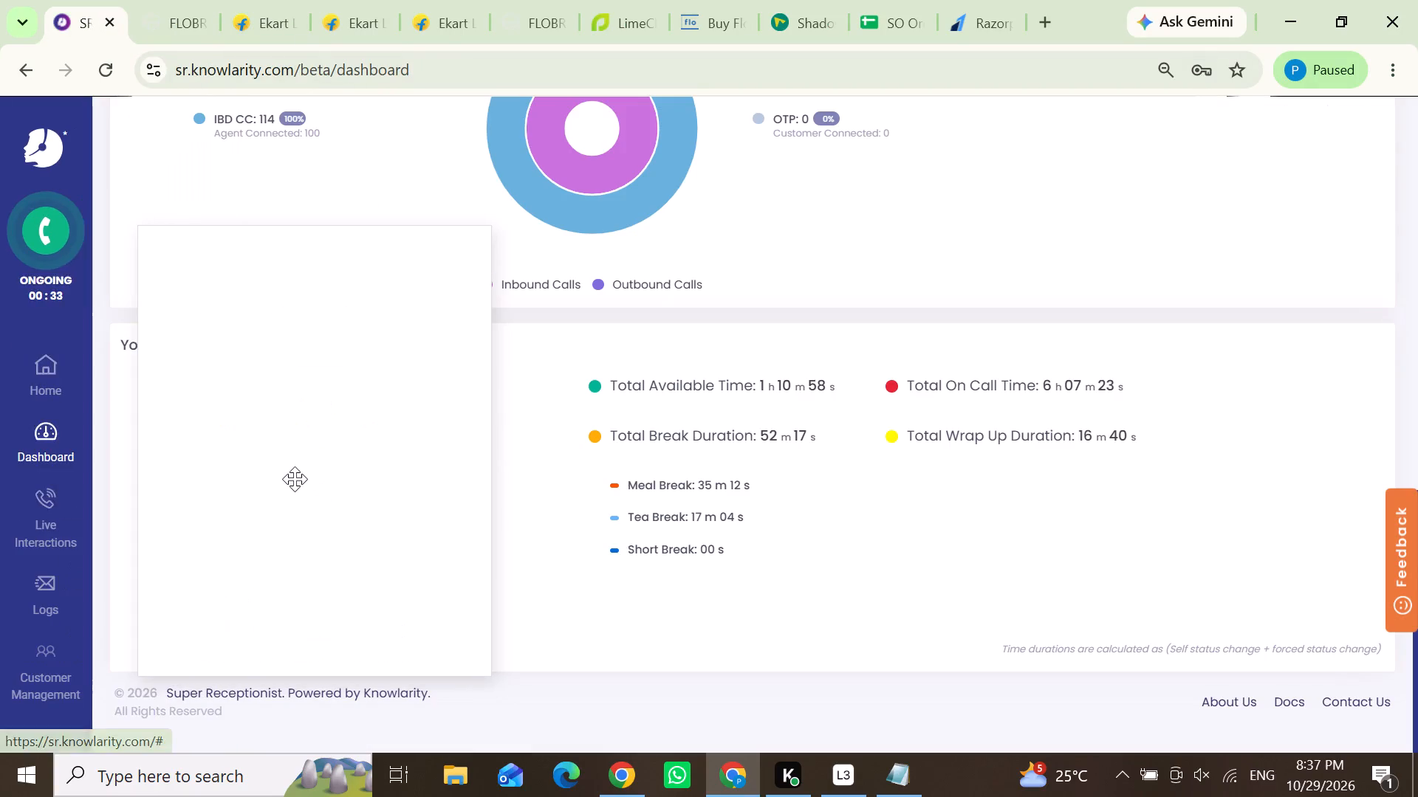
scroll(289, 499, down, 1)
click(278, 530)
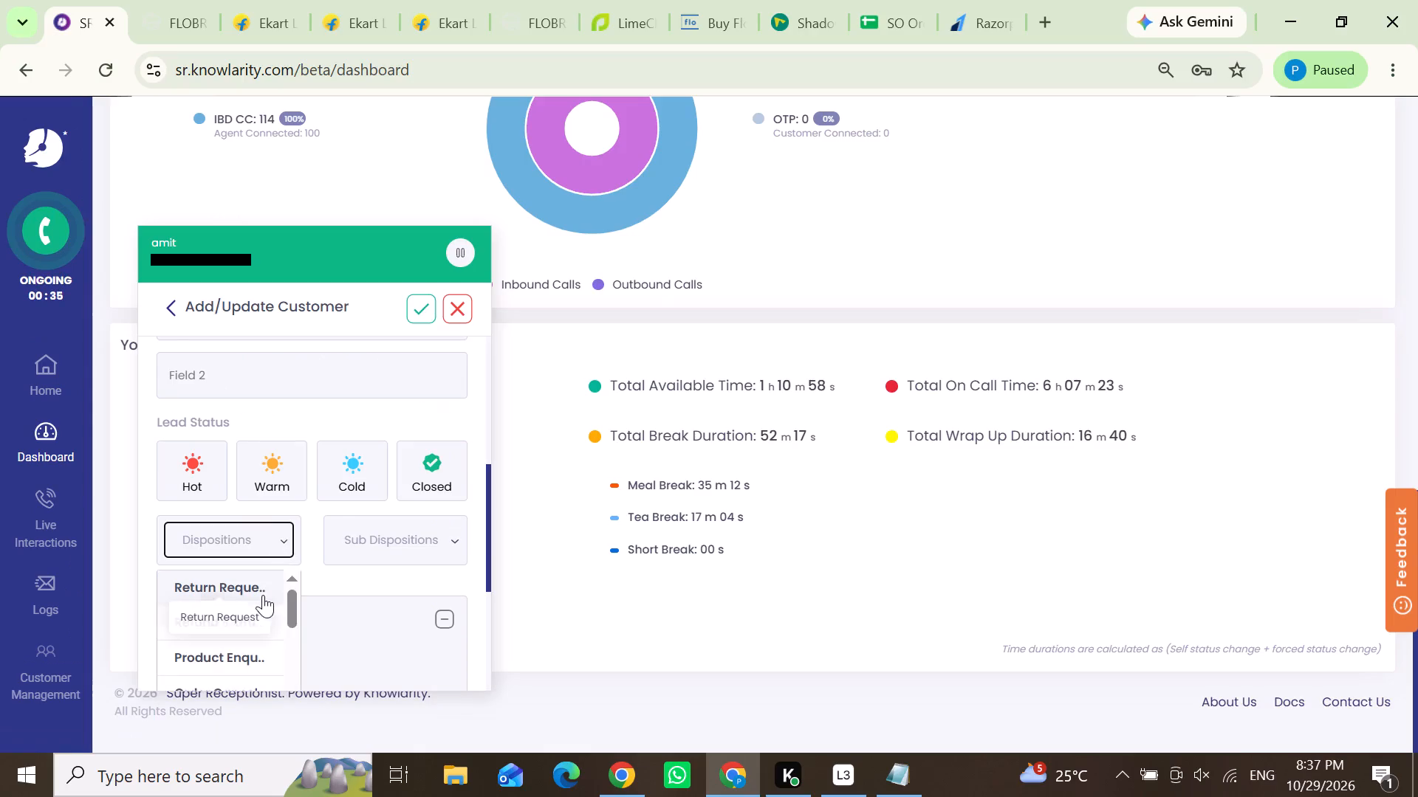
click(258, 590)
click(254, 664)
key(ctrl+v)
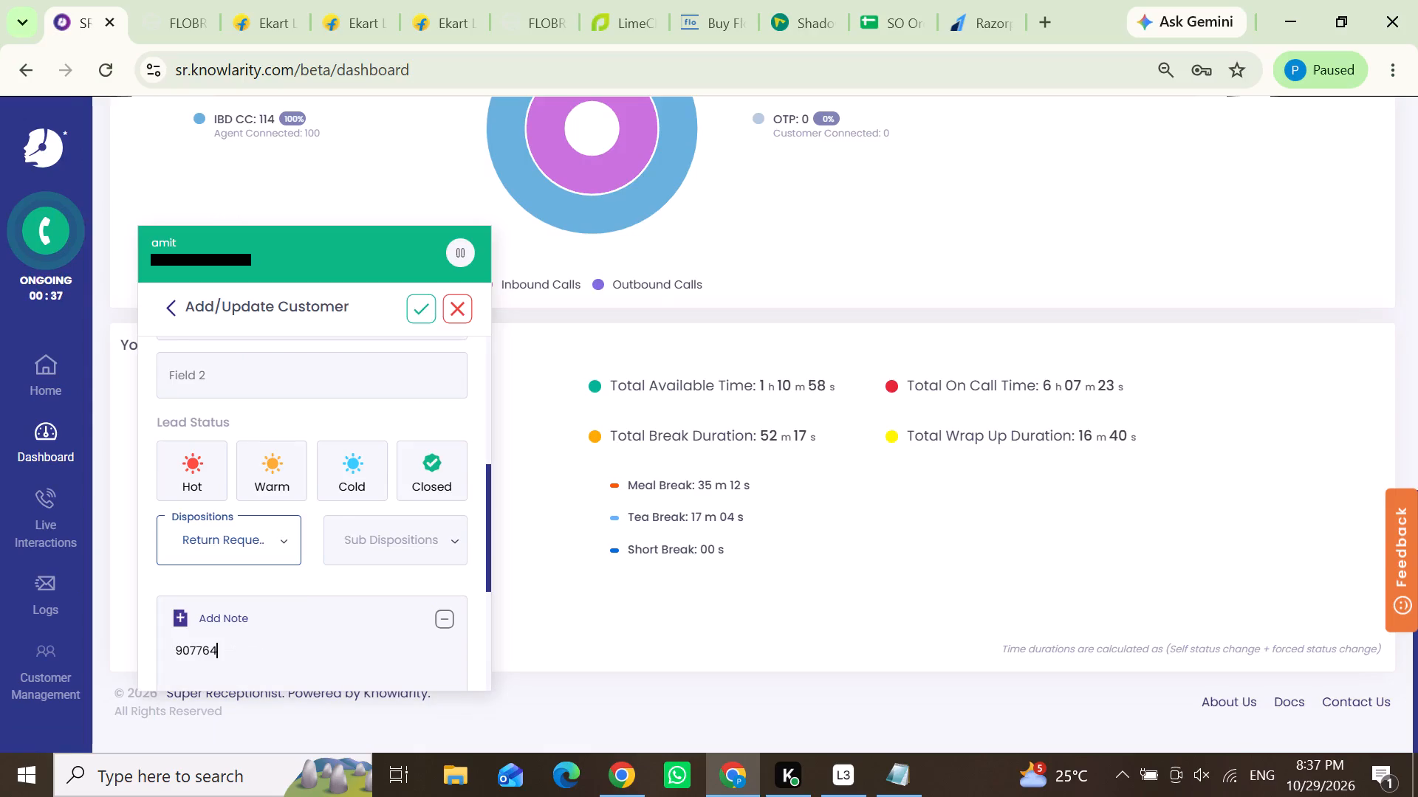
click(408, 313)
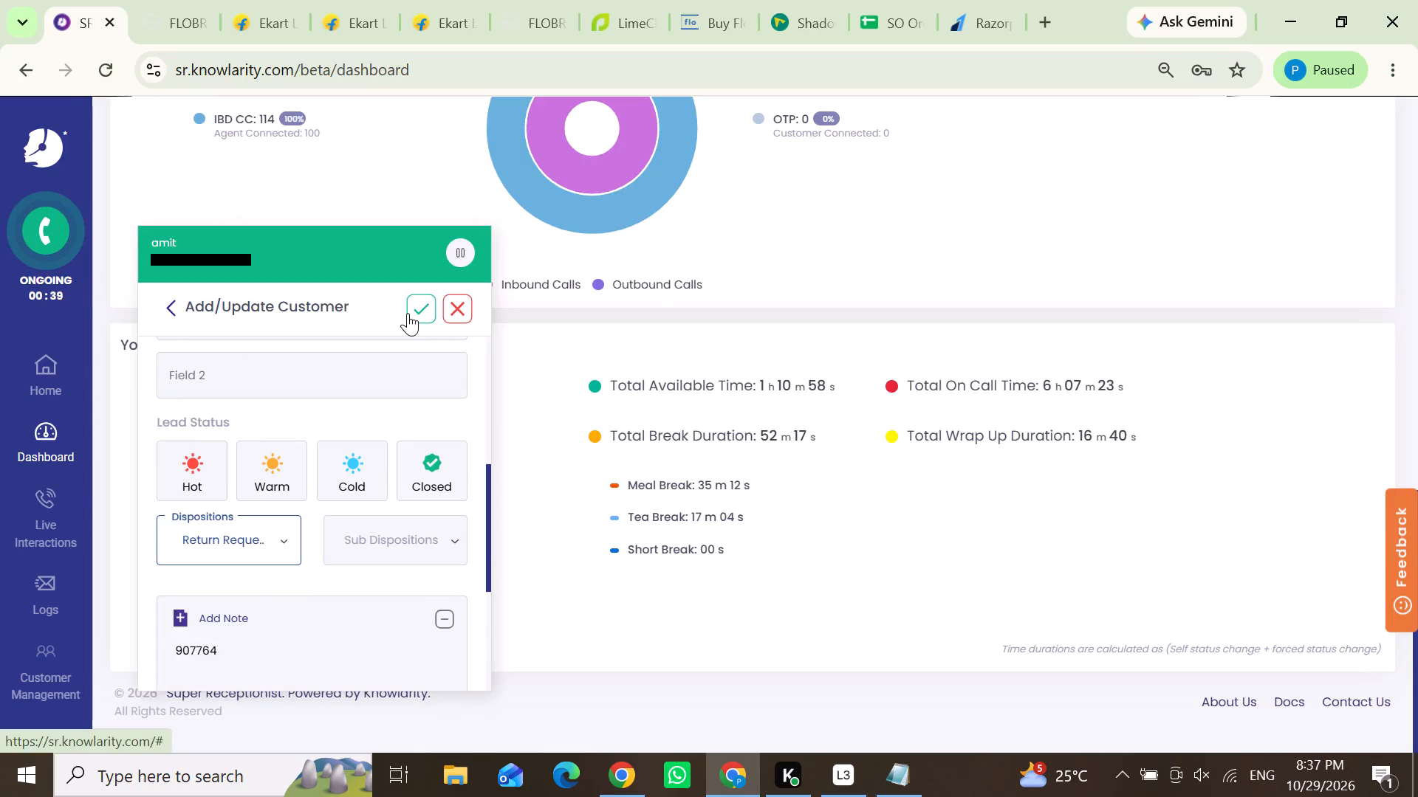
click(204, 0)
click(682, 404)
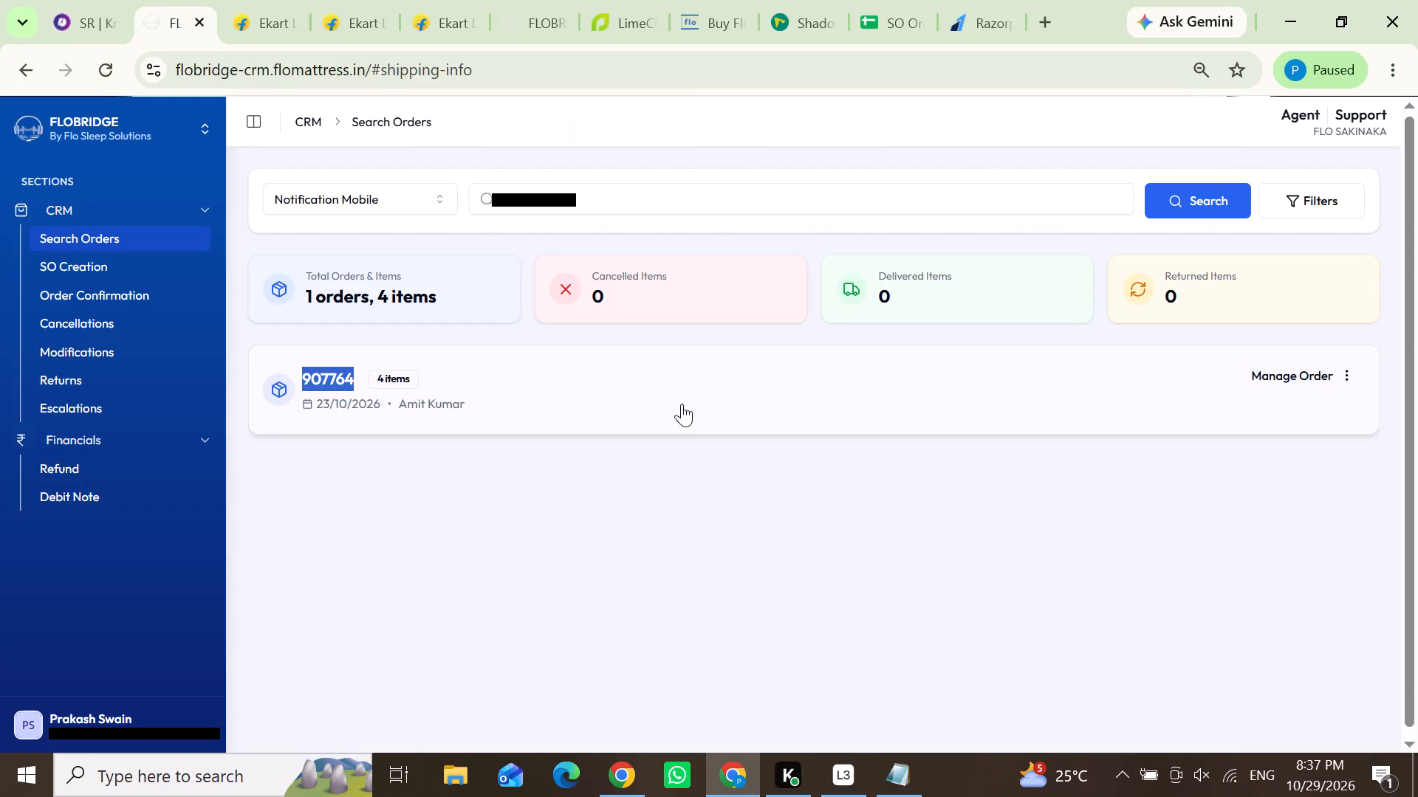
drag(513, 541, 459, 541)
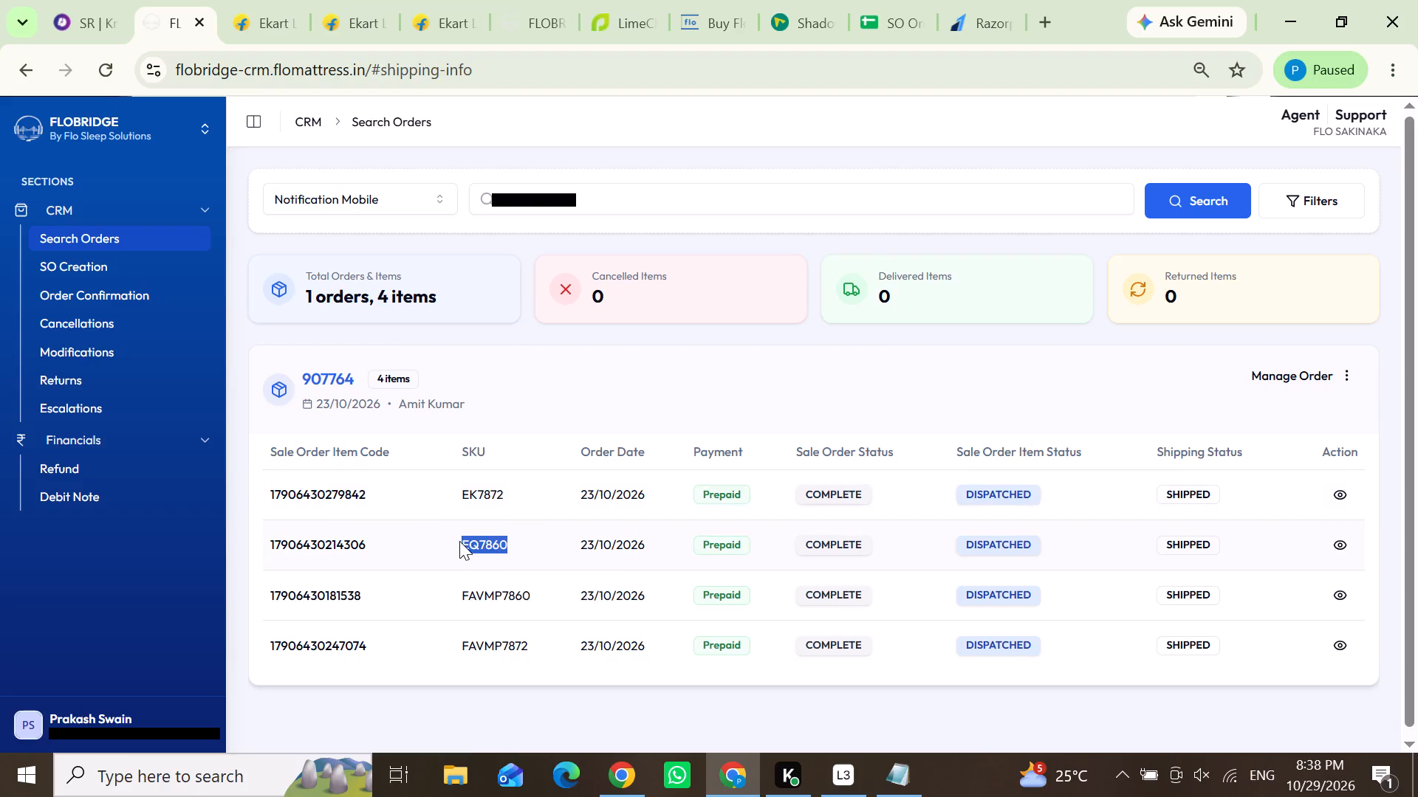
drag(459, 541, 457, 541)
click(452, 569)
drag(647, 546, 579, 544)
click(554, 565)
drag(525, 547, 481, 545)
click(481, 565)
drag(527, 494, 480, 492)
click(540, 504)
click(281, 7)
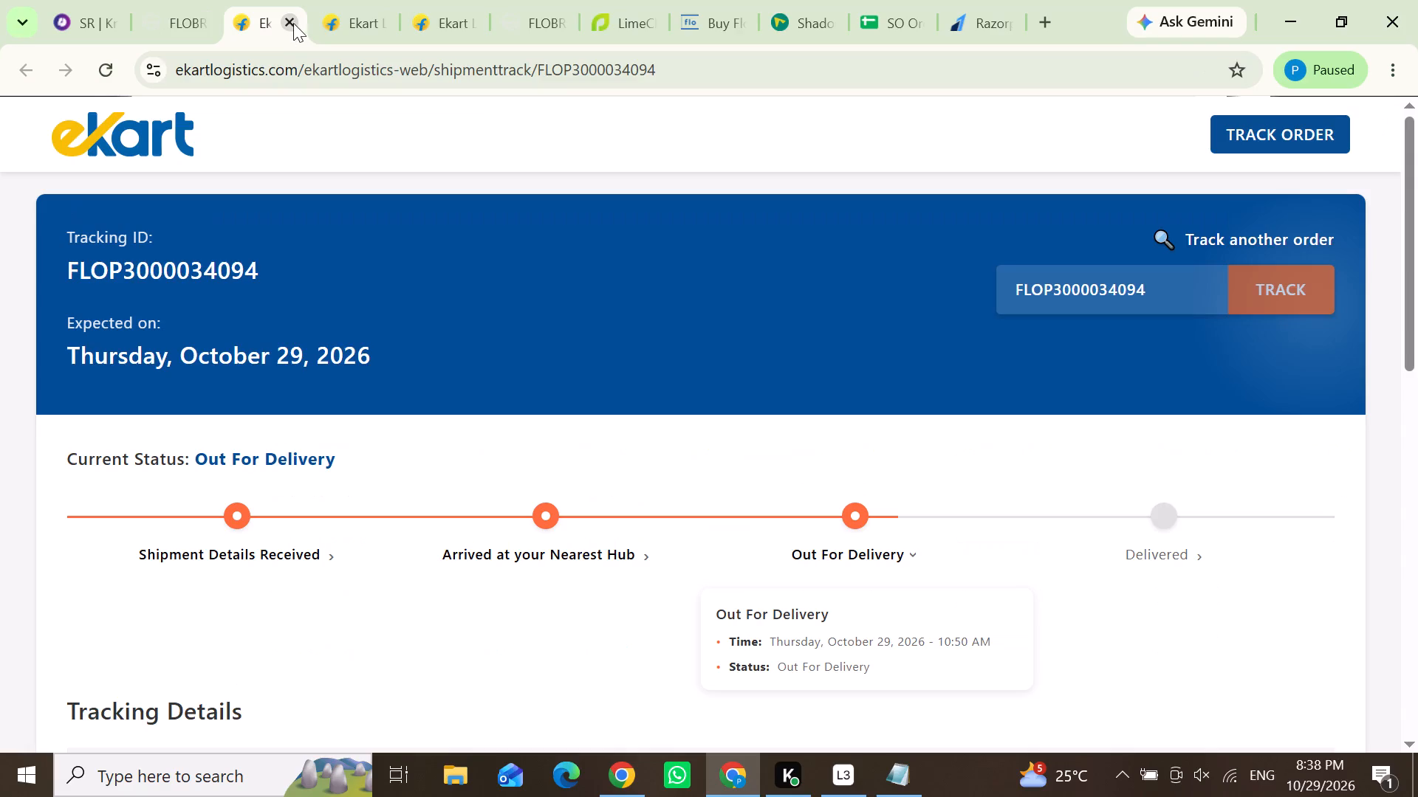
click(290, 19)
click(289, 18)
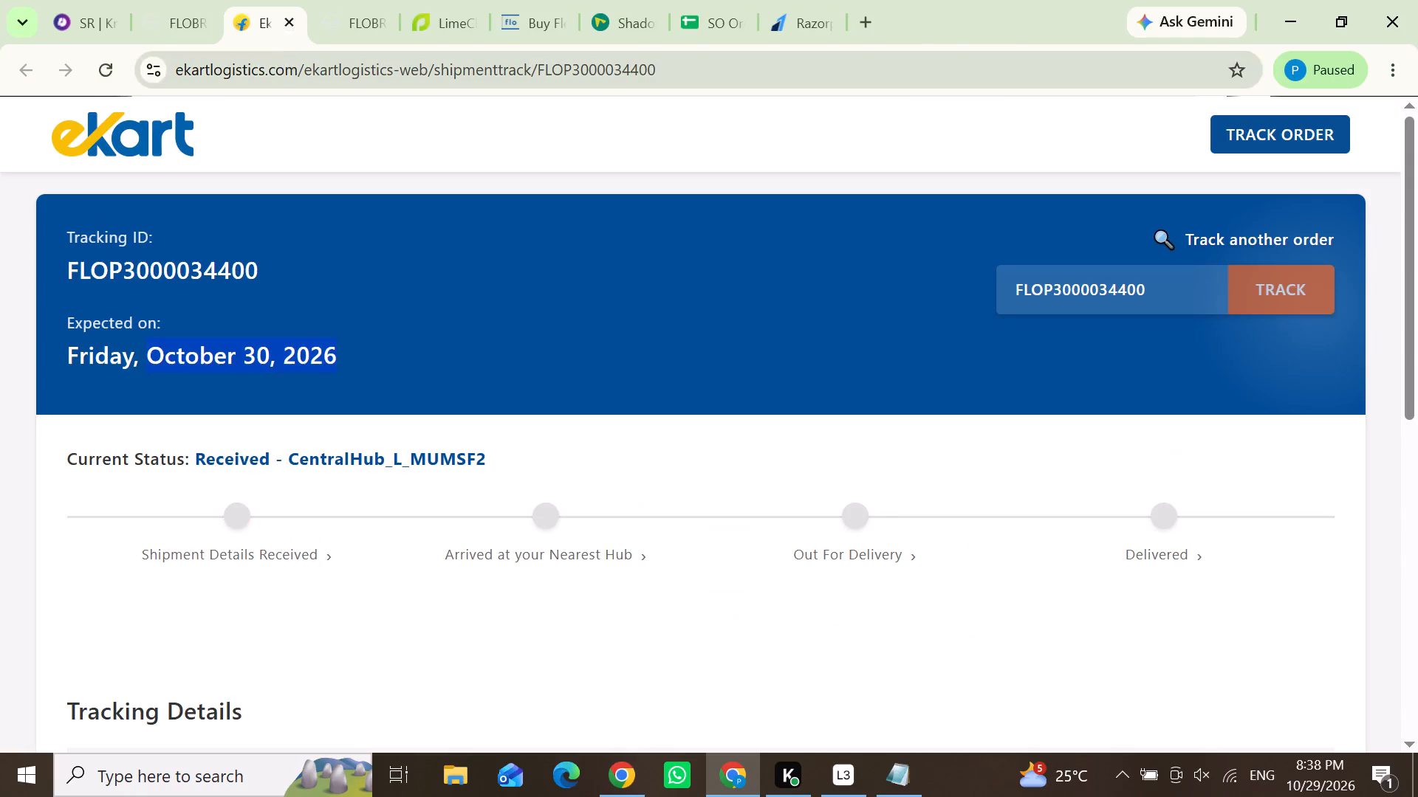
click(288, 21)
click(184, 31)
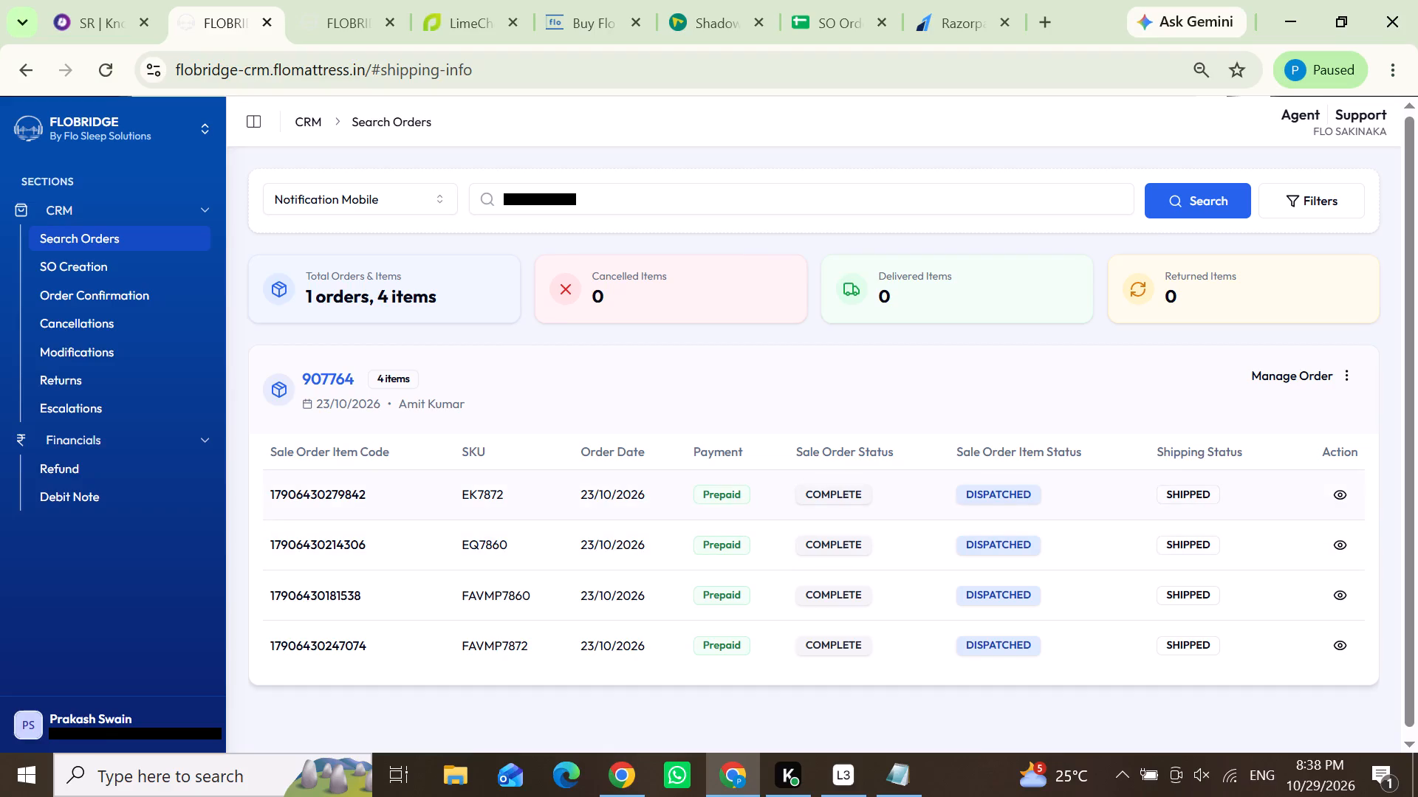
drag(704, 493, 733, 494)
drag(733, 494, 720, 496)
drag(720, 496, 723, 497)
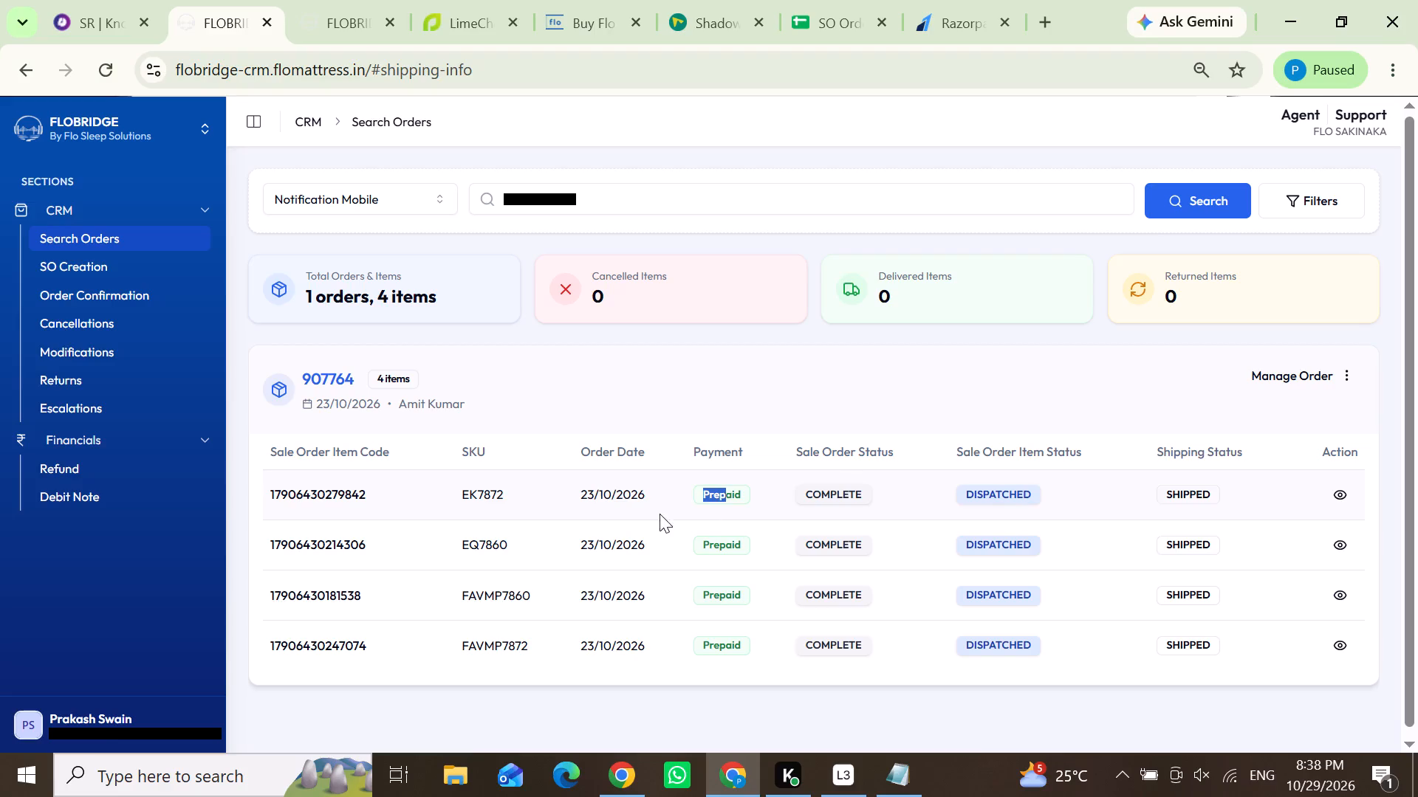
click(660, 514)
drag(653, 497, 574, 497)
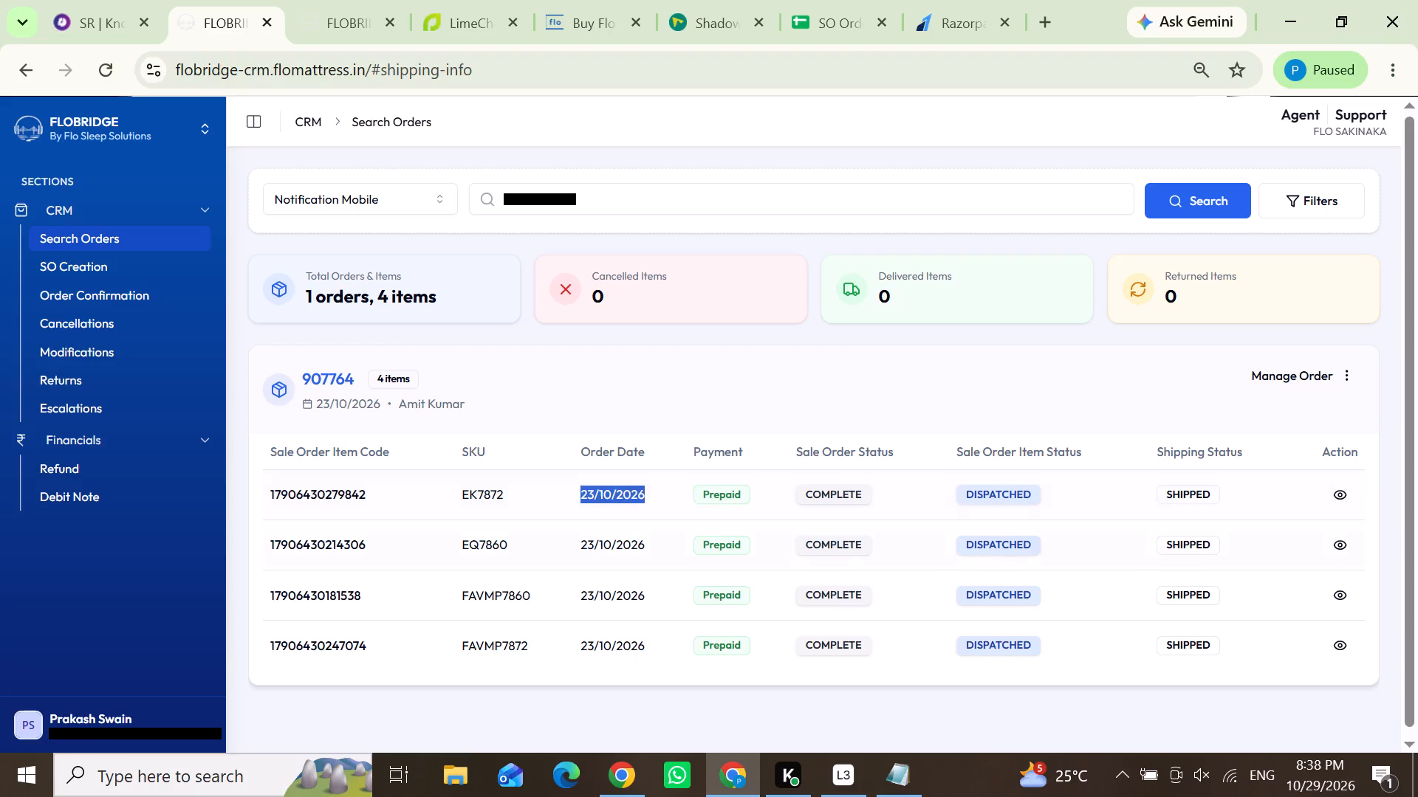
click(608, 536)
click(1340, 494)
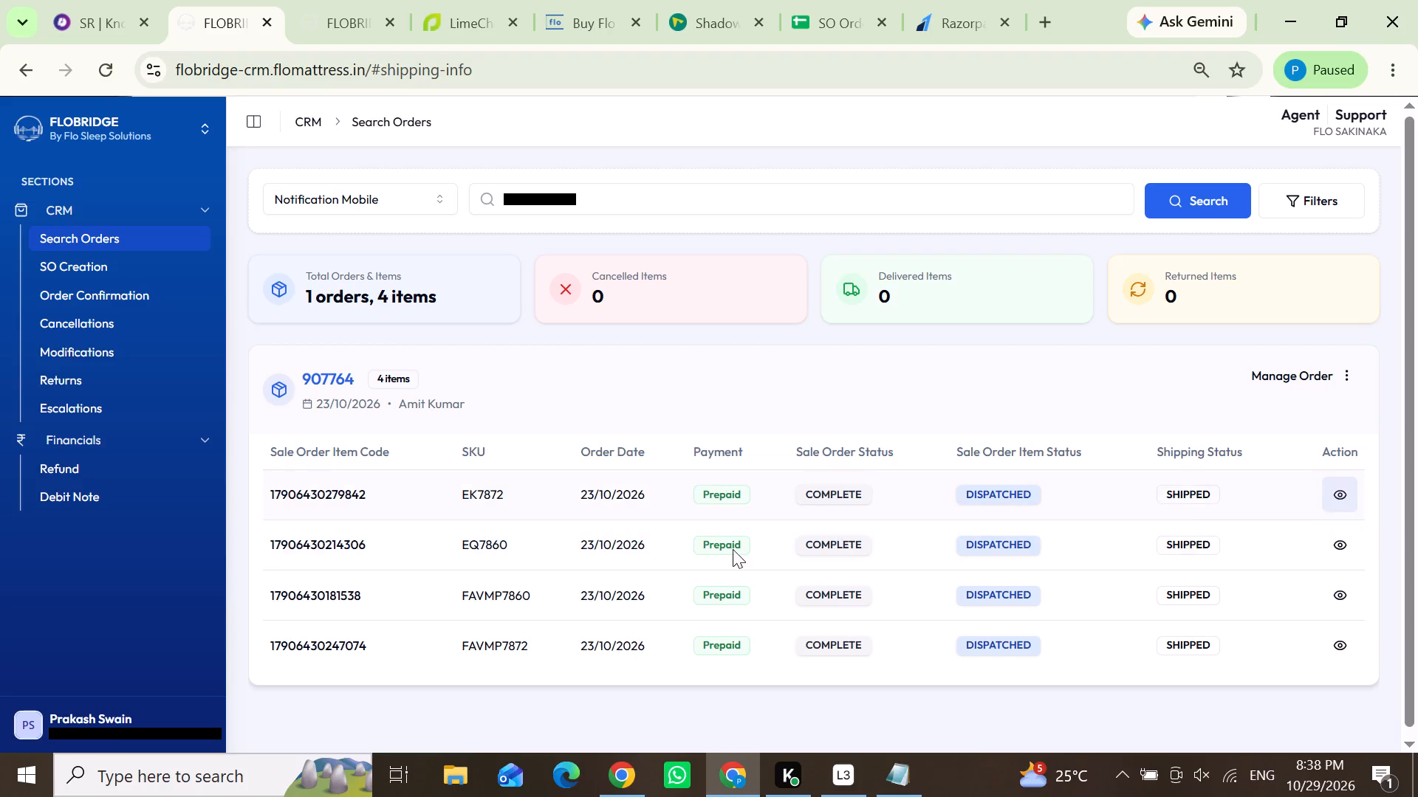
click(549, 413)
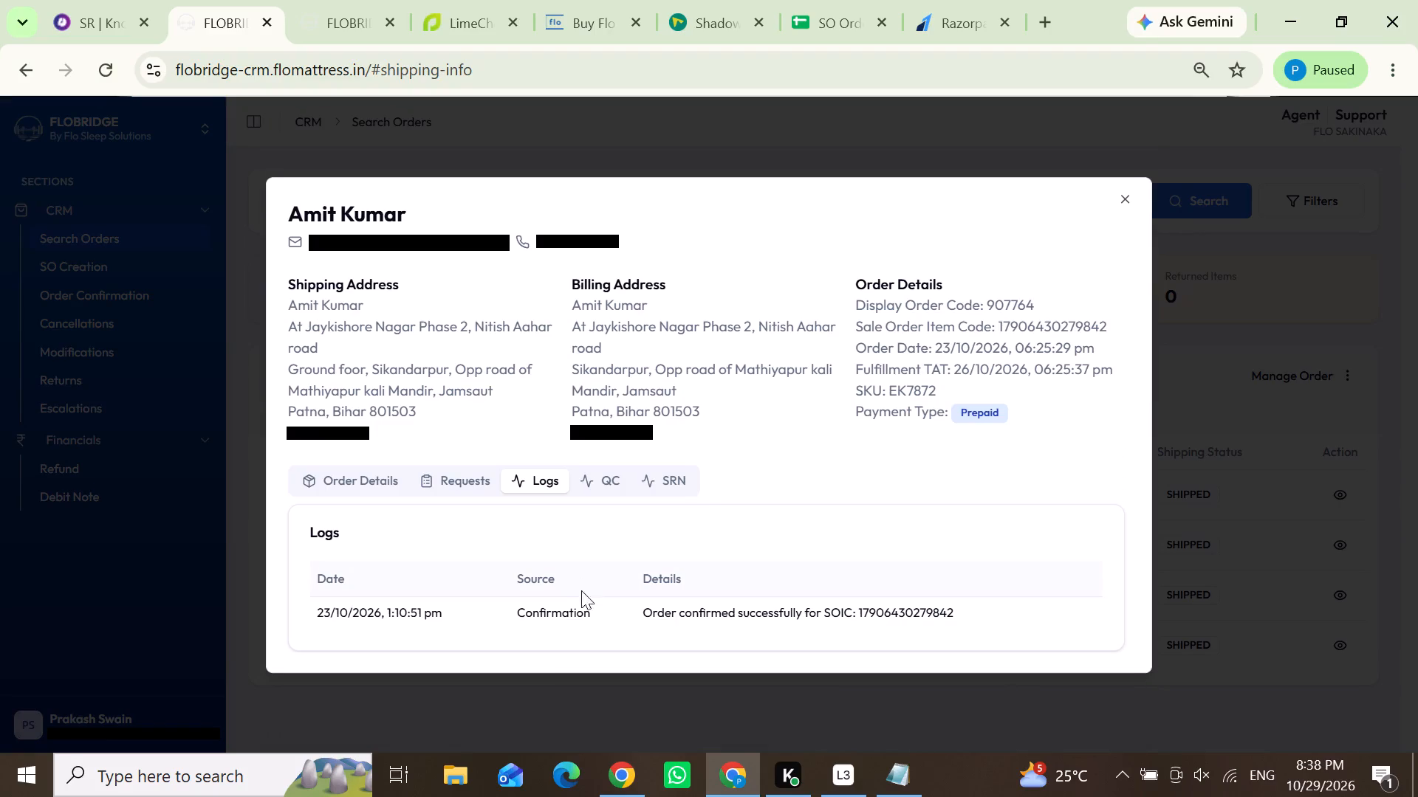
click(1279, 463)
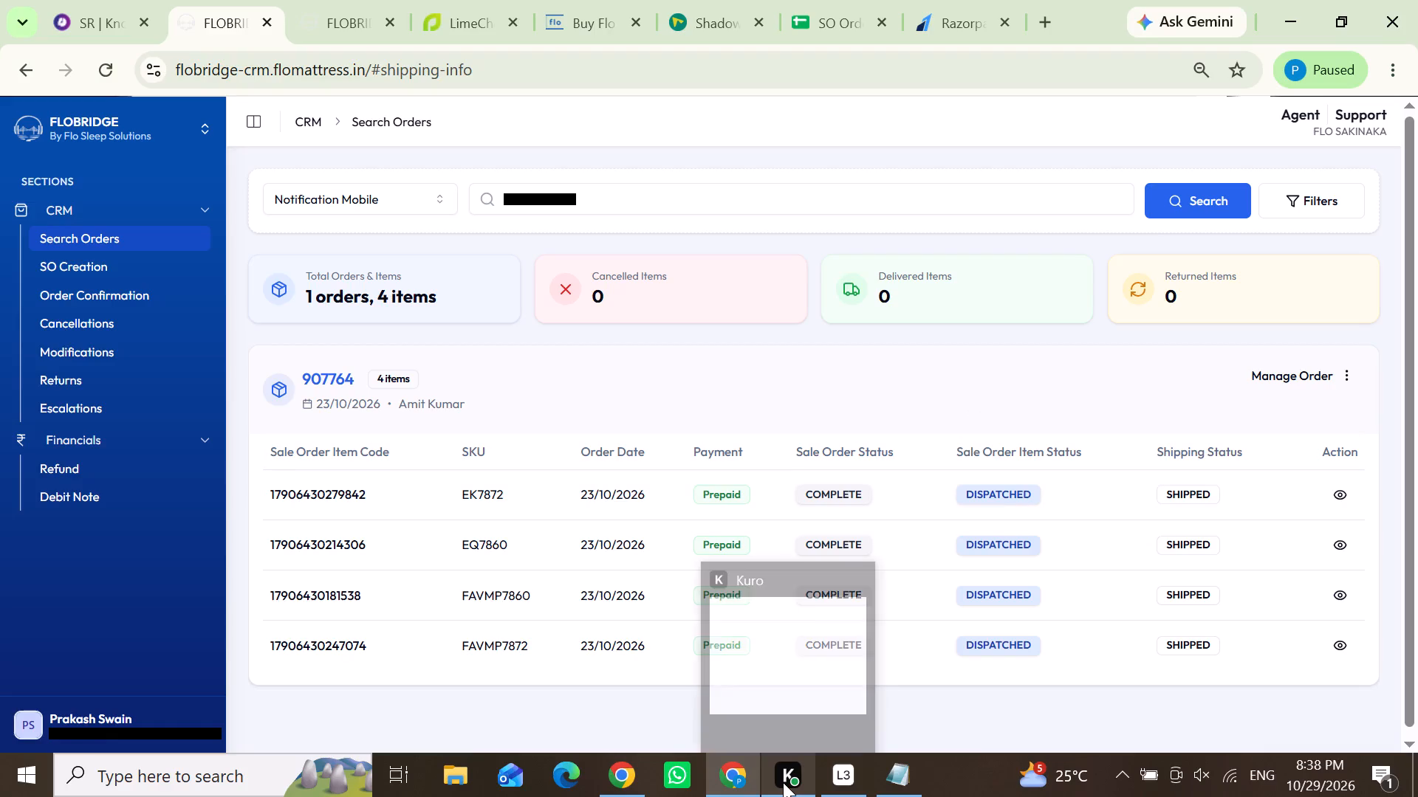
Switch to the Kuro window.
click(772, 641)
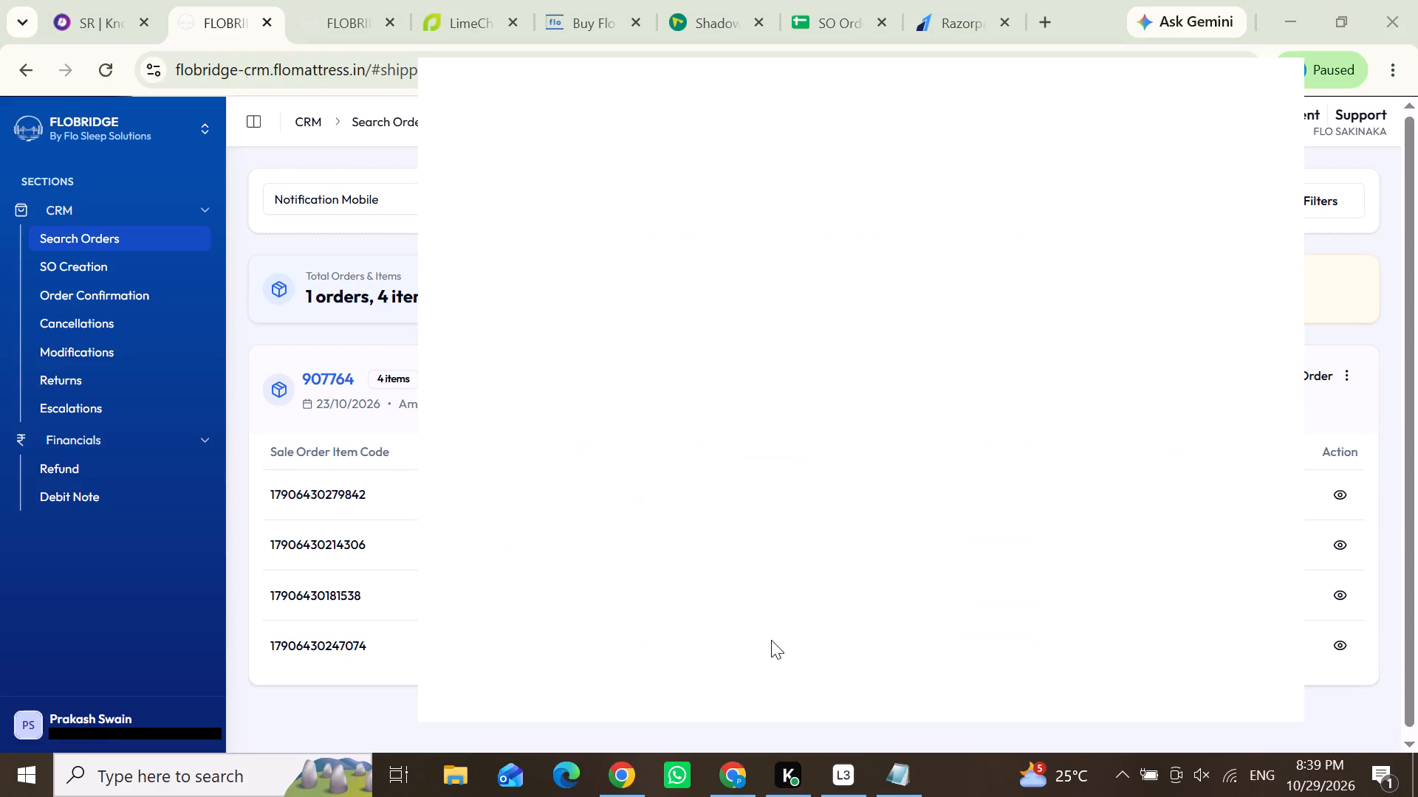
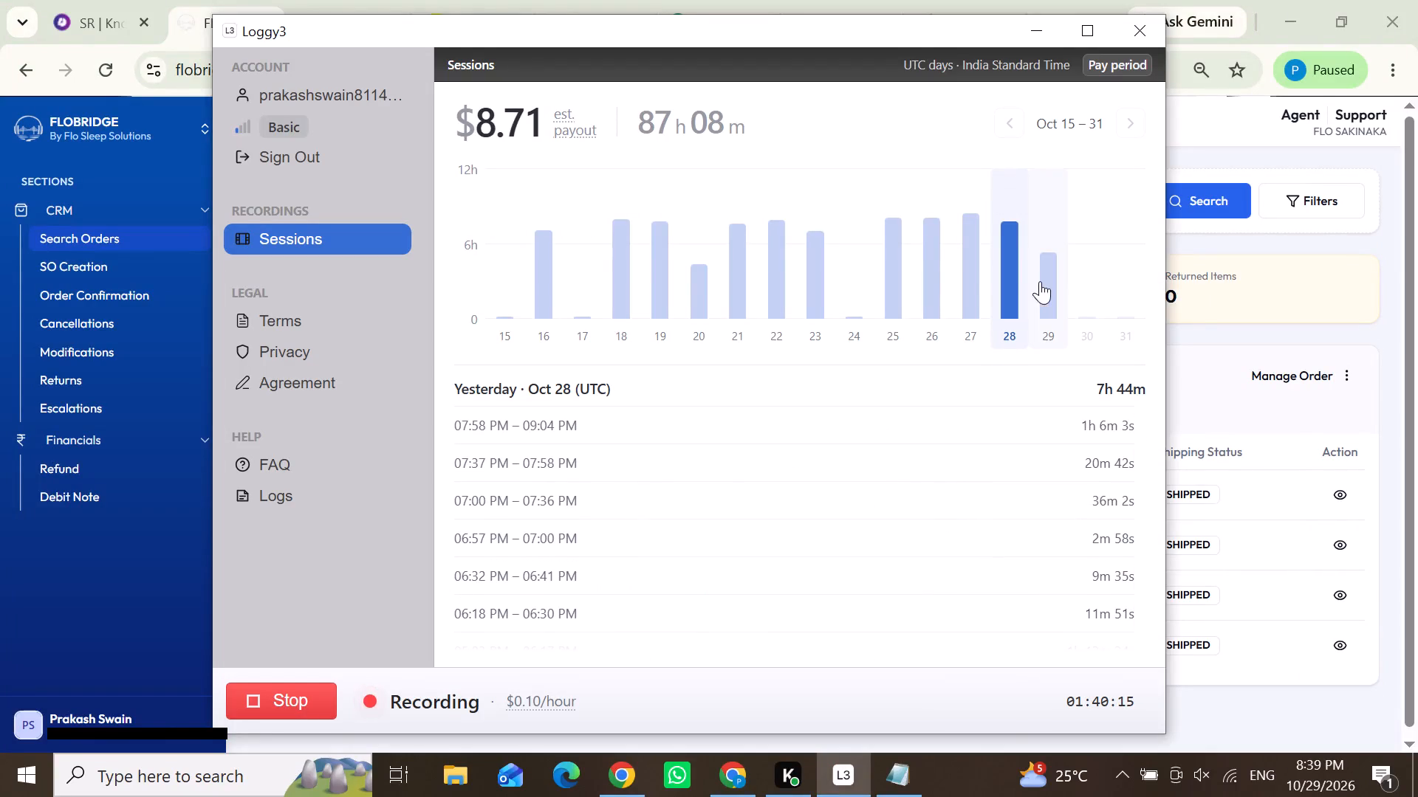
Review the recorded sessions for Oct 29 in Loggy3, and minimize its window.
click(1041, 280)
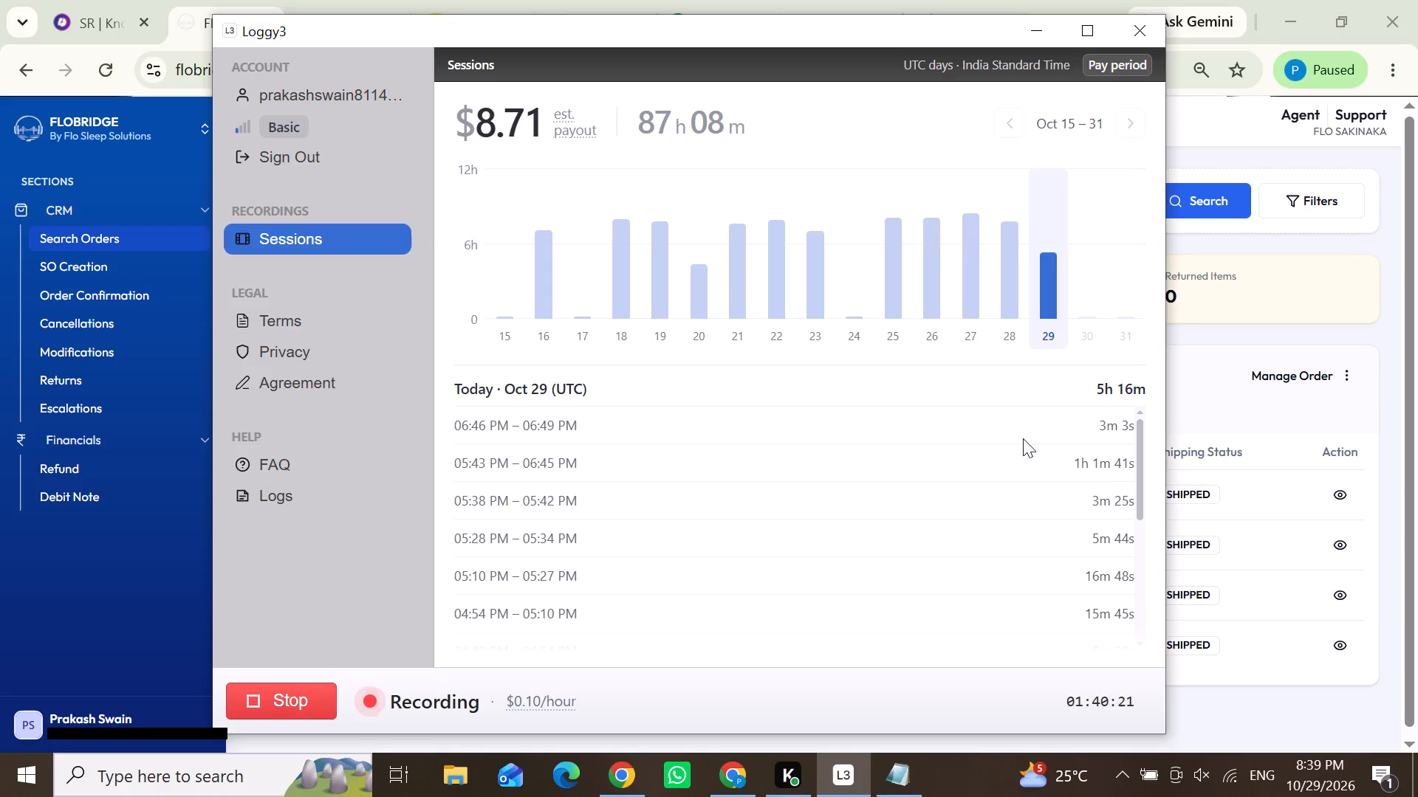
scroll(1023, 438, down, 5)
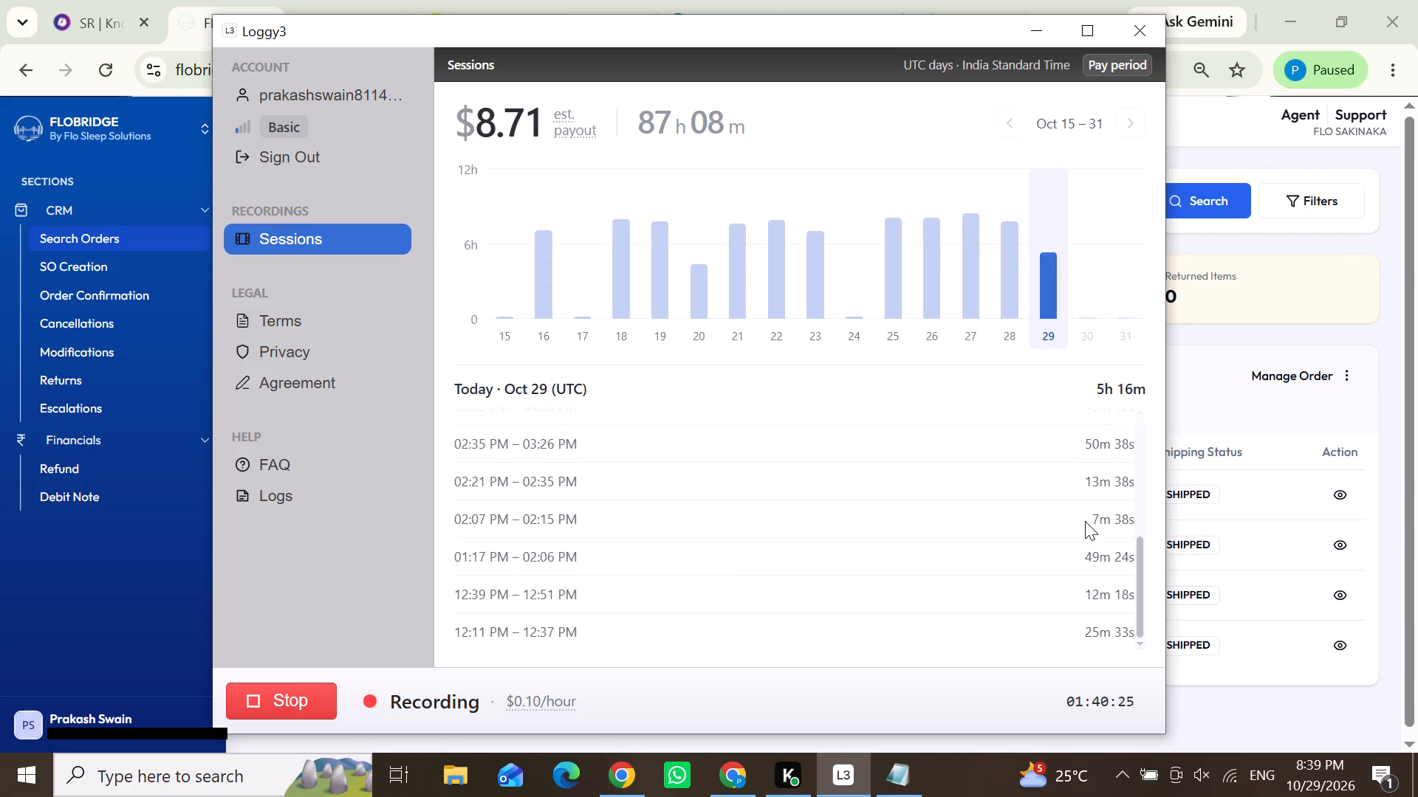
scroll(1059, 482, up, 2)
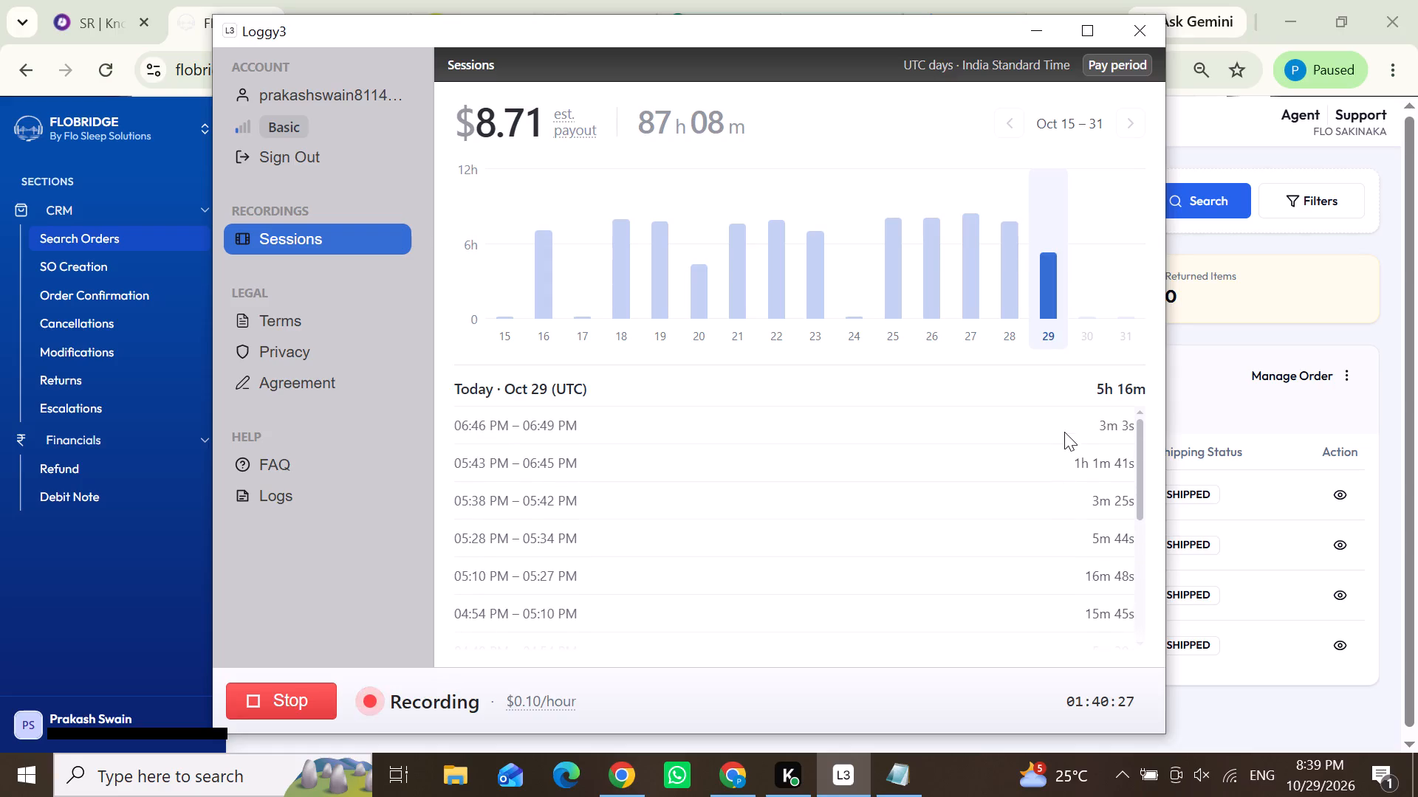
drag(1103, 427, 1118, 427)
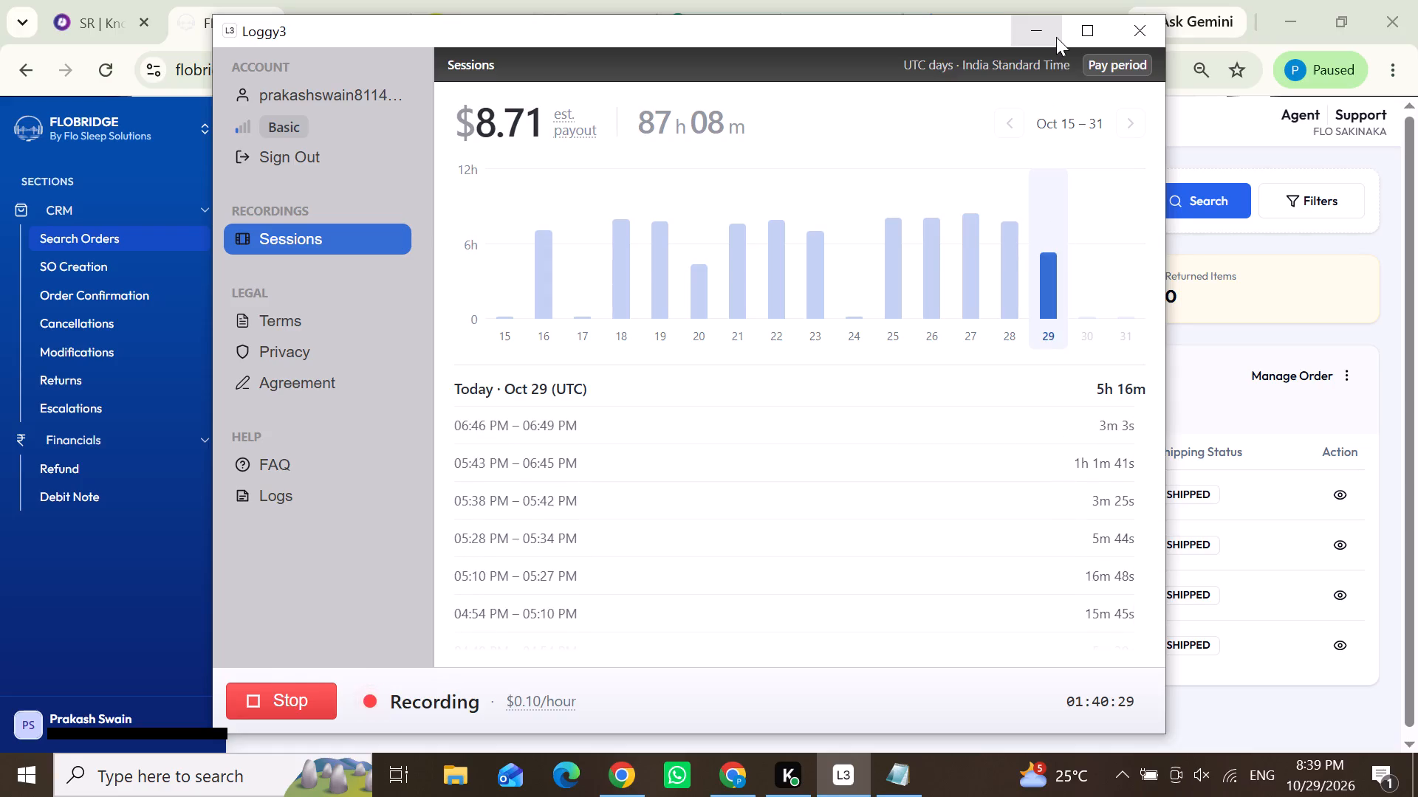
click(1056, 37)
drag(756, 494, 716, 494)
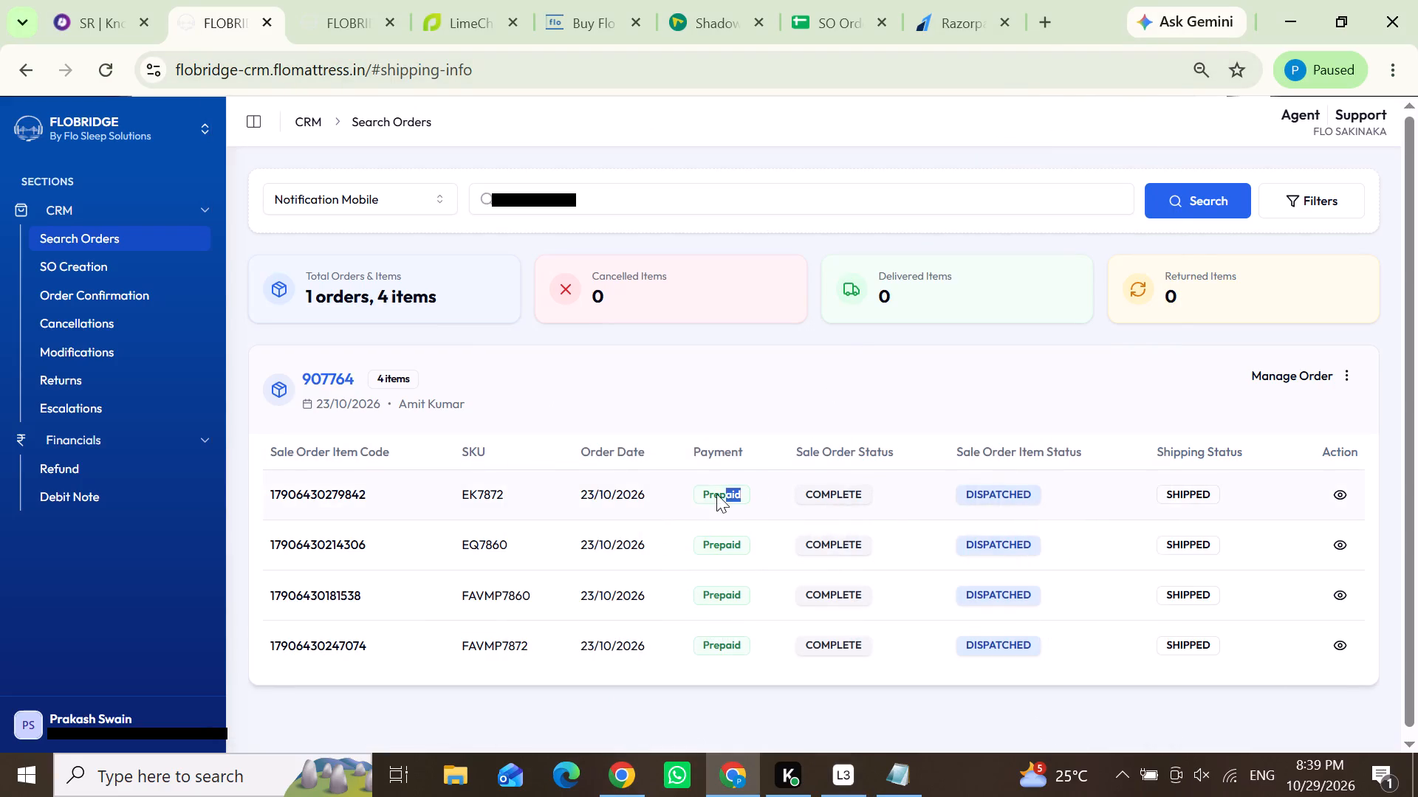
drag(716, 494, 693, 494)
click(684, 525)
drag(764, 546, 694, 546)
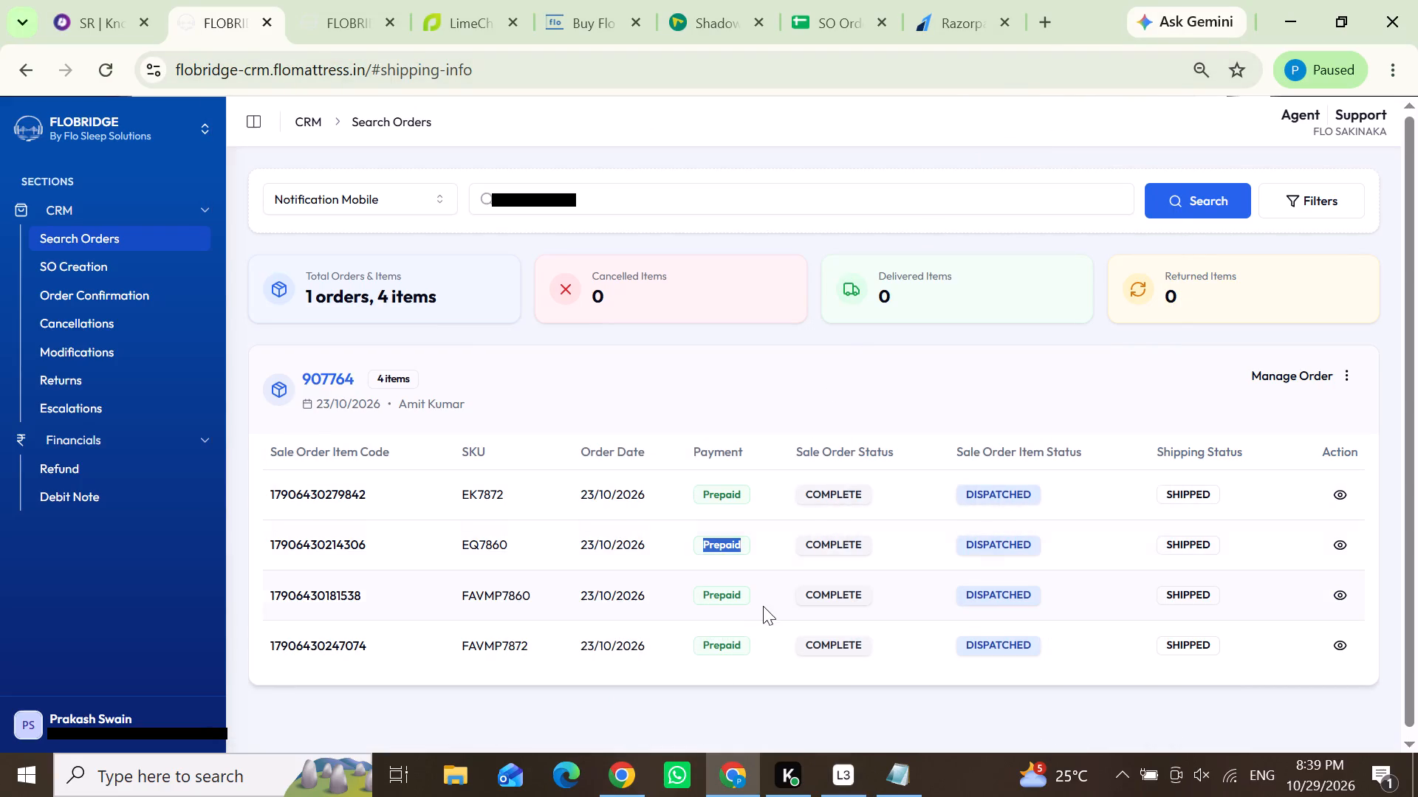
click(764, 605)
drag(752, 592, 691, 591)
click(679, 632)
drag(754, 645, 749, 645)
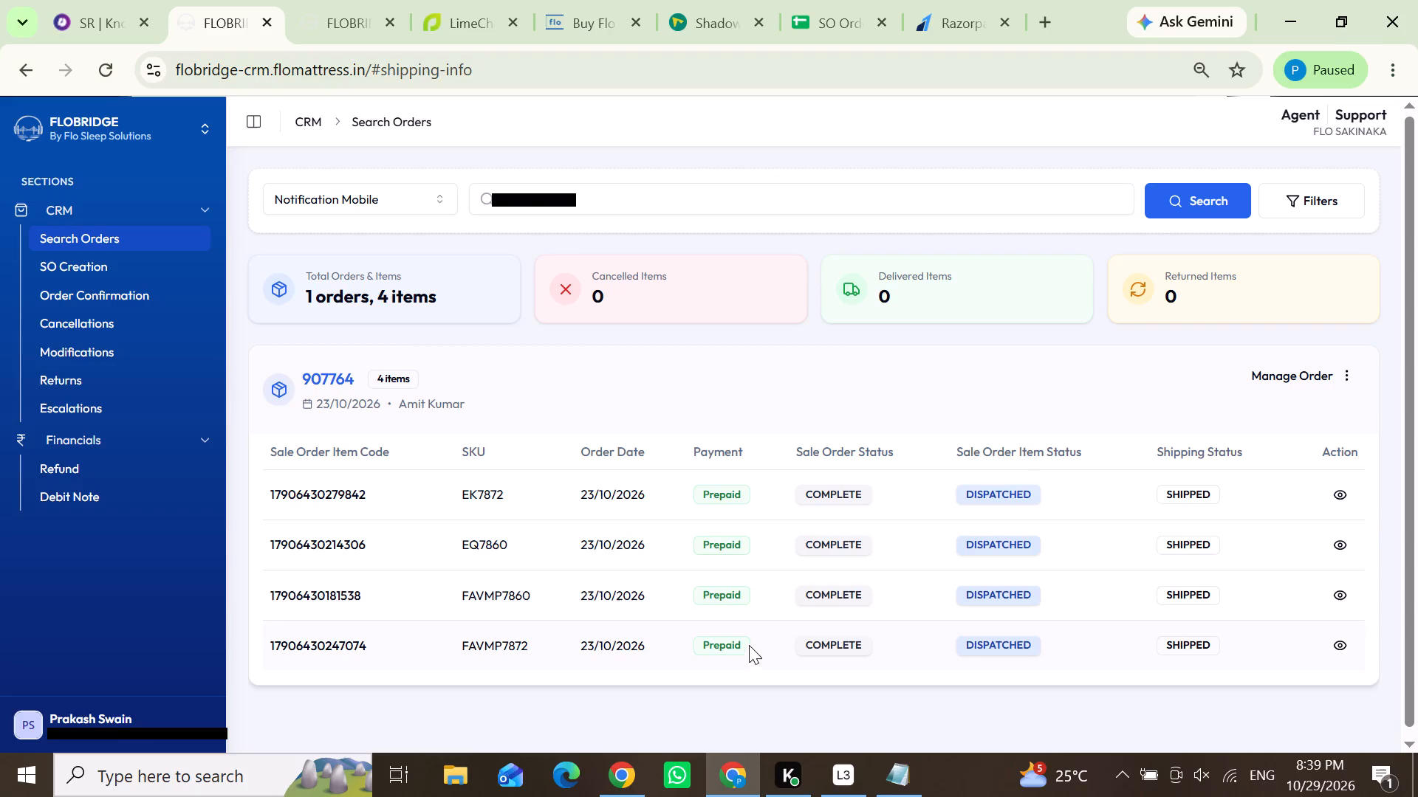
drag(749, 645, 691, 645)
click(674, 664)
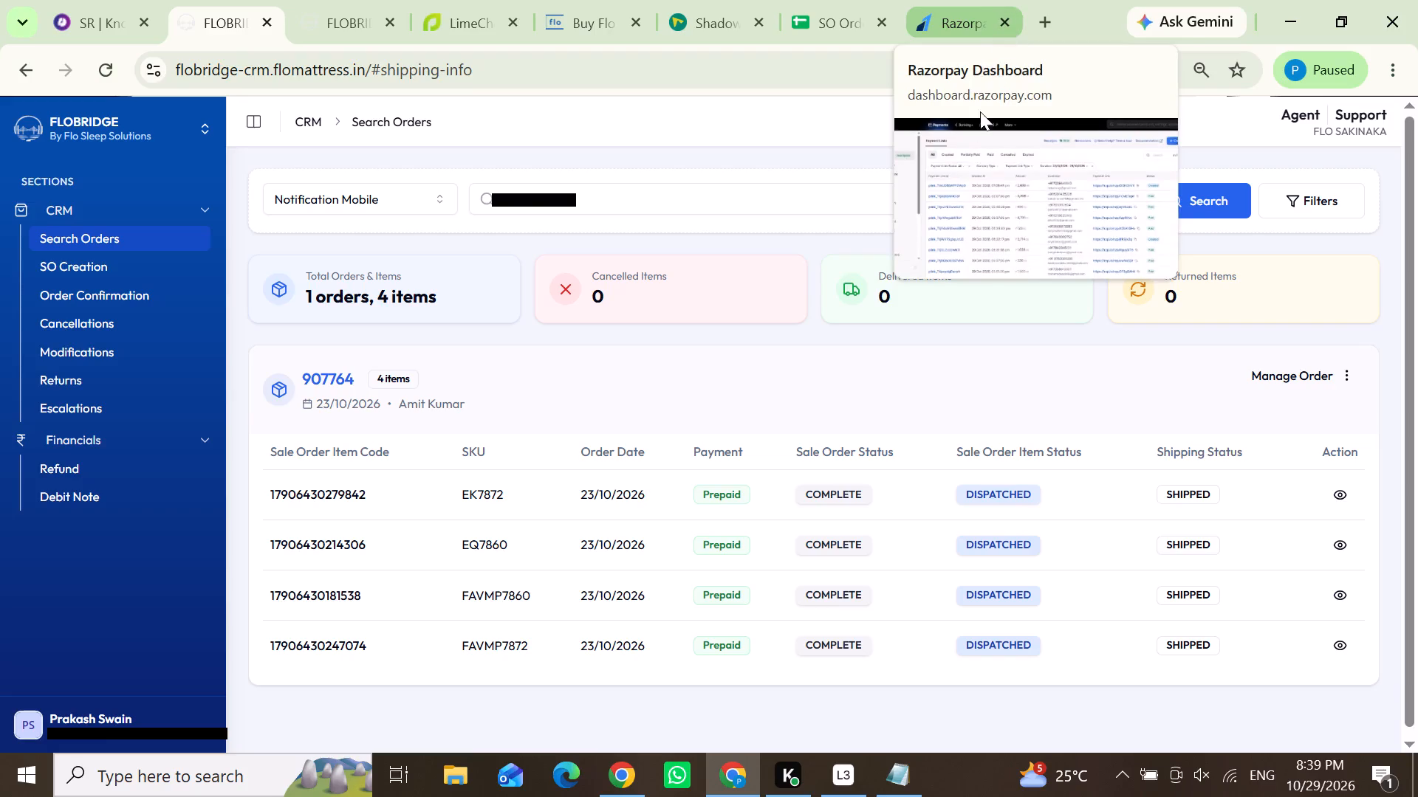
Check the cancelled items and total orders and items in the order search summary.
drag(611, 294, 583, 296)
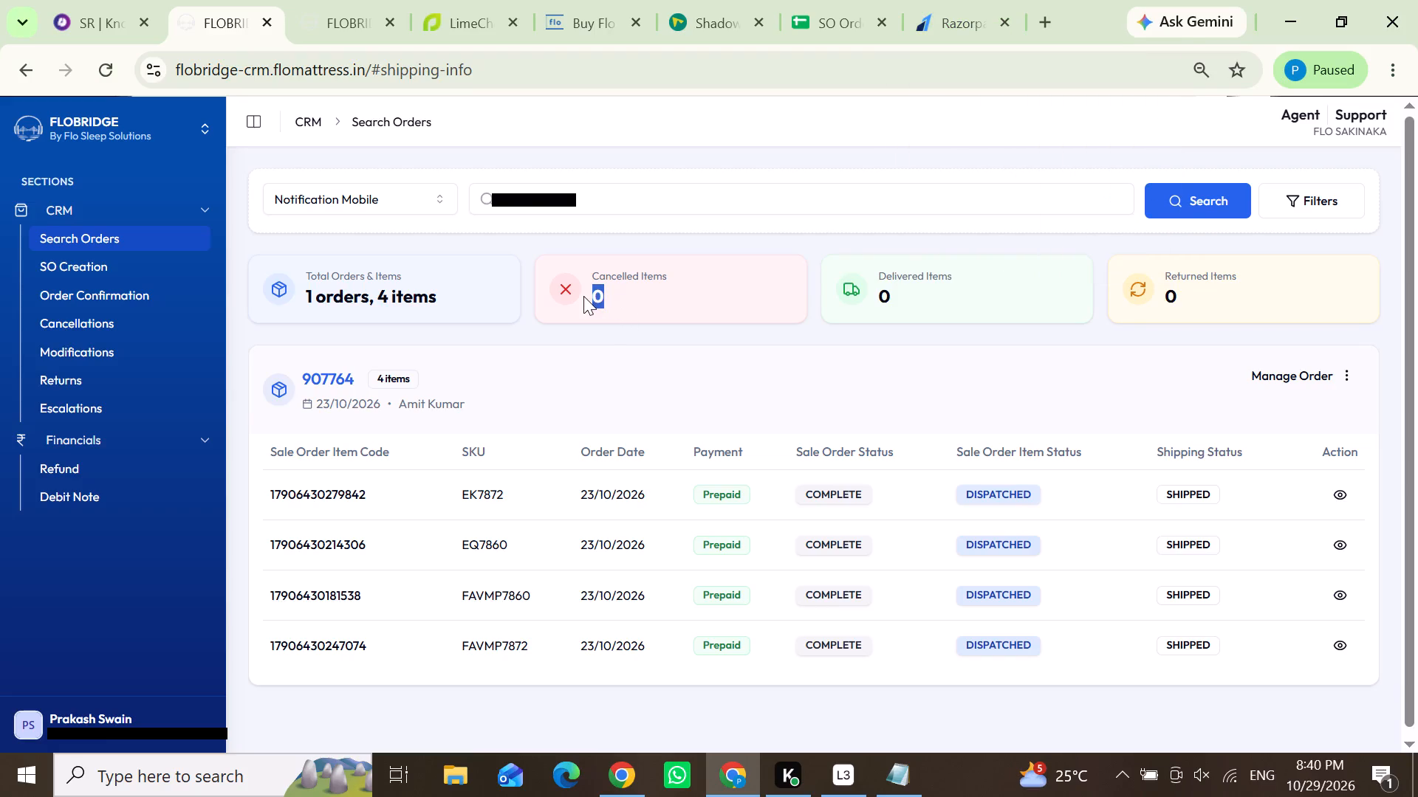
drag(583, 296, 583, 296)
click(487, 298)
drag(455, 298, 372, 300)
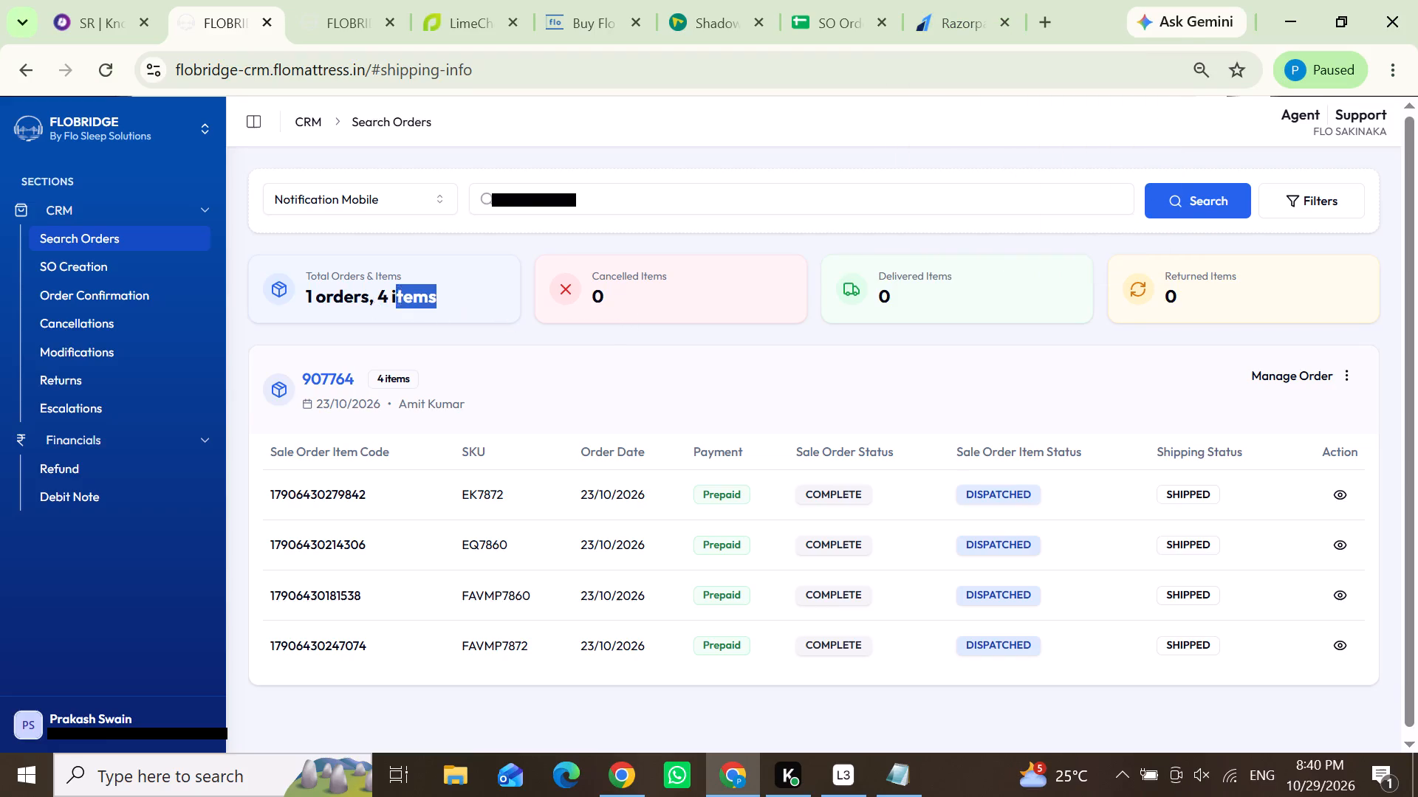
drag(372, 300, 302, 291)
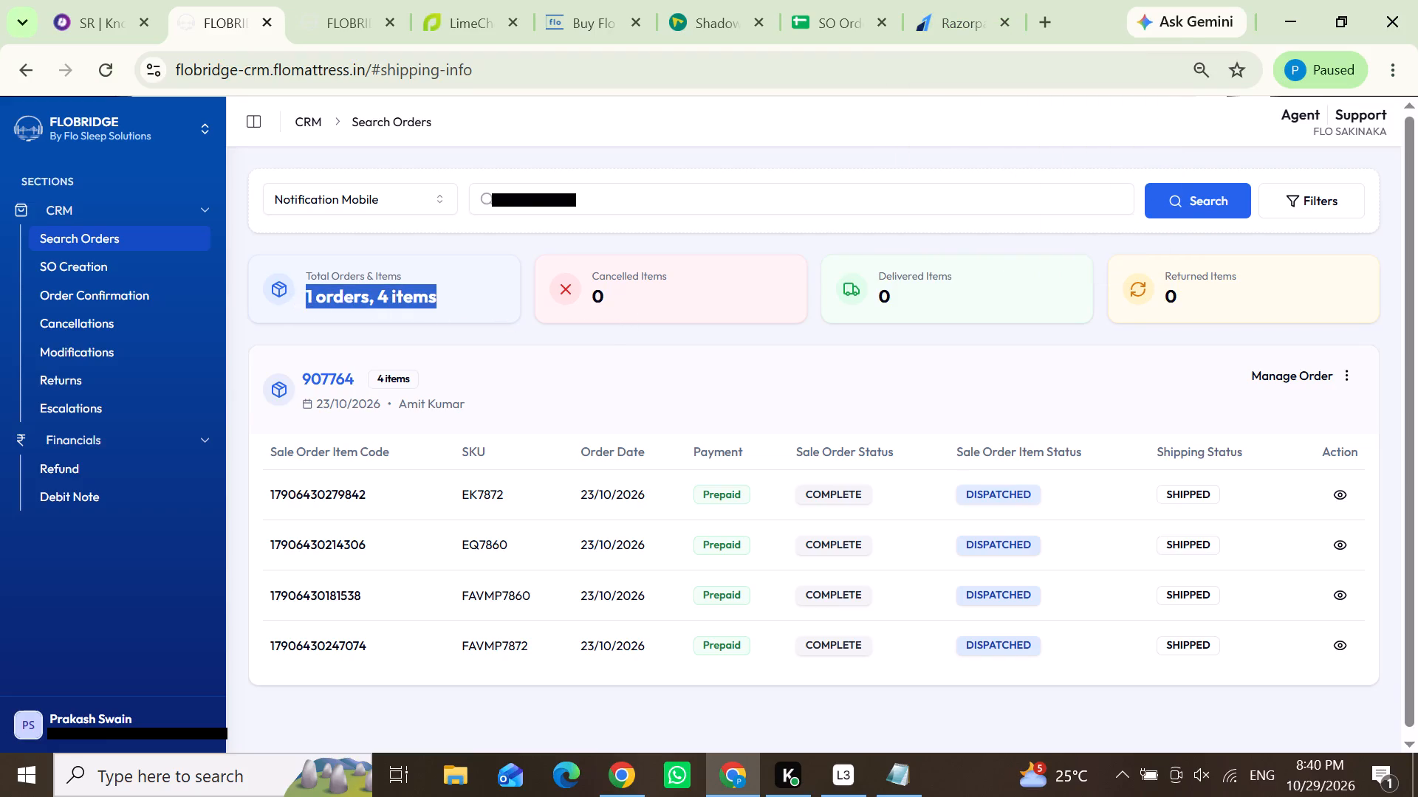
drag(302, 291, 308, 291)
click(469, 284)
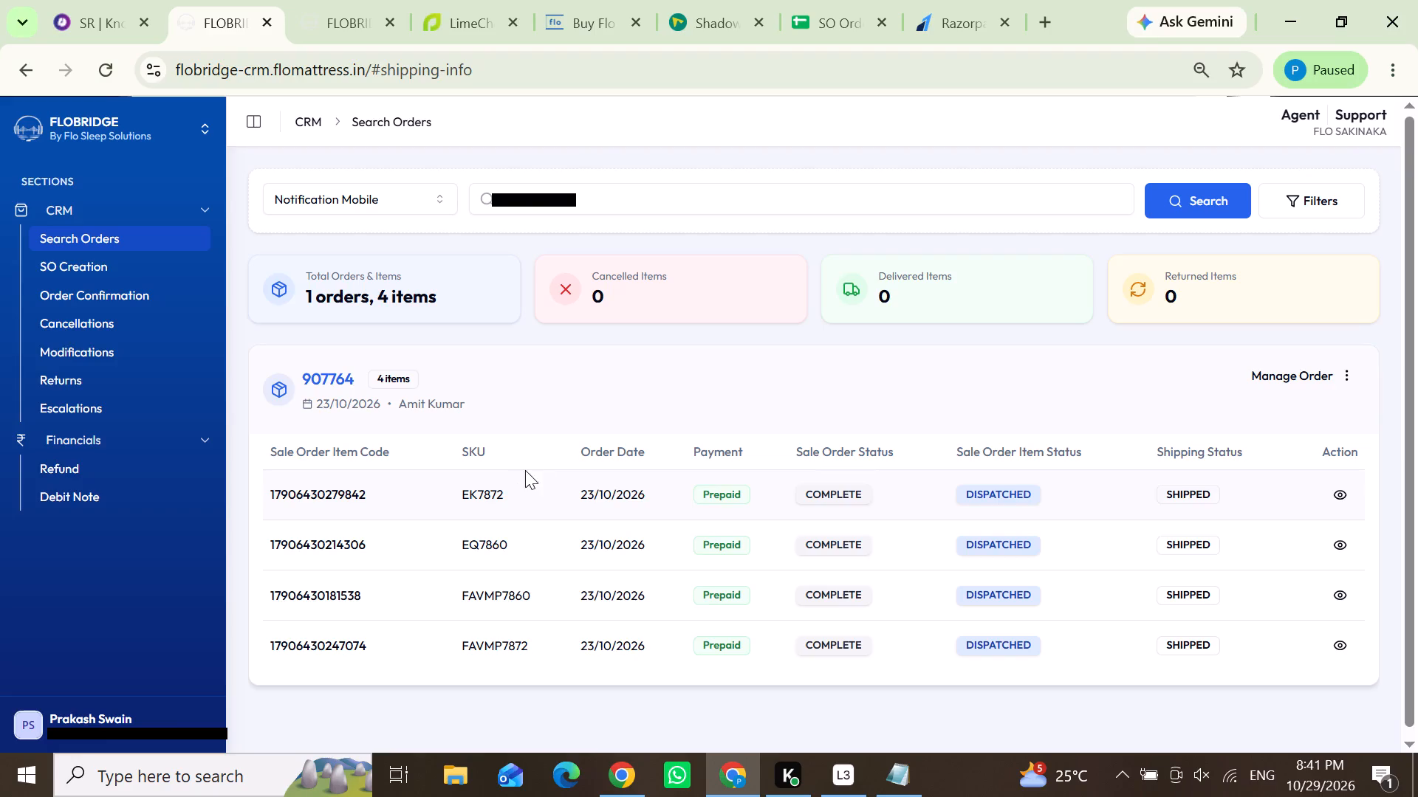
Switch to the Knowlarity dashboard, load the figures for Today, and review the call and status time totals.
scroll(541, 469, up, 1)
click(99, 8)
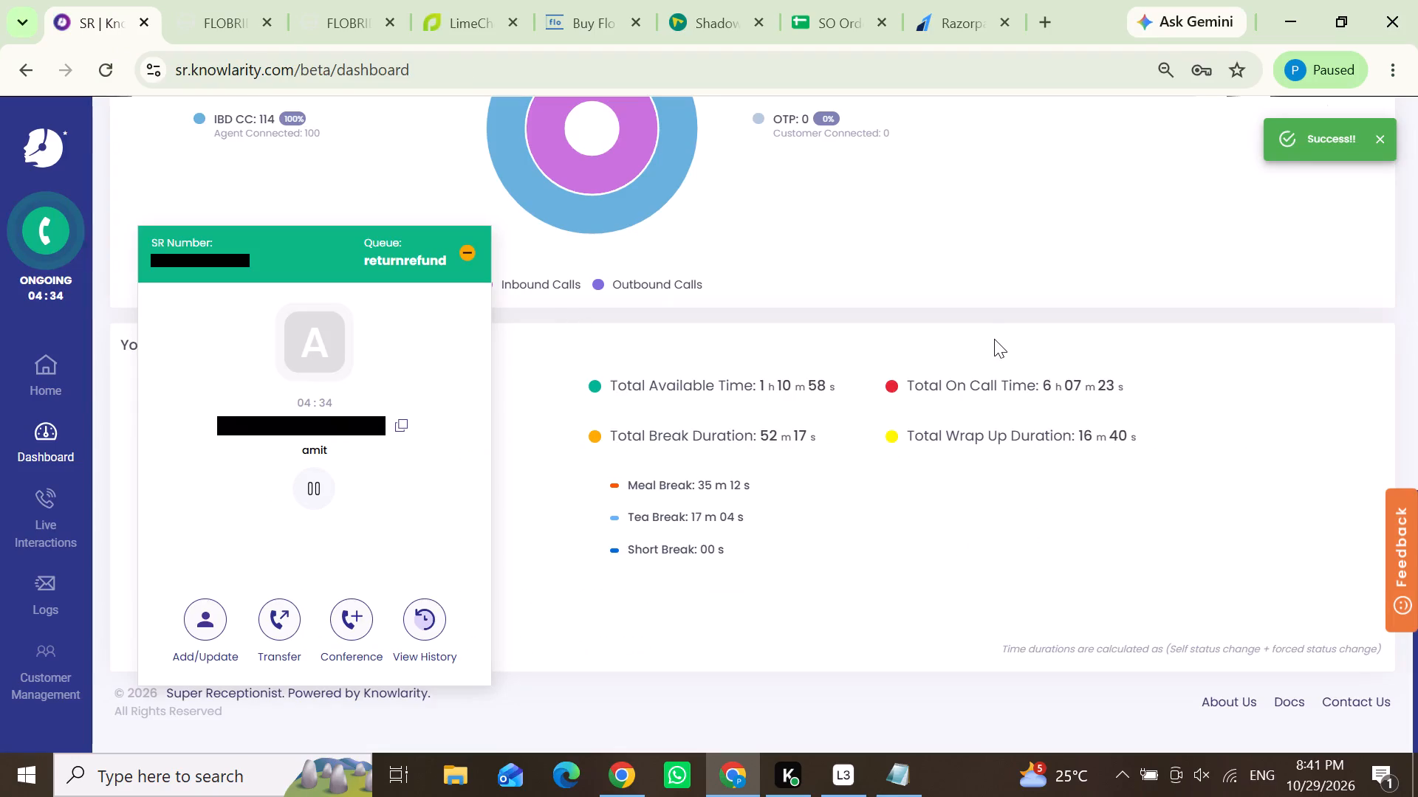
scroll(993, 355, up, 3)
click(1016, 224)
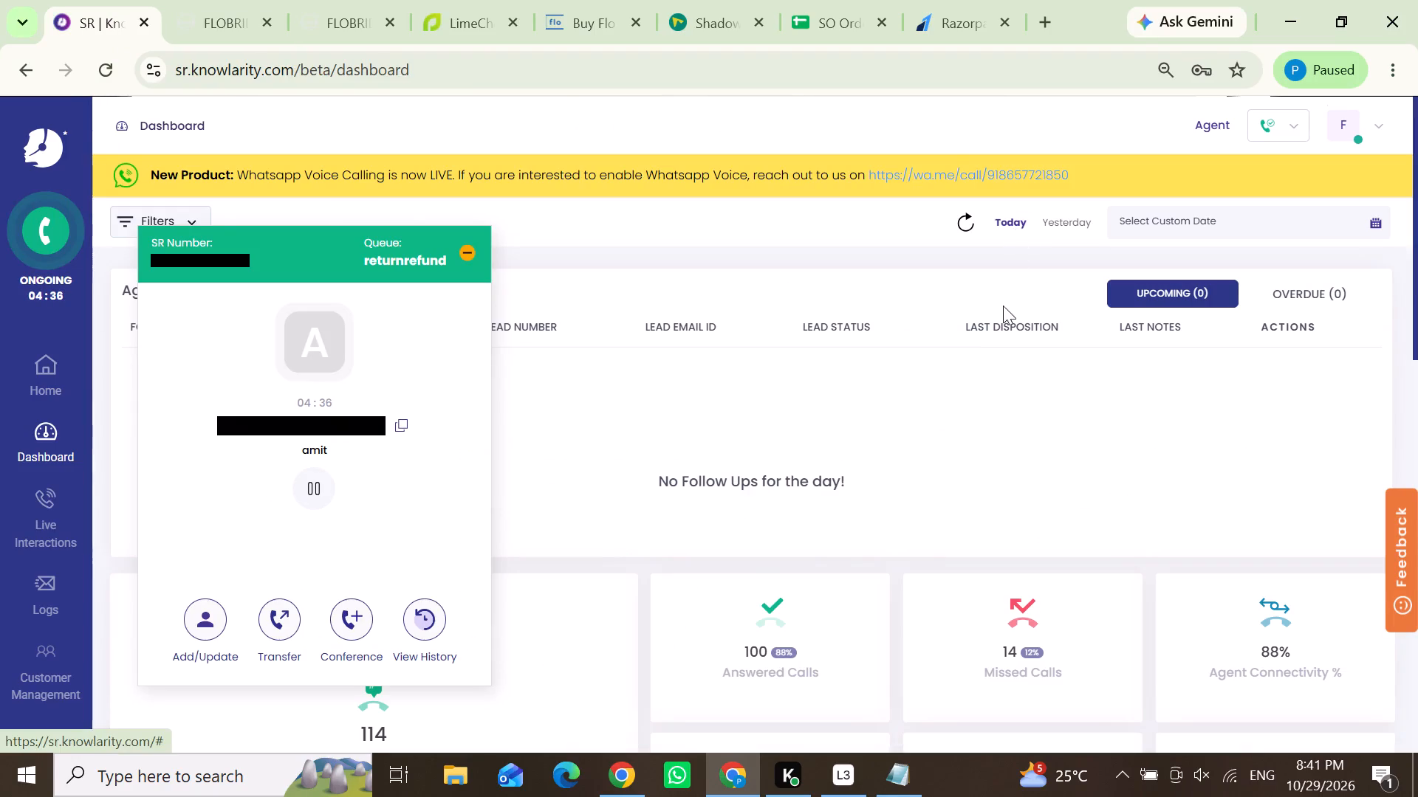
scroll(926, 460, down, 2)
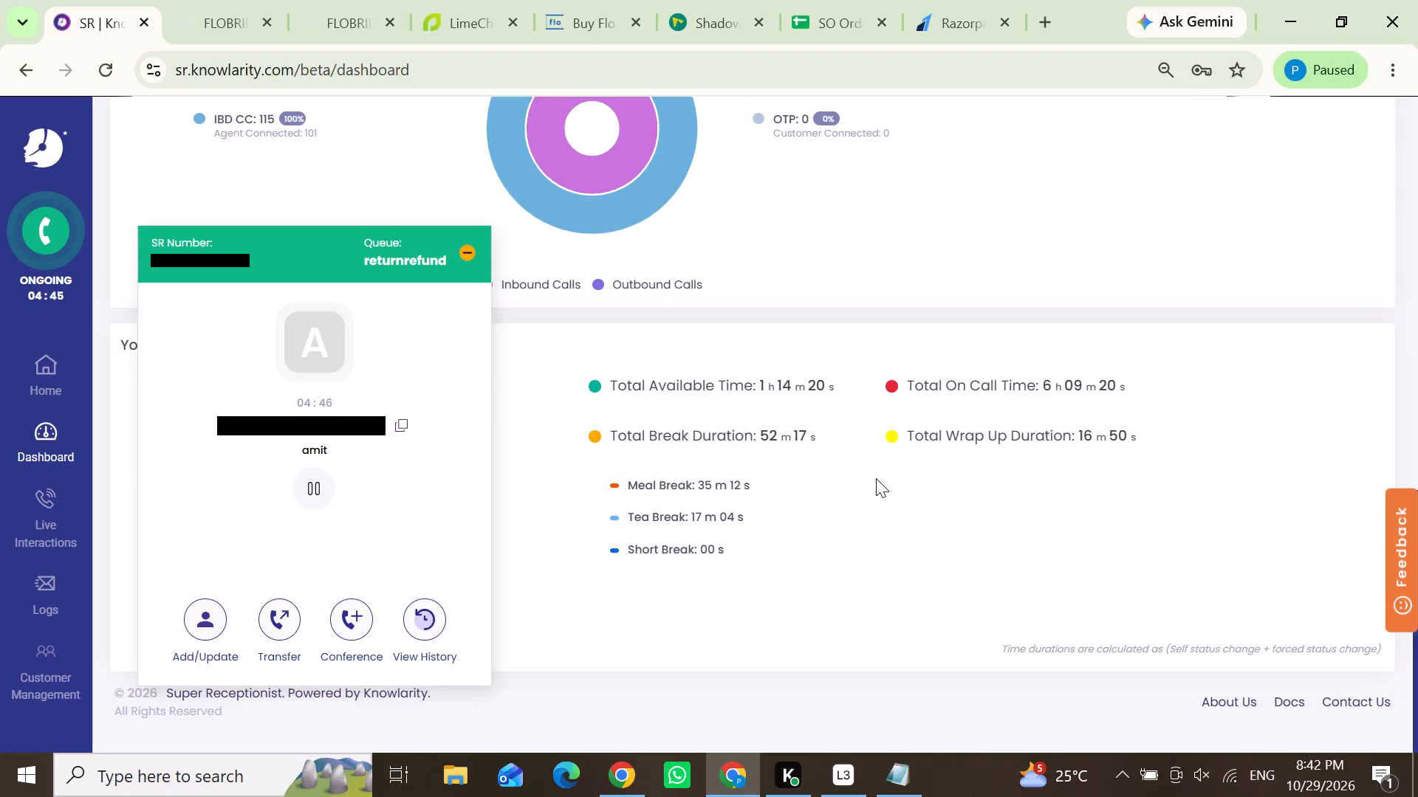
scroll(854, 451, up, 2)
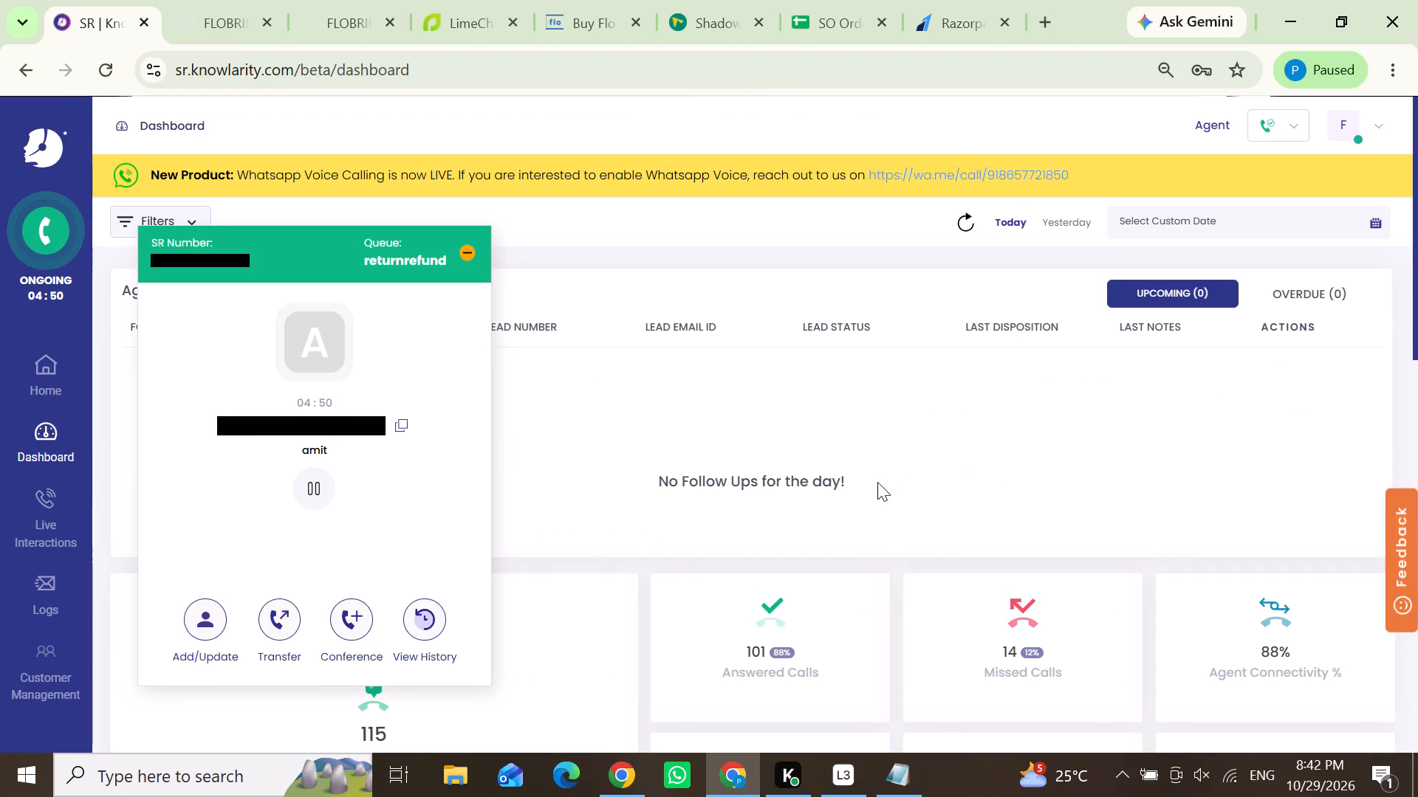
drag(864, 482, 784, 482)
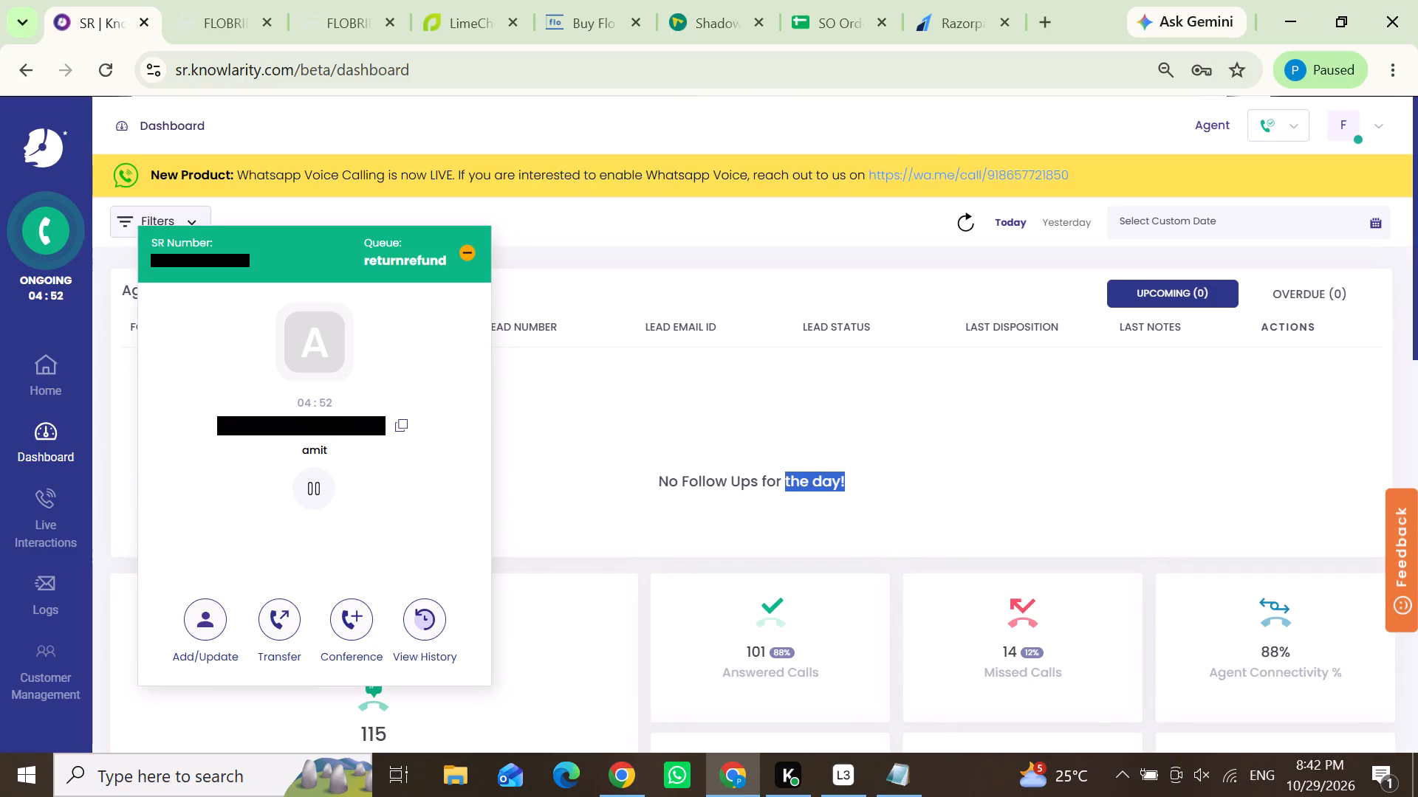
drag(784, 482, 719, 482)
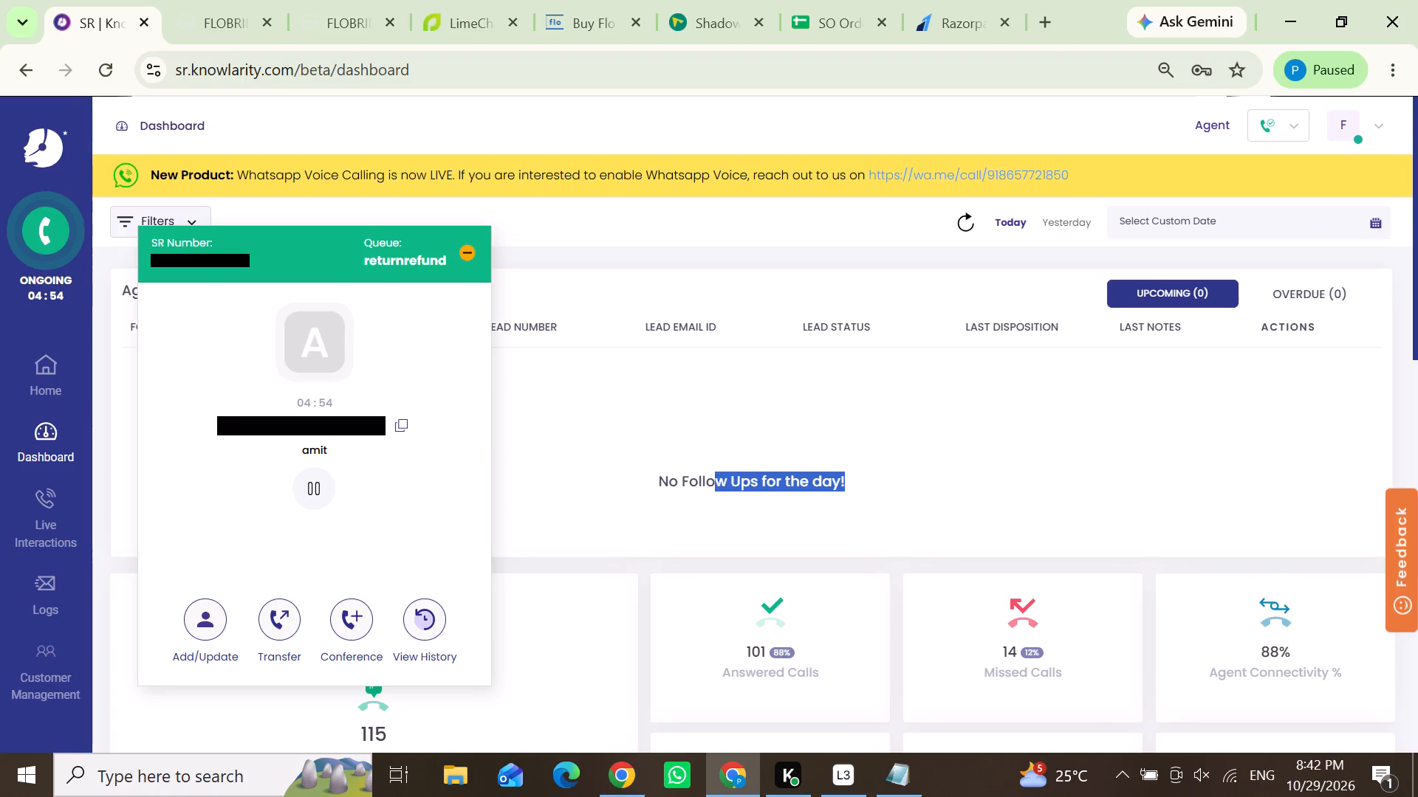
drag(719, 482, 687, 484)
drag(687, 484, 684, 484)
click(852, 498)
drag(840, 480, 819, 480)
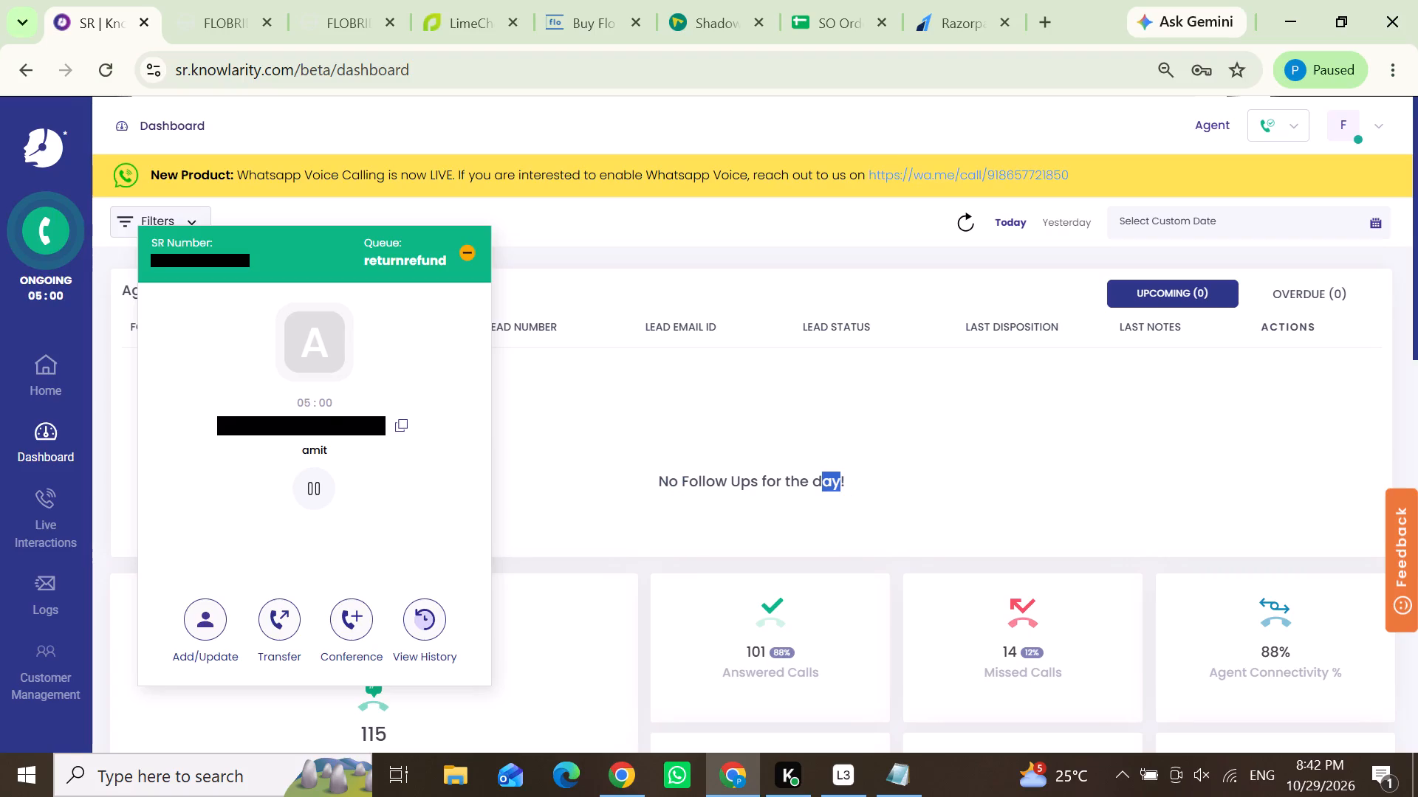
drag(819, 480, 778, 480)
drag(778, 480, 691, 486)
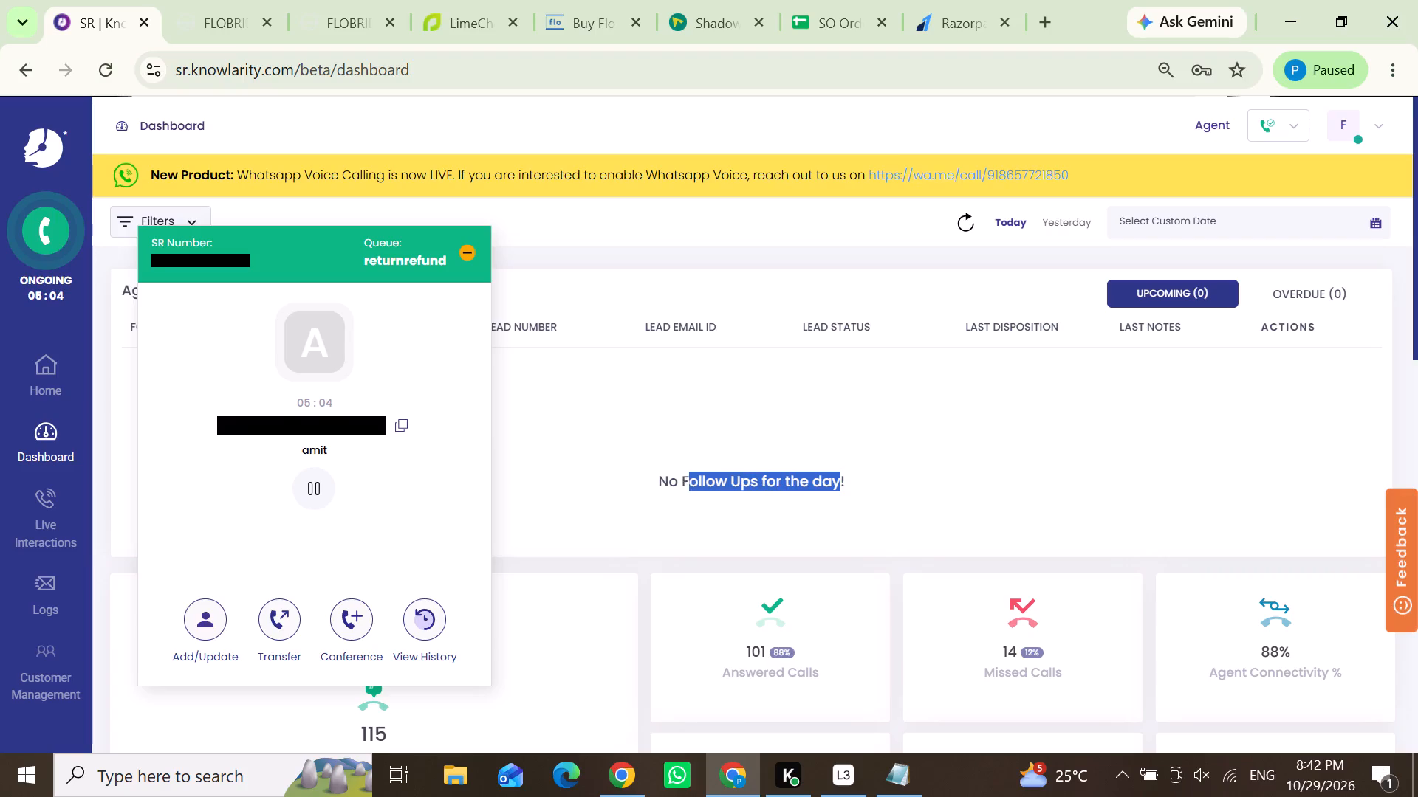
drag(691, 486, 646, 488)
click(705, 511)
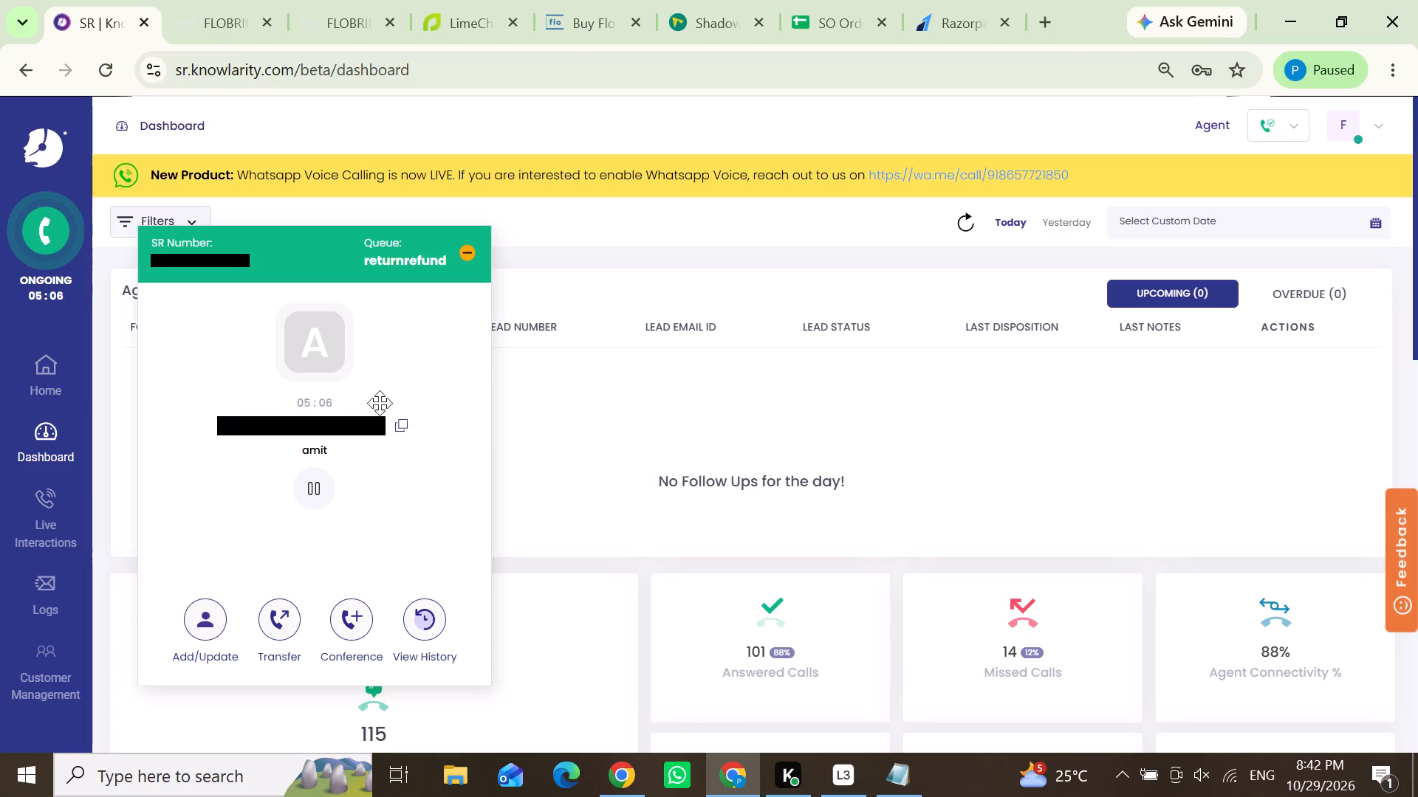
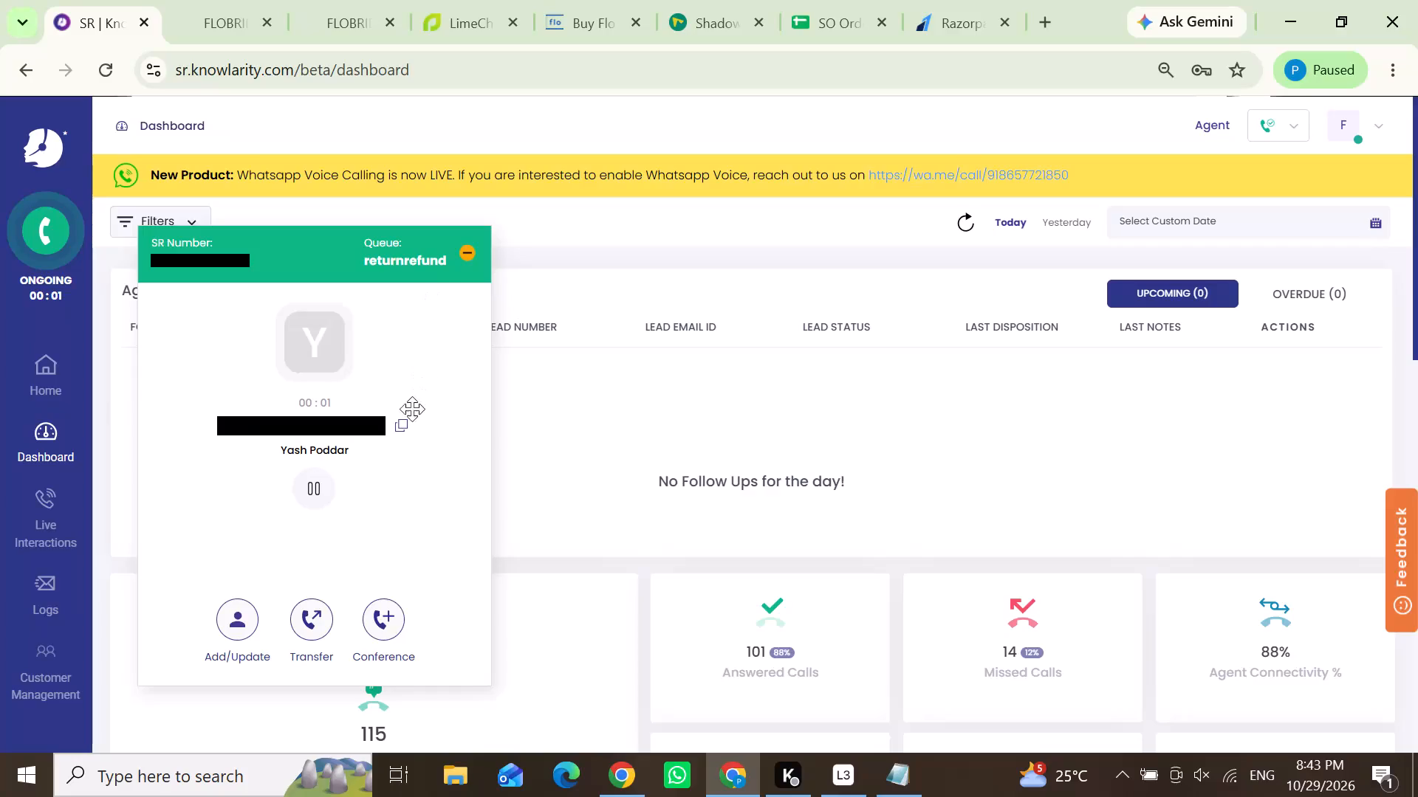
Copy the caller's number from the ongoing Knowlarity call and search Flobridge orders by Notification Mobile with the number's leading prefix removed.
click(403, 427)
click(219, 23)
drag(626, 199, 452, 189)
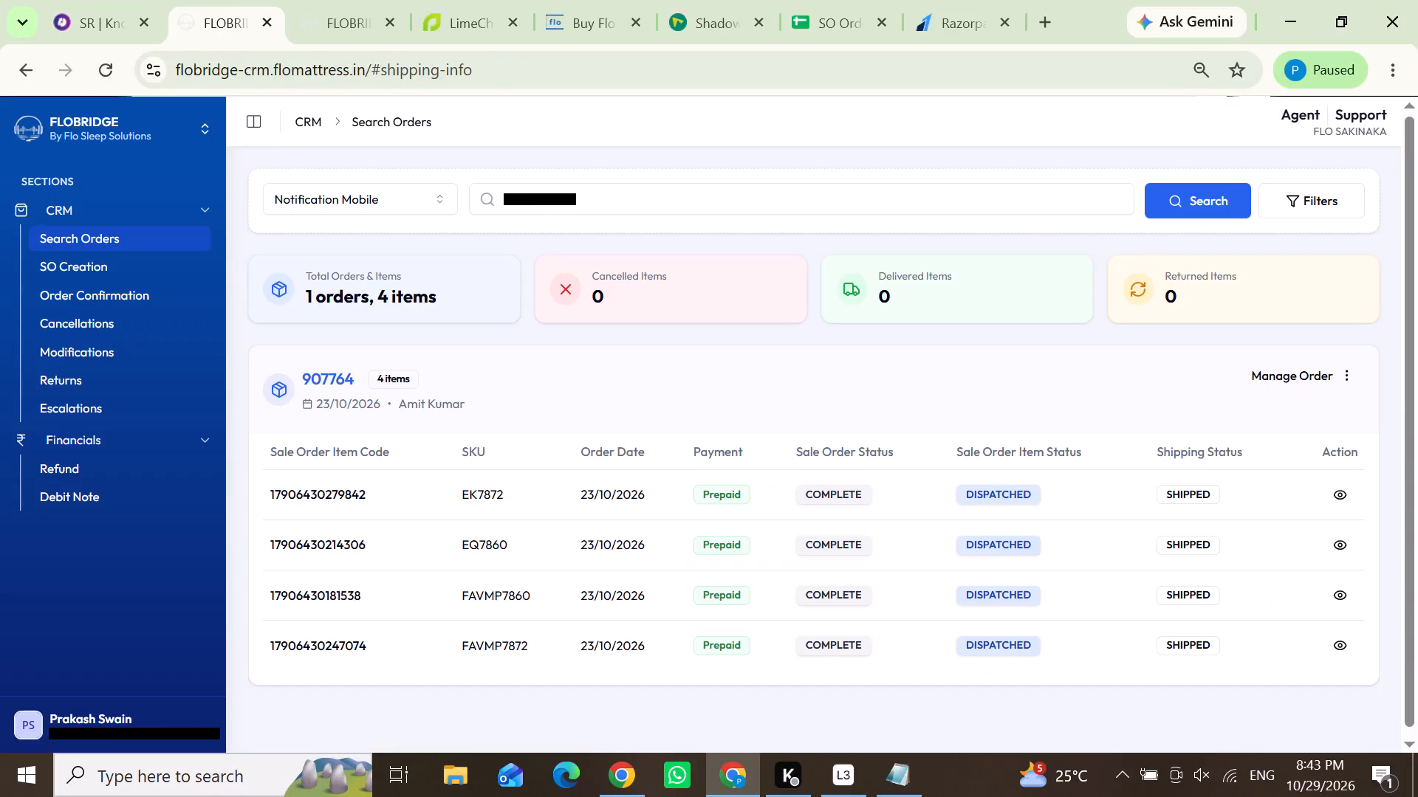
key(ctrl+v)
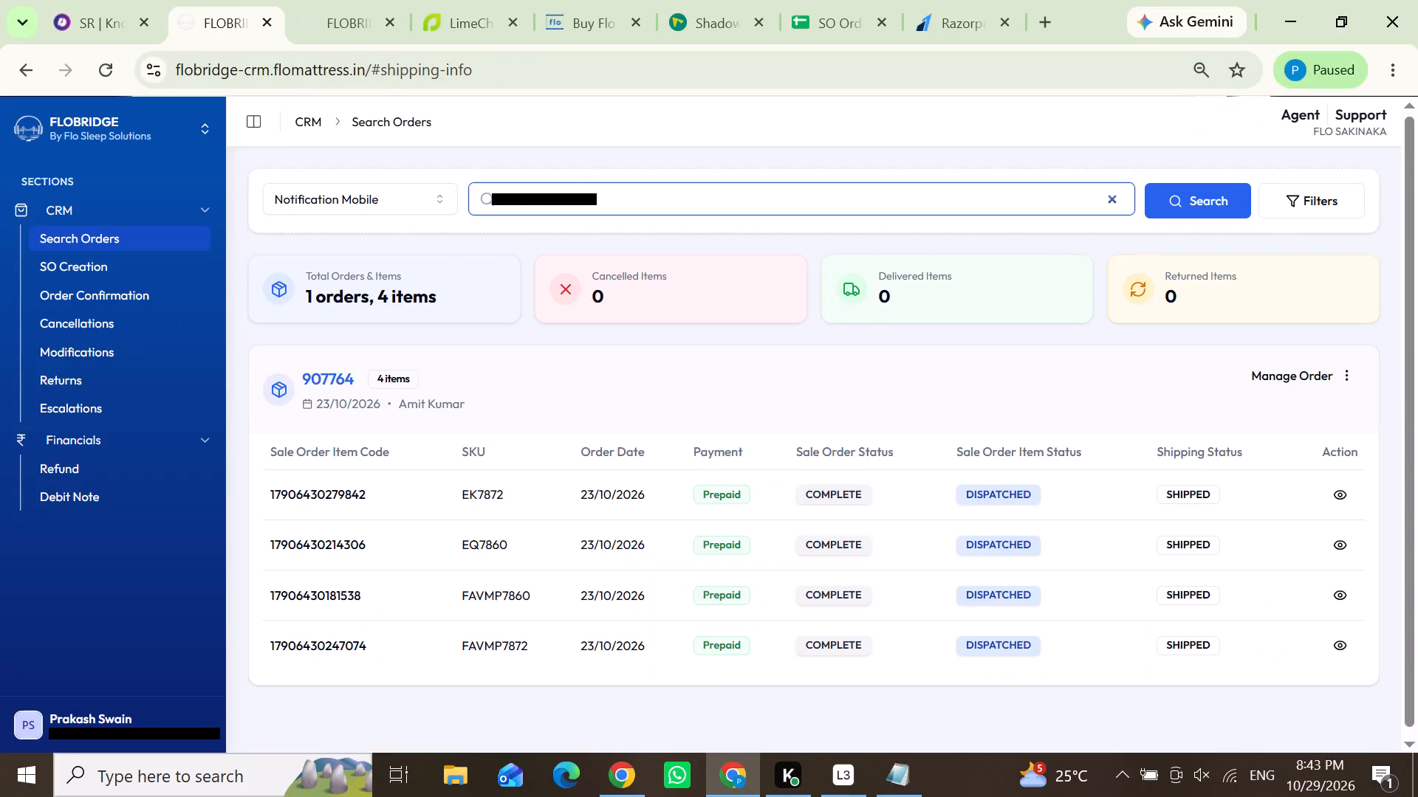
drag(523, 196, 497, 196)
key(BackSpace)
click(1201, 196)
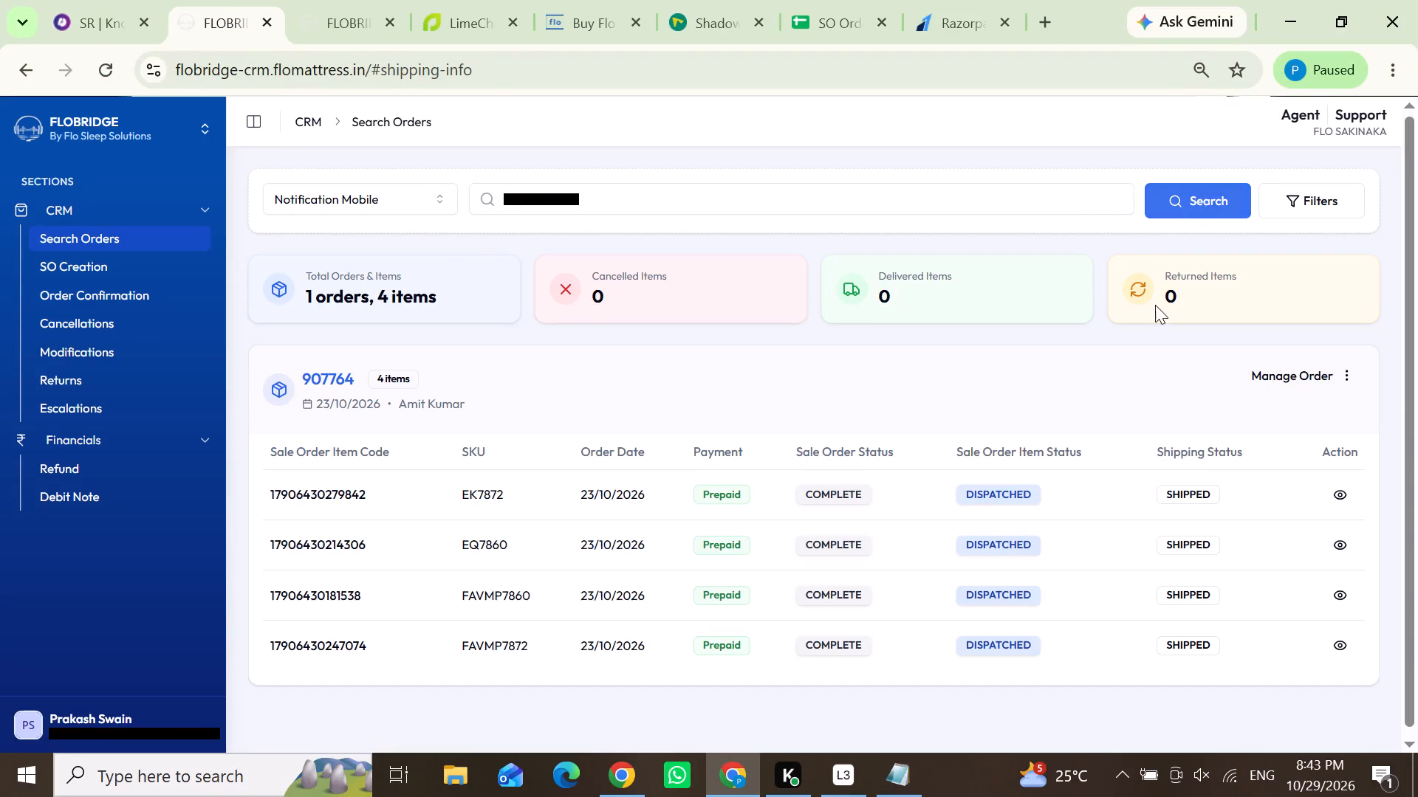
click(1350, 545)
click(527, 403)
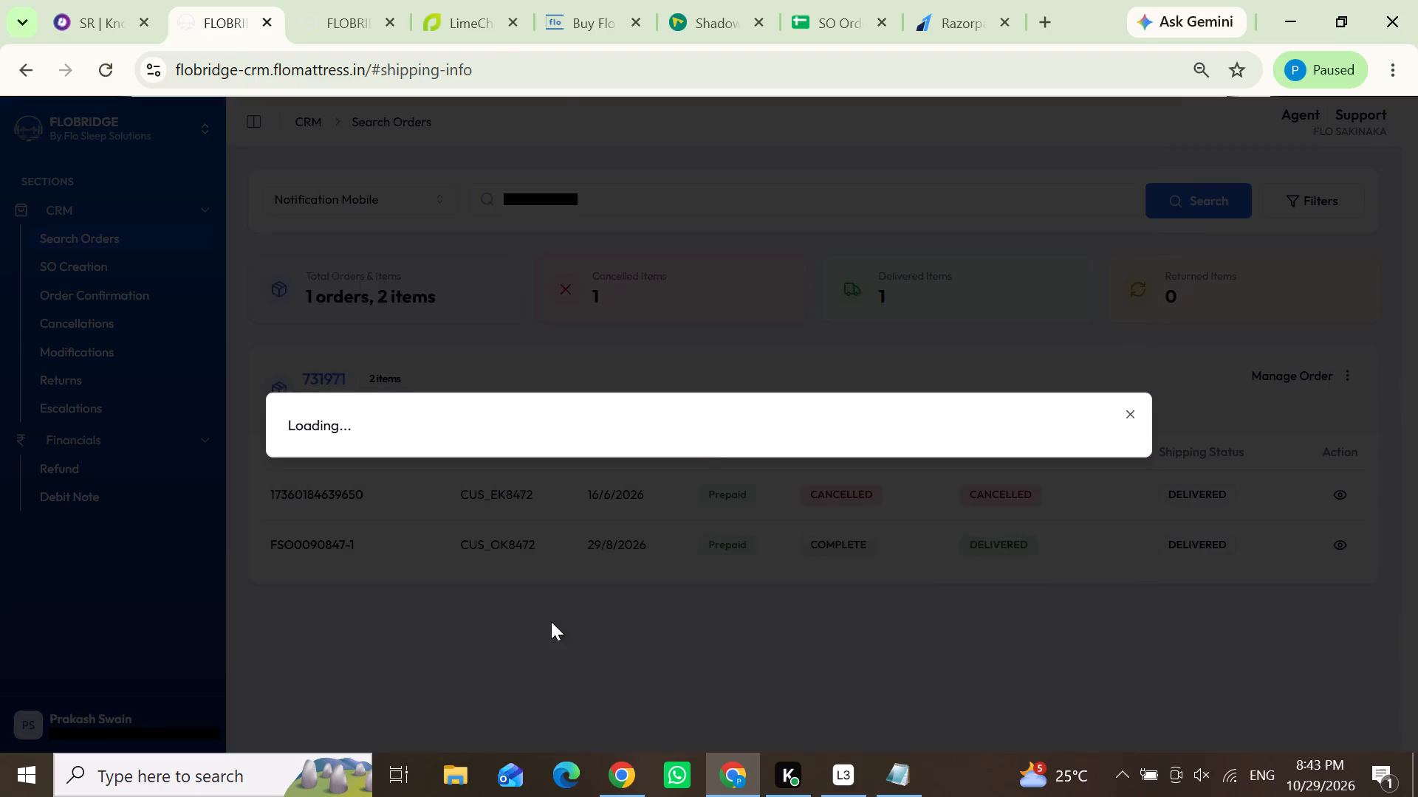
scroll(533, 664, down, 3)
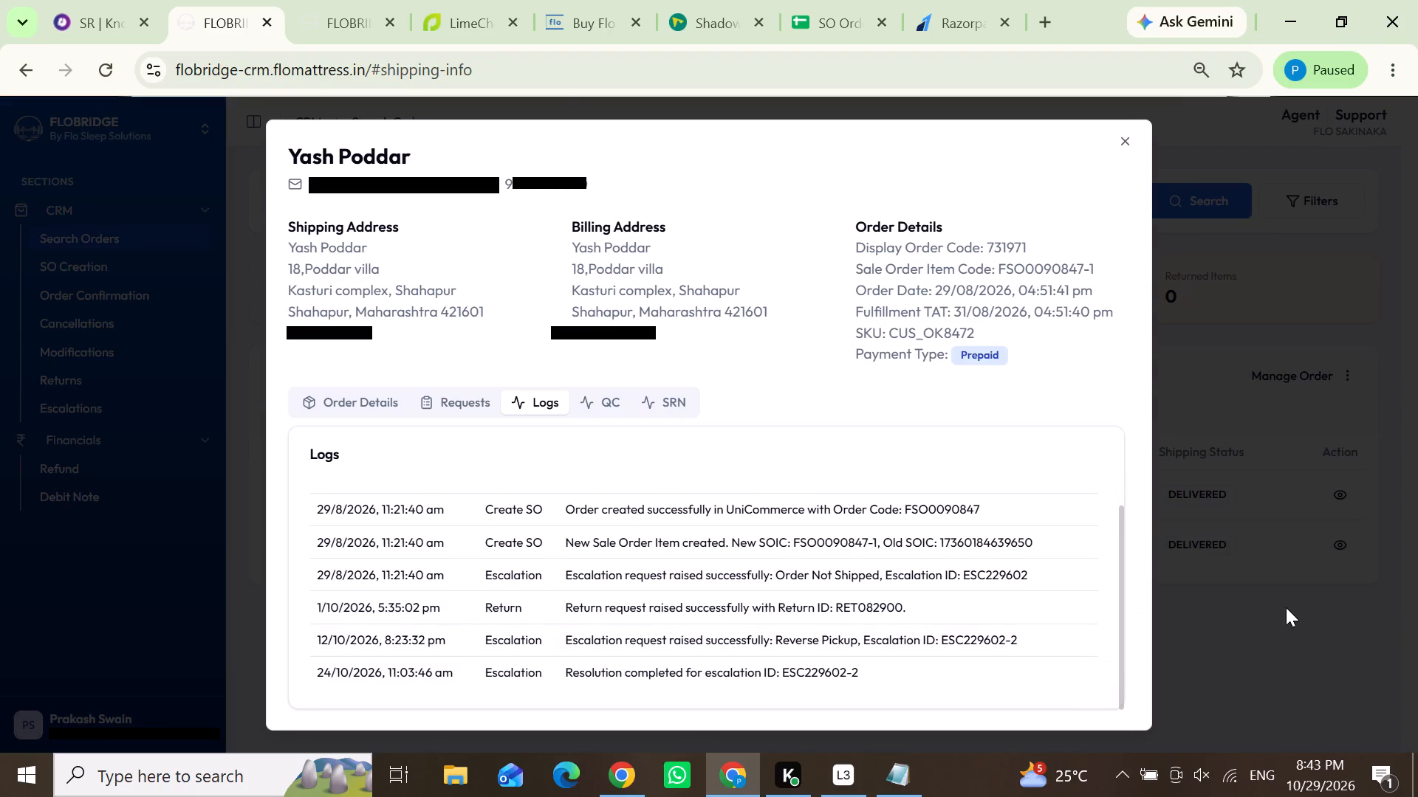
click(1234, 662)
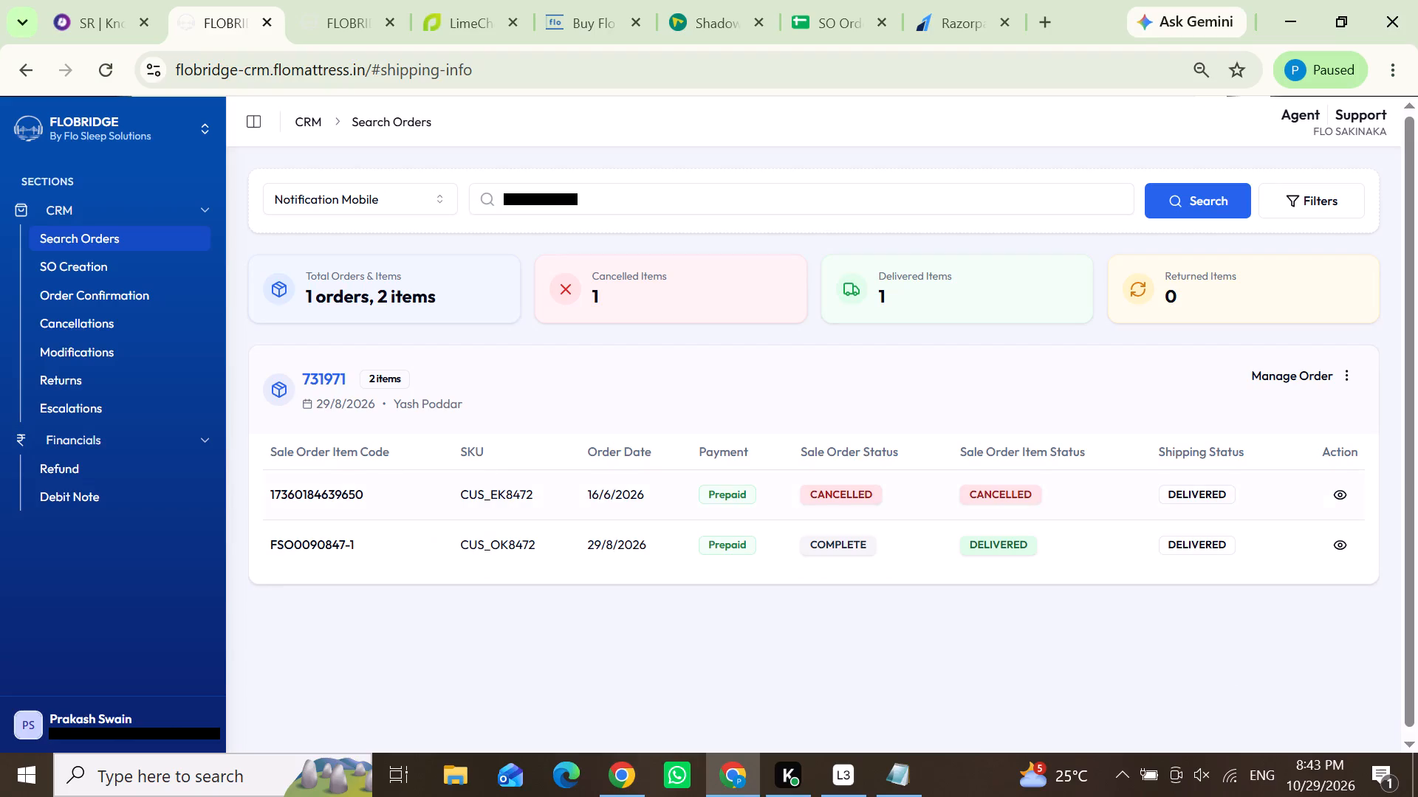
drag(349, 373, 298, 376)
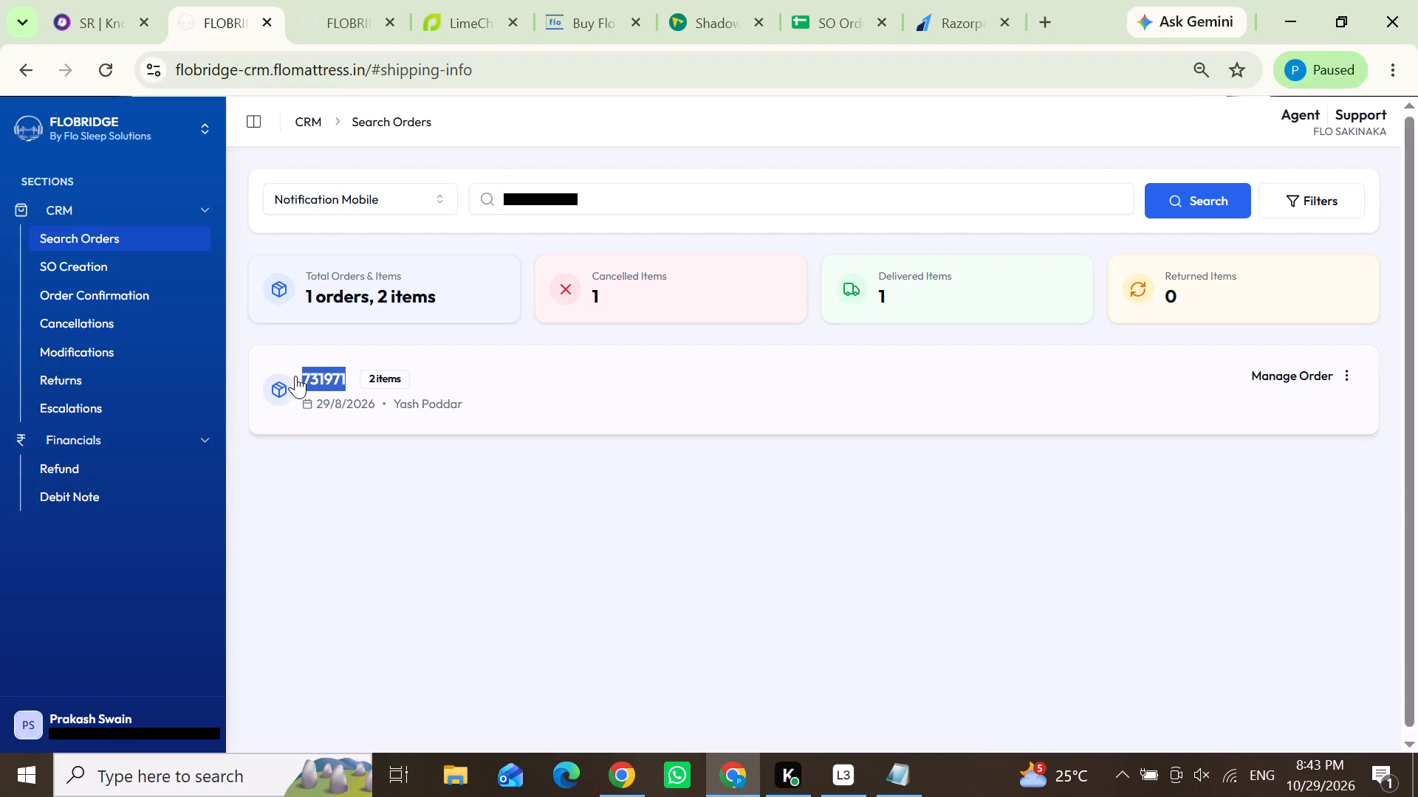
key(ctrl+c)
click(114, 384)
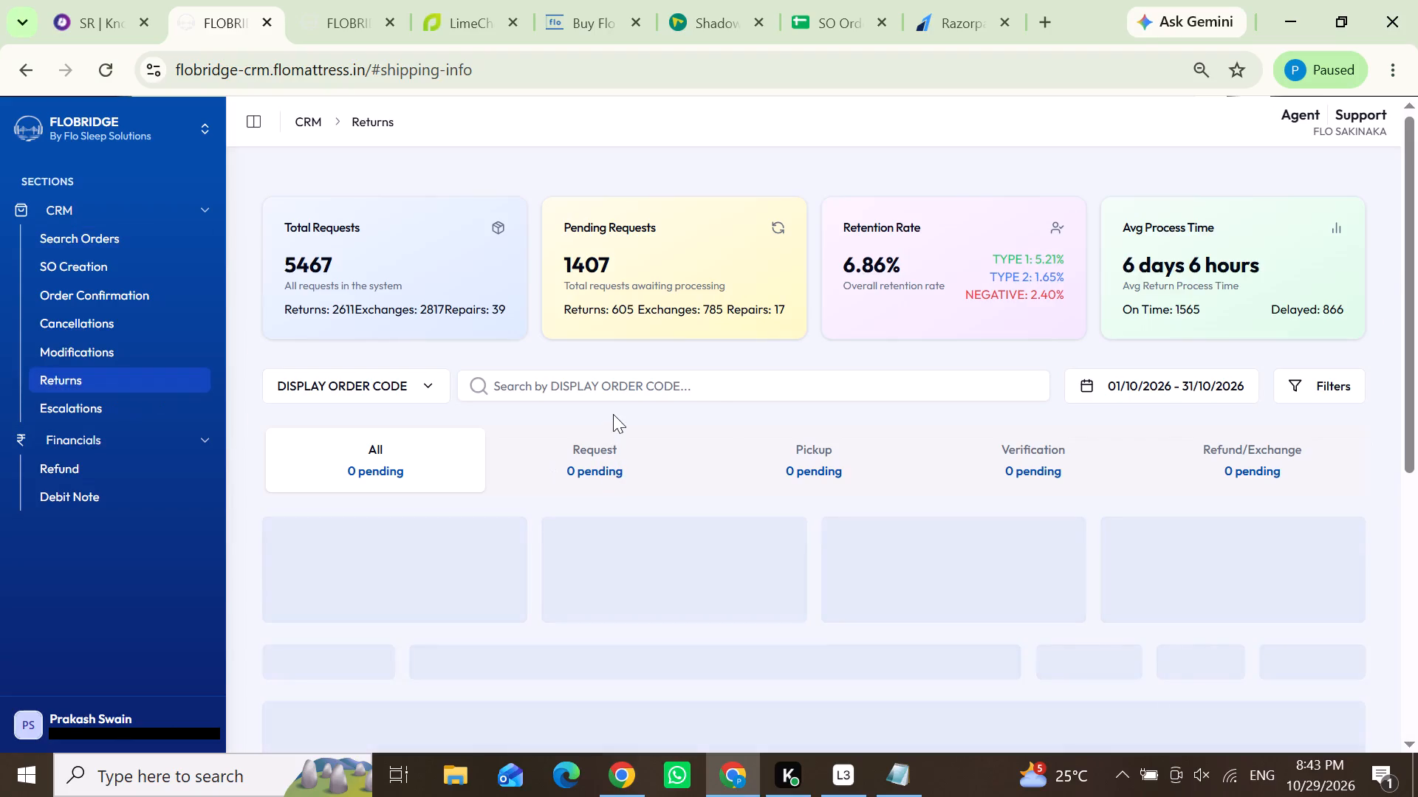
click(612, 403)
click(606, 396)
key(ctrl+v)
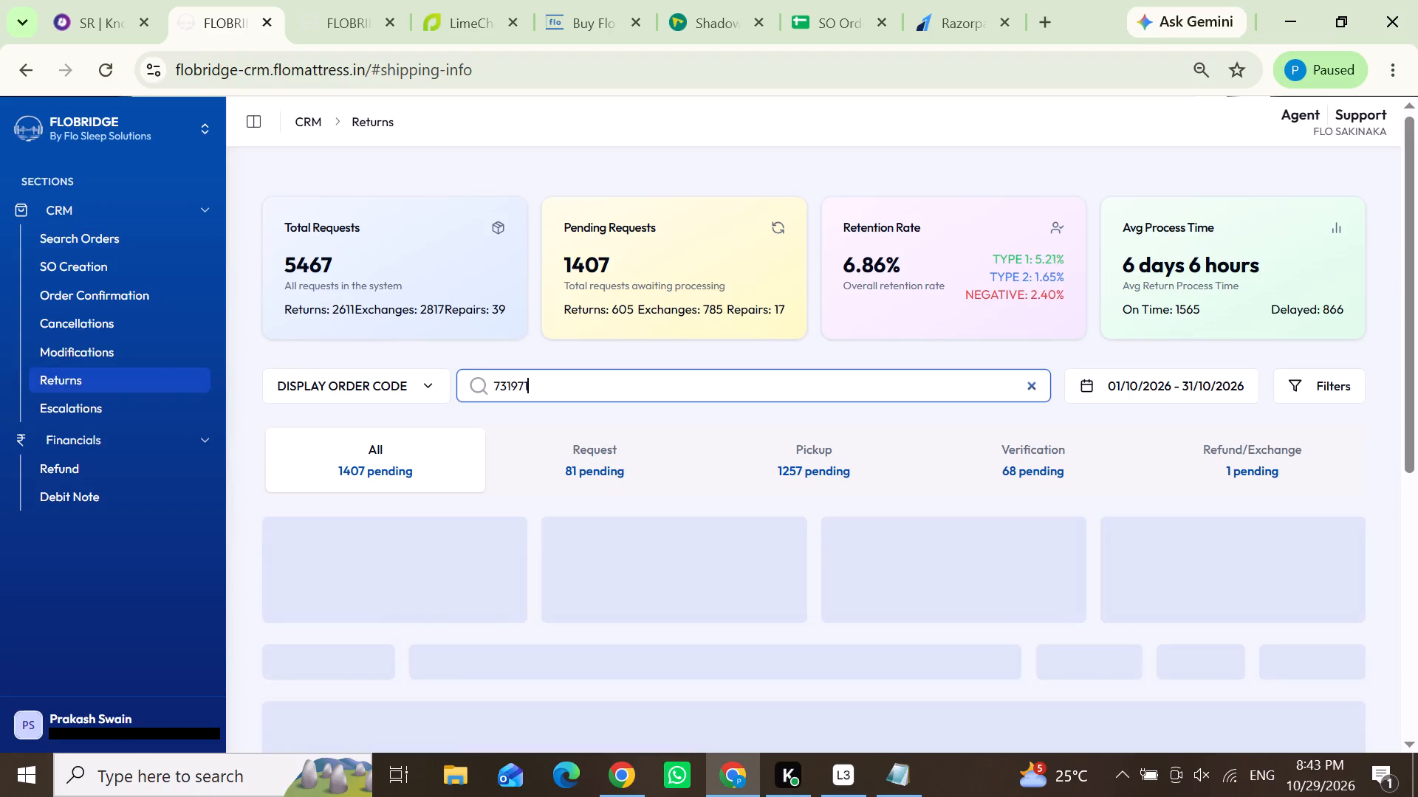
key(Return)
key(Return)
key(Return)
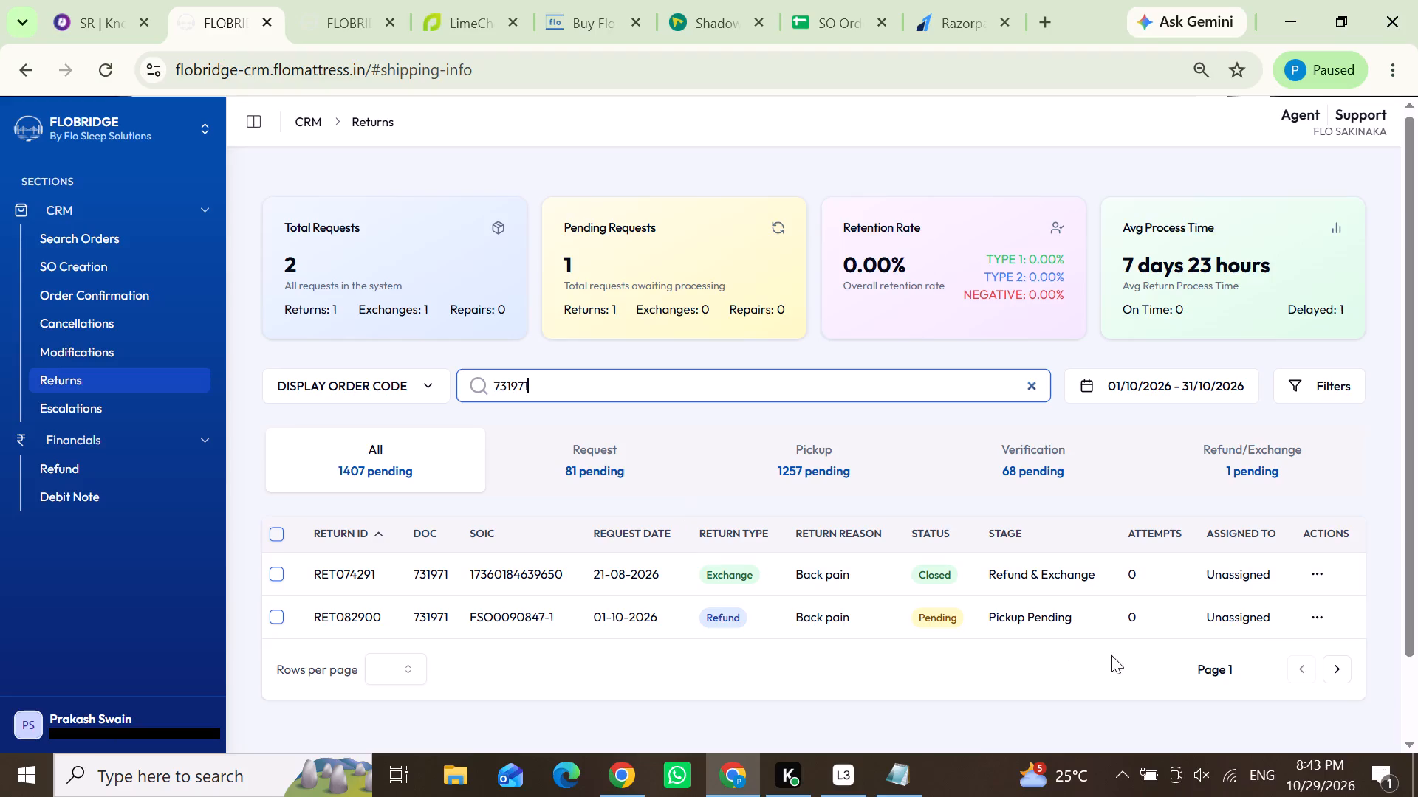
Open the details of pending return RET082900 and read its comments through the most recent one.
click(1314, 613)
click(1272, 672)
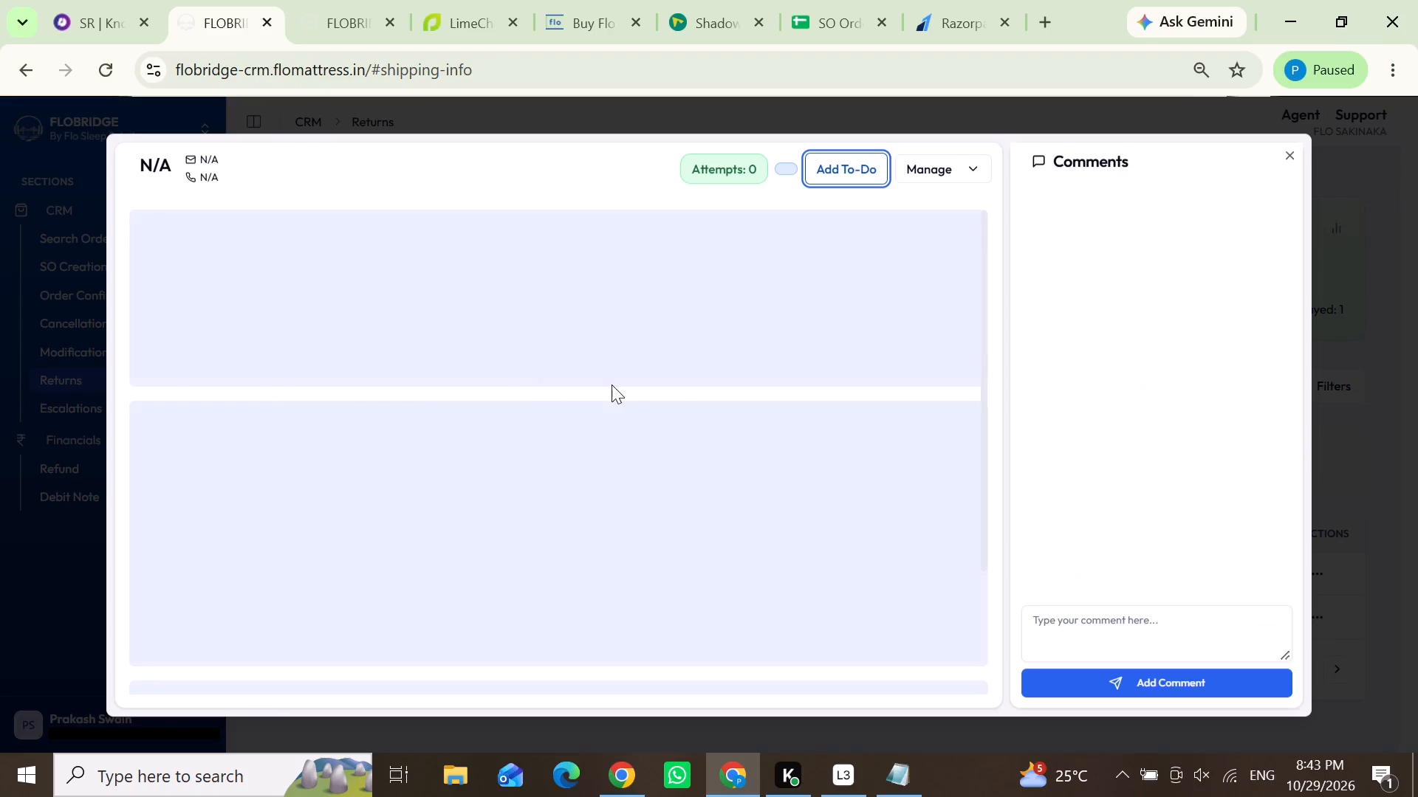
scroll(1071, 470, down, 1)
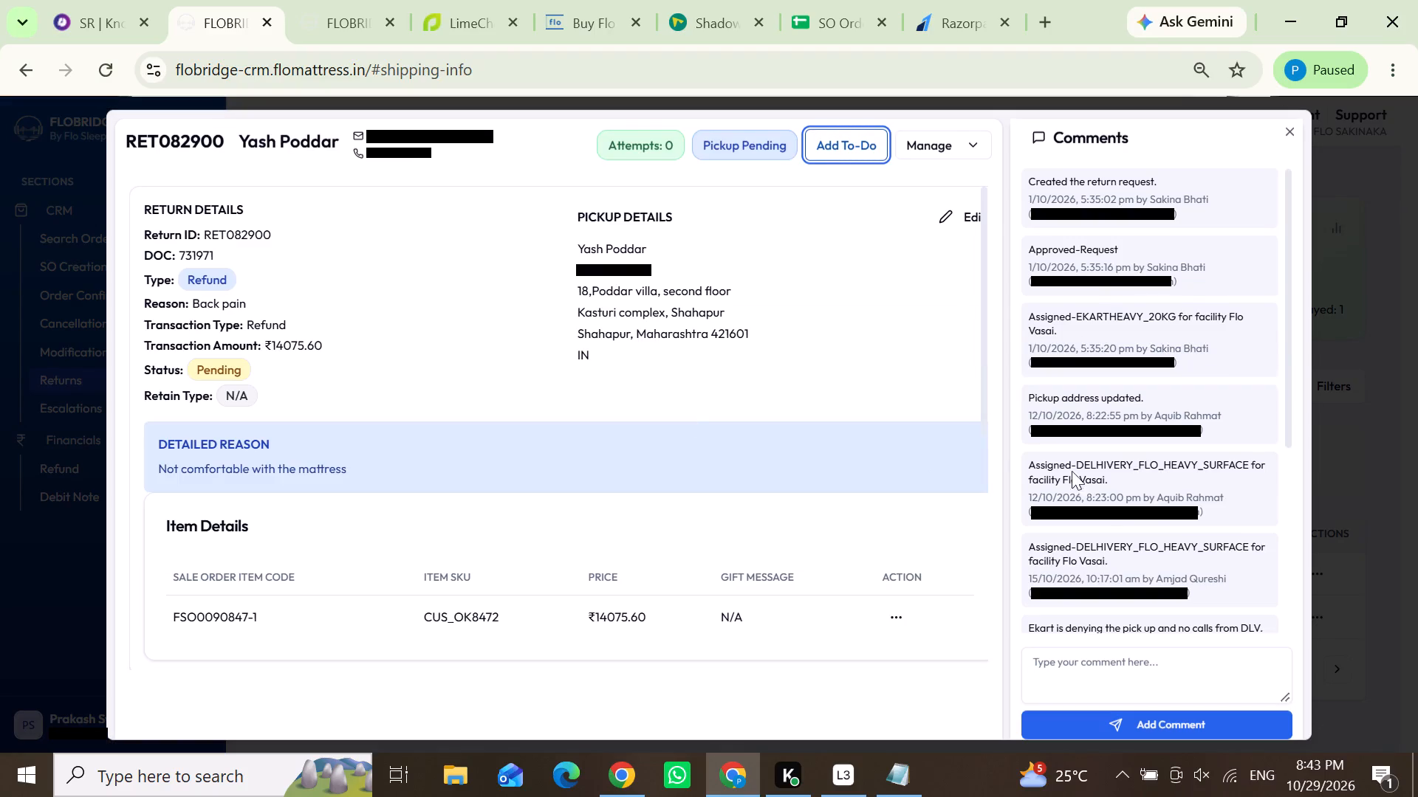
scroll(1072, 471, down, 1)
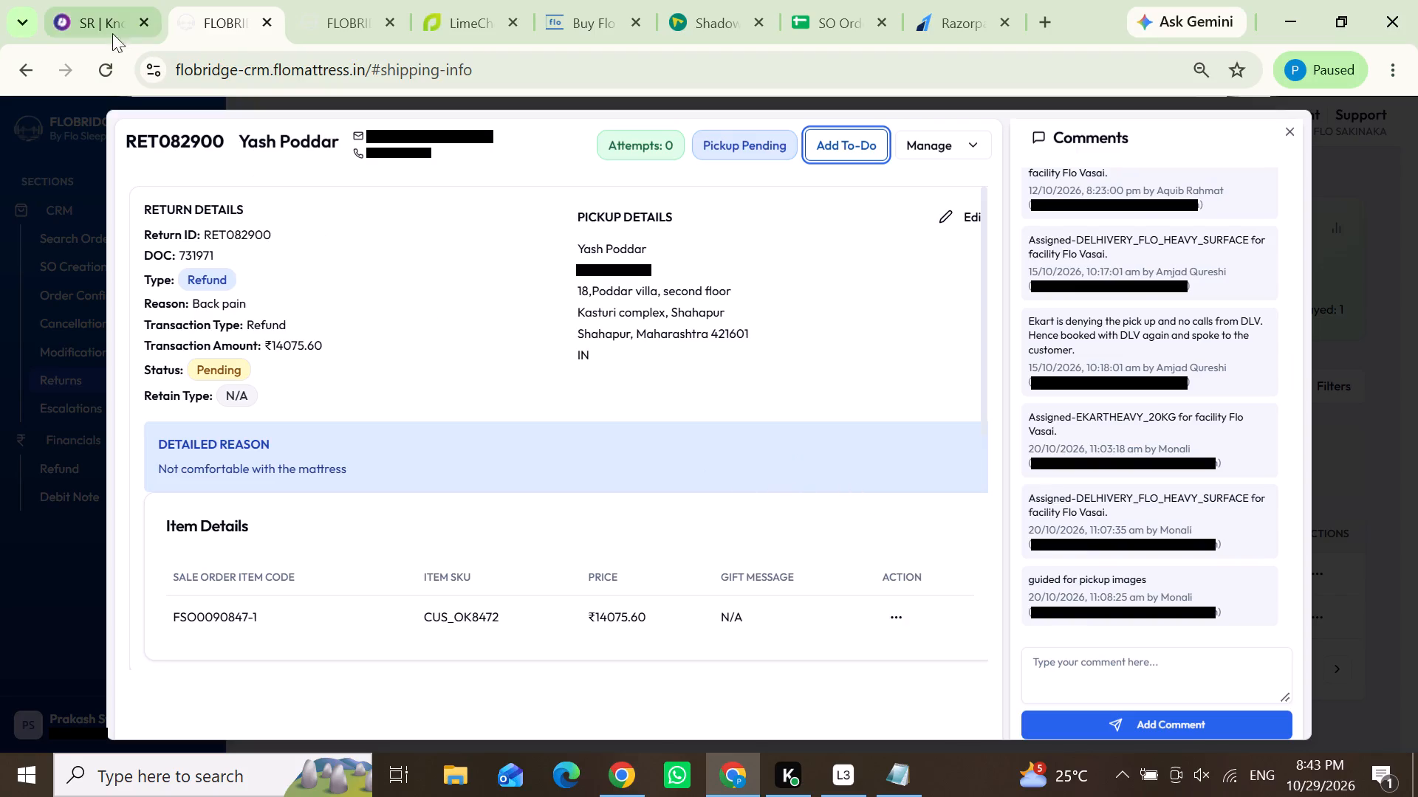
click(83, 32)
click(236, 611)
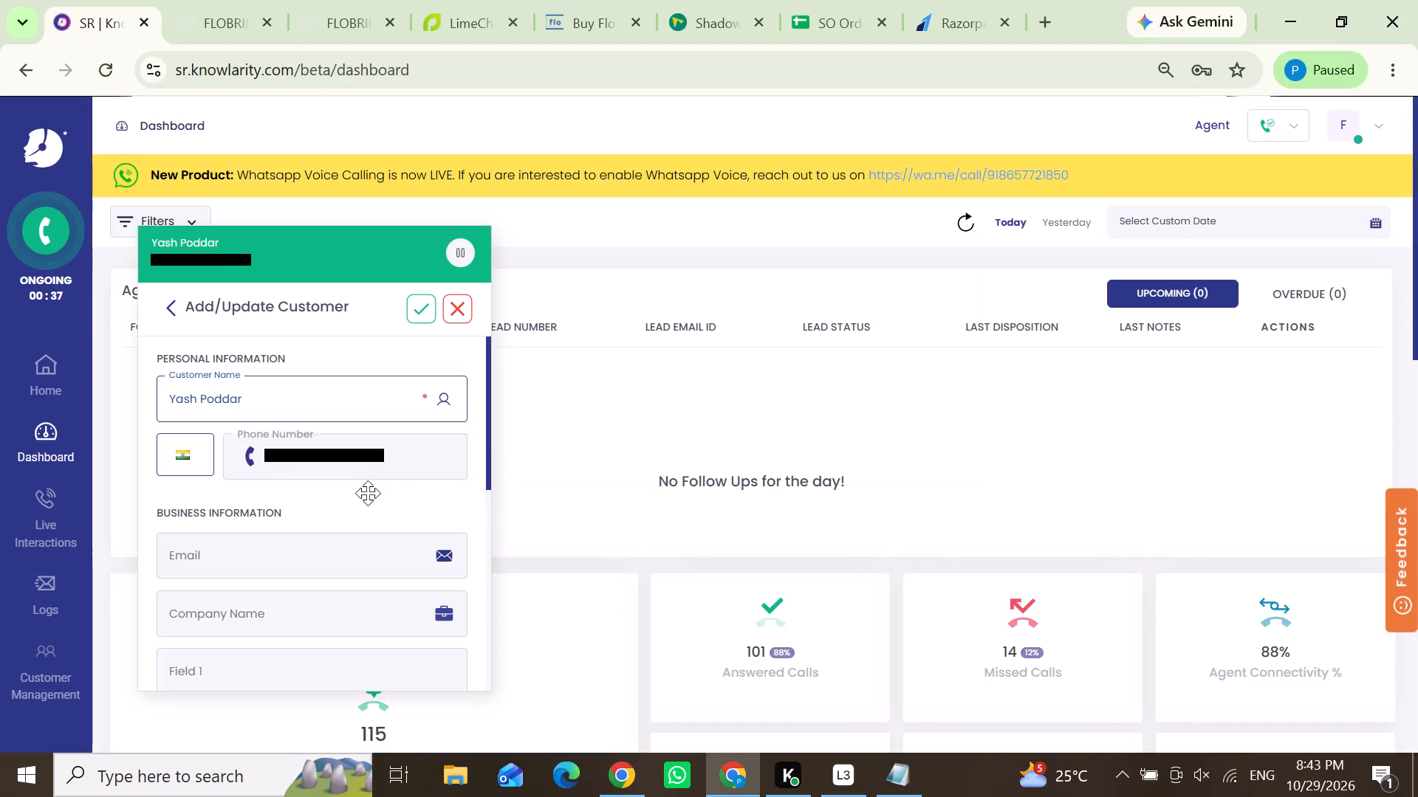
scroll(364, 493, down, 1)
click(258, 542)
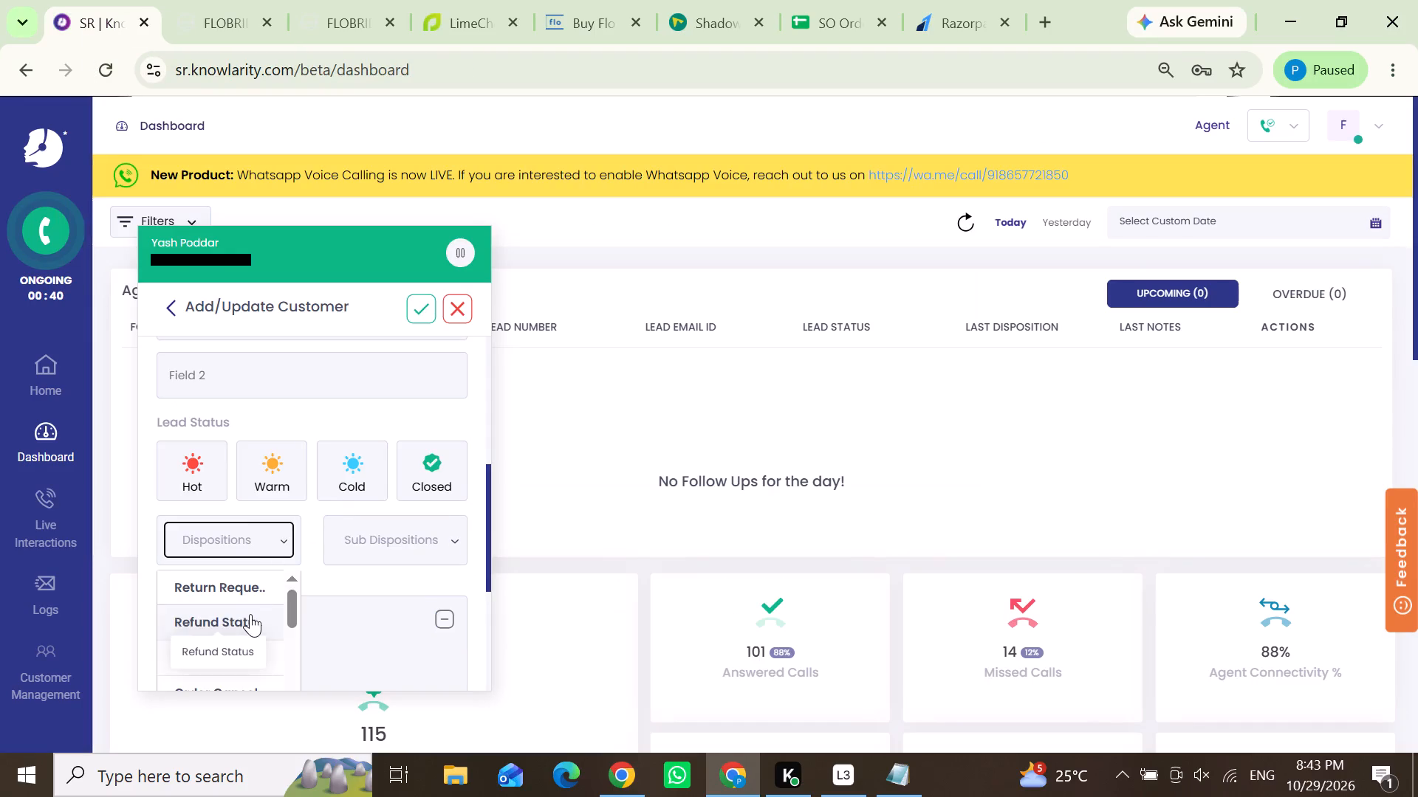
click(229, 589)
click(234, 655)
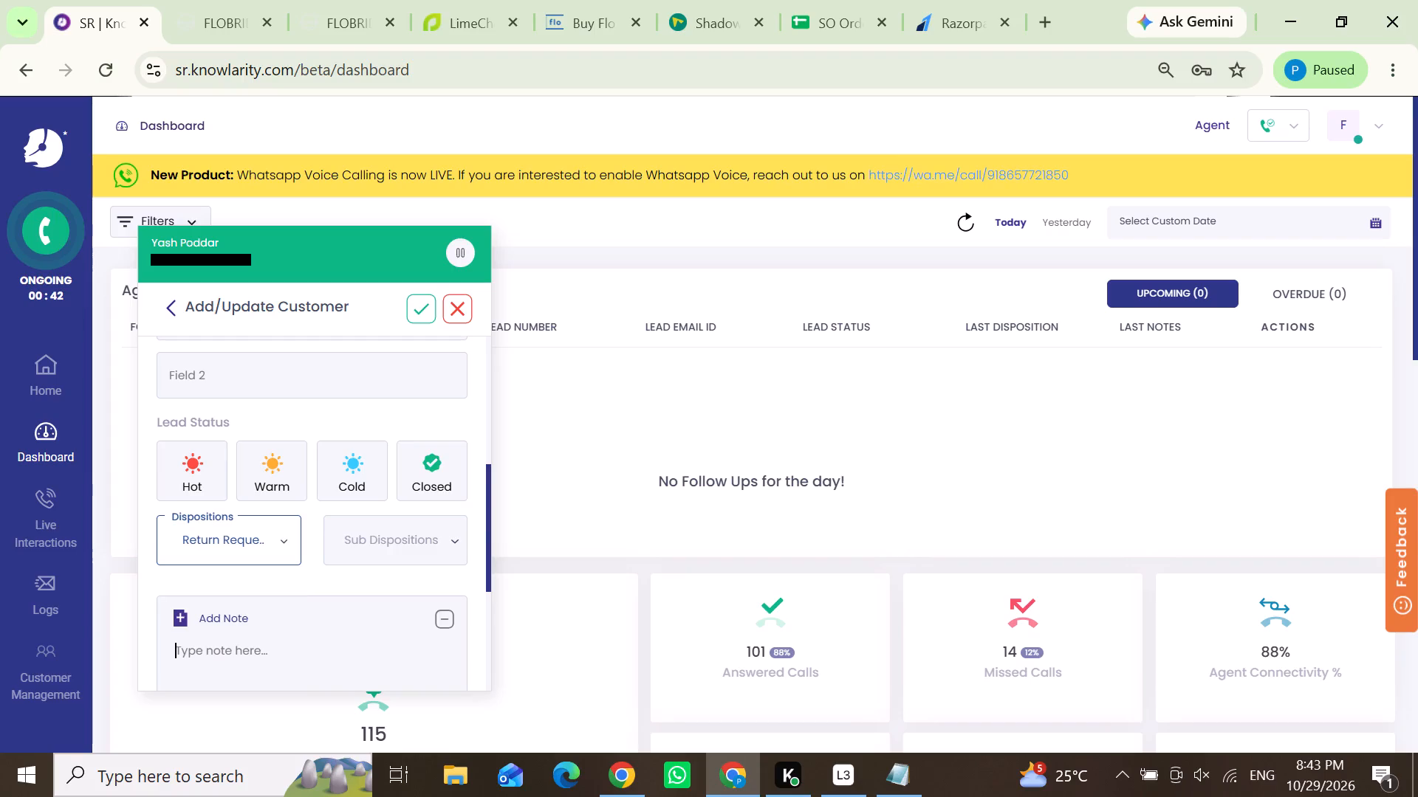
key(ctrl+v)
click(419, 305)
click(466, 252)
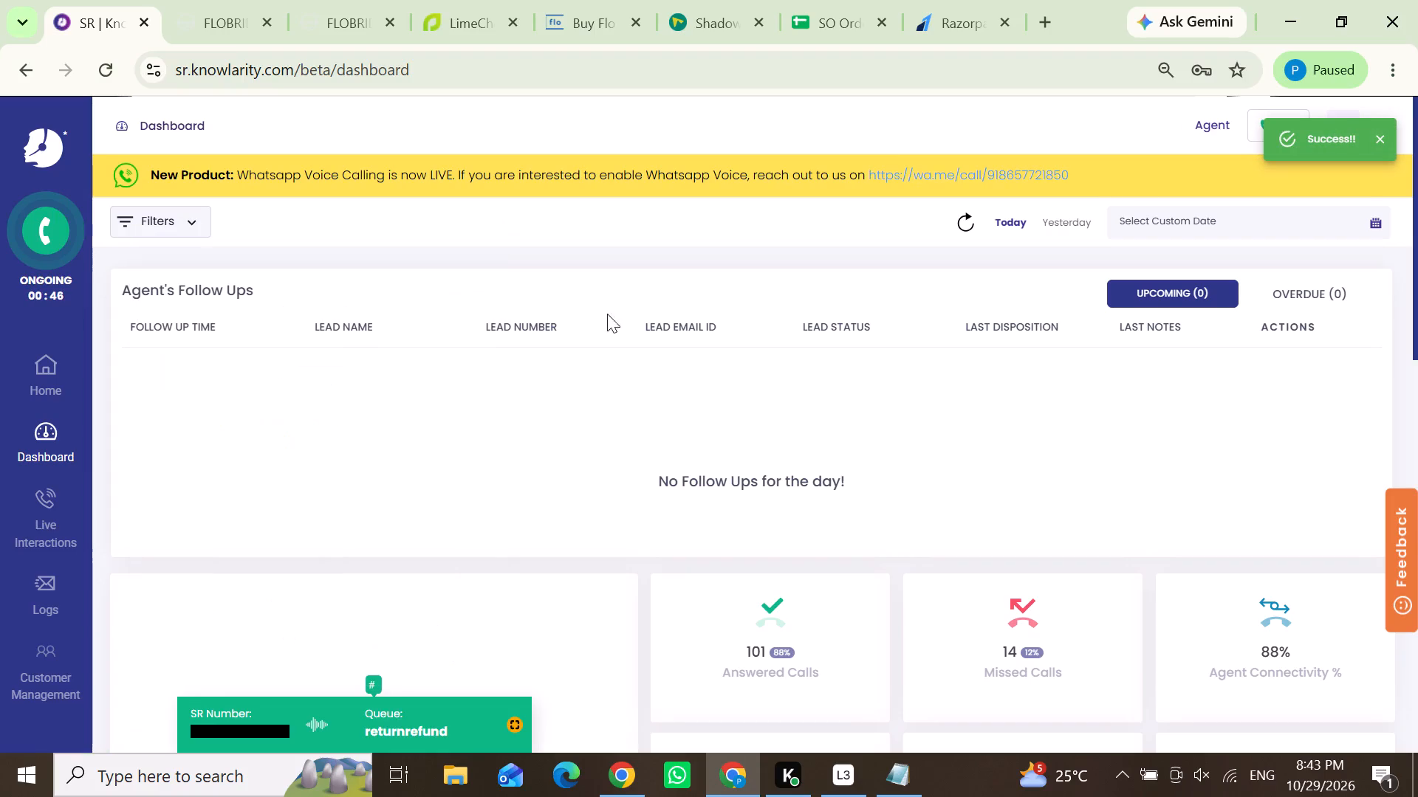
Load the Knowlarity dashboard figures for Today.
click(1008, 224)
Reopen the ongoing call window, copy the caller's phone number, and minimize the window again.
click(509, 725)
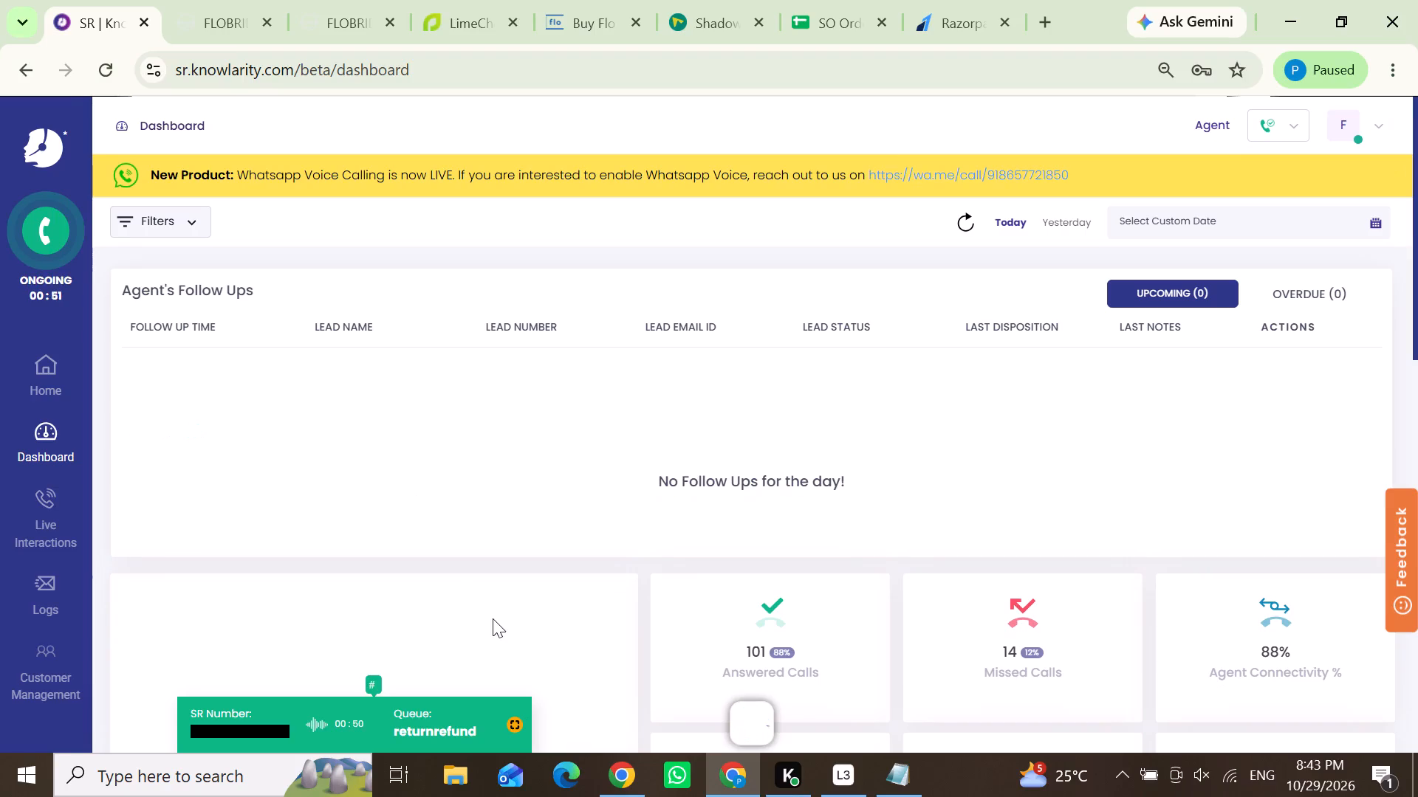
click(511, 720)
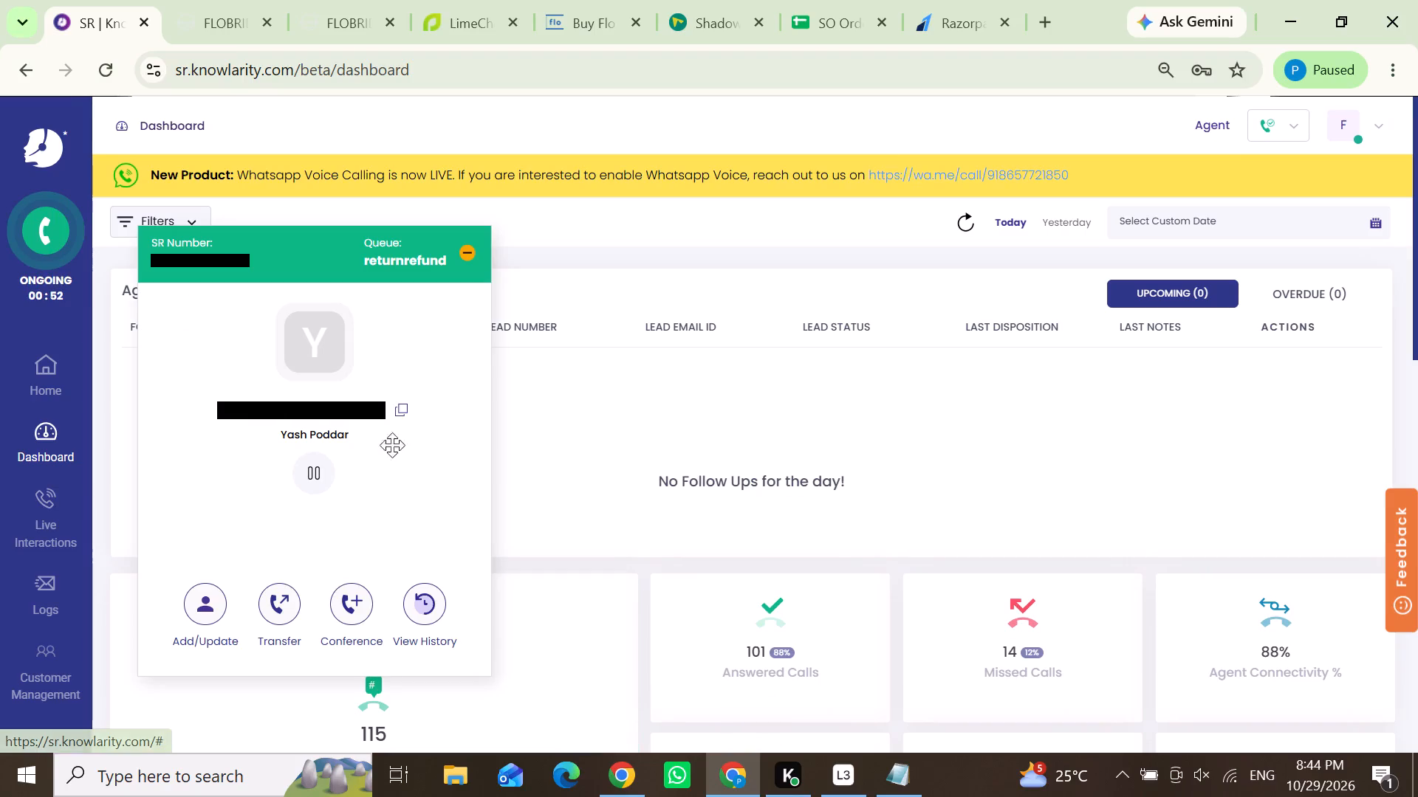
click(402, 419)
click(467, 255)
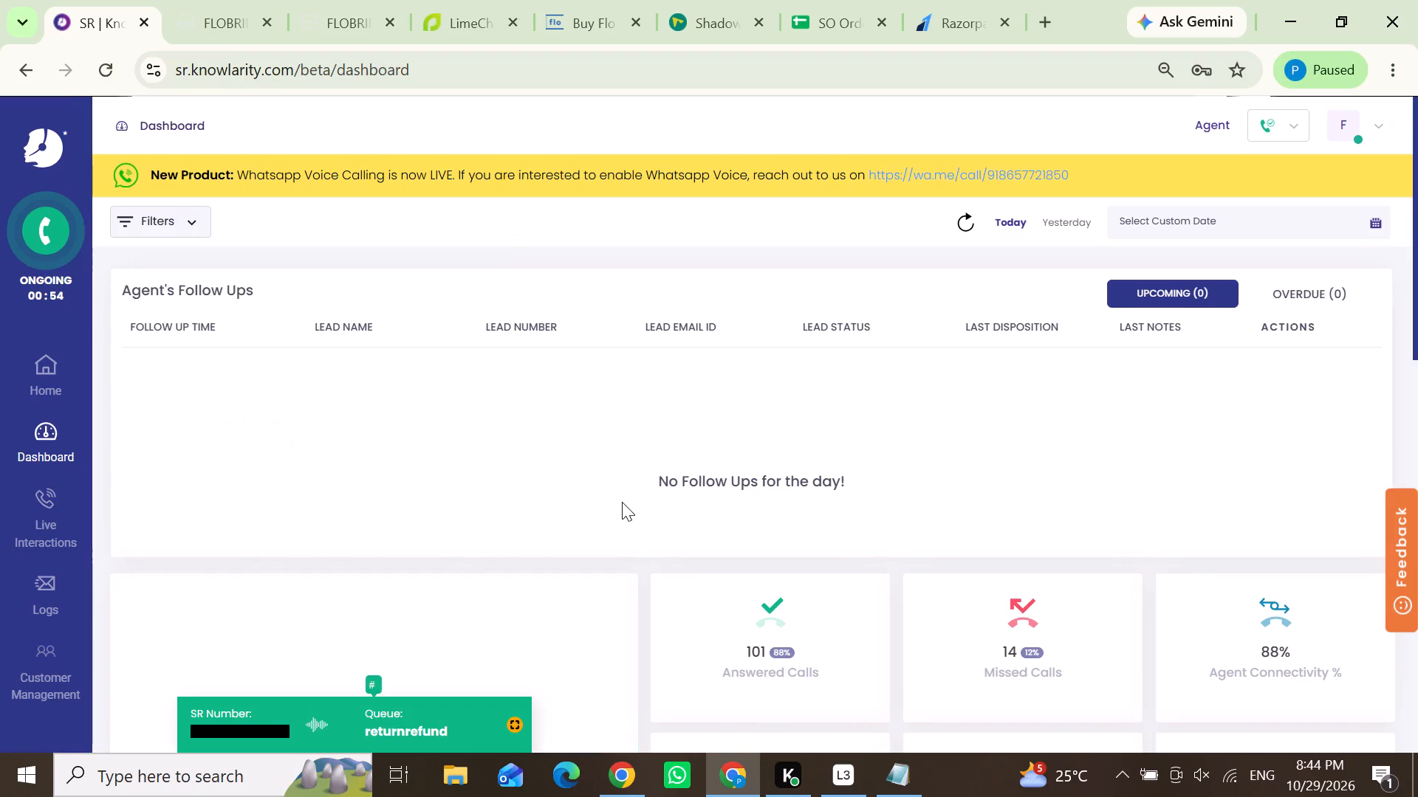
Review the available, on-call, break and wrap-up time totals under Your Performance.
scroll(622, 503, down, 7)
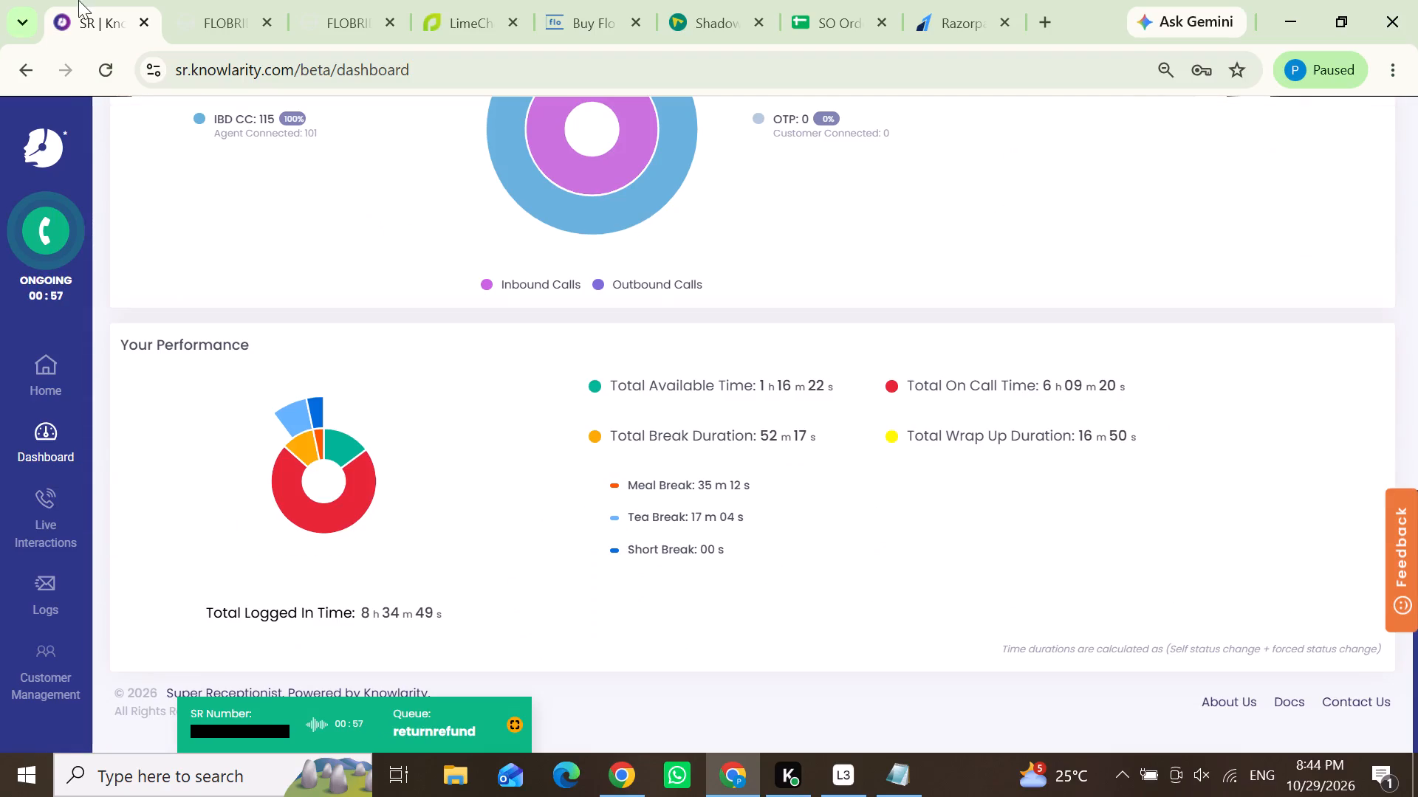
click(173, 0)
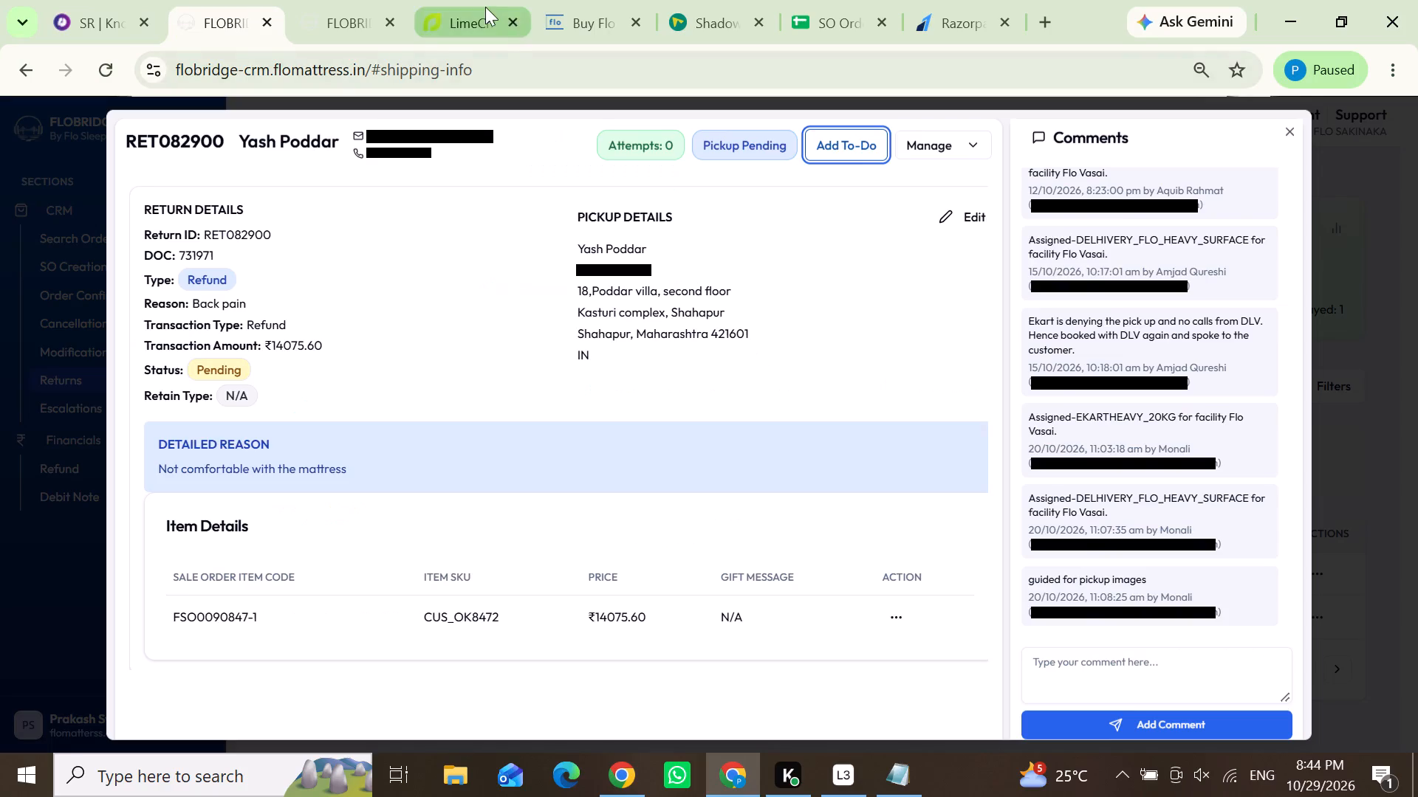
click(485, 7)
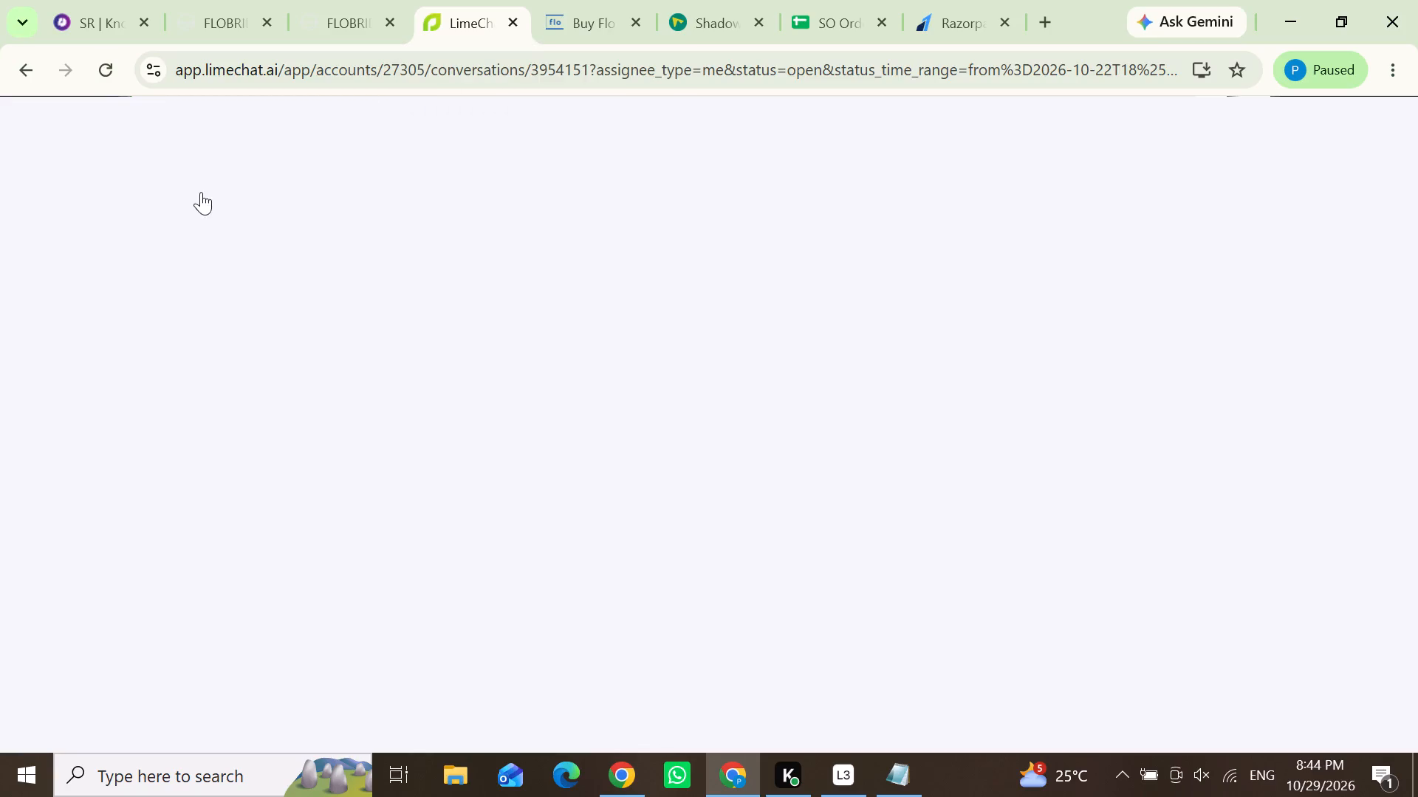
click(39, 392)
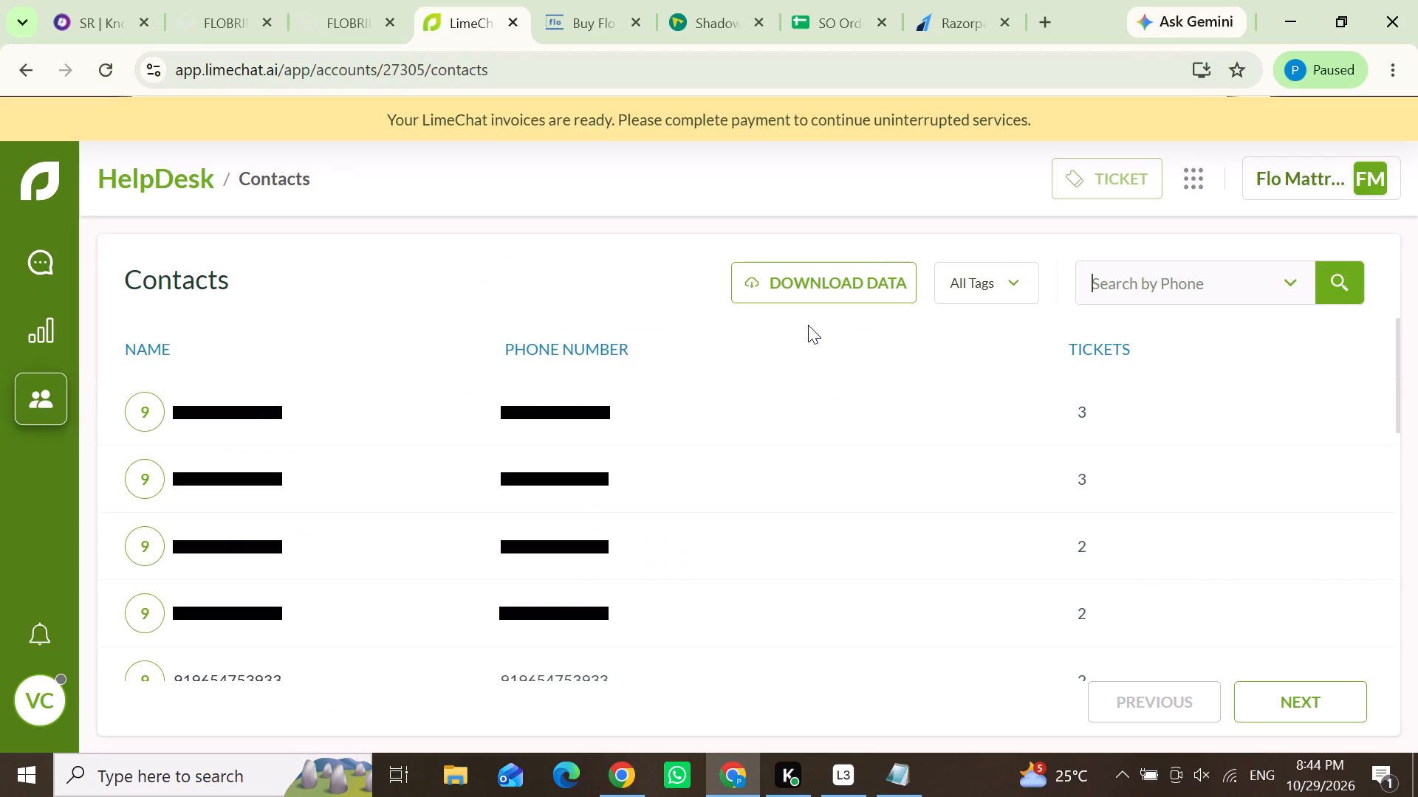
key(ctrl+v)
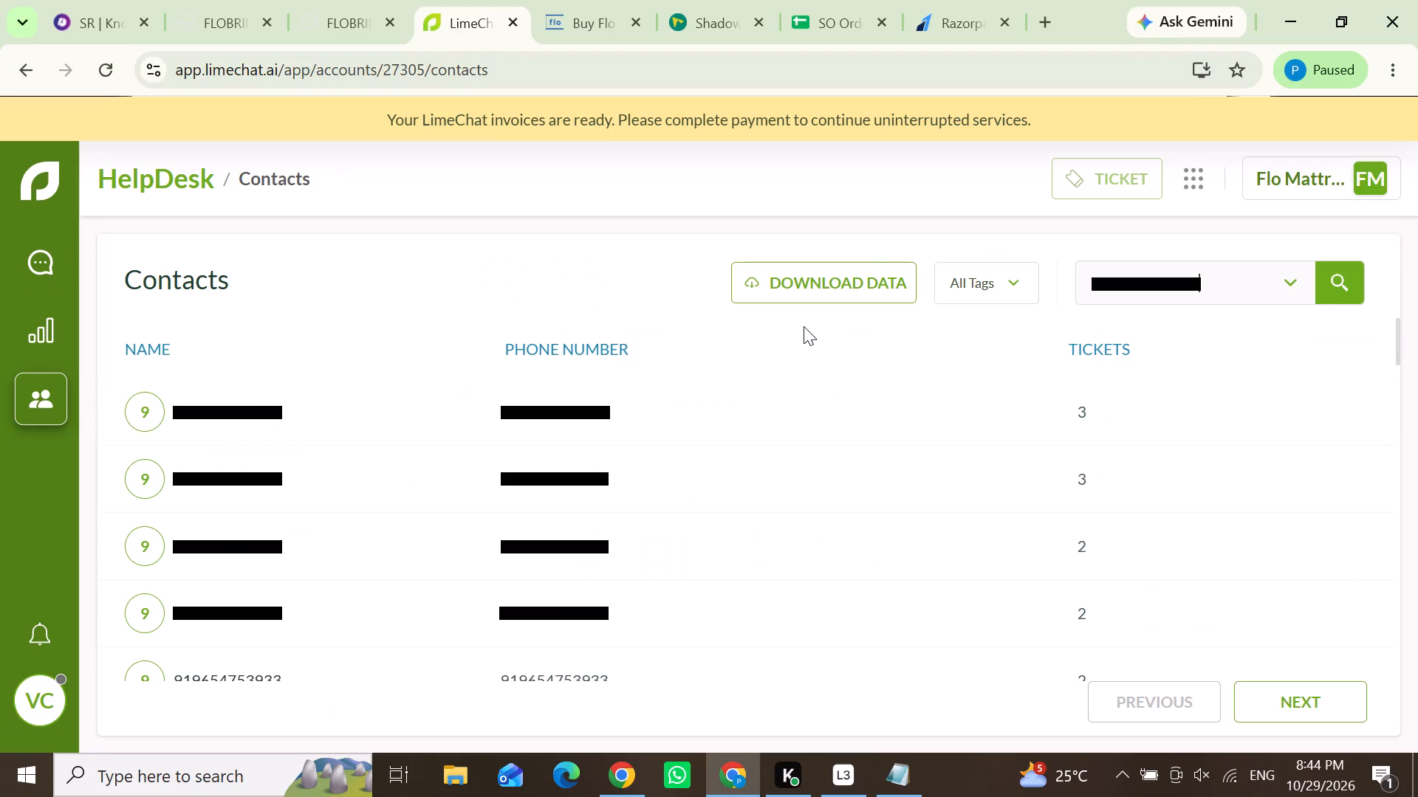
click(1329, 280)
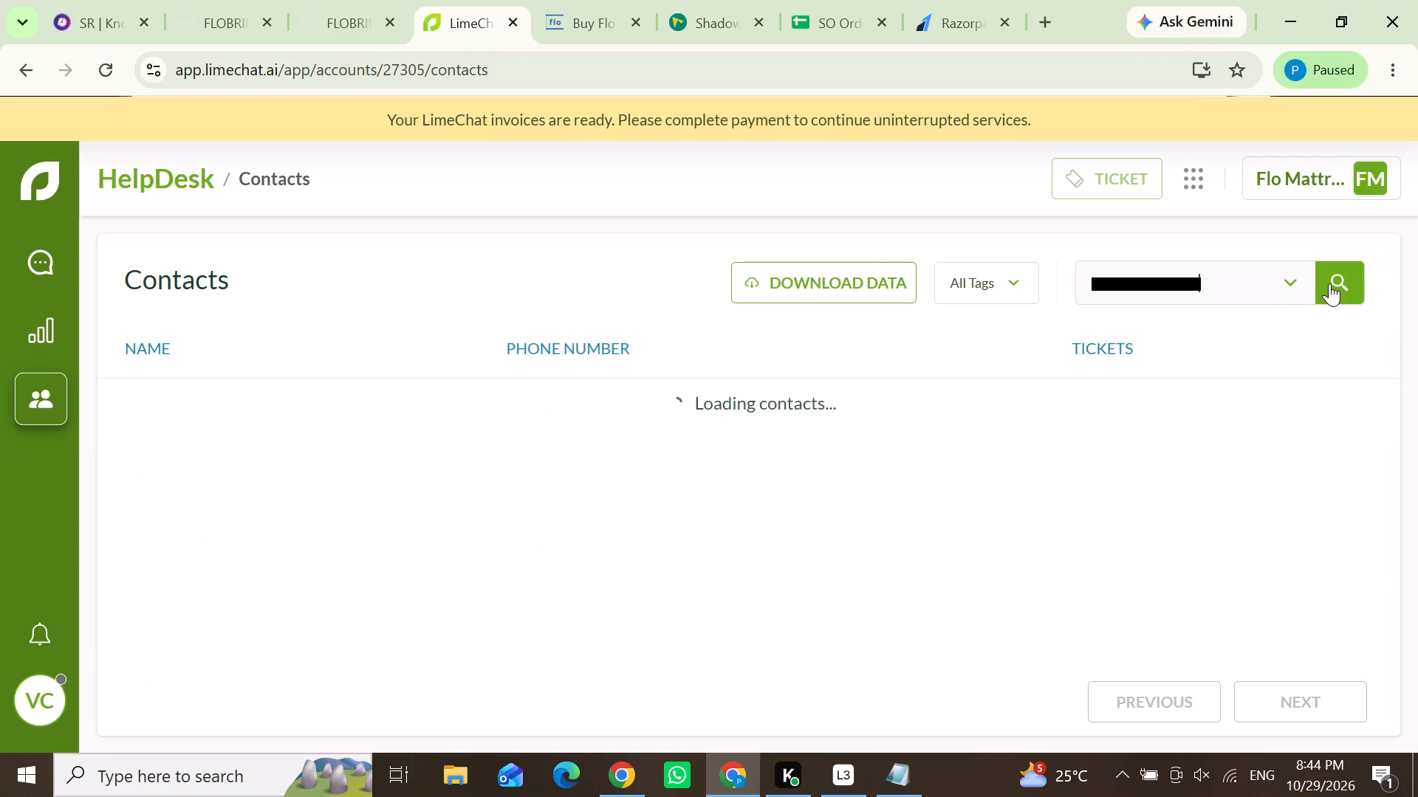
click(772, 413)
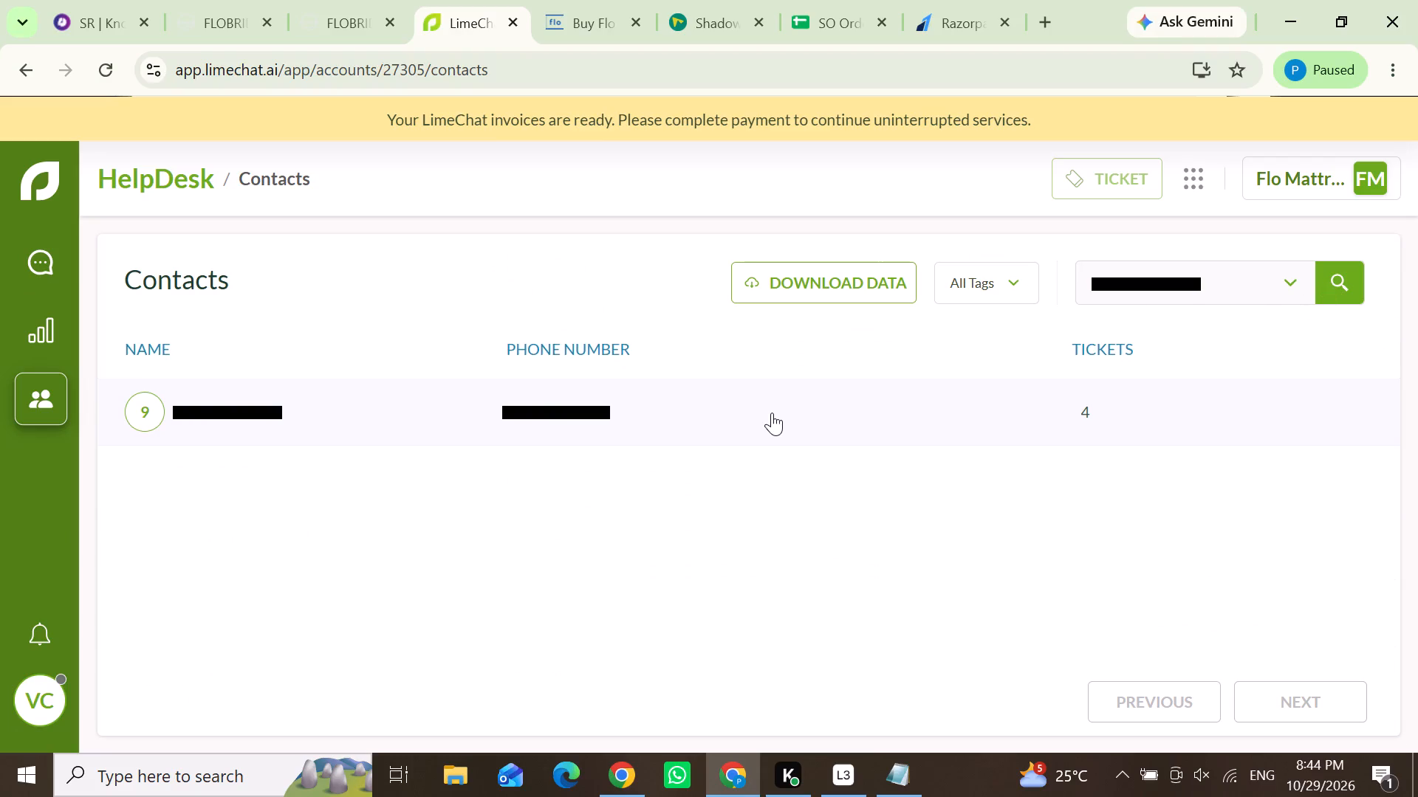
click(1196, 595)
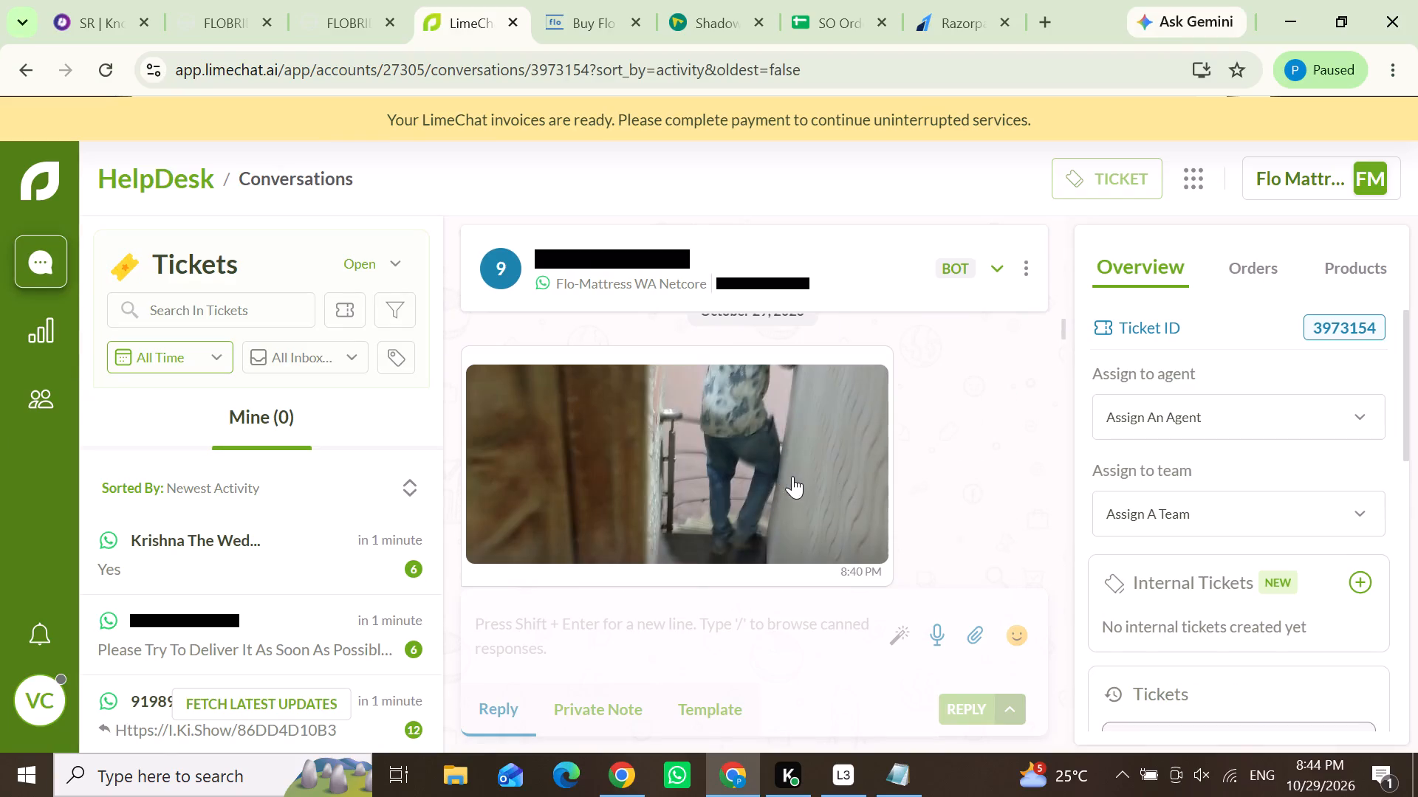
Find the customer's photo of a person inside the open truck in the conversation, download it, and close the image preview.
scroll(829, 476, down, 3)
scroll(830, 466, up, 1)
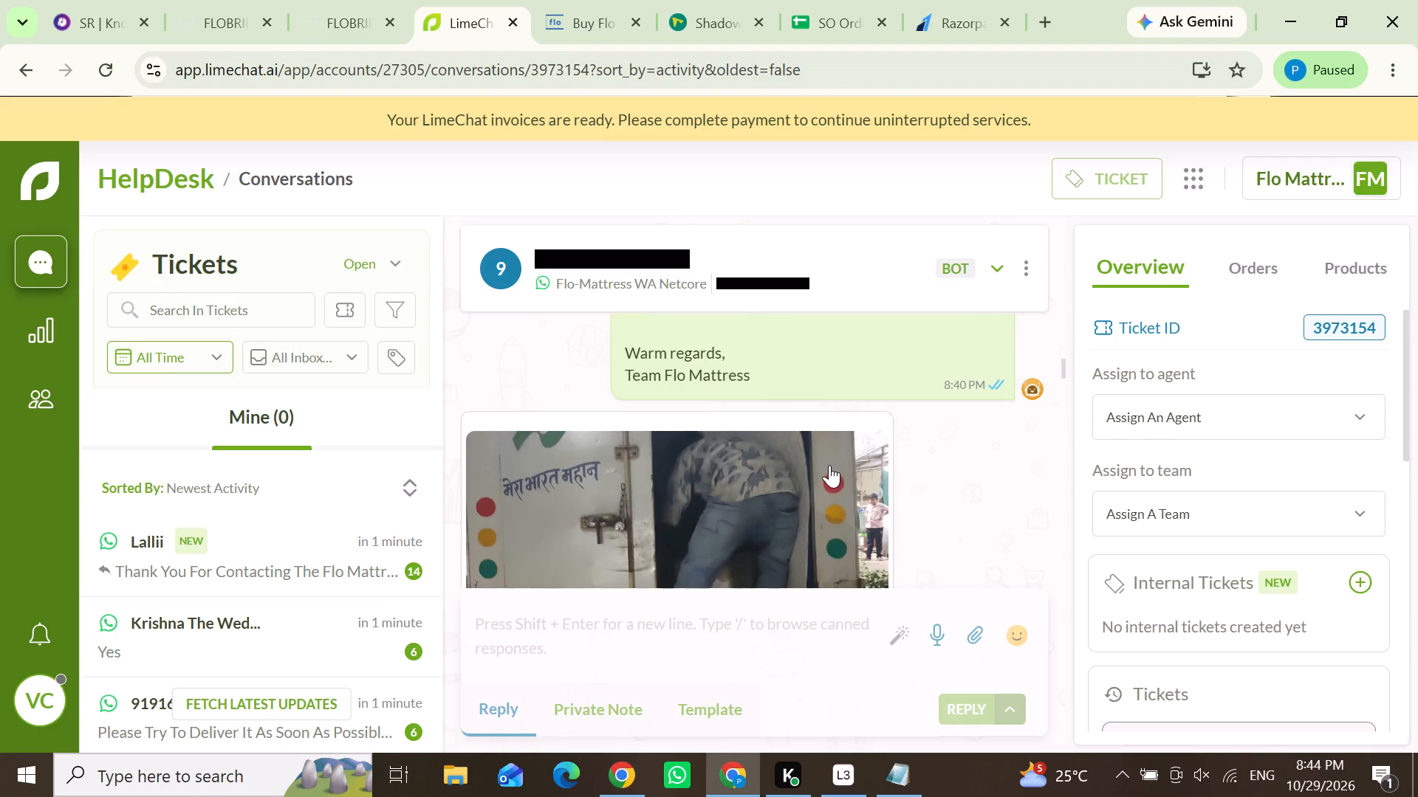
click(809, 486)
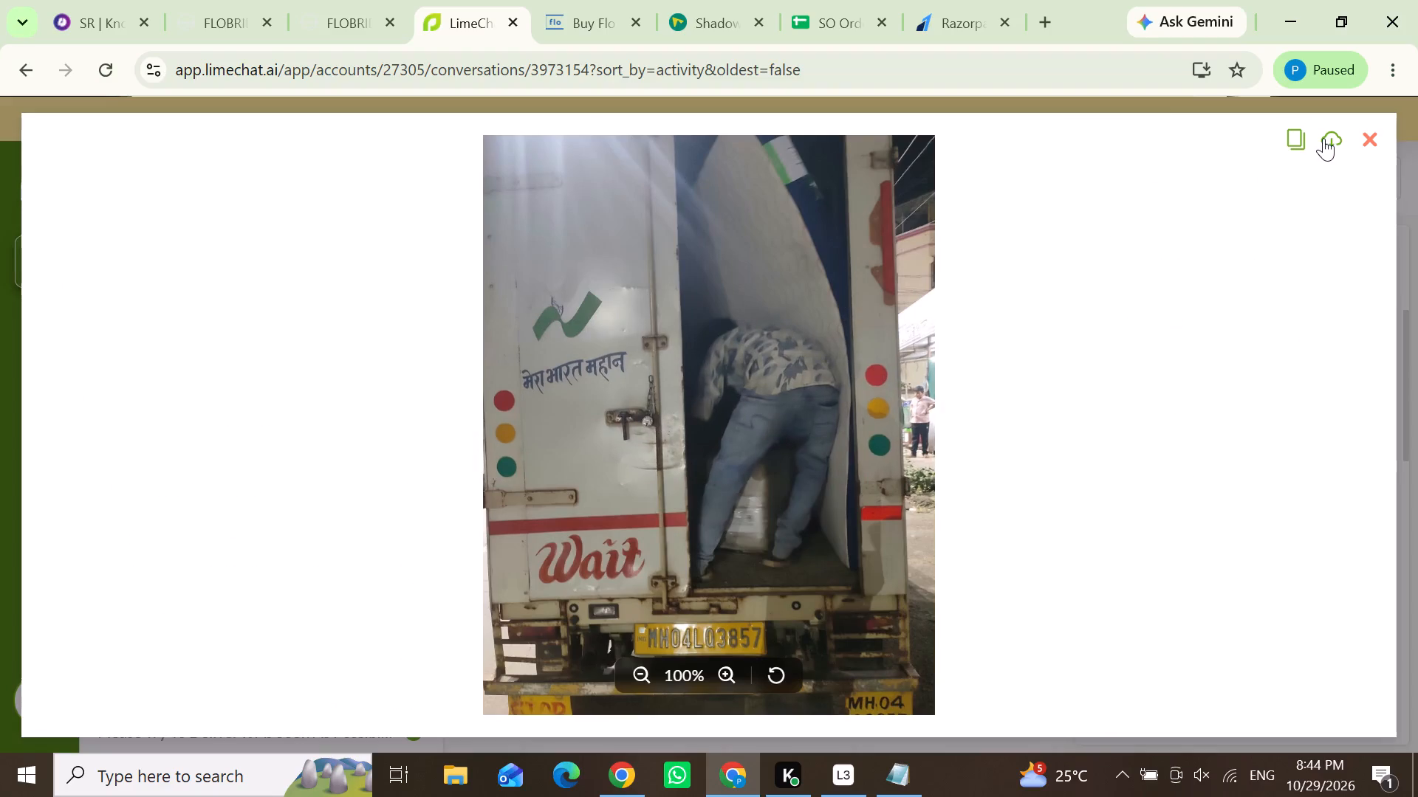
click(1329, 137)
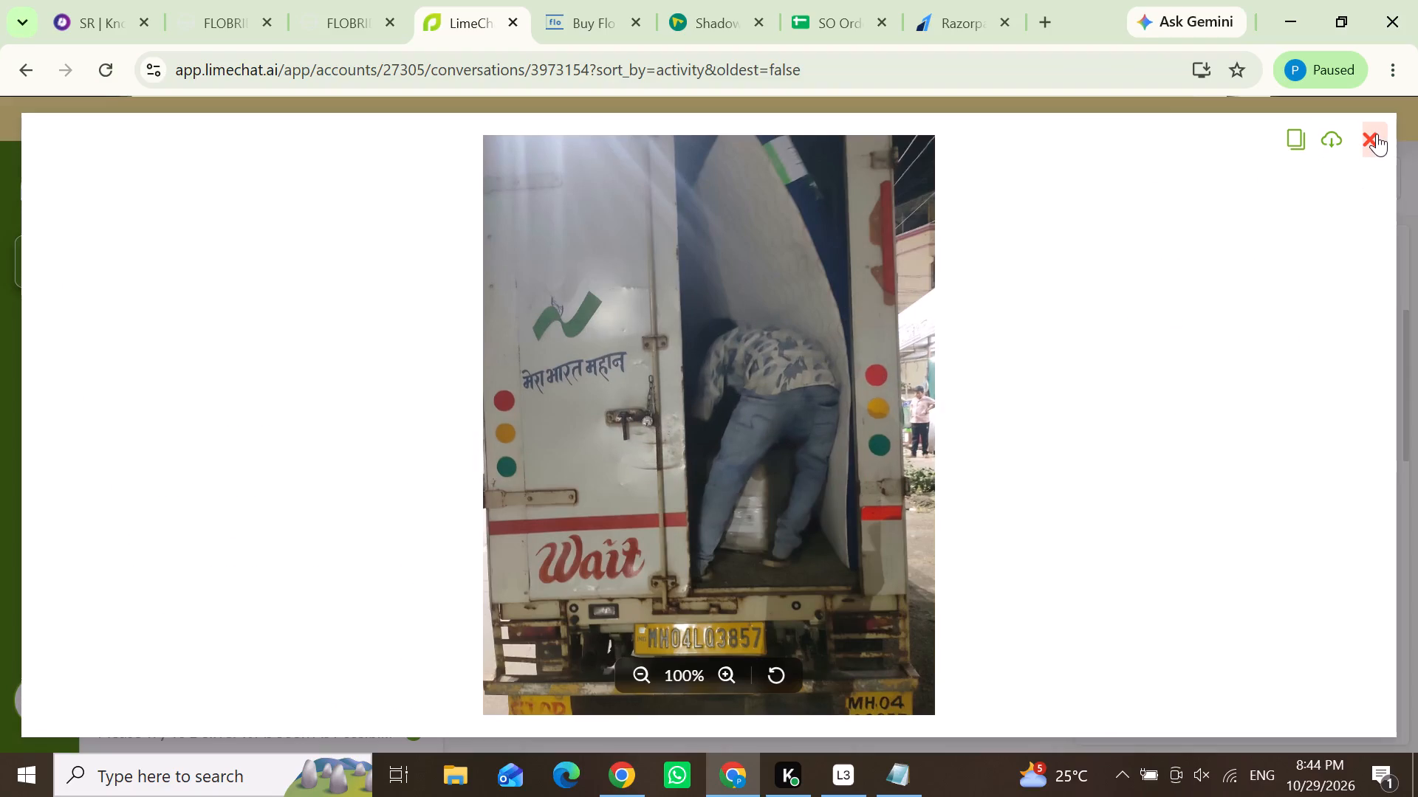
click(1377, 134)
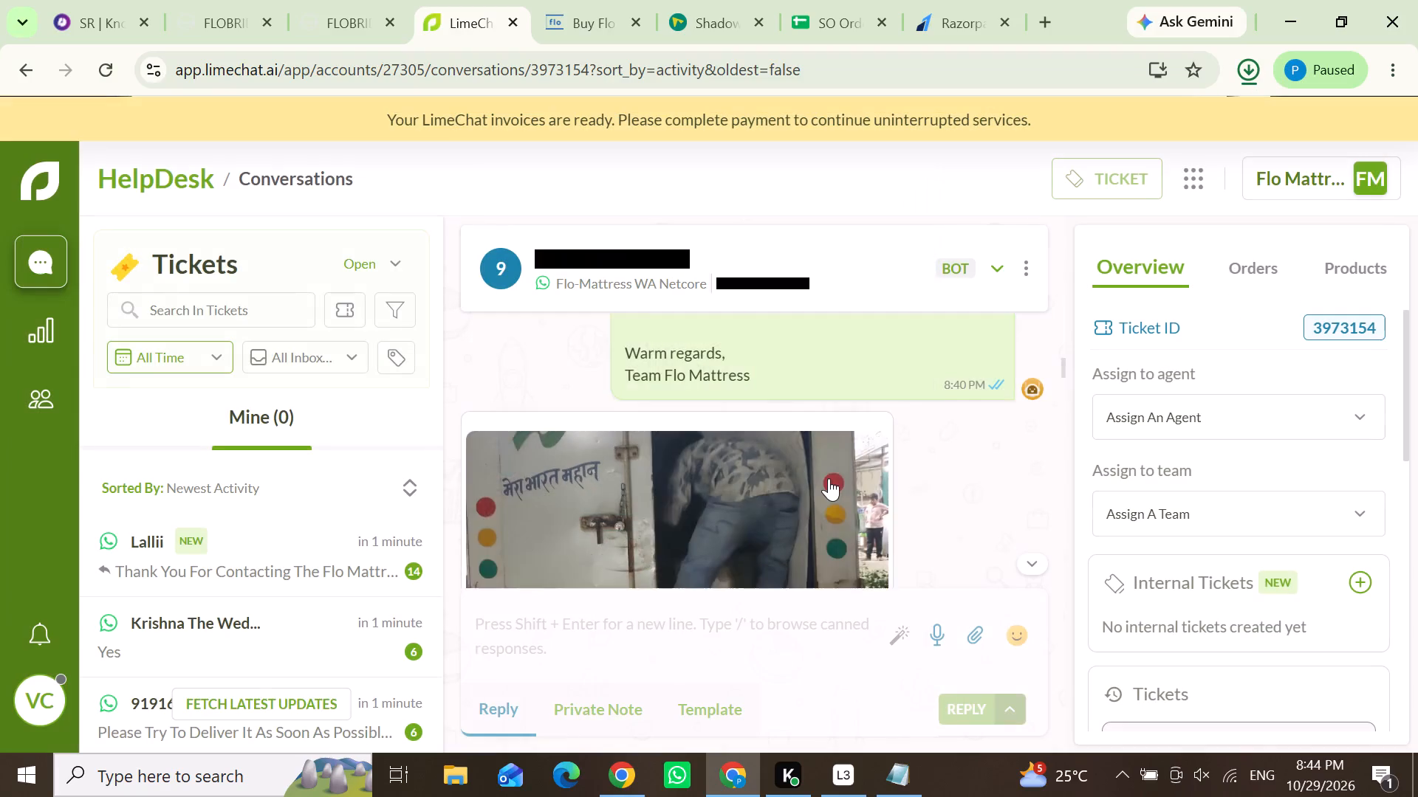
Find the customer's photo of the open truck with the "Wait" lettering in the conversation and capture a full-screen screenshot of it.
scroll(829, 480, down, 5)
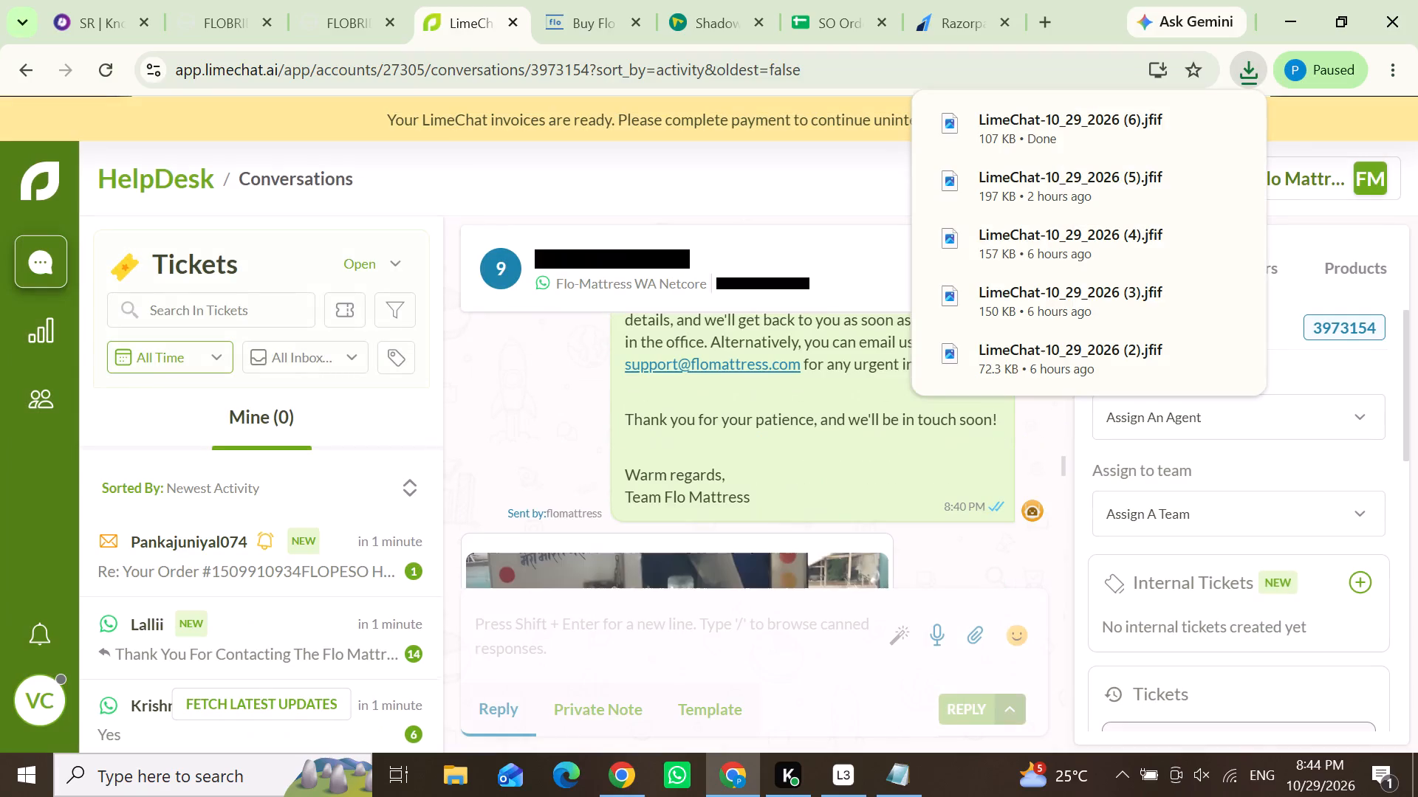
scroll(829, 480, down, 1)
click(923, 473)
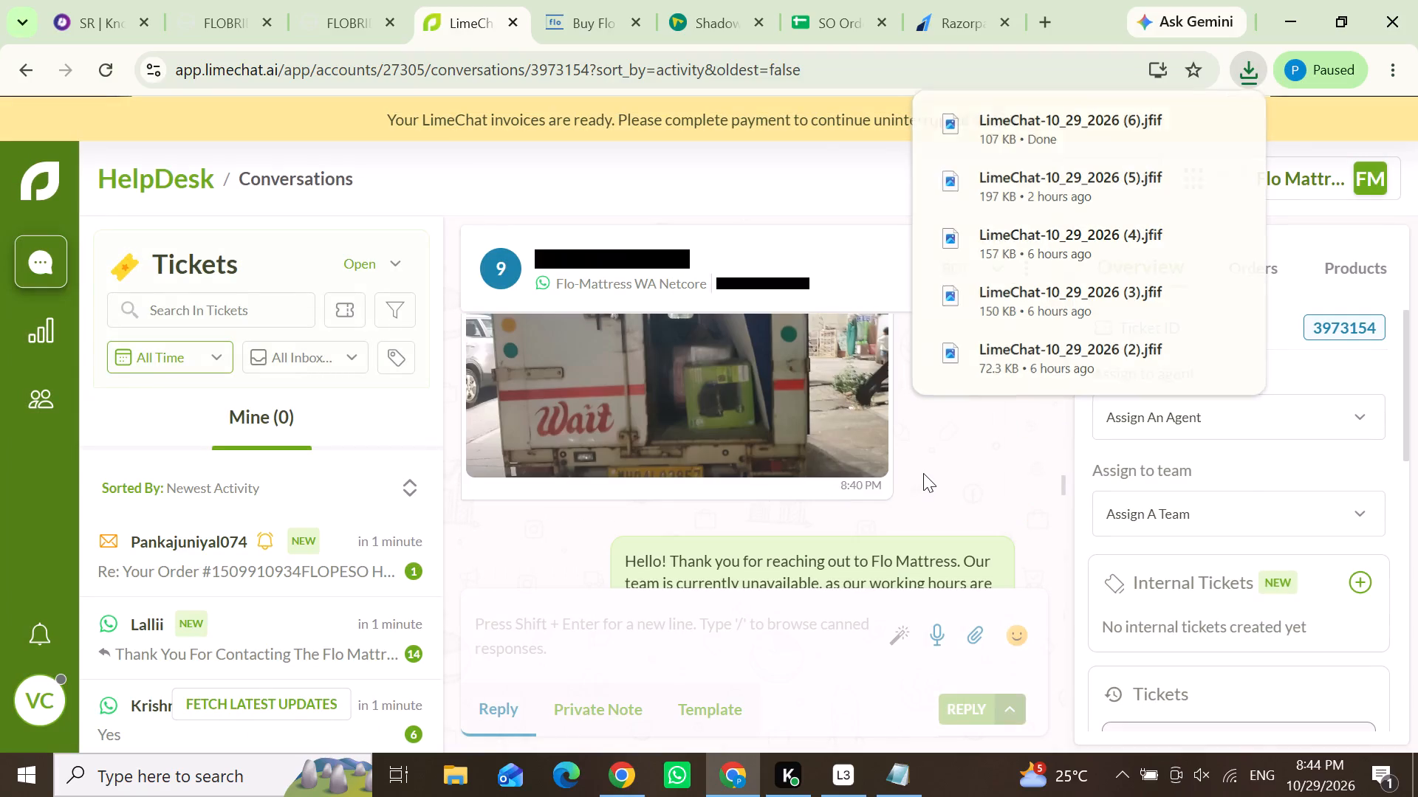
key(super+Print)
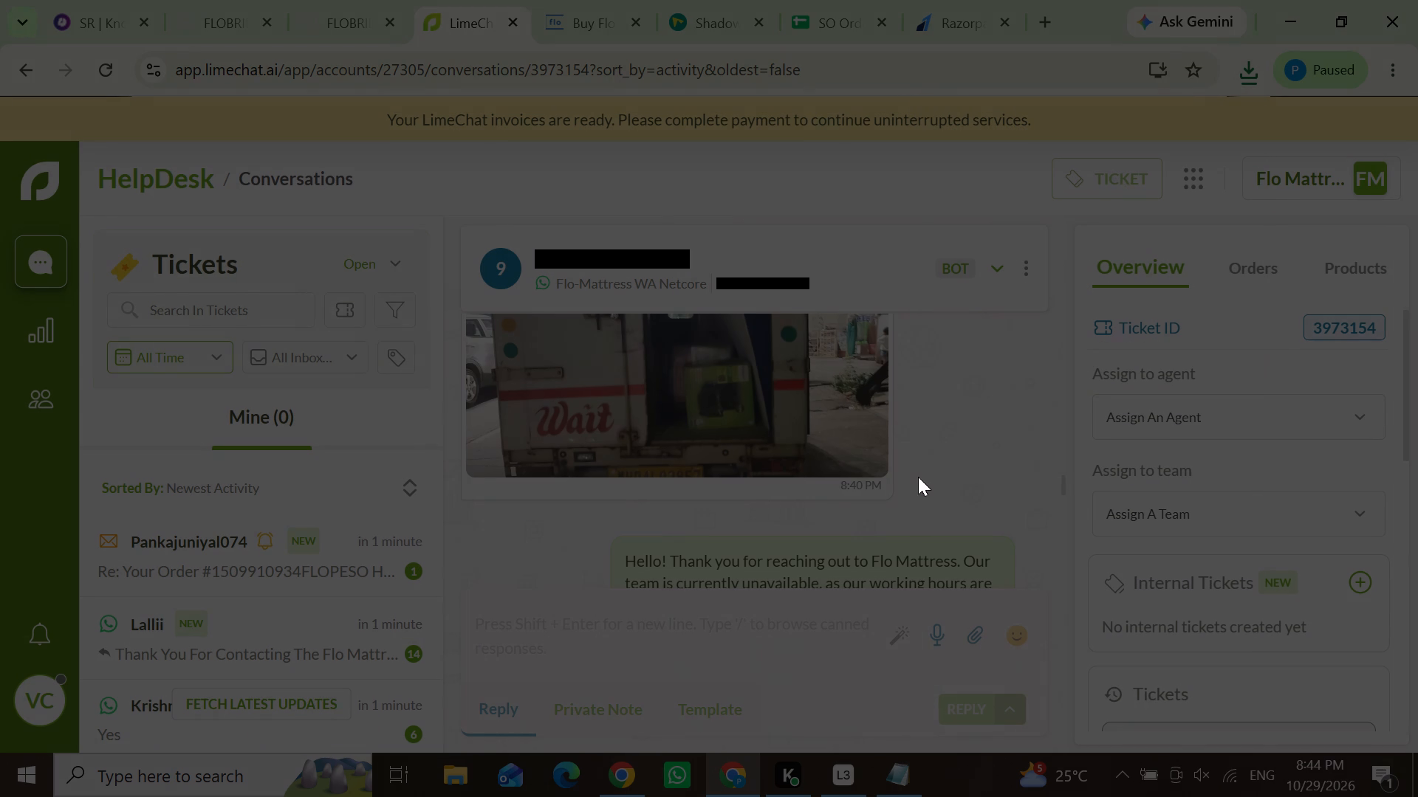
click(171, 0)
scroll(725, 519, down, 3)
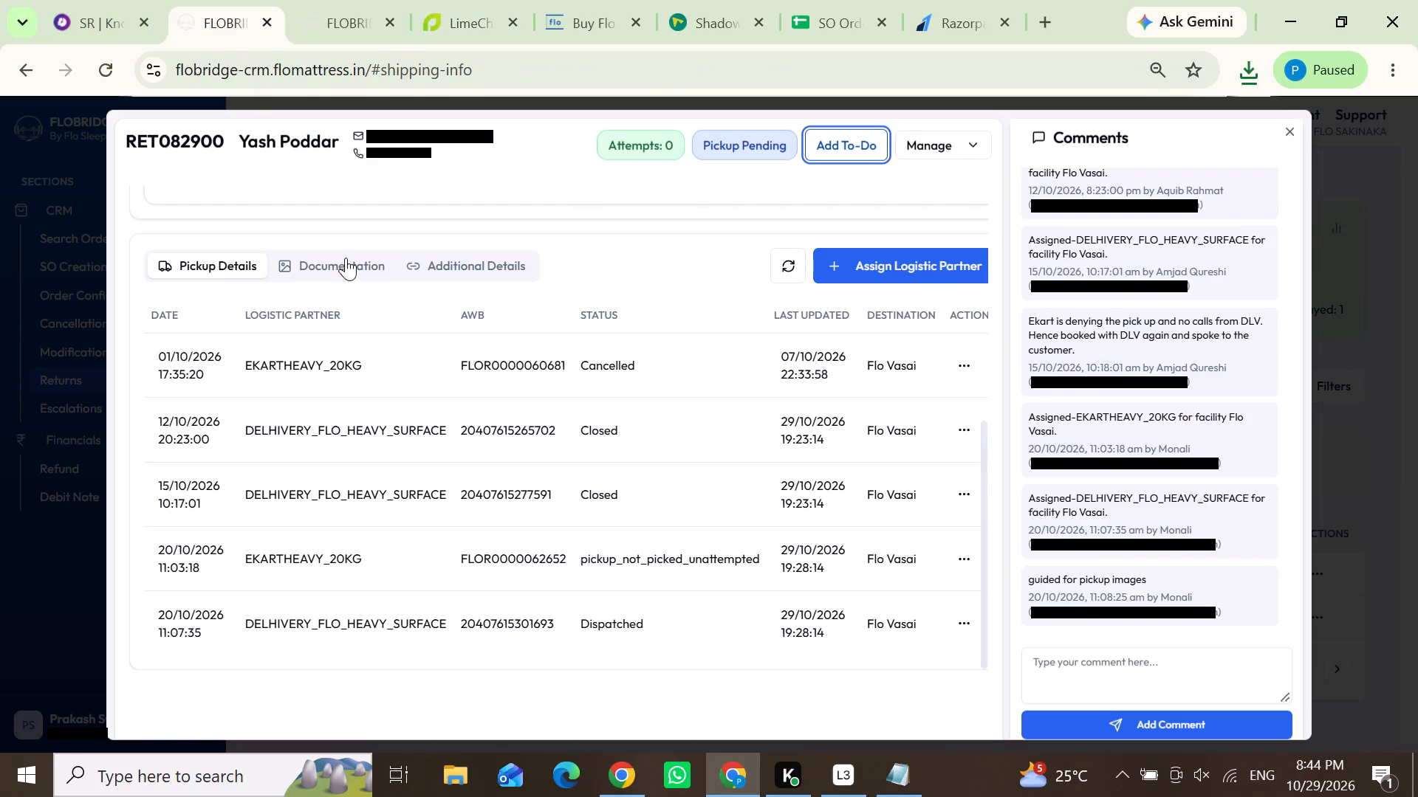
click(345, 258)
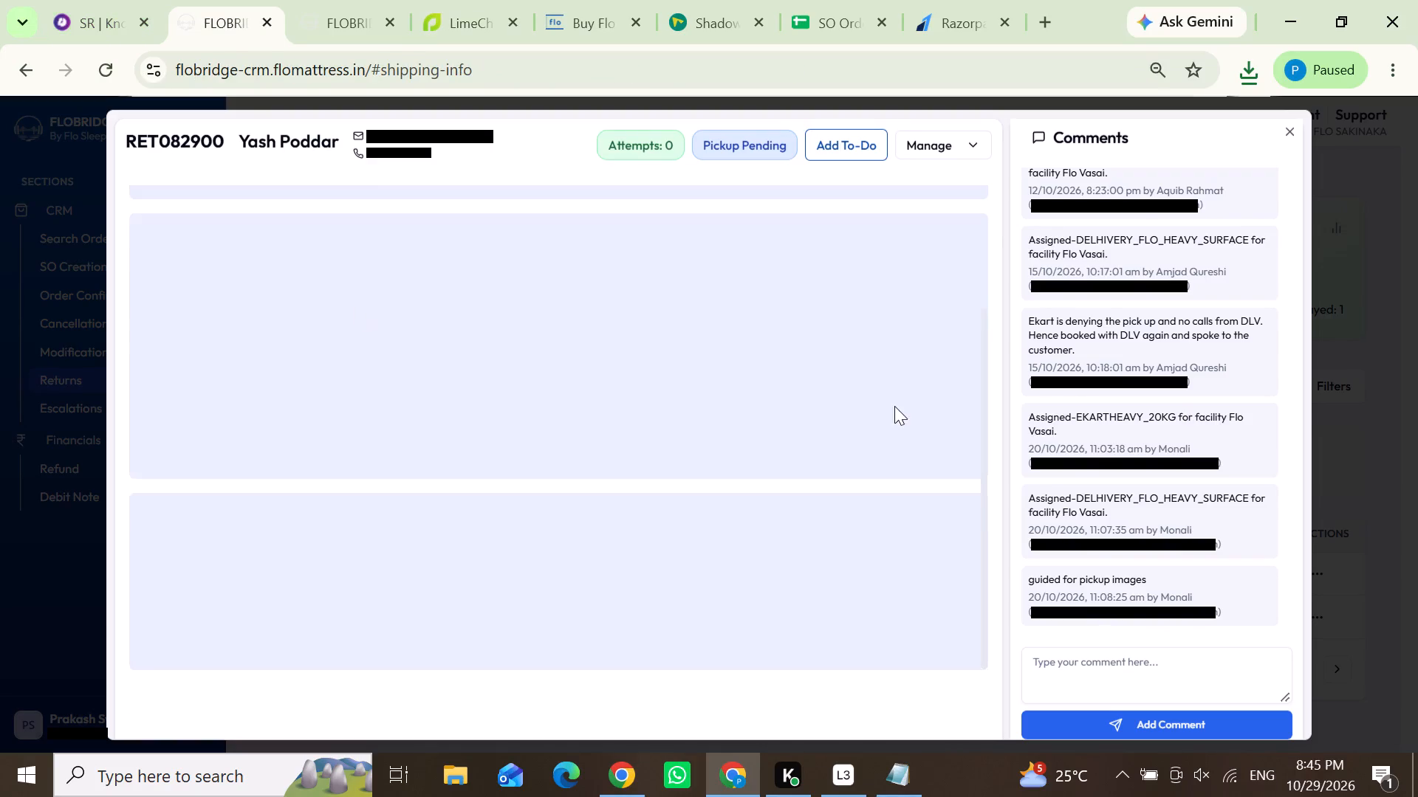
scroll(796, 423, down, 2)
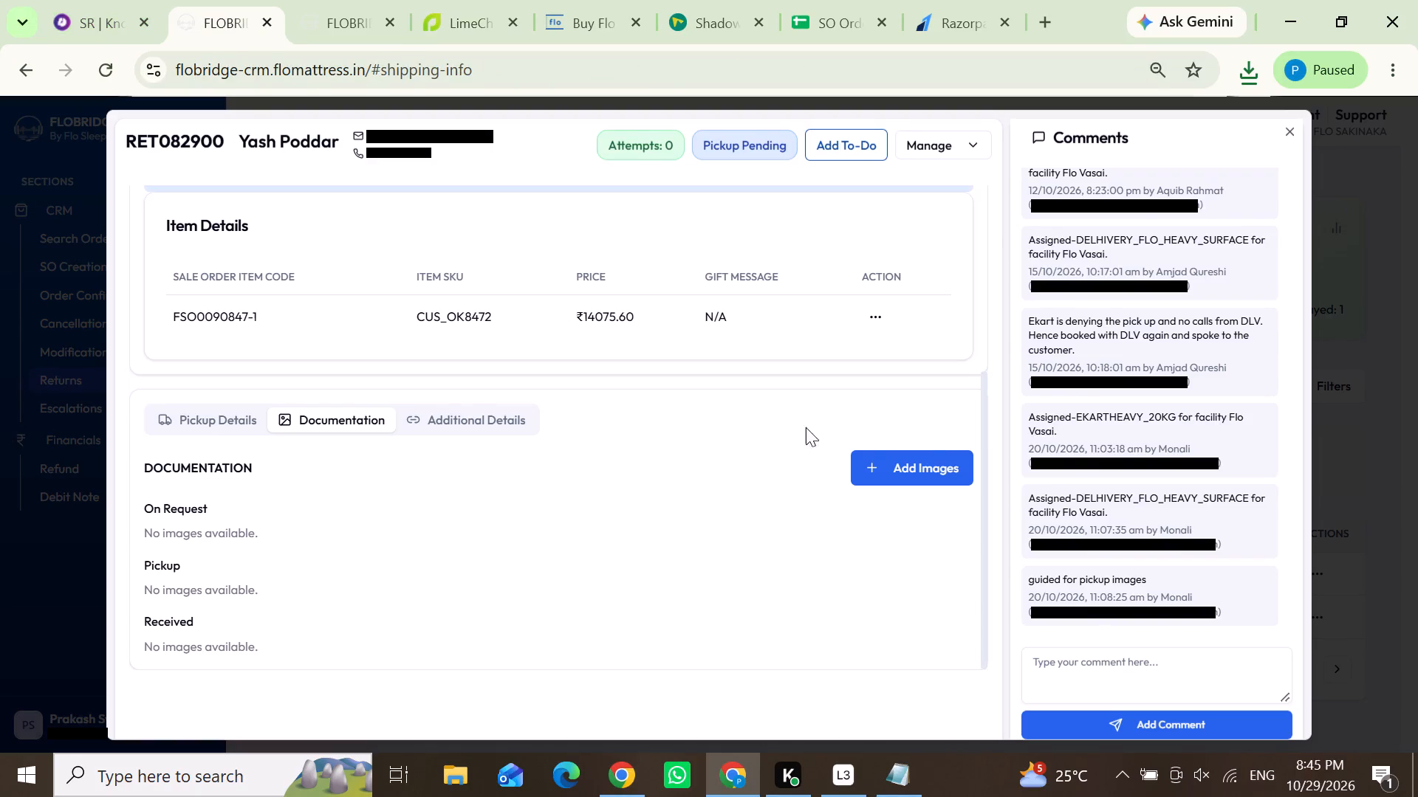
click(932, 456)
click(662, 424)
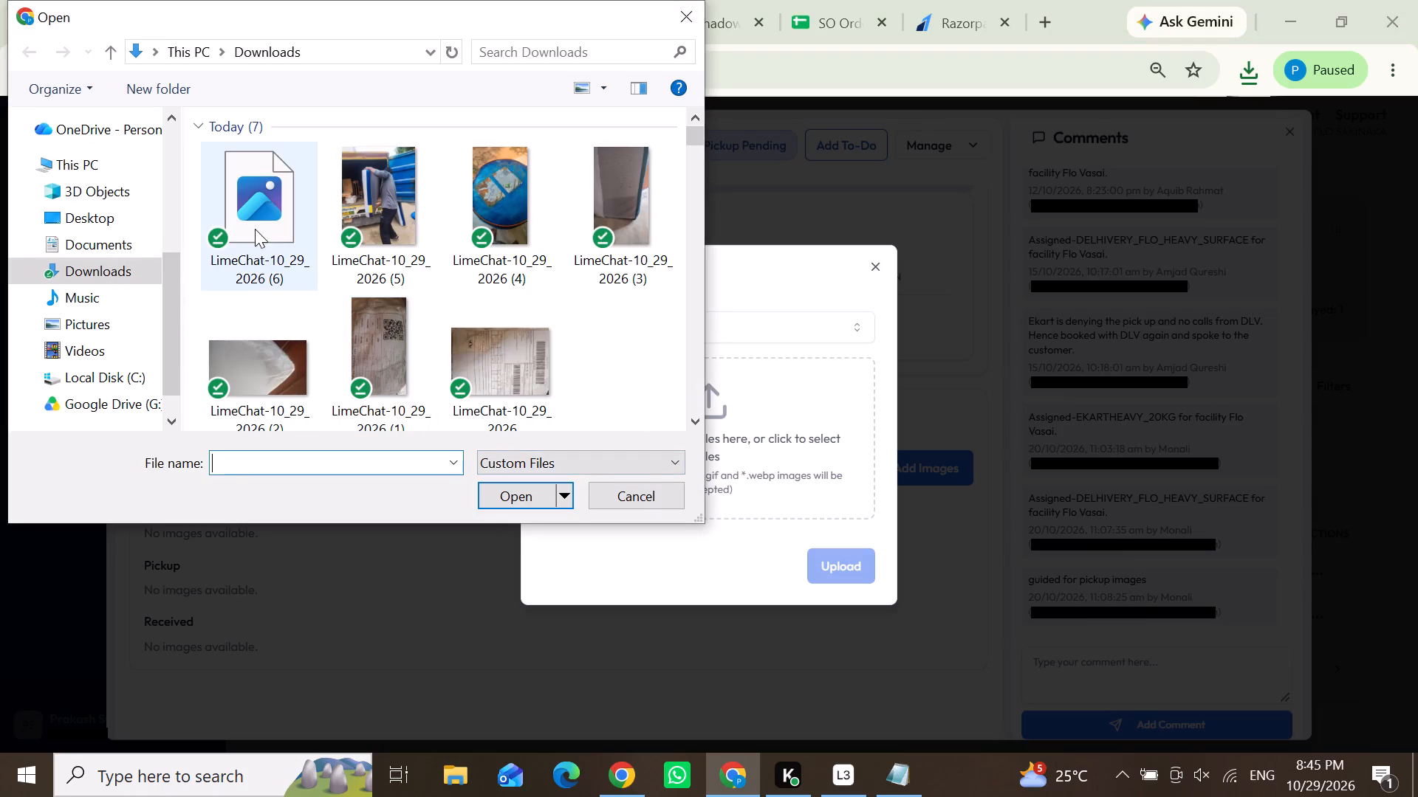
click(288, 243)
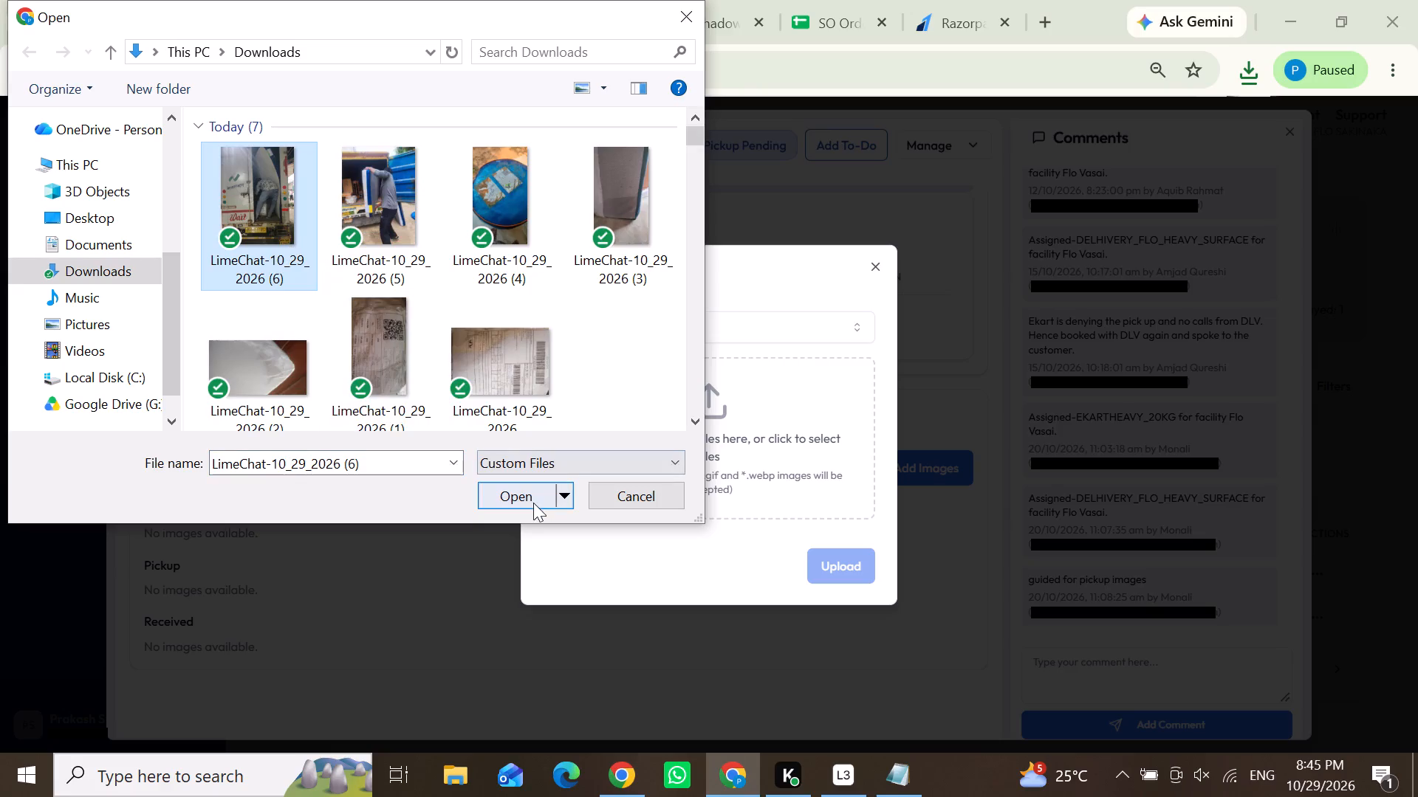
click(526, 500)
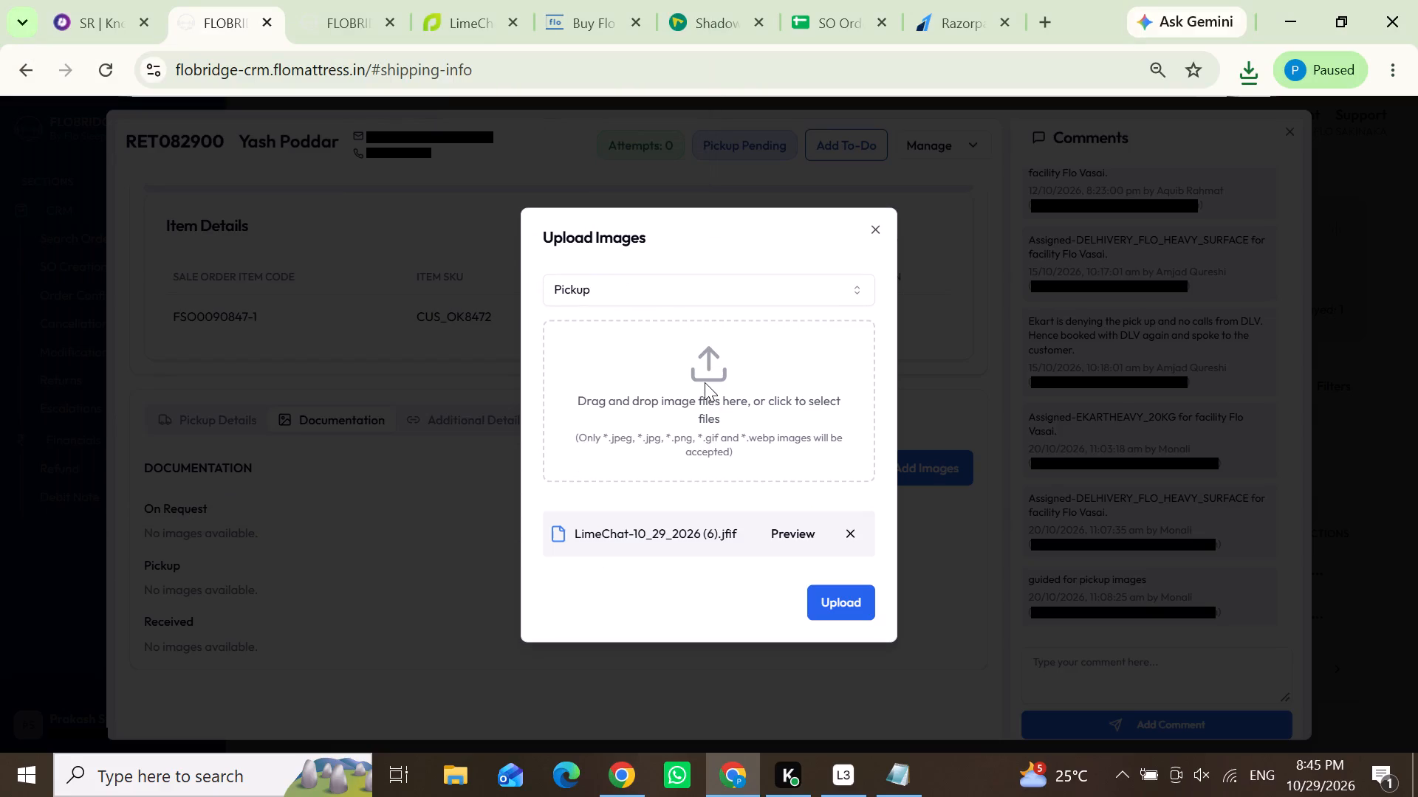
Attach Screenshot (628) from the Screenshots folder in Pictures as well, and upload the pickup images.
click(700, 377)
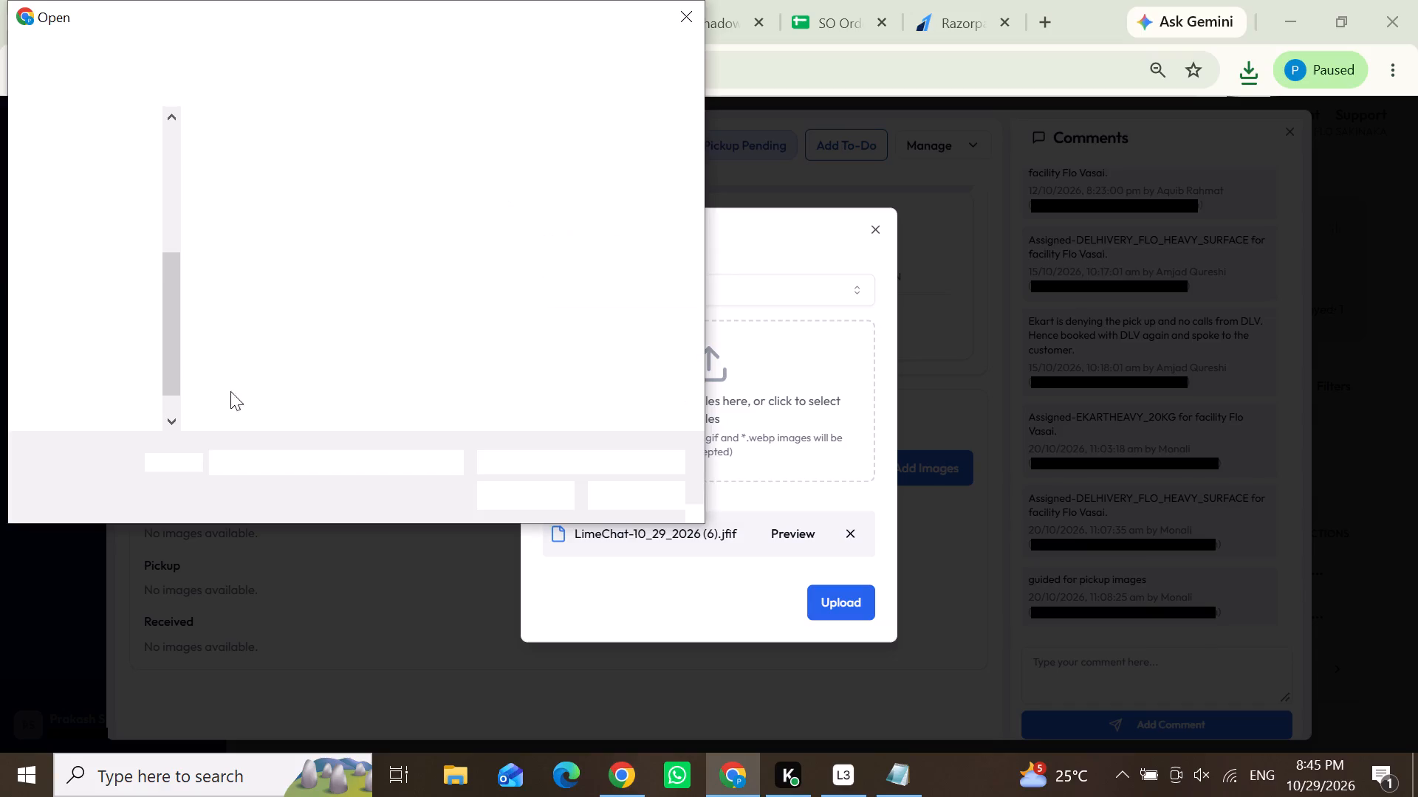
click(90, 317)
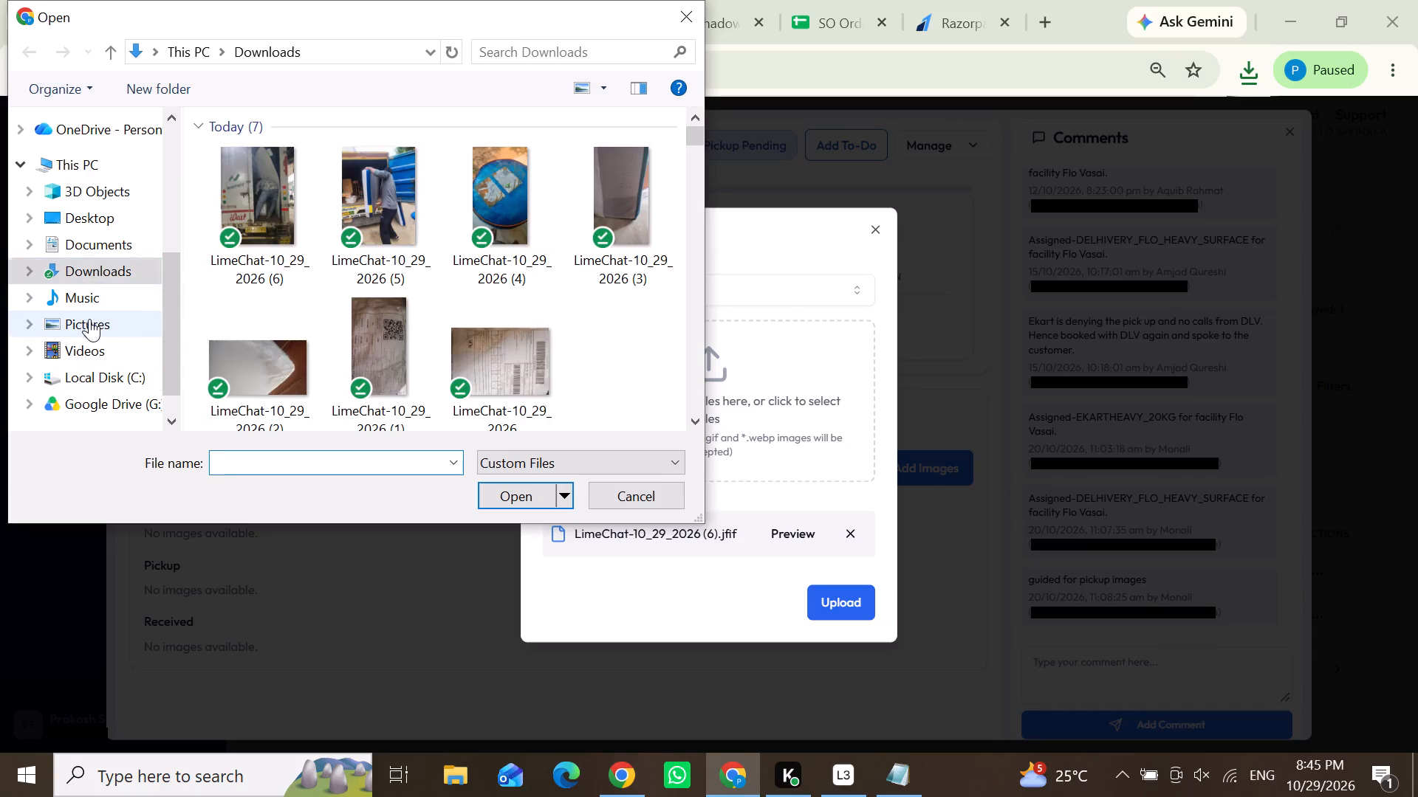
double_click(505, 182)
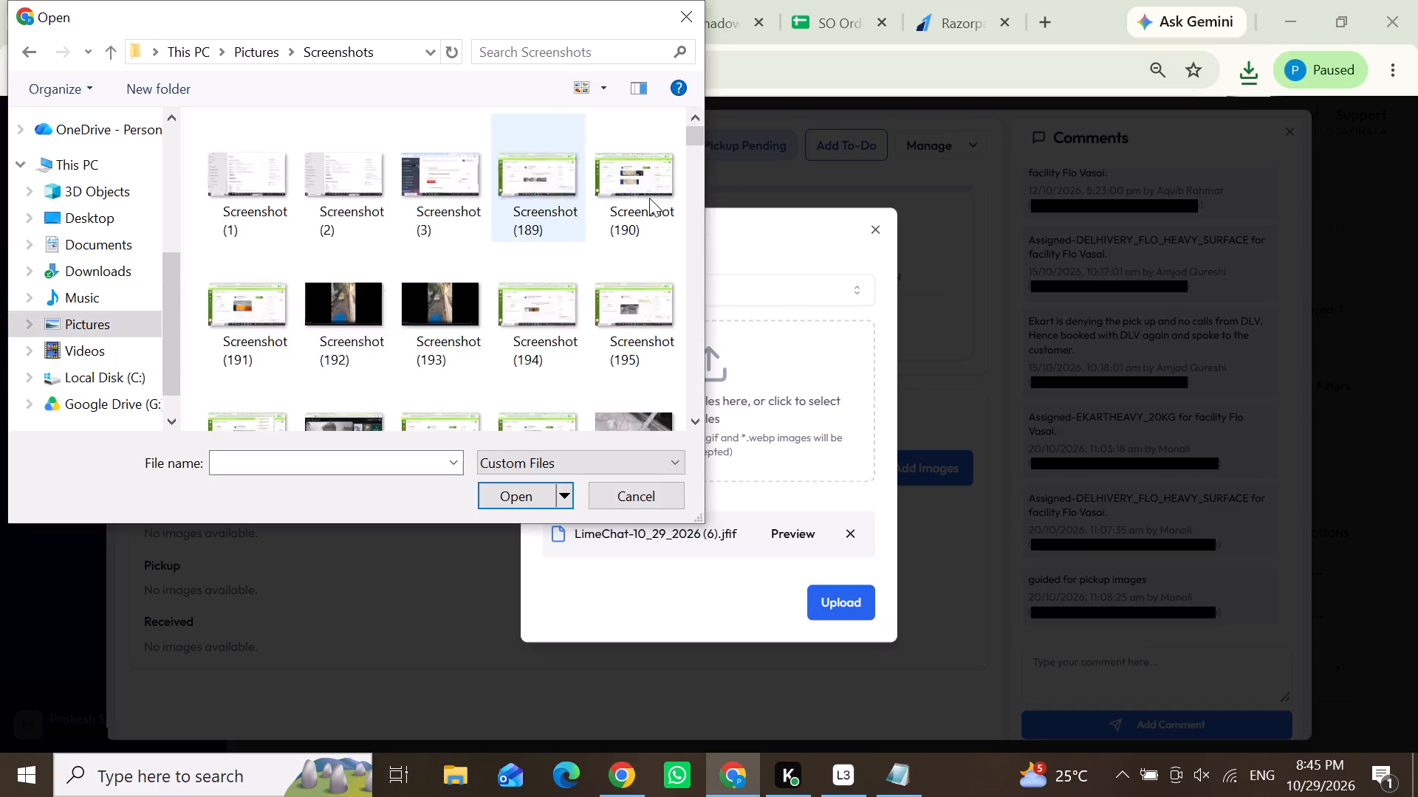
drag(691, 139, 691, 431)
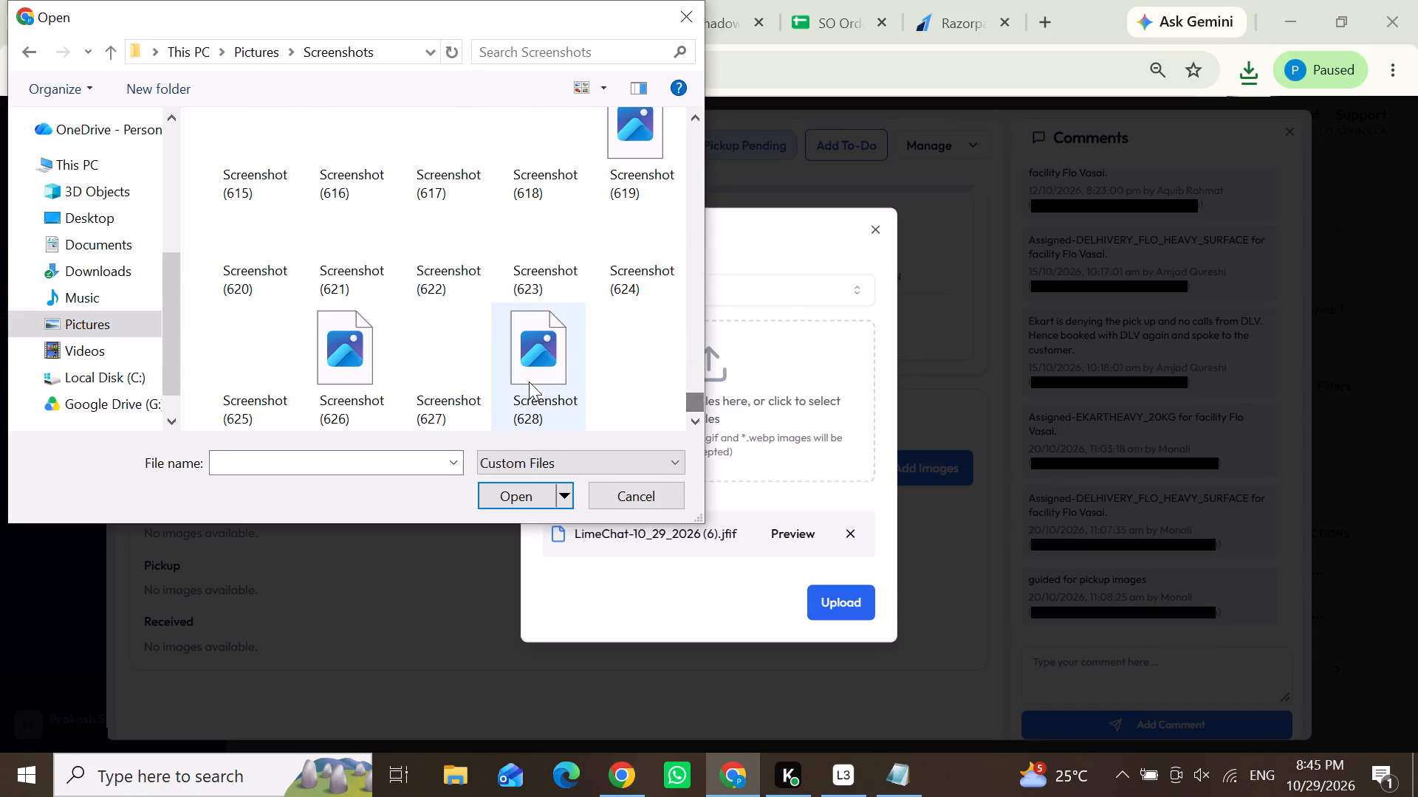
click(530, 364)
click(516, 492)
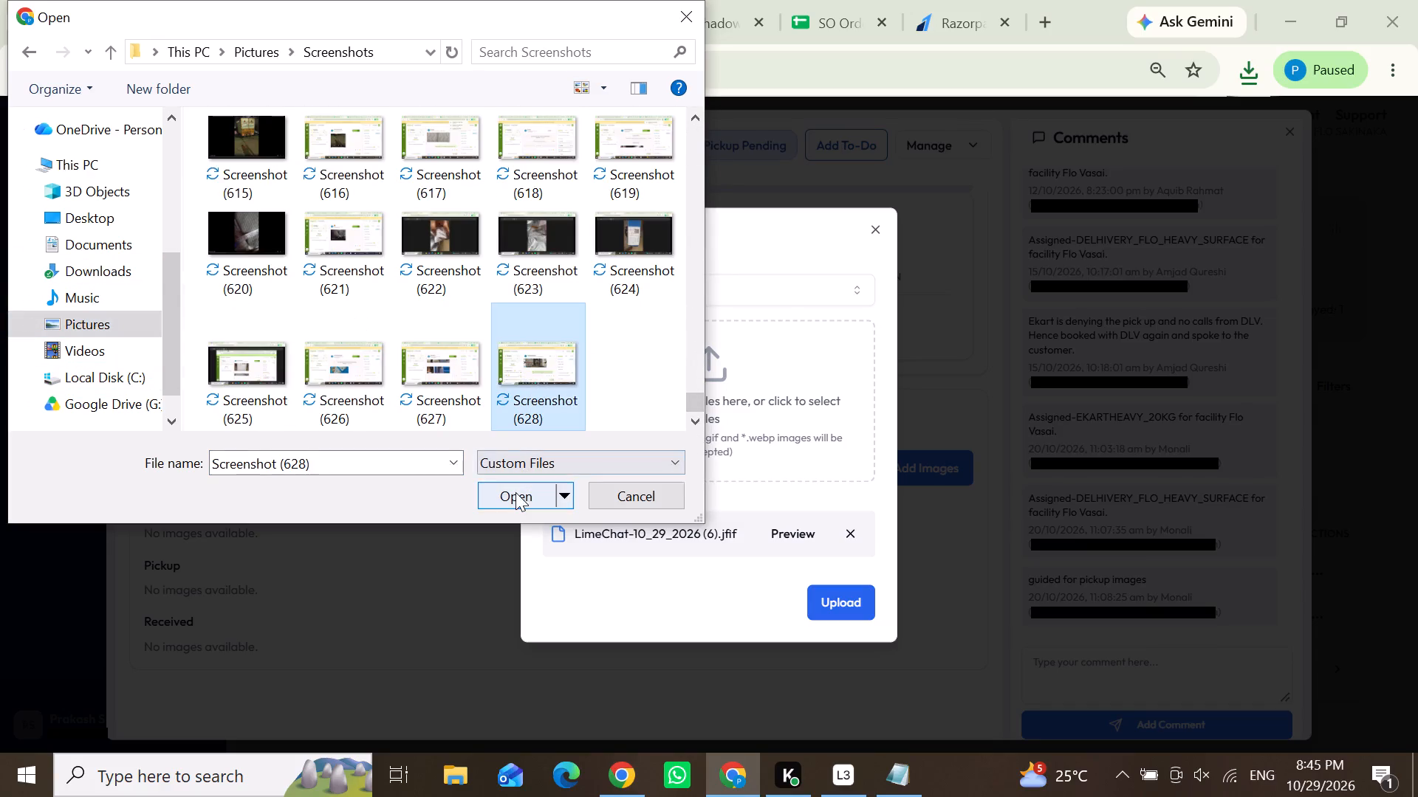
click(840, 618)
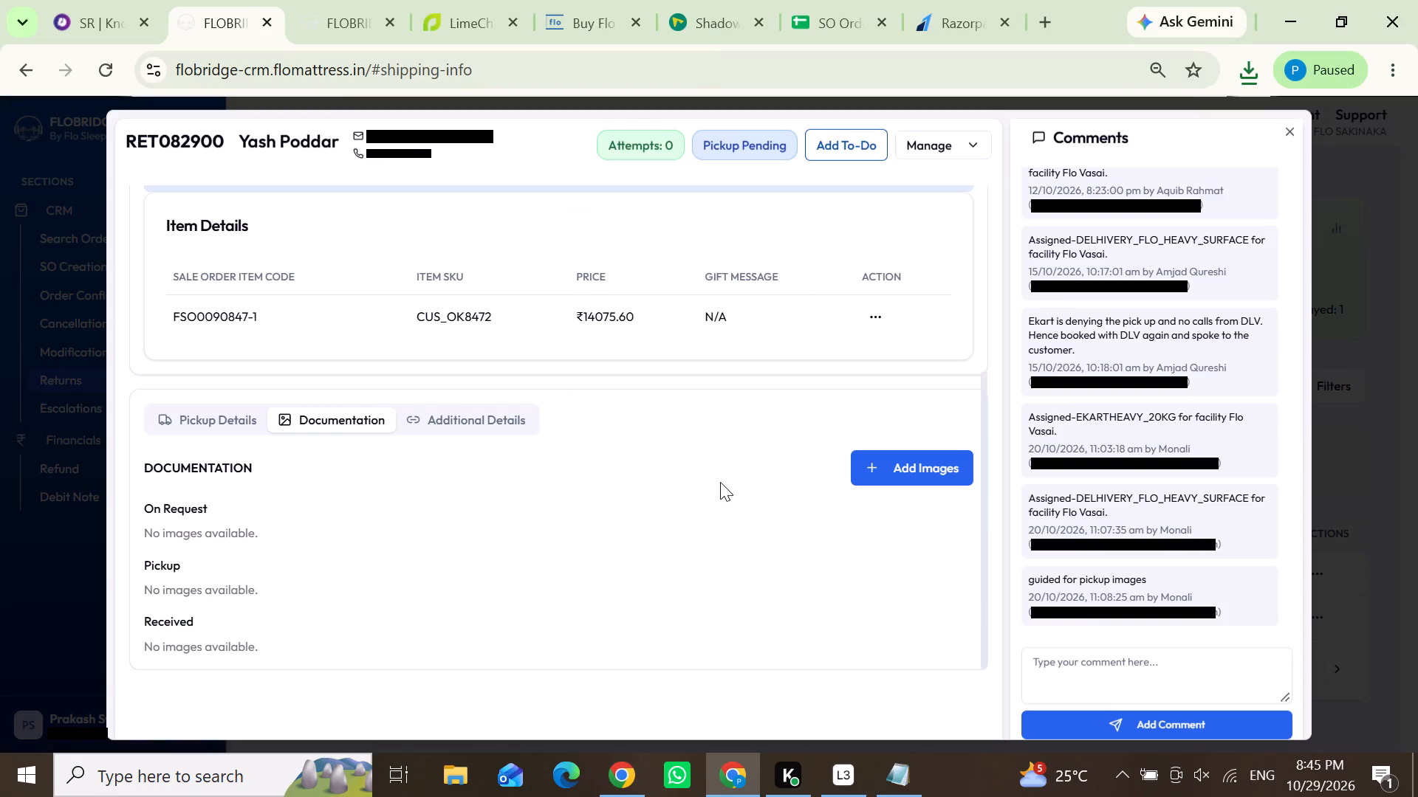
click(227, 424)
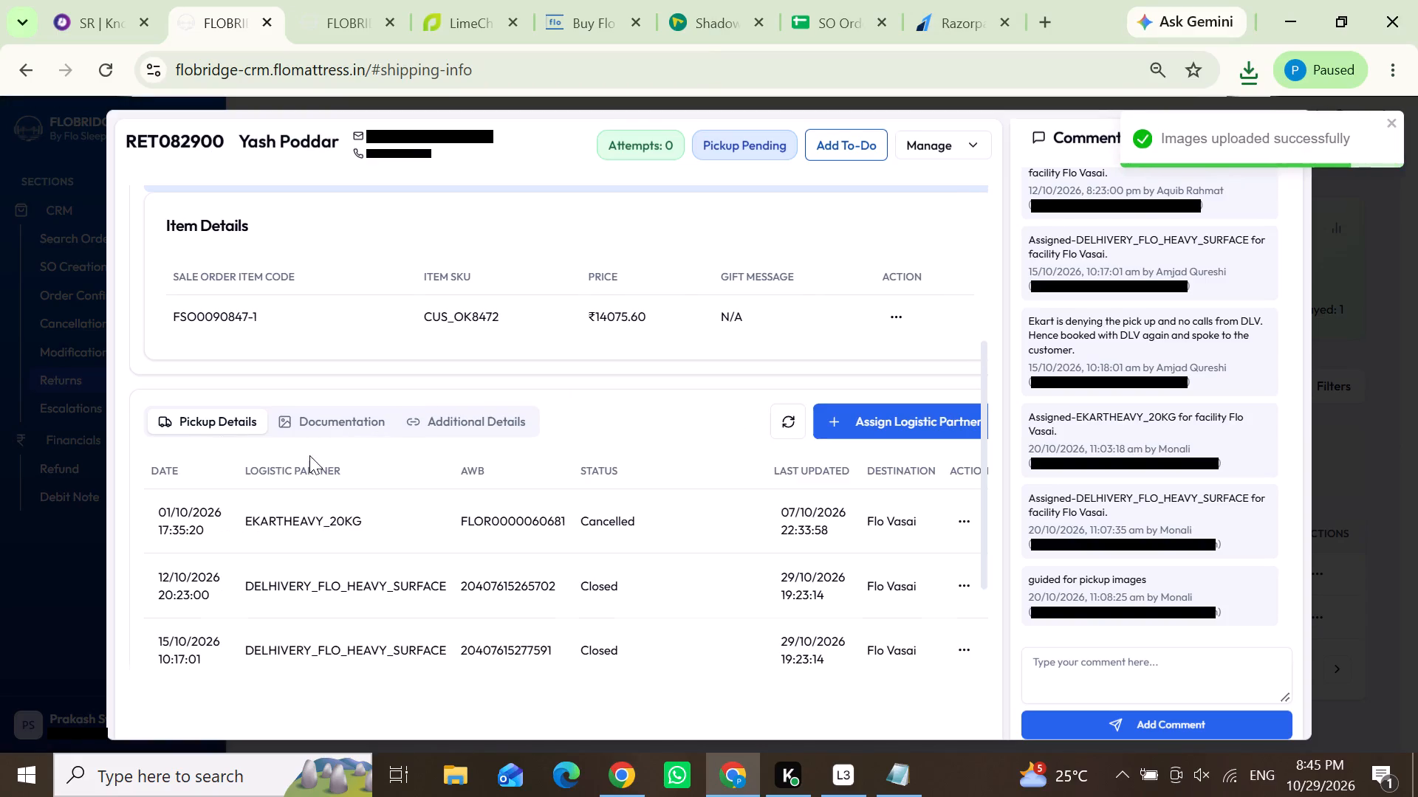
triple_click(784, 421)
triple_click(784, 421)
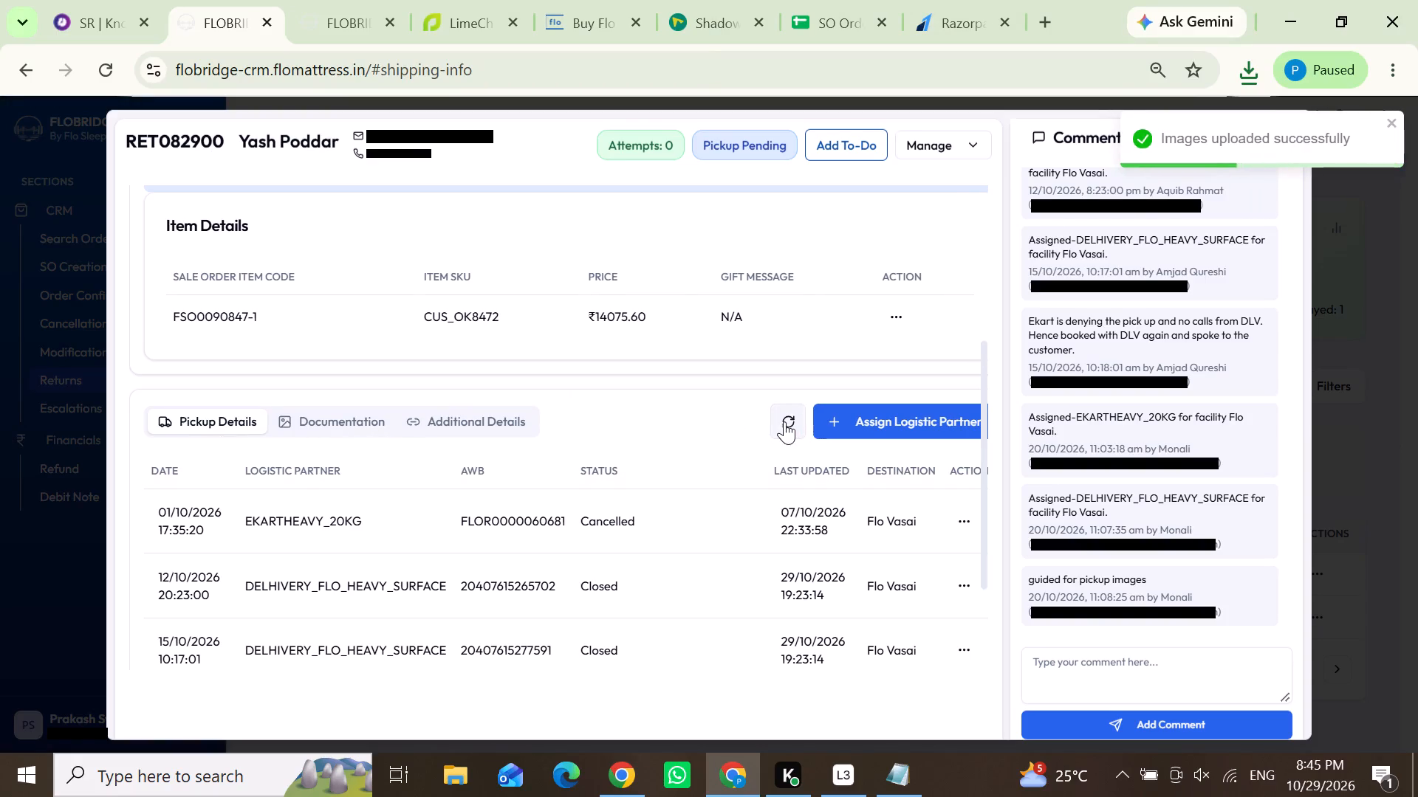
triple_click(784, 421)
triple_click(784, 421)
triple_click(784, 421)
triple_click(784, 421)
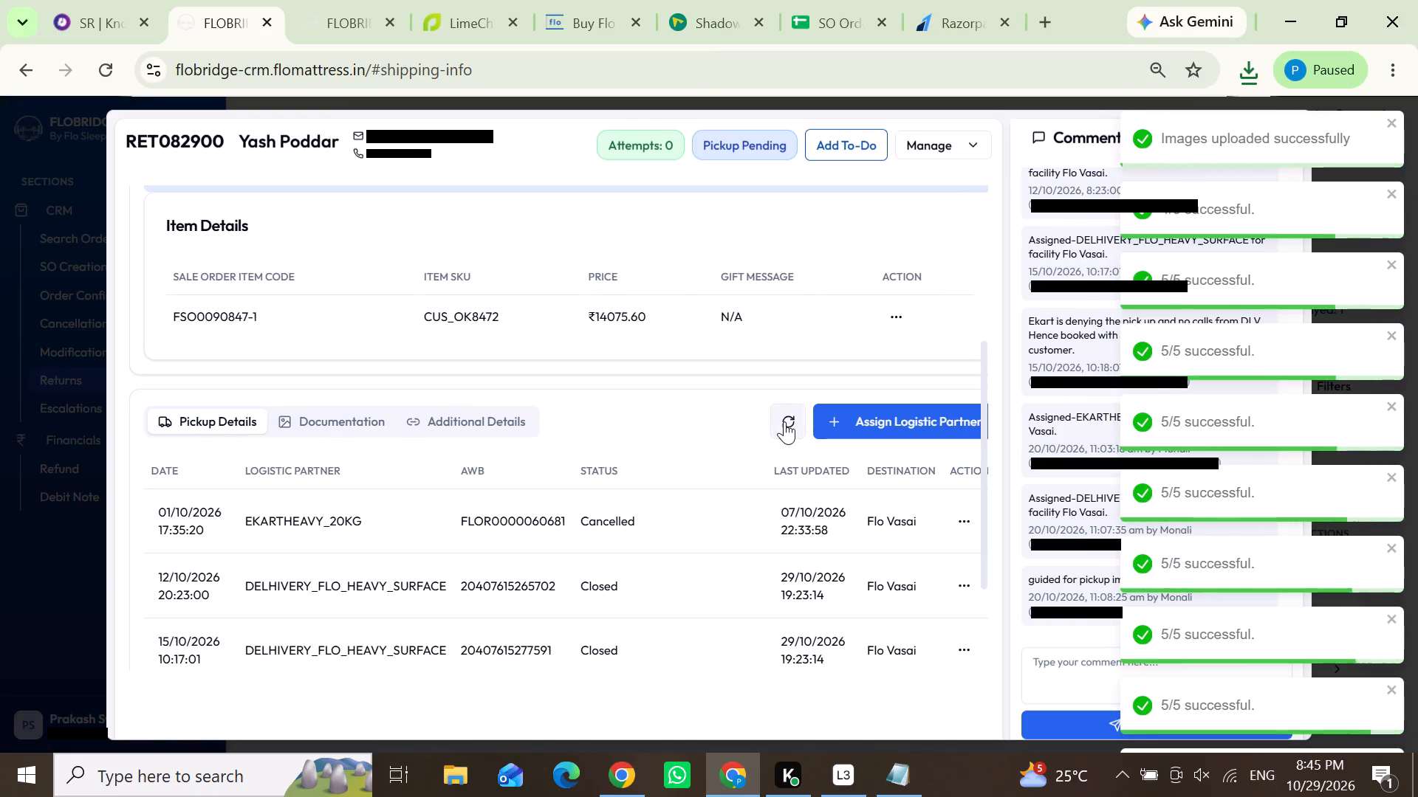
triple_click(784, 421)
triple_click(784, 422)
triple_click(784, 422)
triple_click(784, 422)
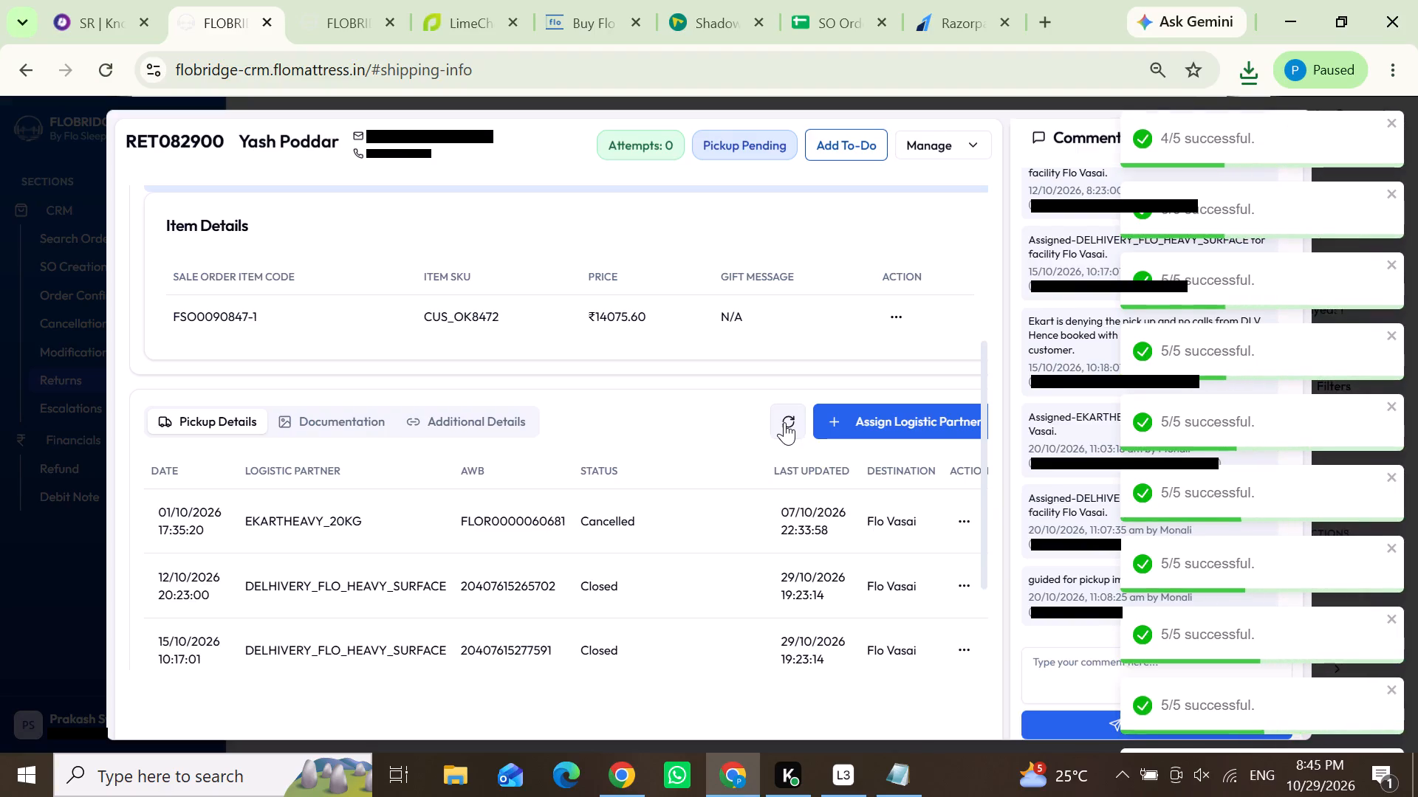
triple_click(784, 422)
triple_click(784, 422)
click(784, 422)
click(468, 429)
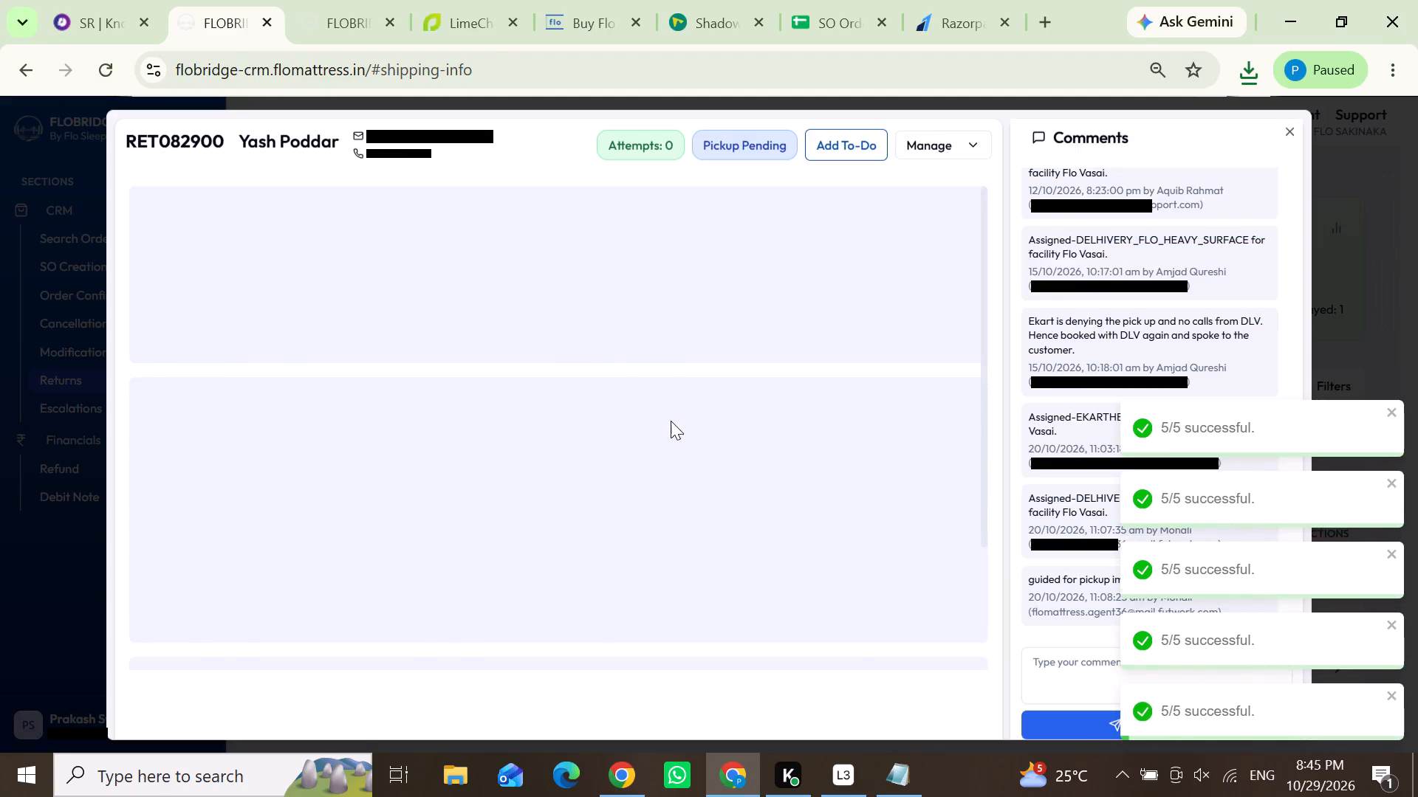
scroll(671, 421, down, 3)
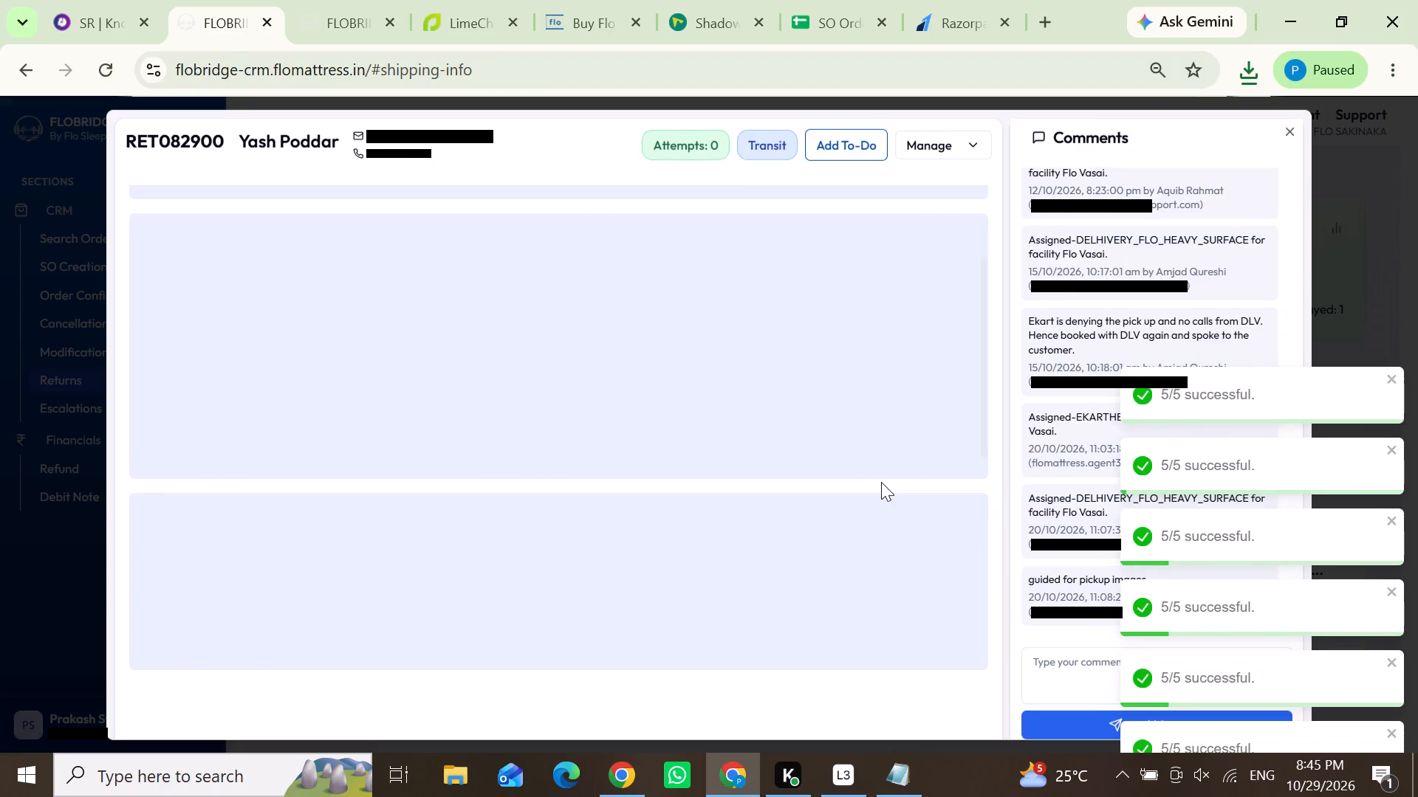
scroll(836, 427, down, 2)
click(908, 404)
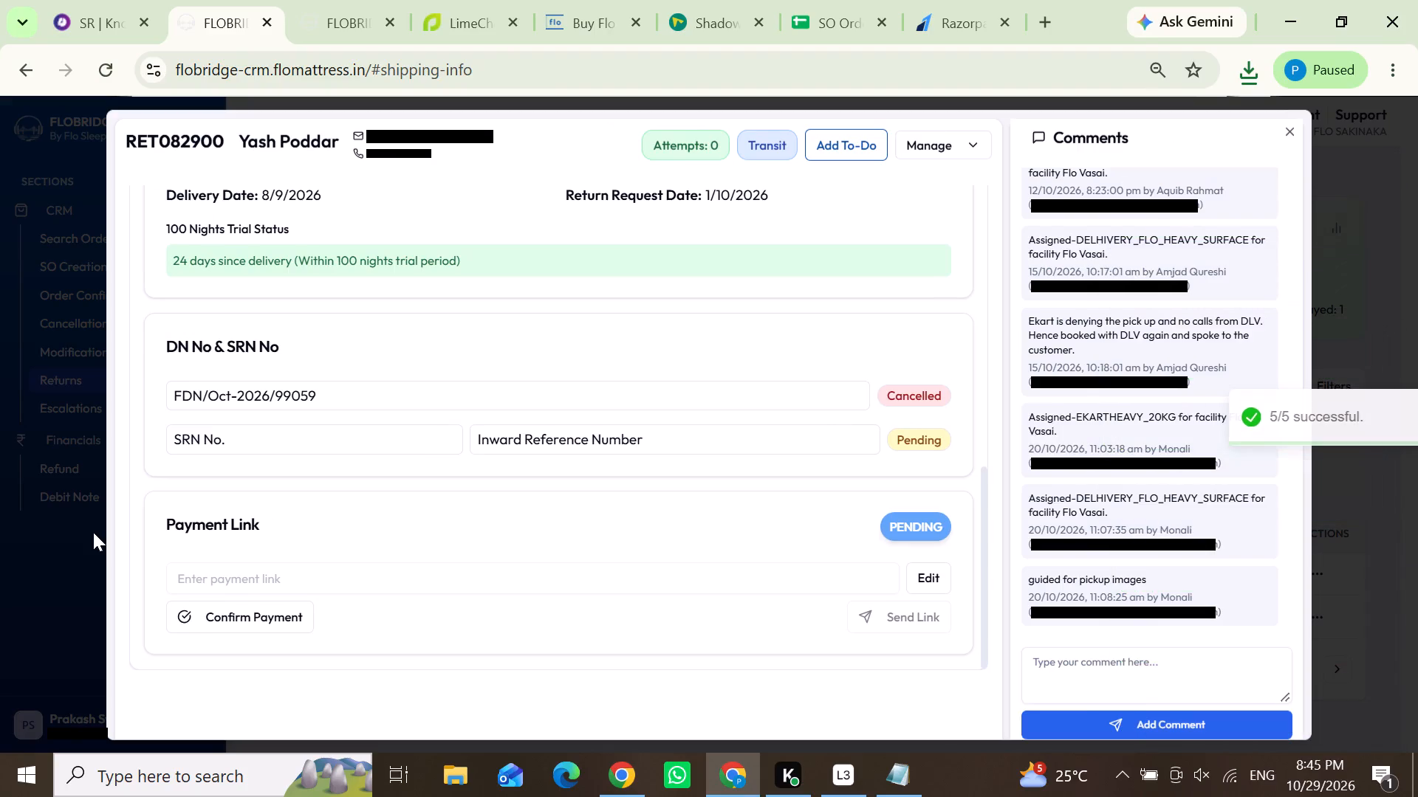
click(64, 540)
drag(551, 384, 452, 393)
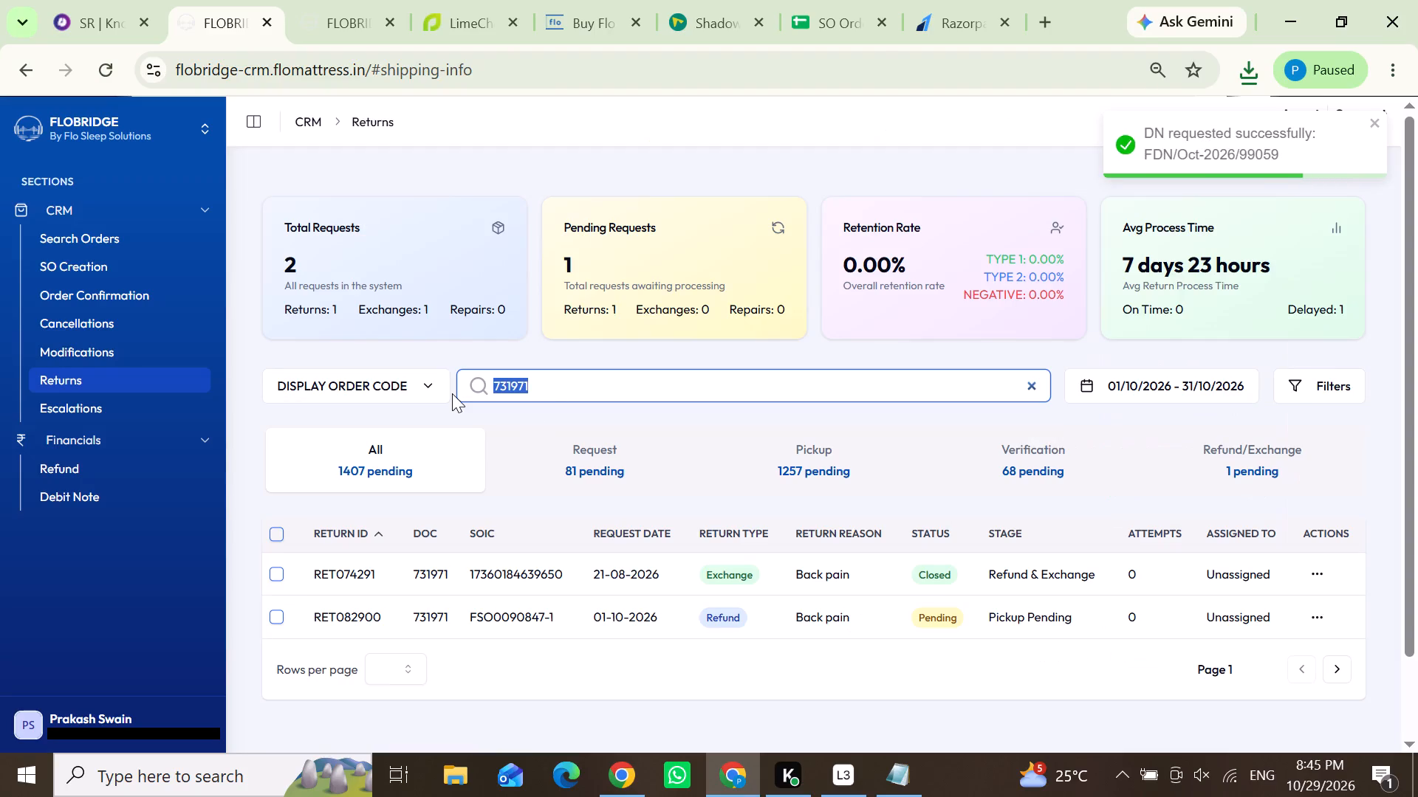
key(ctrl+c)
click(134, 231)
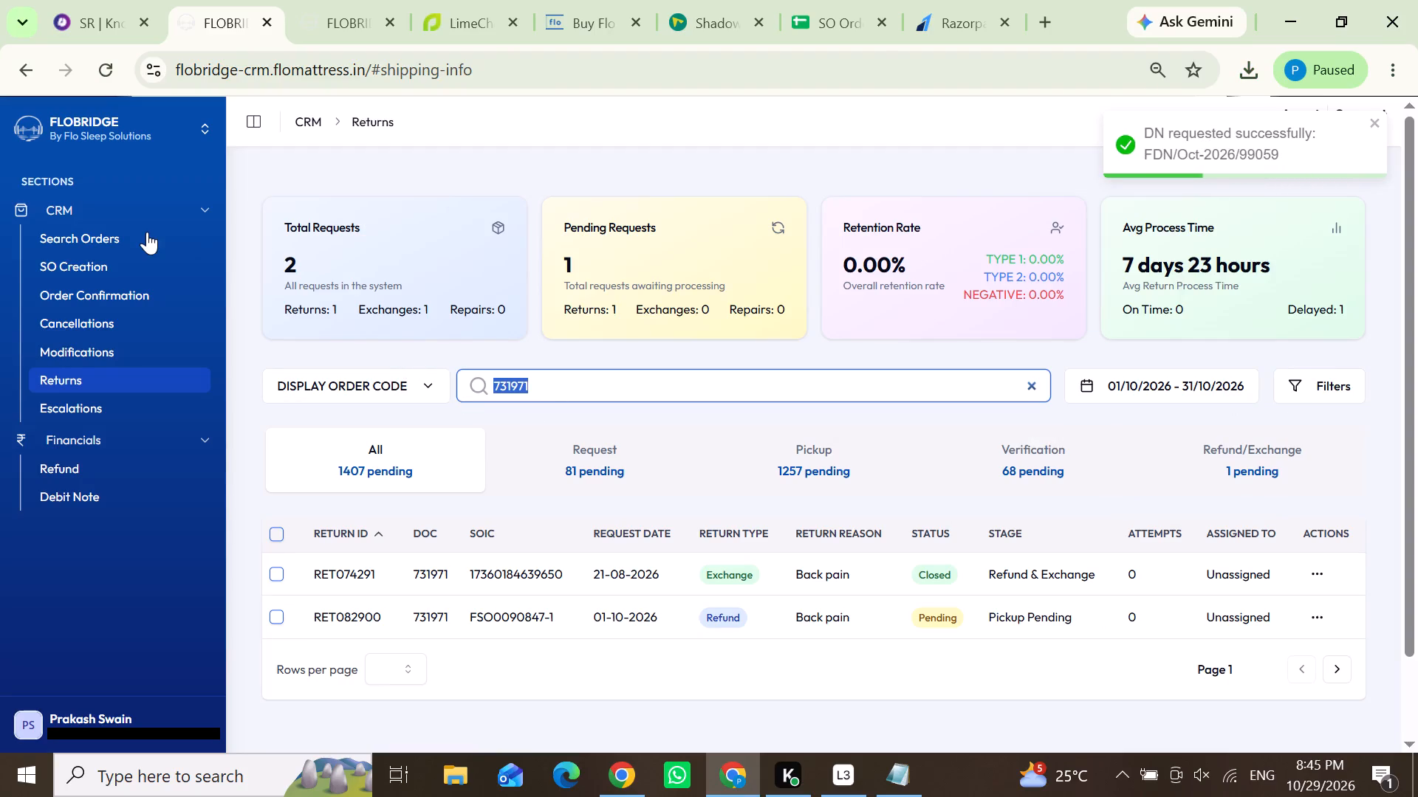
click(575, 206)
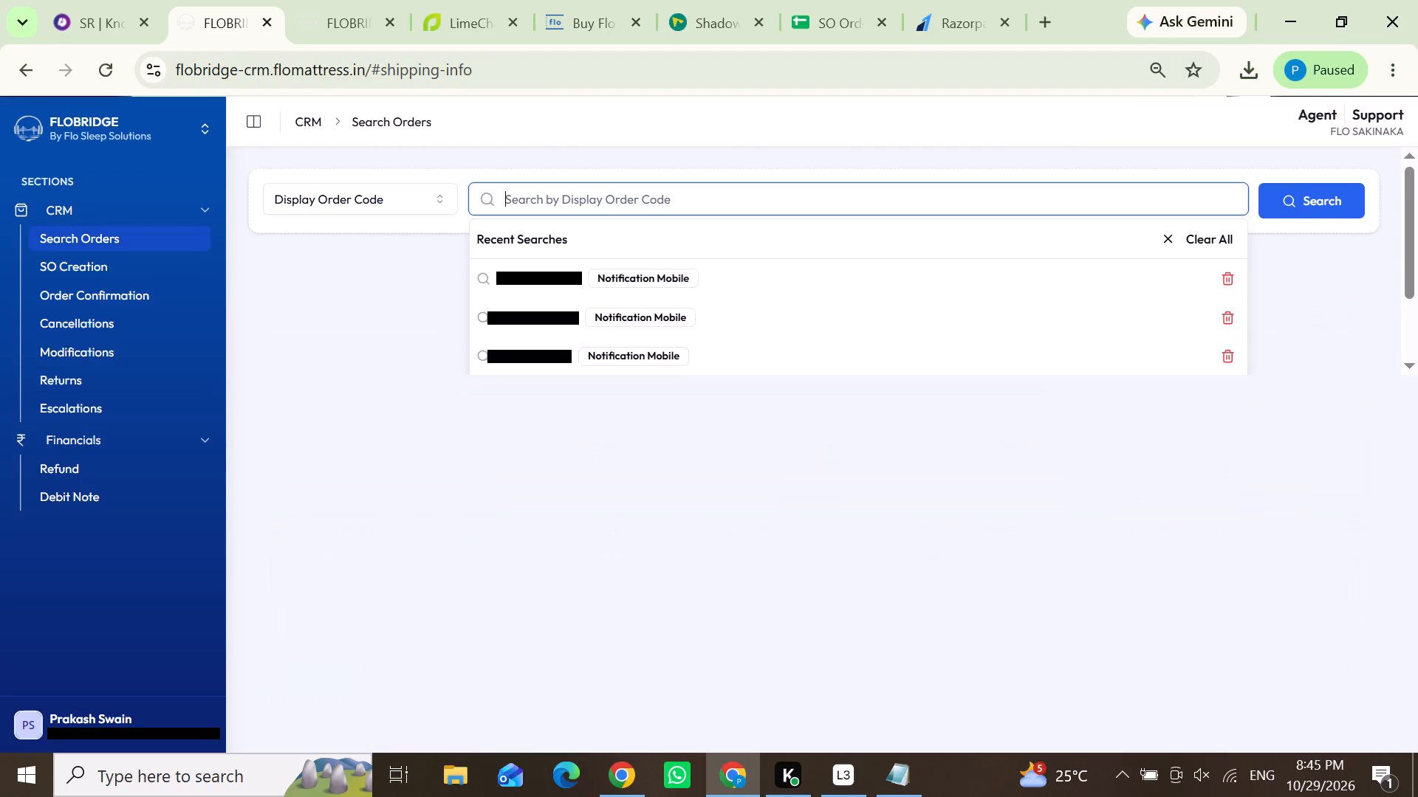
key(ctrl+v)
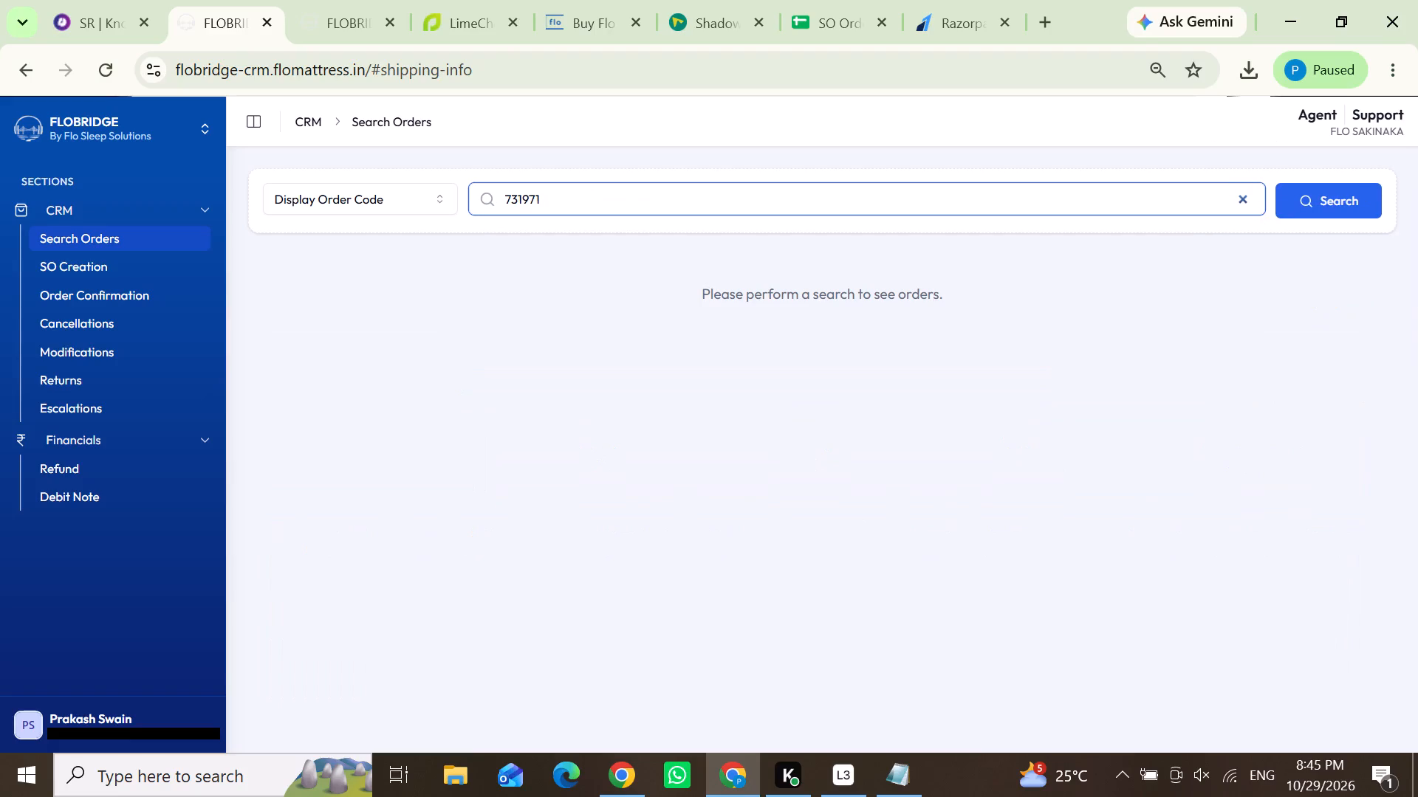
click(1326, 215)
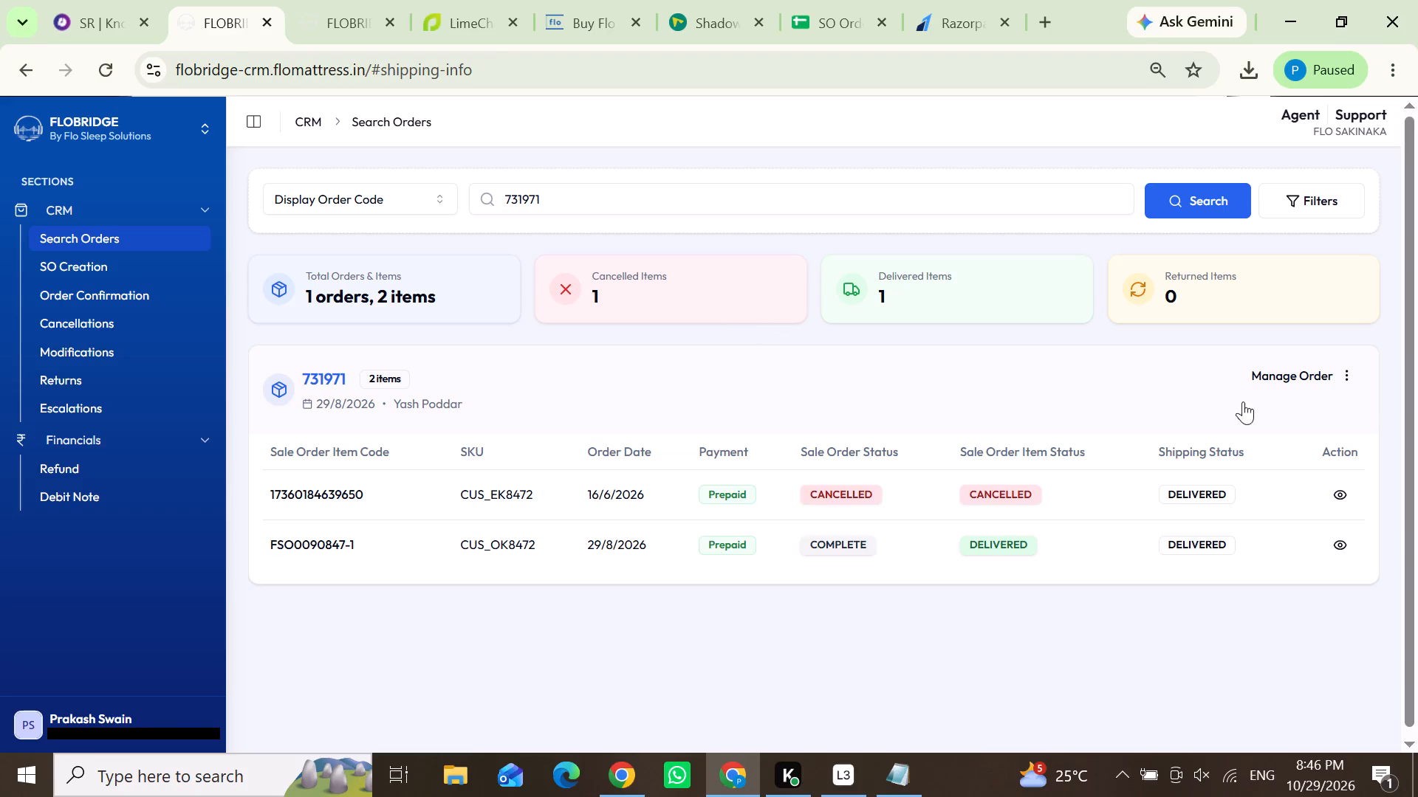
click(1280, 376)
click(1267, 415)
click(686, 256)
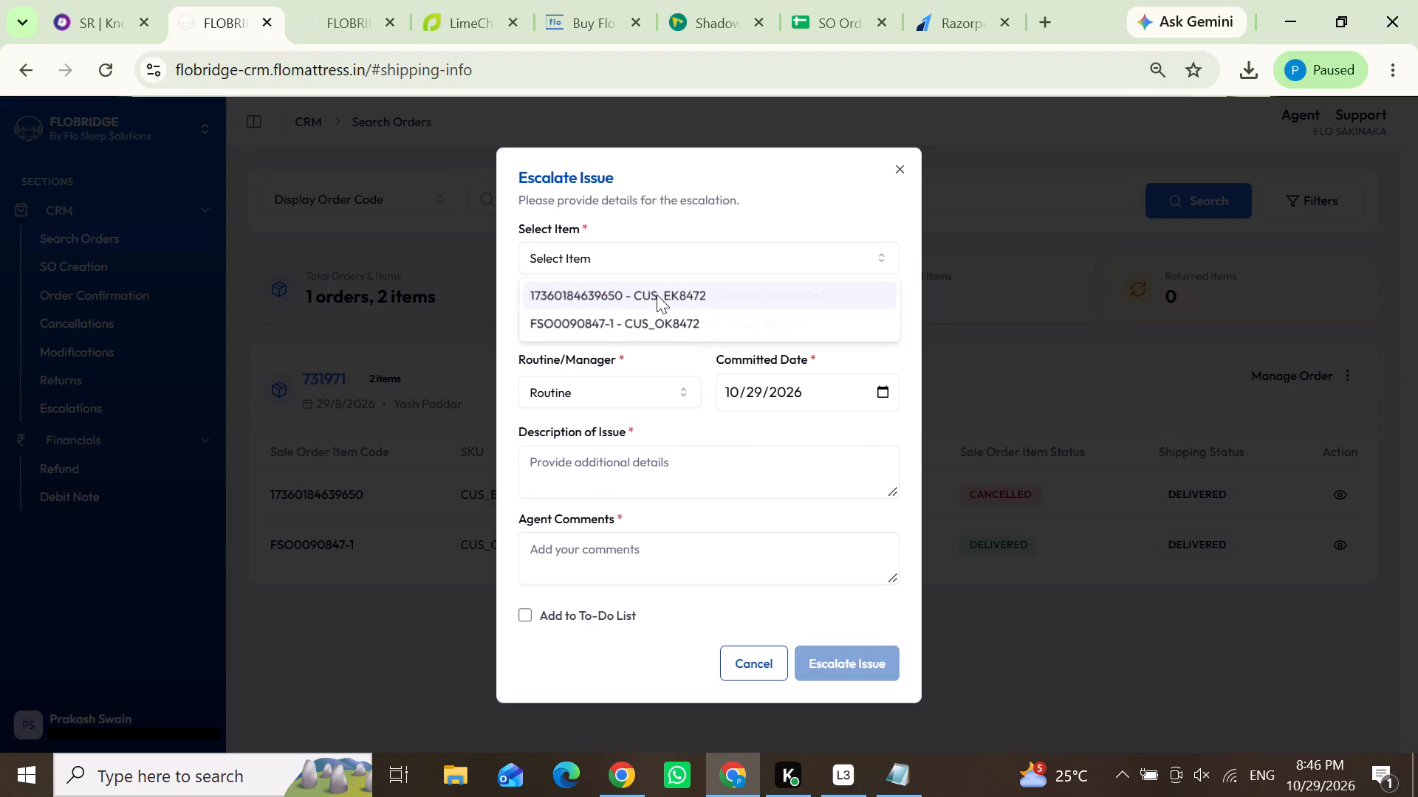
click(645, 321)
click(646, 322)
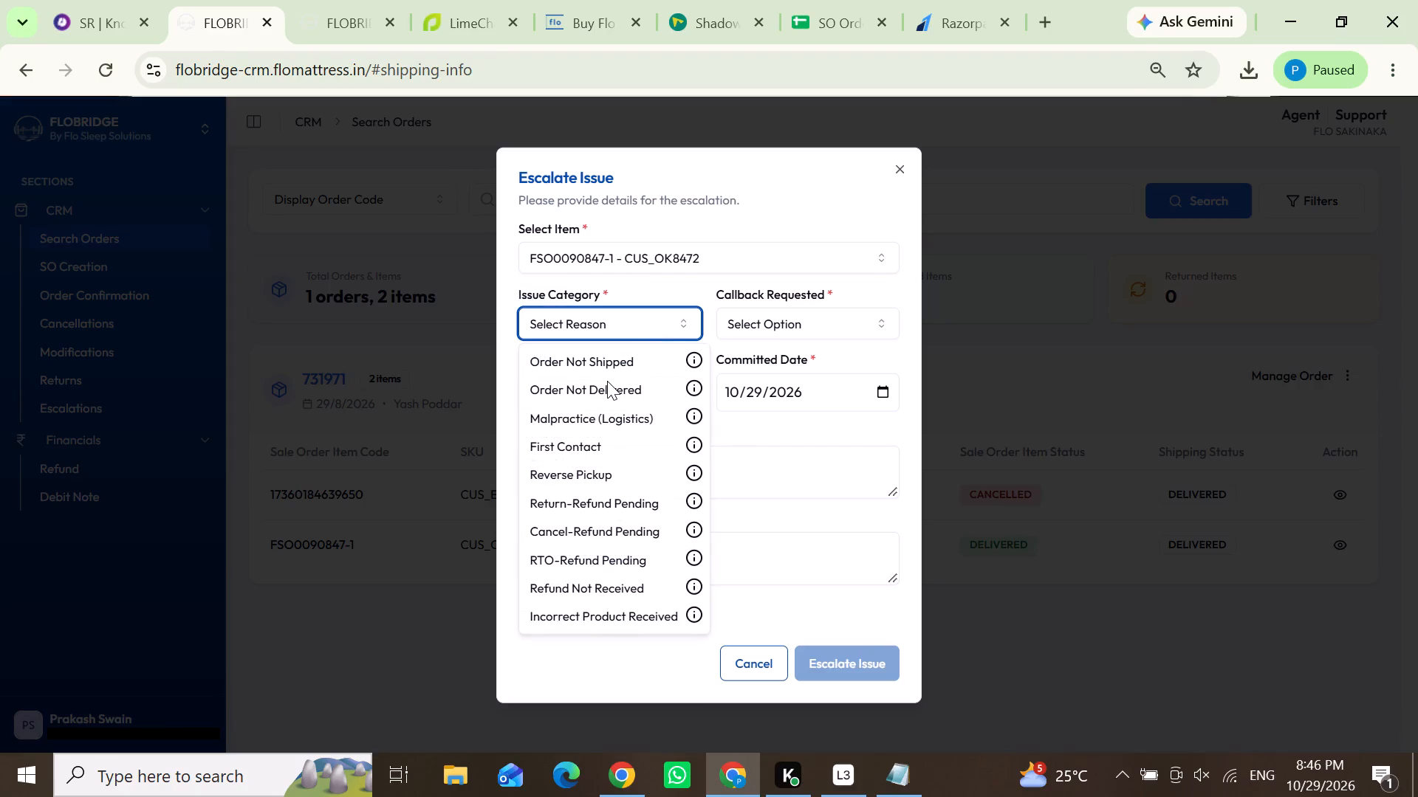
click(587, 509)
click(765, 329)
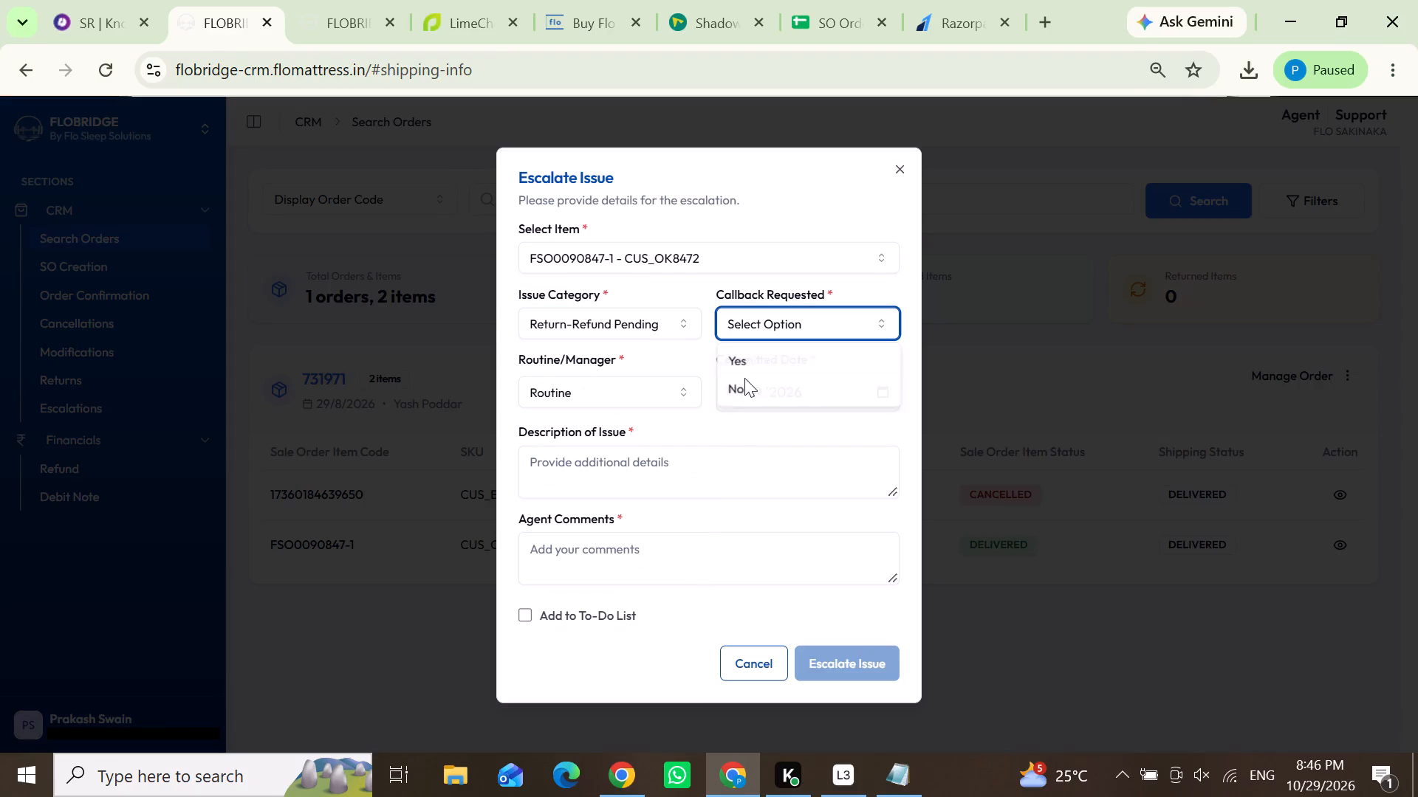
click(730, 391)
click(881, 390)
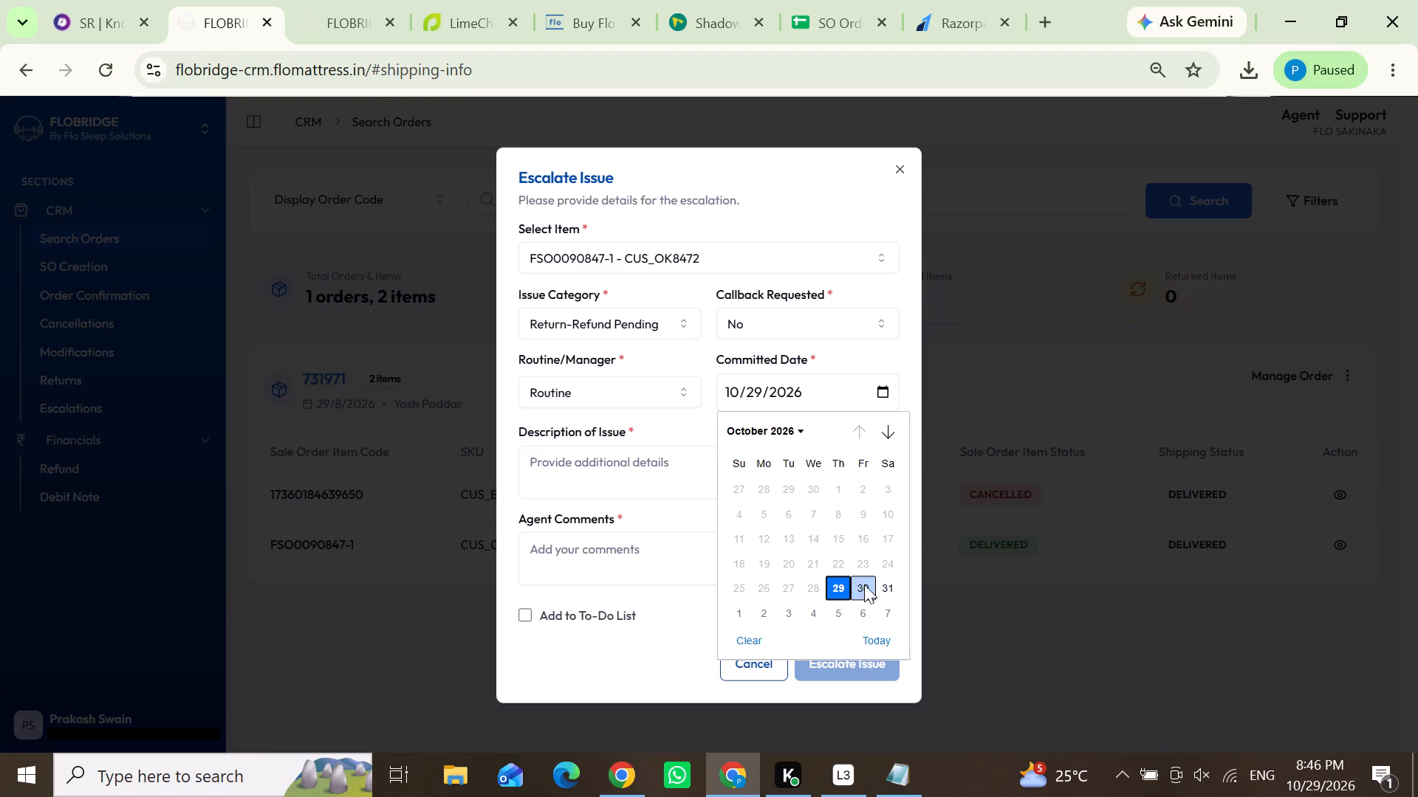
click(826, 611)
Enter the issue description "I have escalated this to the concerned team. will do refund asap", copying the first sentence from the Notepad notes.
click(687, 494)
click(899, 775)
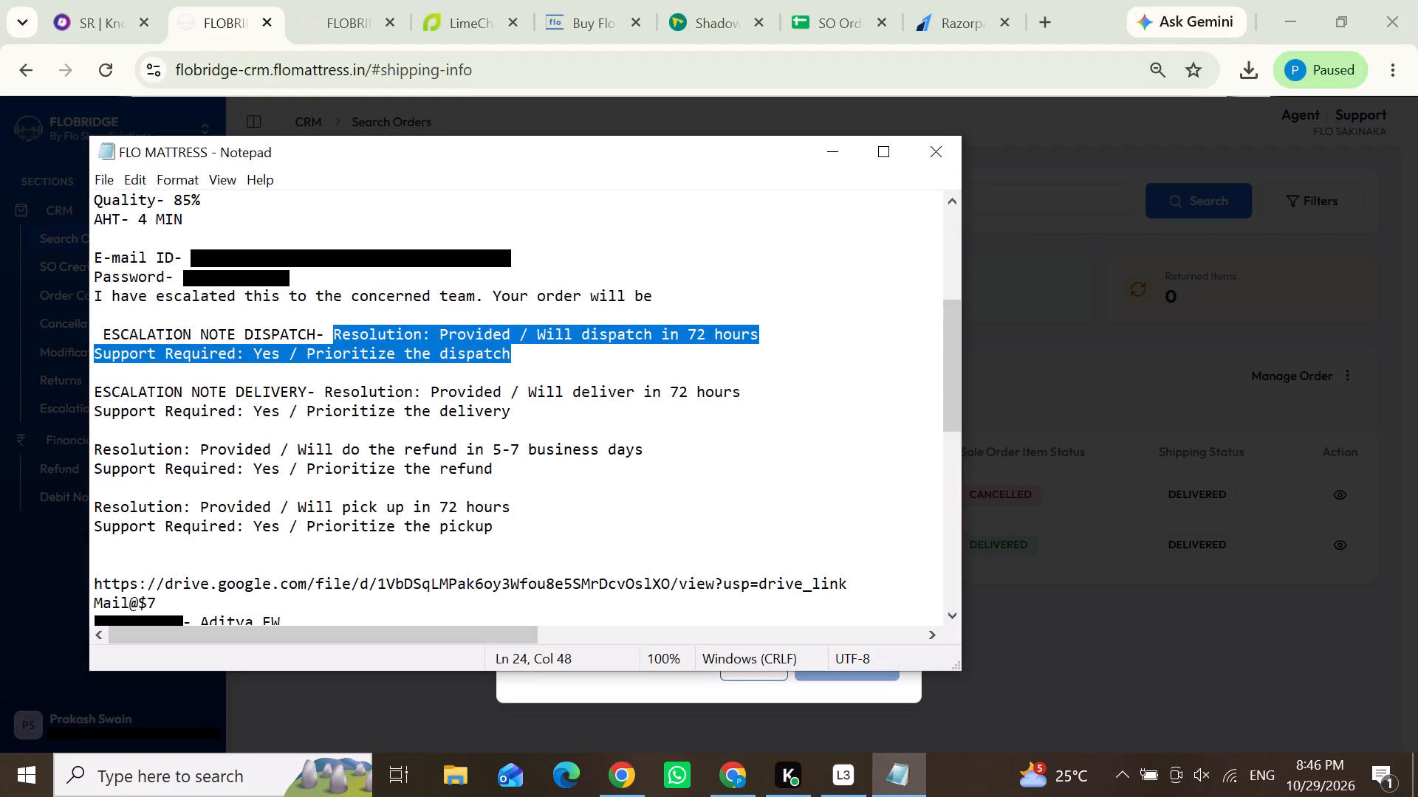
drag(97, 294, 477, 299)
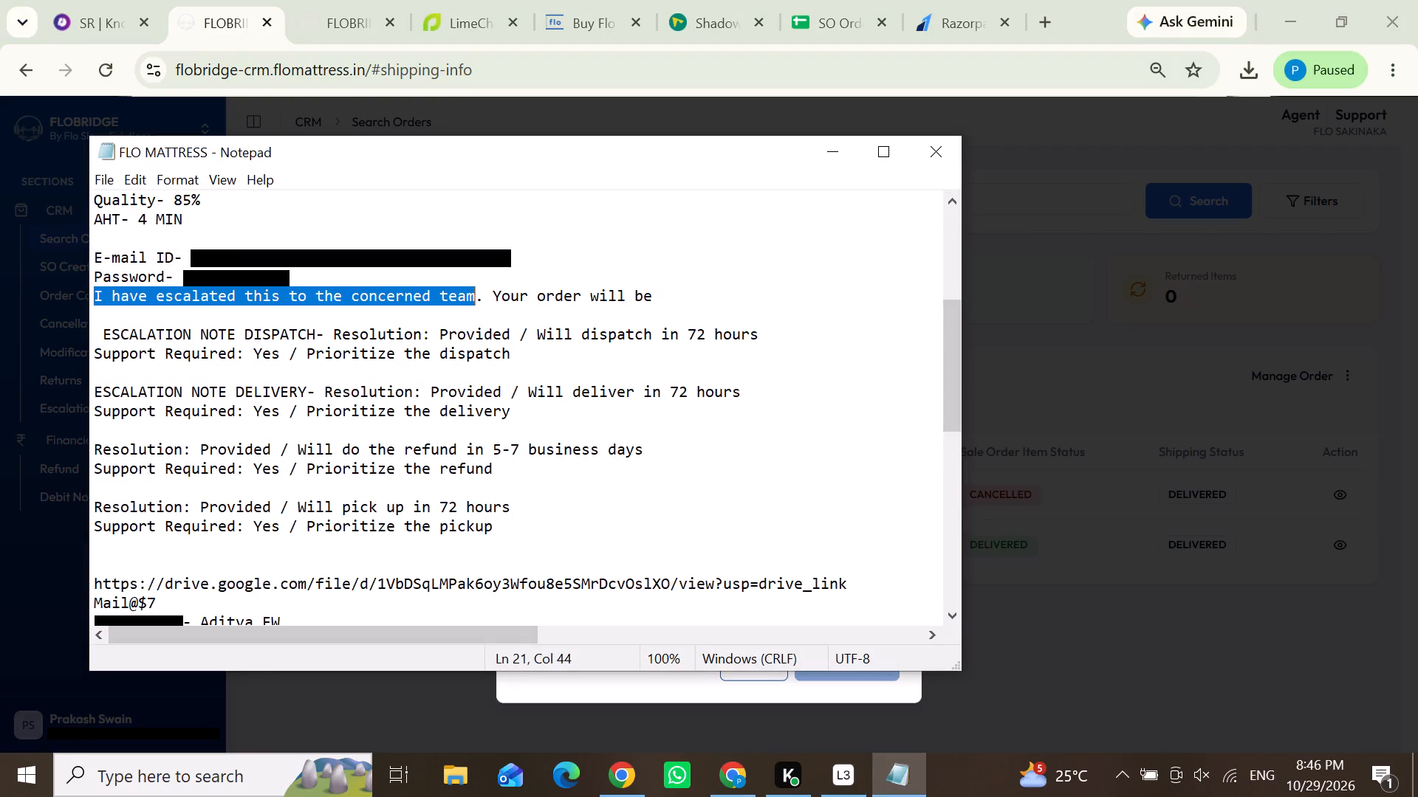
drag(477, 299, 480, 299)
key(ctrl+c)
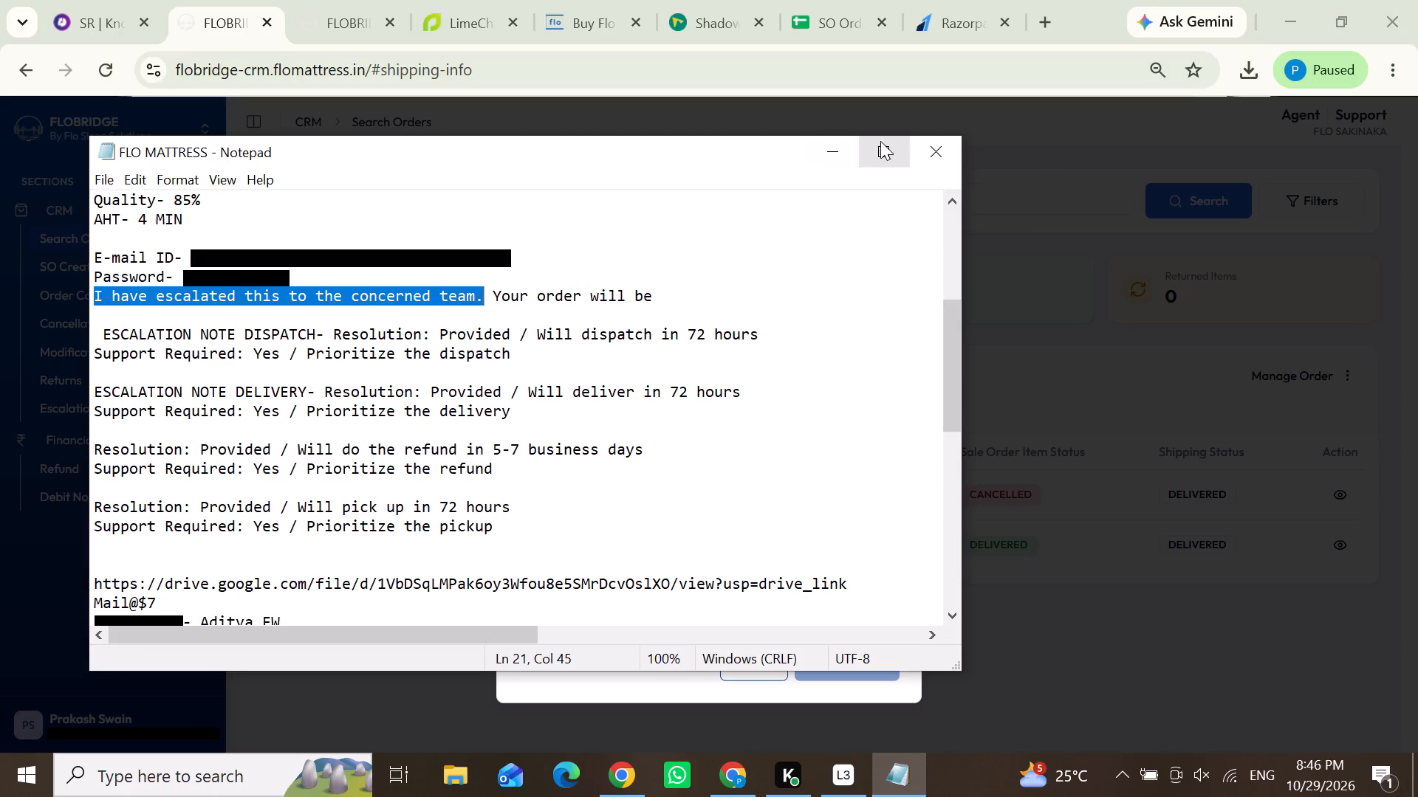
click(818, 155)
key(ctrl+v)
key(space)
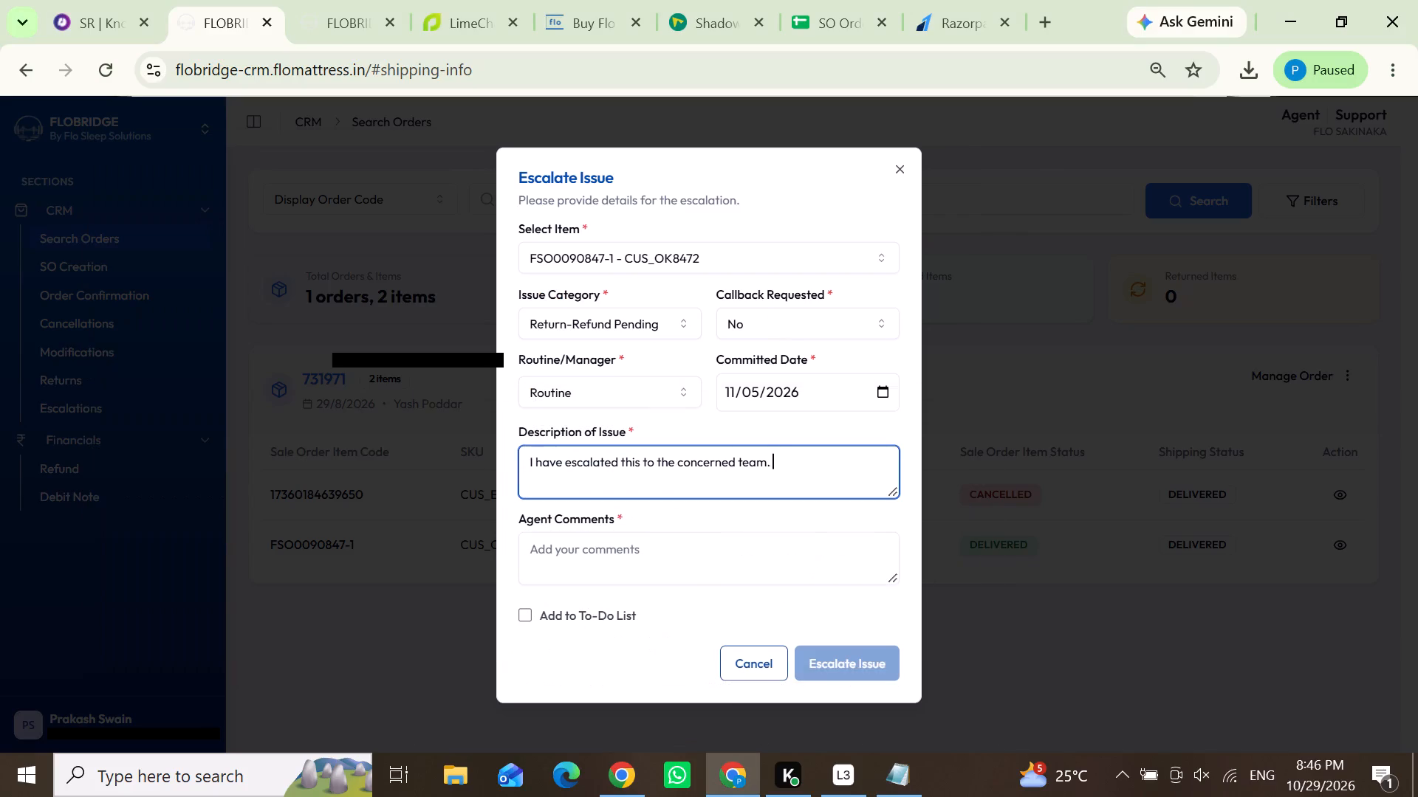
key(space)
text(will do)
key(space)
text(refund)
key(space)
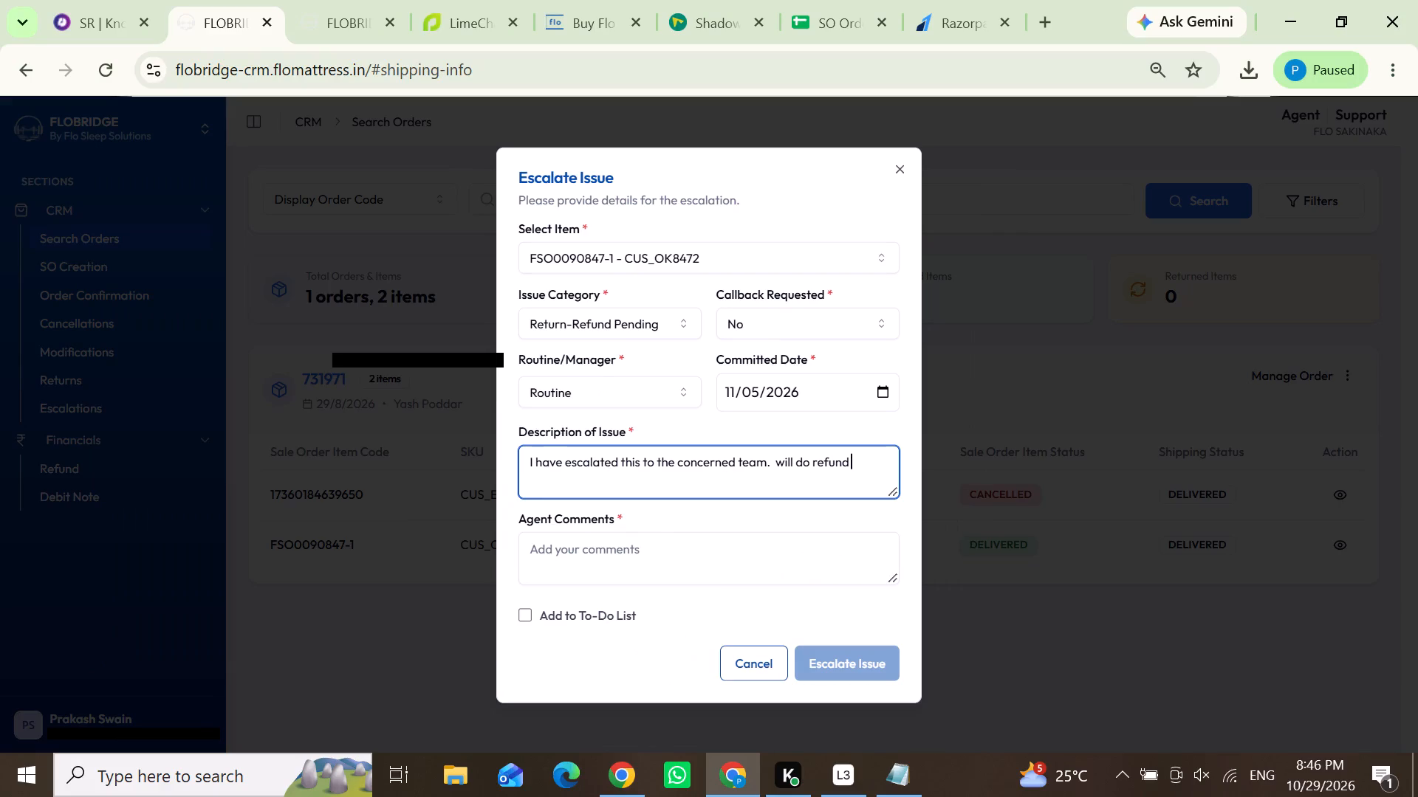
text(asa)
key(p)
Copy the Notepad note "Will do the refund in 5-7 business days" with its "Prioritize the refund" support line into the agent comments, and submit the escalation.
click(554, 593)
click(561, 554)
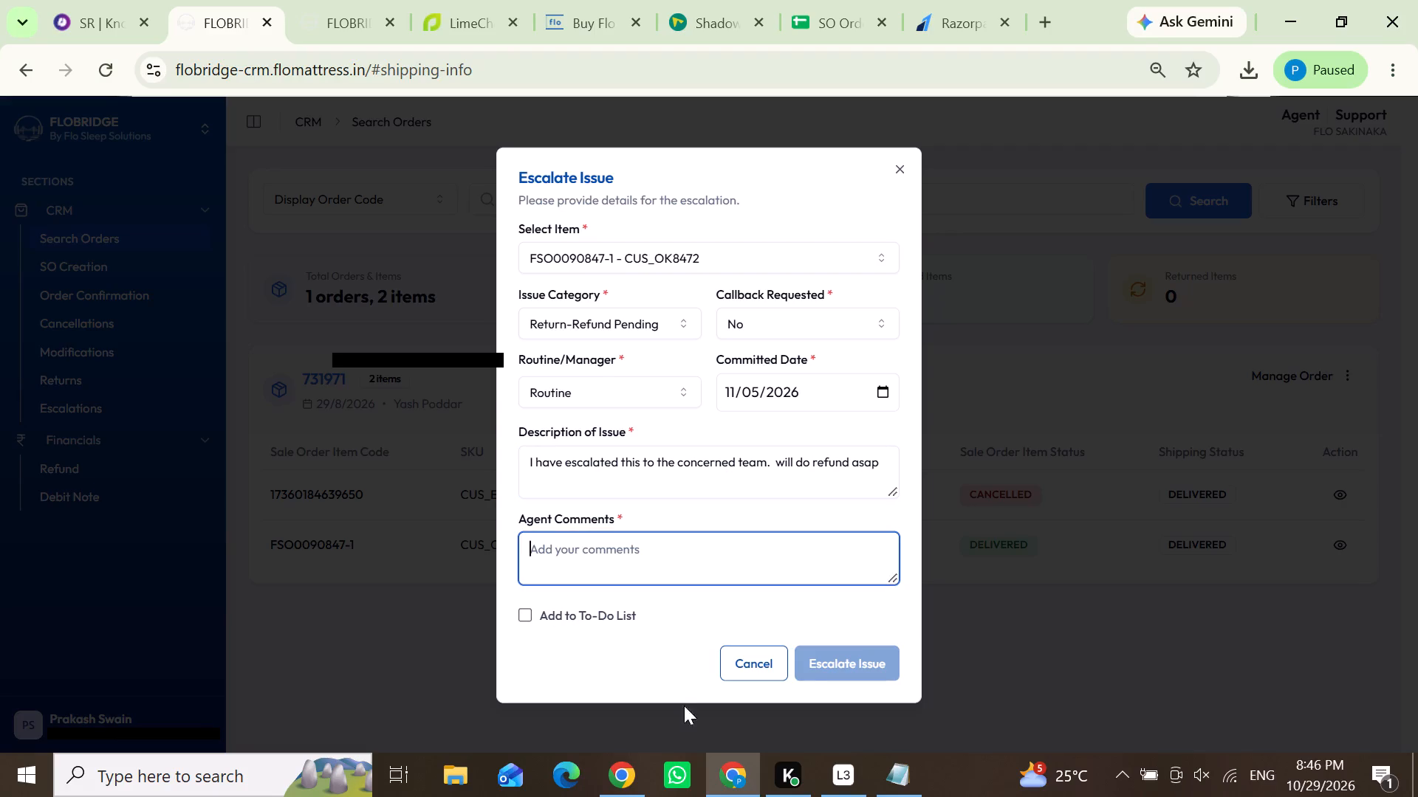
click(895, 769)
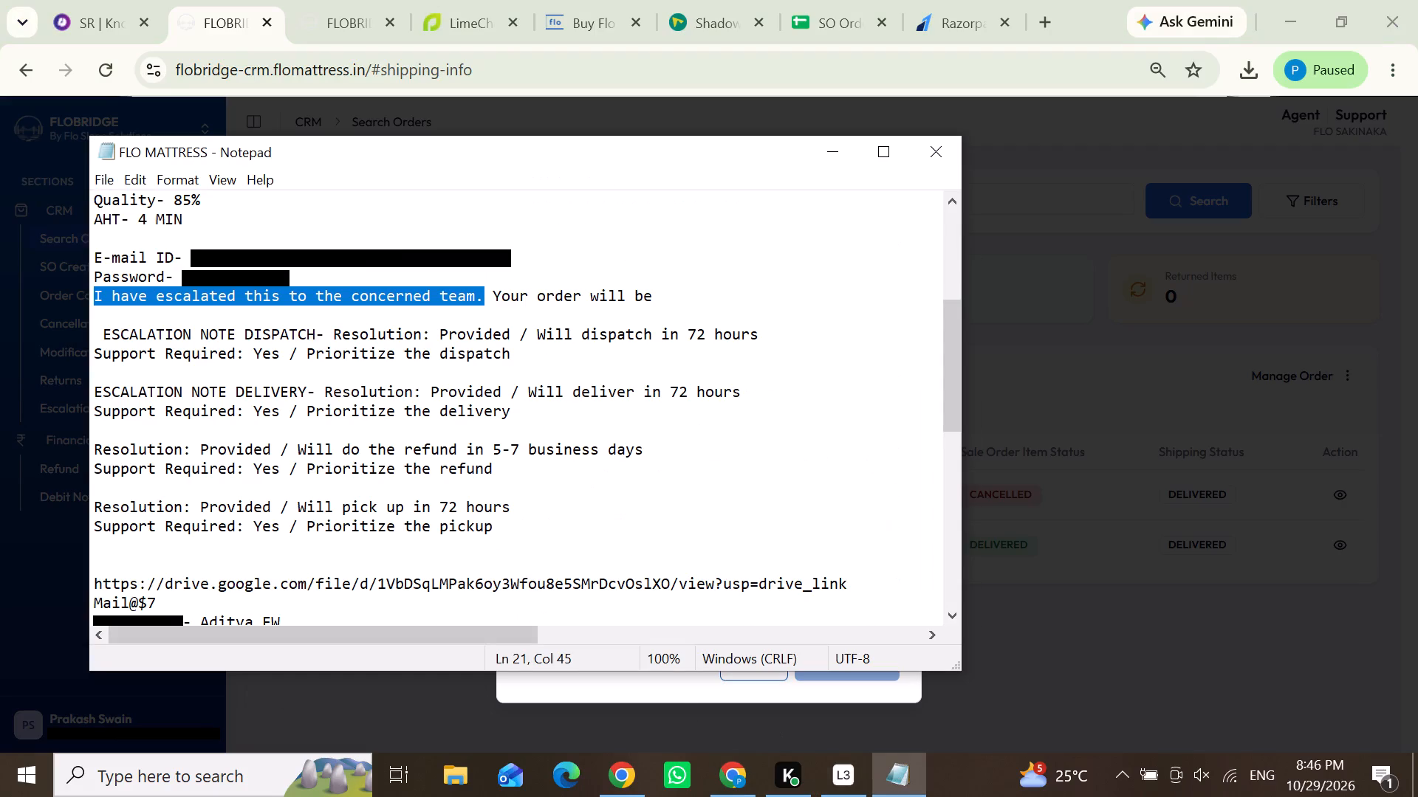
drag(94, 448, 518, 454)
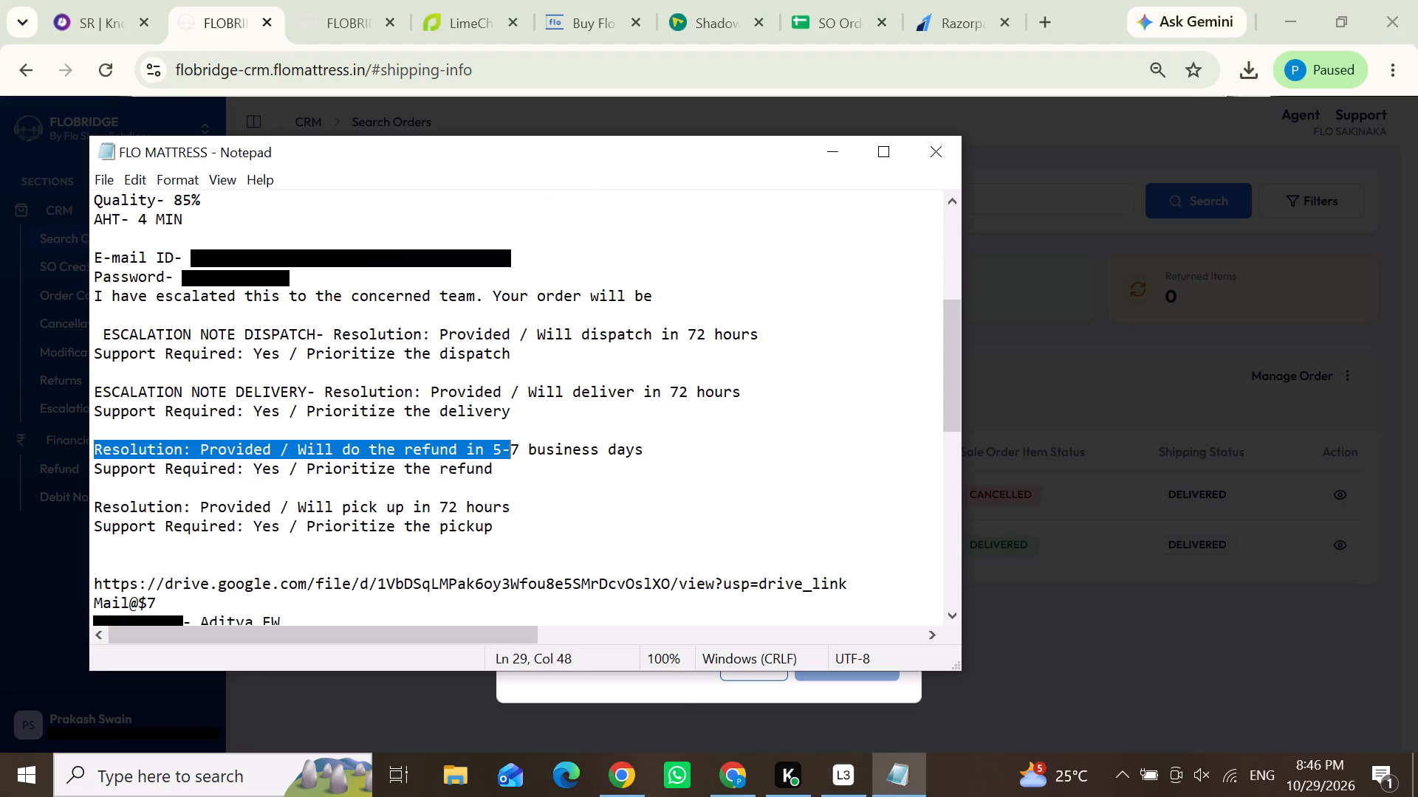
drag(518, 454, 536, 473)
key(ctrl+c)
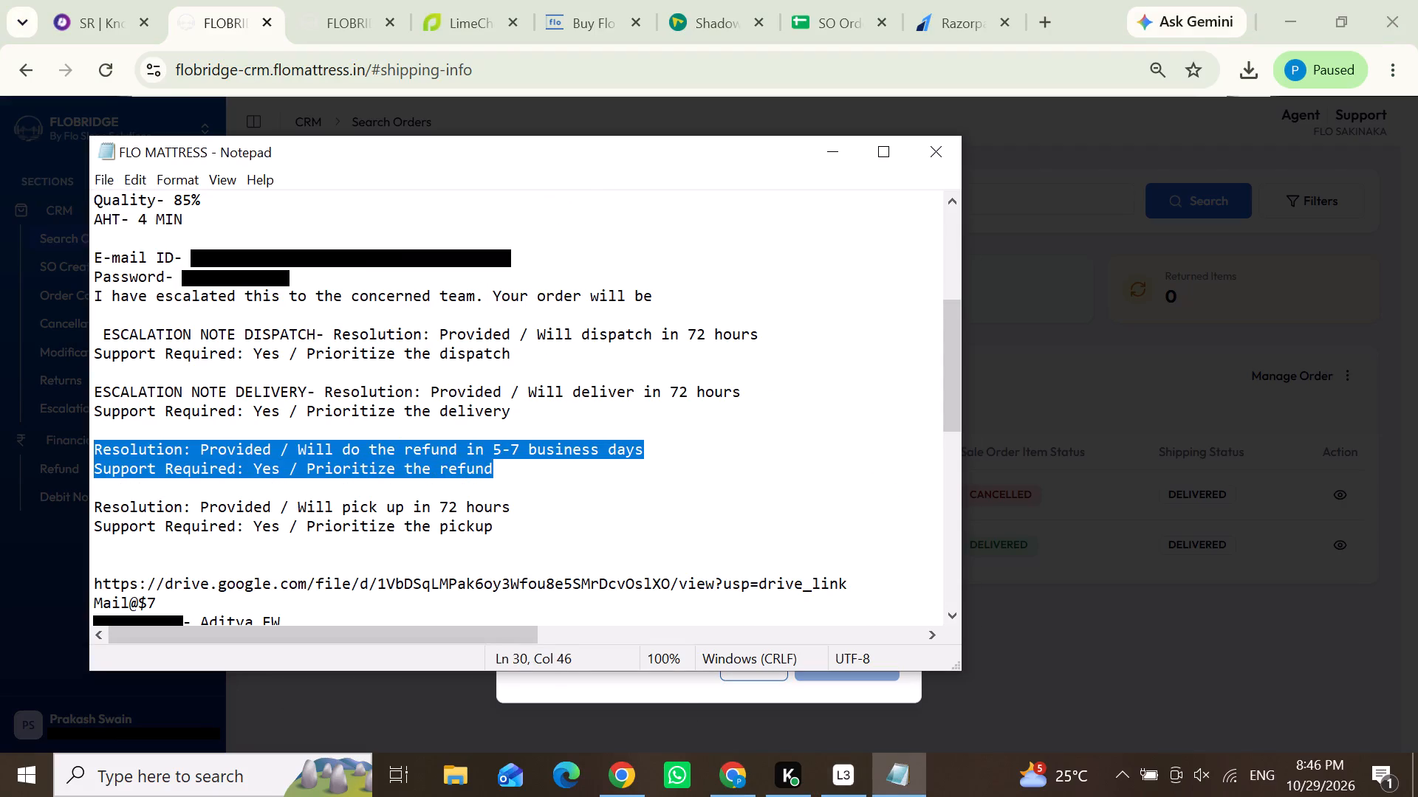
click(830, 149)
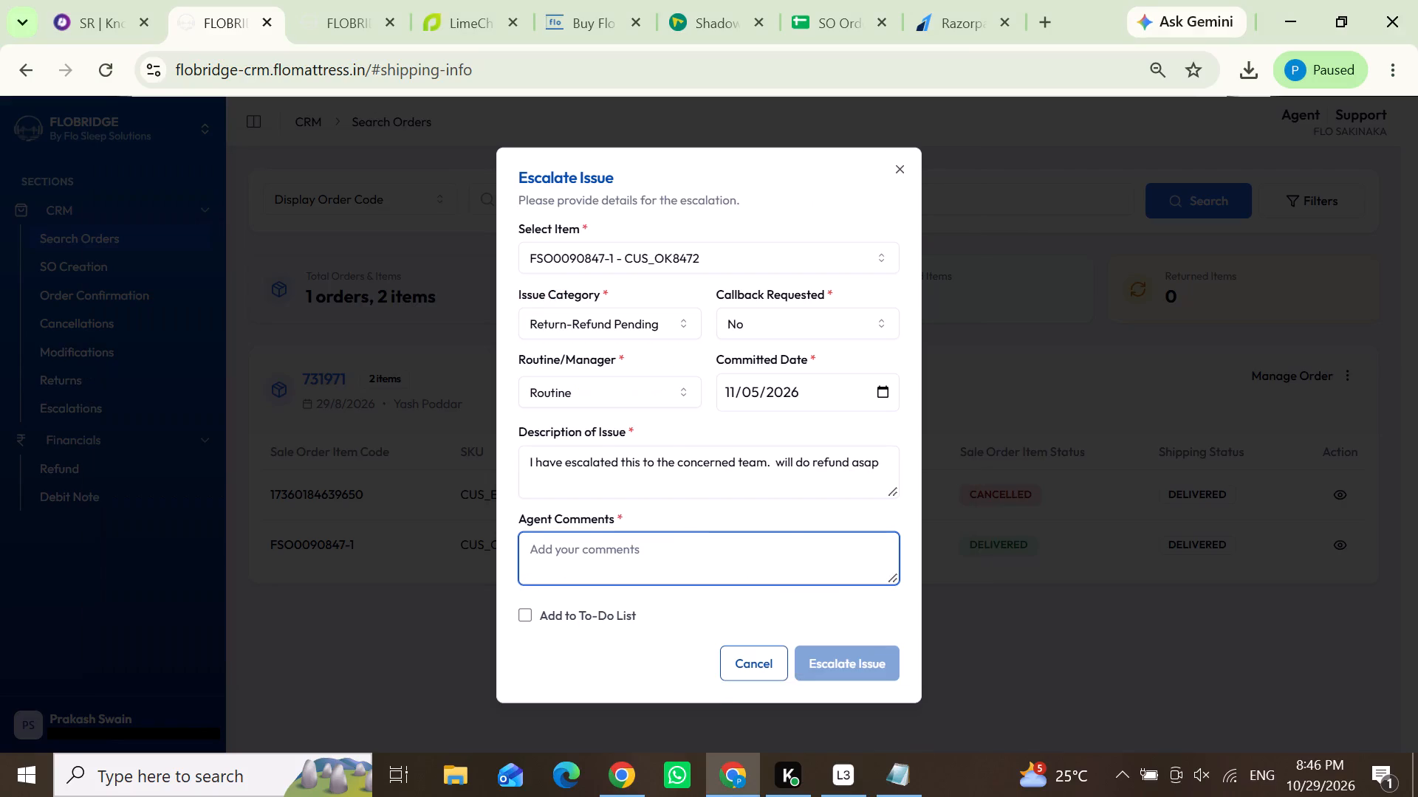
key(ctrl+v)
click(836, 655)
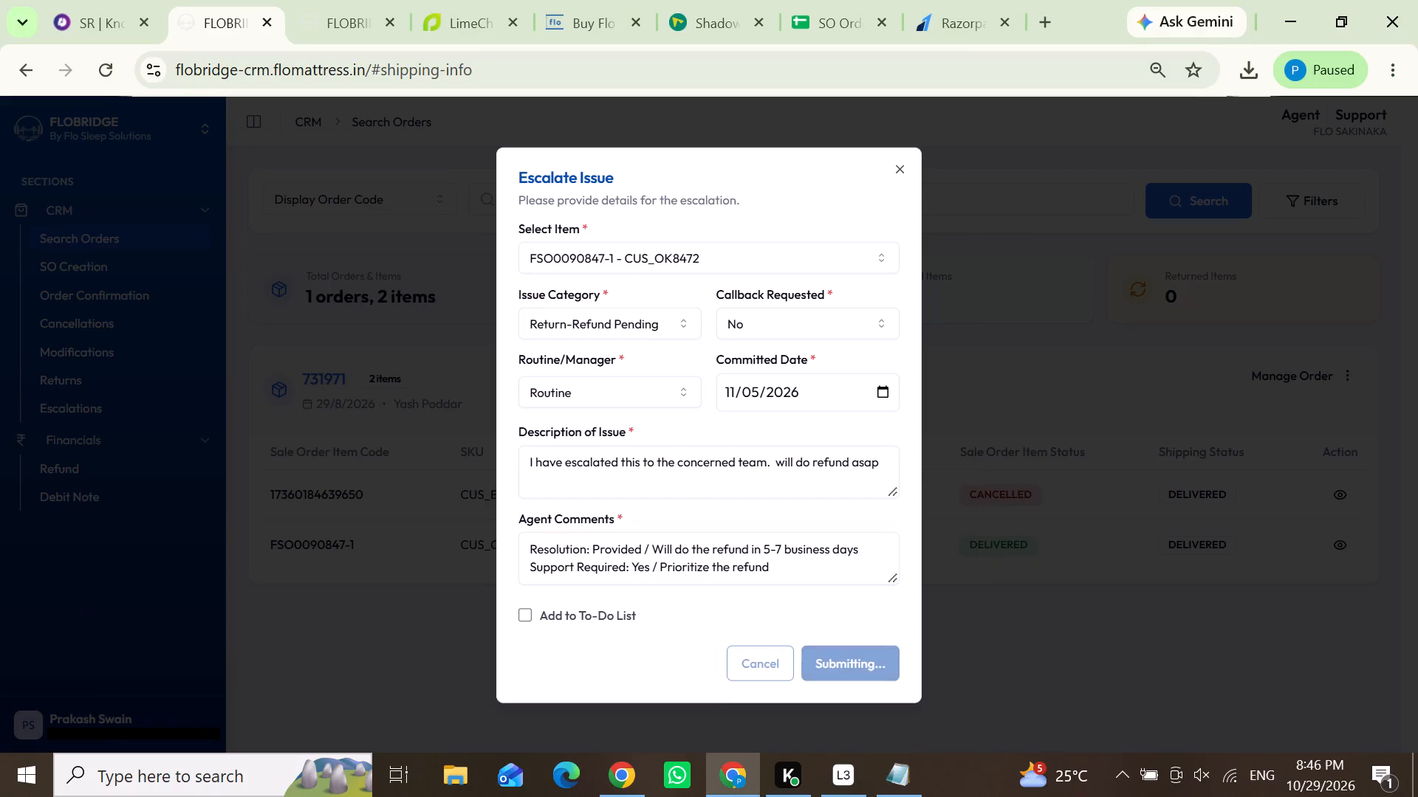
click(695, 528)
click(1191, 584)
Copy the ongoing caller's number from Knowlarity and search Flobridge orders for it by Notification Mobile, without its leading prefix.
click(100, 0)
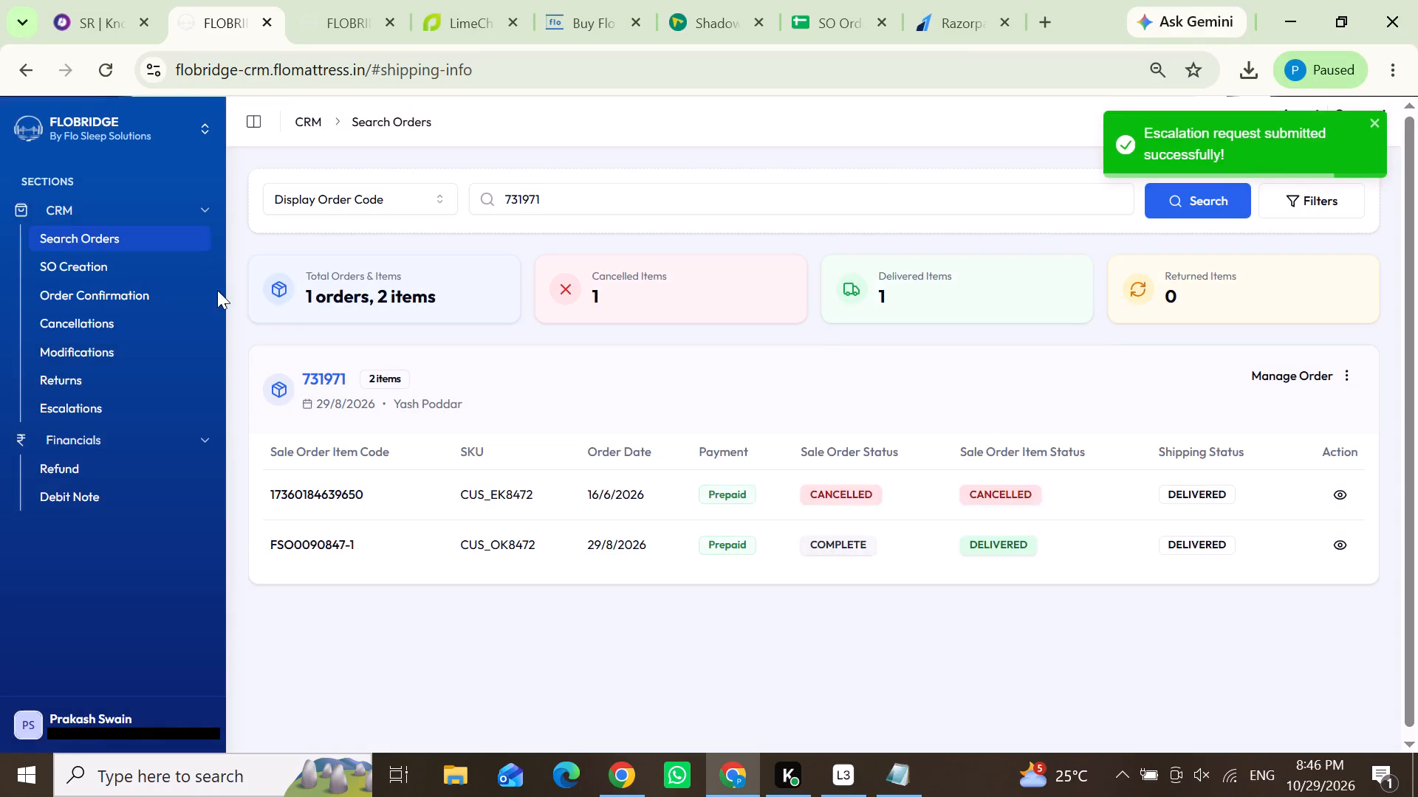
click(400, 421)
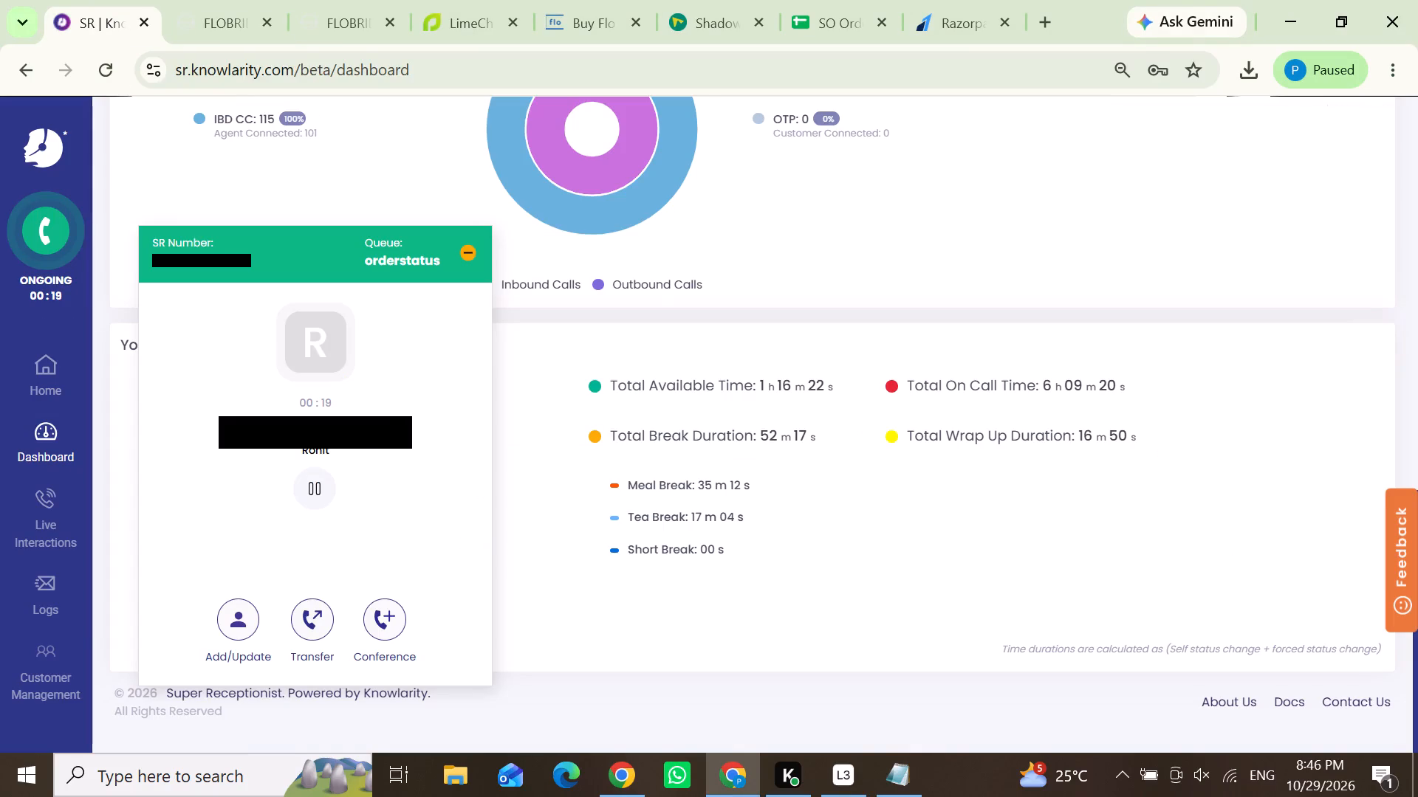
click(233, 22)
drag(606, 199, 473, 199)
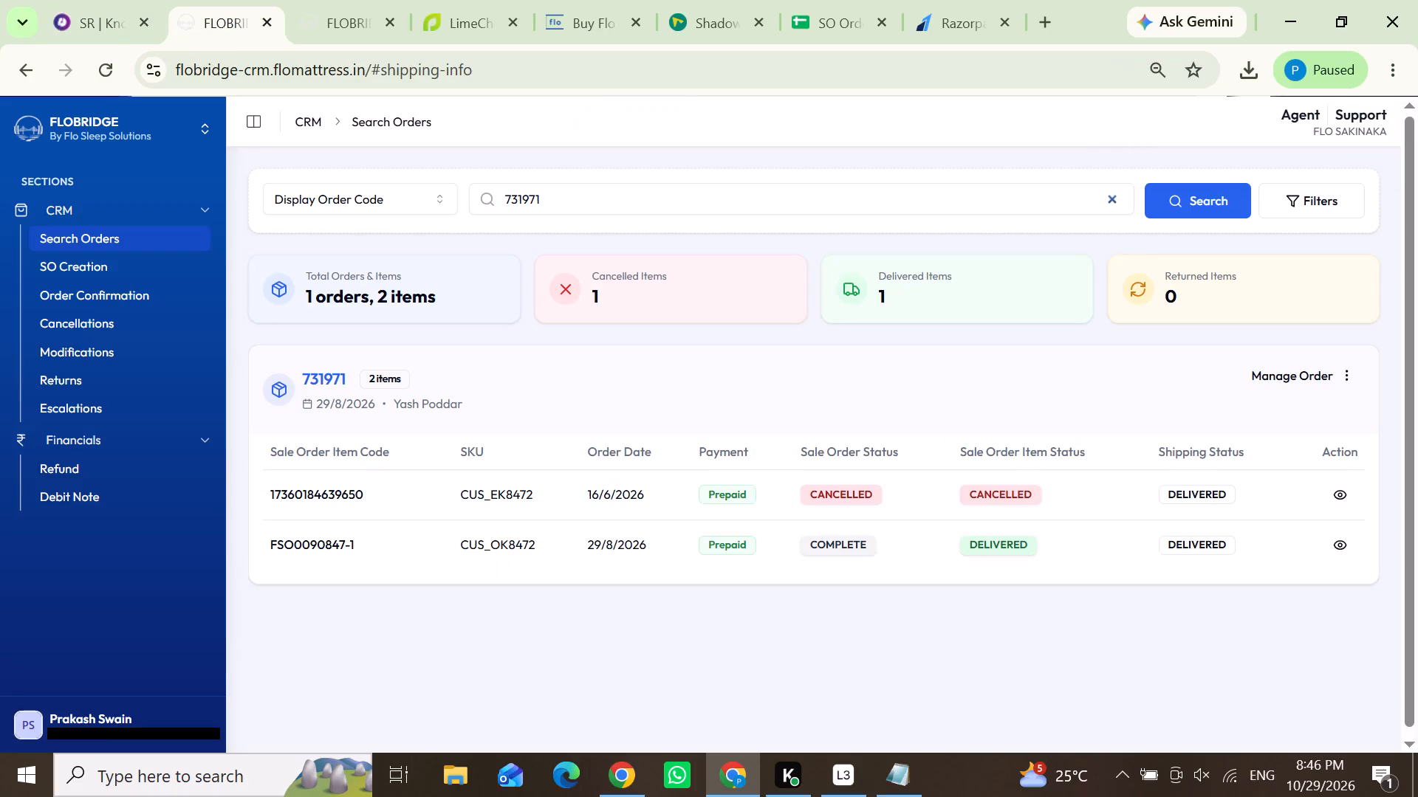
key(ctrl+v)
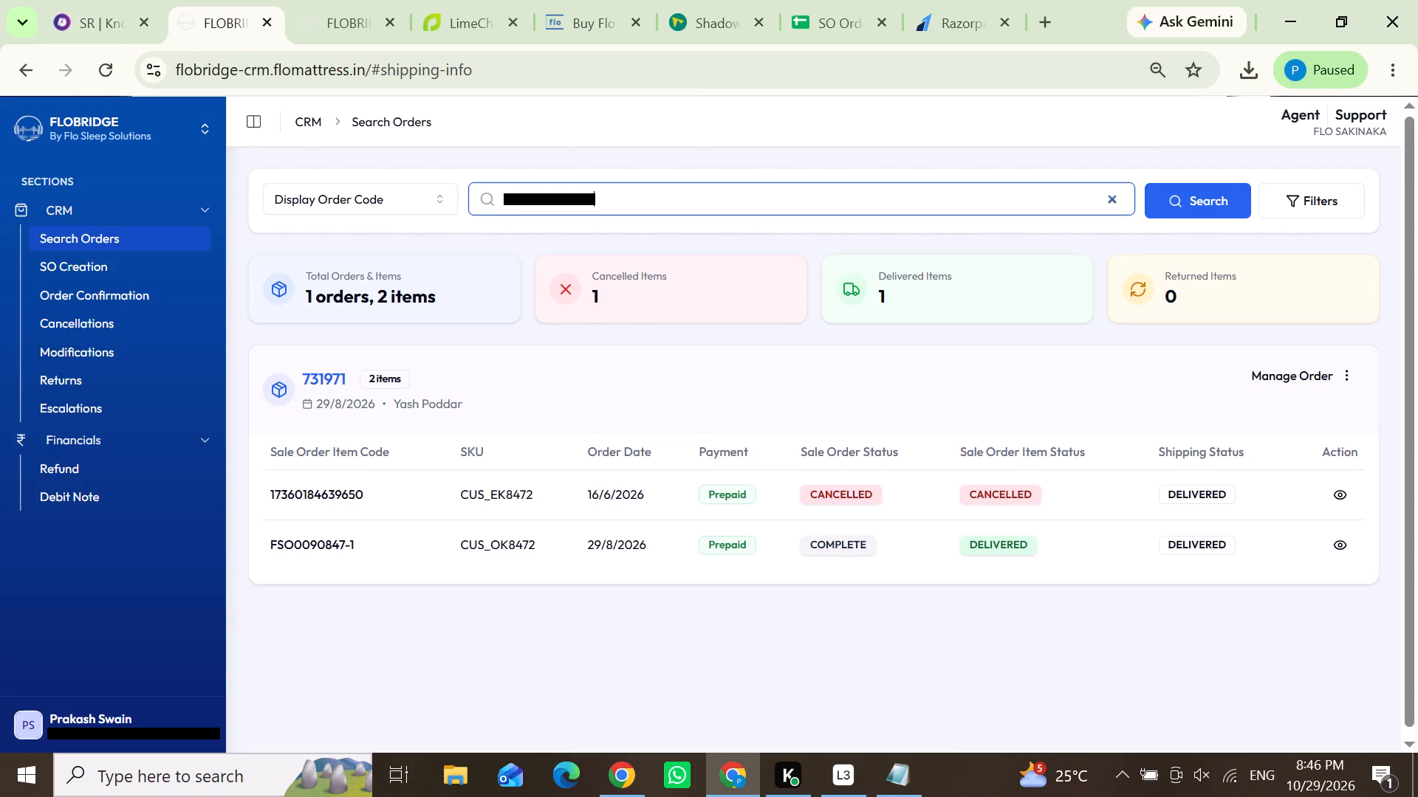
drag(521, 198, 485, 203)
key(BackSpace)
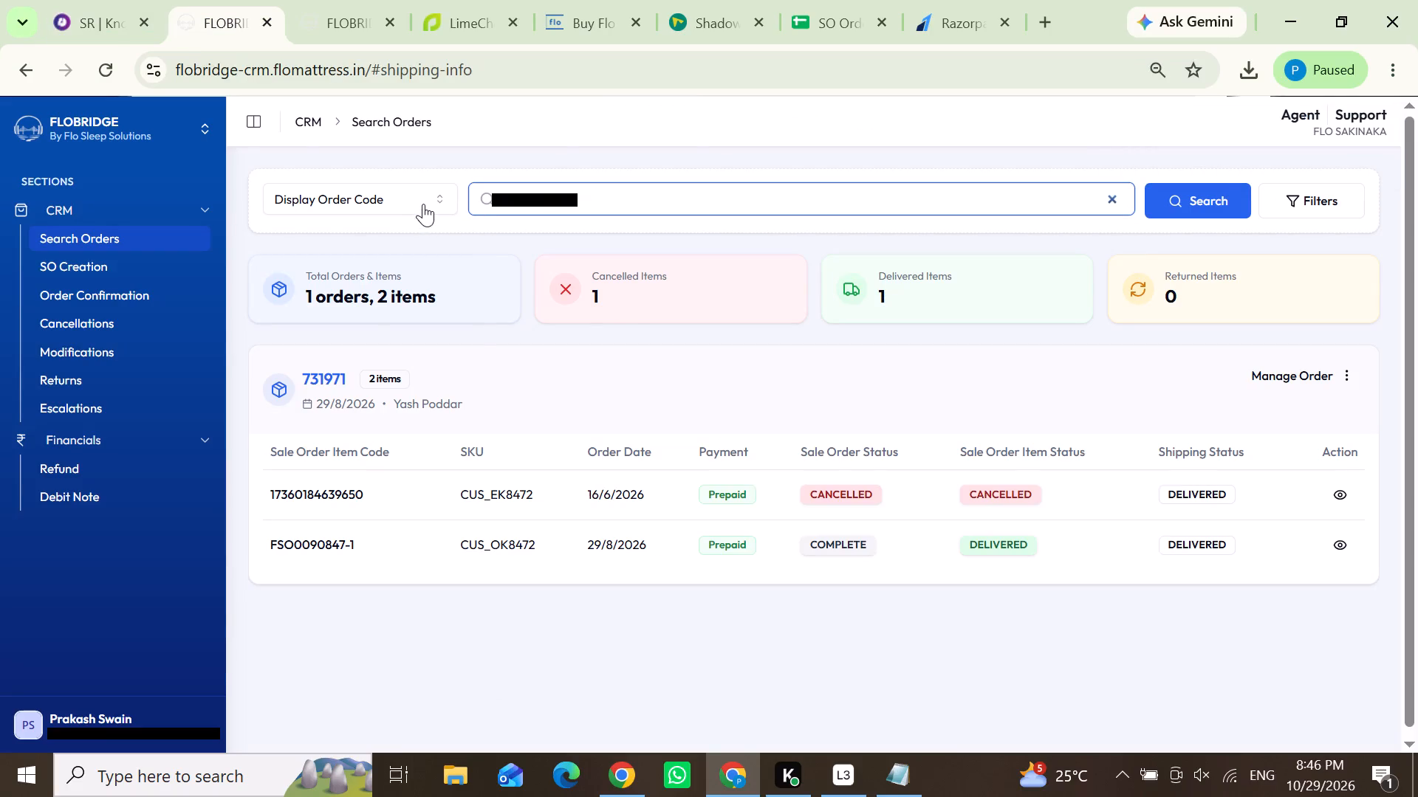
click(423, 204)
click(419, 259)
click(1196, 204)
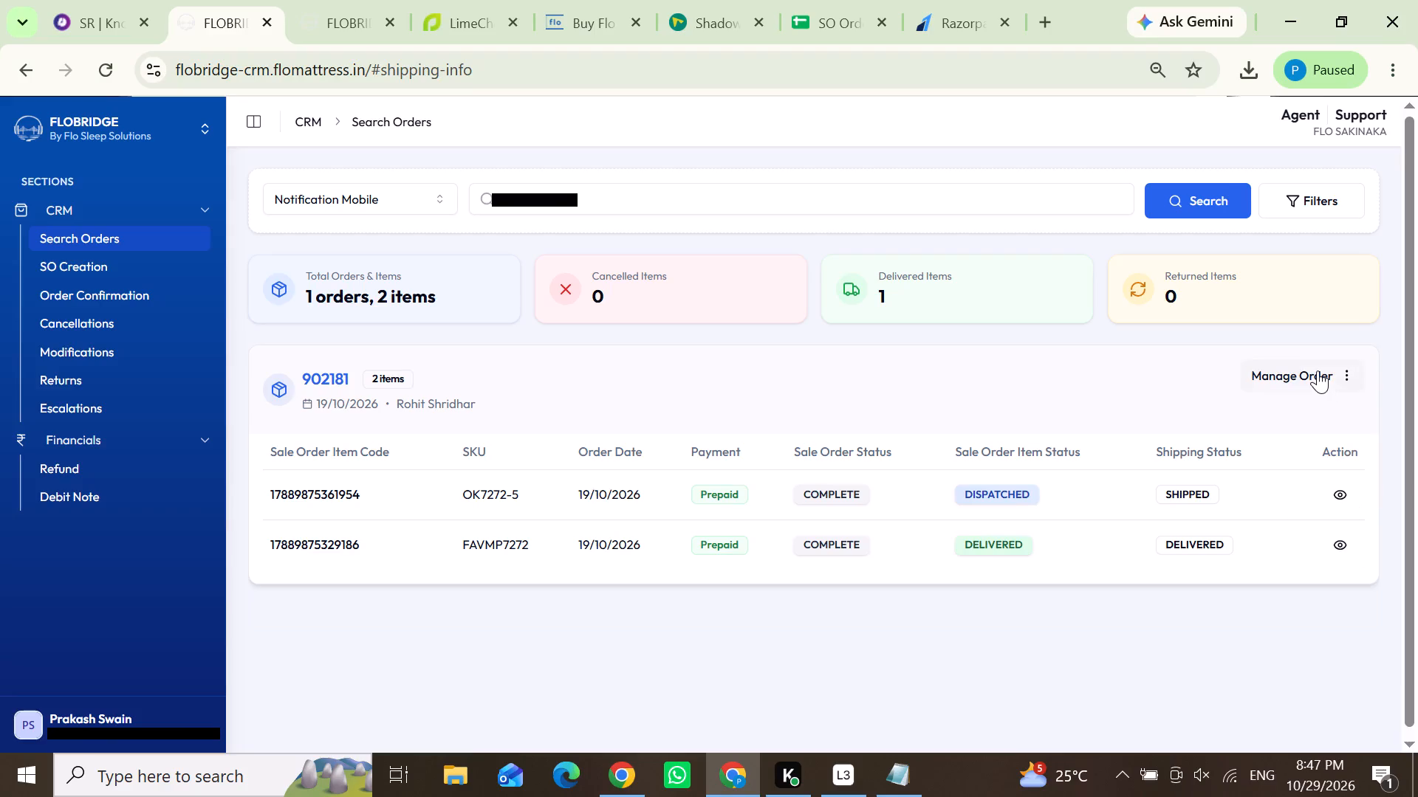
click(1318, 370)
click(1274, 556)
click(713, 415)
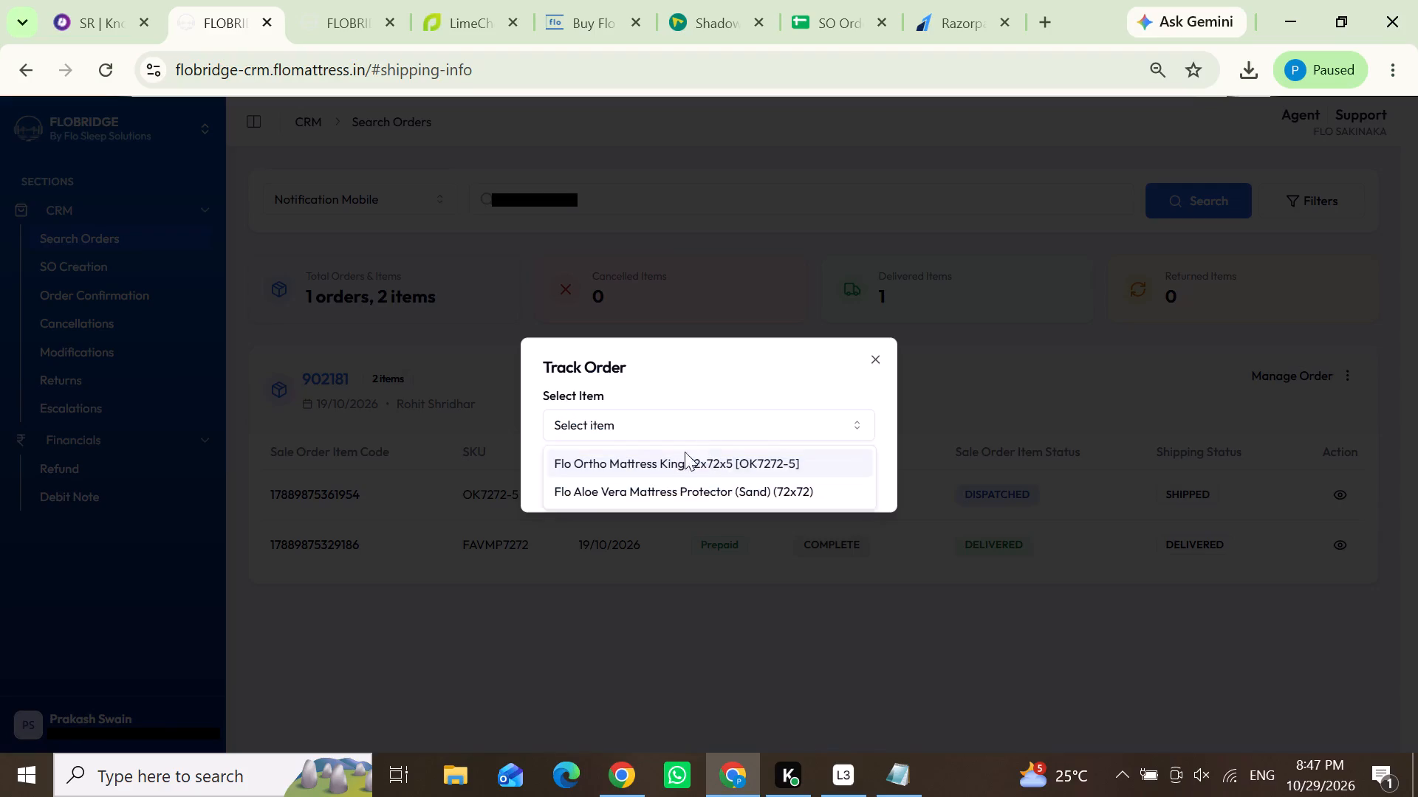
click(668, 460)
click(609, 471)
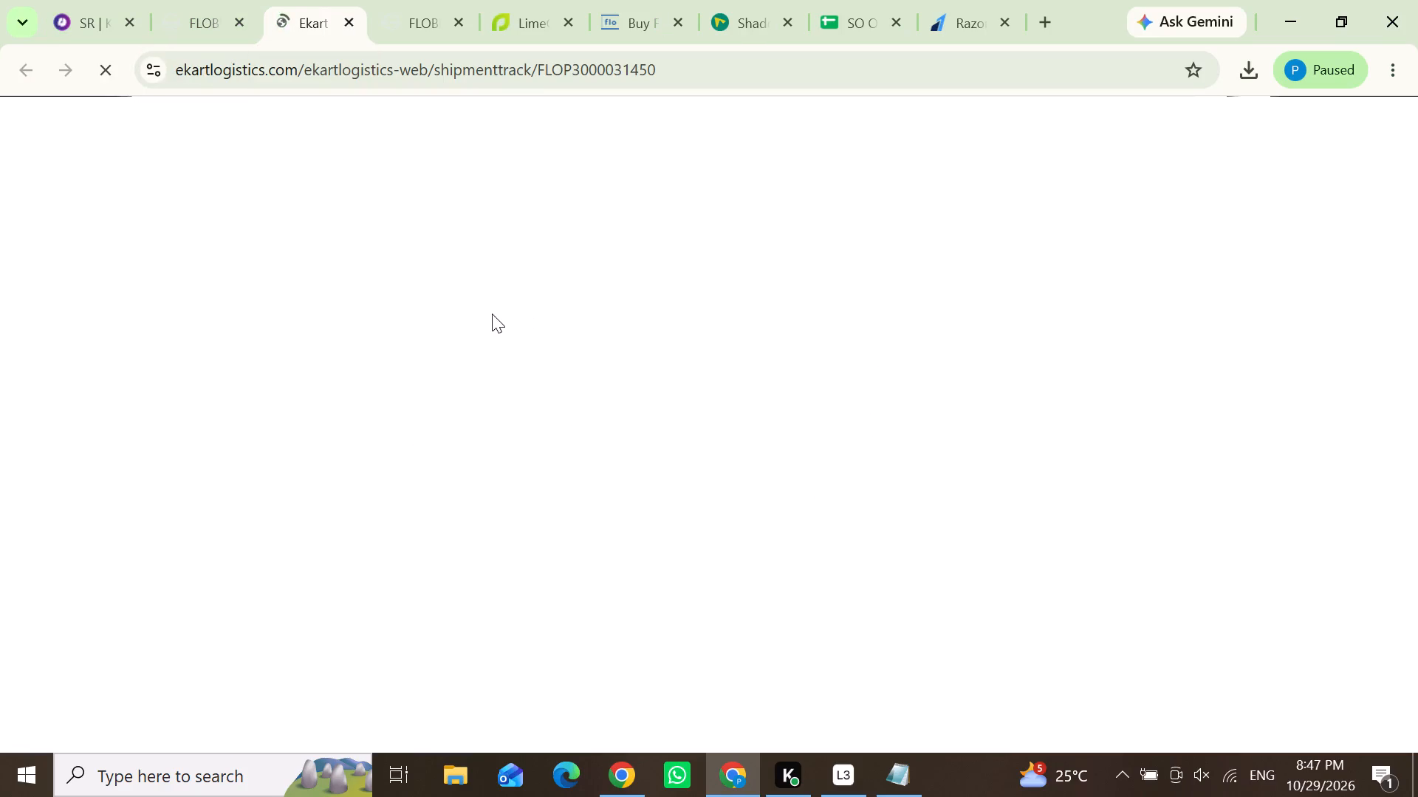
scroll(908, 430, down, 4)
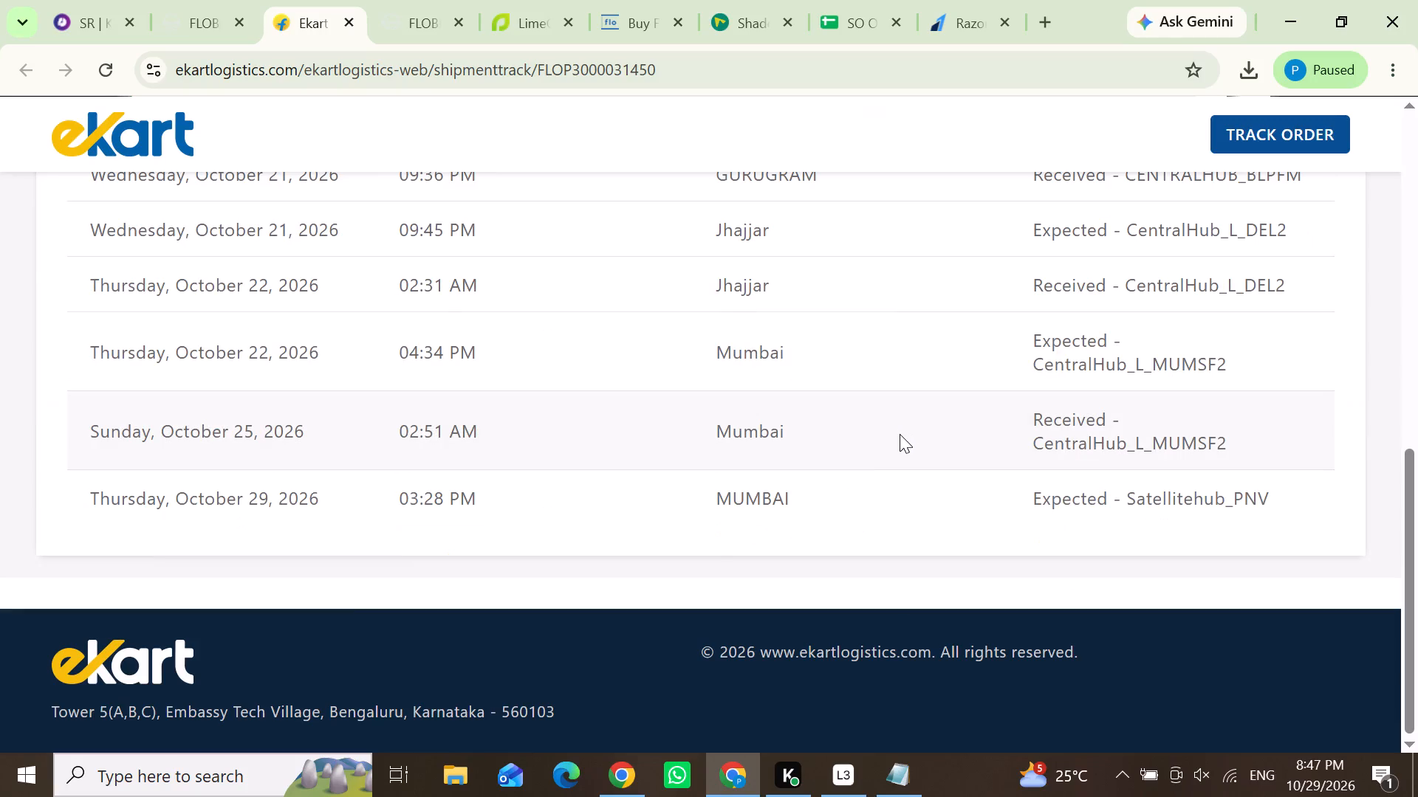
scroll(895, 433, down, 4)
click(191, 1)
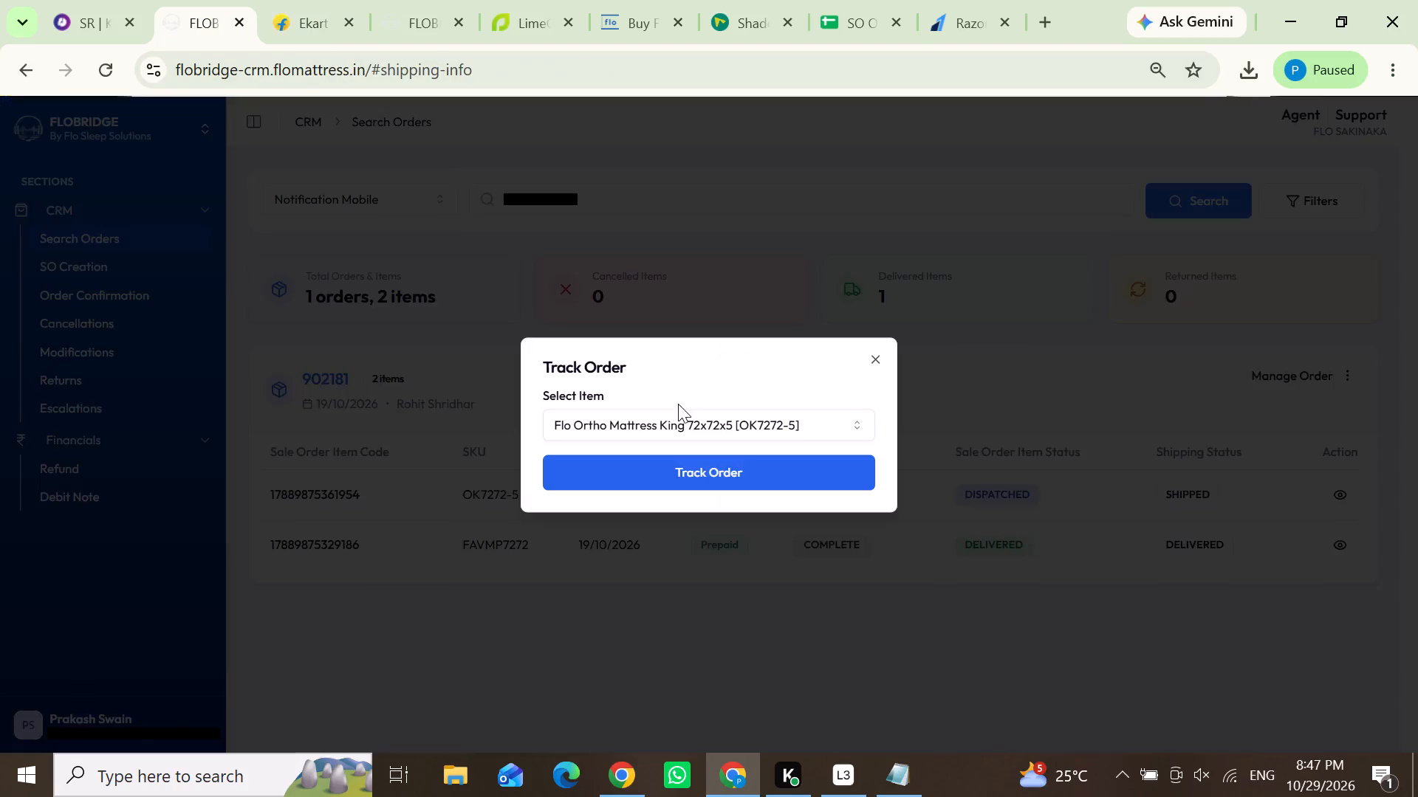
click(1186, 464)
click(1342, 493)
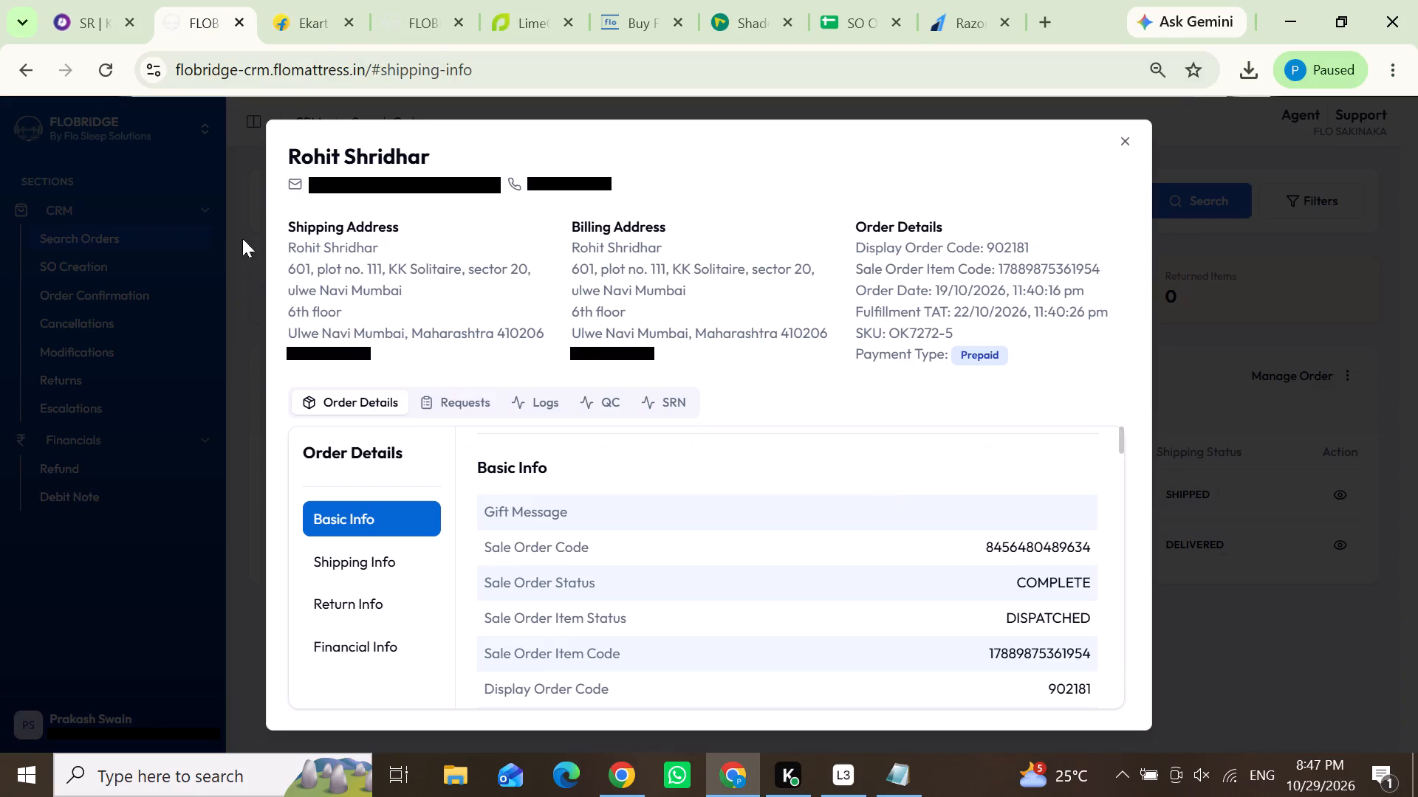
click(229, 285)
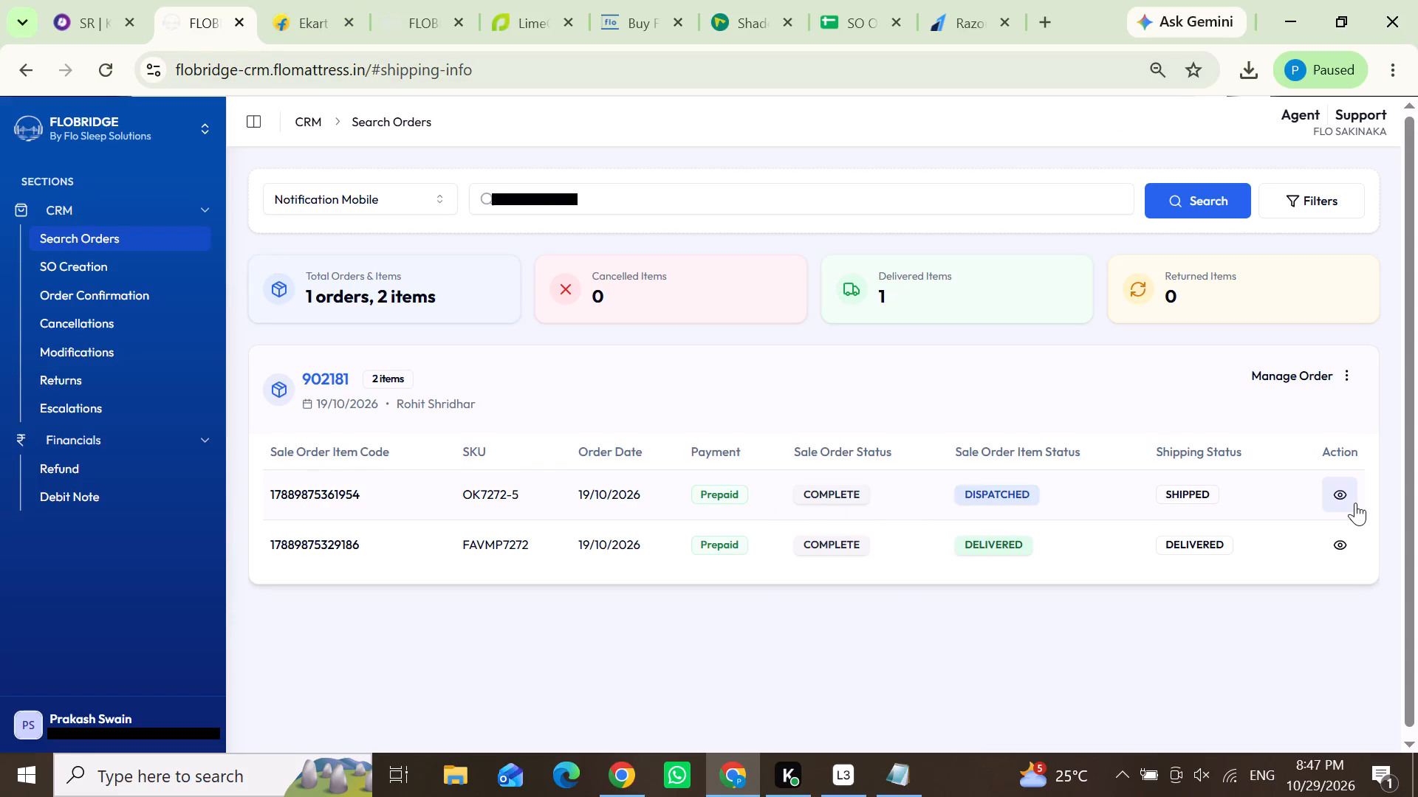
click(281, 3)
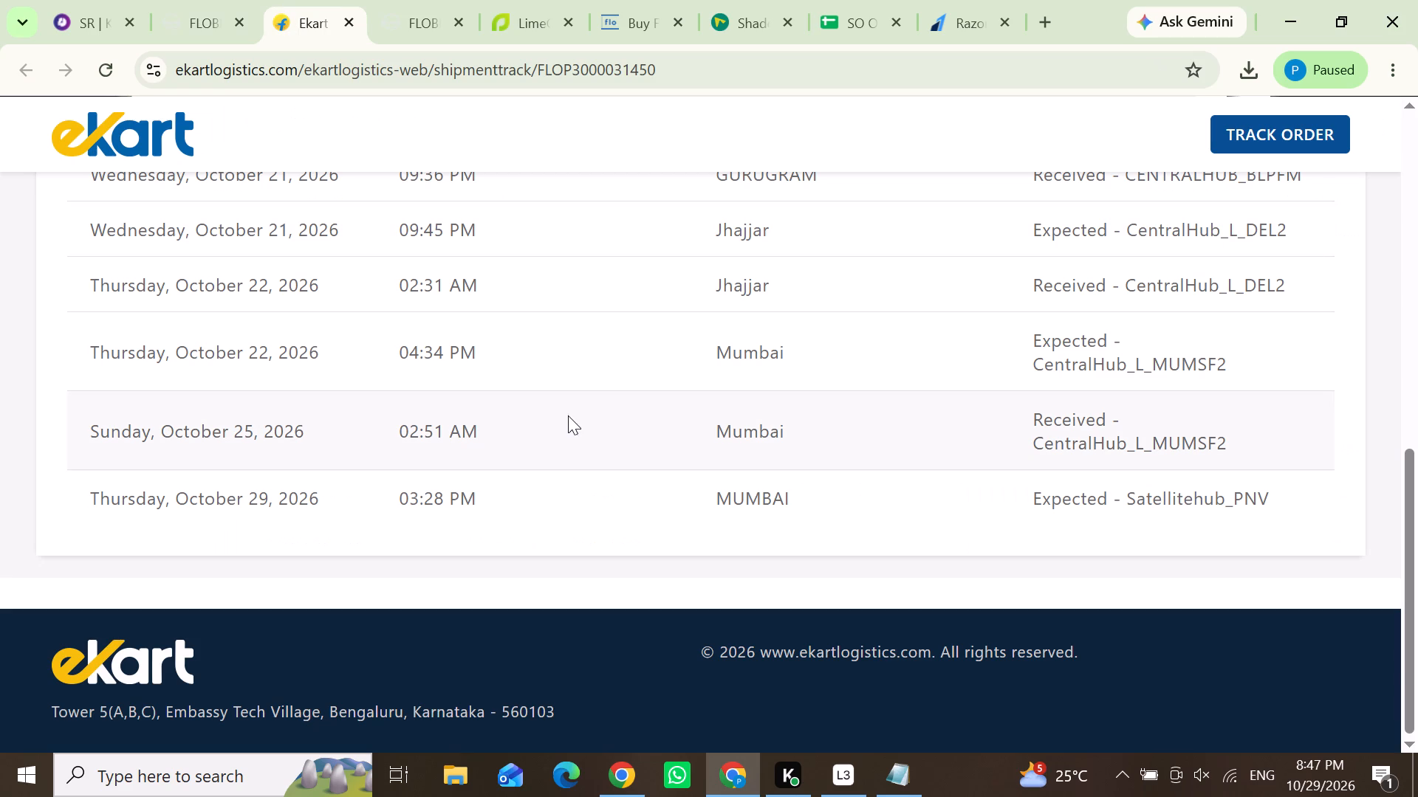
drag(1417, 567, 1417, 583)
scroll(674, 523, down, 3)
scroll(654, 522, up, 2)
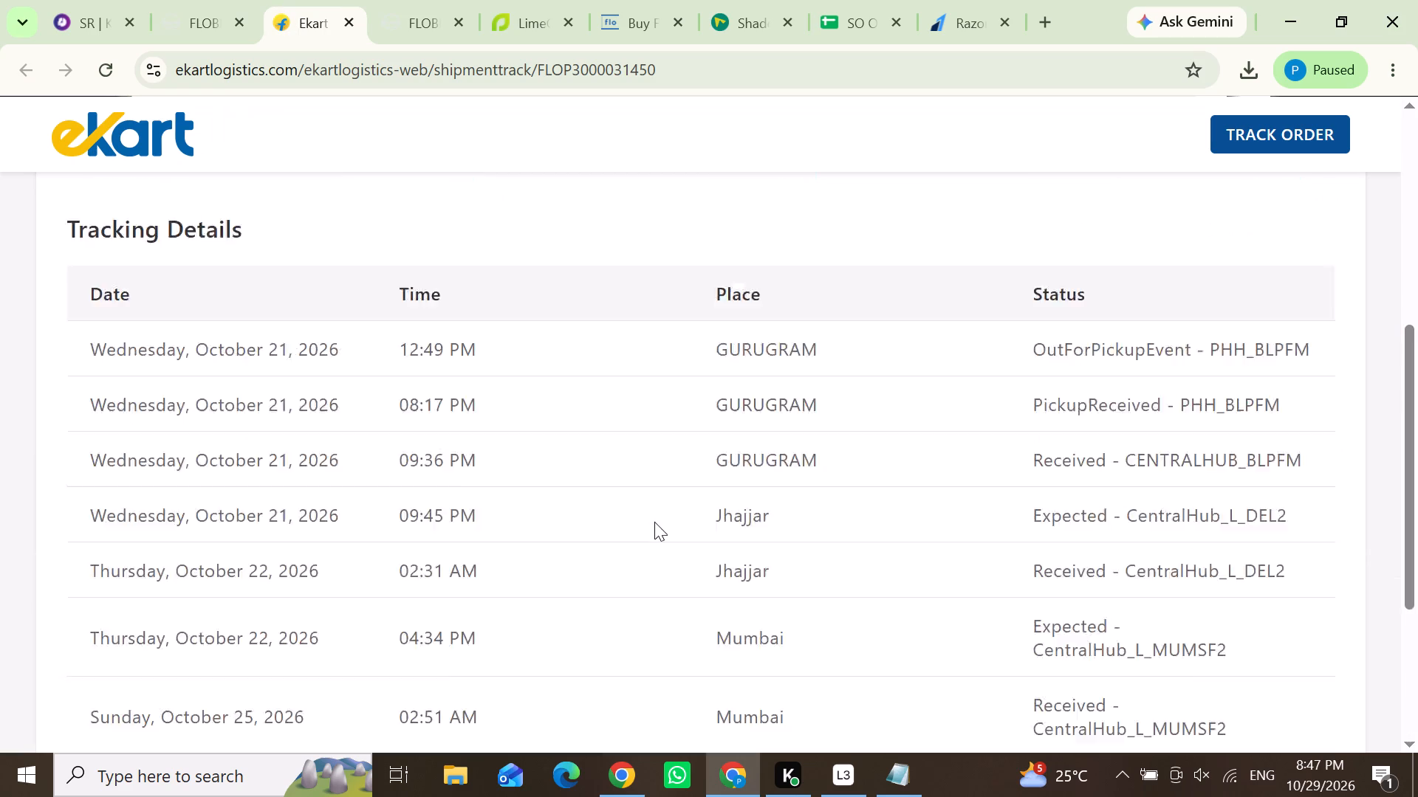
scroll(654, 522, up, 2)
click(196, 0)
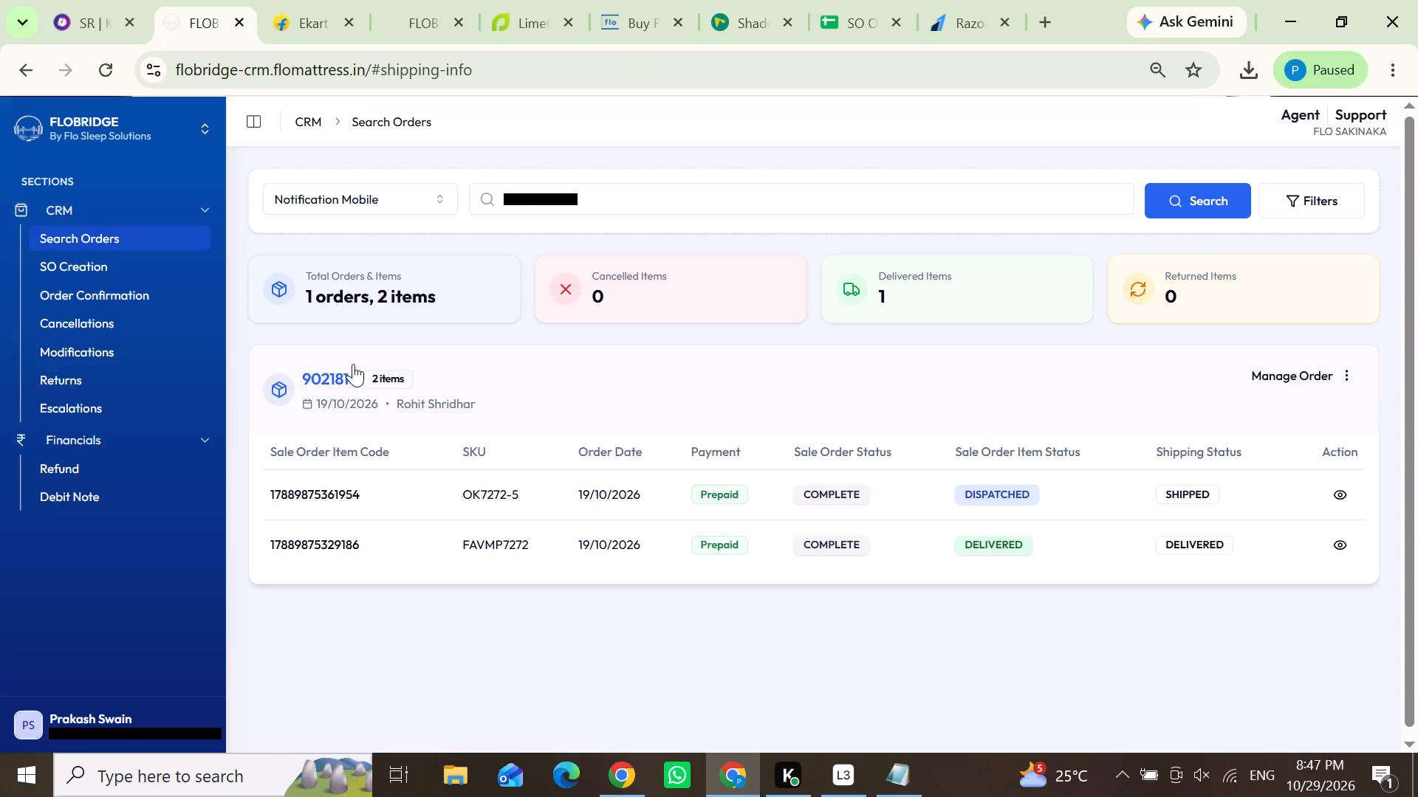
drag(353, 364, 262, 371)
key(ctrl+c)
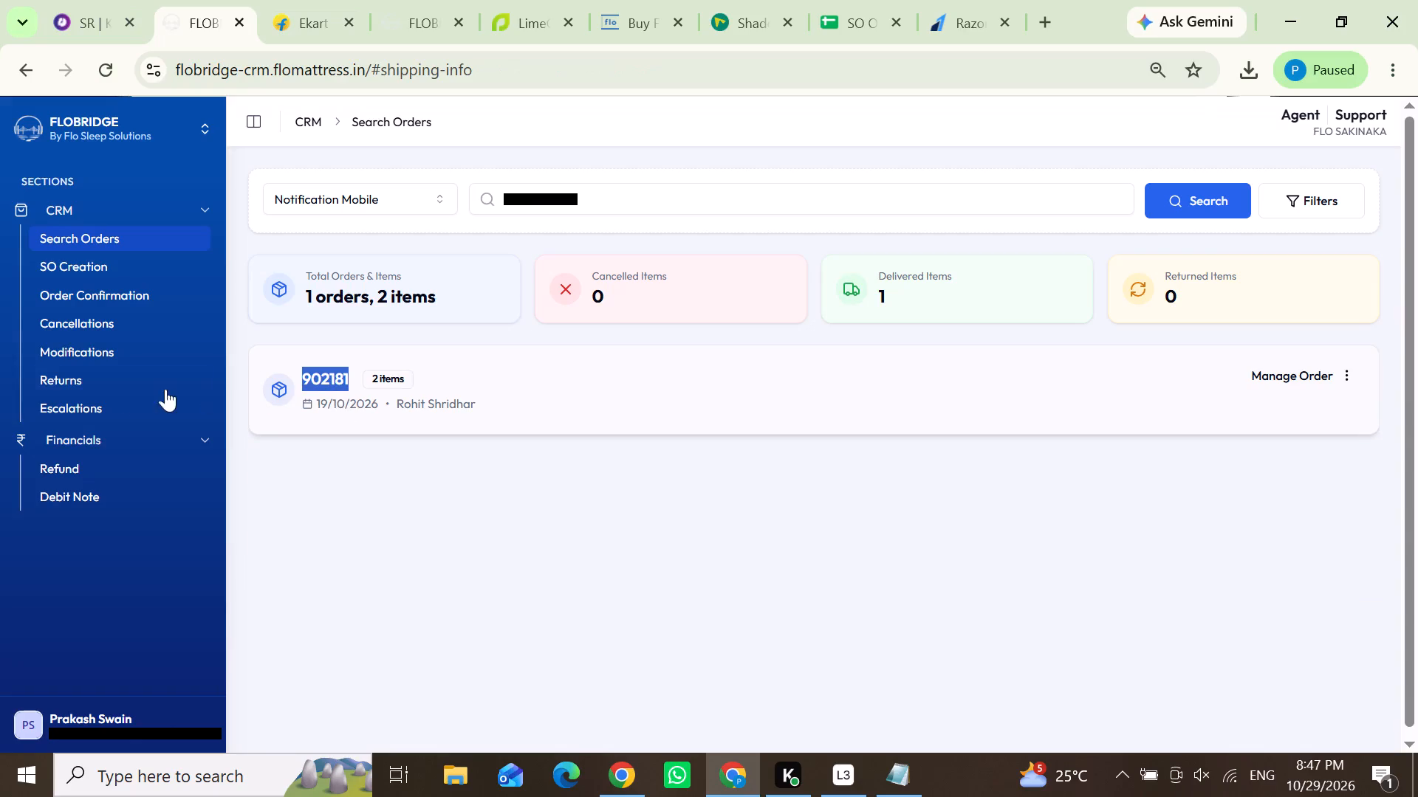
click(96, 410)
click(570, 466)
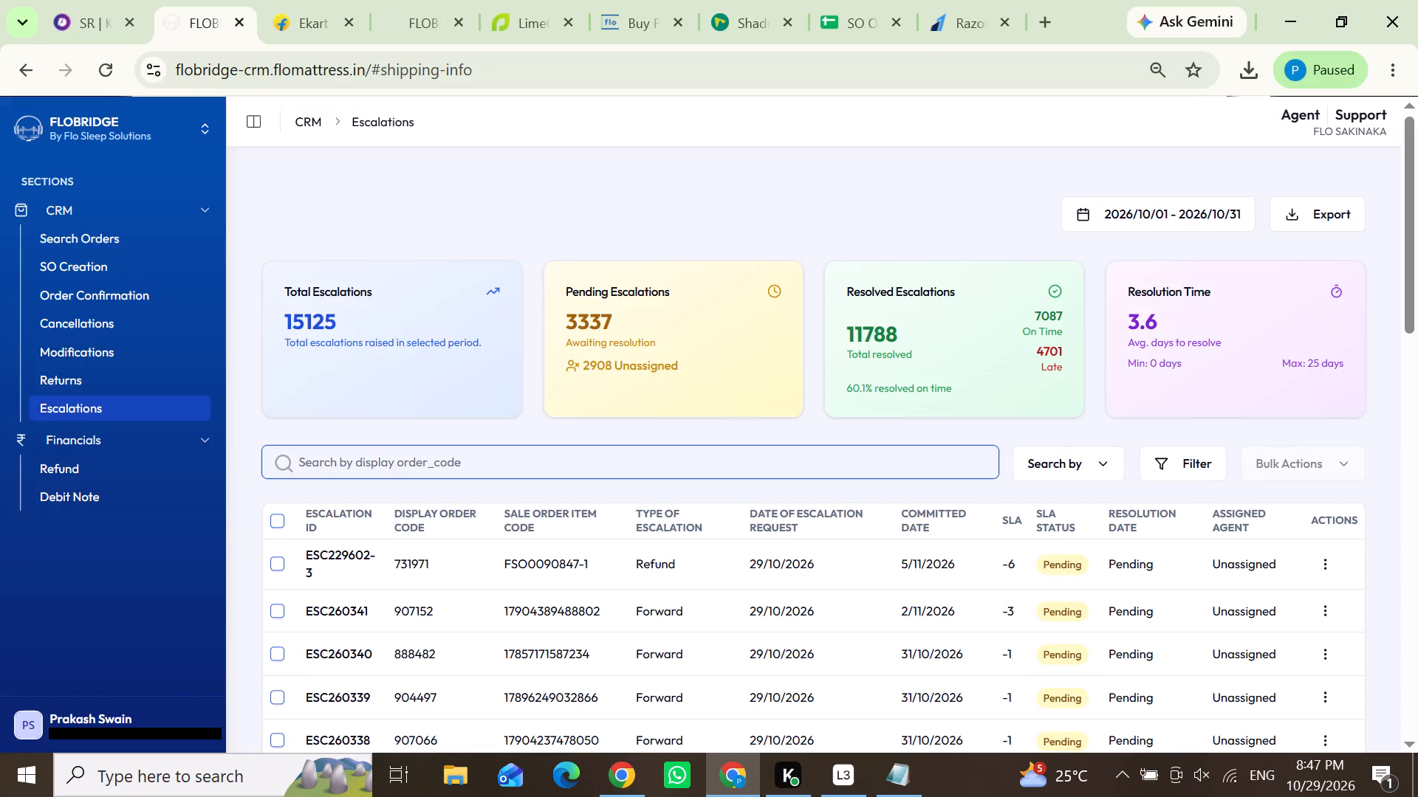
key(ctrl+v)
key(Return)
key(Return)
key(Return)
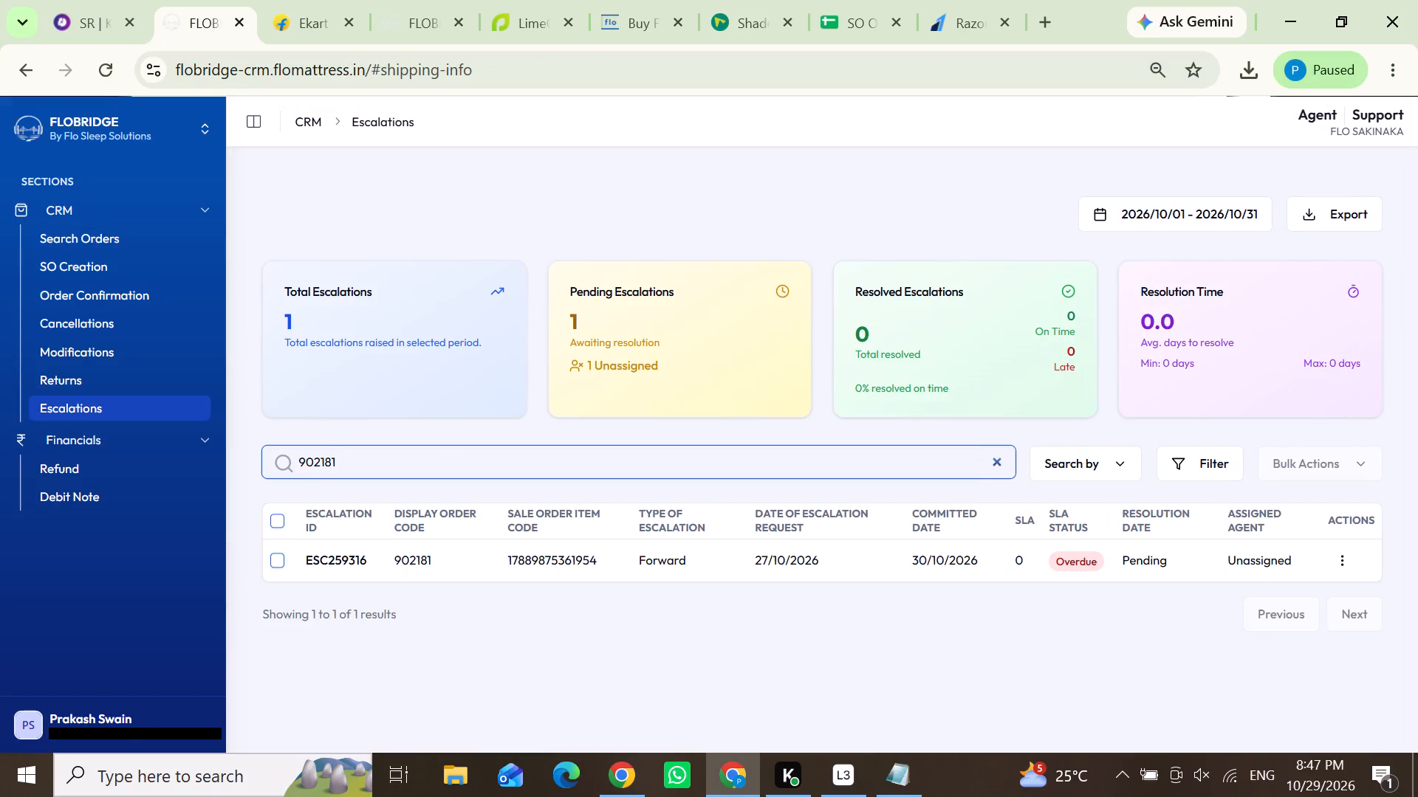
Submit a comment on escalation ESC259316 repeating its latest note, "Resolution: Provided / Will deliver in 72 hours Support Required: Yes / Prioritize the delivery".
click(1332, 553)
click(1300, 625)
drag(907, 453, 984, 506)
key(ctrl+c)
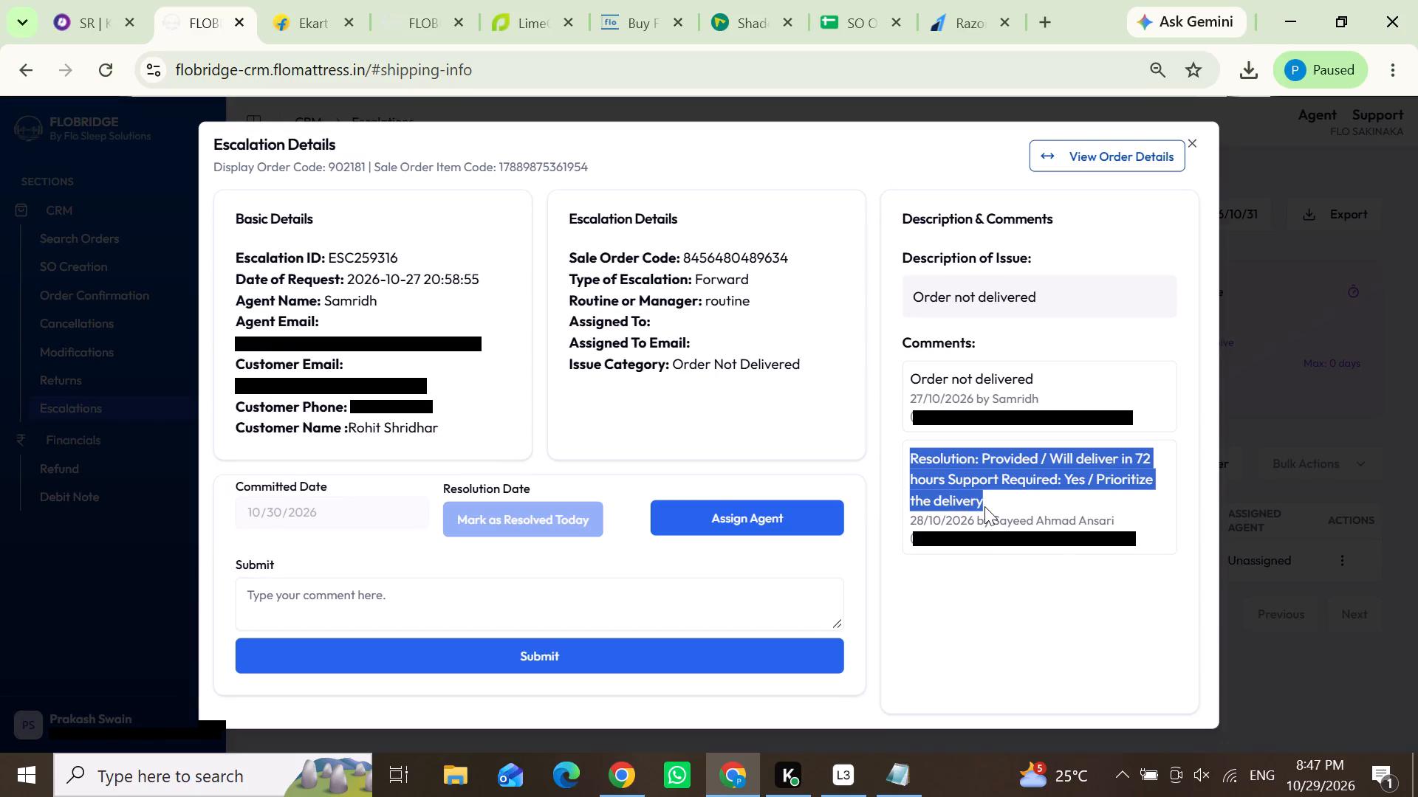
click(401, 601)
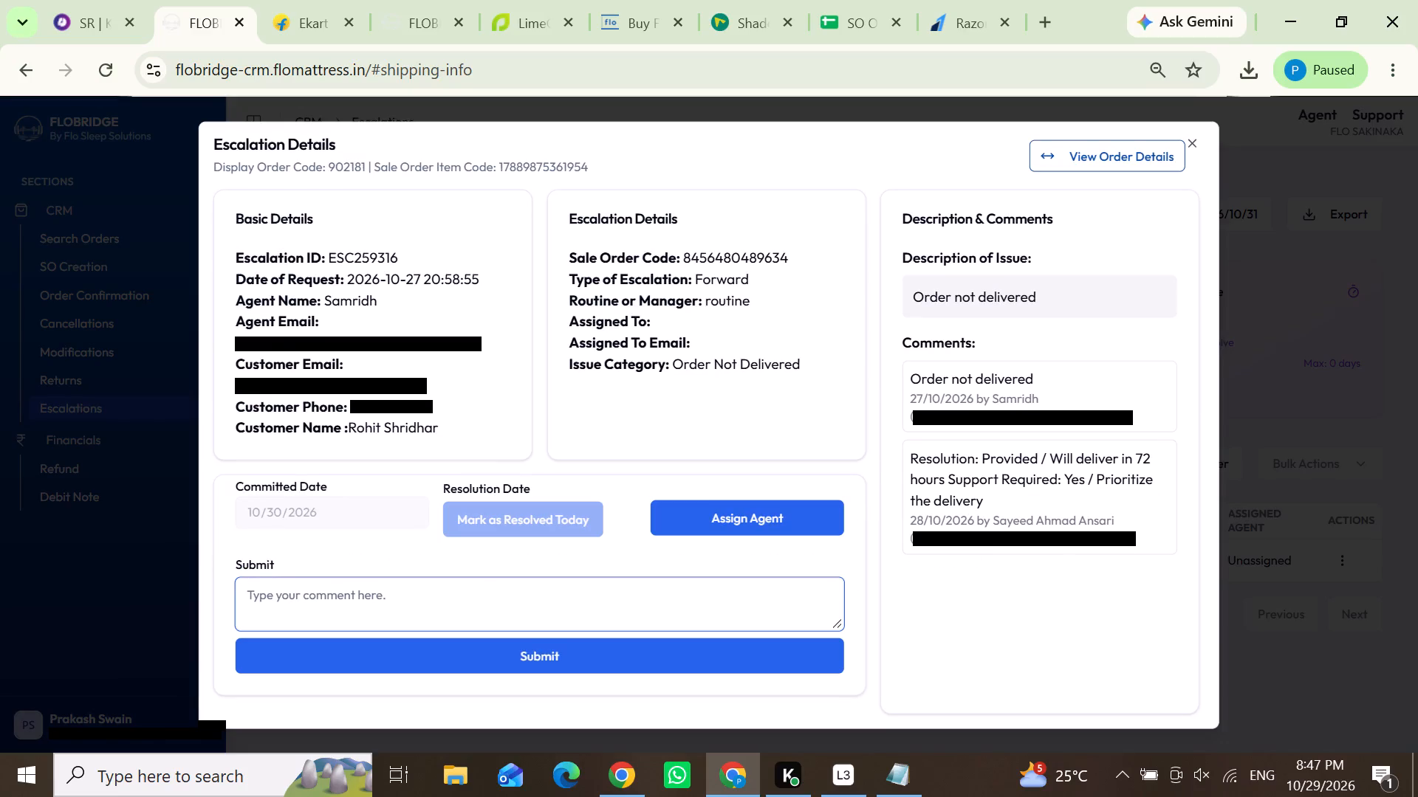
key(ctrl+v)
click(448, 655)
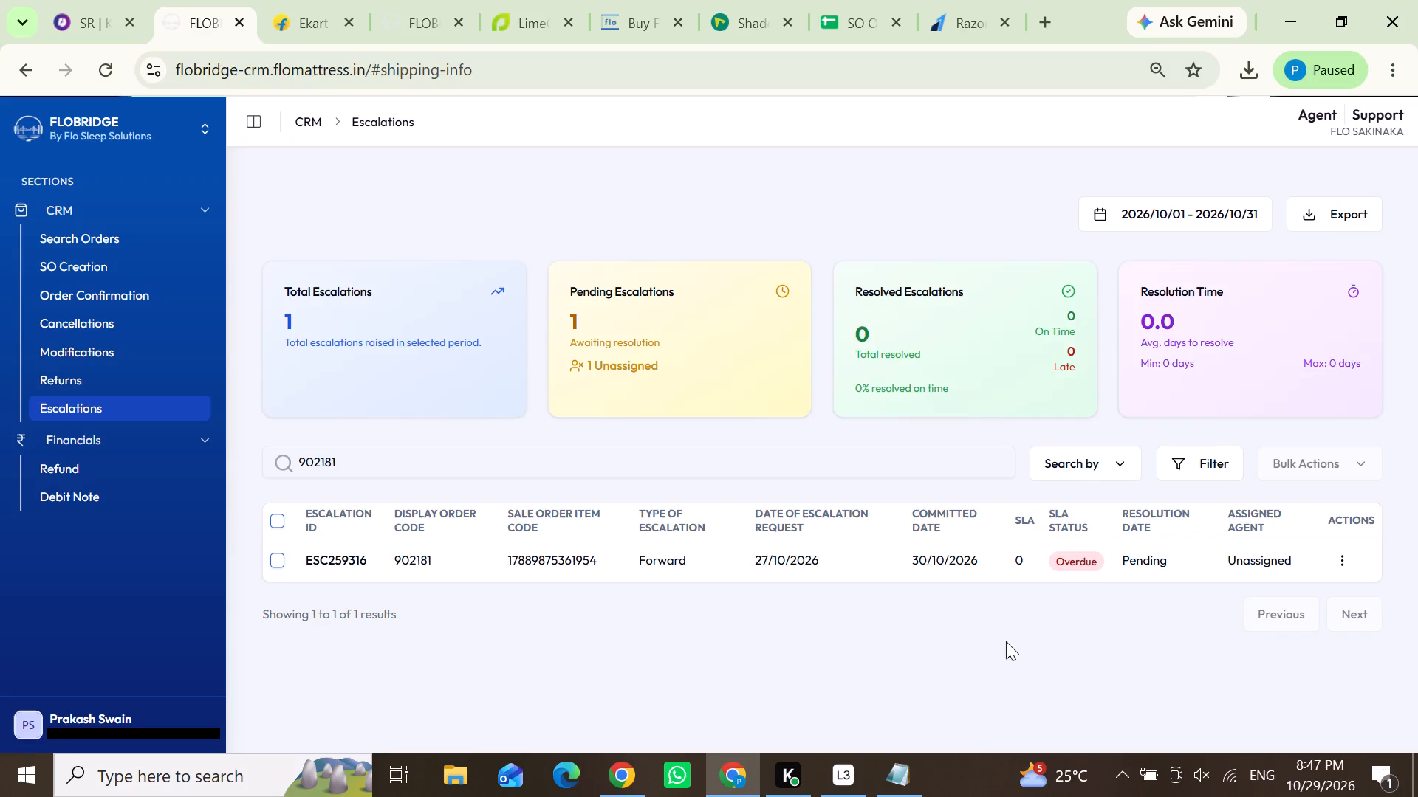
Assign escalation ESC259316 to agent Momin.
click(1340, 554)
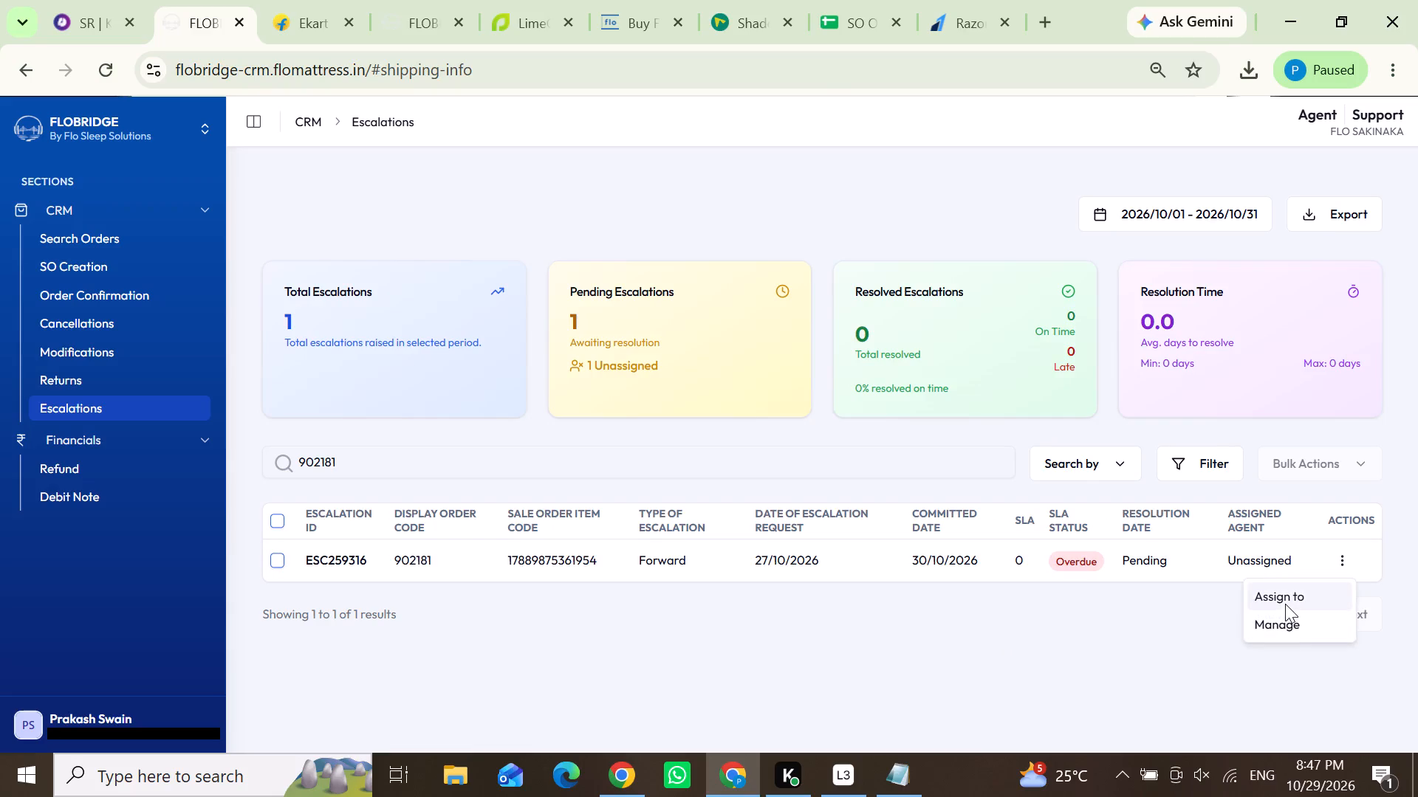
click(1284, 600)
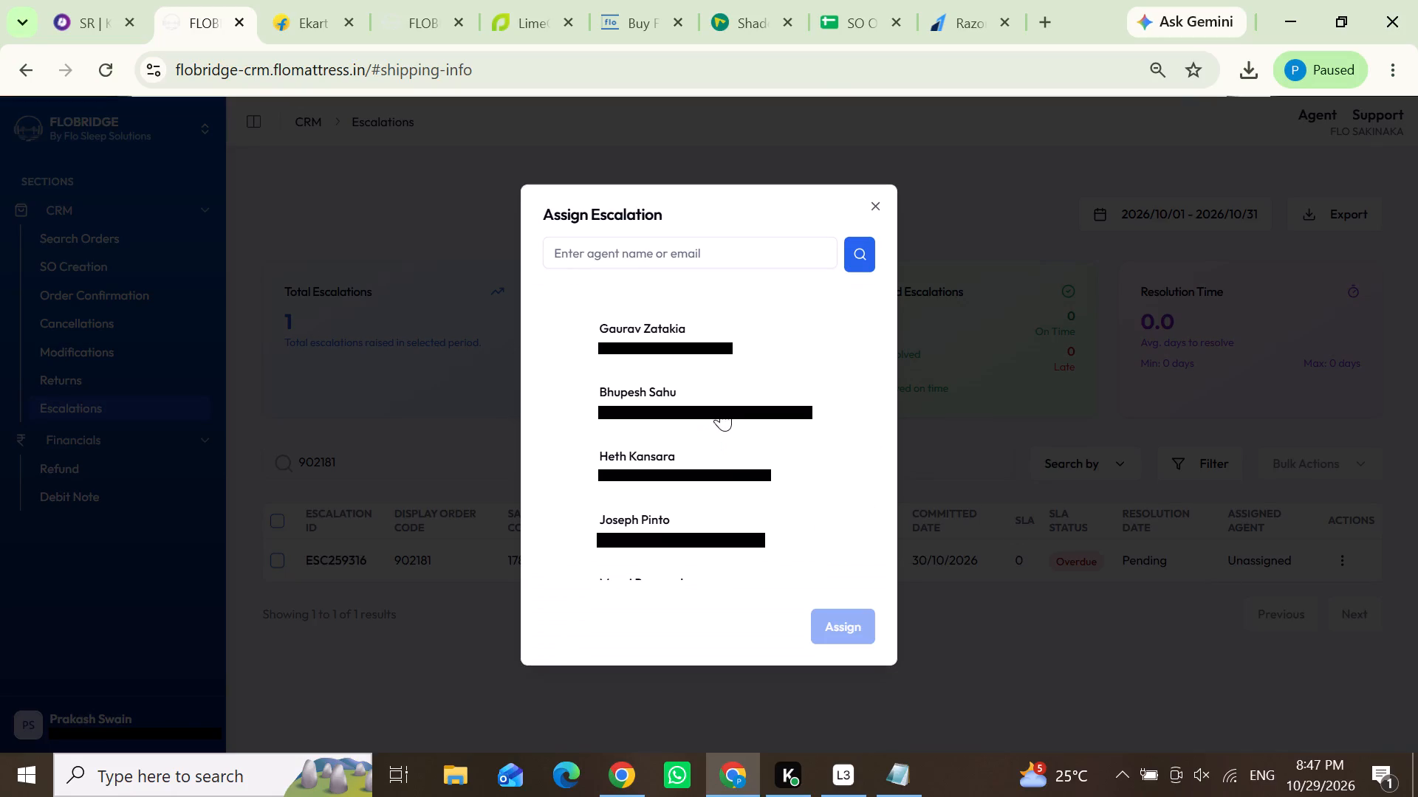
scroll(710, 499, down, 1)
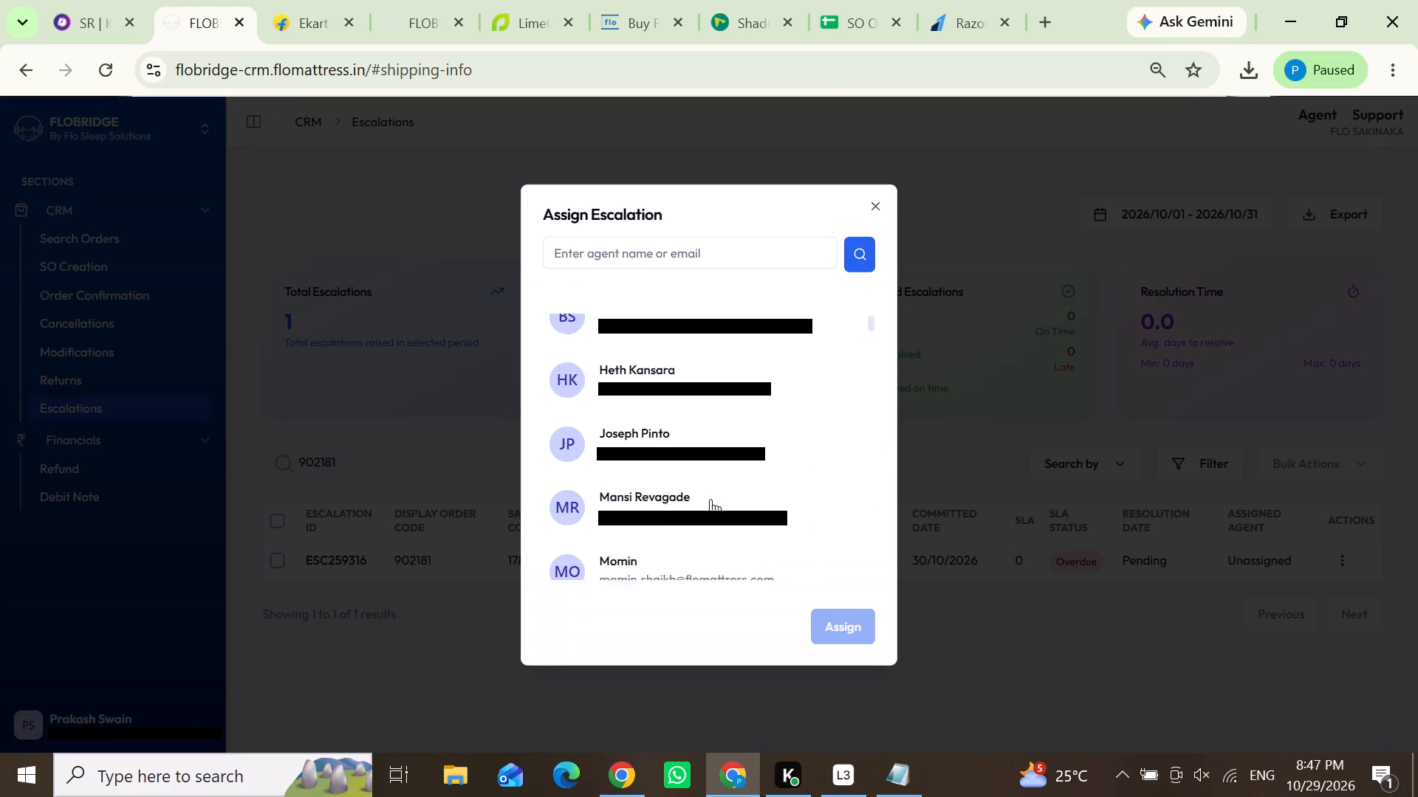
click(649, 388)
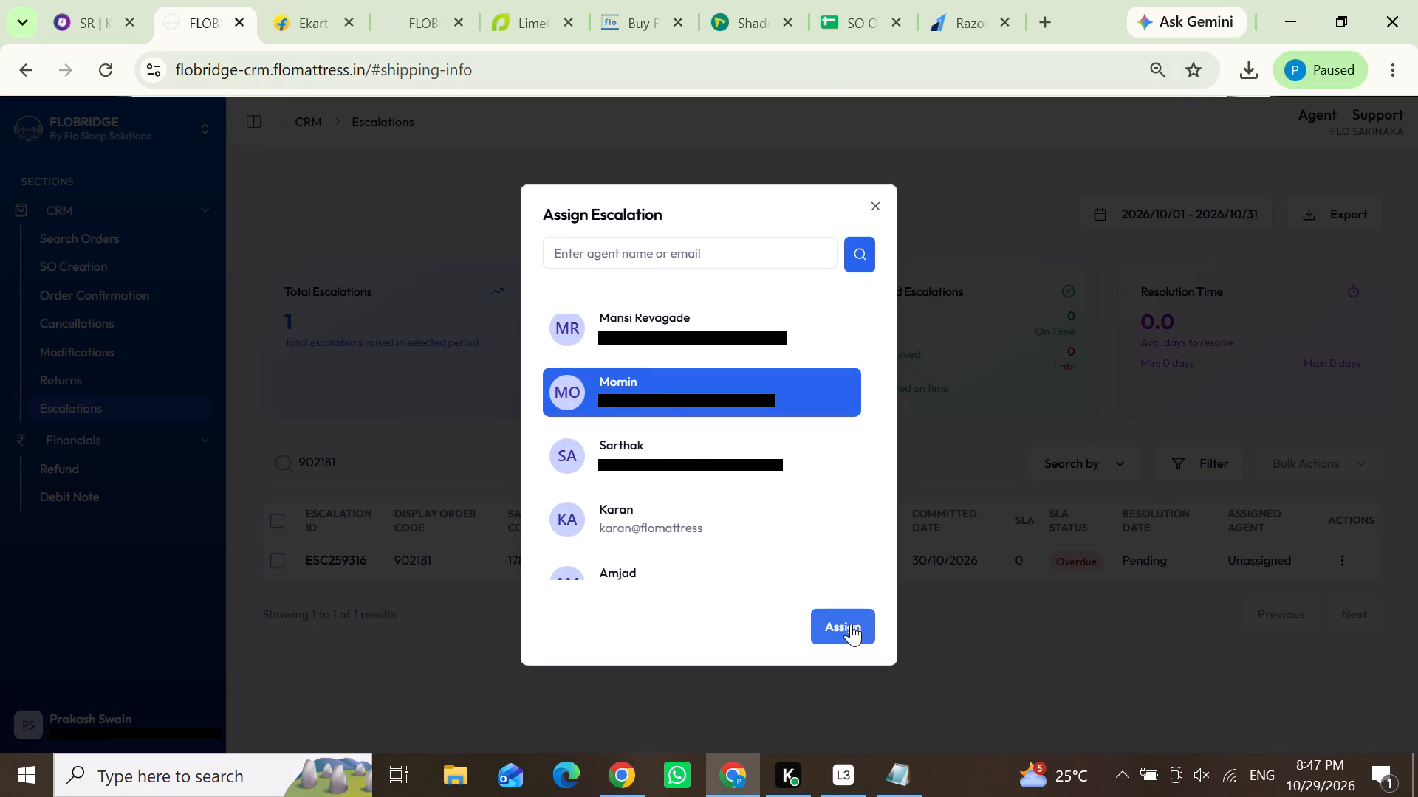
click(831, 618)
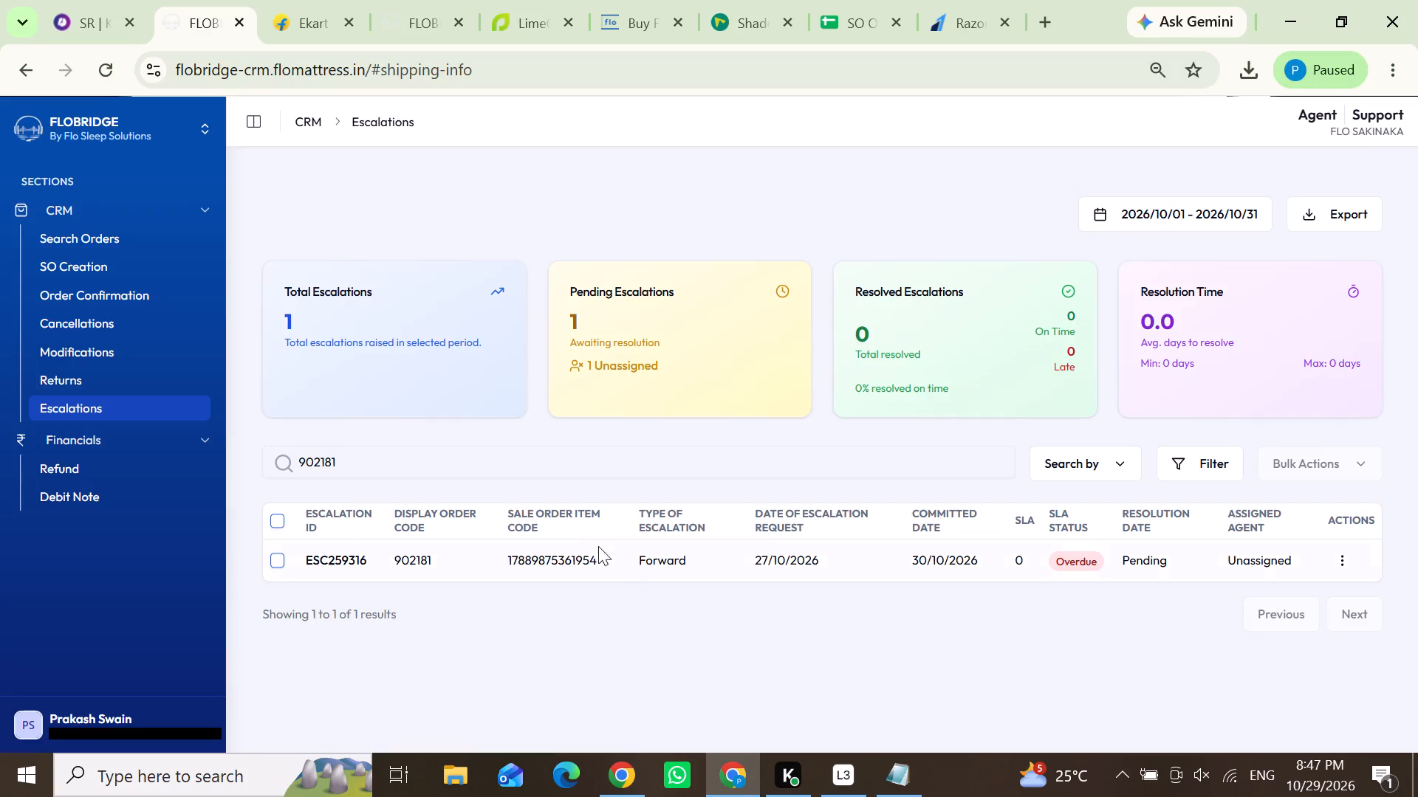
Return to the order search and look up the customer's orders by notification mobile number.
click(294, 0)
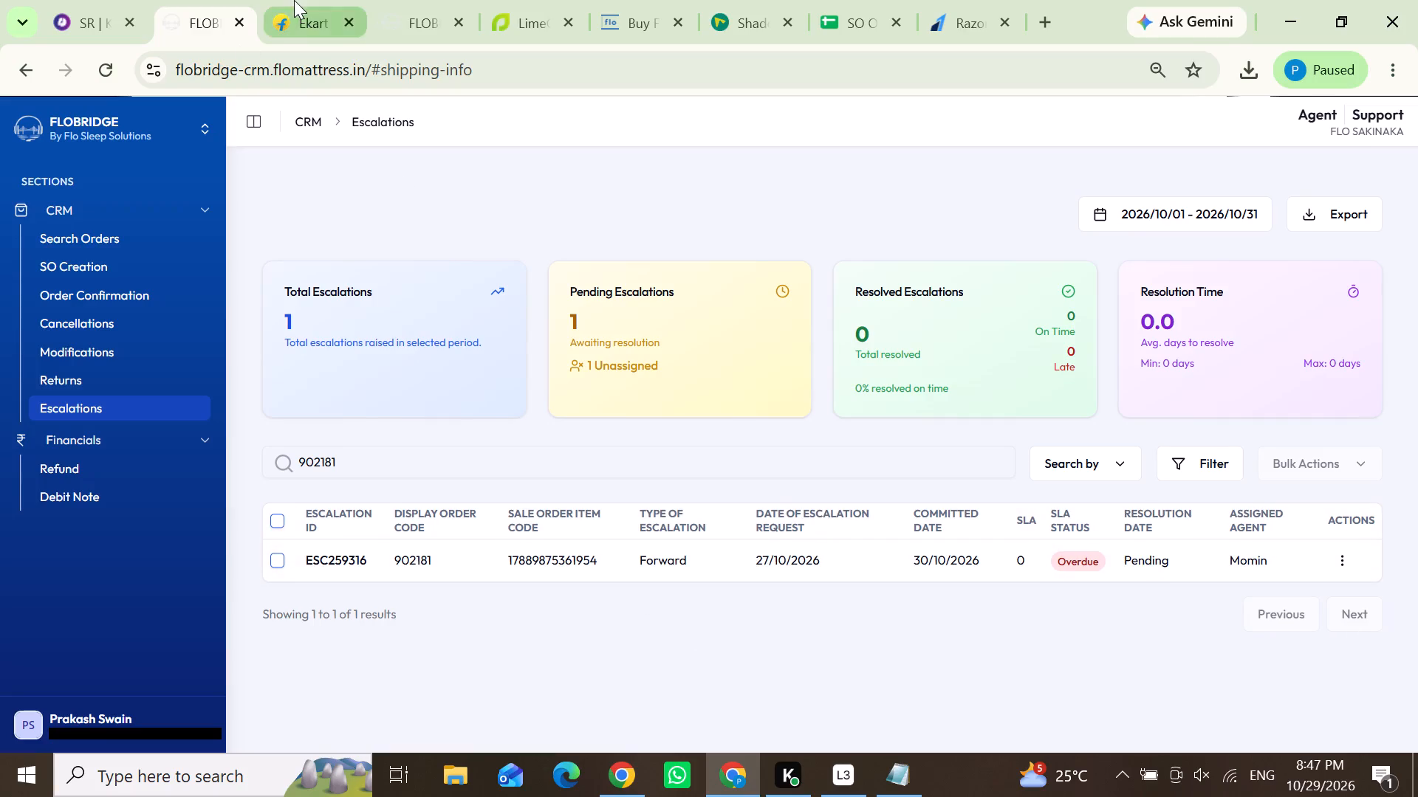
click(174, 4)
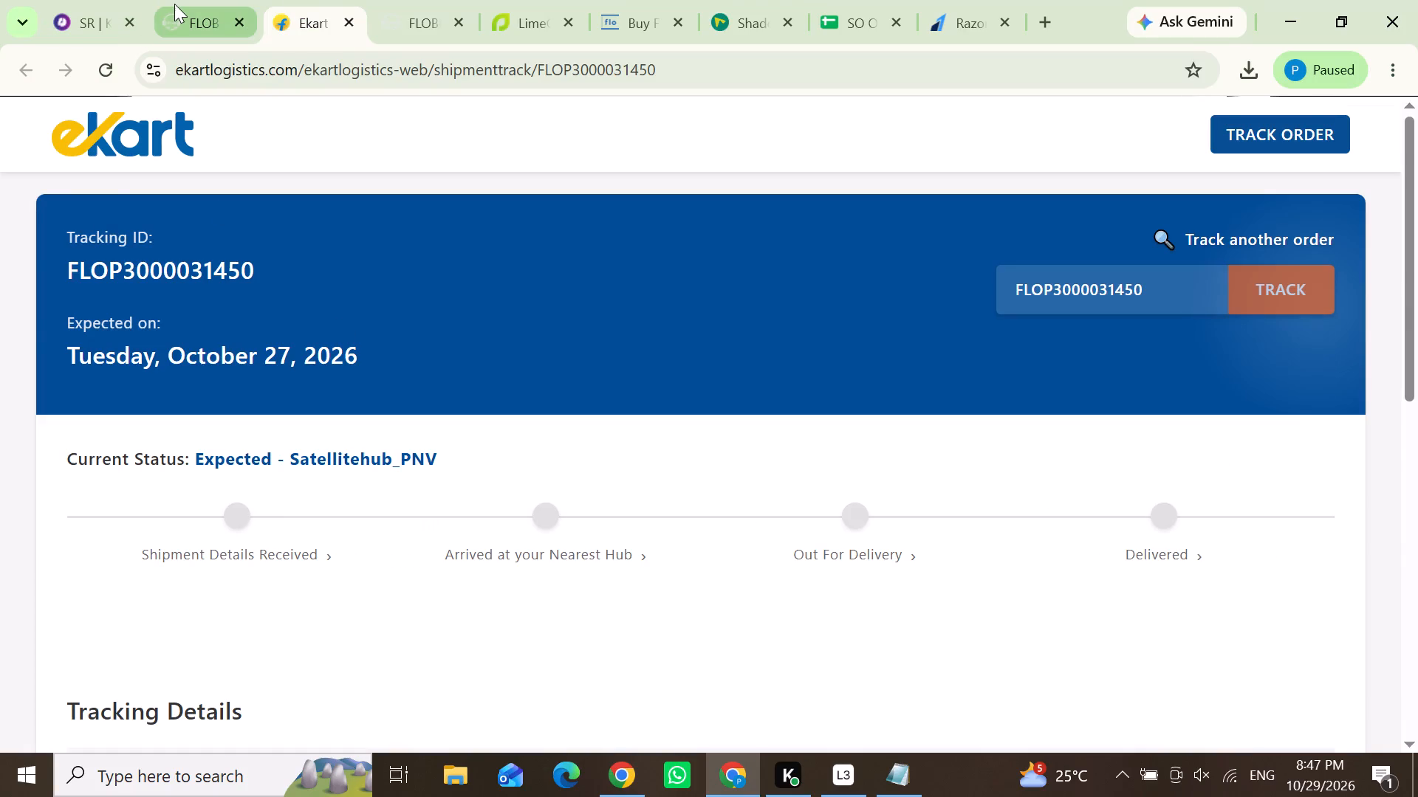
click(69, 231)
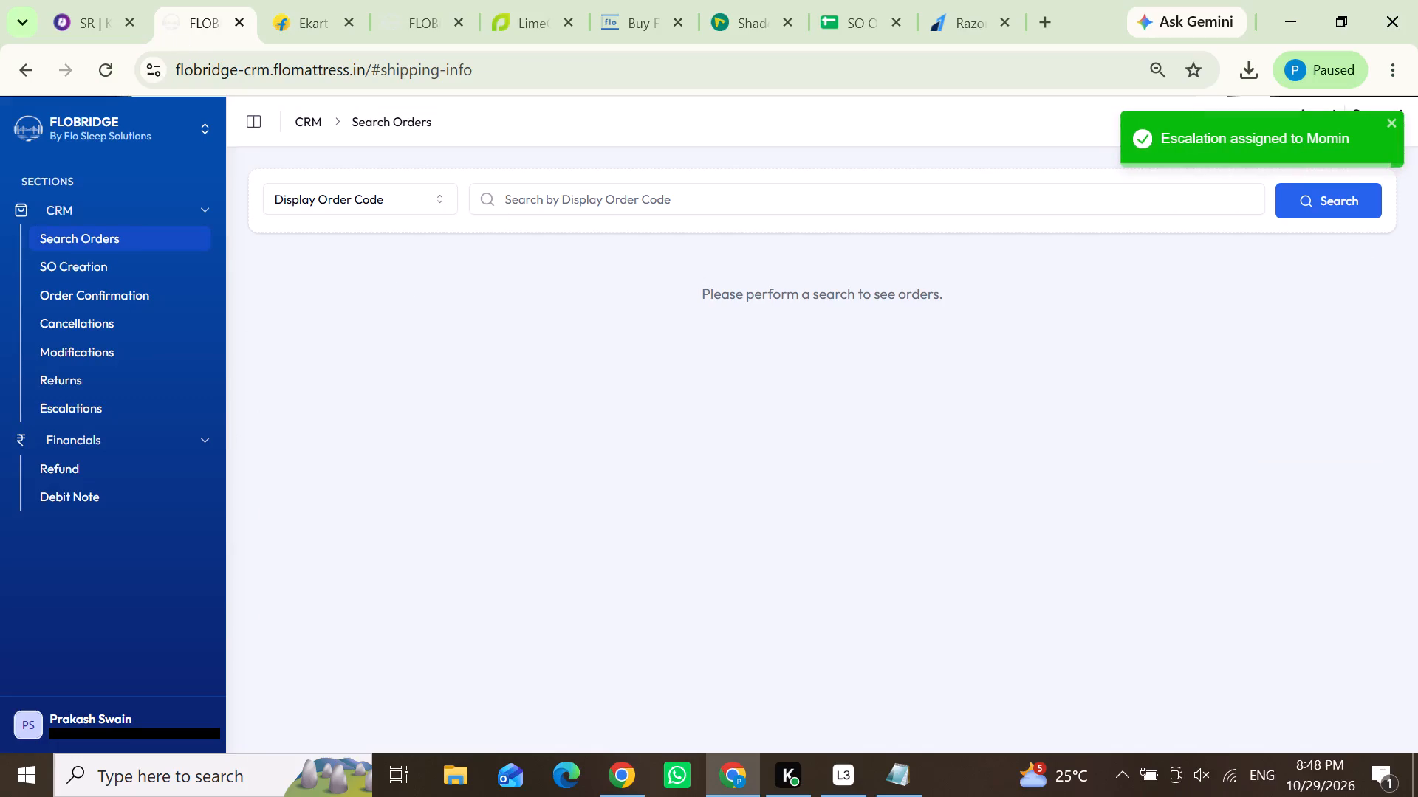
click(523, 200)
click(532, 273)
drag(1417, 359, 1417, 391)
drag(1223, 475, 1146, 480)
click(1103, 523)
drag(1250, 532, 1191, 531)
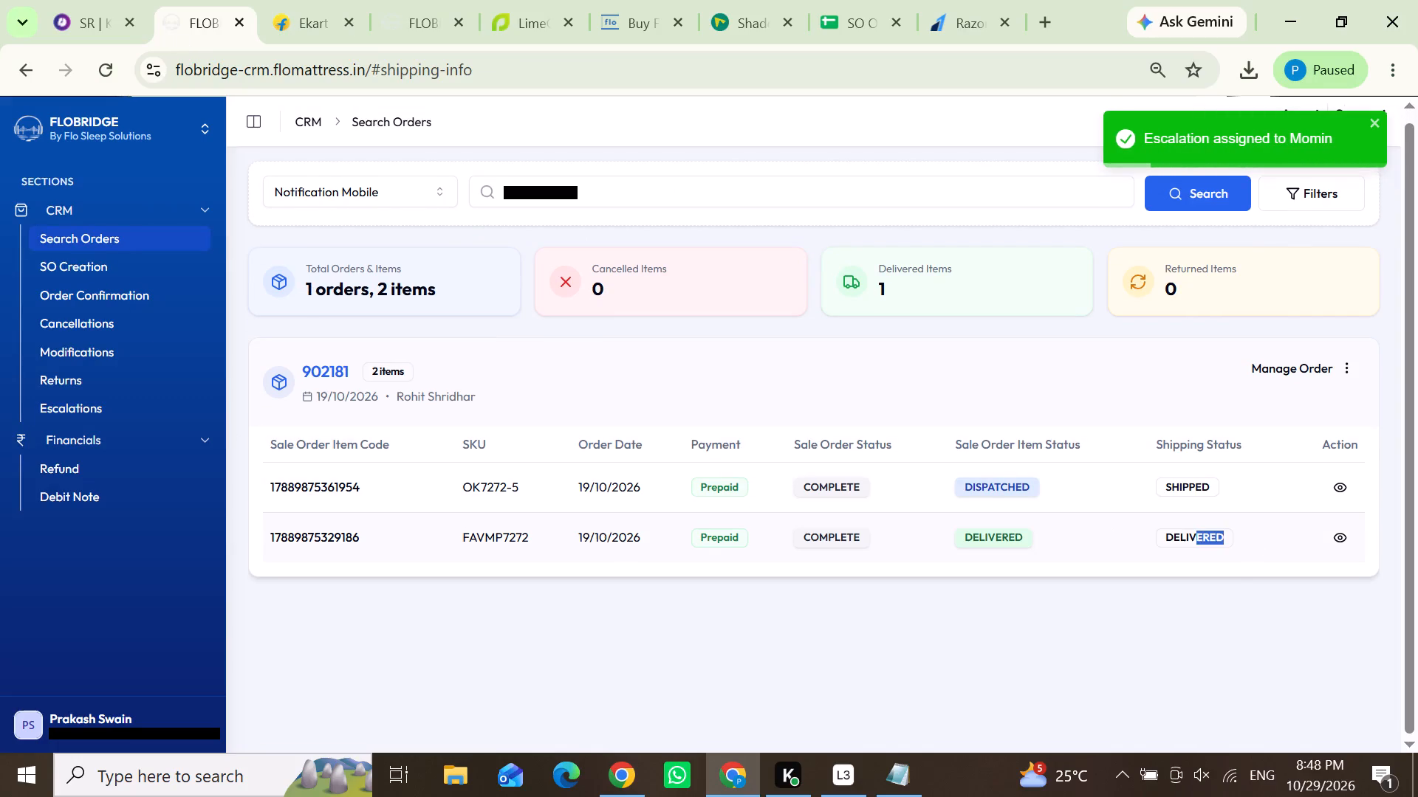
drag(1191, 531, 1143, 528)
click(1109, 539)
drag(1066, 529, 944, 524)
click(876, 540)
drag(872, 536, 790, 540)
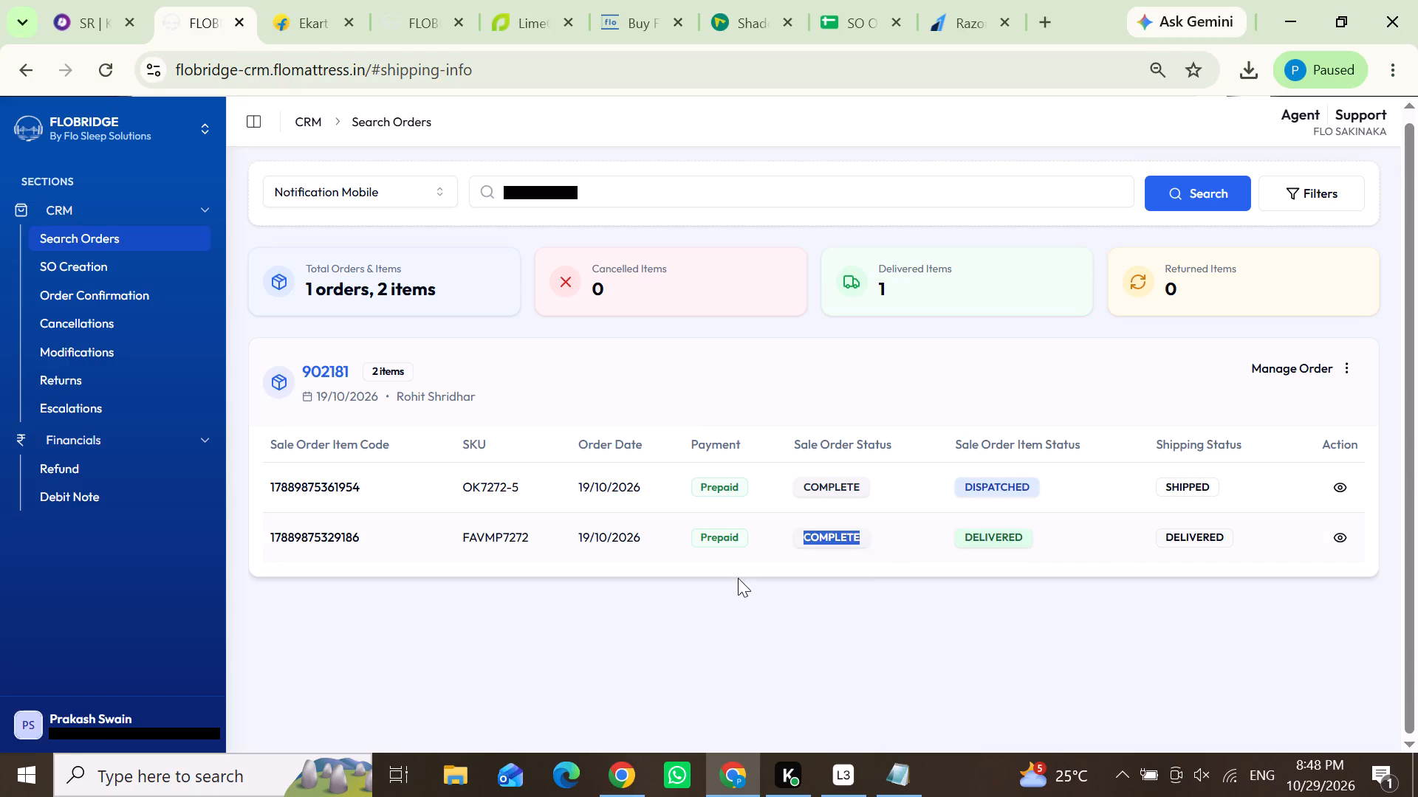
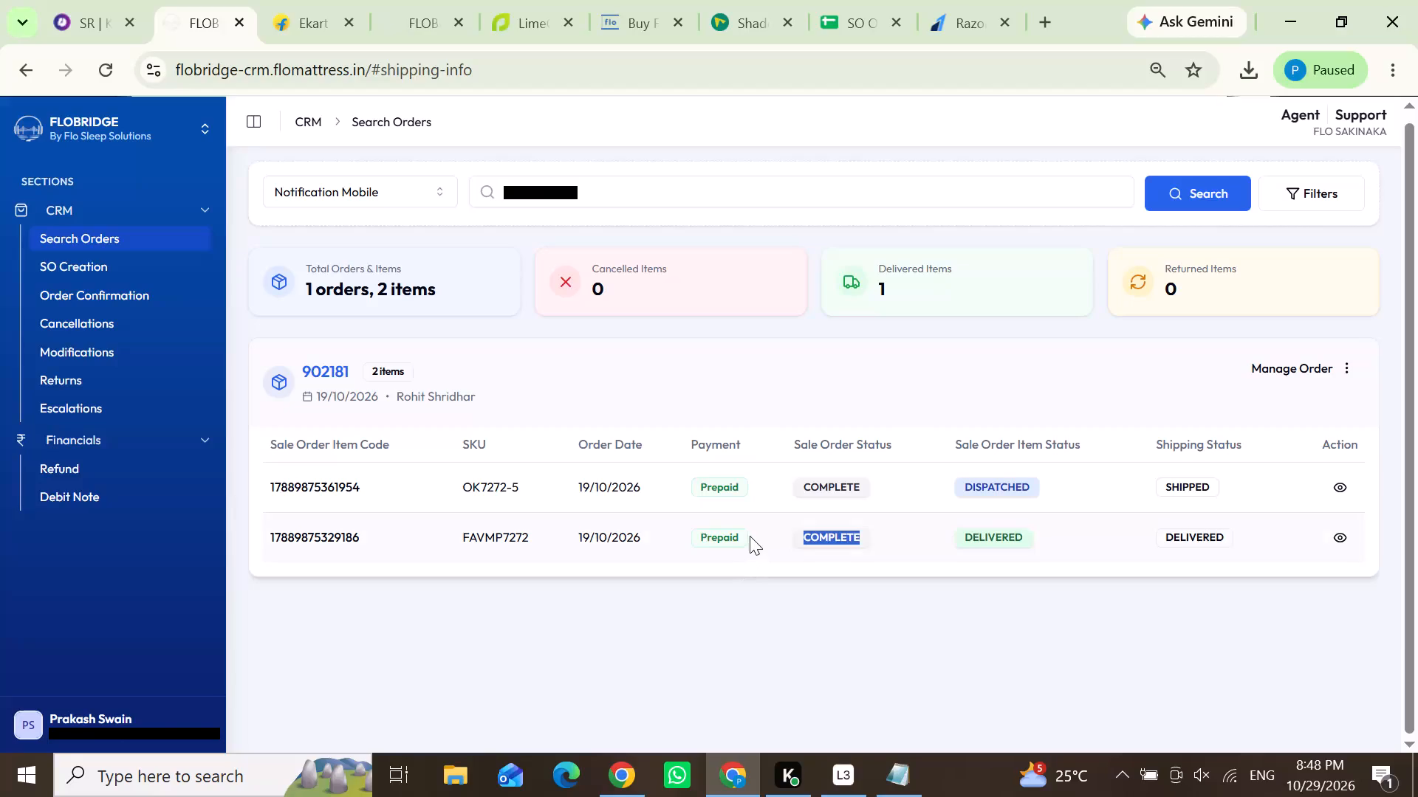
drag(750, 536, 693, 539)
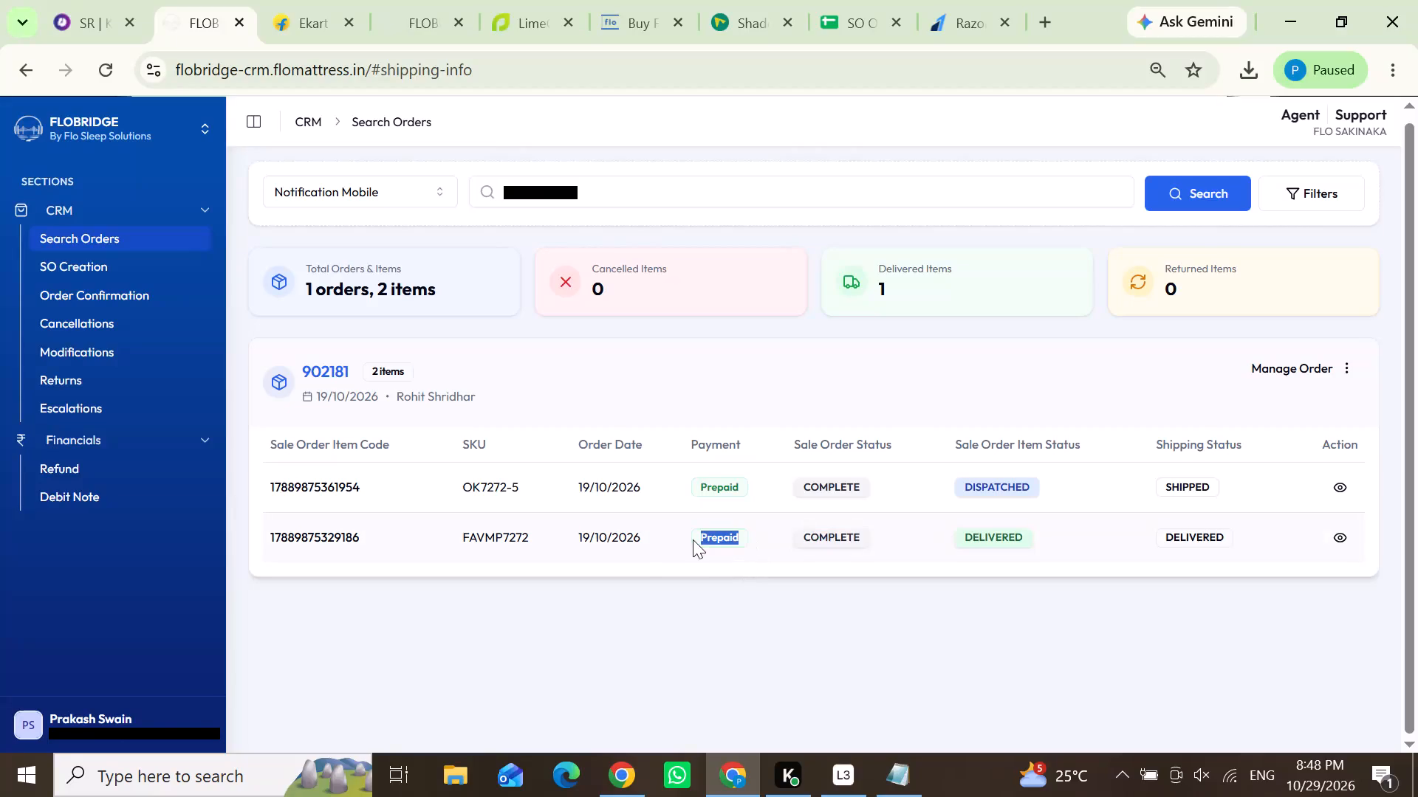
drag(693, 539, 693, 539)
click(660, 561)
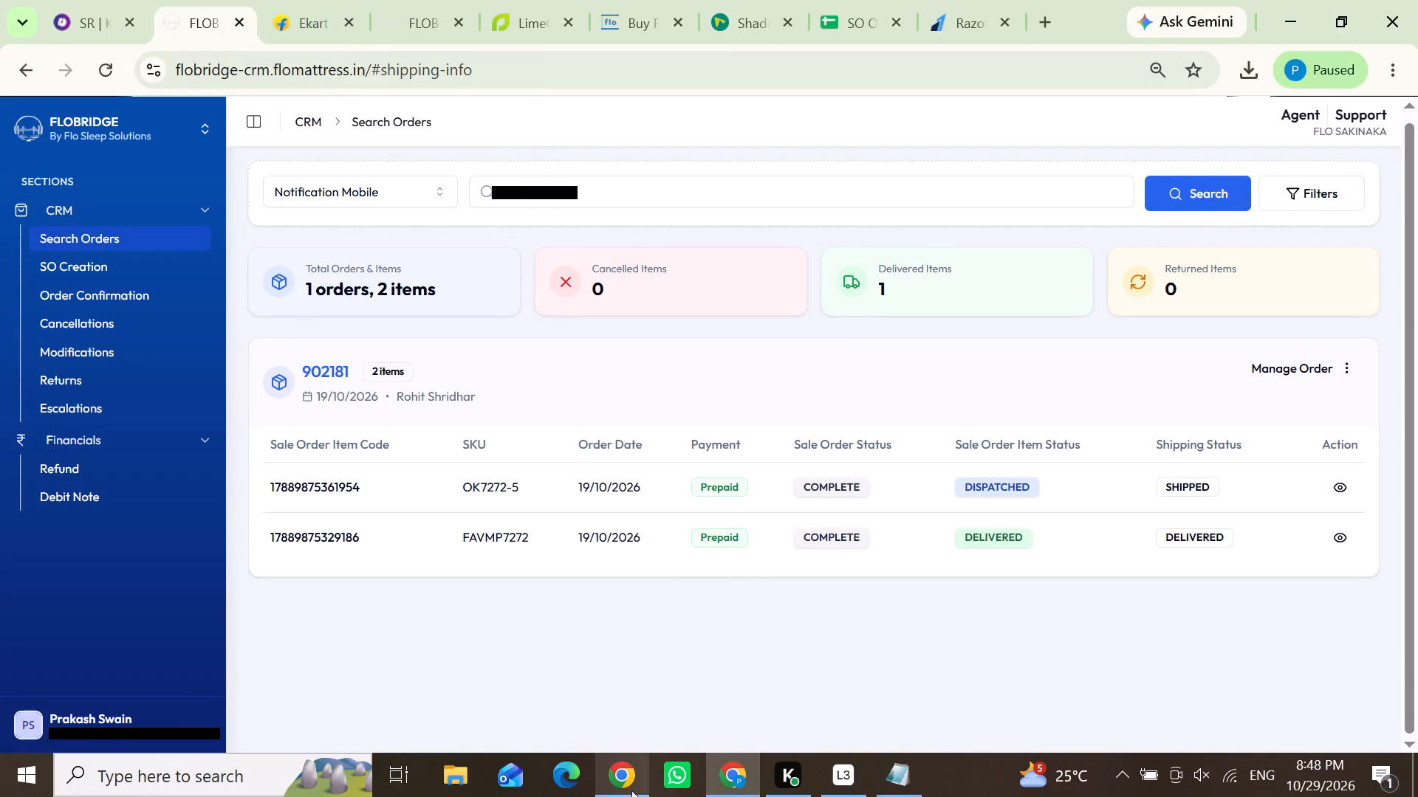
Open the current caller's customer update form in the Knowlarity call dashboard.
click(50, 0)
click(233, 621)
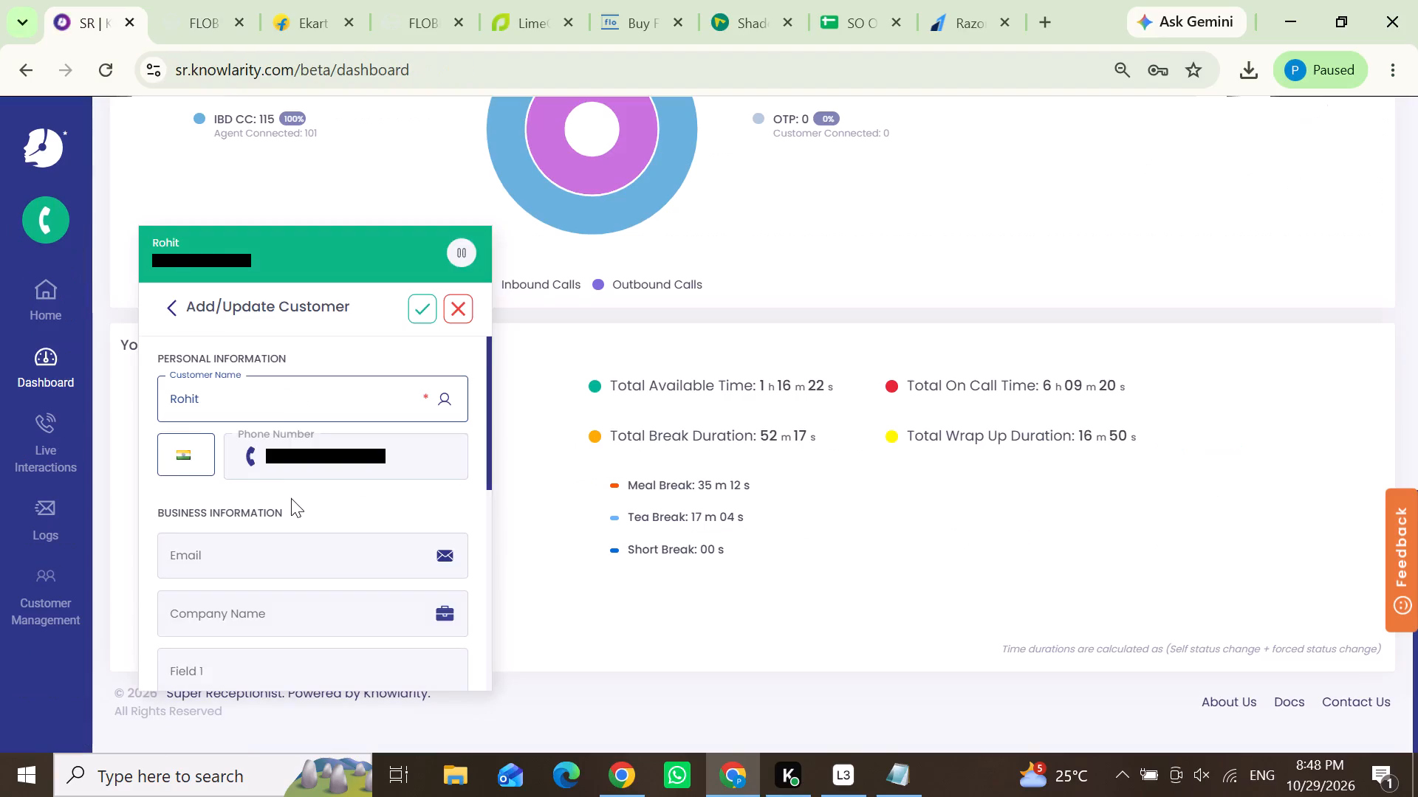
scroll(291, 498, down, 1)
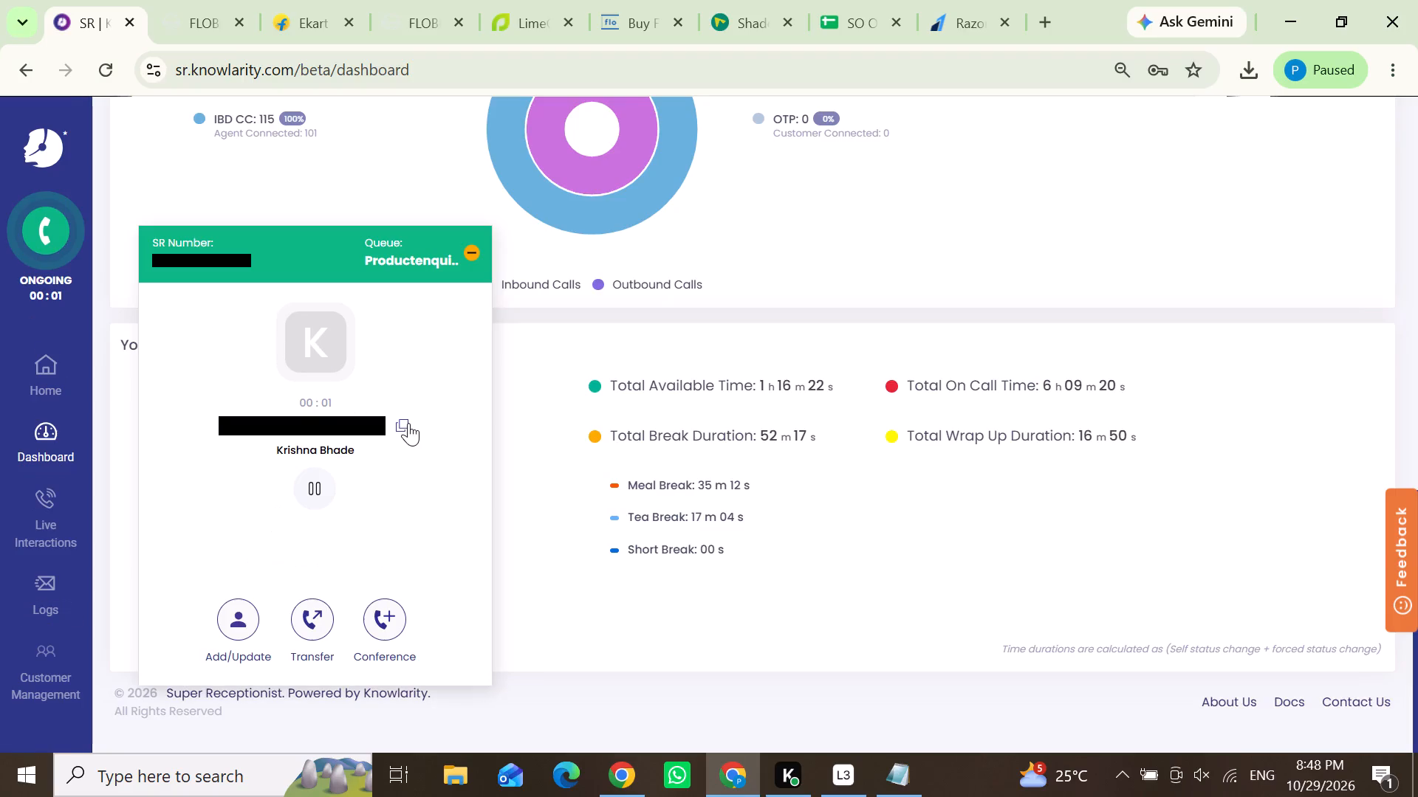
Copy the new caller's phone number and search Flobridge orders by Notification Mobile, leaving out the country code.
click(408, 423)
click(226, 0)
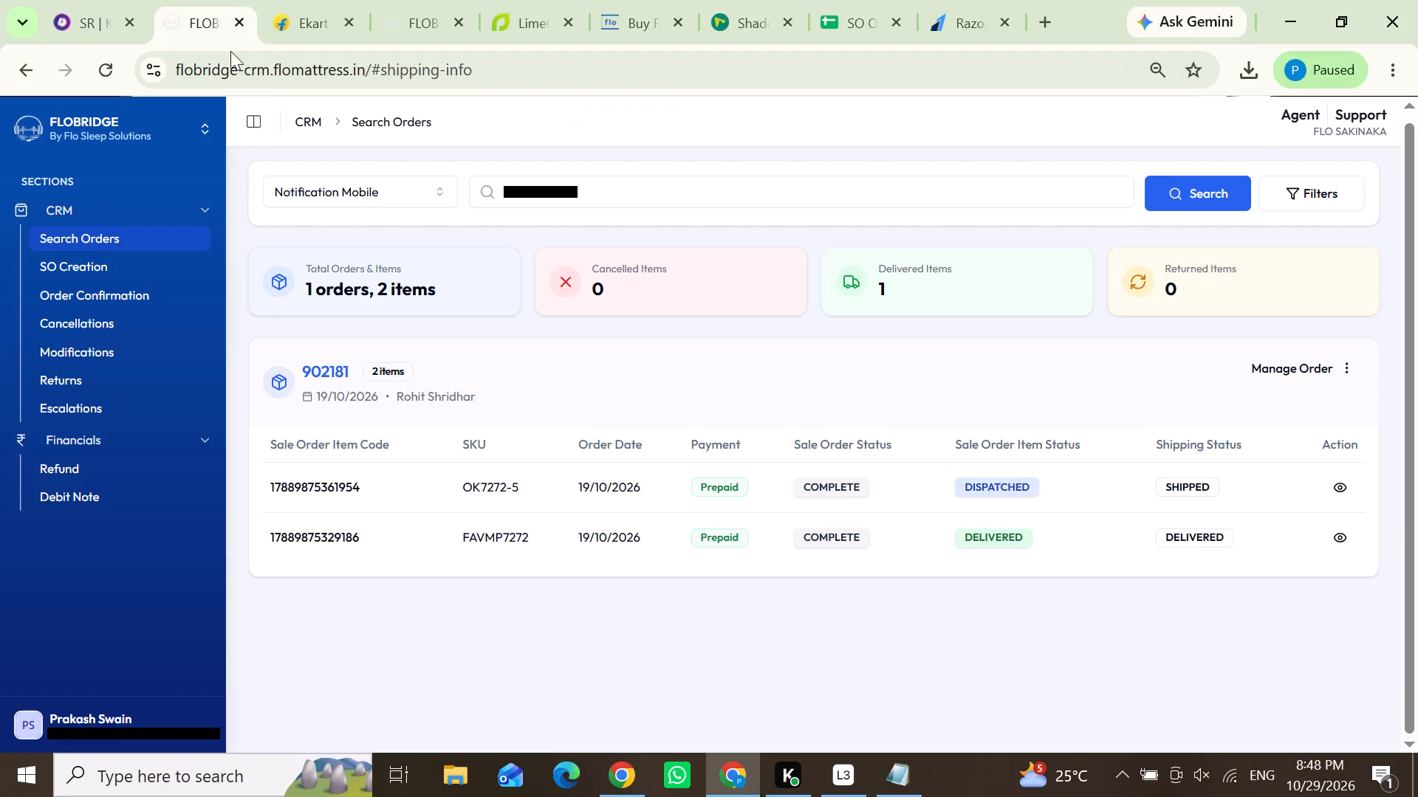
drag(640, 192, 377, 192)
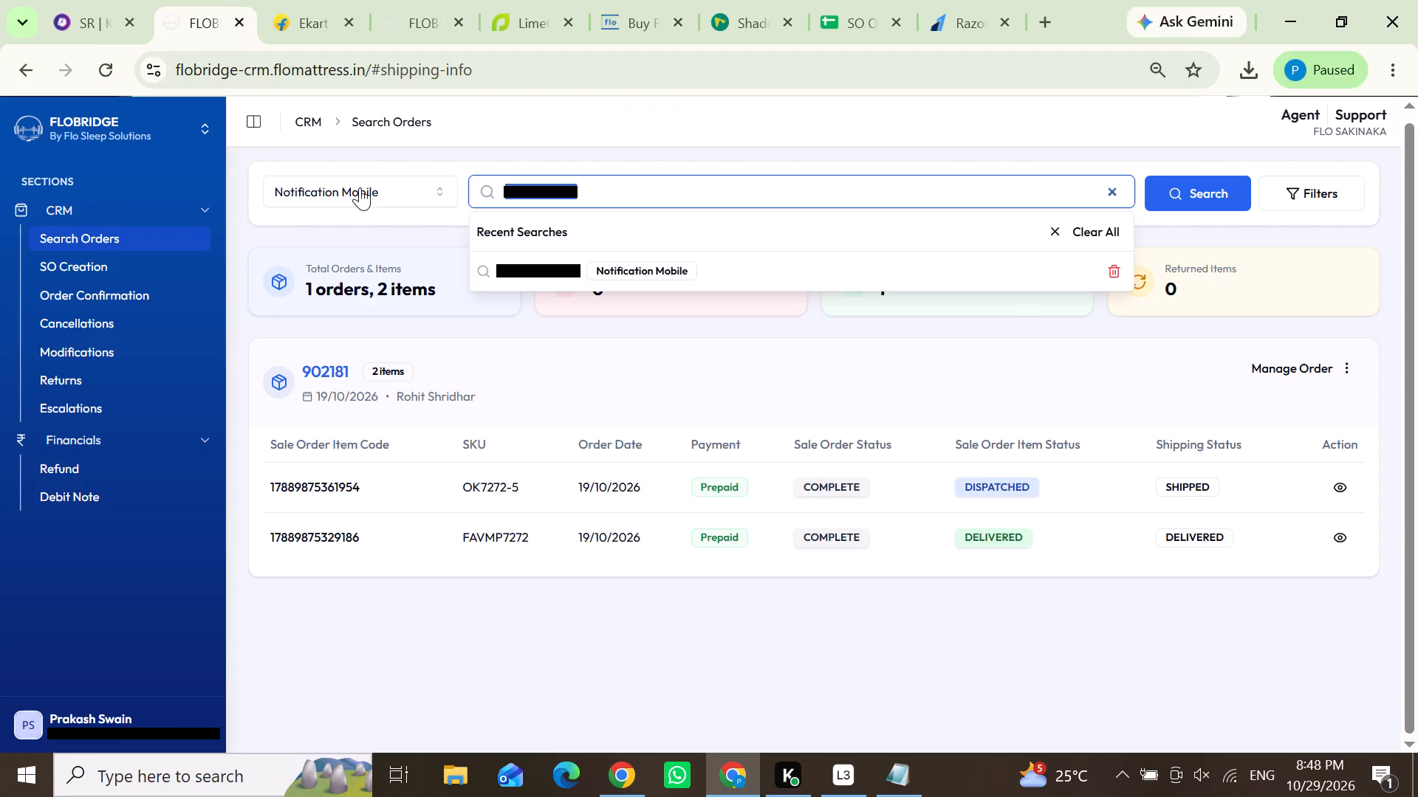
key(ctrl+v)
click(521, 191)
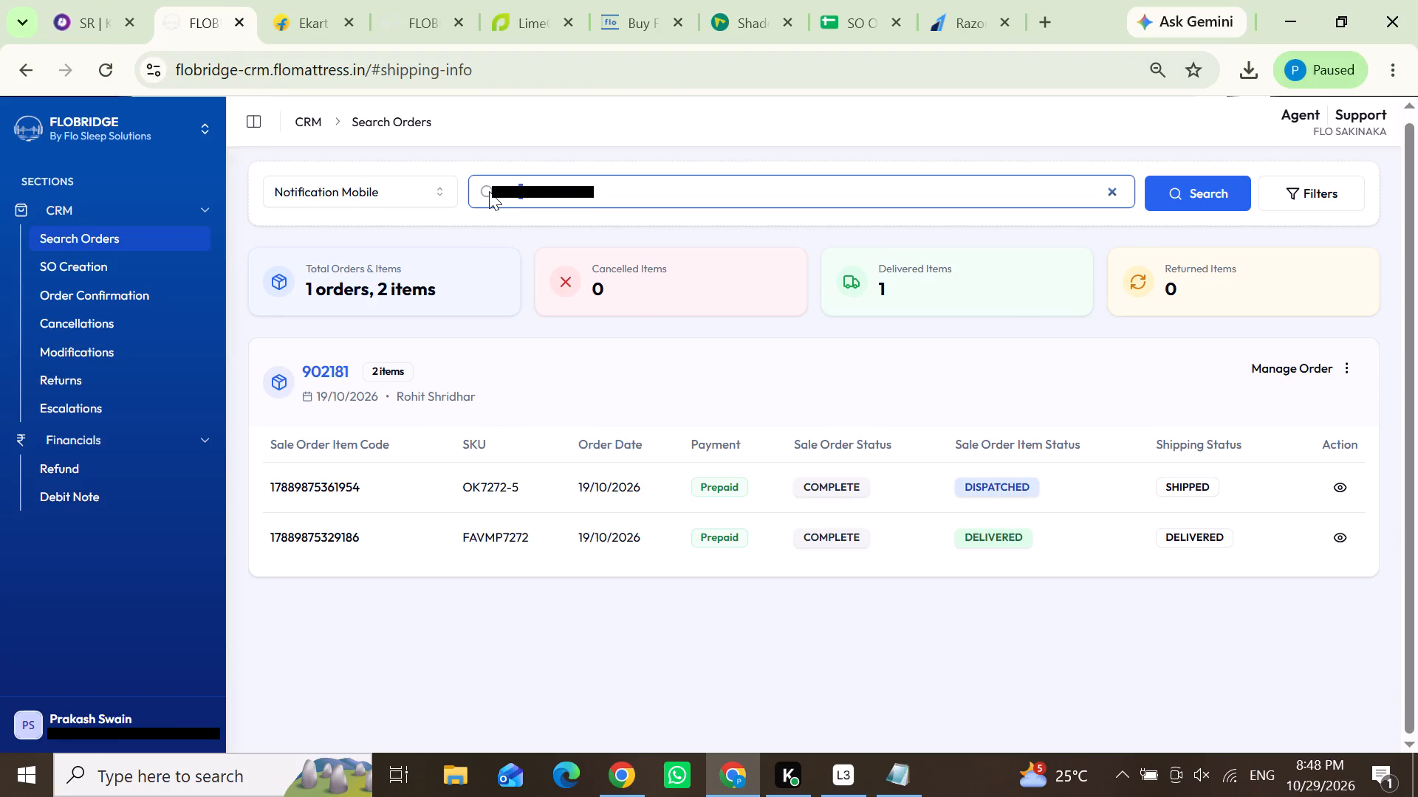
key(BackSpace)
key(BackSpace)
key(BackSpace)
click(1202, 196)
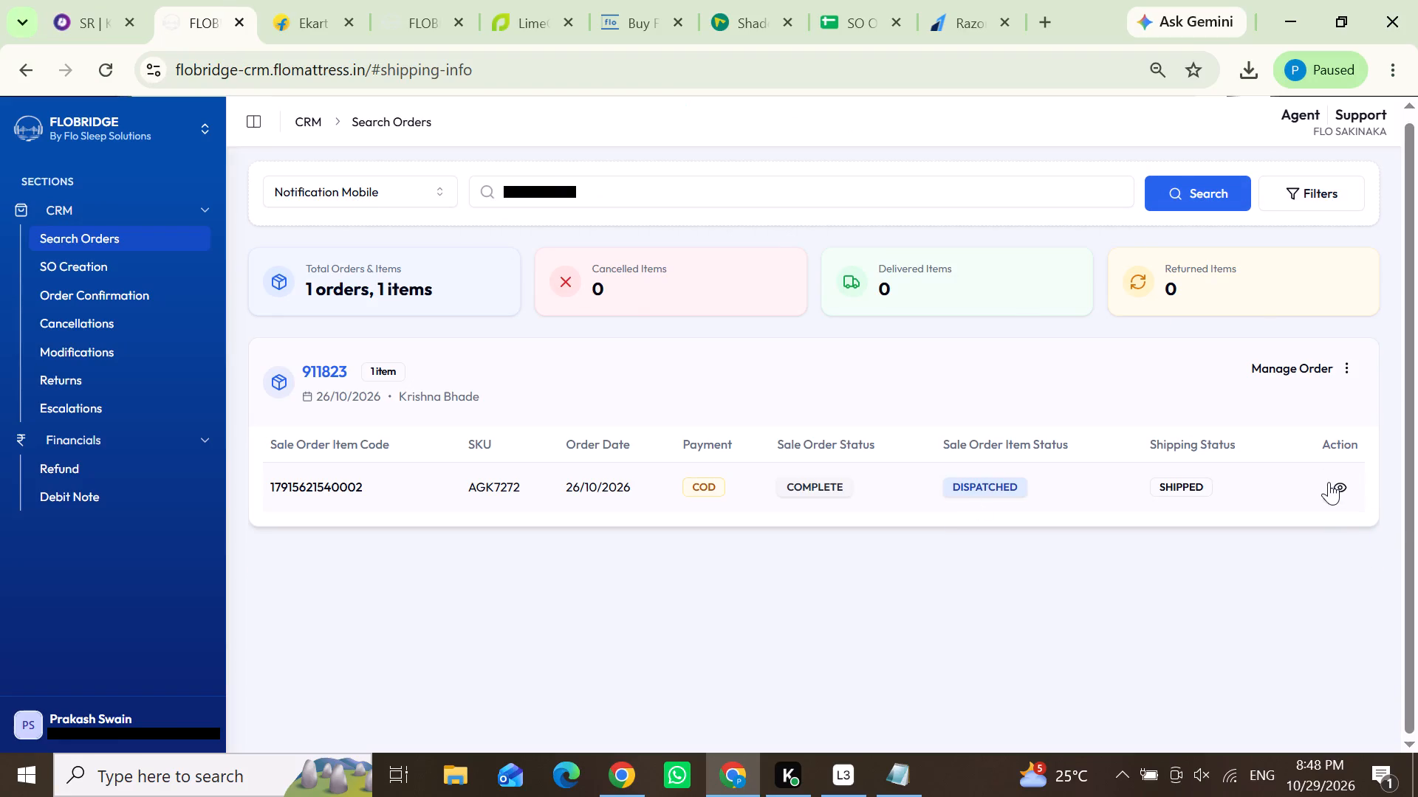
click(1307, 373)
click(1275, 515)
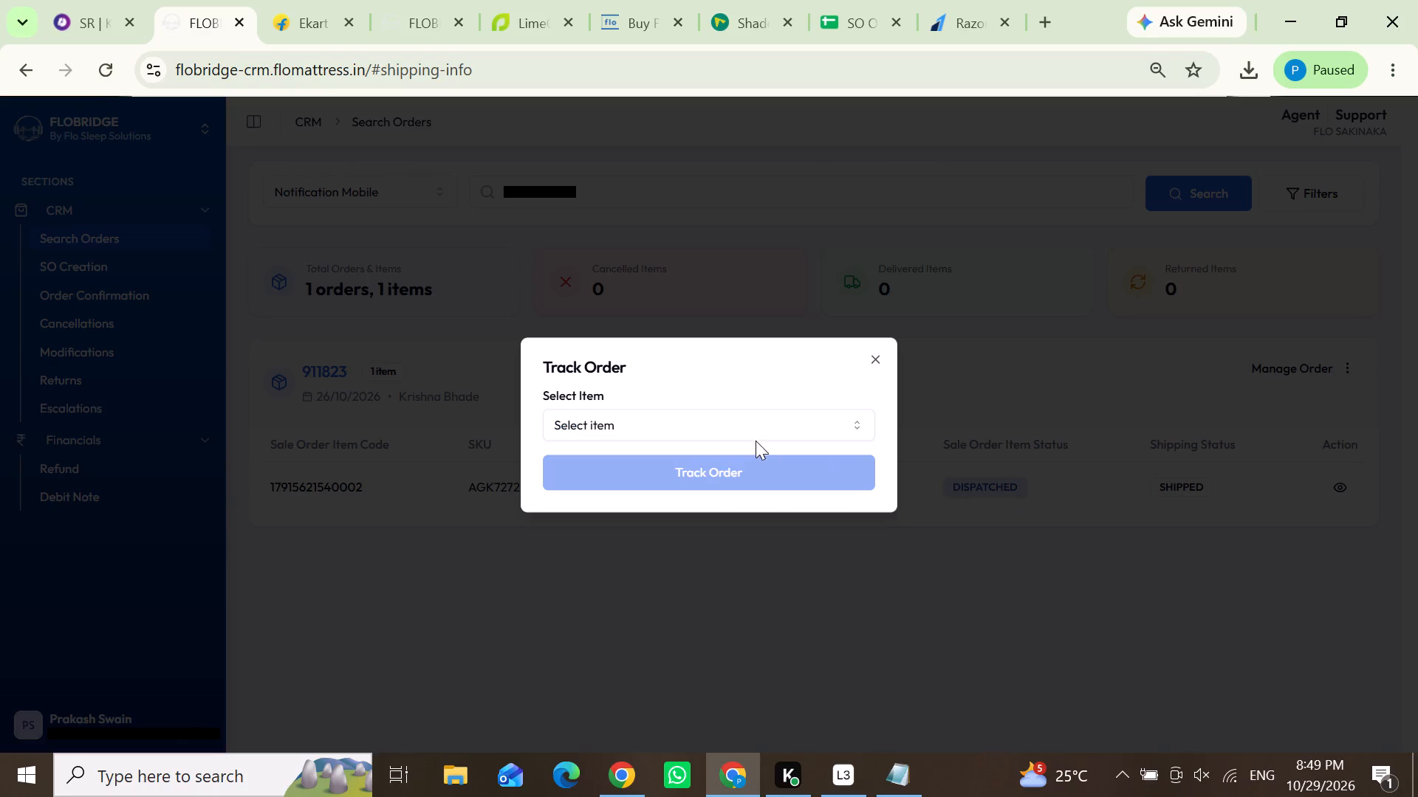
click(727, 422)
click(702, 457)
click(679, 476)
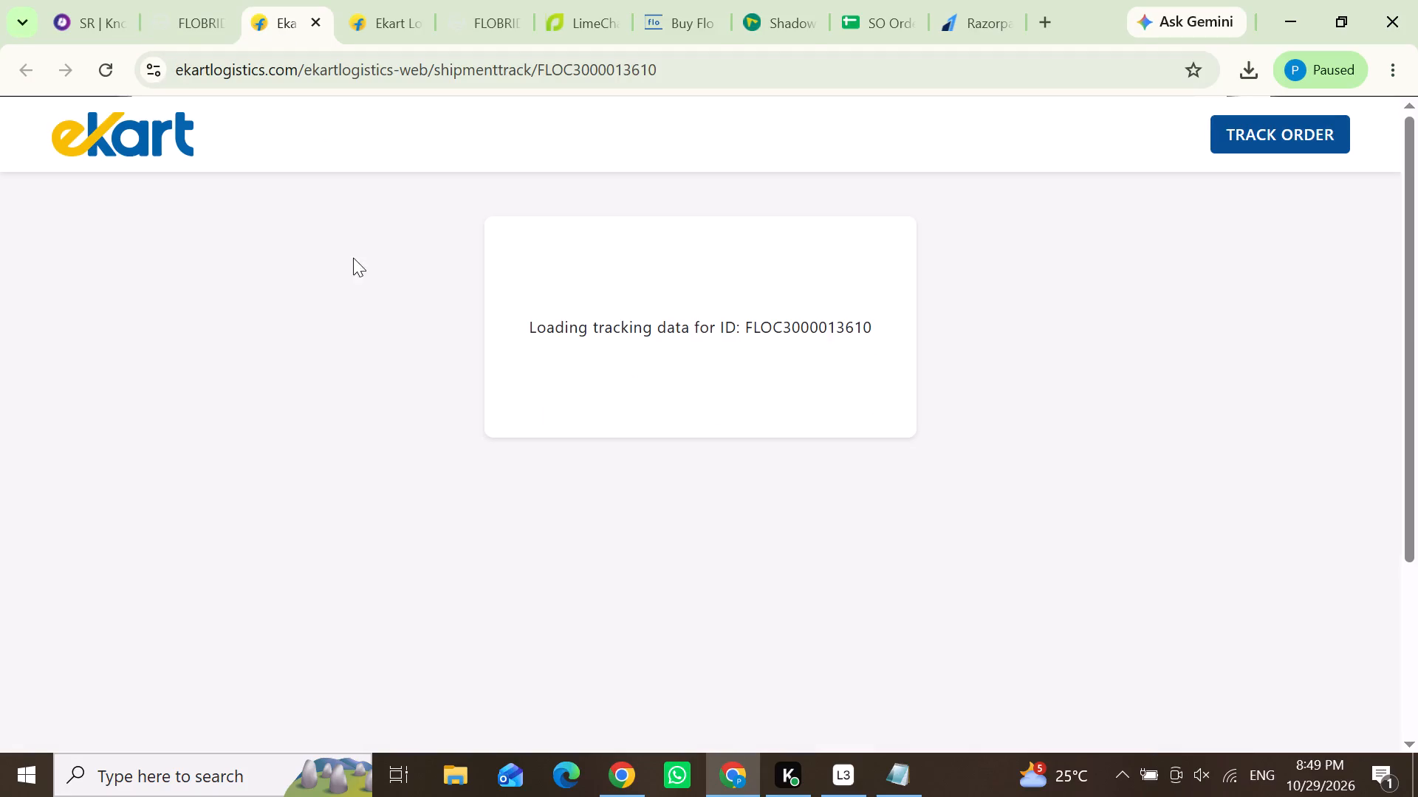
scroll(736, 423, down, 3)
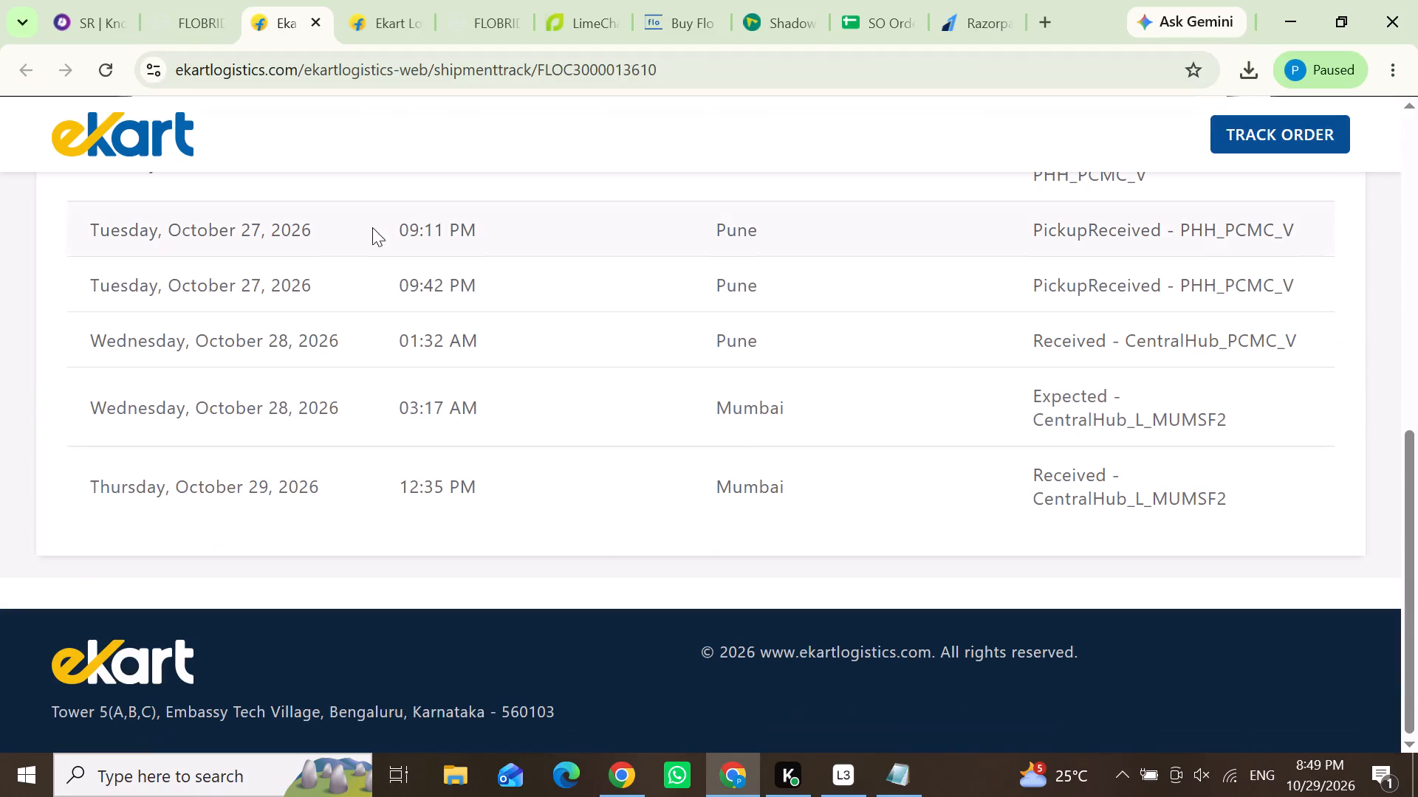
click(210, 0)
click(392, 478)
drag(356, 373, 290, 373)
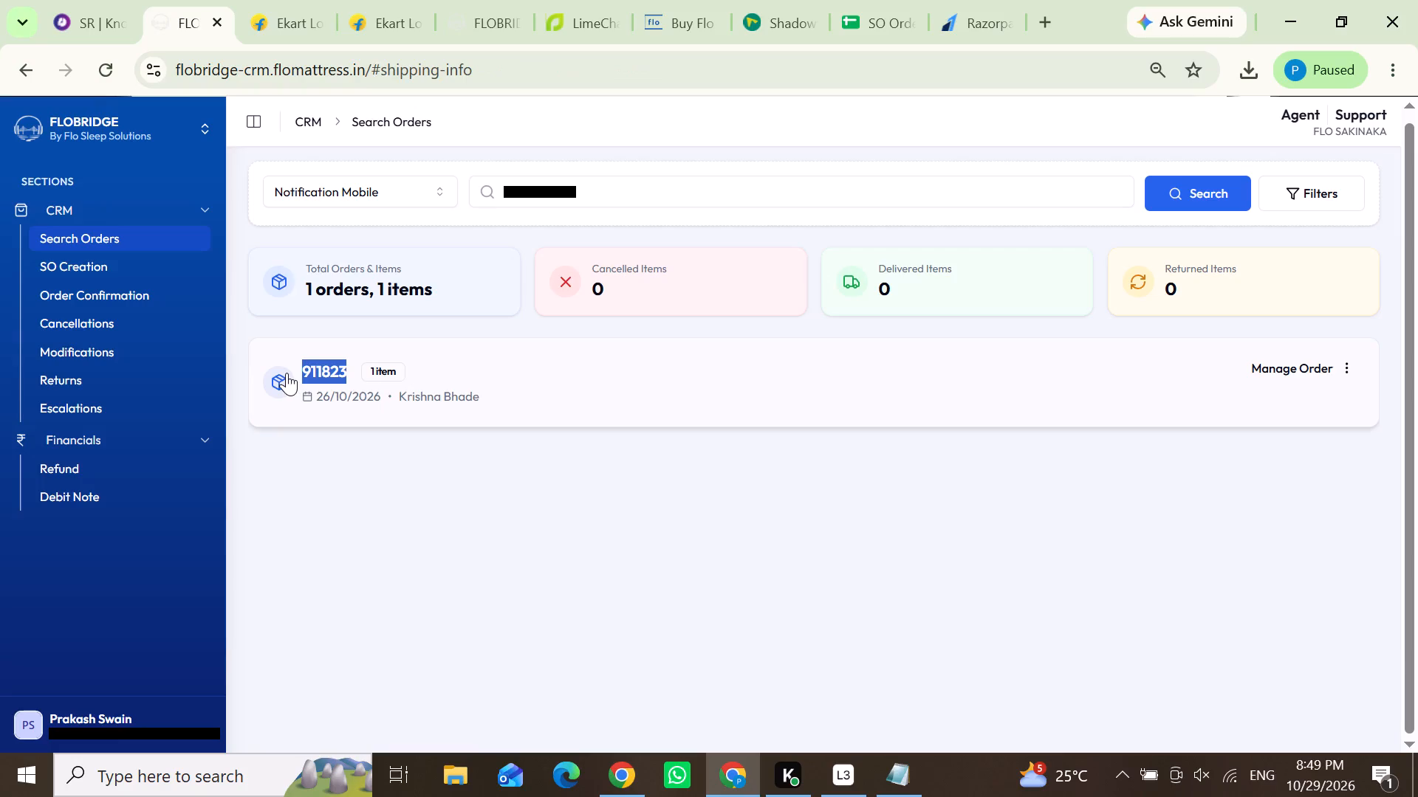
key(ctrl+c)
click(86, 22)
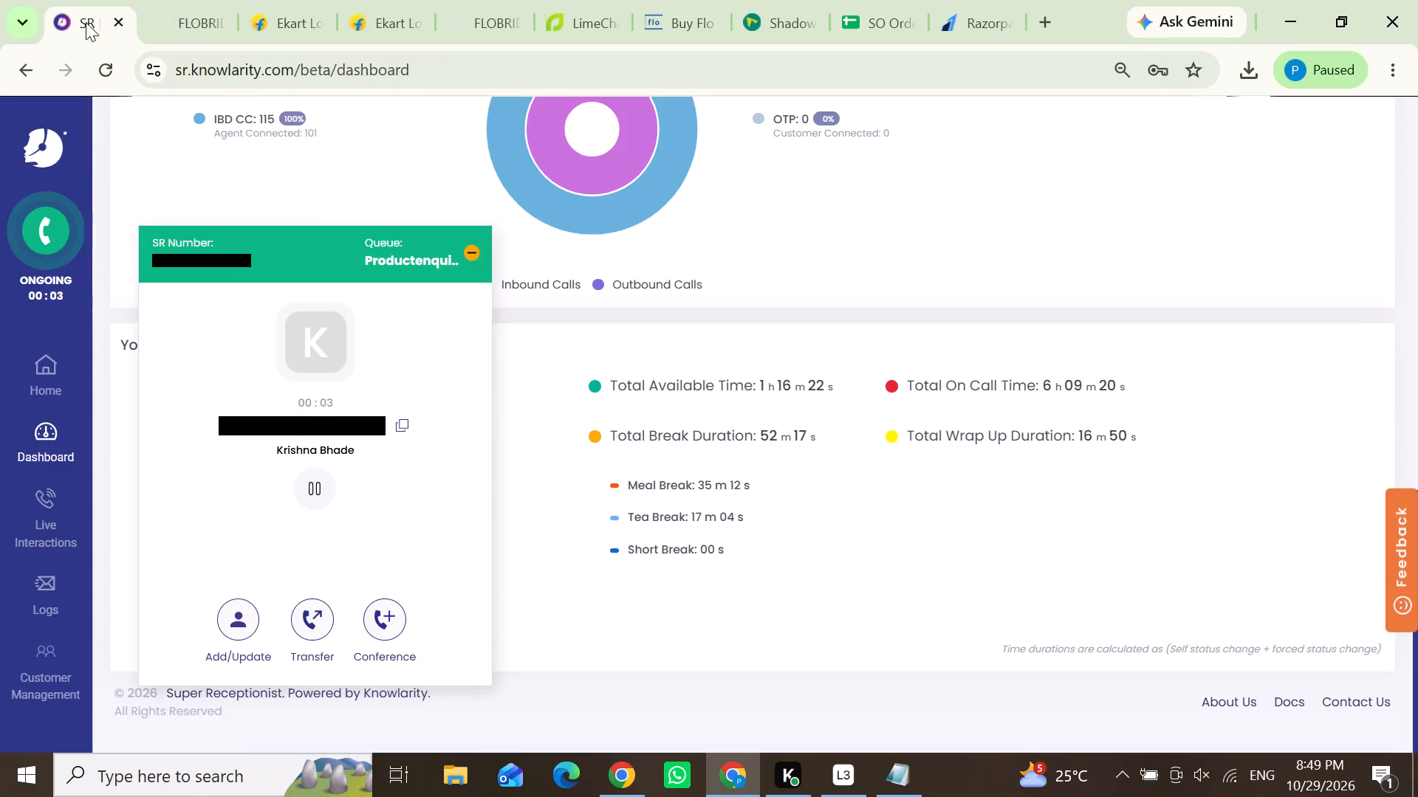
click(236, 628)
scroll(309, 485, down, 1)
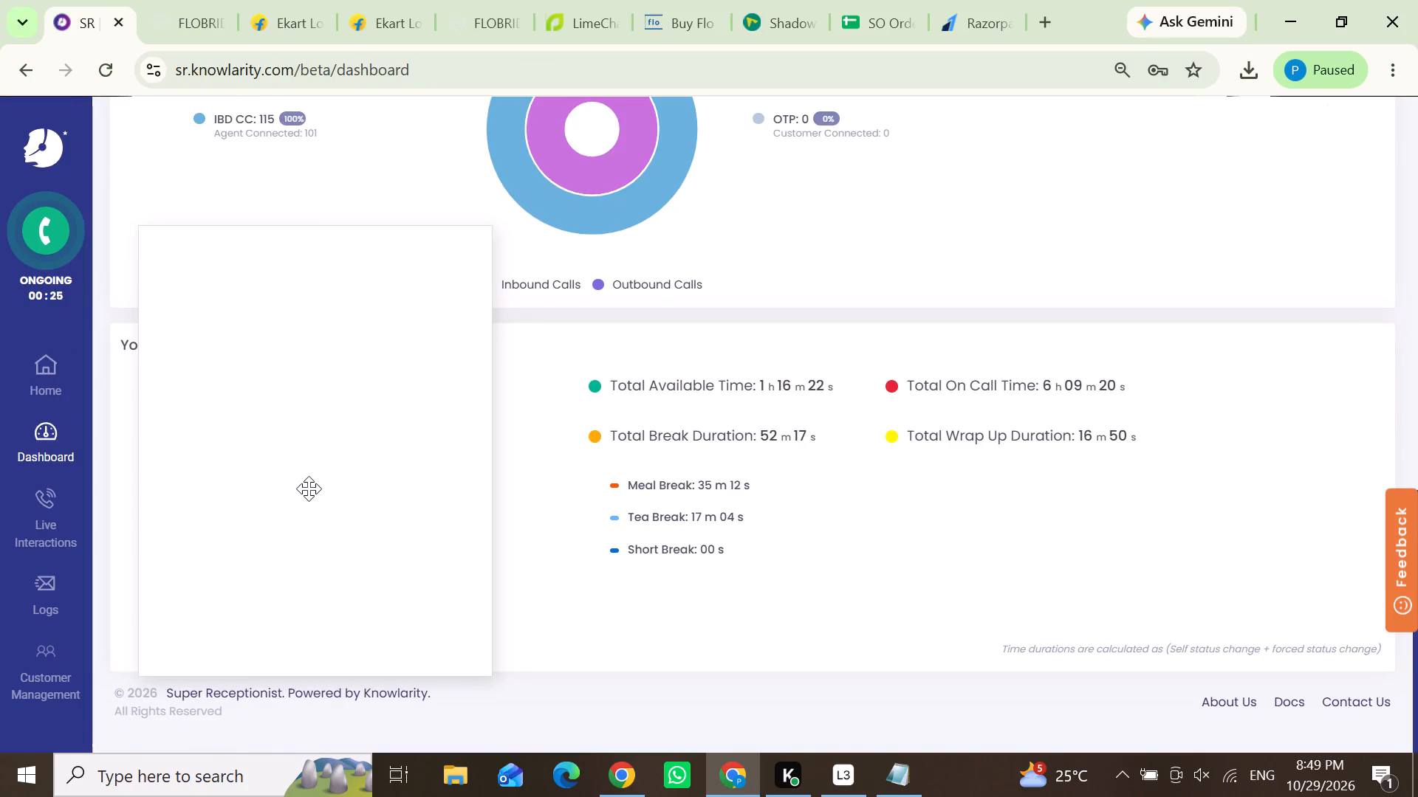
scroll(309, 489, down, 1)
click(290, 546)
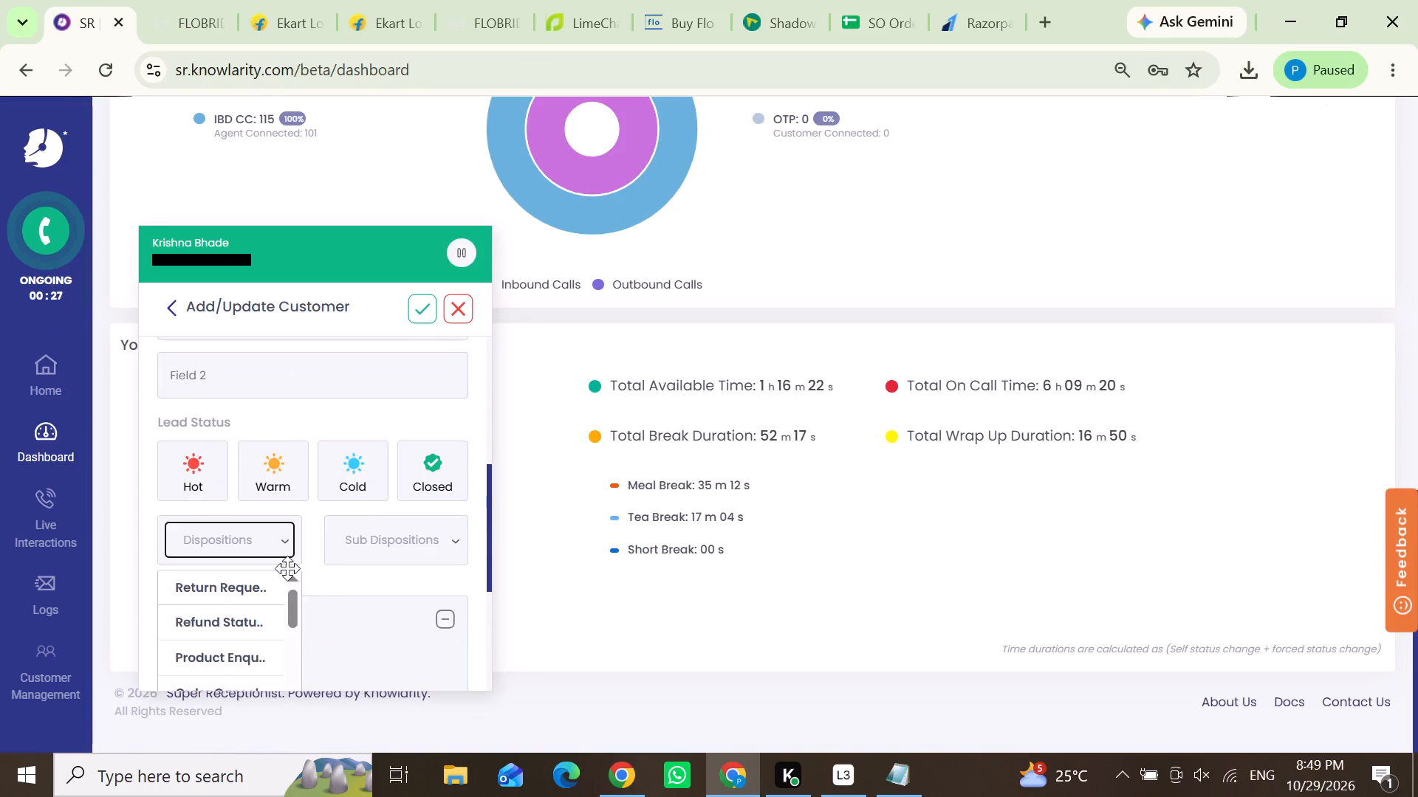
drag(293, 596, 293, 612)
click(210, 658)
click(223, 655)
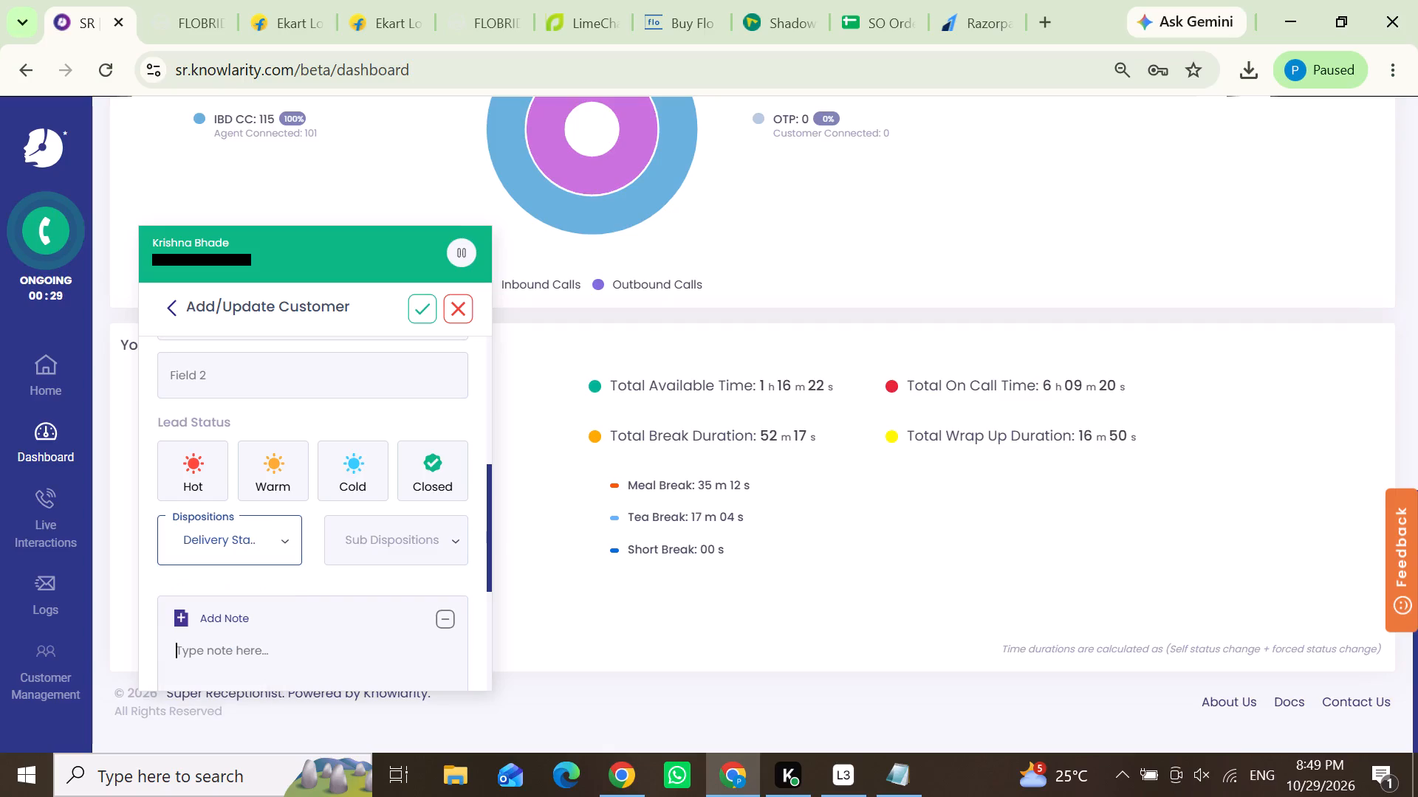
key(ctrl+v)
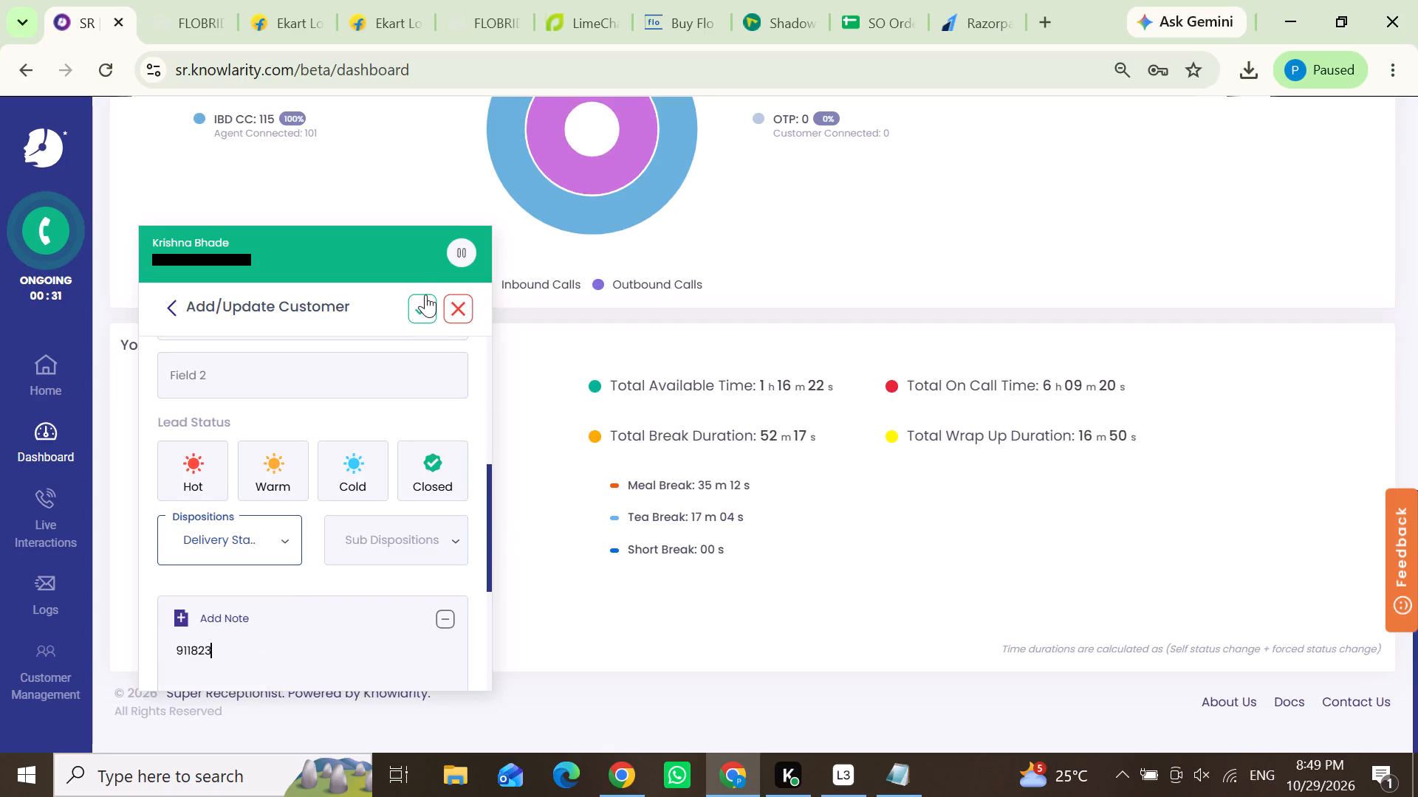
click(425, 294)
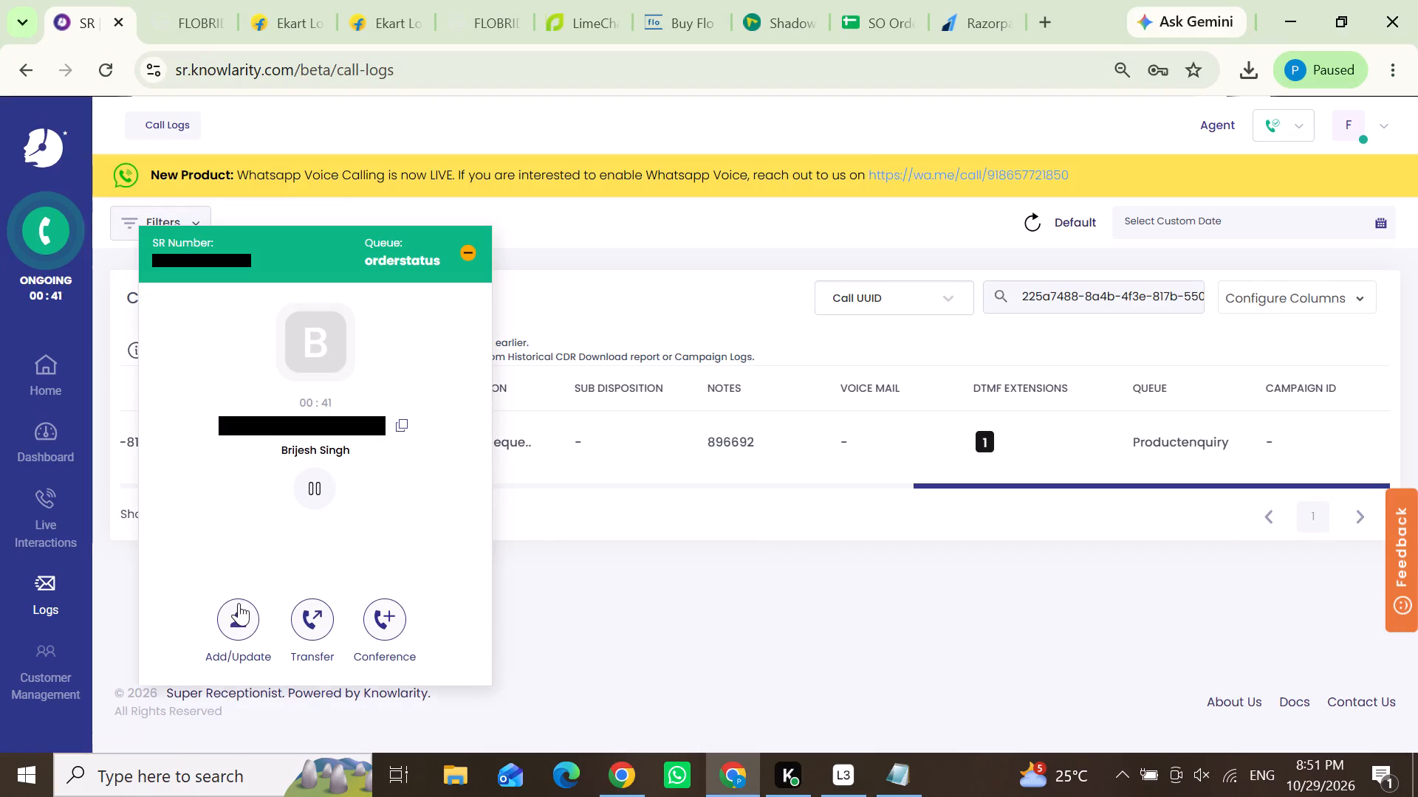
click(238, 604)
scroll(338, 492, down, 1)
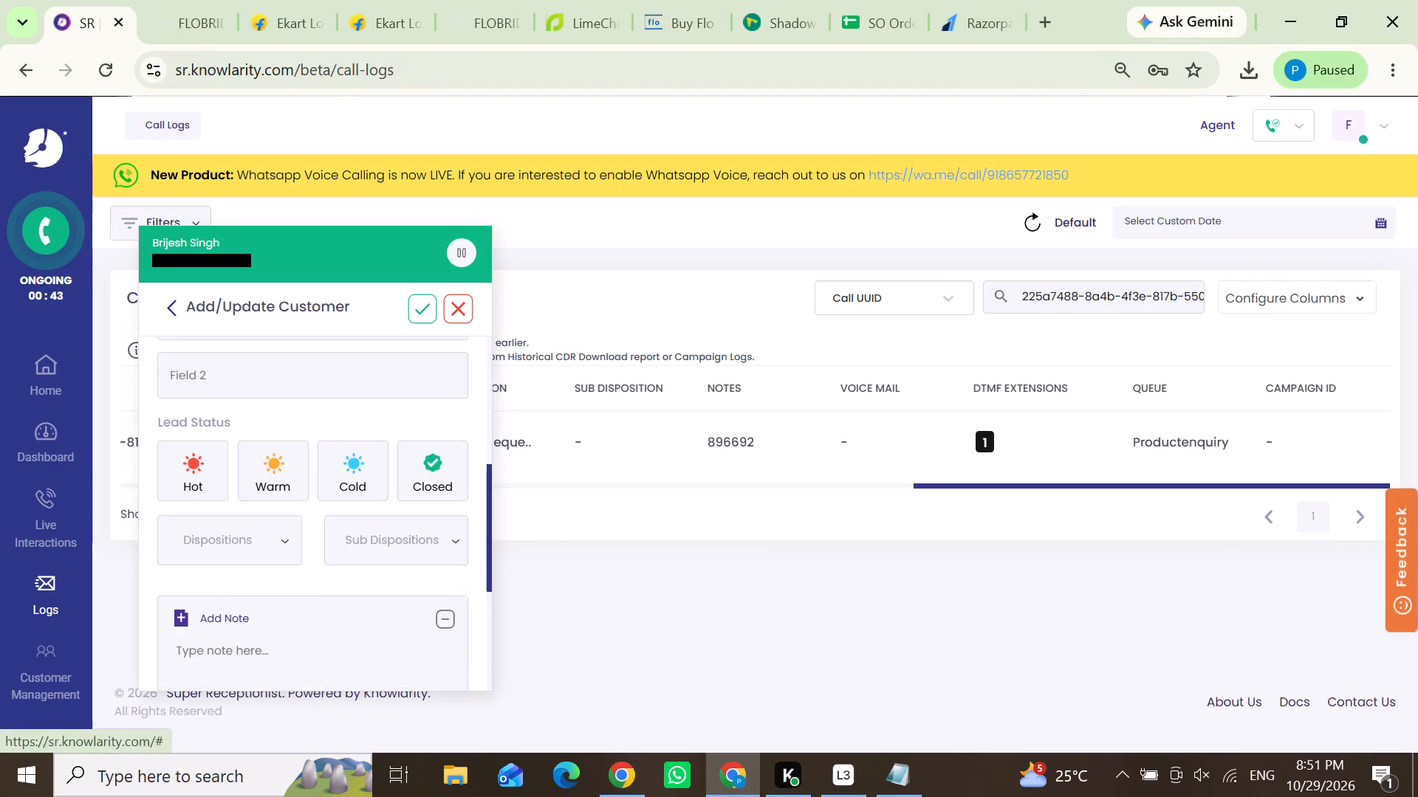
click(273, 550)
drag(290, 593, 287, 721)
click(203, 608)
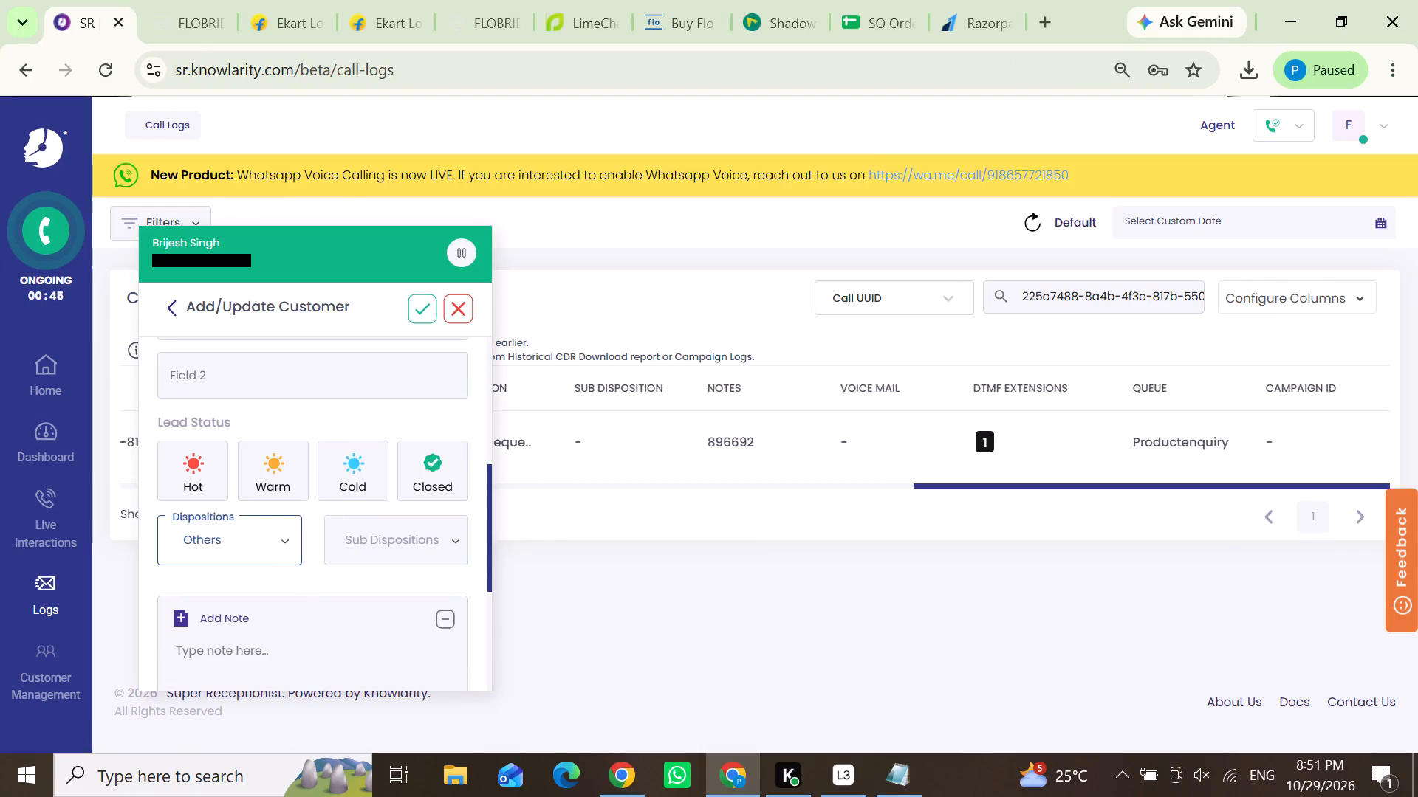
click(419, 306)
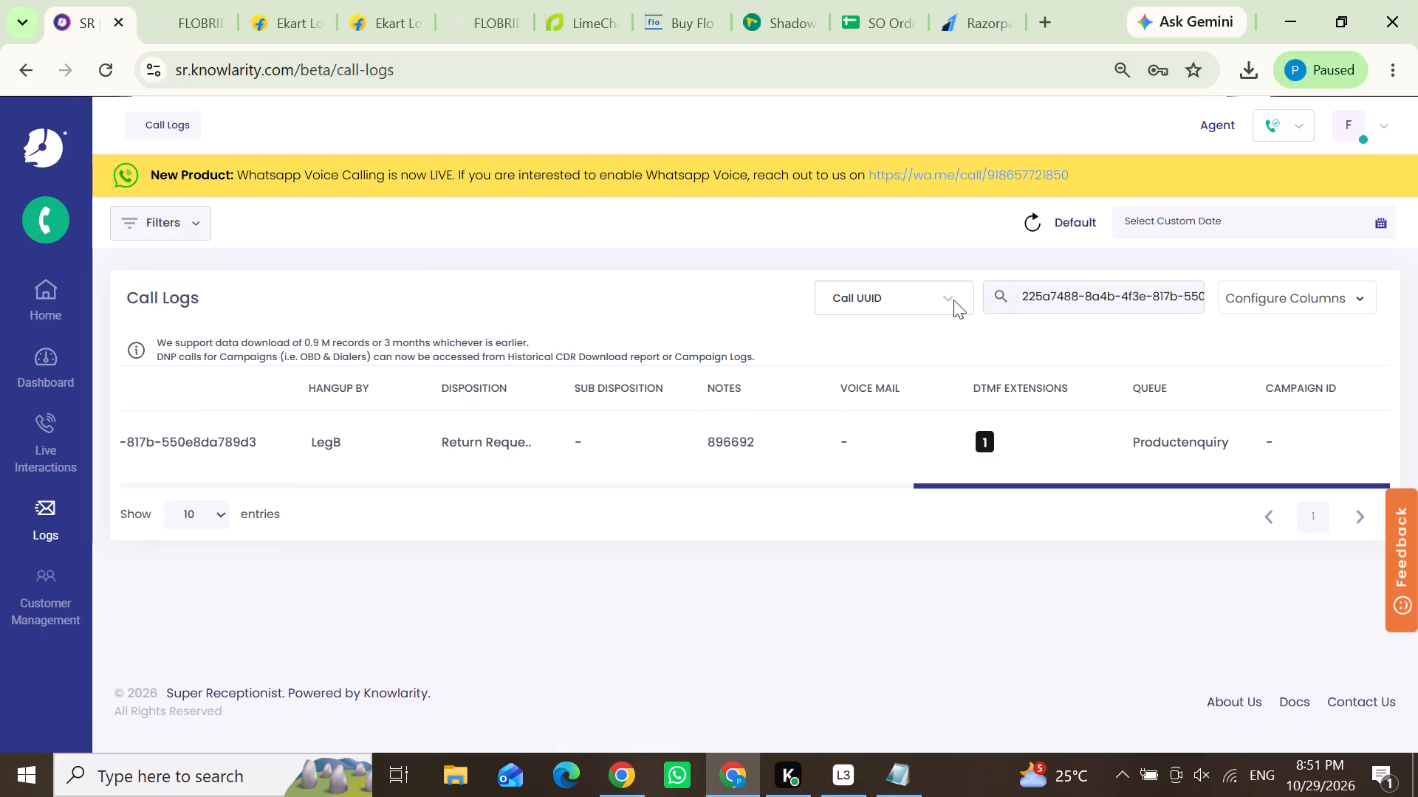
click(1020, 294)
drag(1023, 295, 1256, 295)
key(BackSpace)
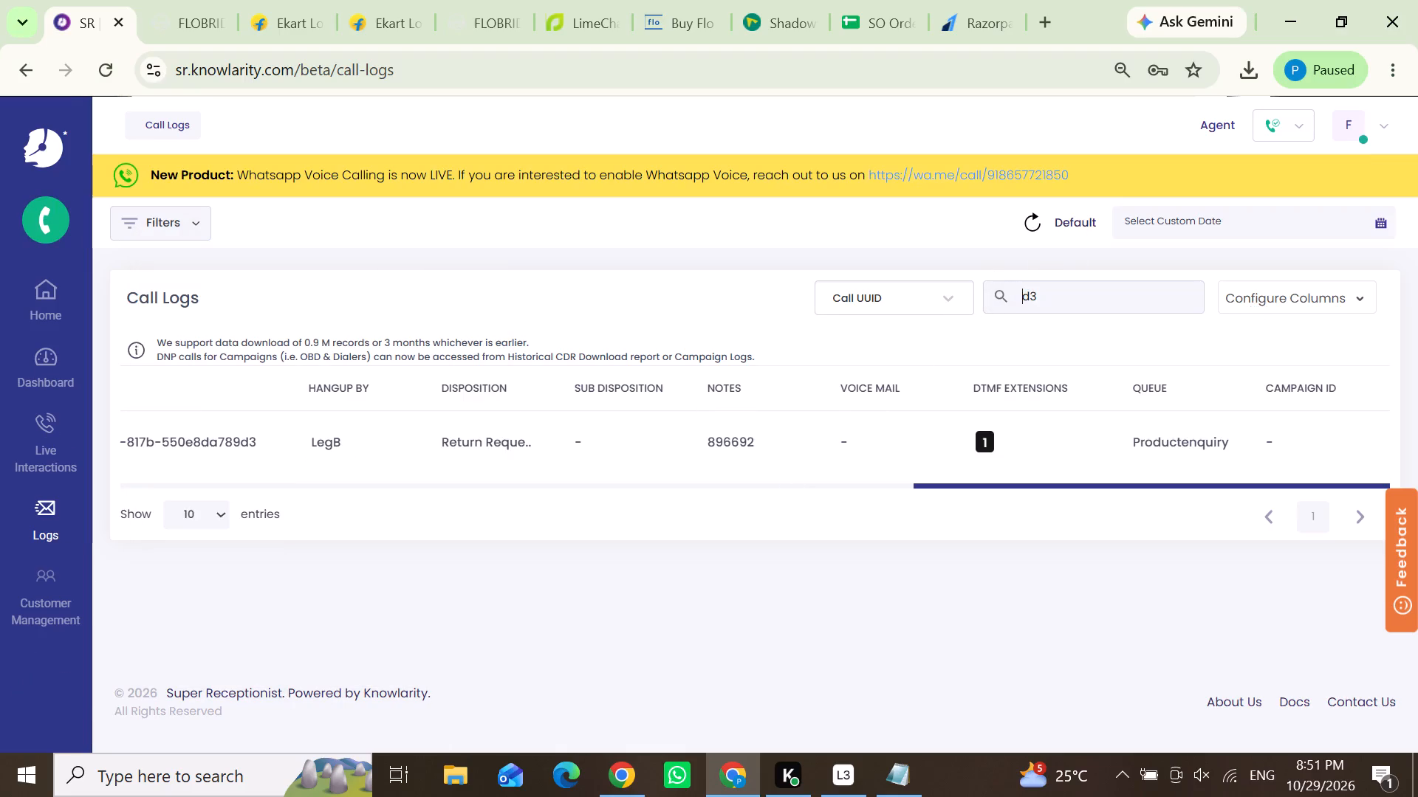
click(1084, 291)
key(BackSpace)
key(BackSpace)
key(BackSpace)
key(BackSpace)
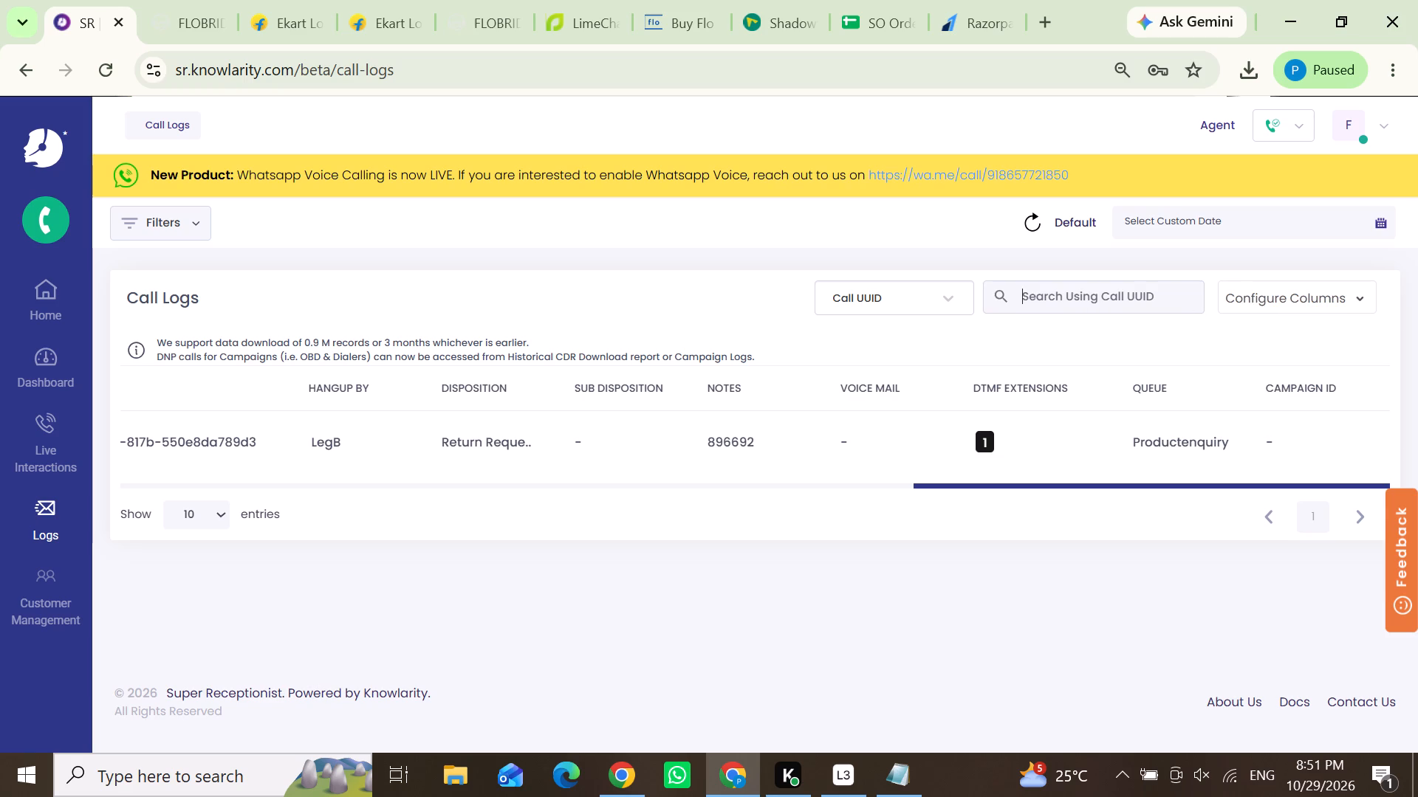
click(626, 772)
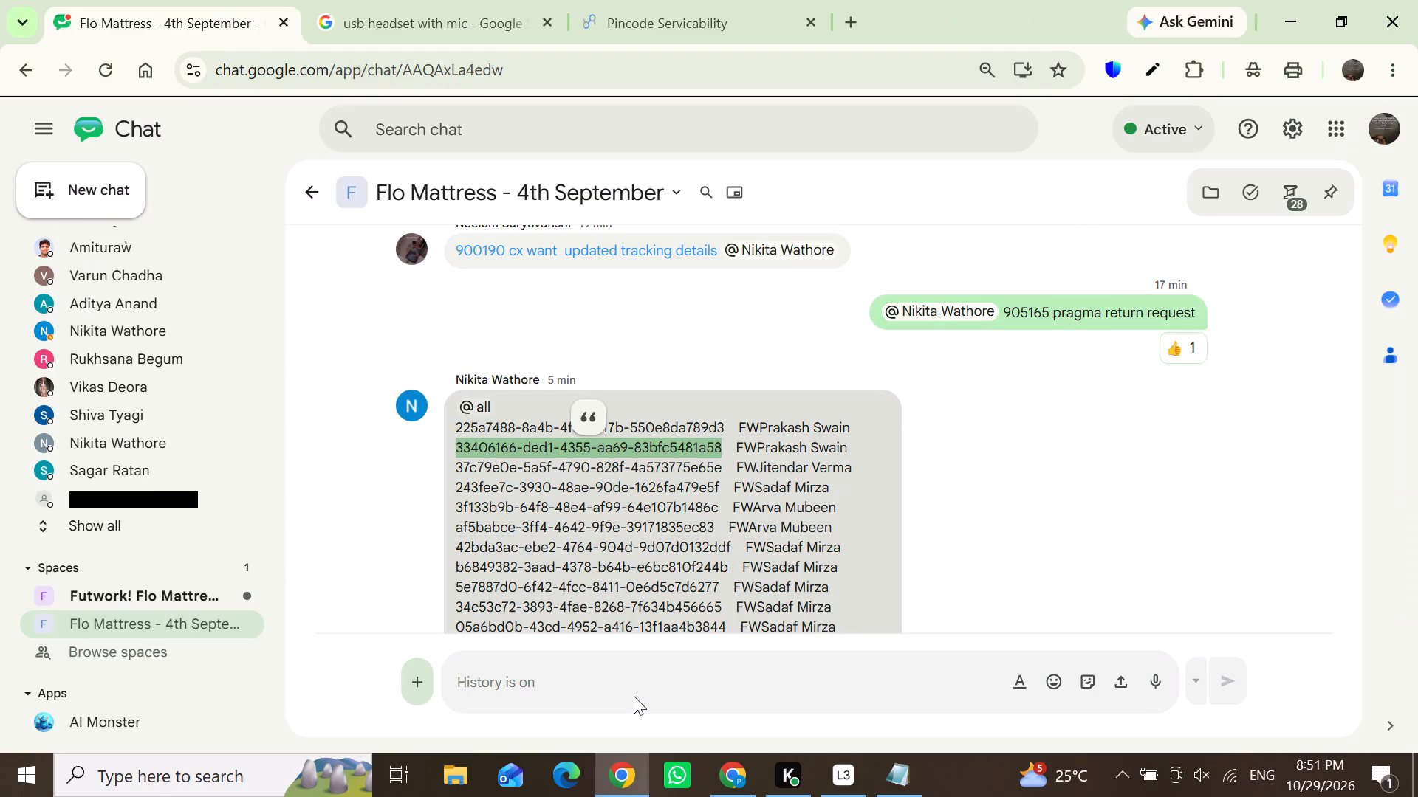
key(ctrl+c)
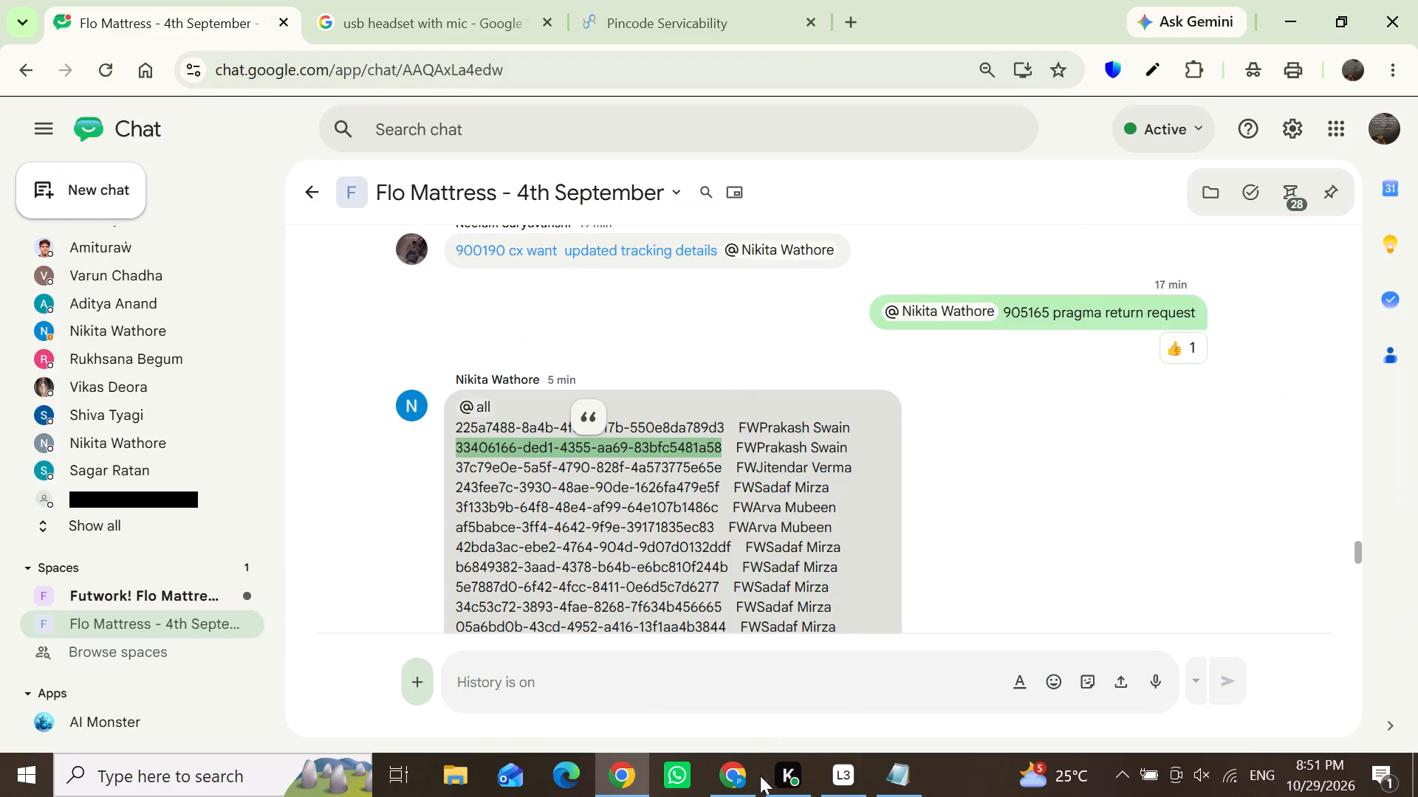
click(746, 776)
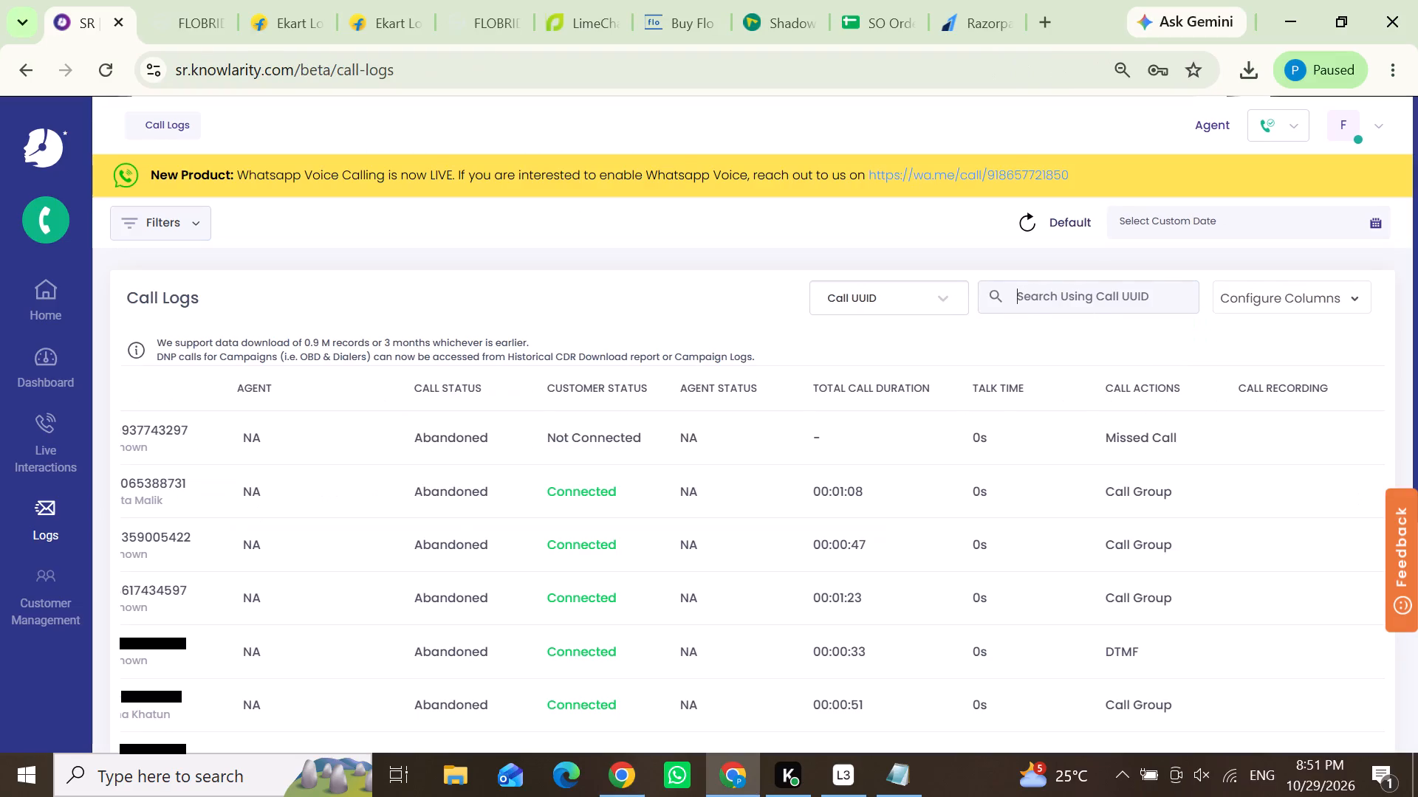
key(ctrl+v)
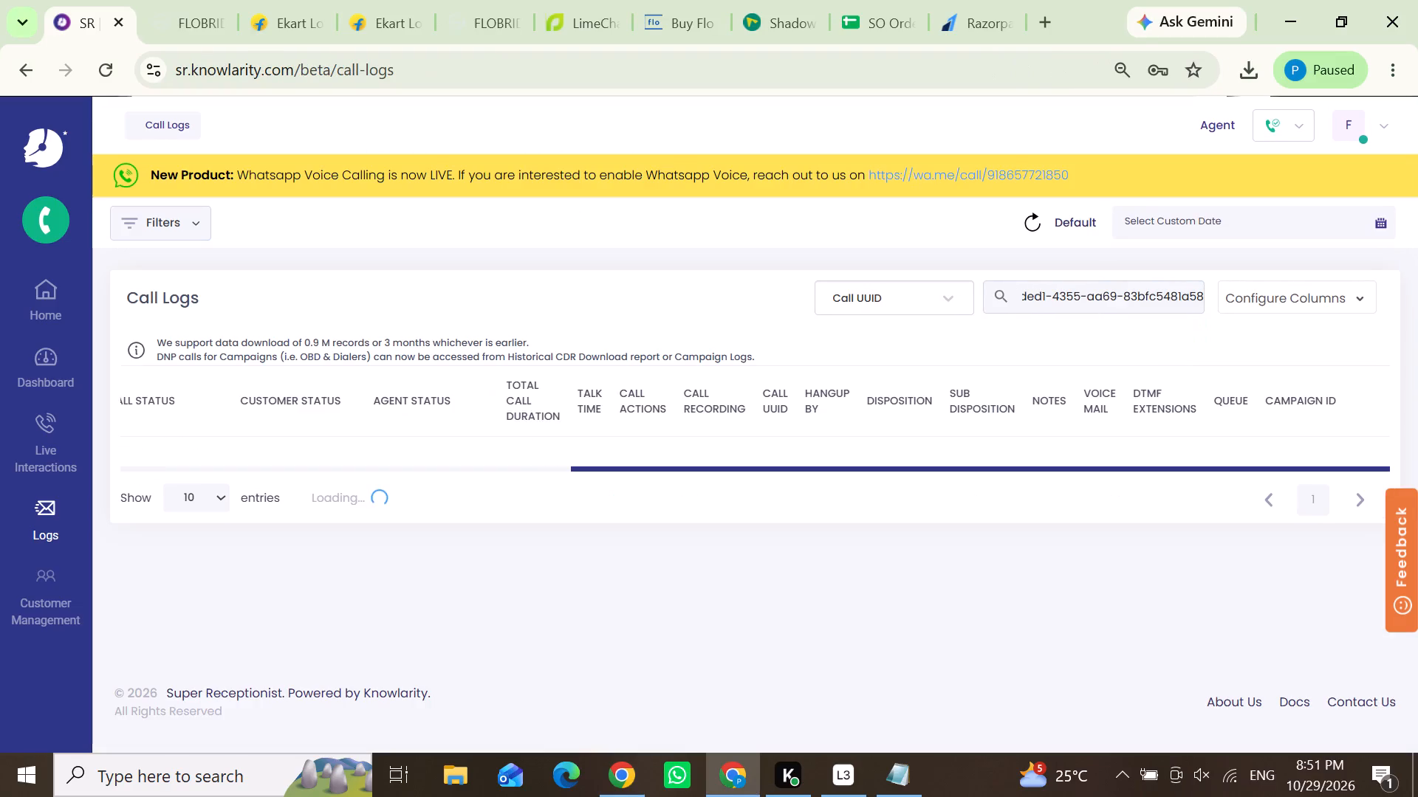
Set the disposition to Product Enquiry in the found call's customer record, save it, and refresh the call logs.
drag(606, 488, 699, 487)
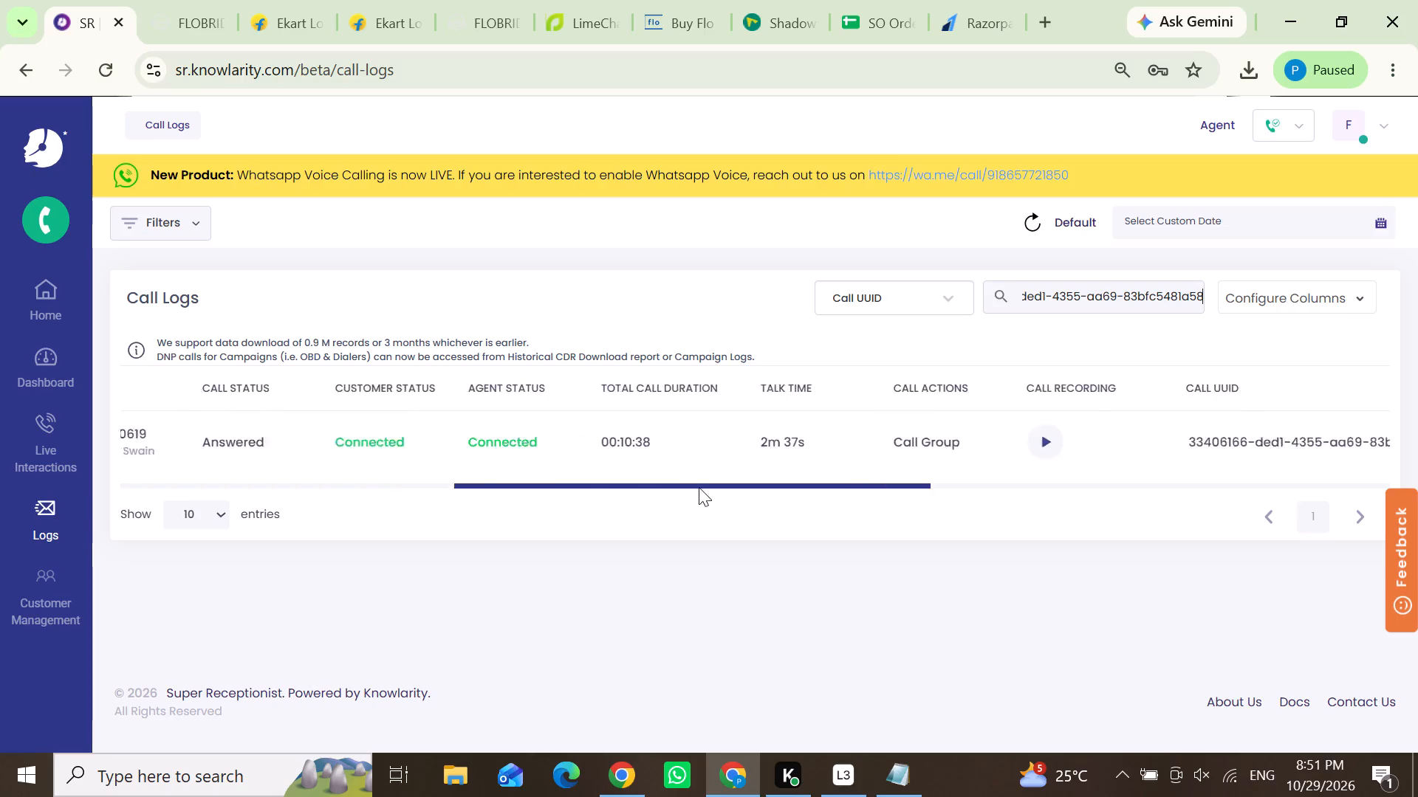
drag(699, 487, 1204, 480)
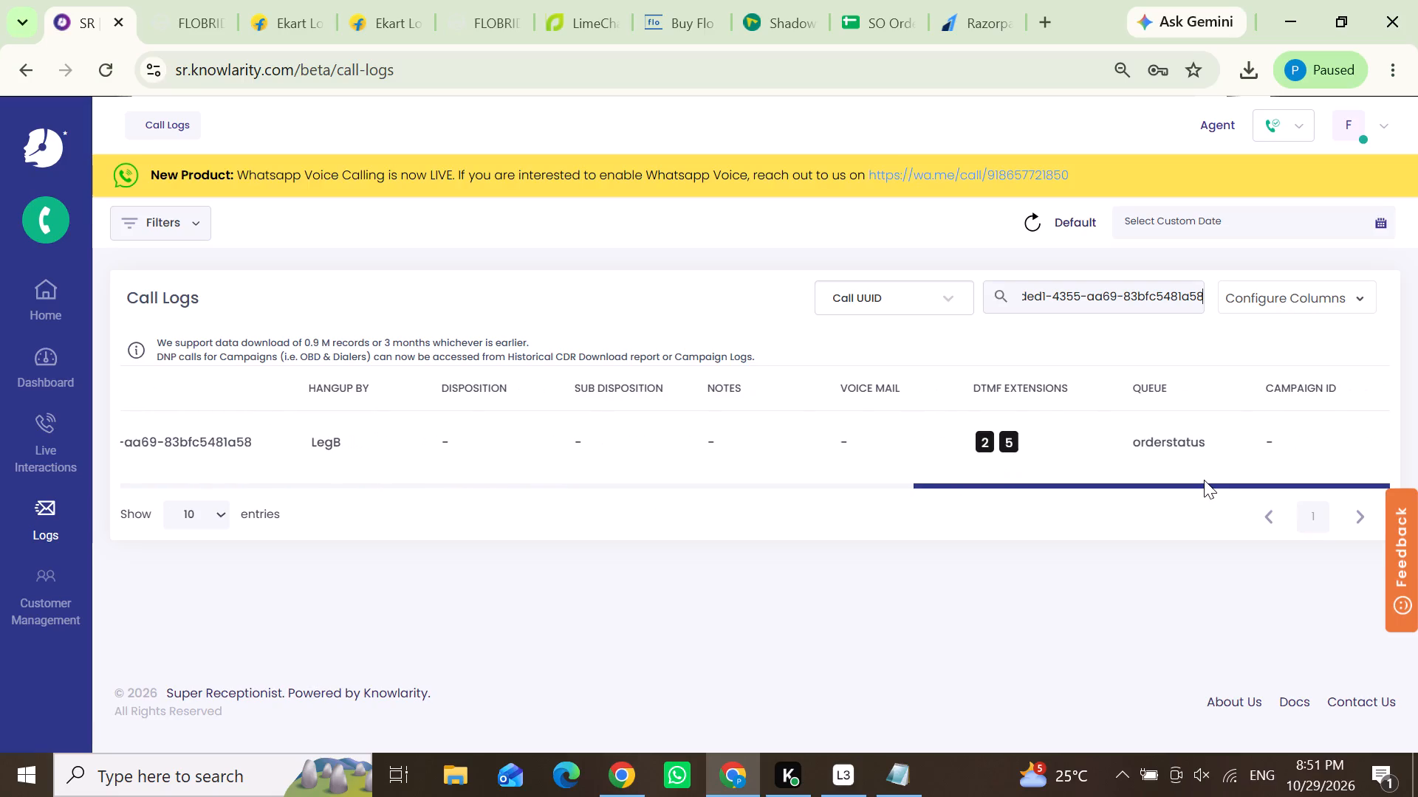
drag(1204, 480, 273, 497)
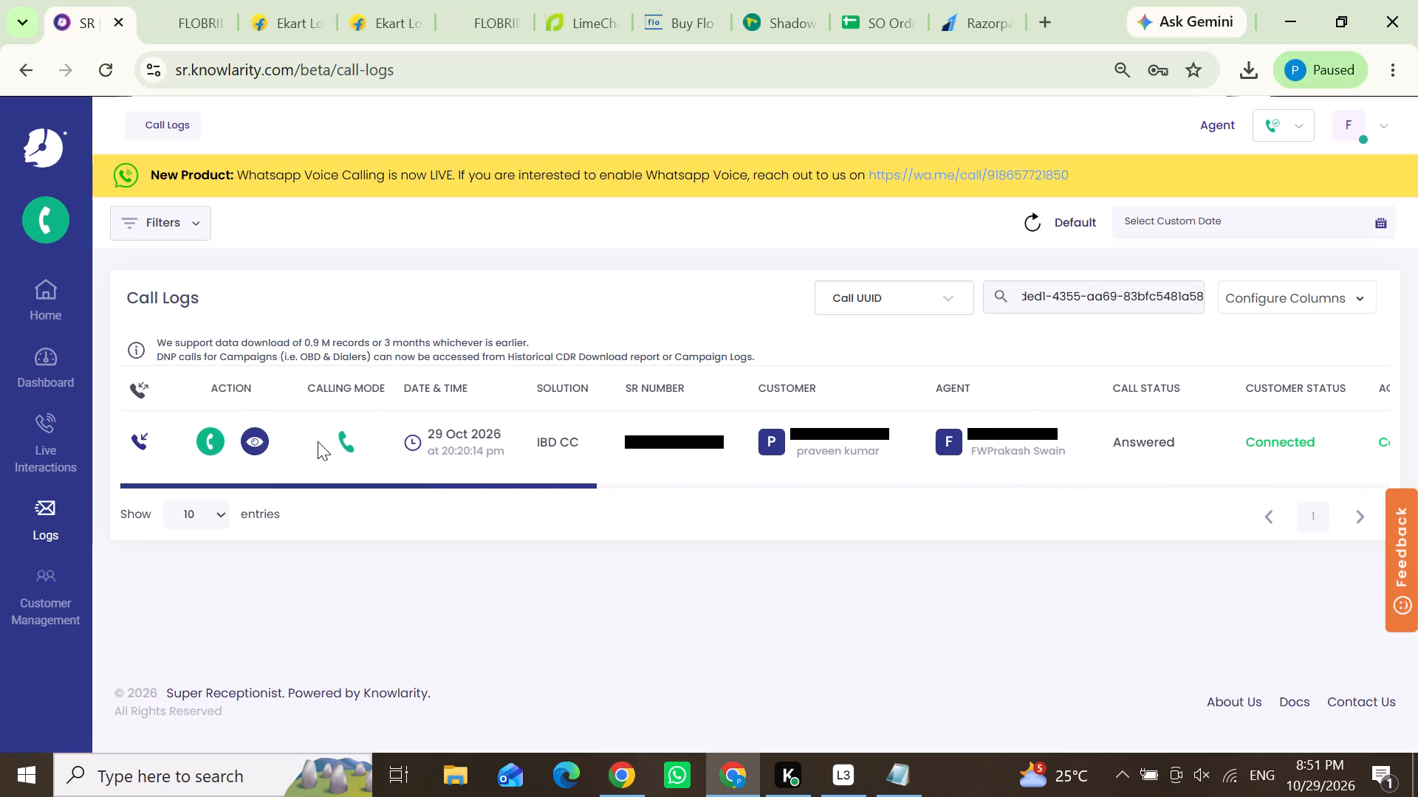
click(258, 440)
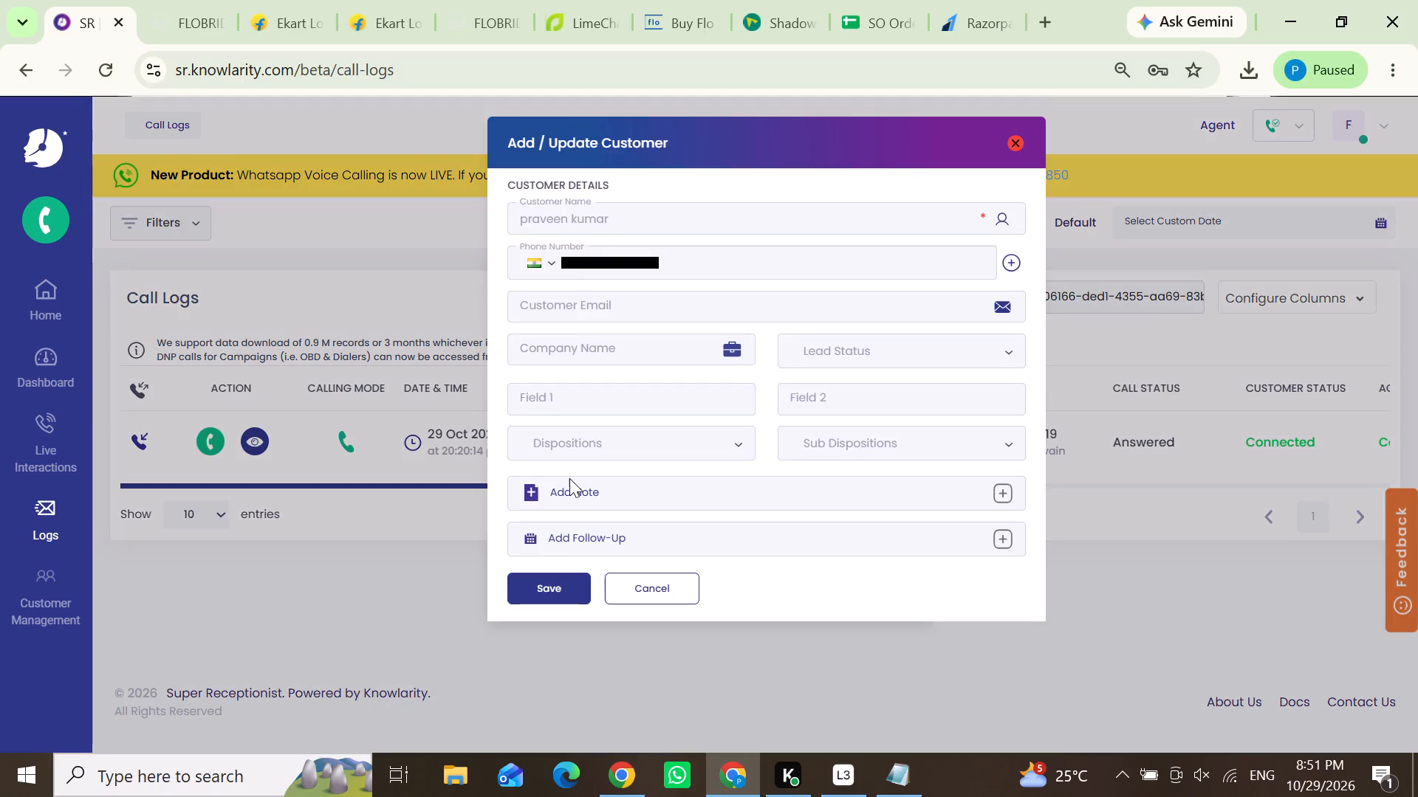
click(583, 451)
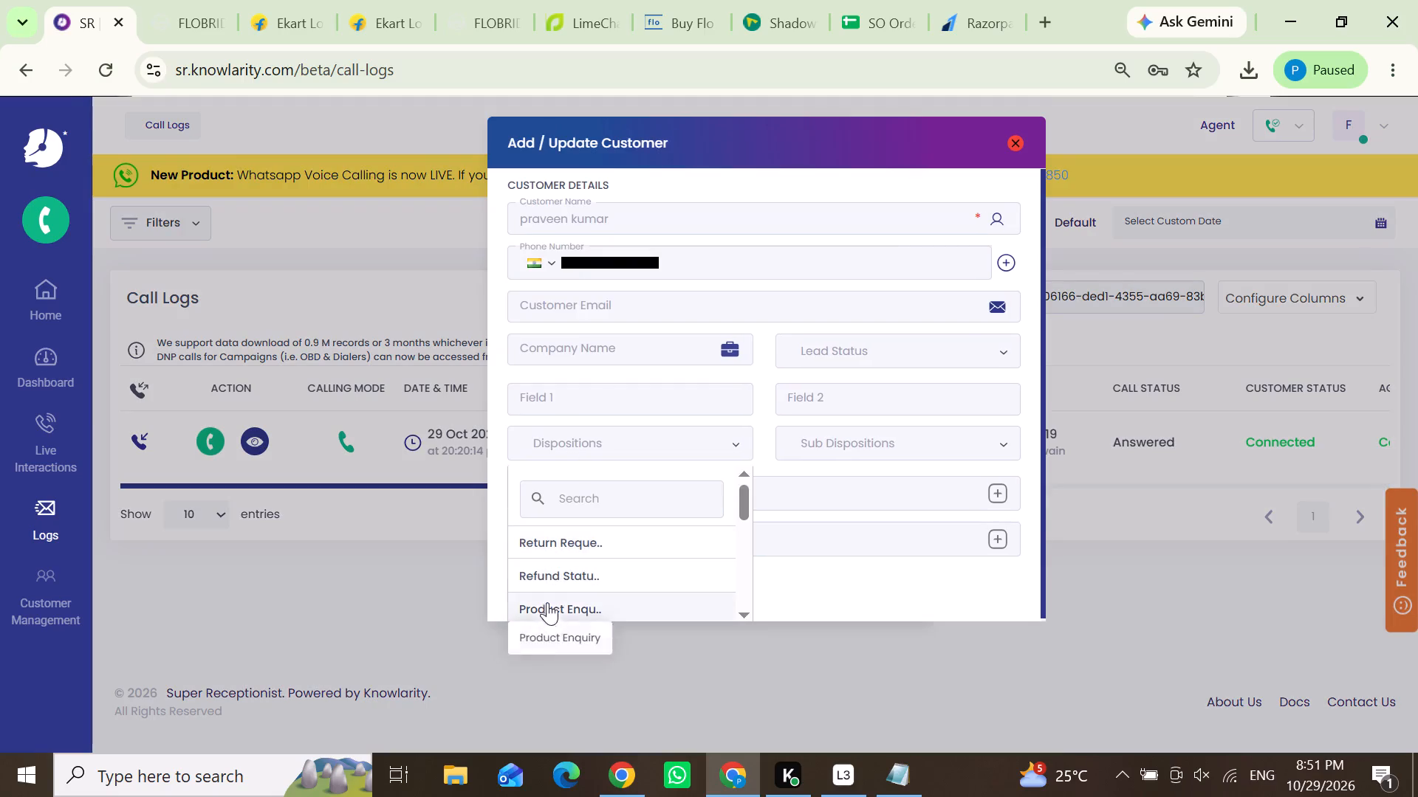
click(547, 601)
click(542, 588)
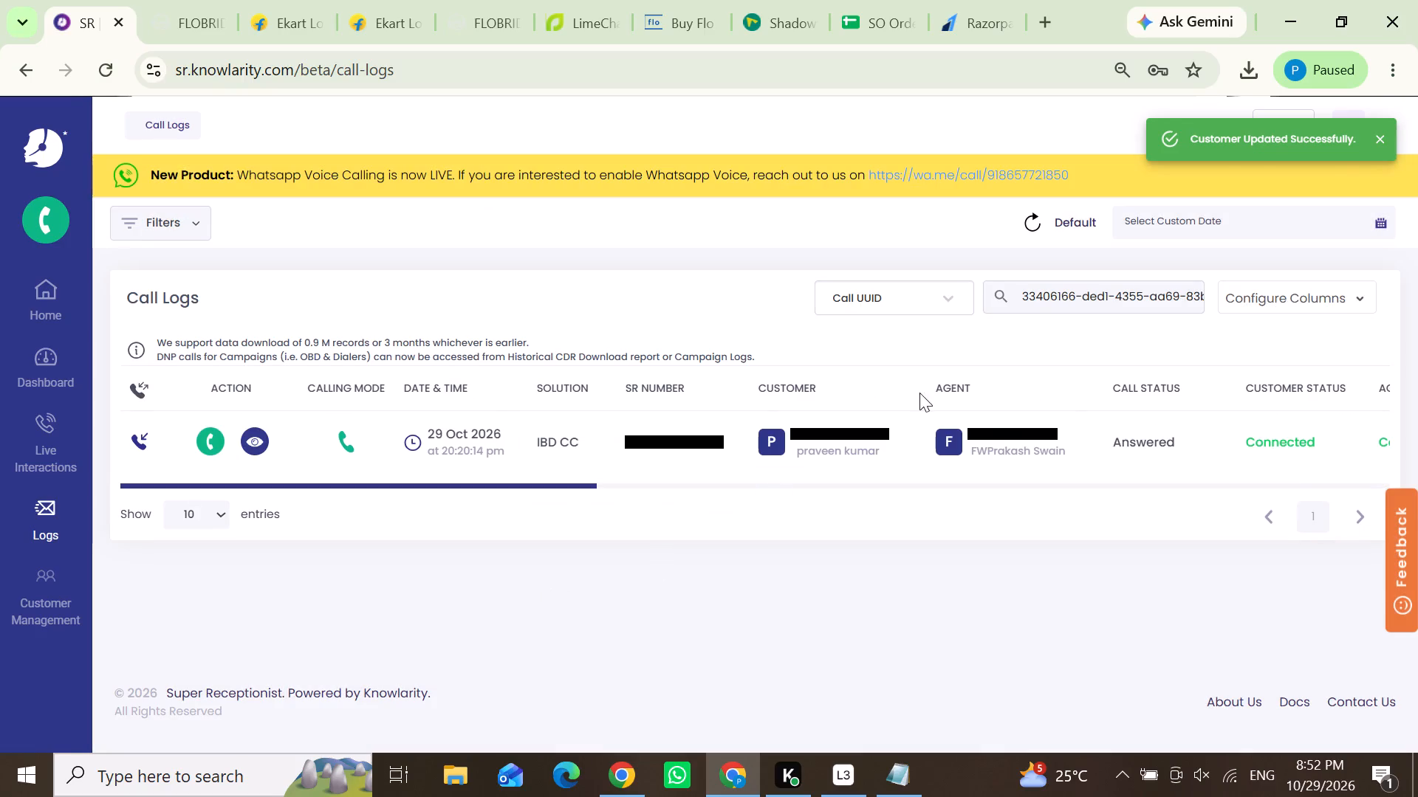
click(1061, 225)
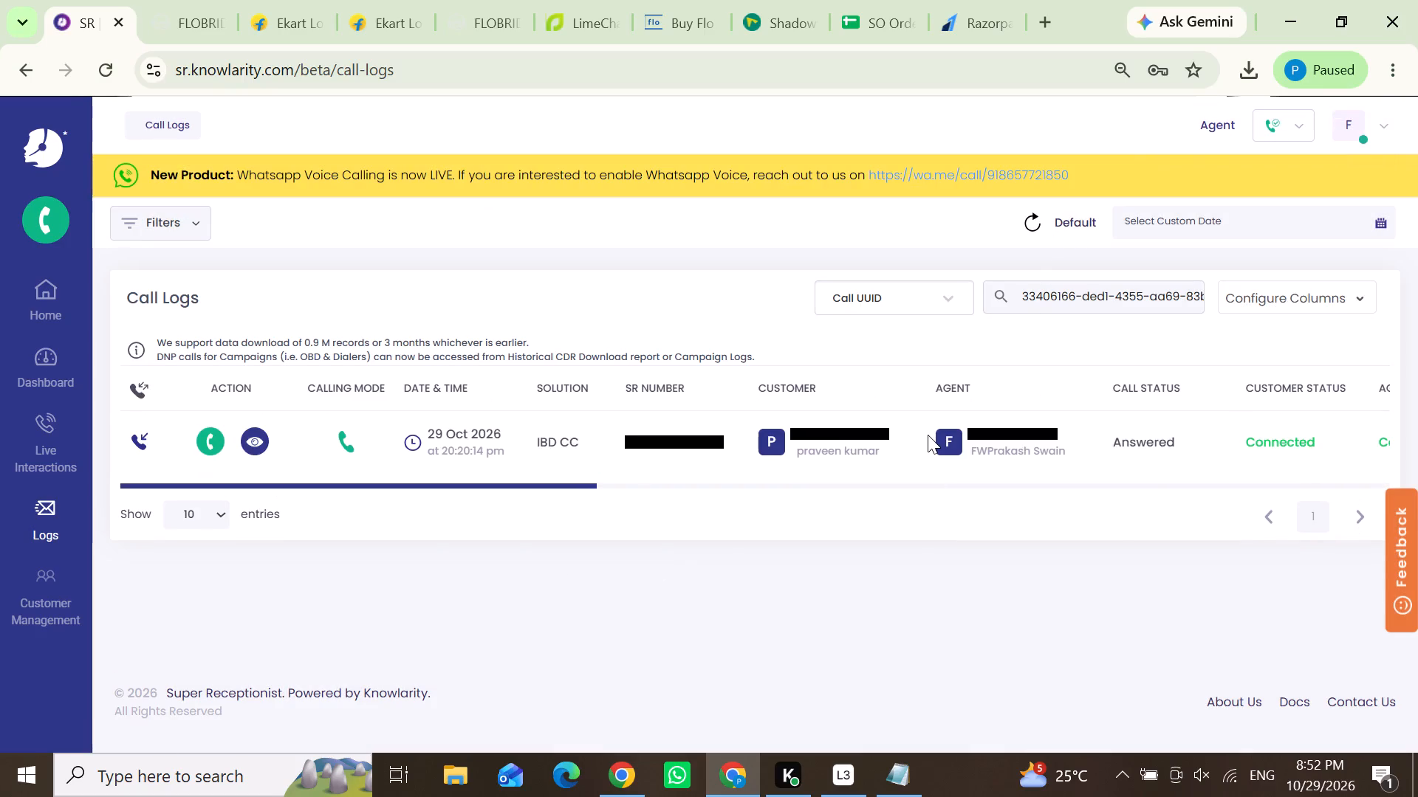
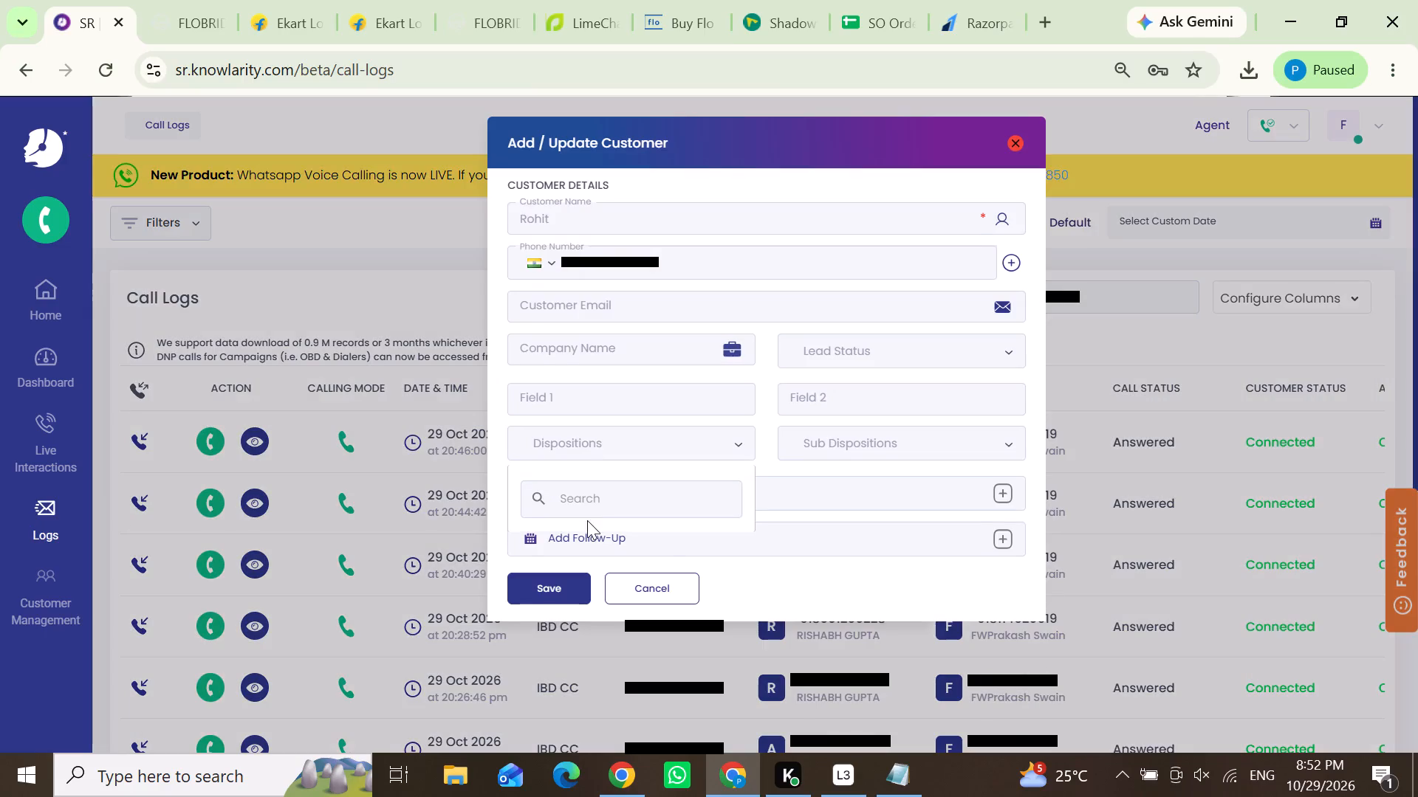
Set the disposition to Delivery Status in Rohit's customer record and save it.
drag(744, 495, 744, 511)
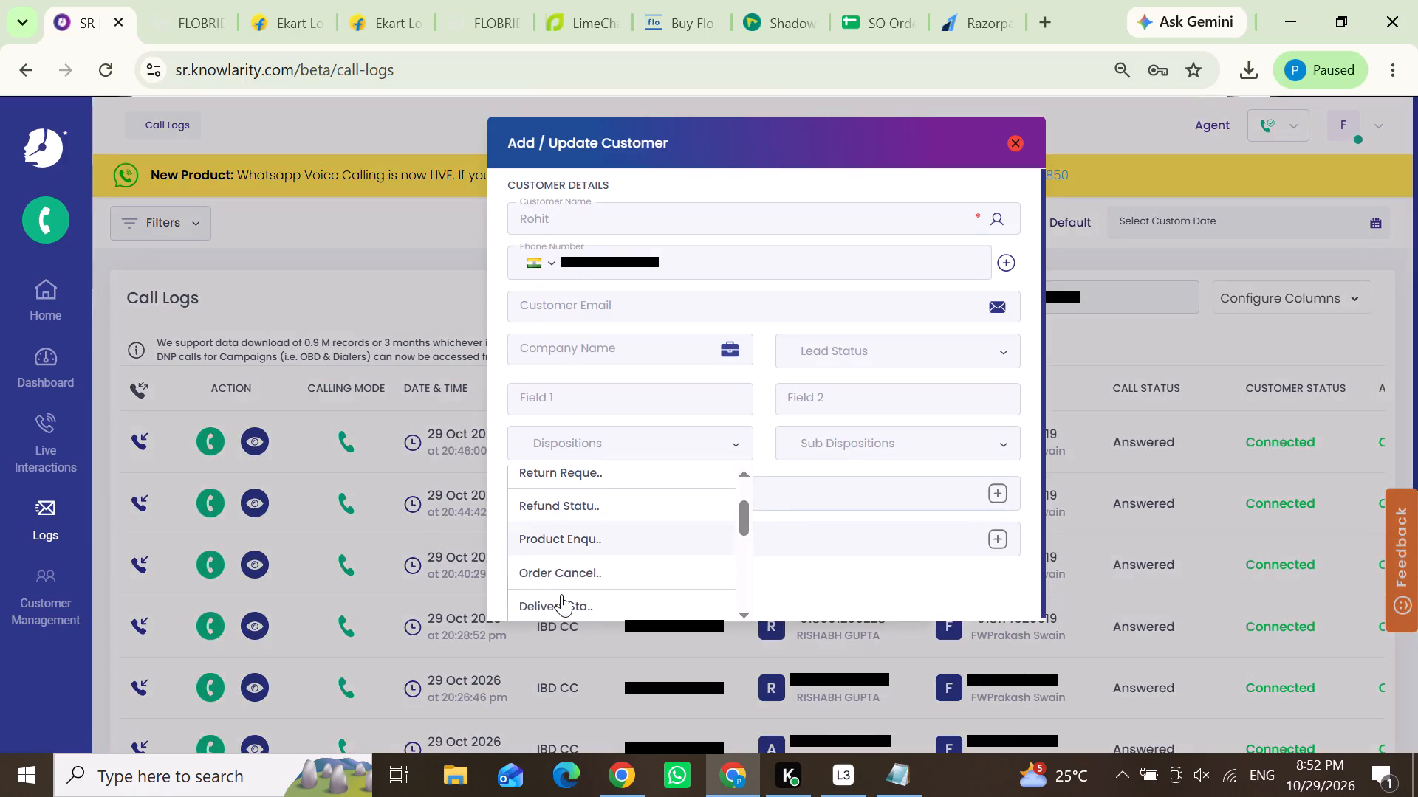
click(561, 594)
click(555, 588)
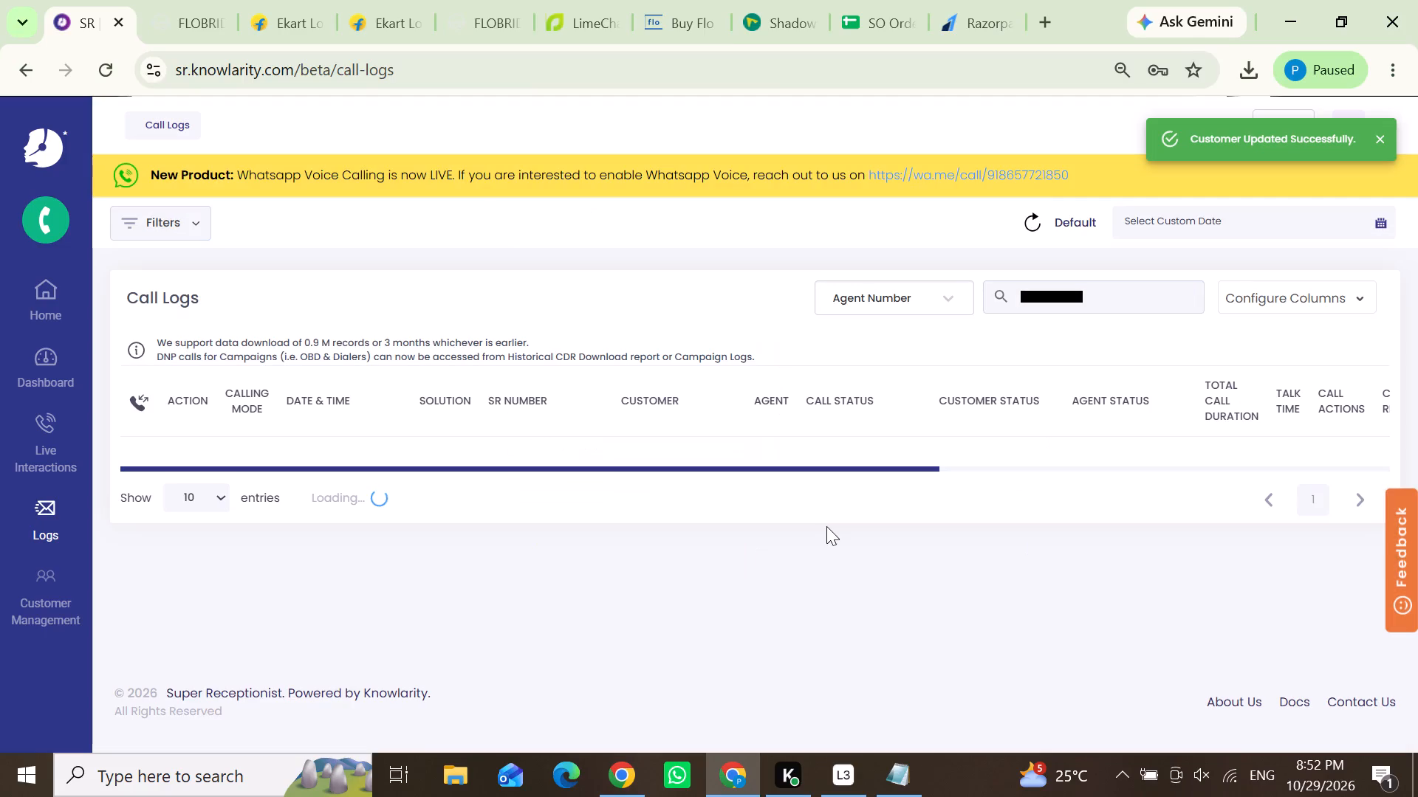
Change the number of call log entries shown per page and check the Disposition column for calls lacking a disposition.
scroll(487, 580, down, 3)
click(213, 632)
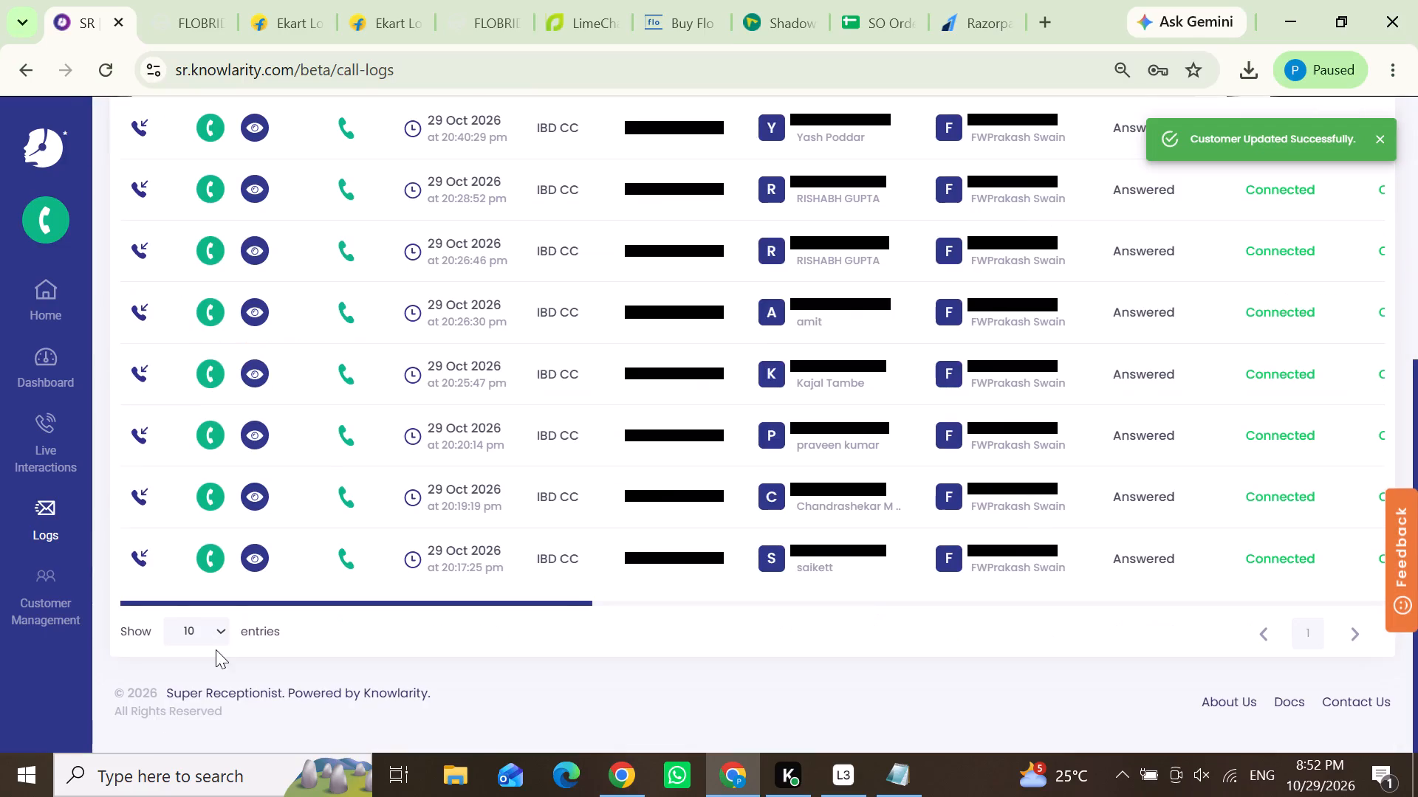
click(191, 714)
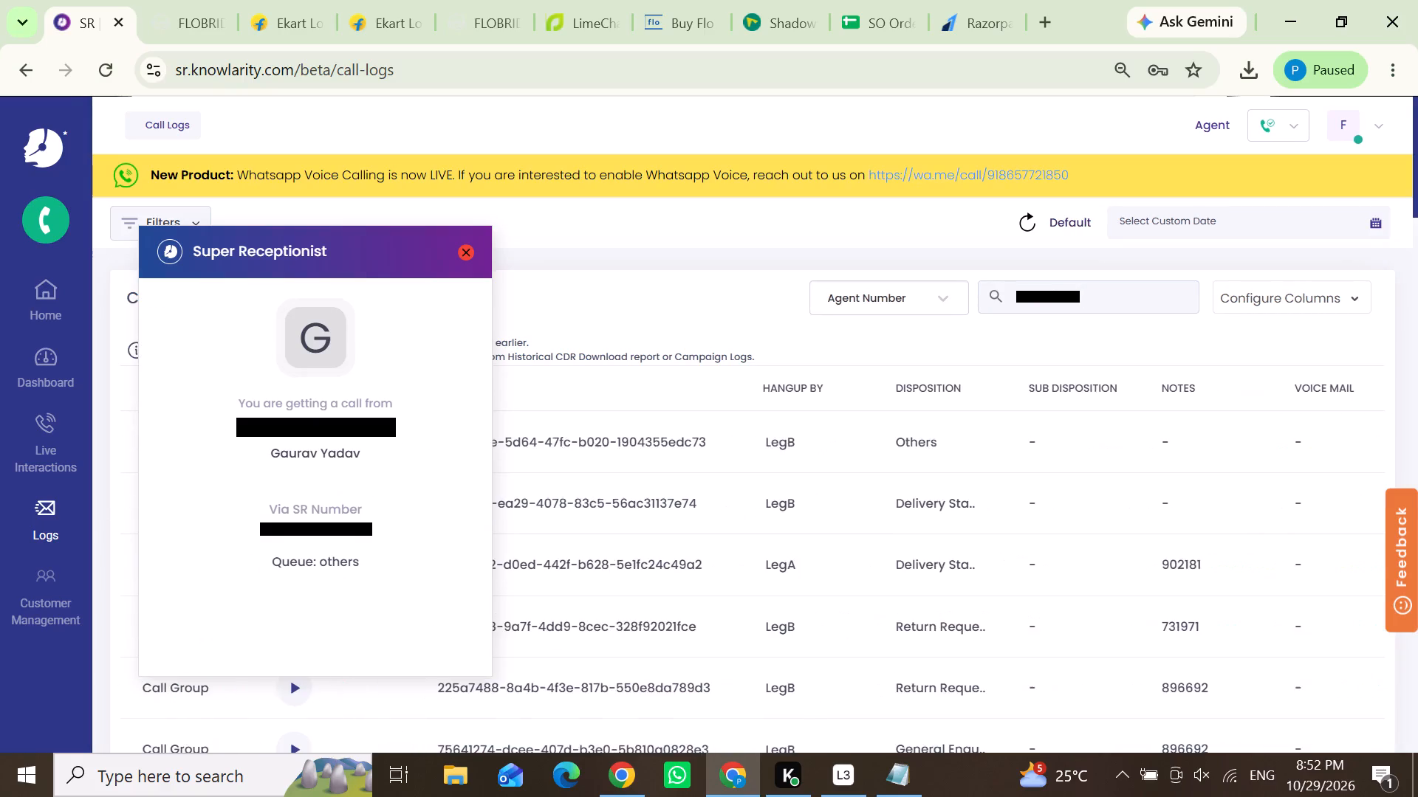
drag(1415, 165, 1417, 182)
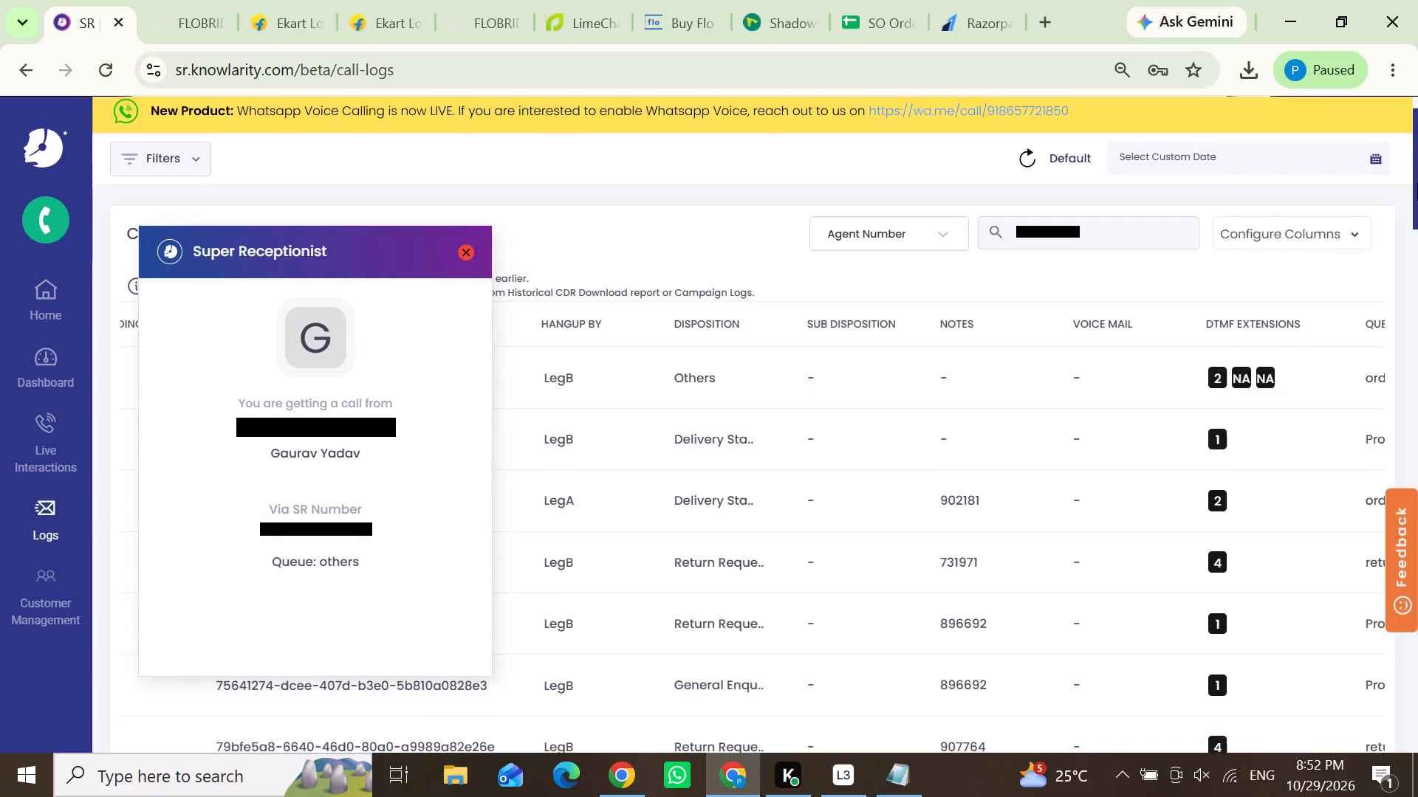
drag(1417, 182, 1417, 288)
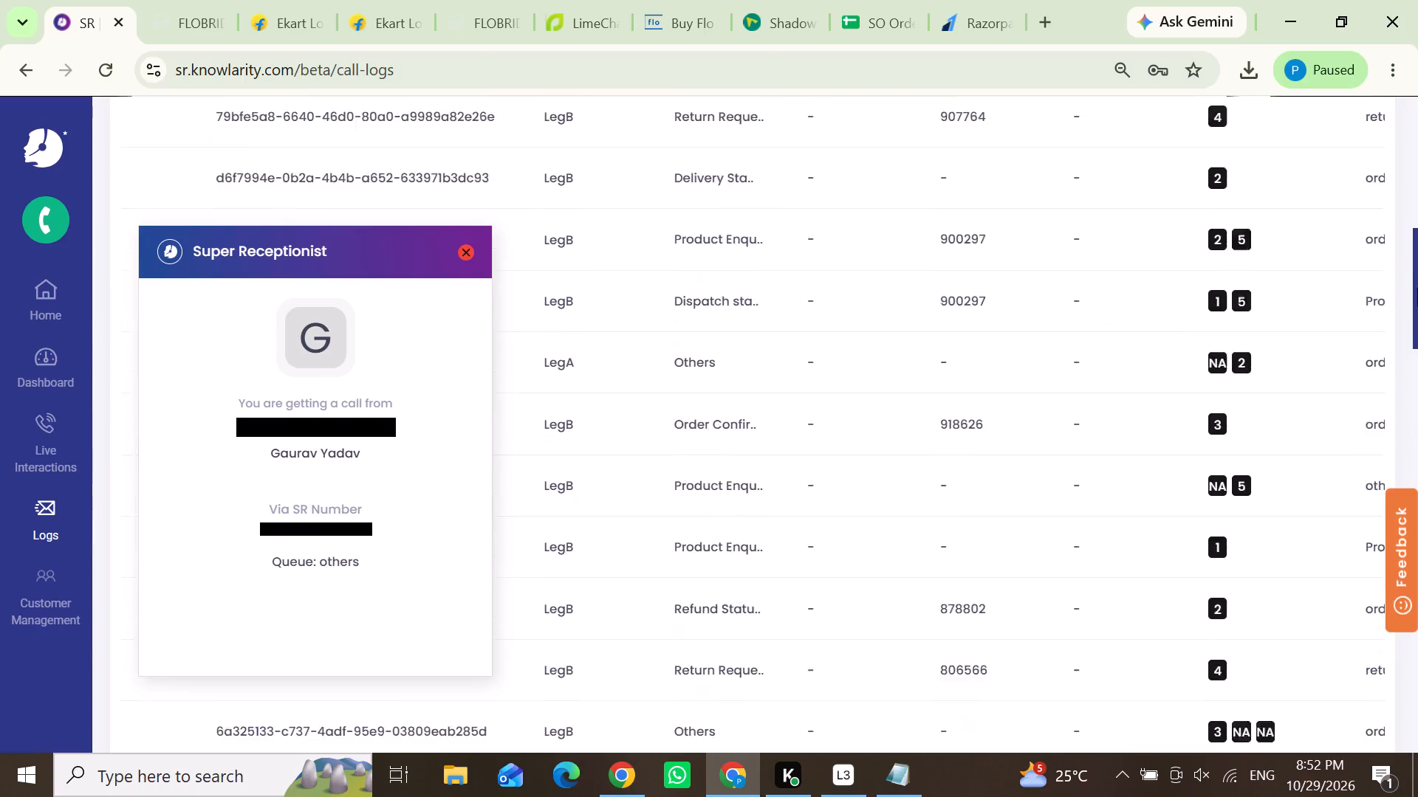
drag(1417, 288, 1417, 480)
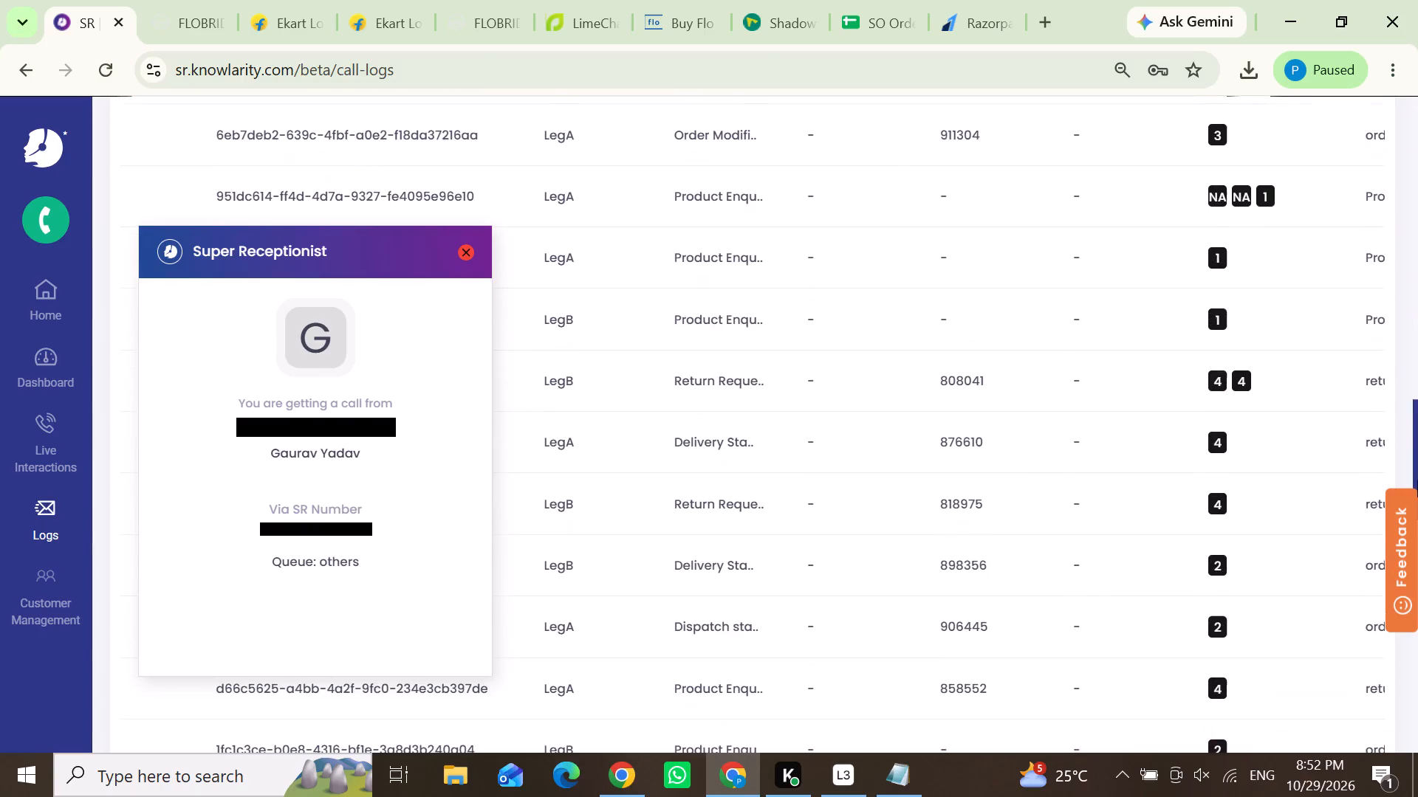
drag(1417, 480, 1363, 68)
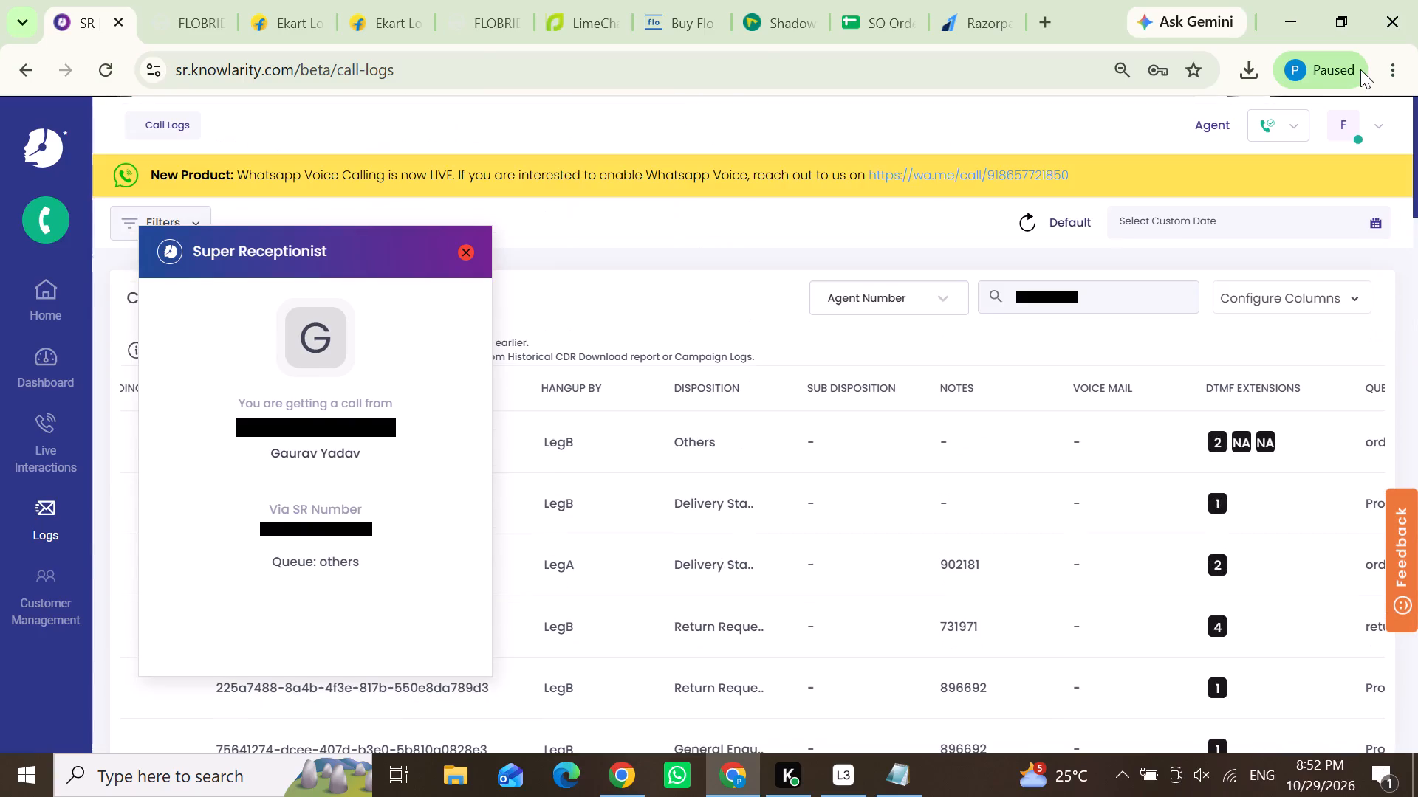
drag(426, 429, 229, 435)
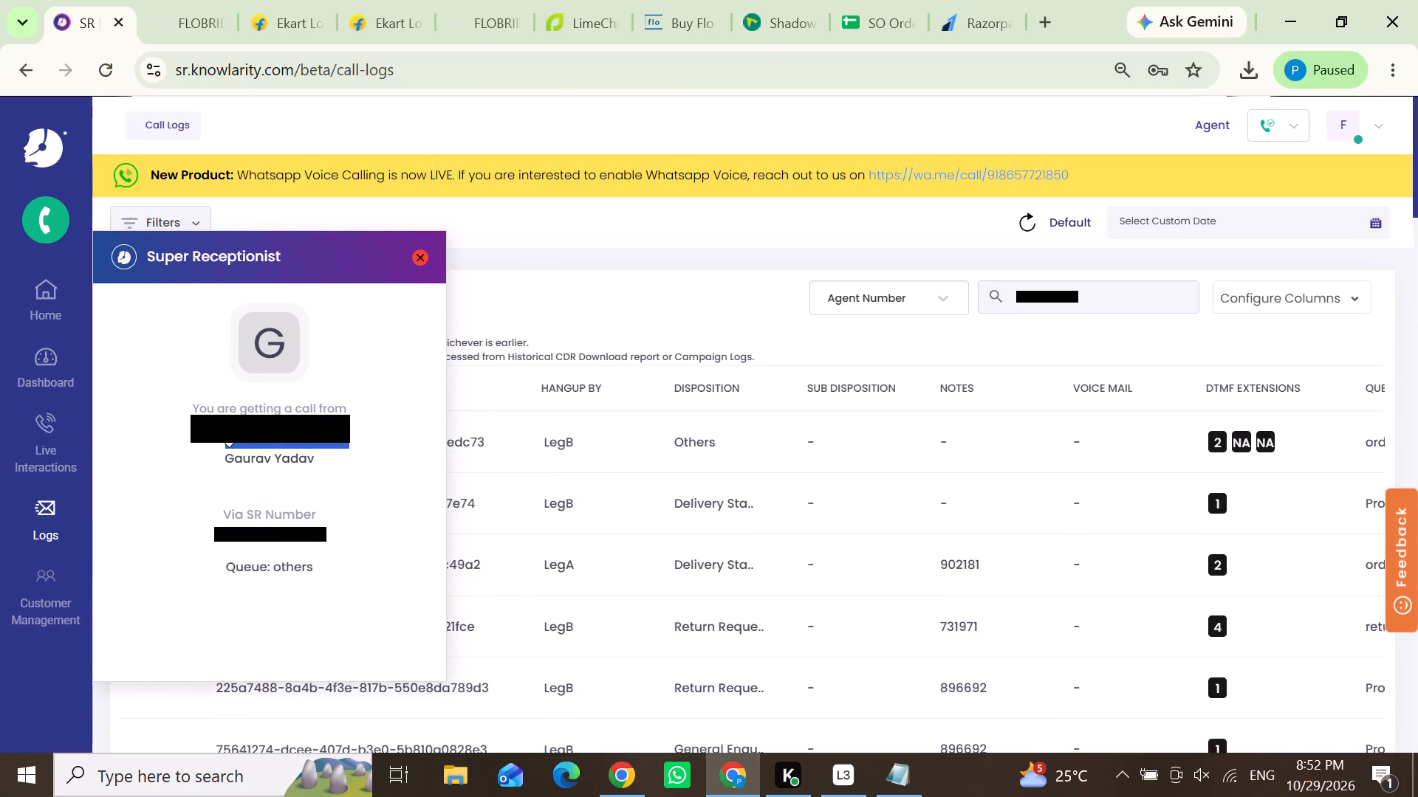
key(ctrl+c)
click(193, 0)
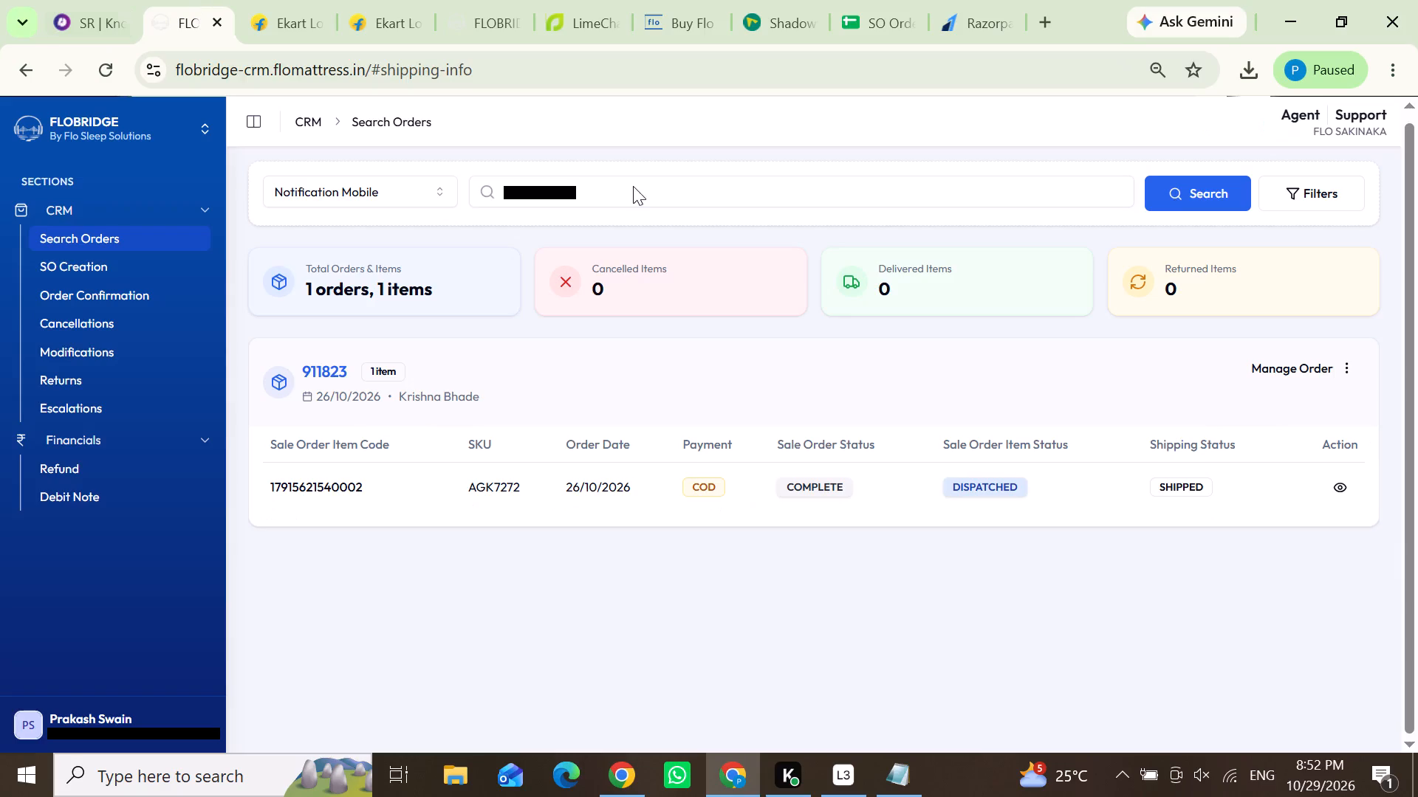
drag(634, 186, 490, 191)
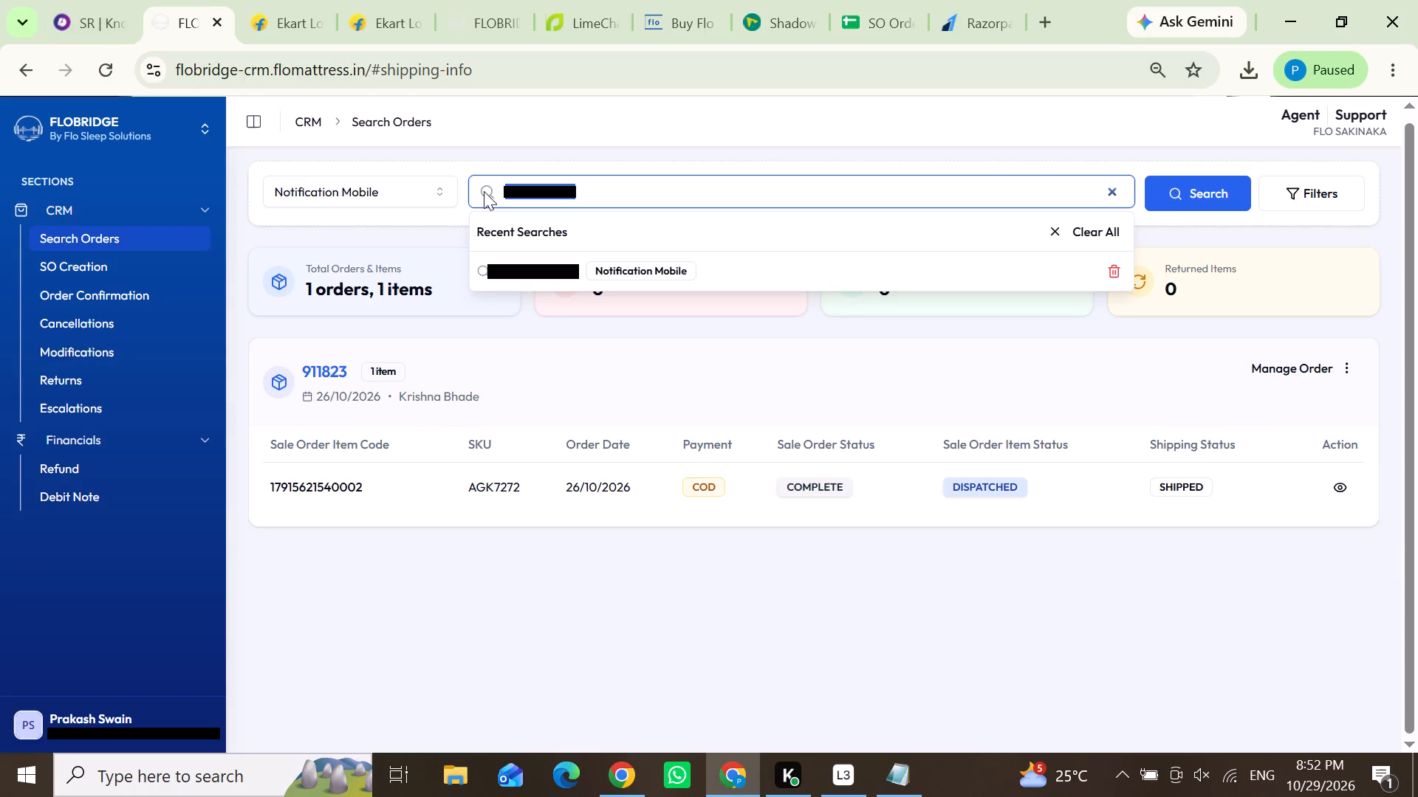
key(ctrl+v)
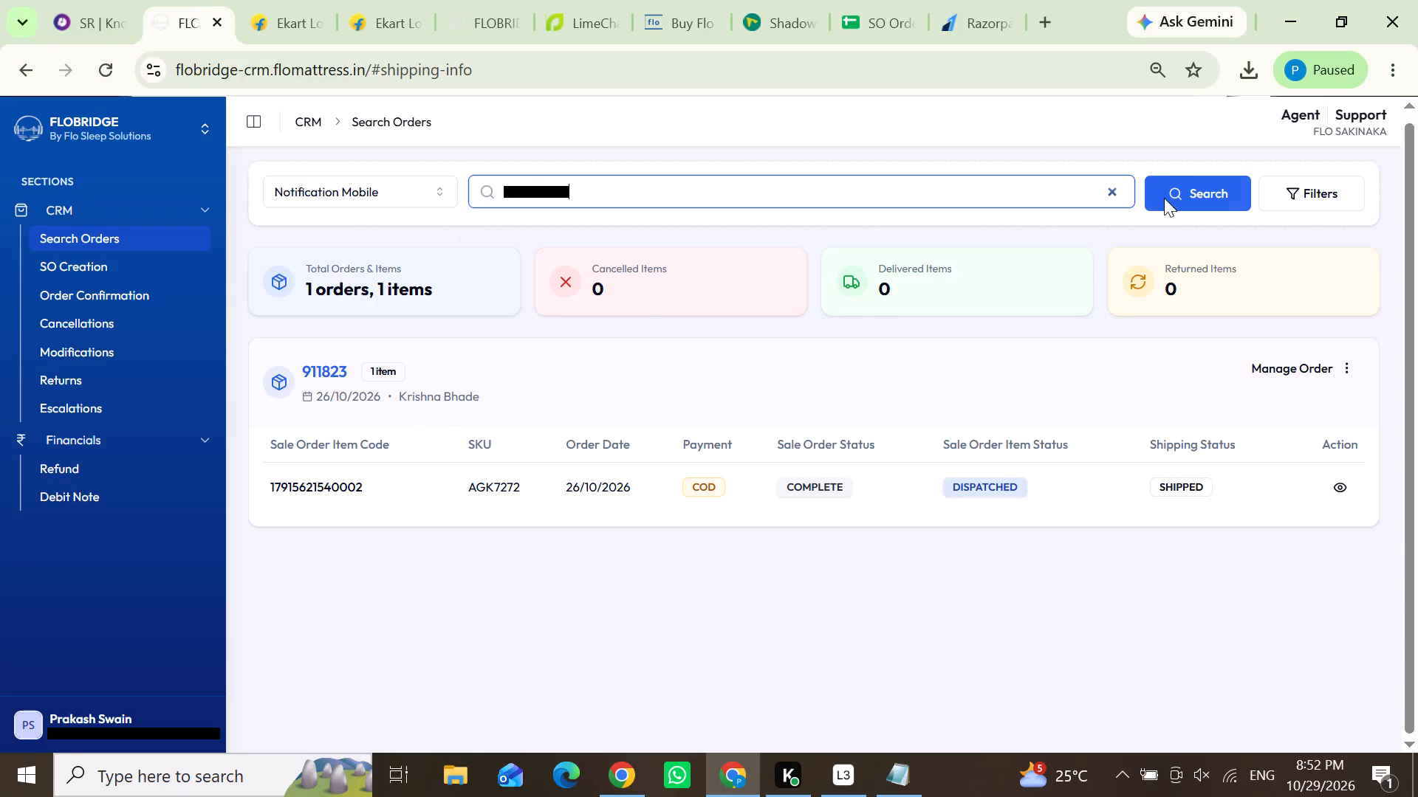
click(1223, 197)
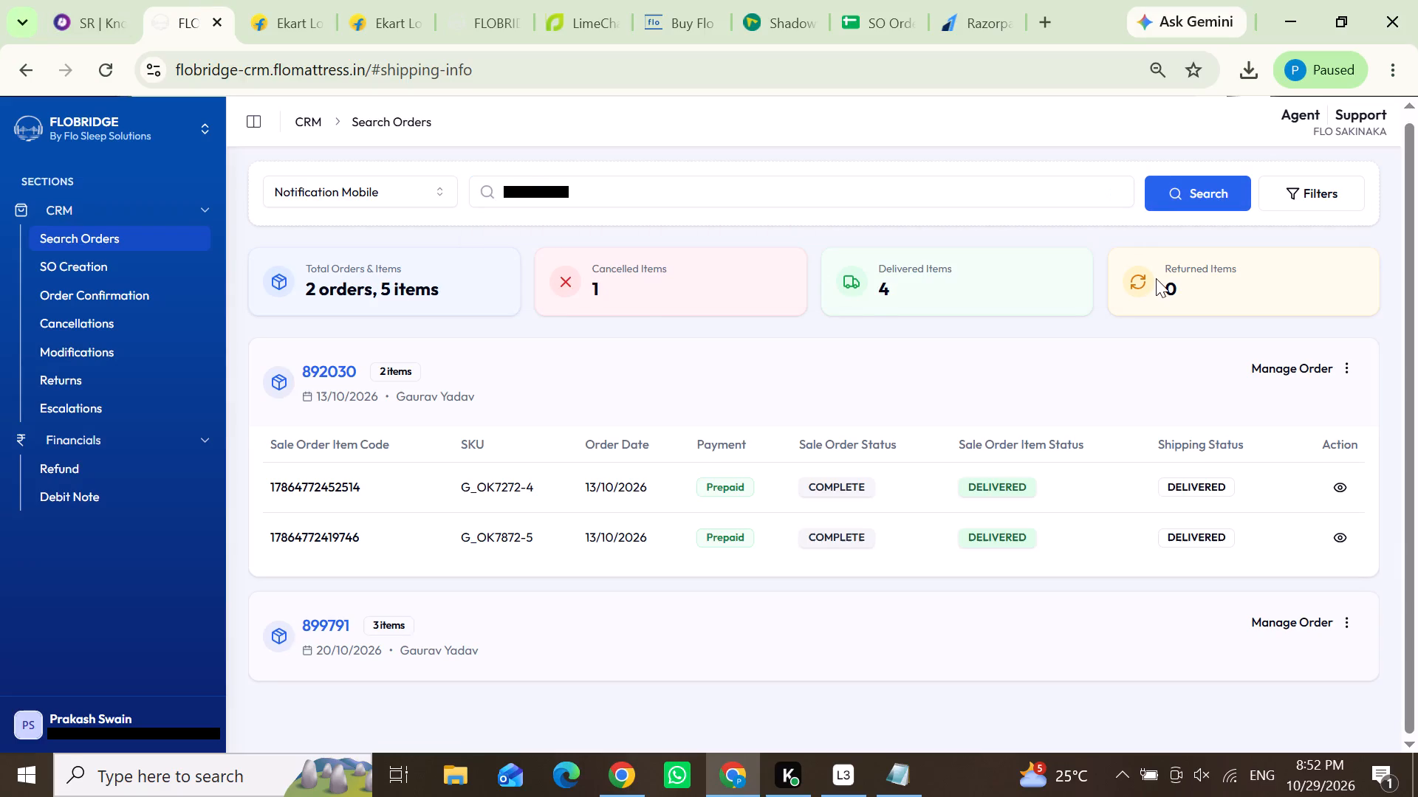
click(798, 633)
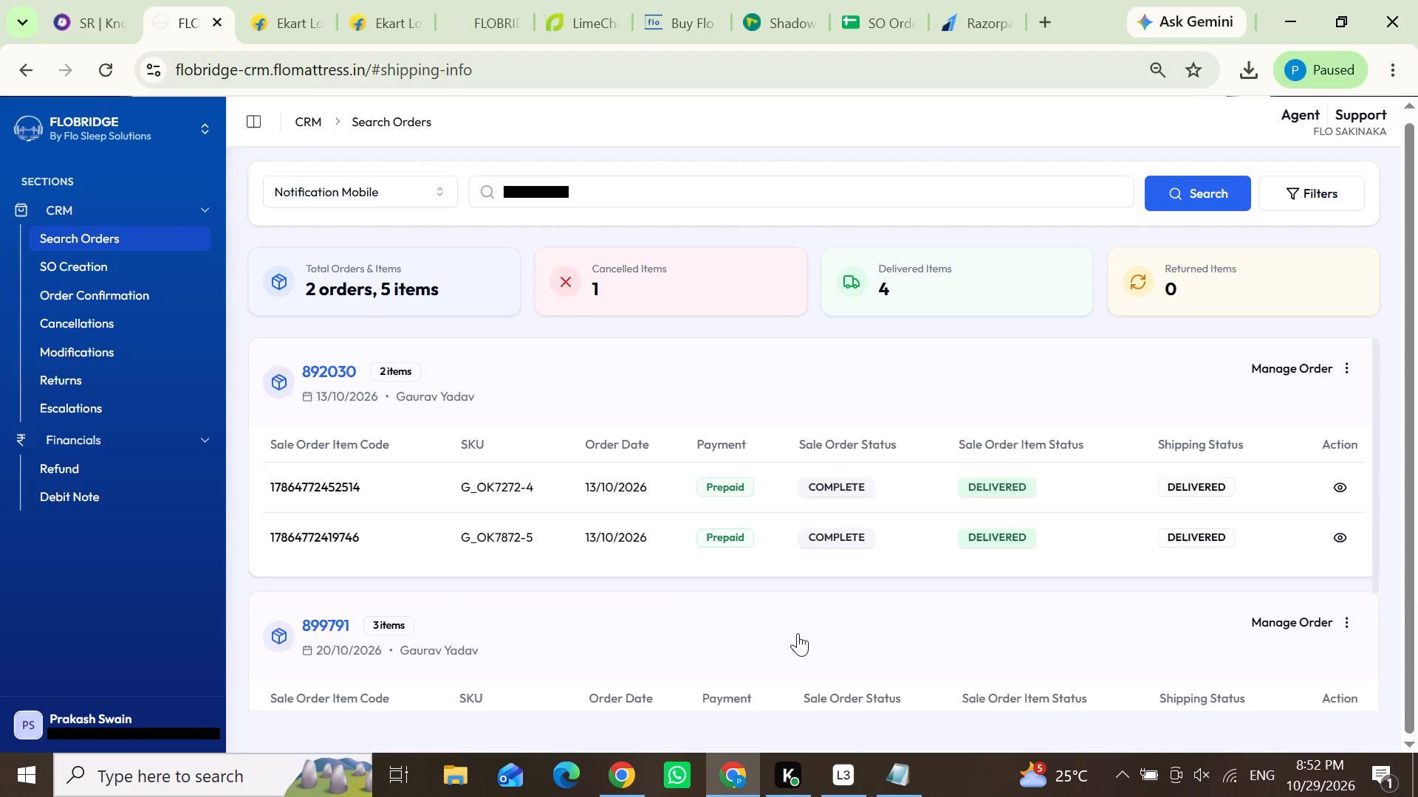
scroll(798, 633, down, 3)
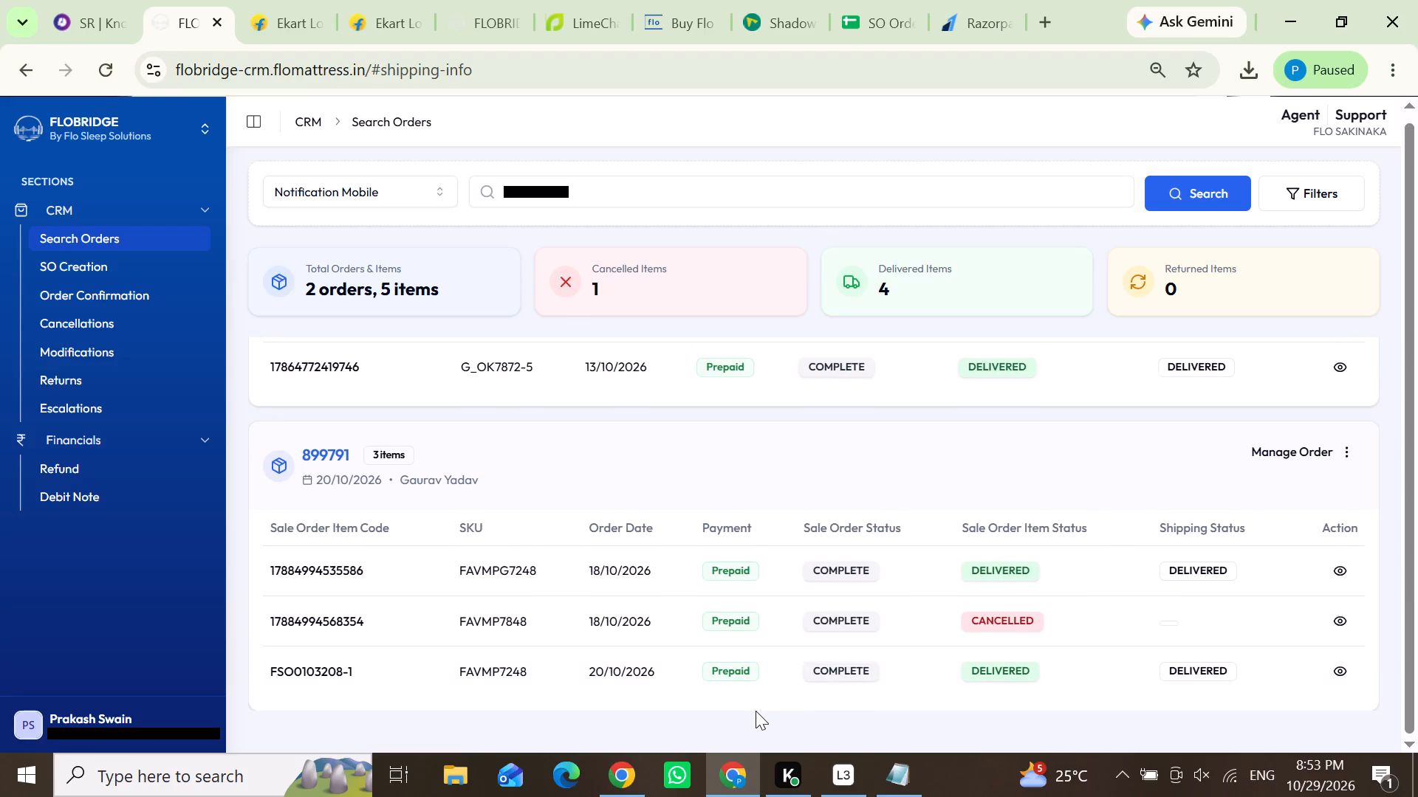
Switch to Knowlarity, open its dashboard, copy the ongoing caller's number, and return to the FLOBRIDGE order search.
click(89, 6)
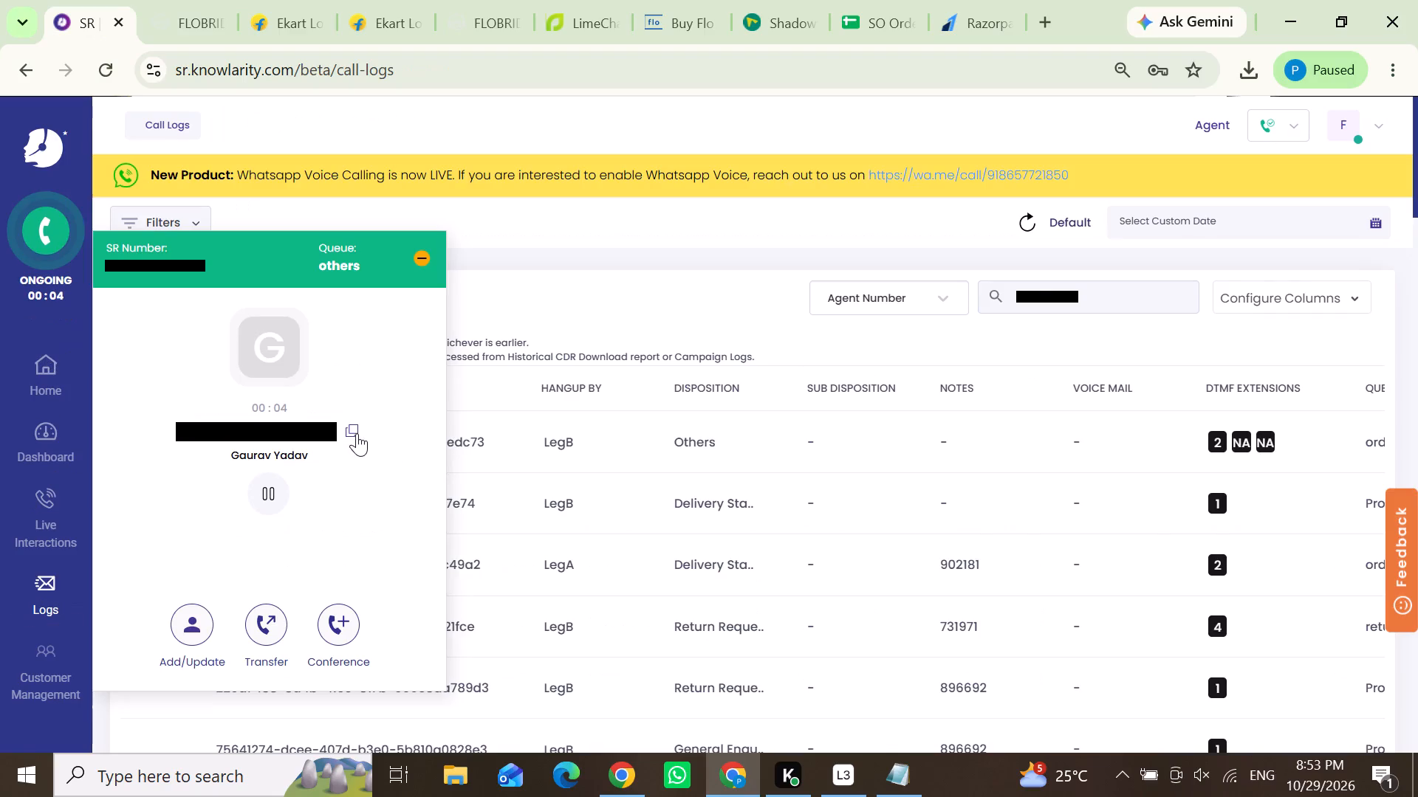
click(47, 346)
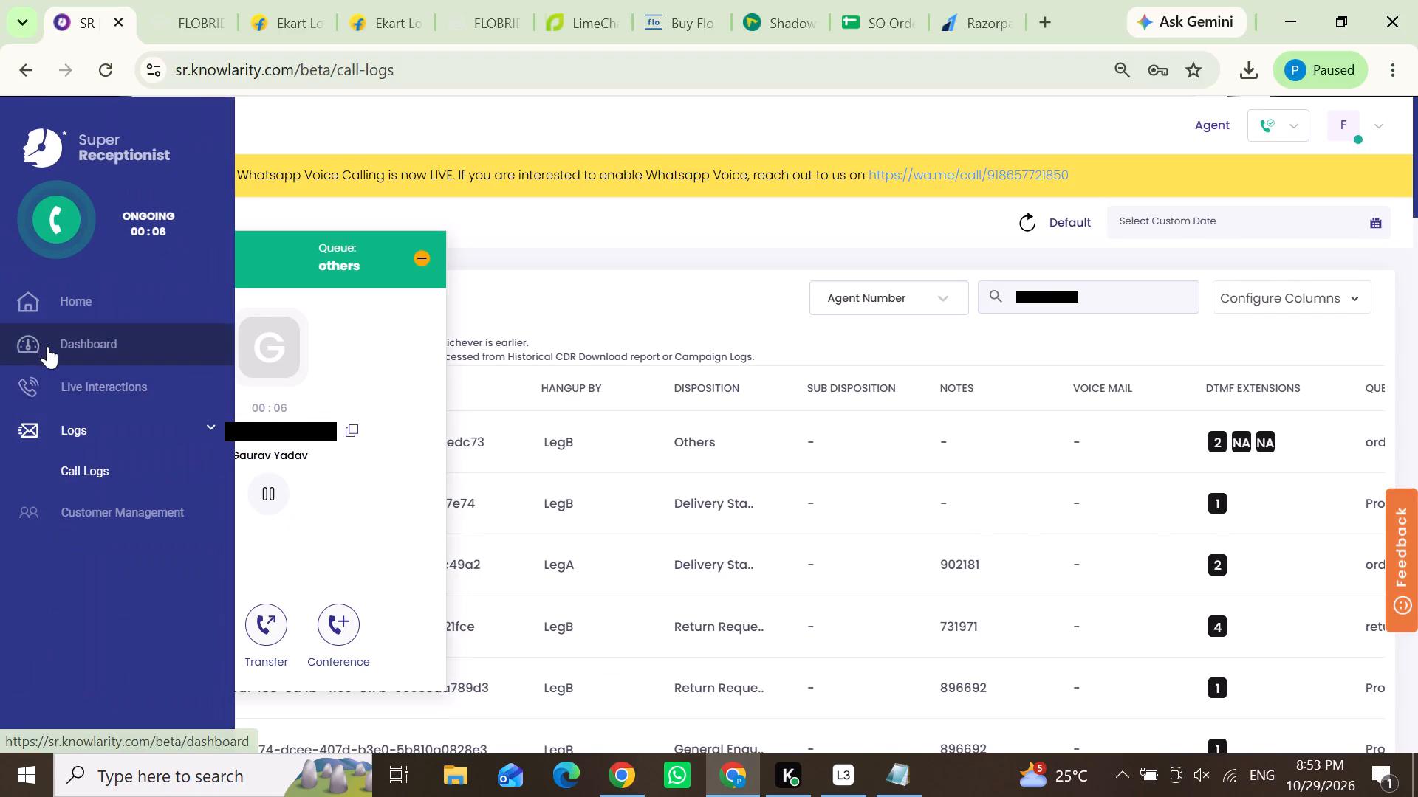
click(353, 430)
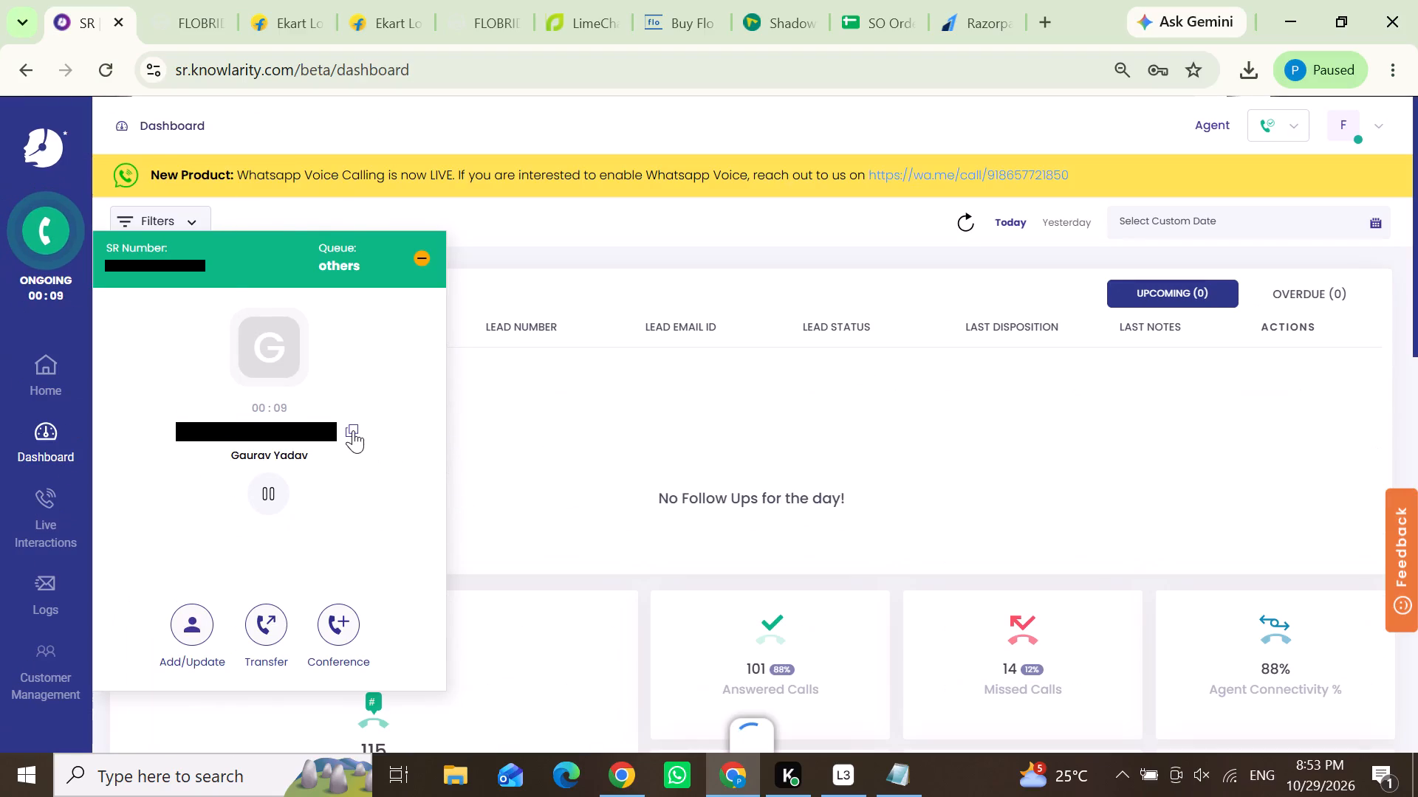
click(196, 36)
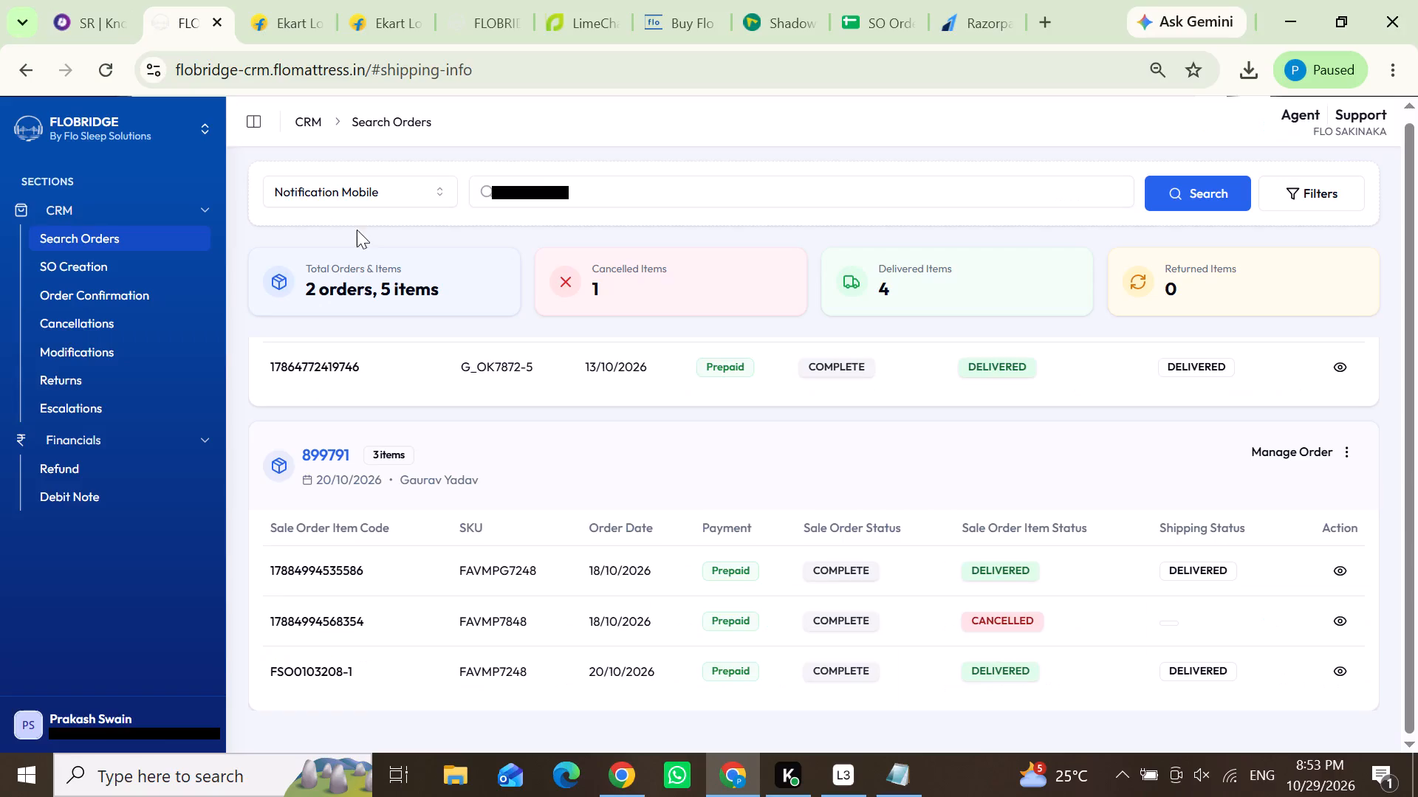
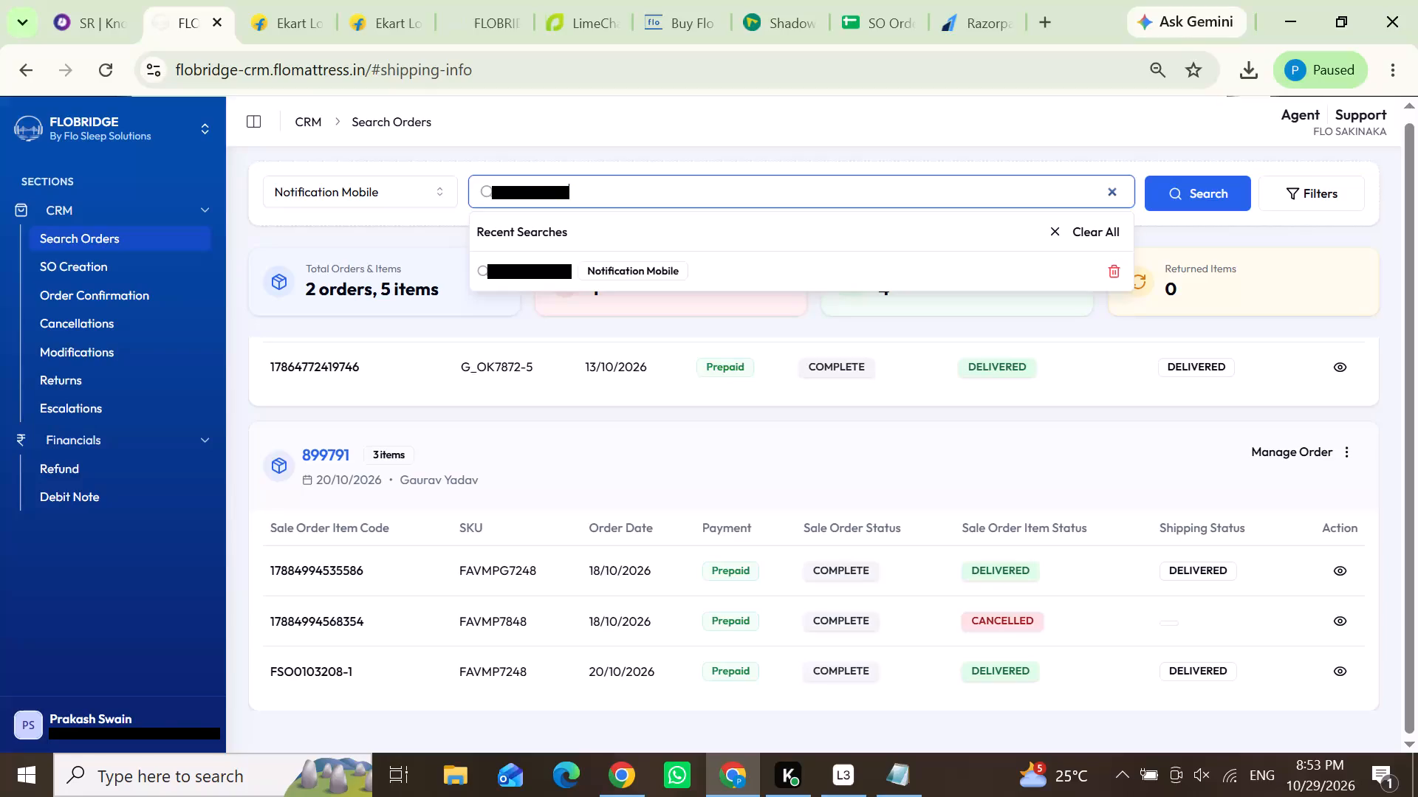
click(660, 380)
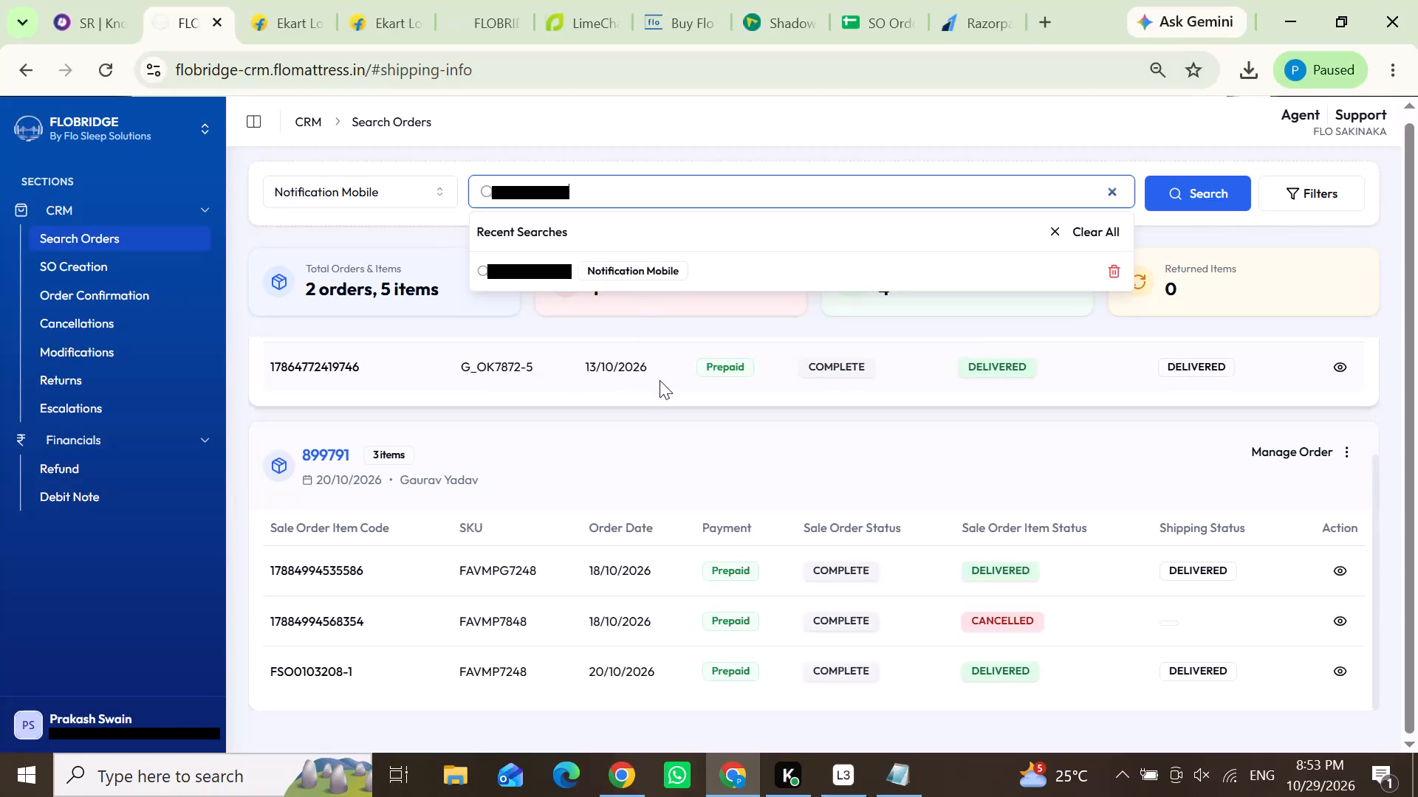
scroll(659, 434, up, 1)
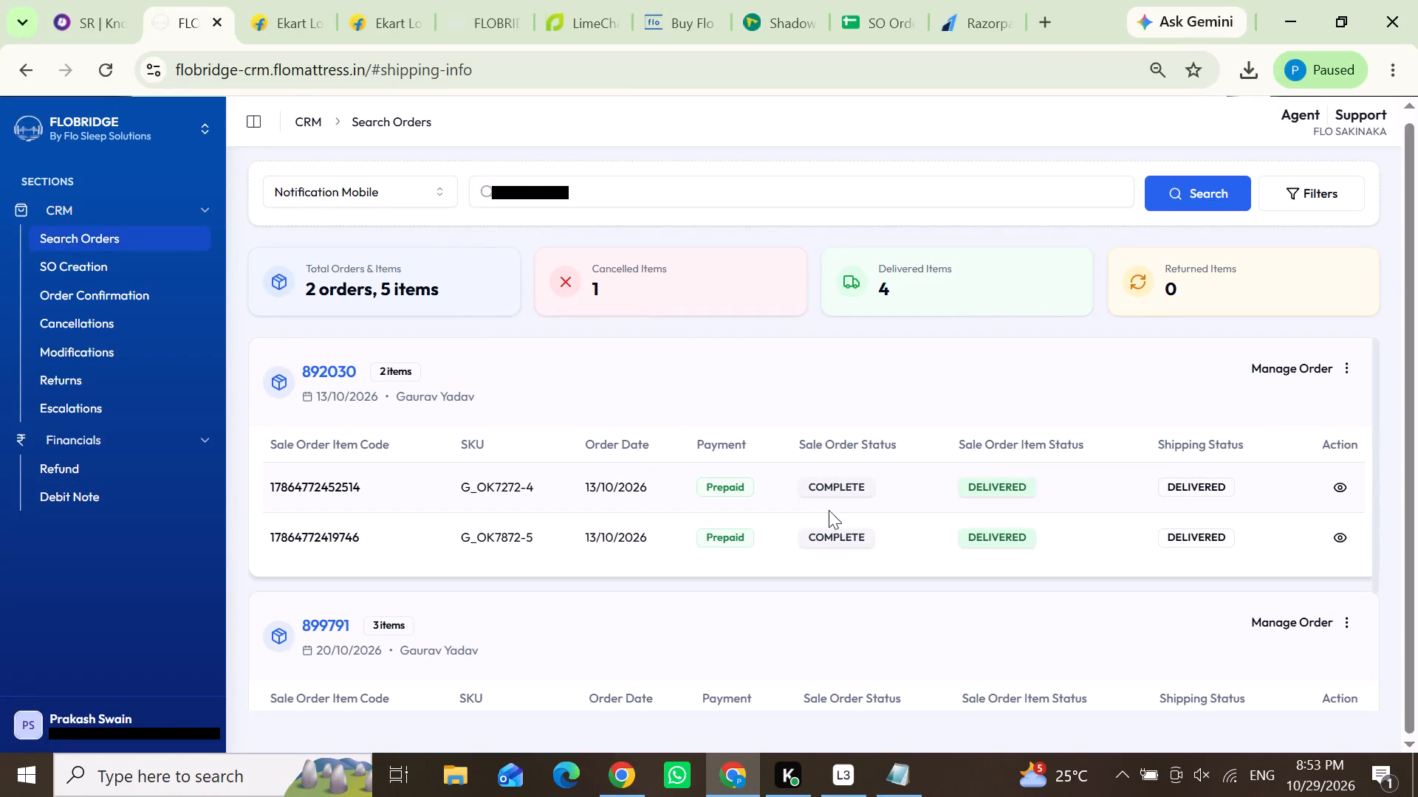
click(1339, 532)
click(524, 393)
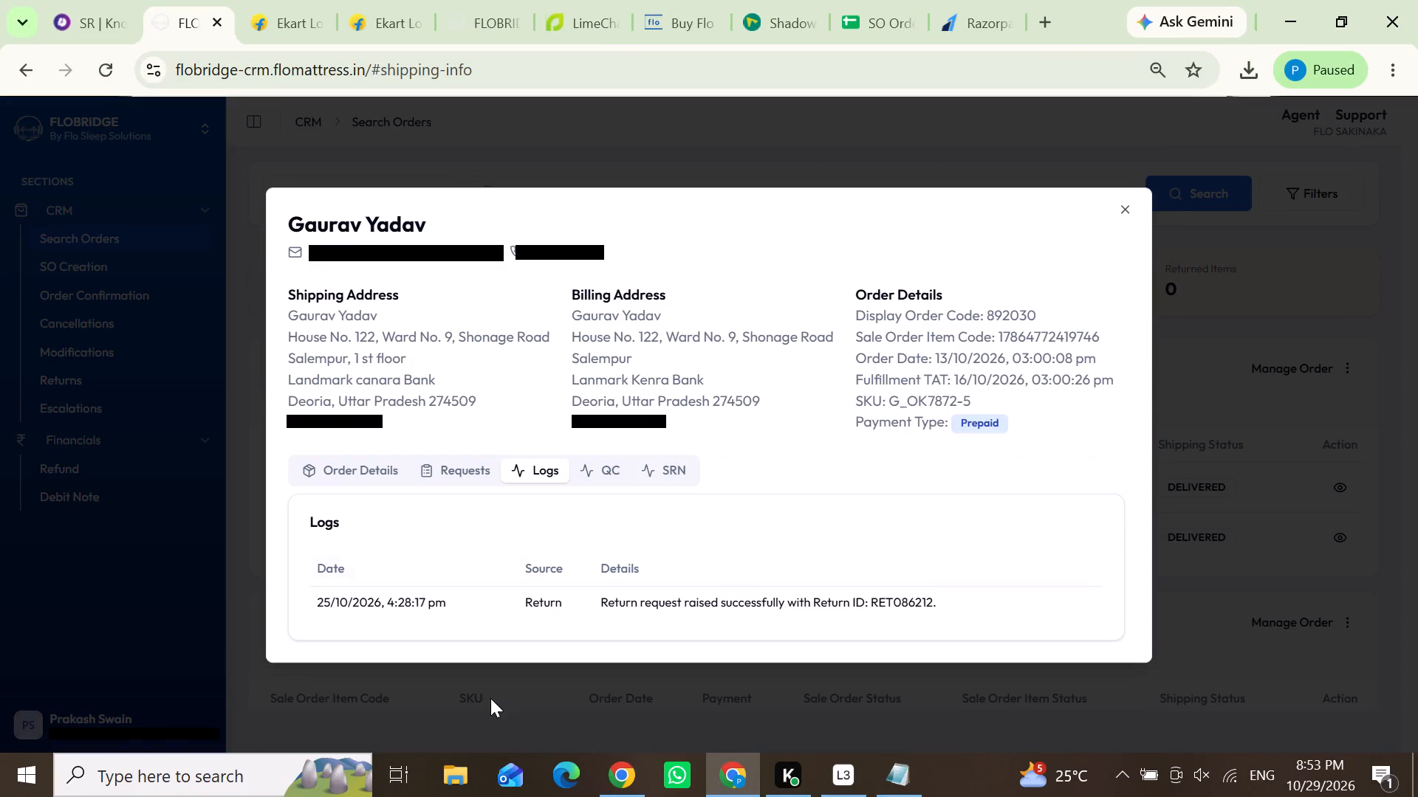
click(488, 700)
click(1345, 493)
click(518, 405)
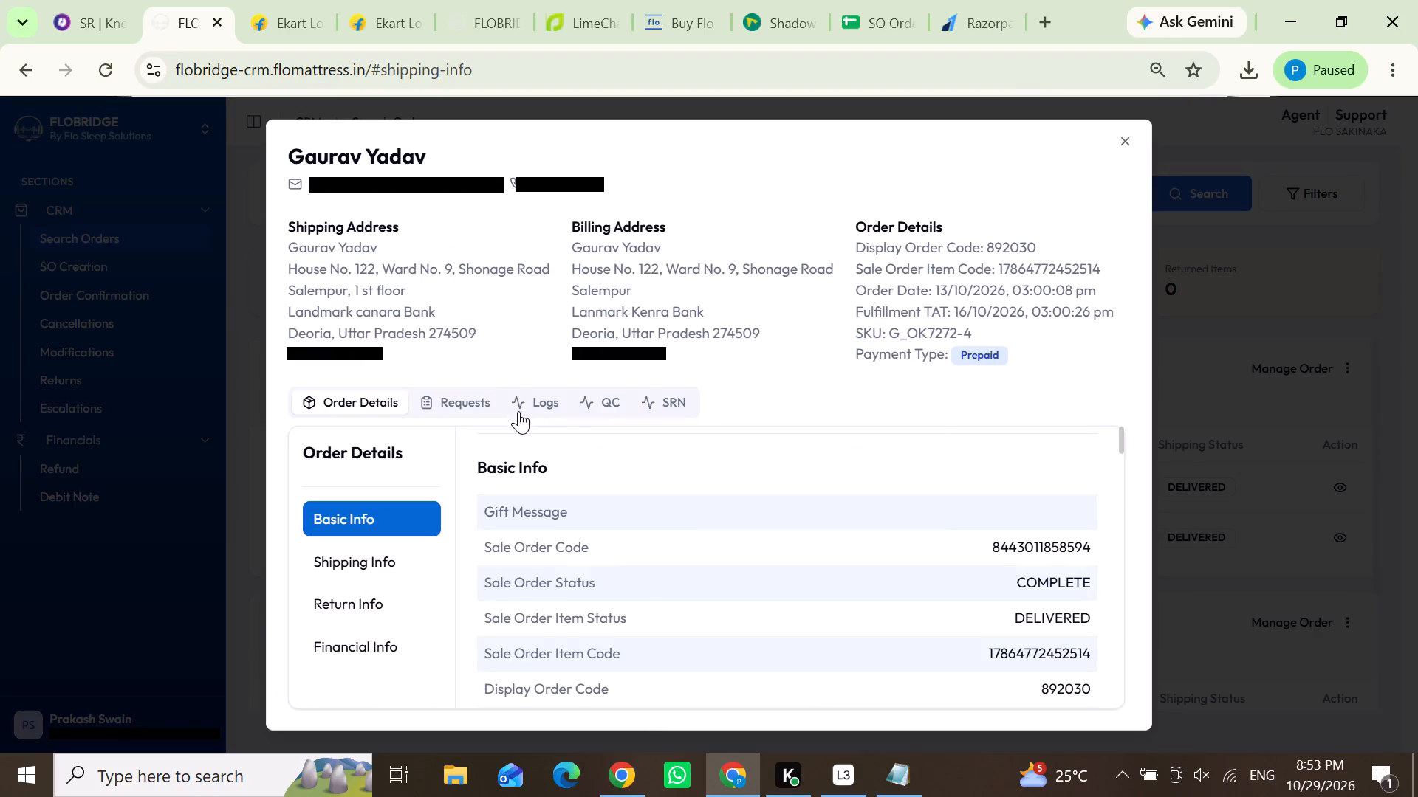
click(568, 686)
scroll(823, 598, down, 2)
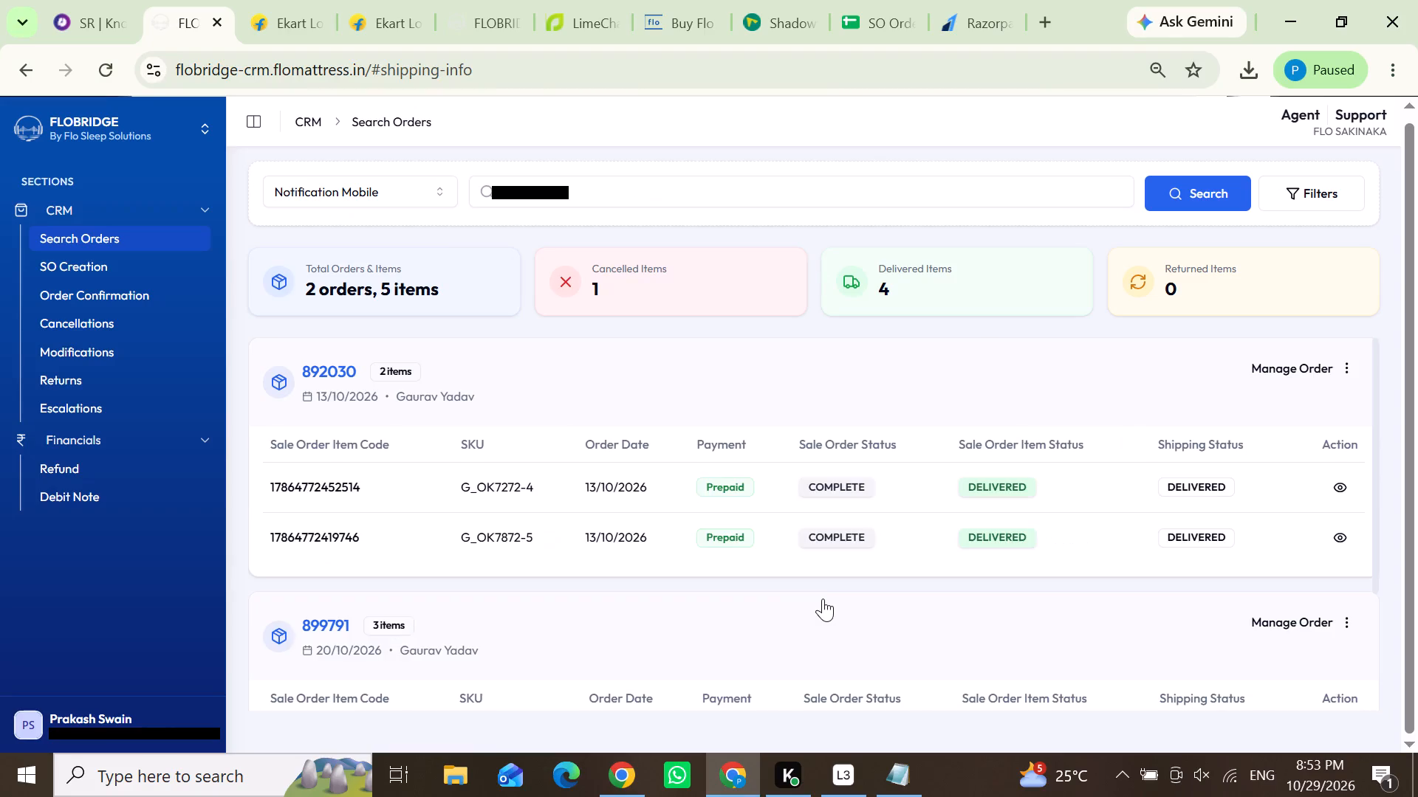
scroll(823, 598, down, 1)
click(1347, 576)
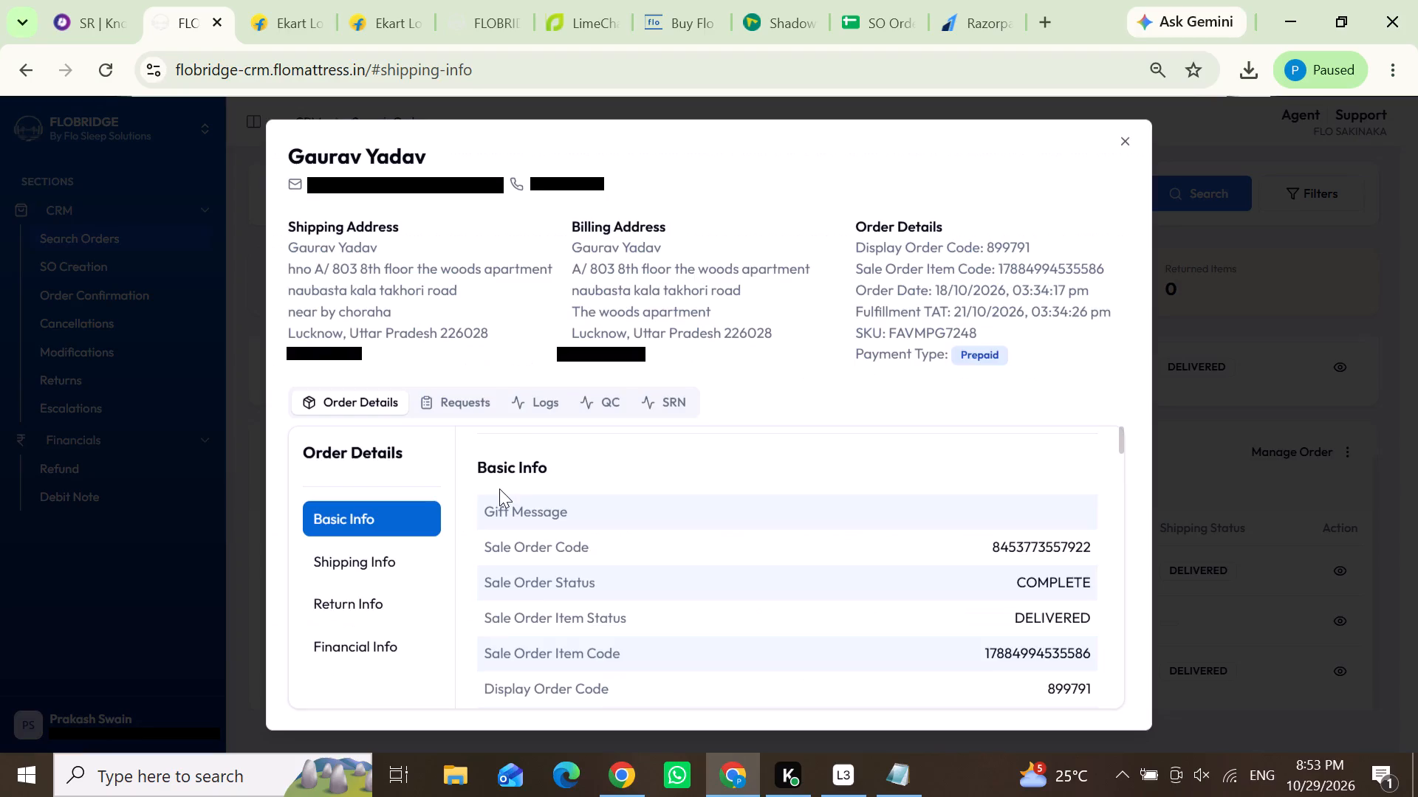
click(541, 407)
click(597, 700)
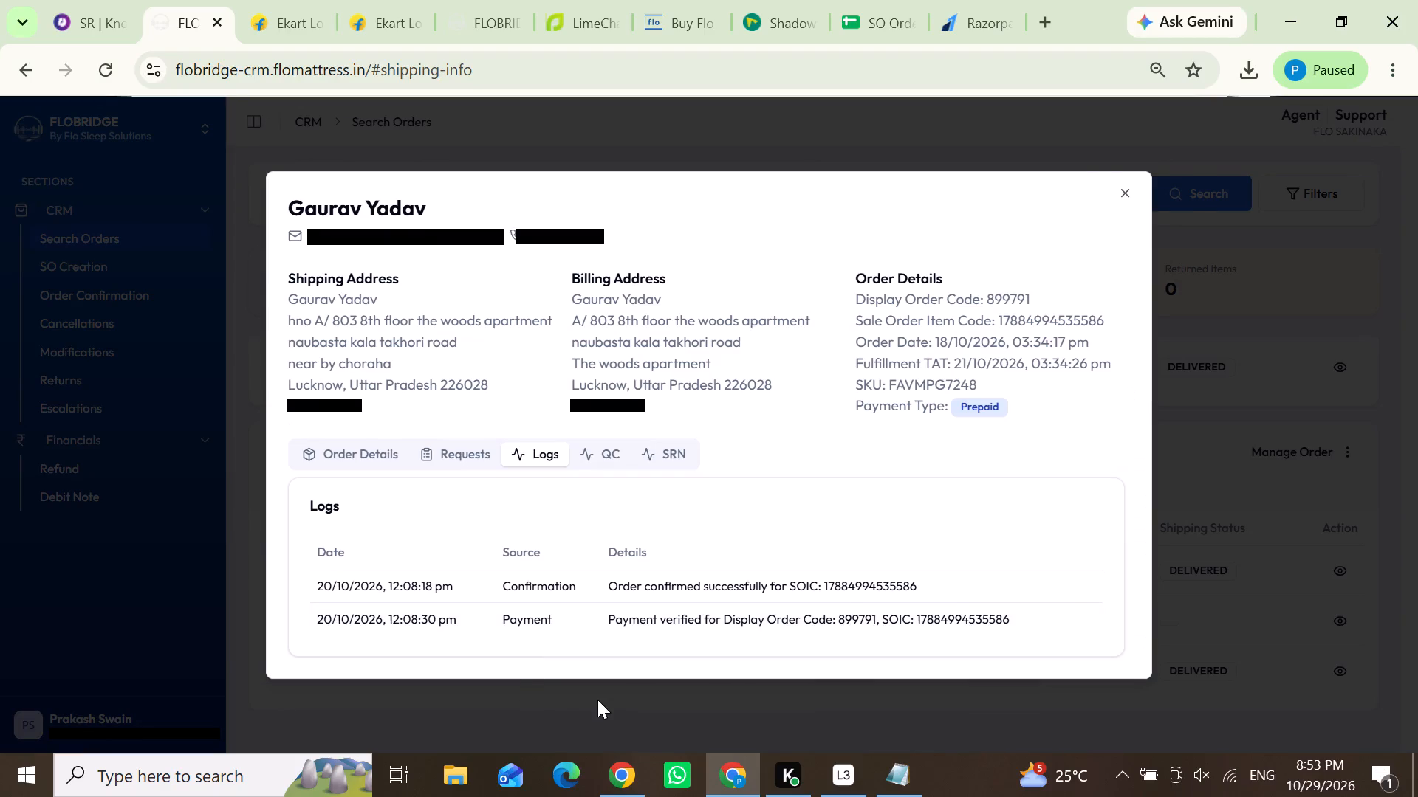
click(1332, 672)
click(541, 401)
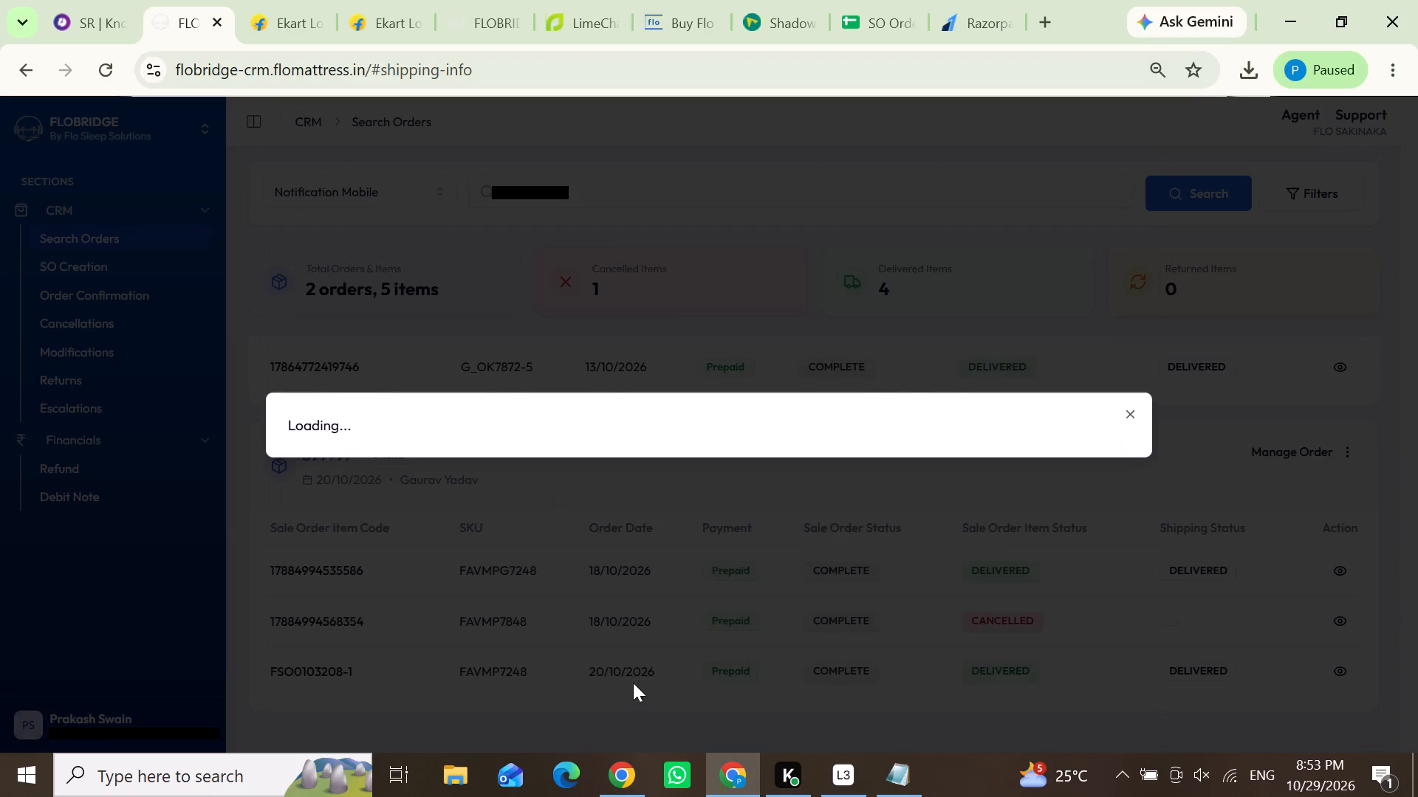
click(589, 723)
scroll(807, 601, up, 1)
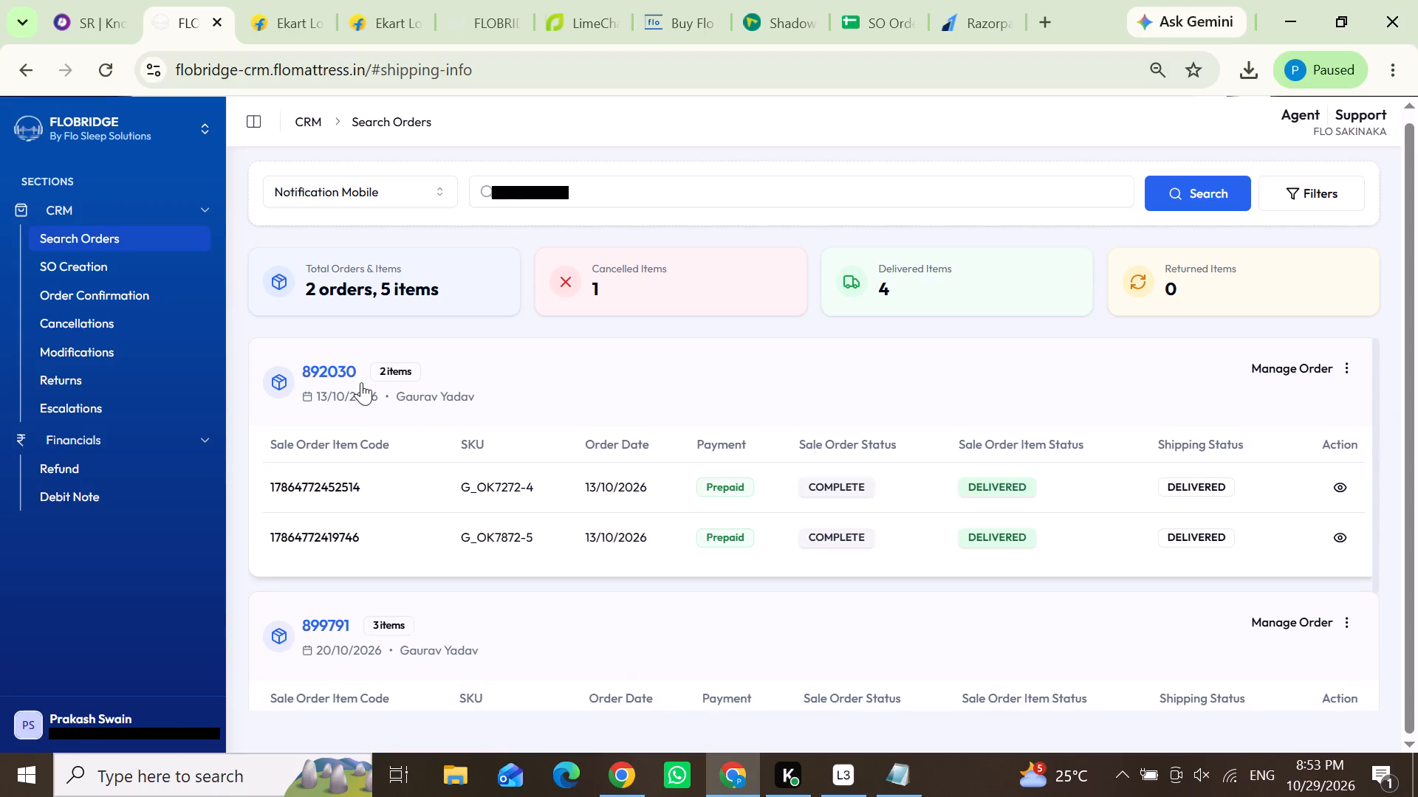
drag(360, 373, 284, 374)
key(ctrl+c)
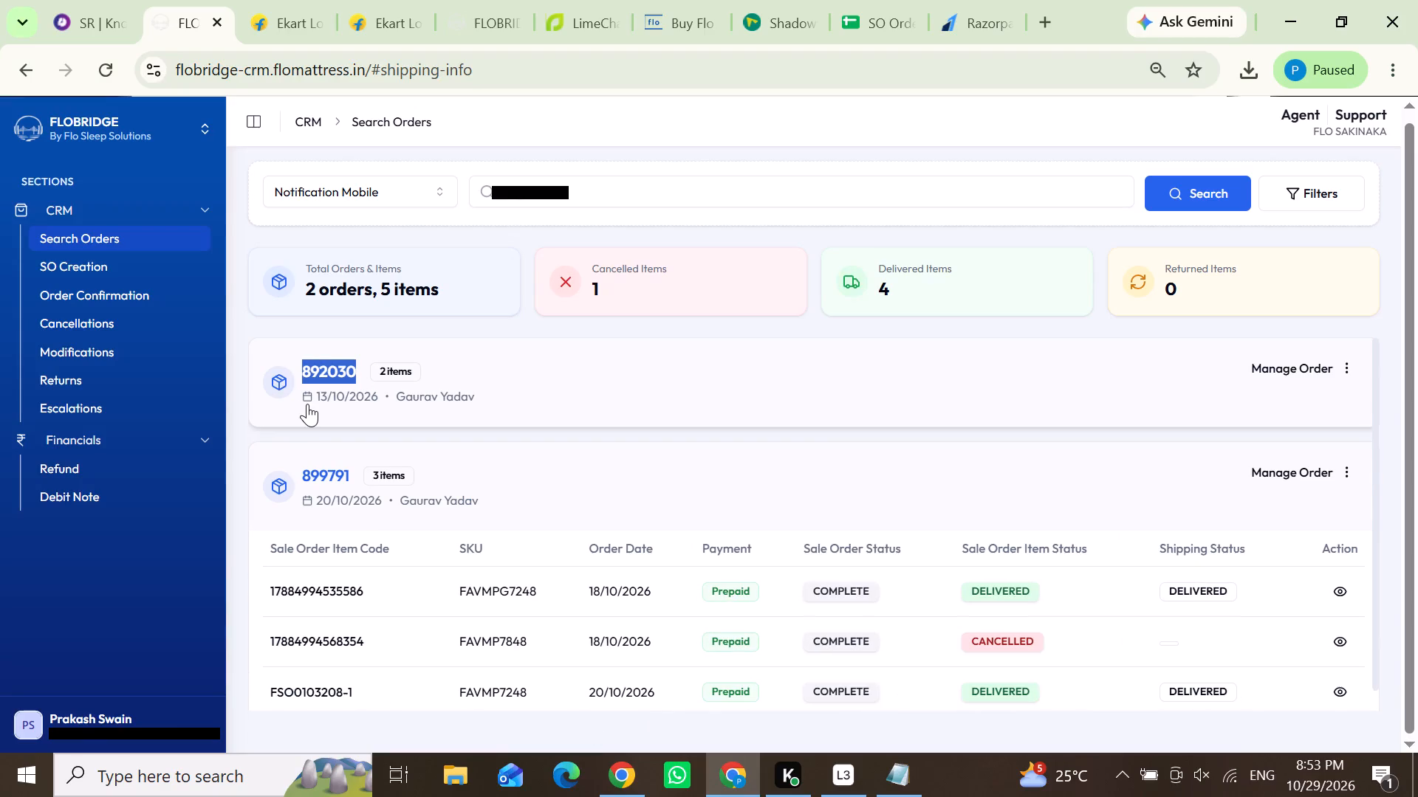
click(101, 7)
click(198, 615)
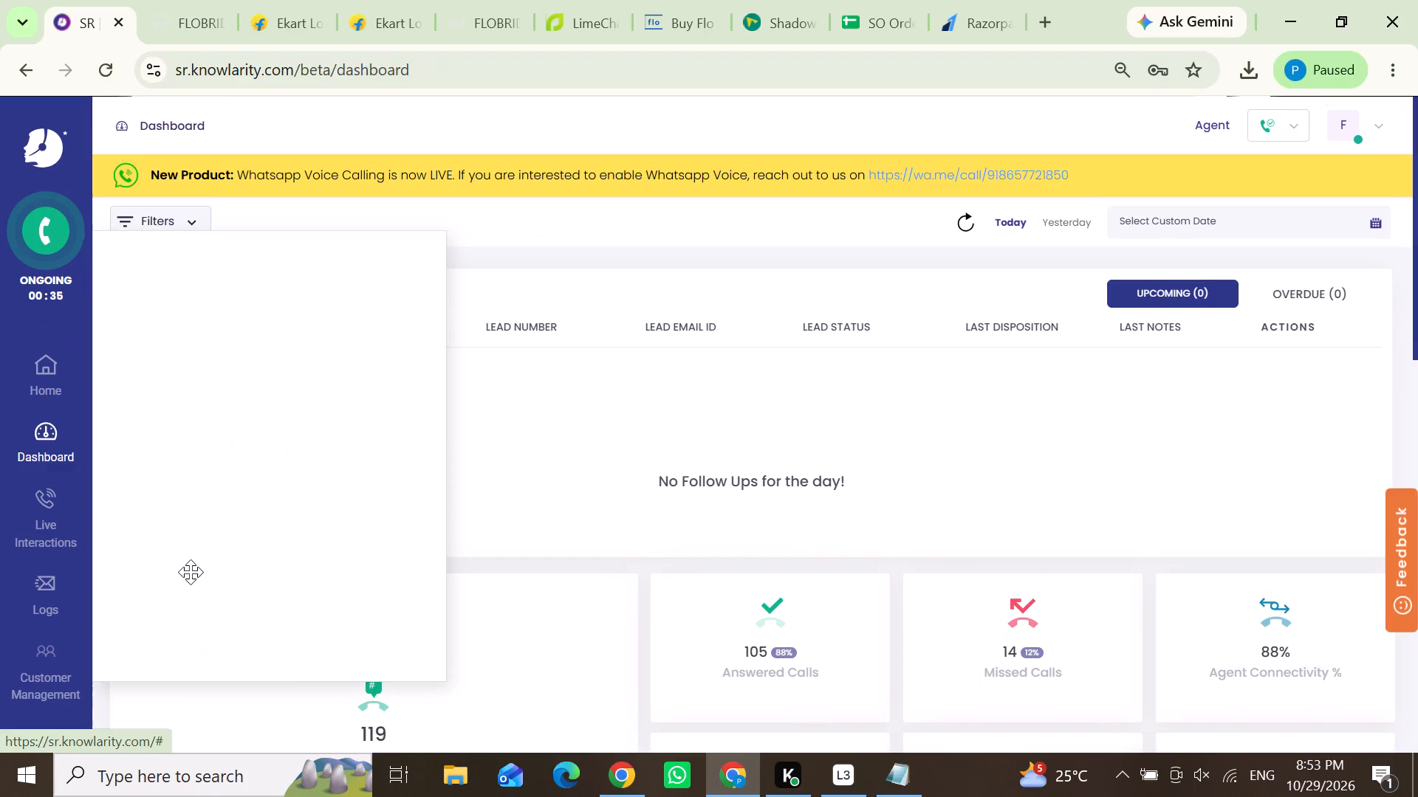
scroll(247, 514, down, 1)
click(236, 538)
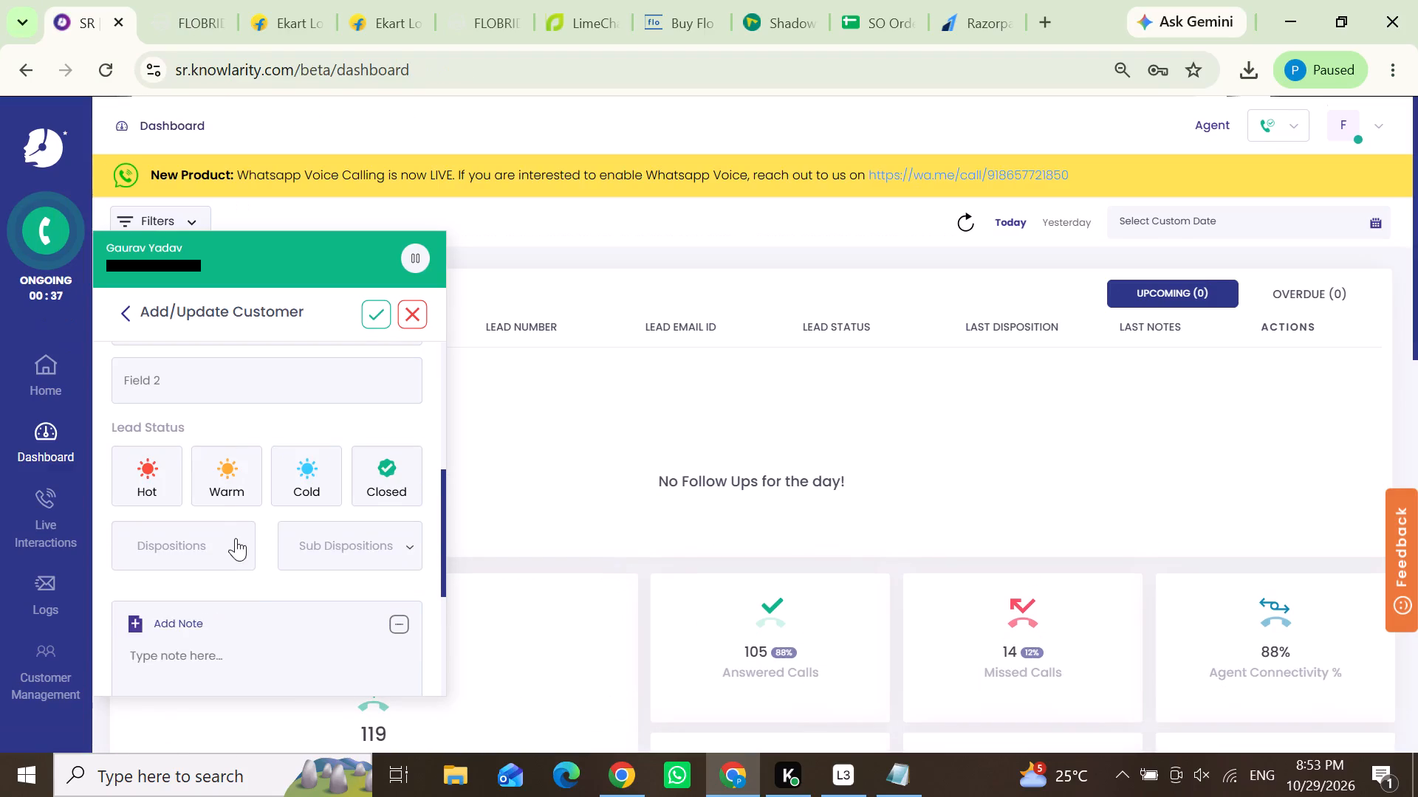
click(179, 591)
click(175, 659)
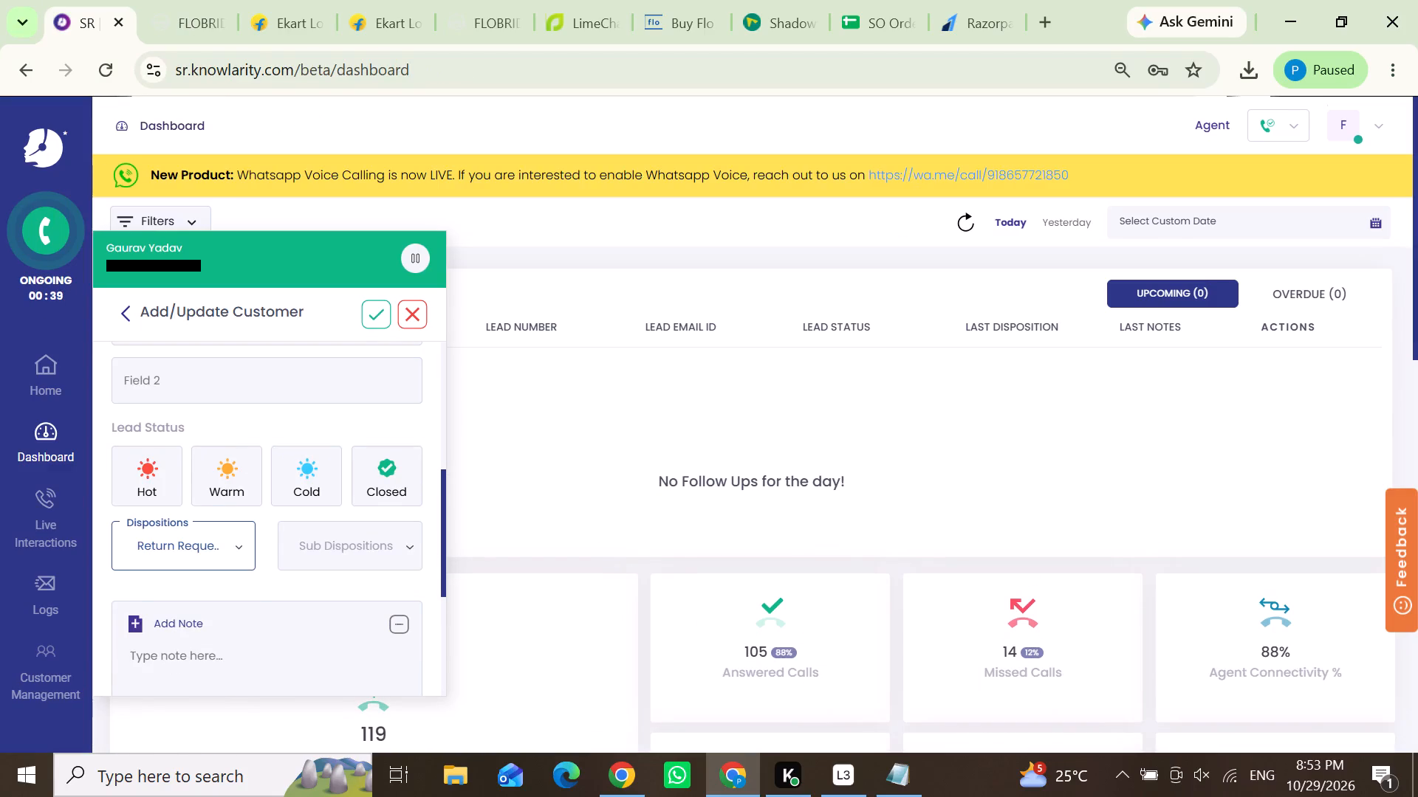
key(ctrl+v)
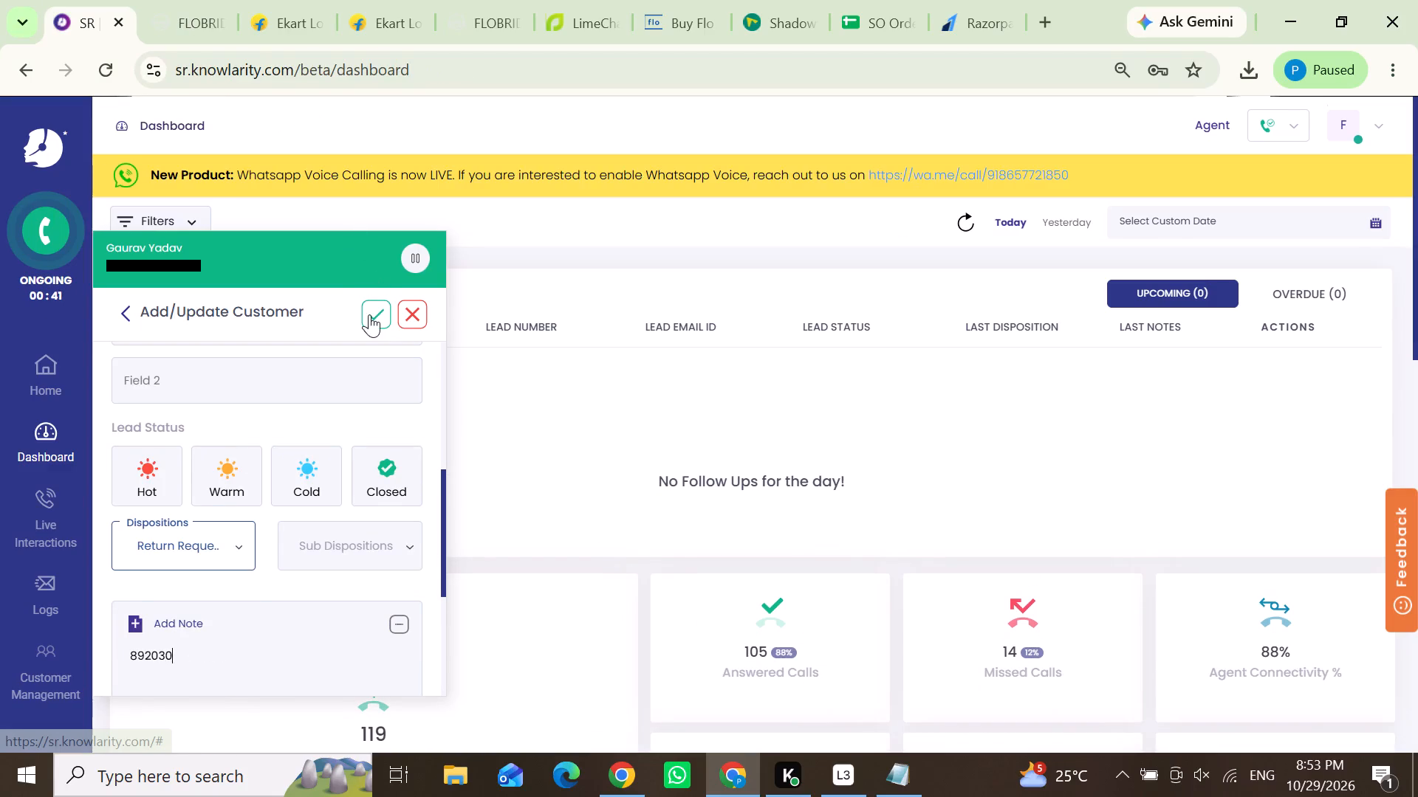
click(369, 314)
click(149, 0)
click(511, 376)
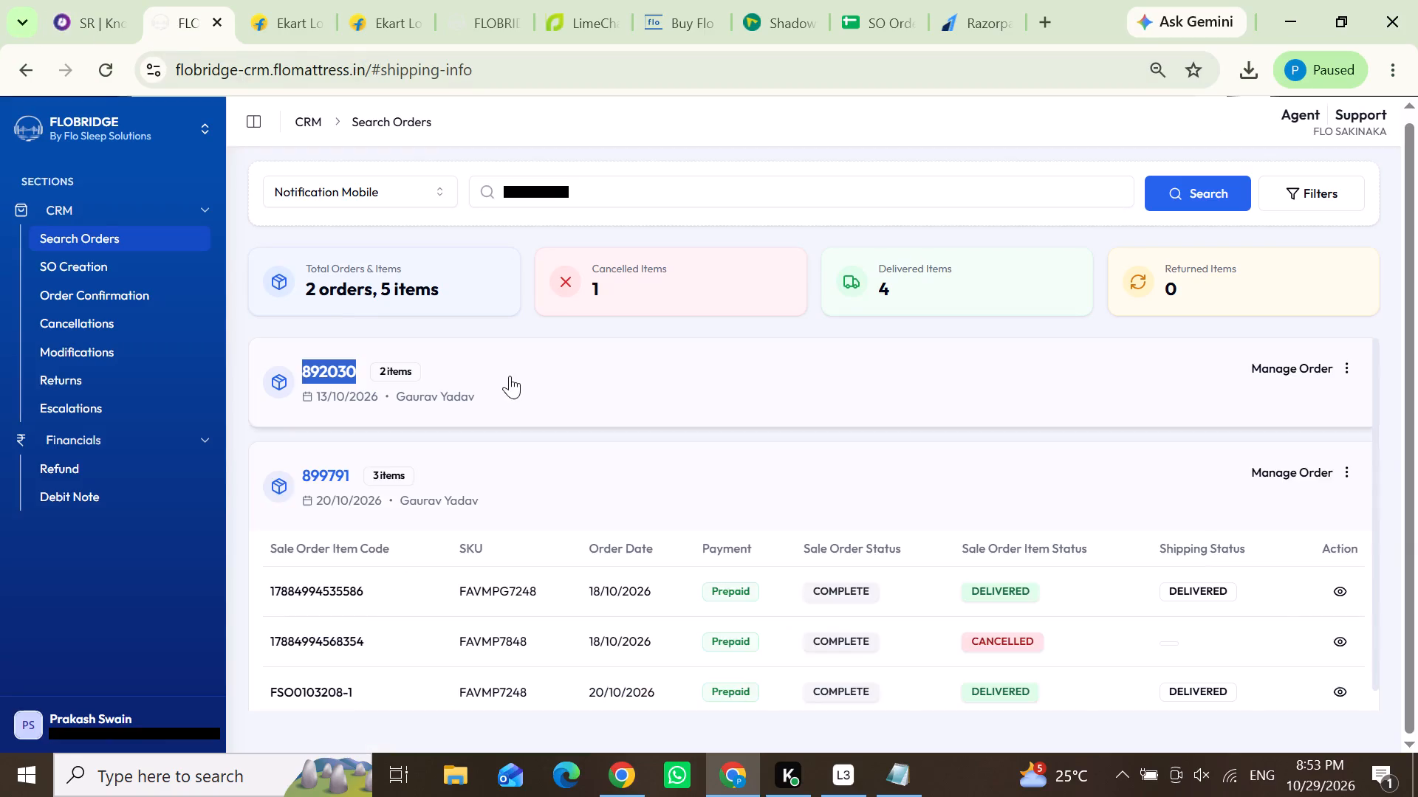
key(ctrl+c)
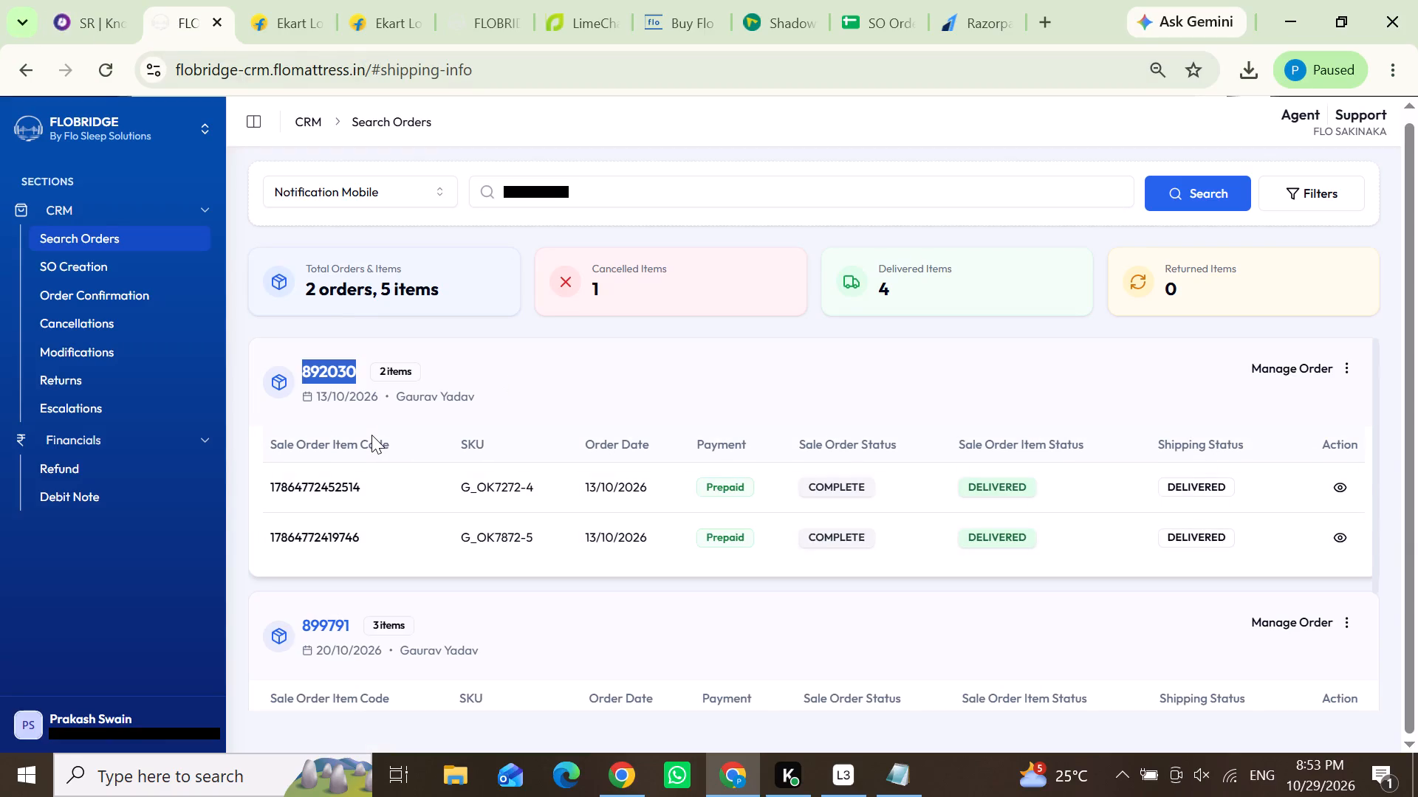
click(55, 378)
click(574, 390)
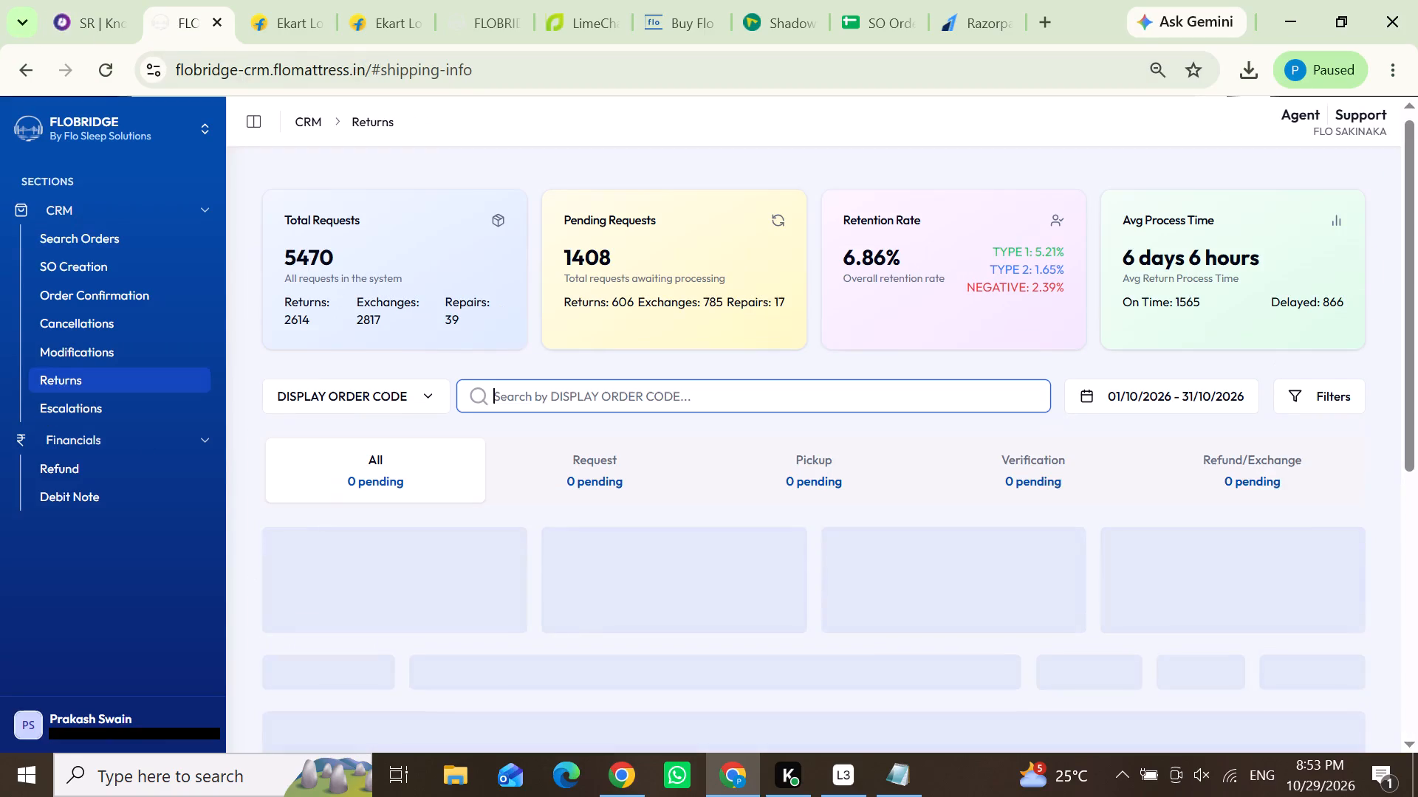
key(ctrl+v)
key(Return)
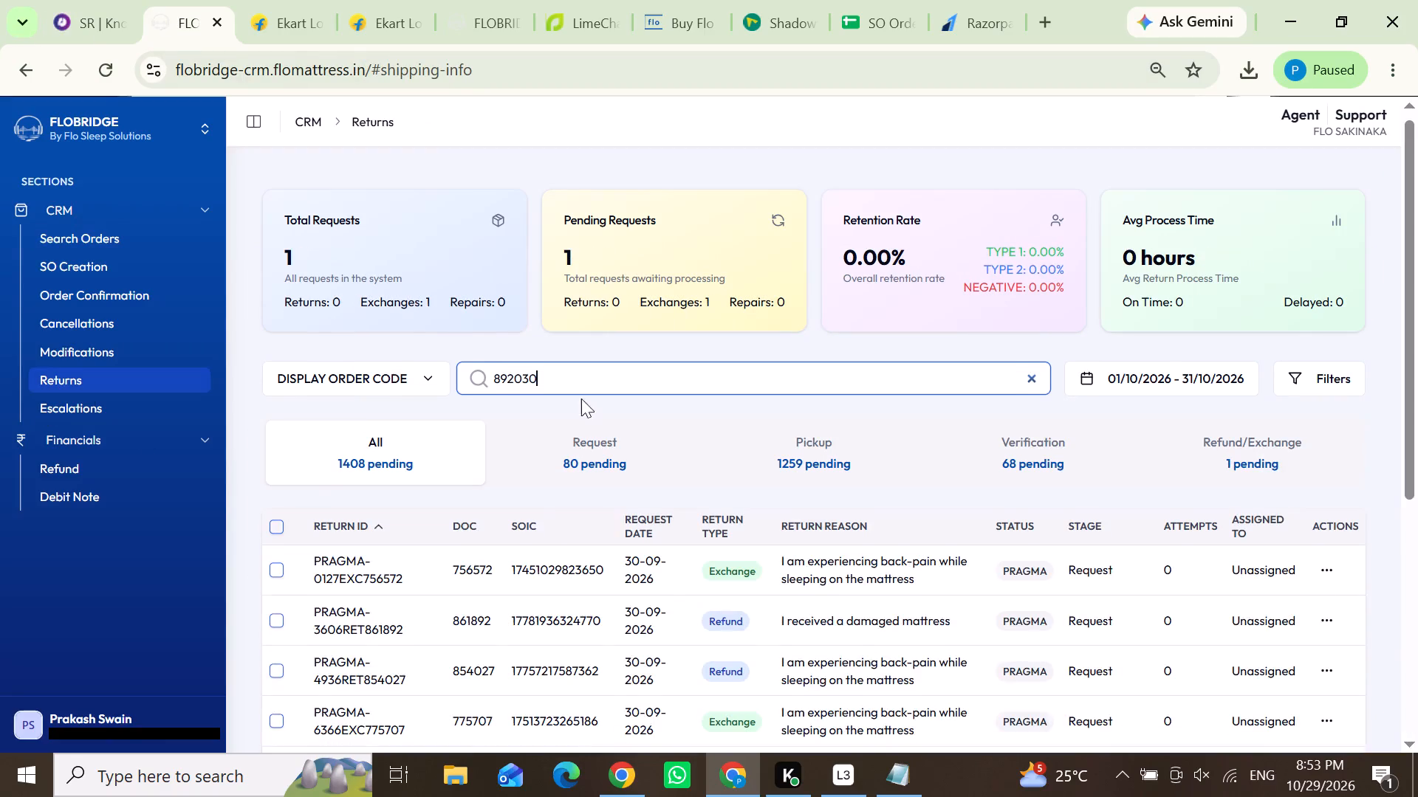
click(1317, 562)
click(1277, 627)
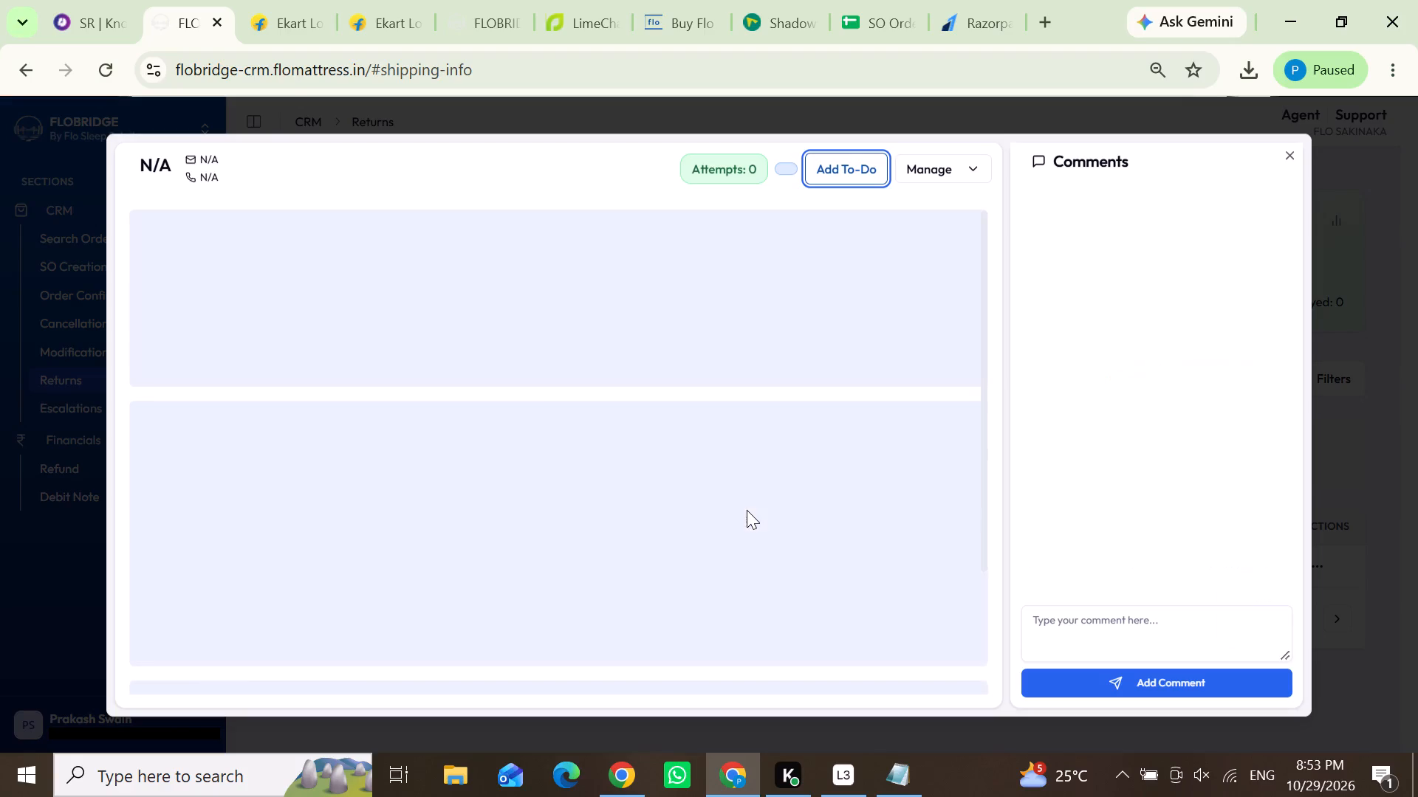
scroll(746, 510, down, 3)
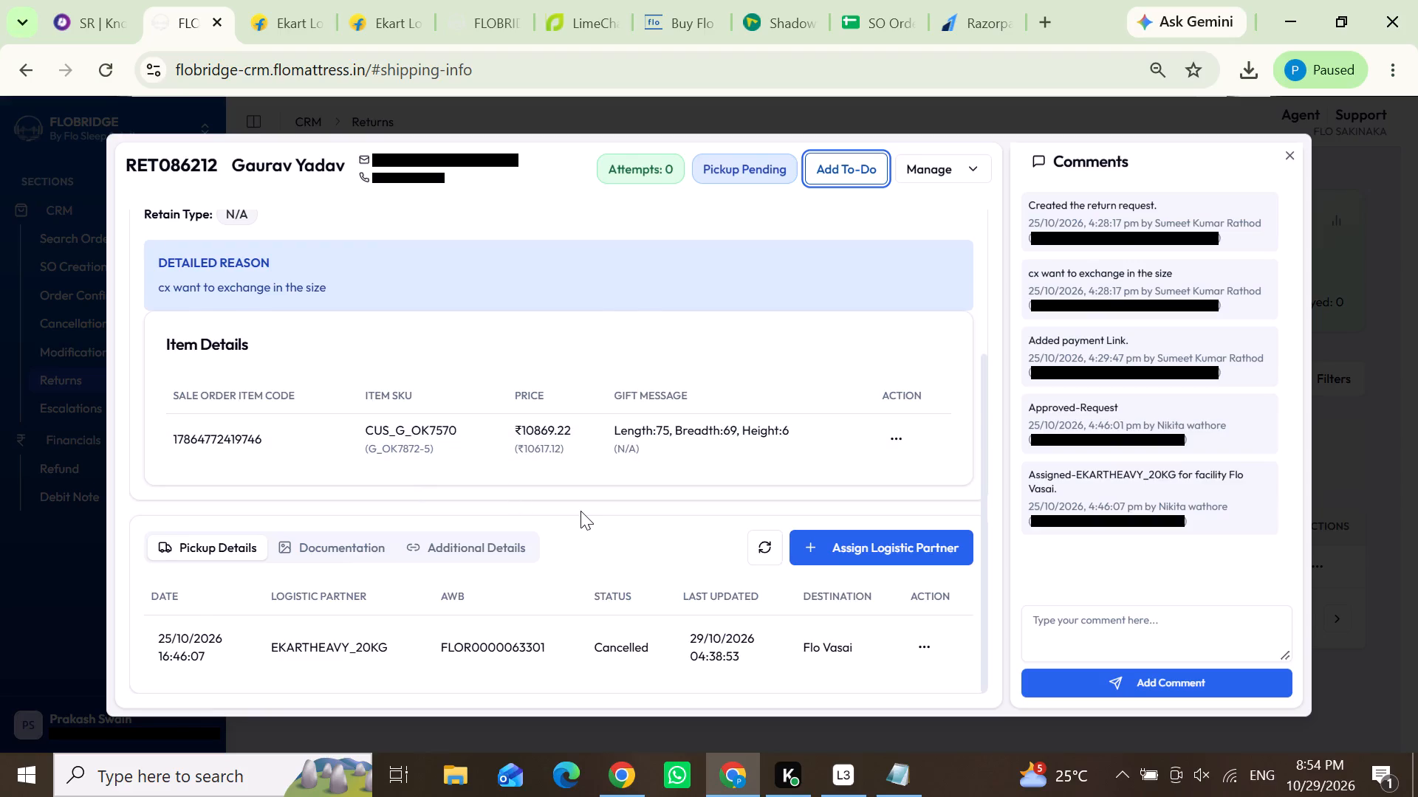
scroll(580, 511, up, 1)
scroll(580, 512, down, 3)
scroll(614, 552, up, 1)
scroll(612, 550, down, 1)
click(718, 551)
scroll(628, 514, up, 3)
scroll(626, 514, down, 4)
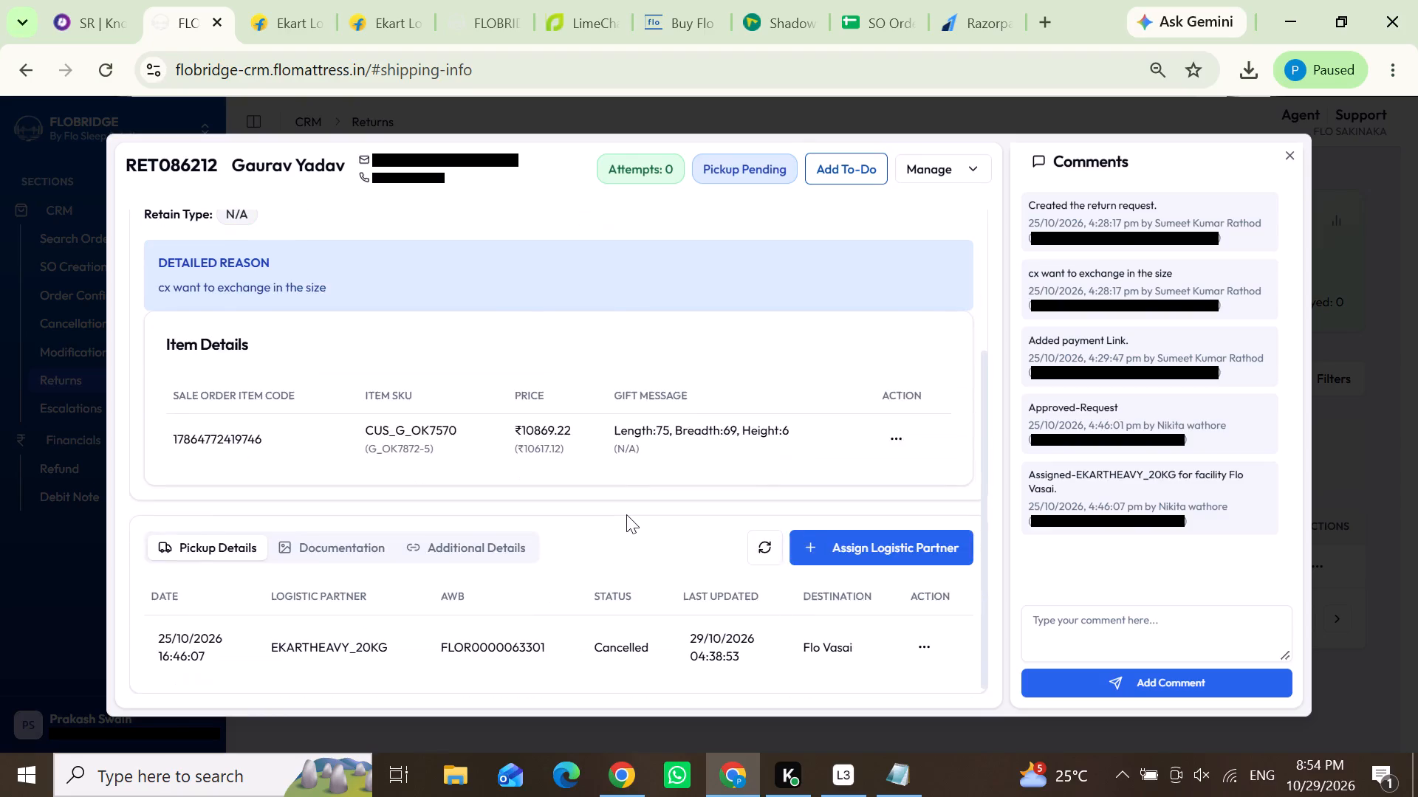
scroll(624, 516, up, 2)
scroll(622, 520, down, 3)
click(325, 549)
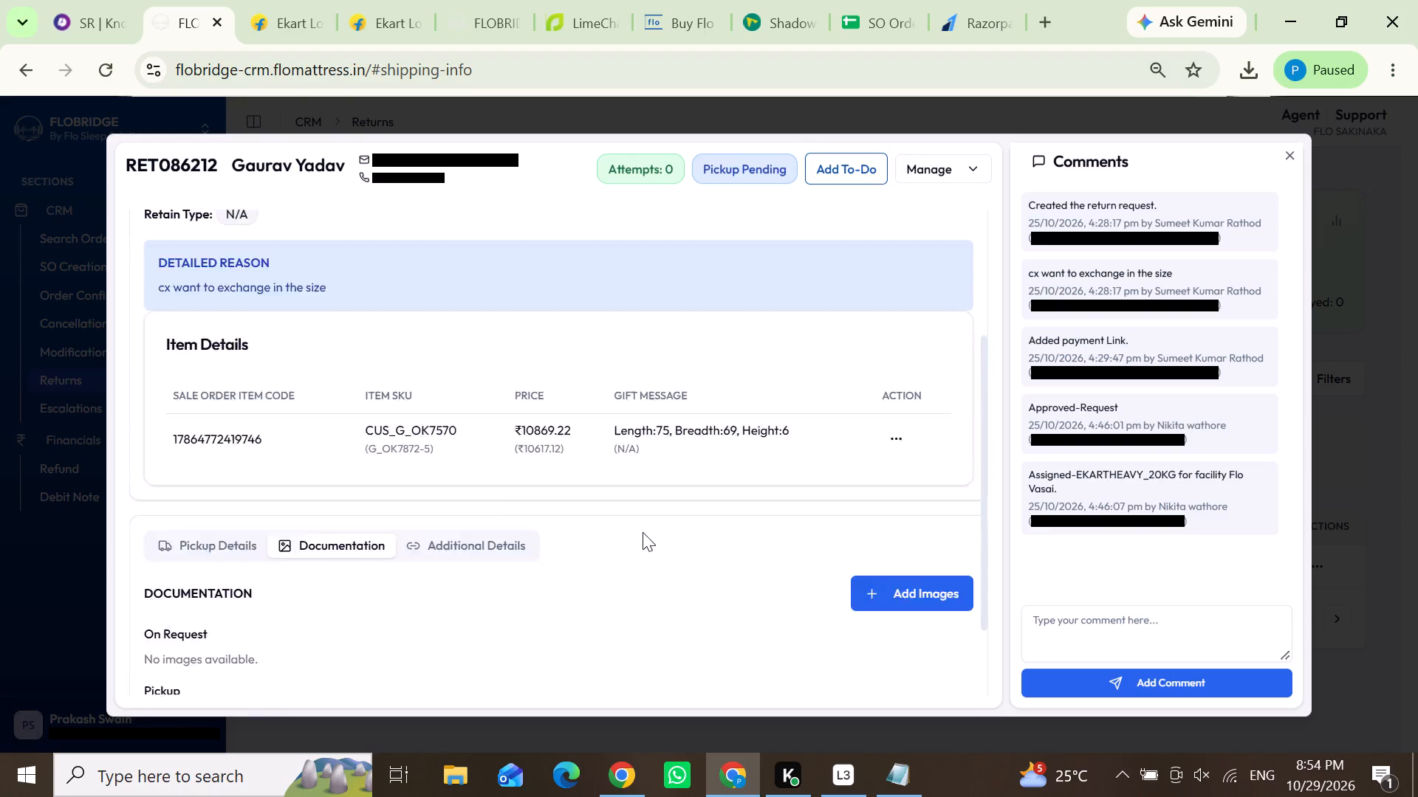
scroll(754, 441, up, 2)
scroll(748, 446, down, 1)
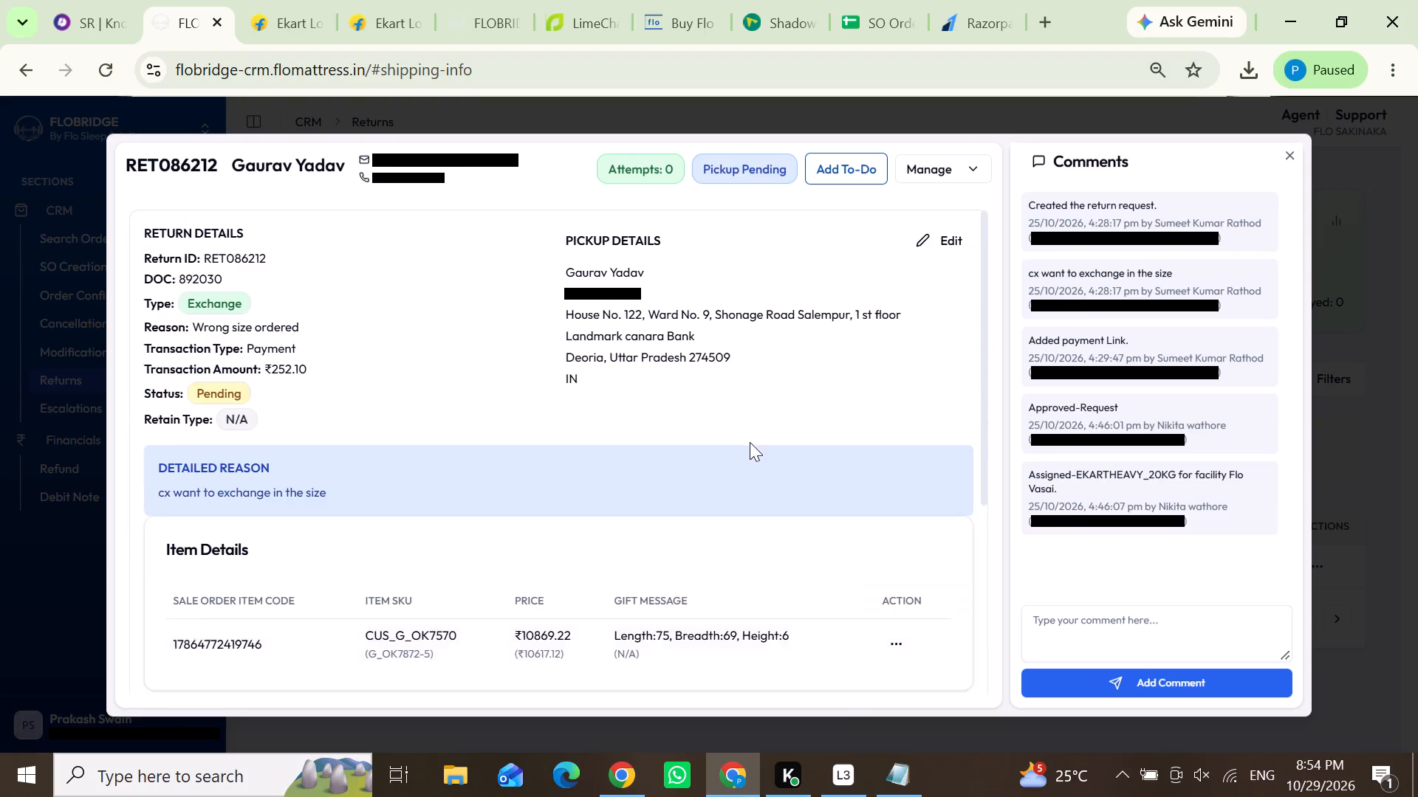
scroll(750, 442, down, 2)
click(214, 435)
click(83, 0)
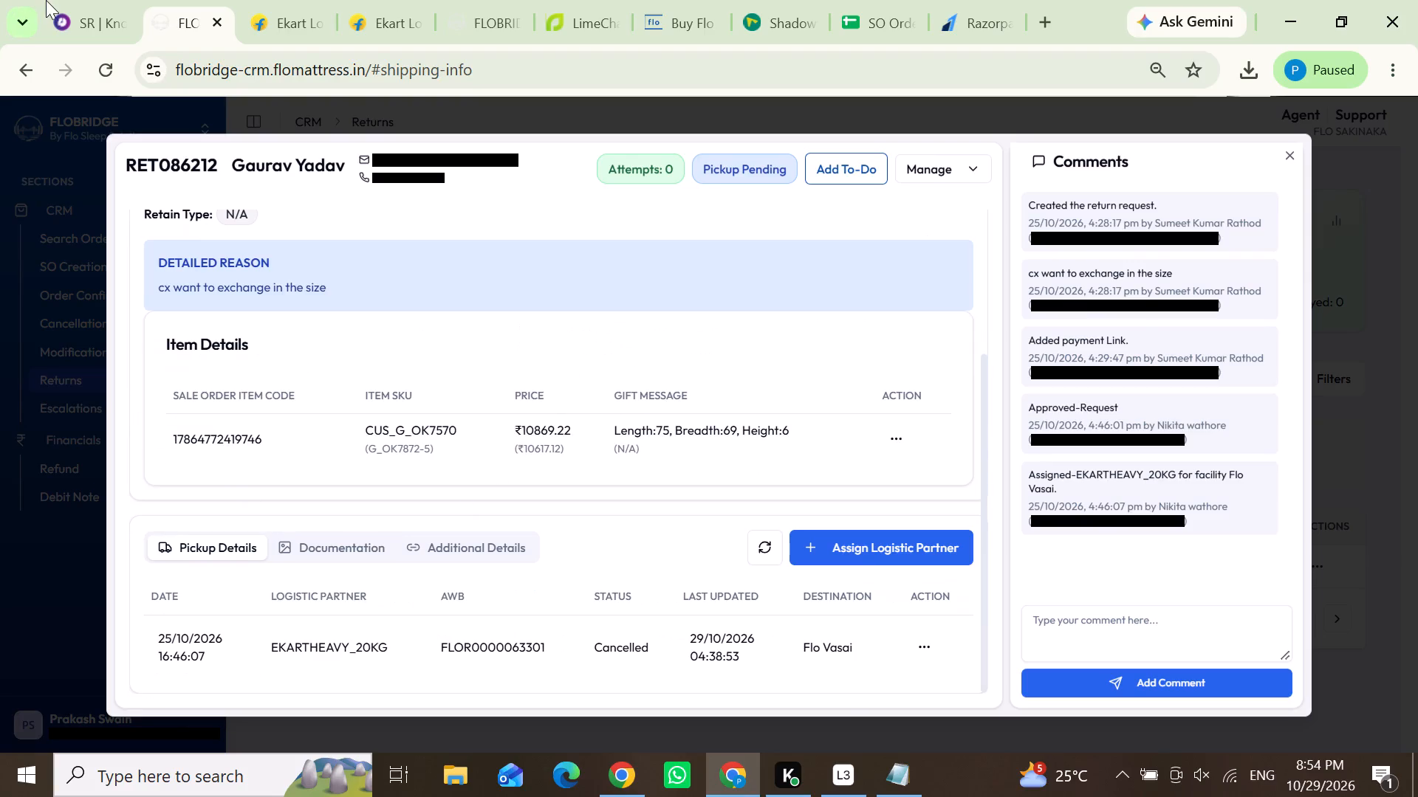
click(143, 0)
Assign Delhivery Heavy as the return's new logistic partner, with Flo Vasai as the drop facility.
scroll(437, 443, down, 3)
click(861, 553)
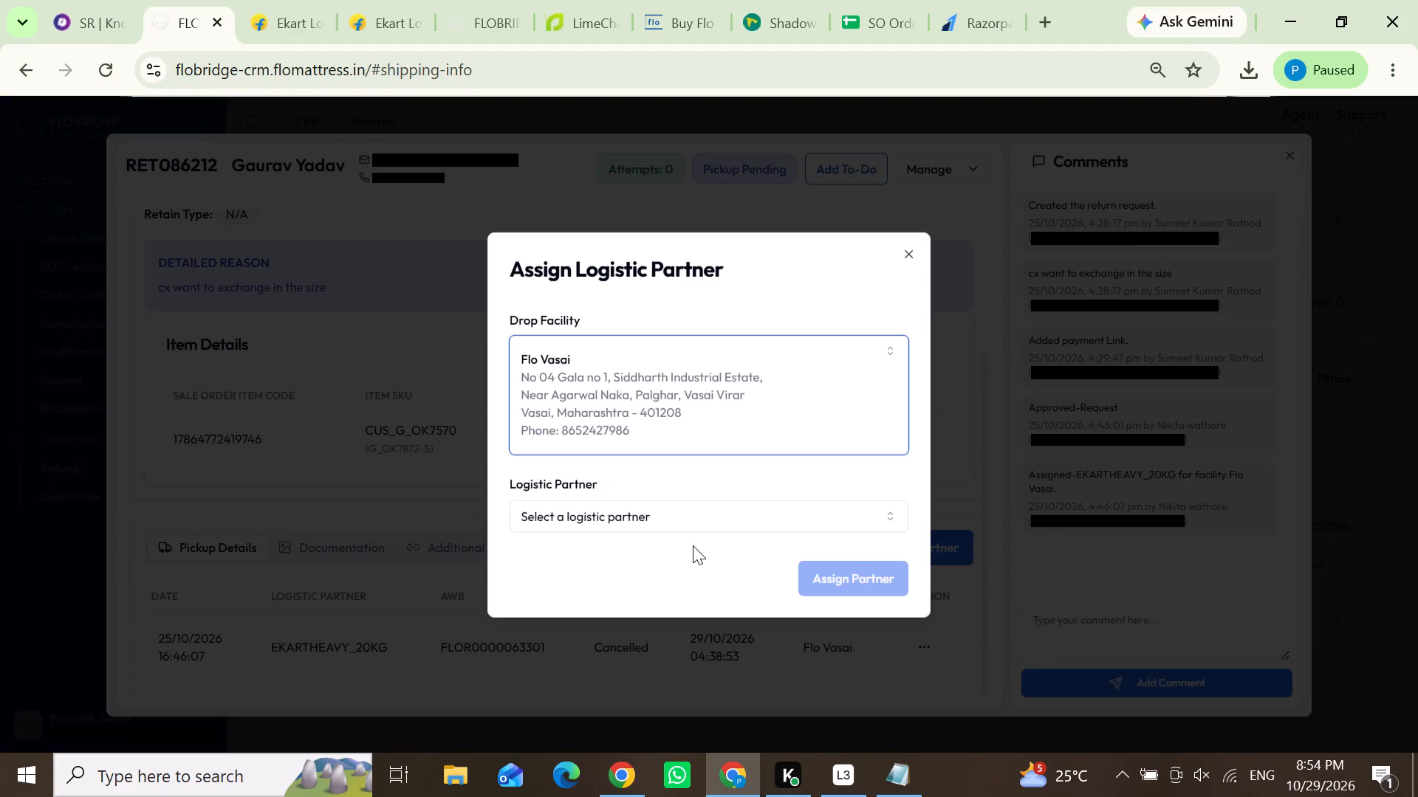
click(620, 516)
click(561, 641)
click(816, 579)
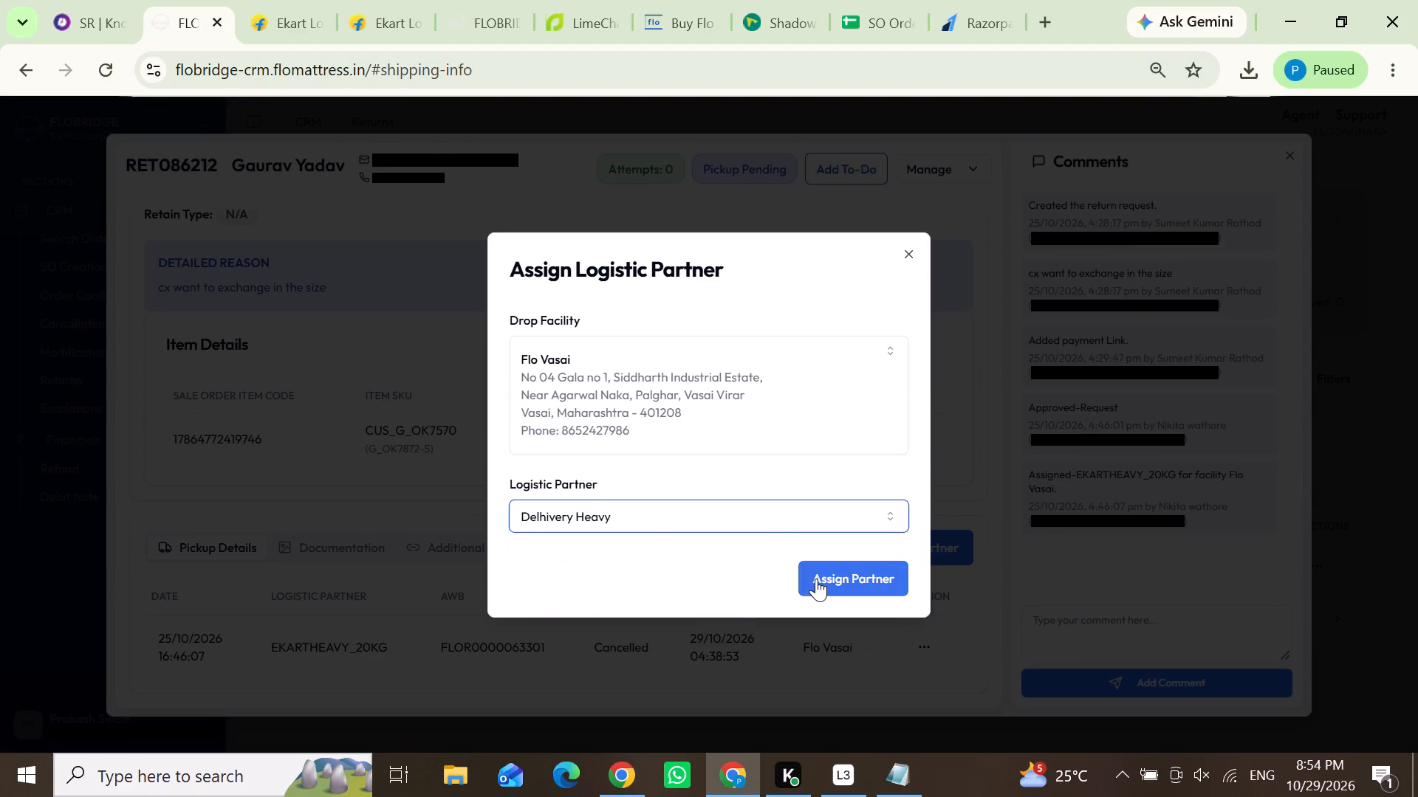
Check the AWB number and logistic partner name of the newly booked pickup in the pickup details.
scroll(623, 531, down, 4)
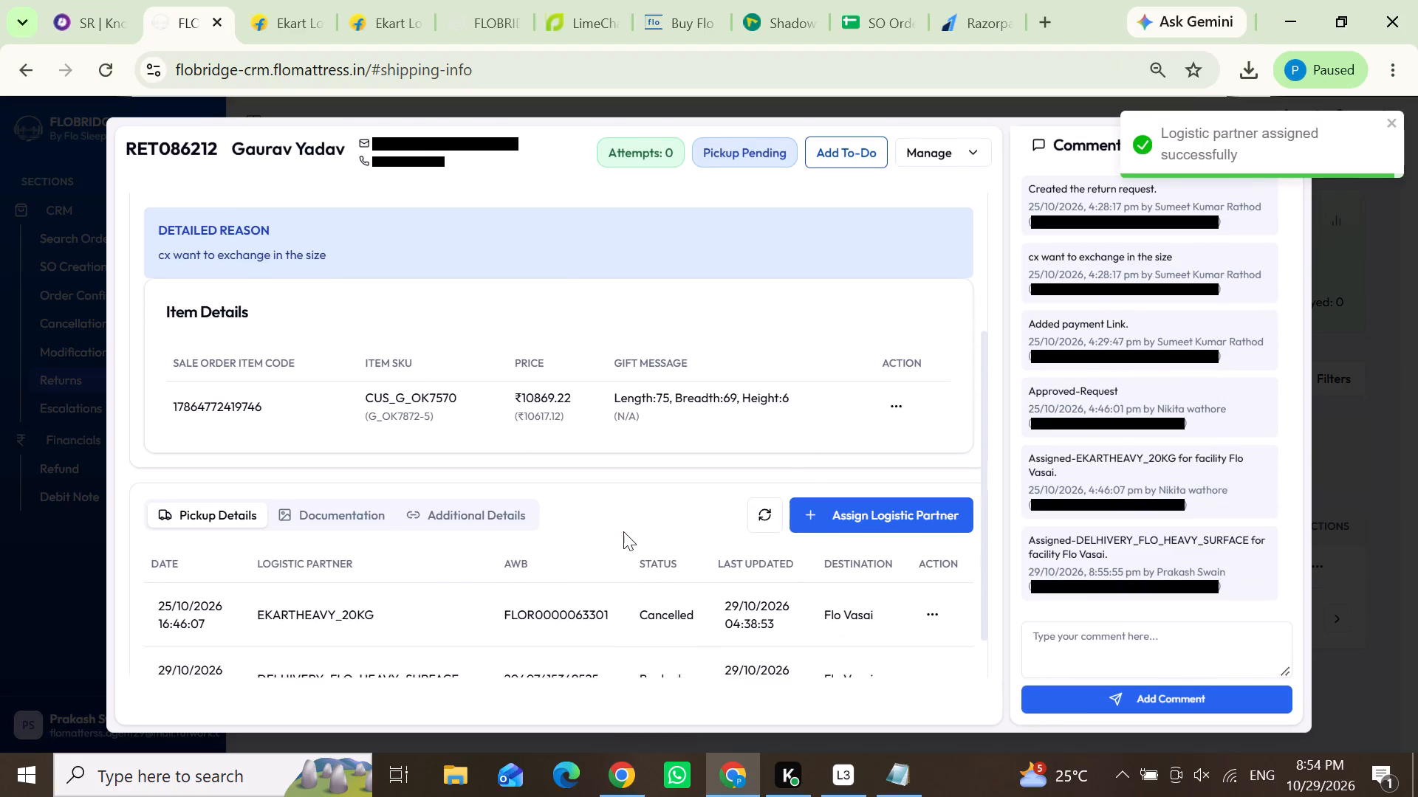
drag(620, 632, 501, 634)
click(488, 674)
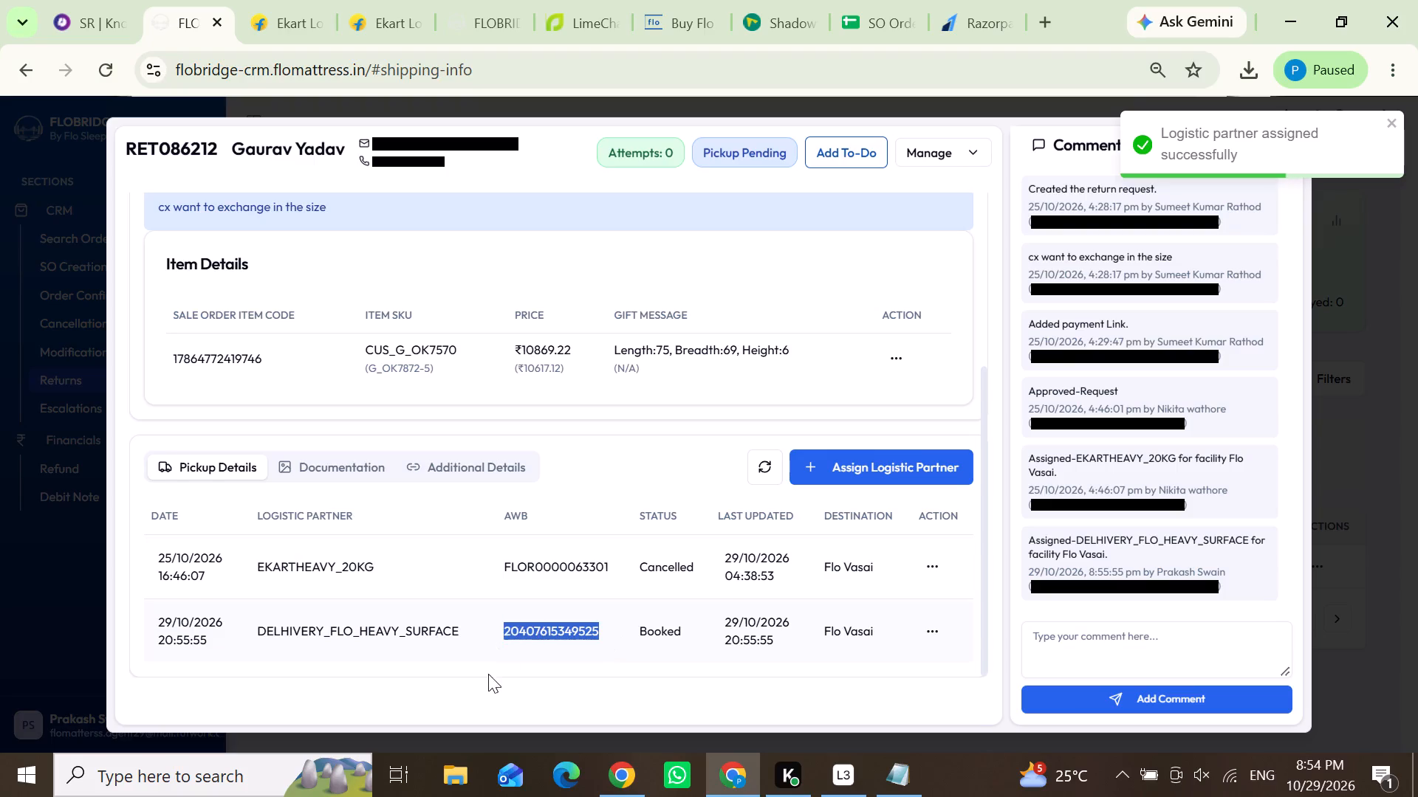
drag(475, 635, 322, 641)
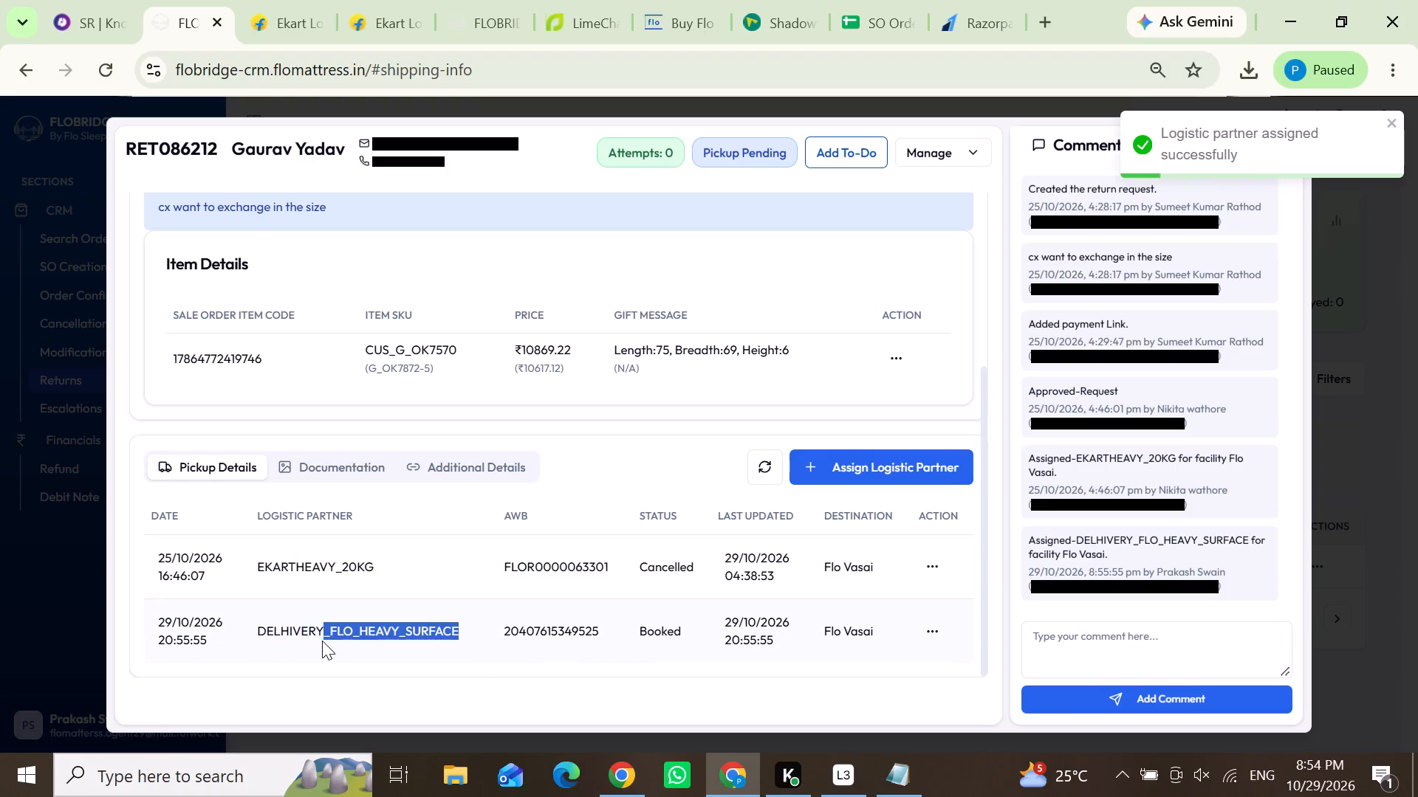
drag(322, 641, 336, 641)
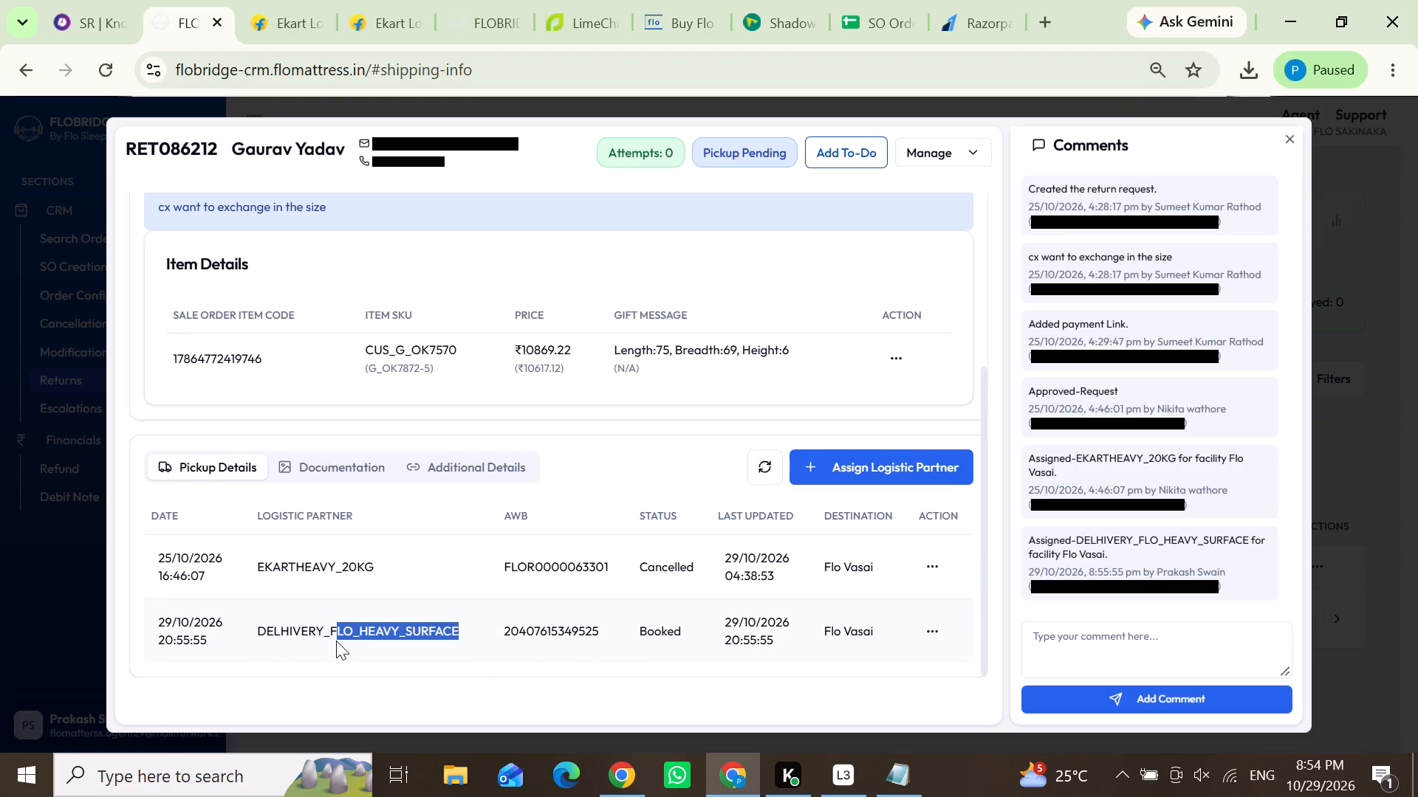
drag(336, 641, 351, 641)
drag(351, 641, 374, 644)
click(792, 647)
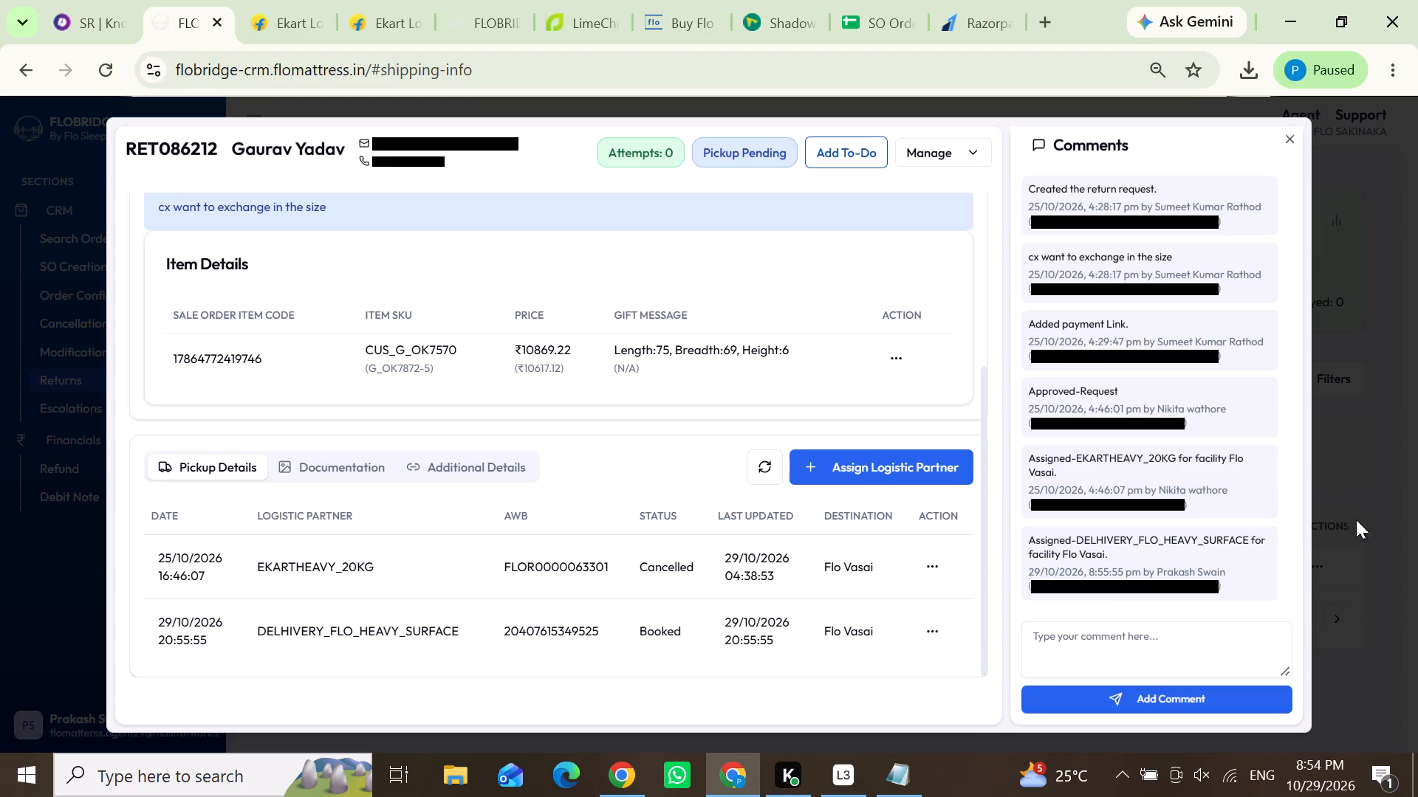
click(52, 540)
drag(571, 379, 479, 379)
key(ctrl+c)
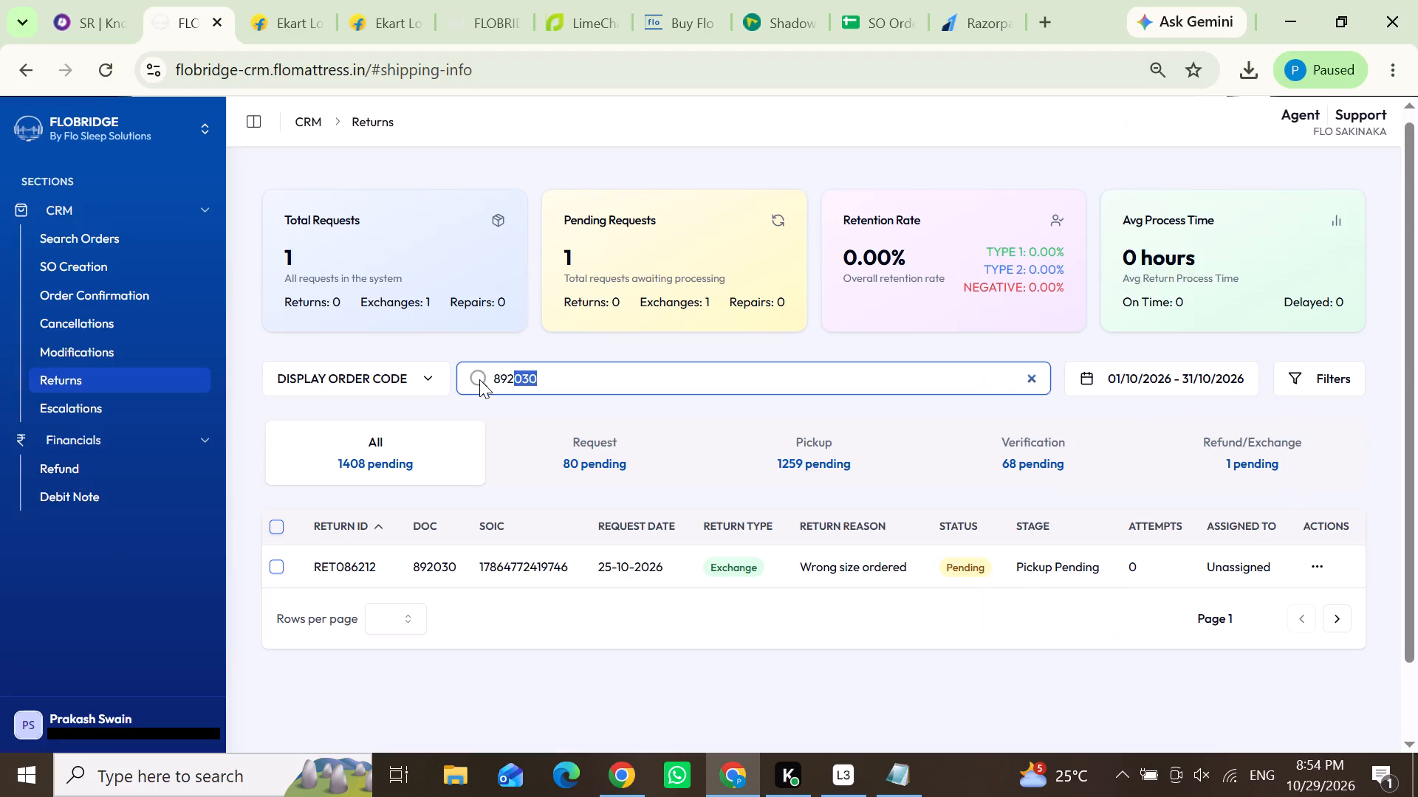
Close the two Ekart shipment tracking tabs.
click(347, 0)
click(411, 24)
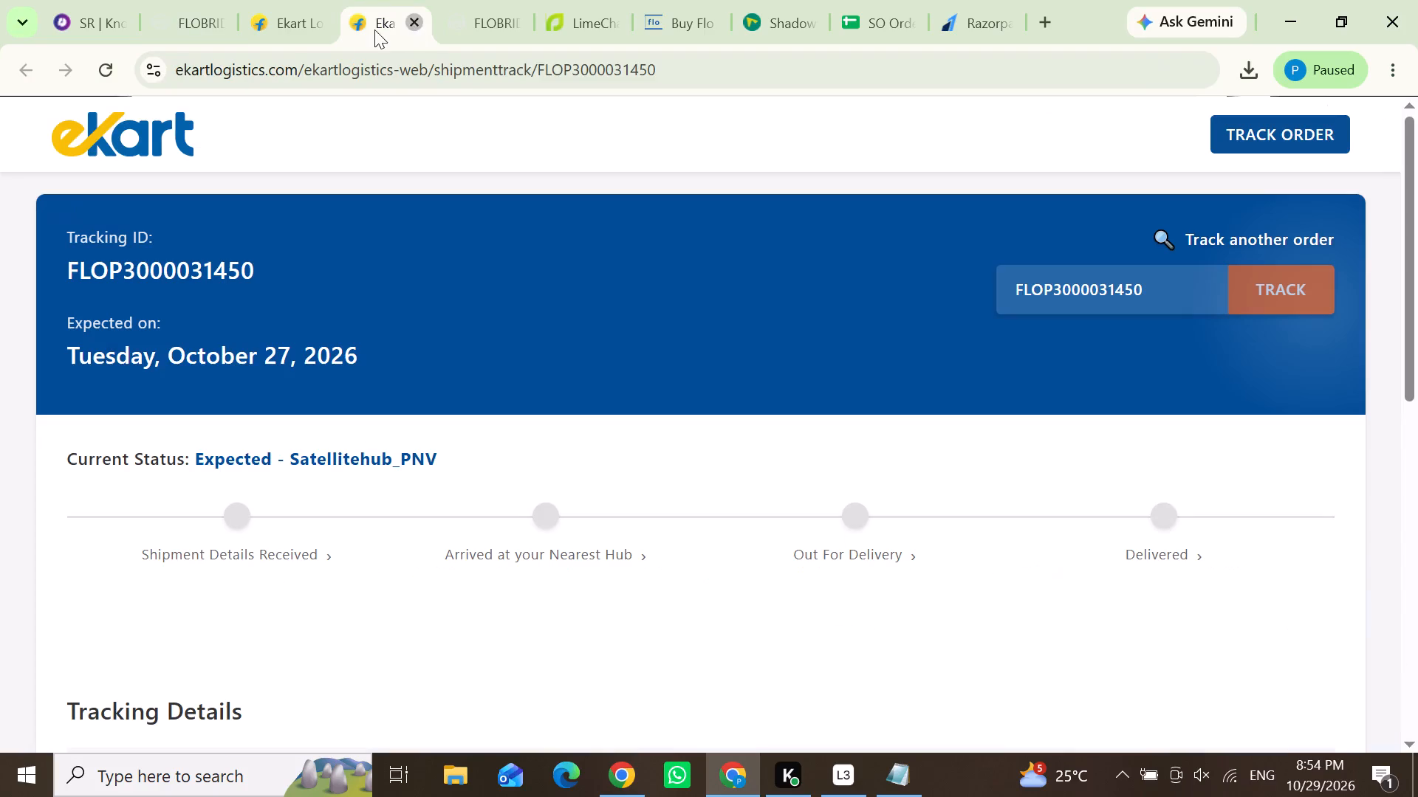
click(307, 21)
click(312, 22)
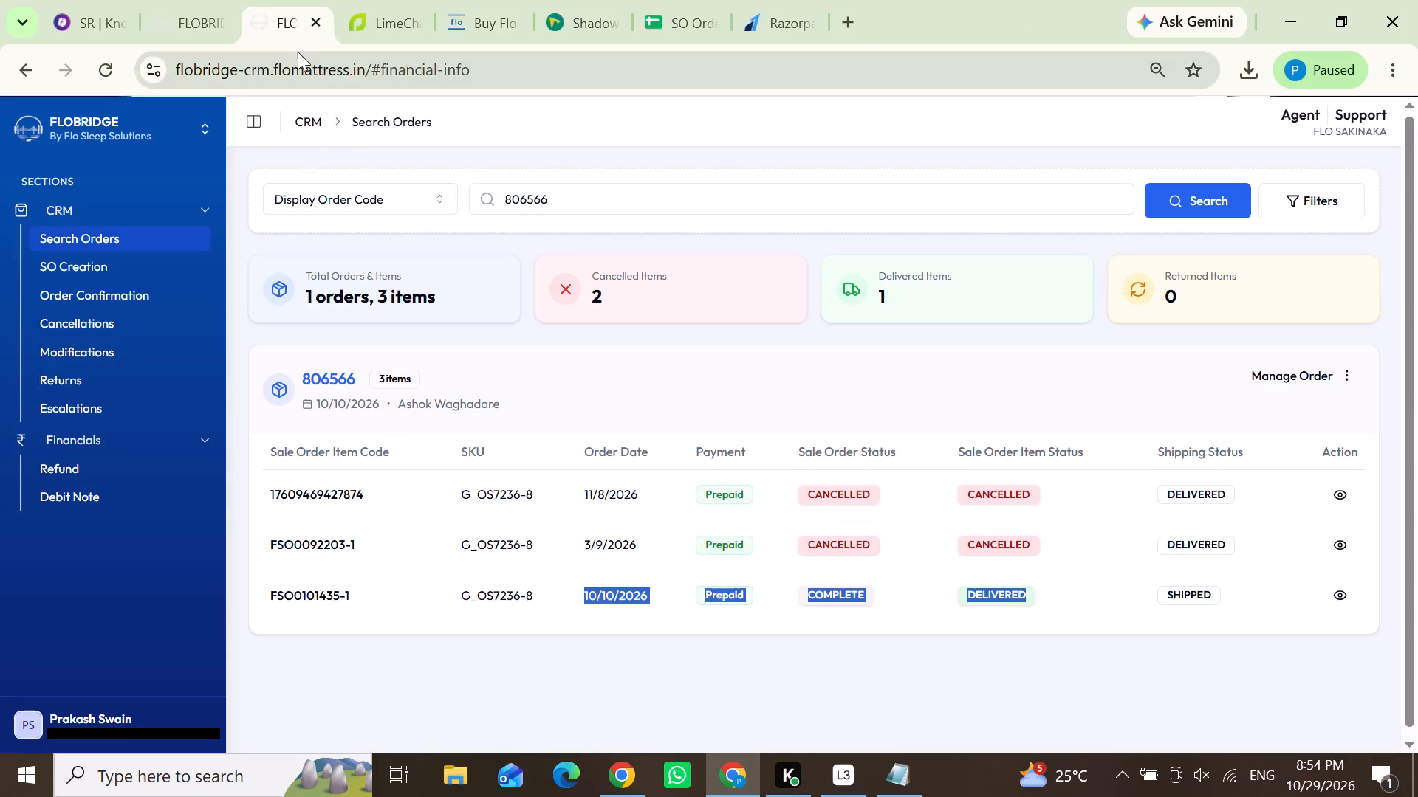
drag(568, 193, 409, 192)
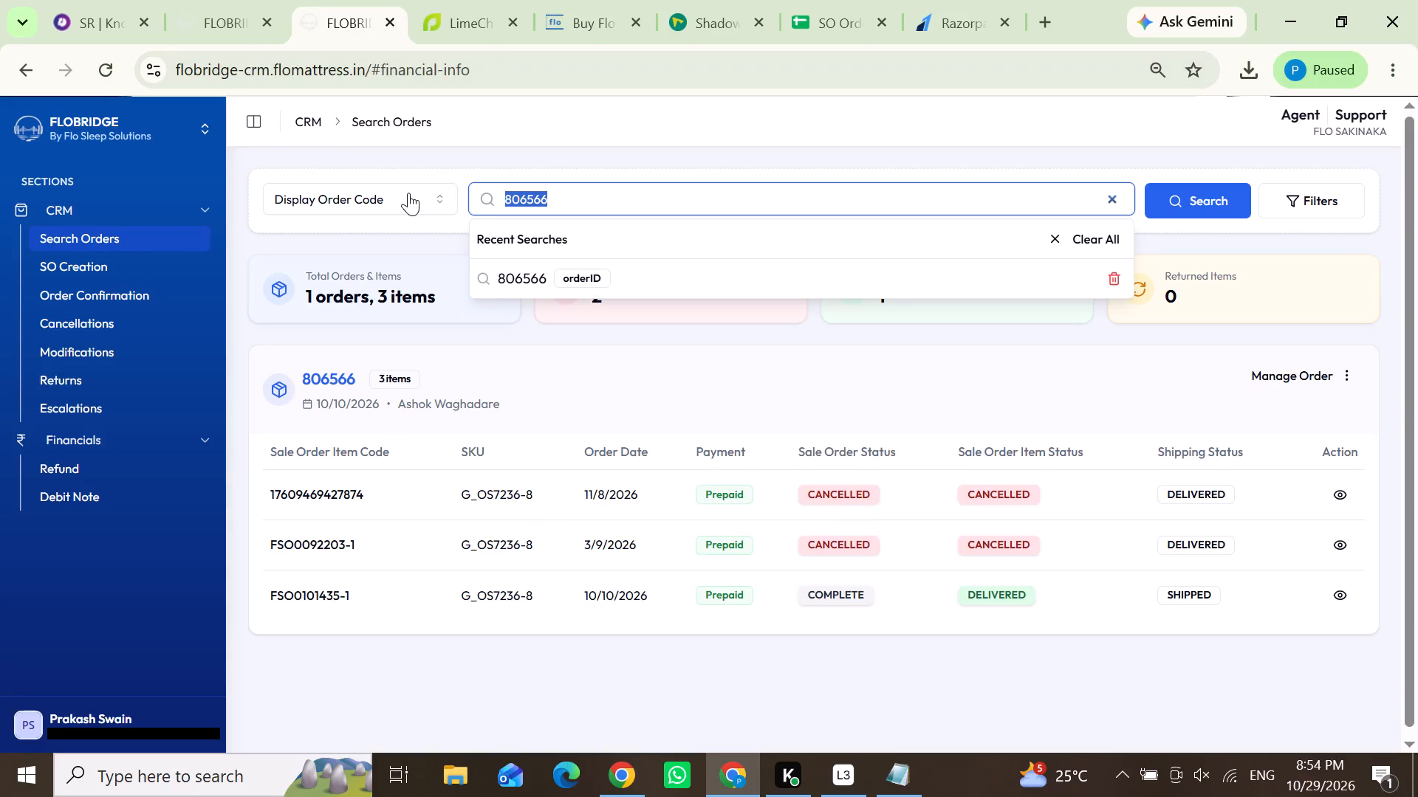
key(ctrl+v)
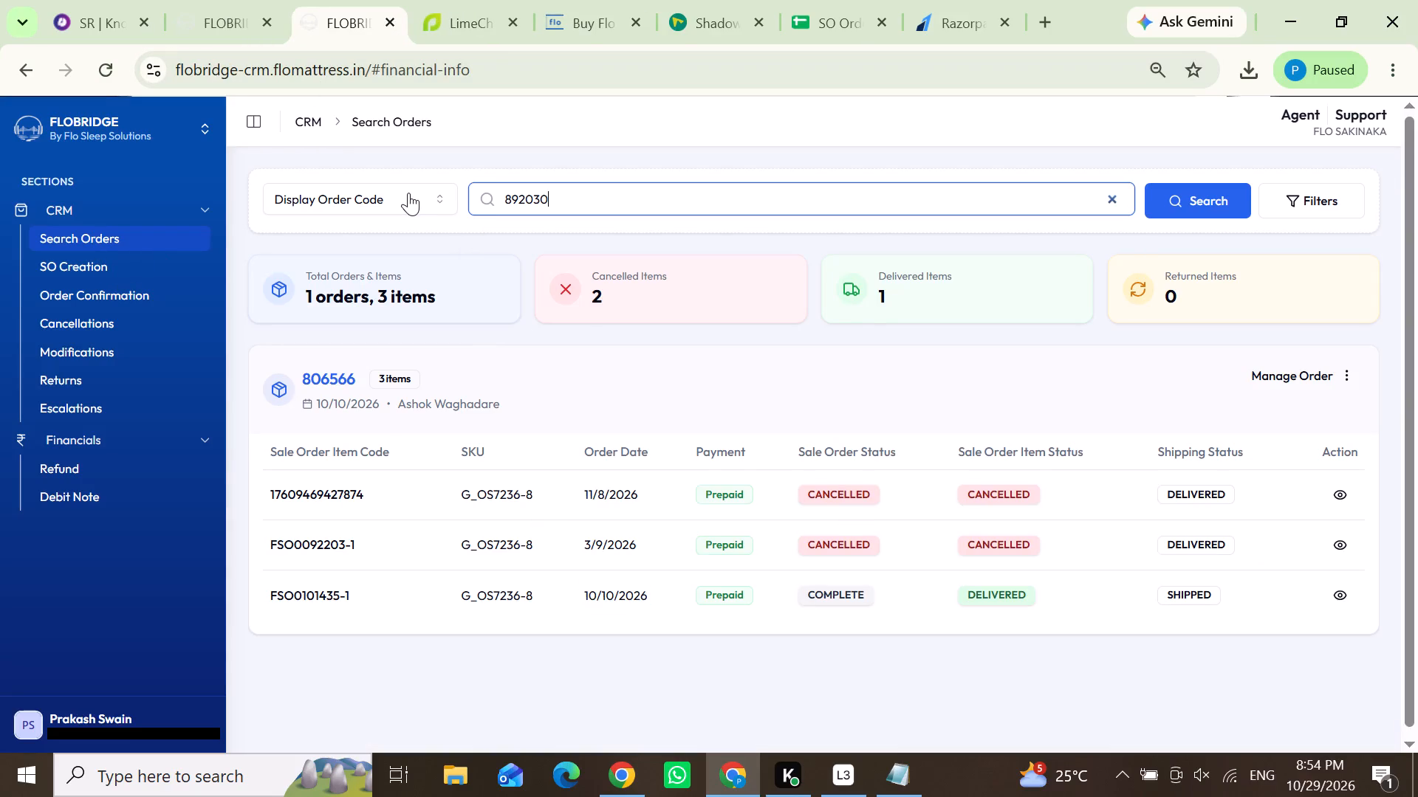
click(415, 194)
click(1203, 204)
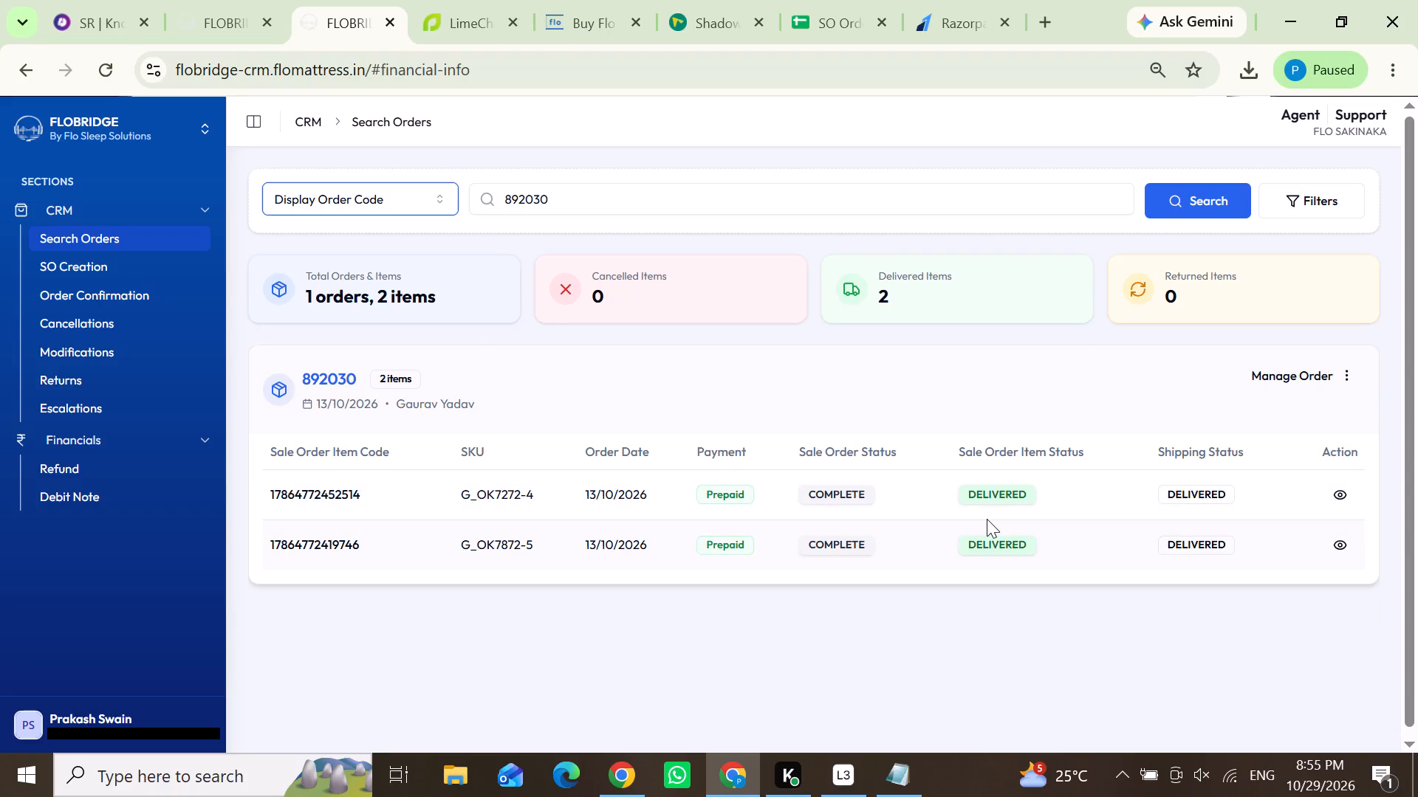
click(1355, 550)
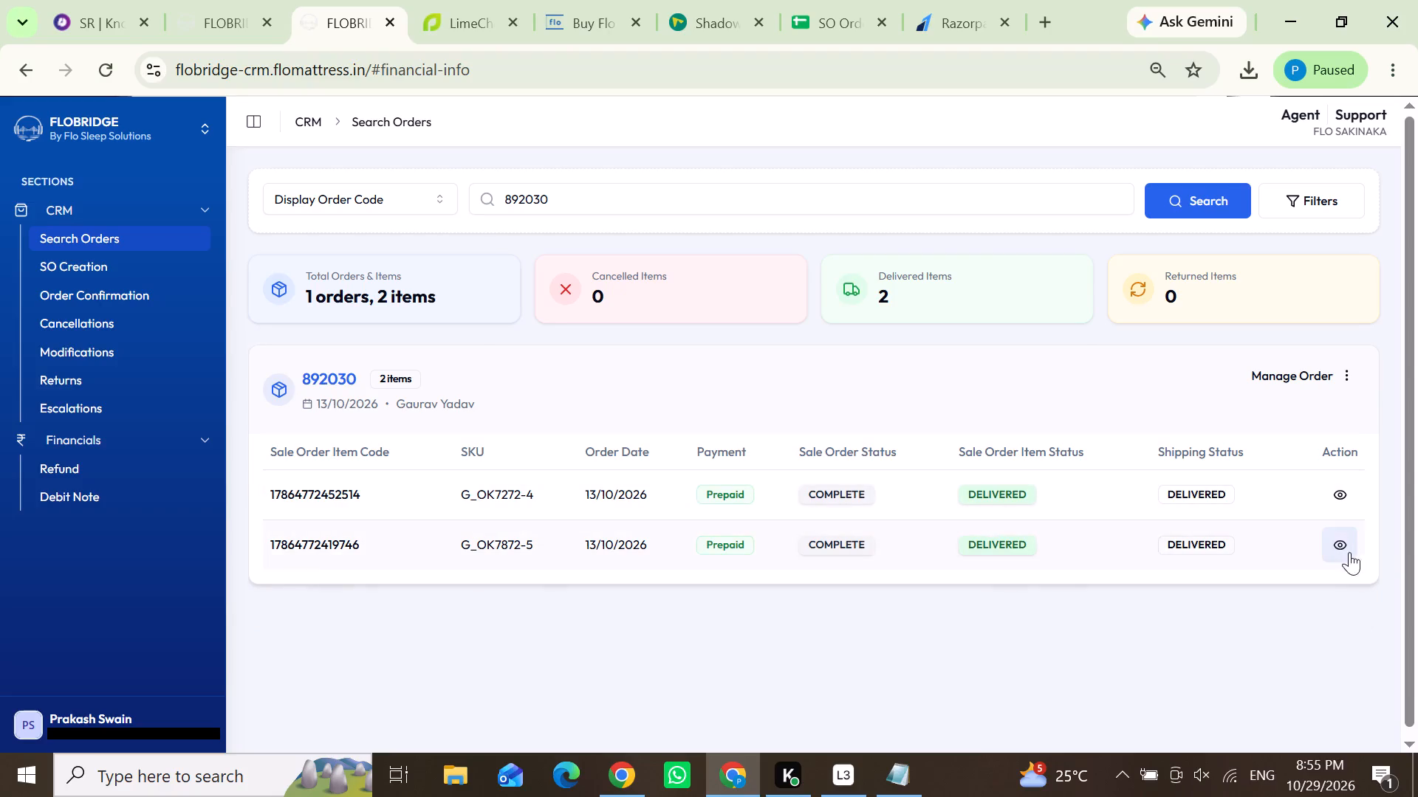
click(558, 402)
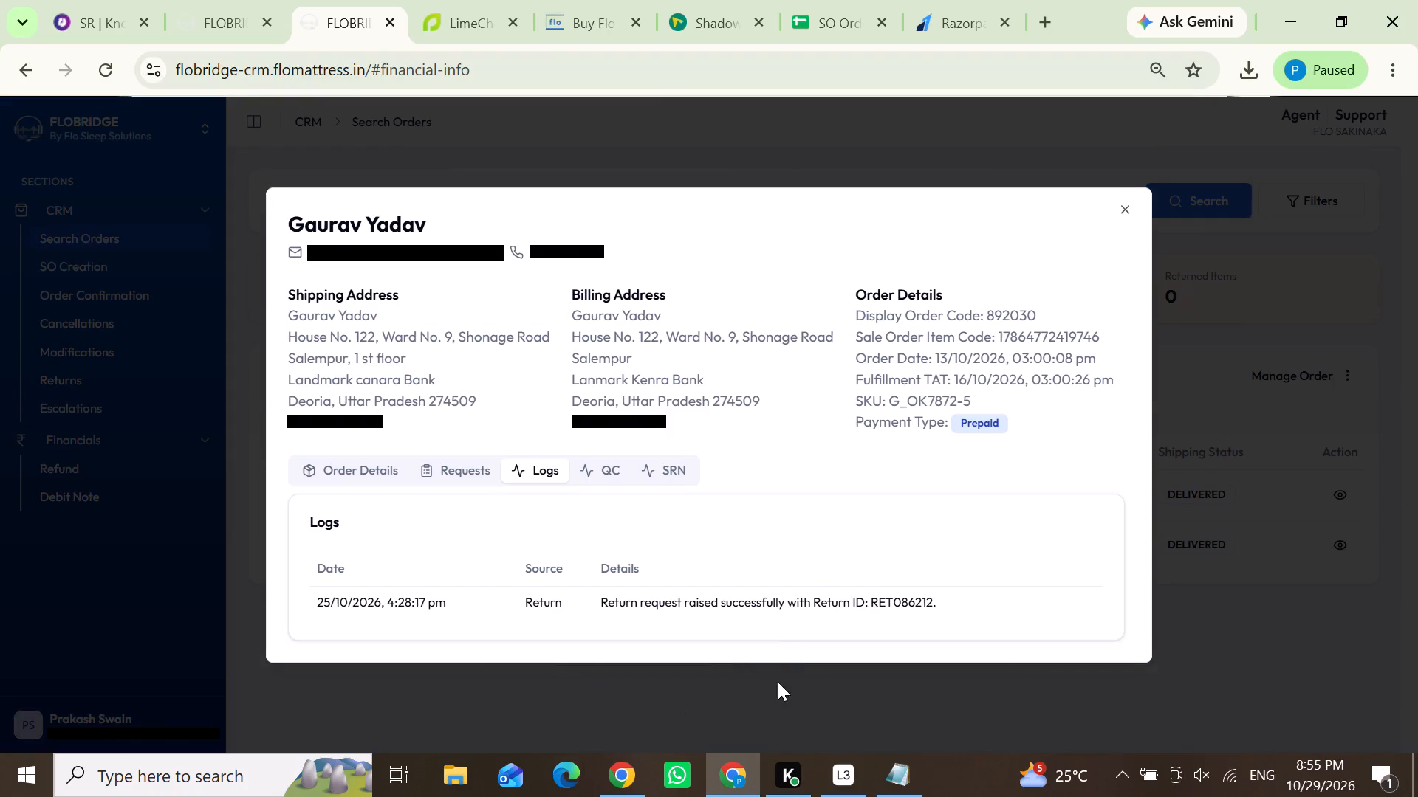
click(778, 682)
click(1332, 374)
click(1270, 423)
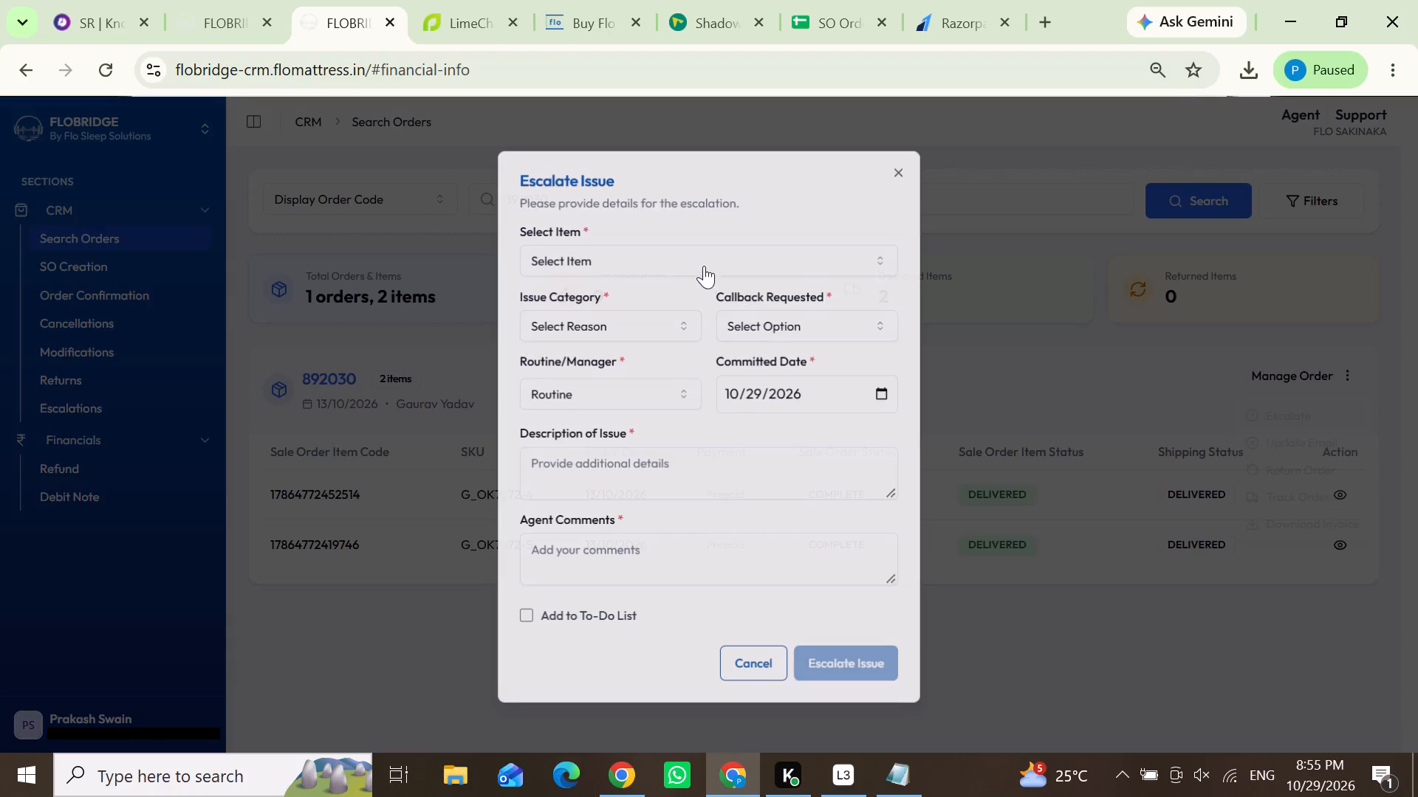
click(696, 255)
click(651, 321)
click(640, 323)
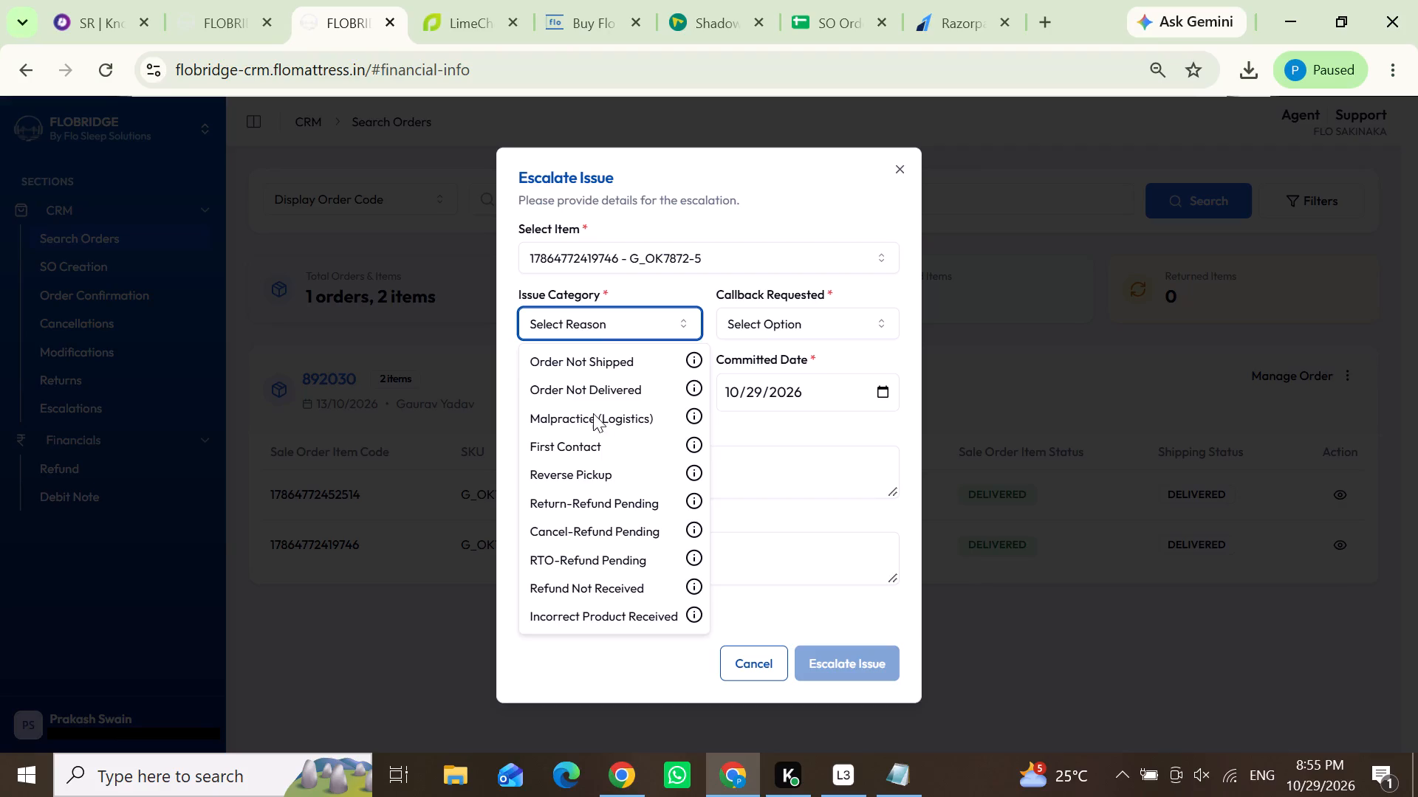
click(571, 472)
click(792, 318)
click(736, 396)
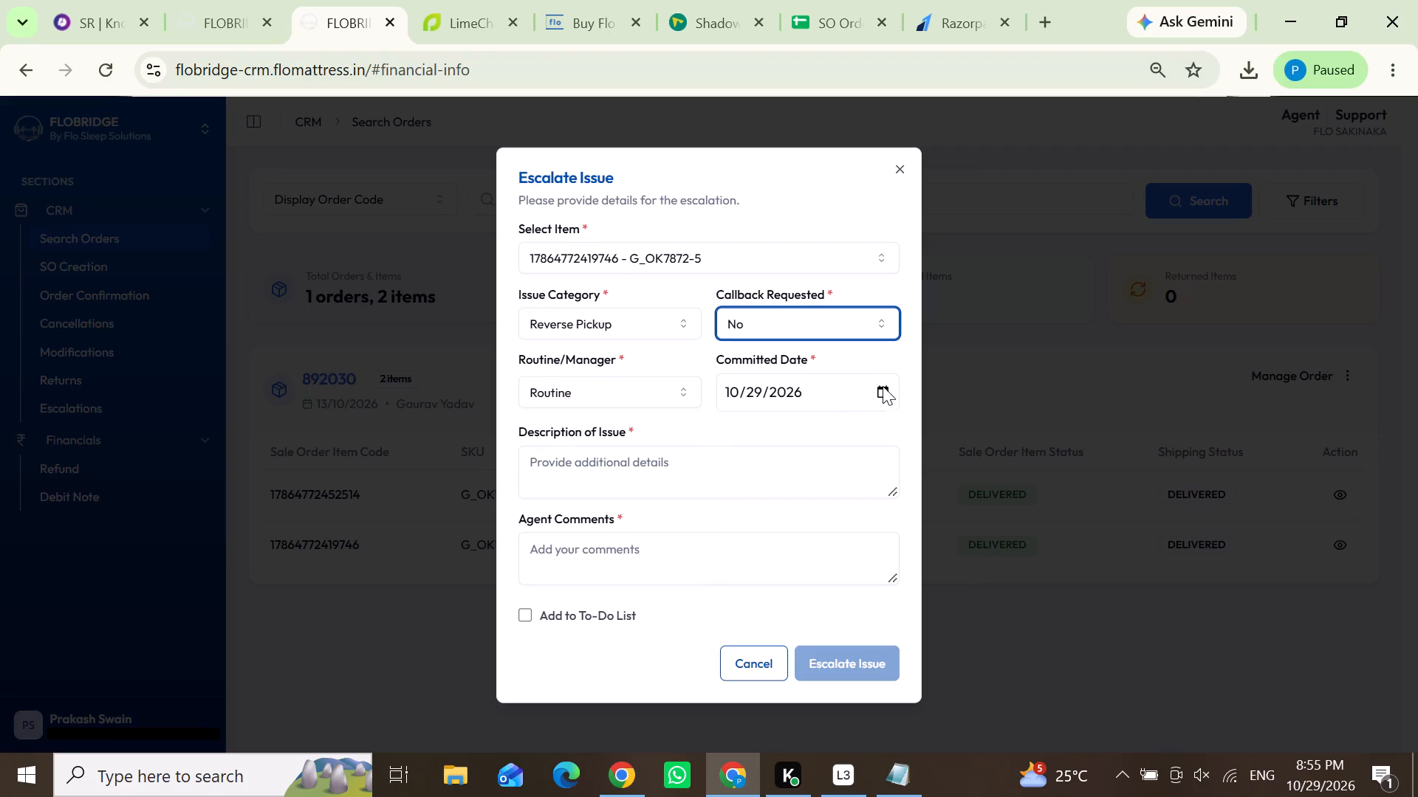
click(883, 386)
click(885, 590)
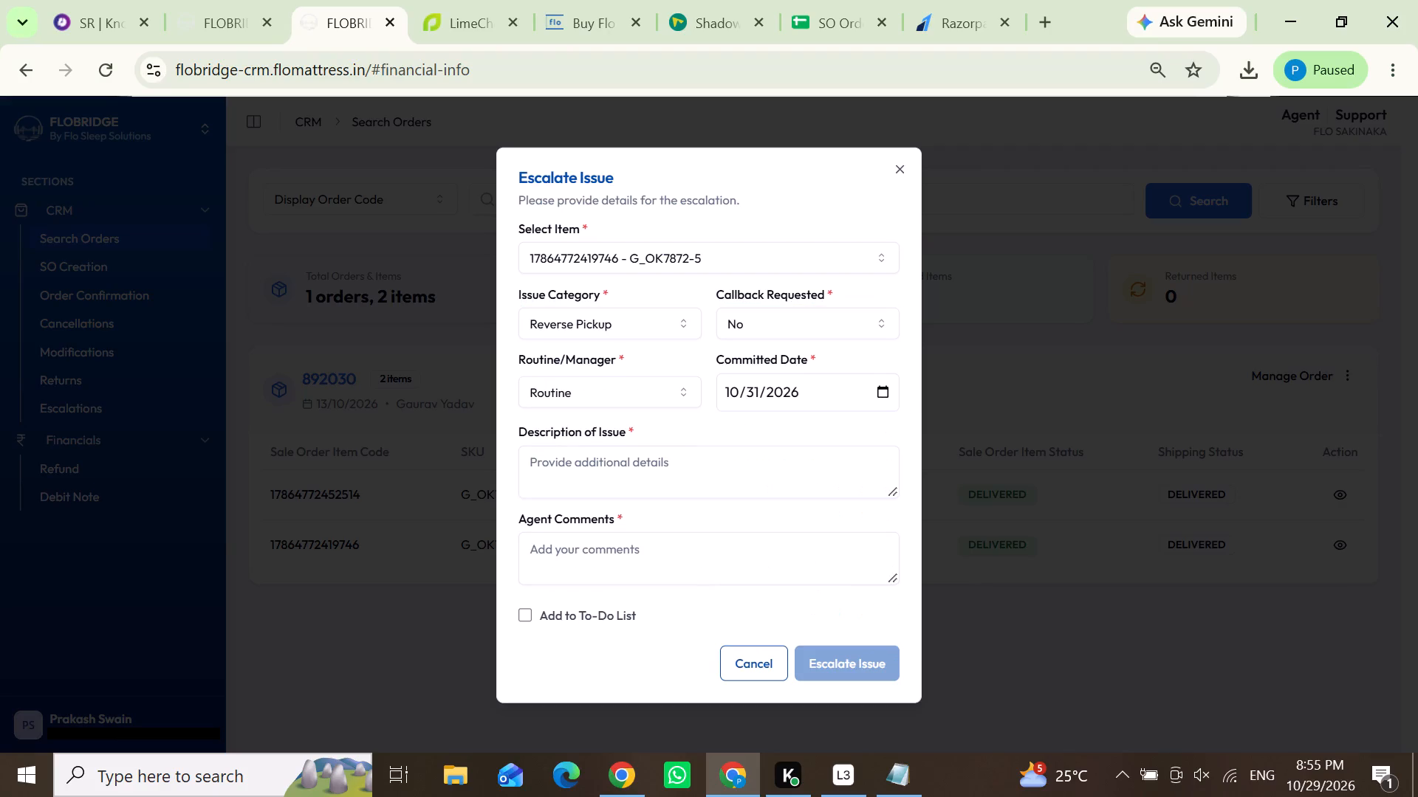
Copy the pickup escalation note from the FLO MATTRESS notes in Notepad into the escalation's agent comments.
click(639, 479)
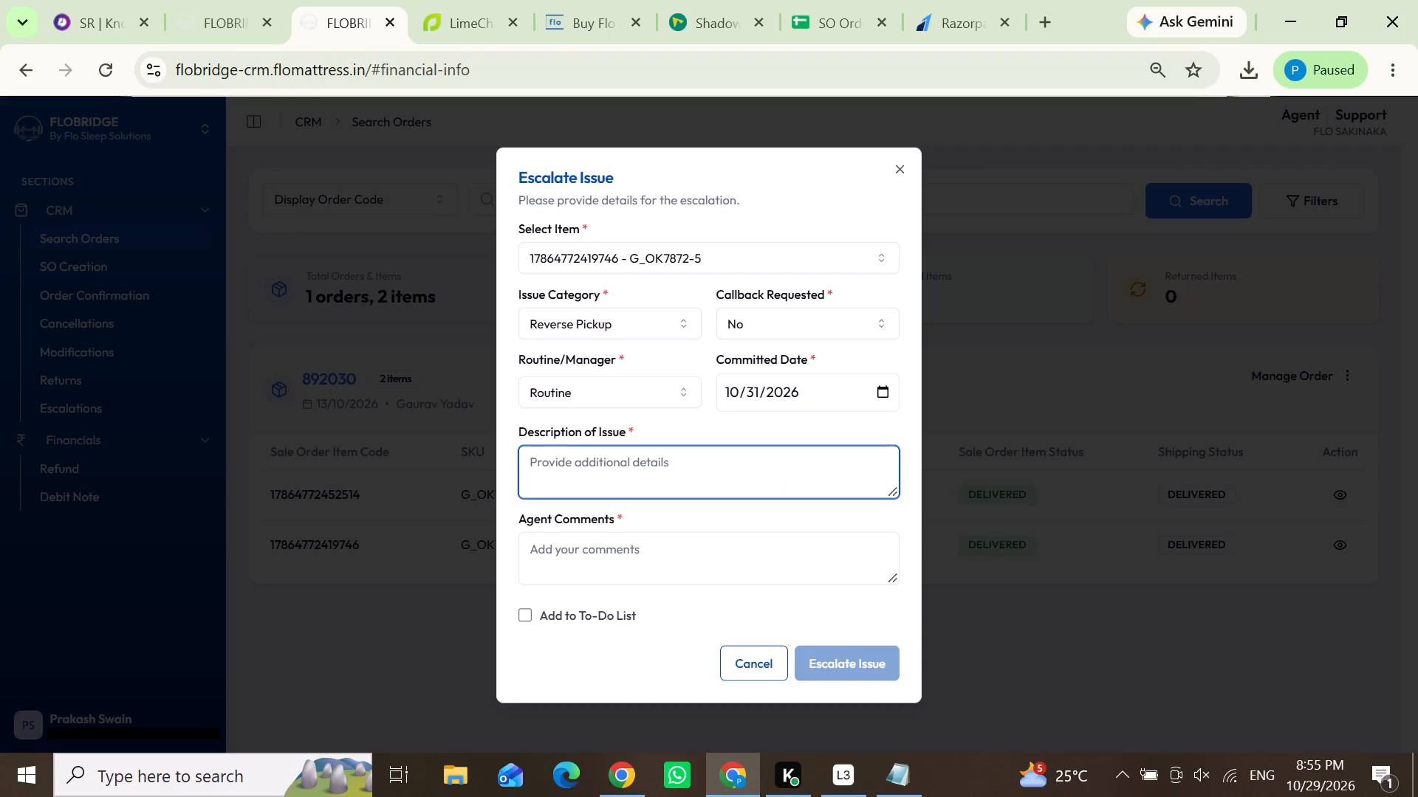
click(888, 787)
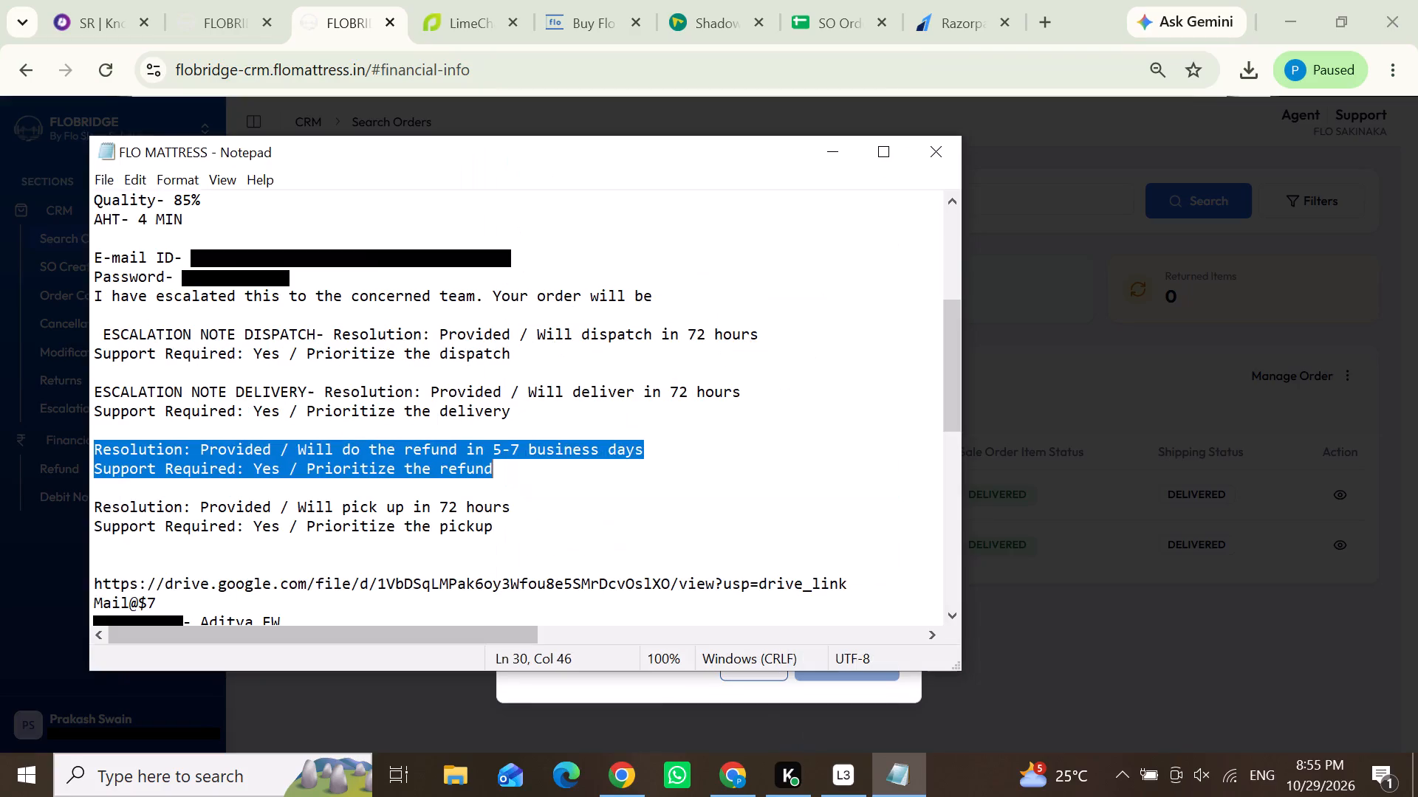
drag(92, 503, 385, 532)
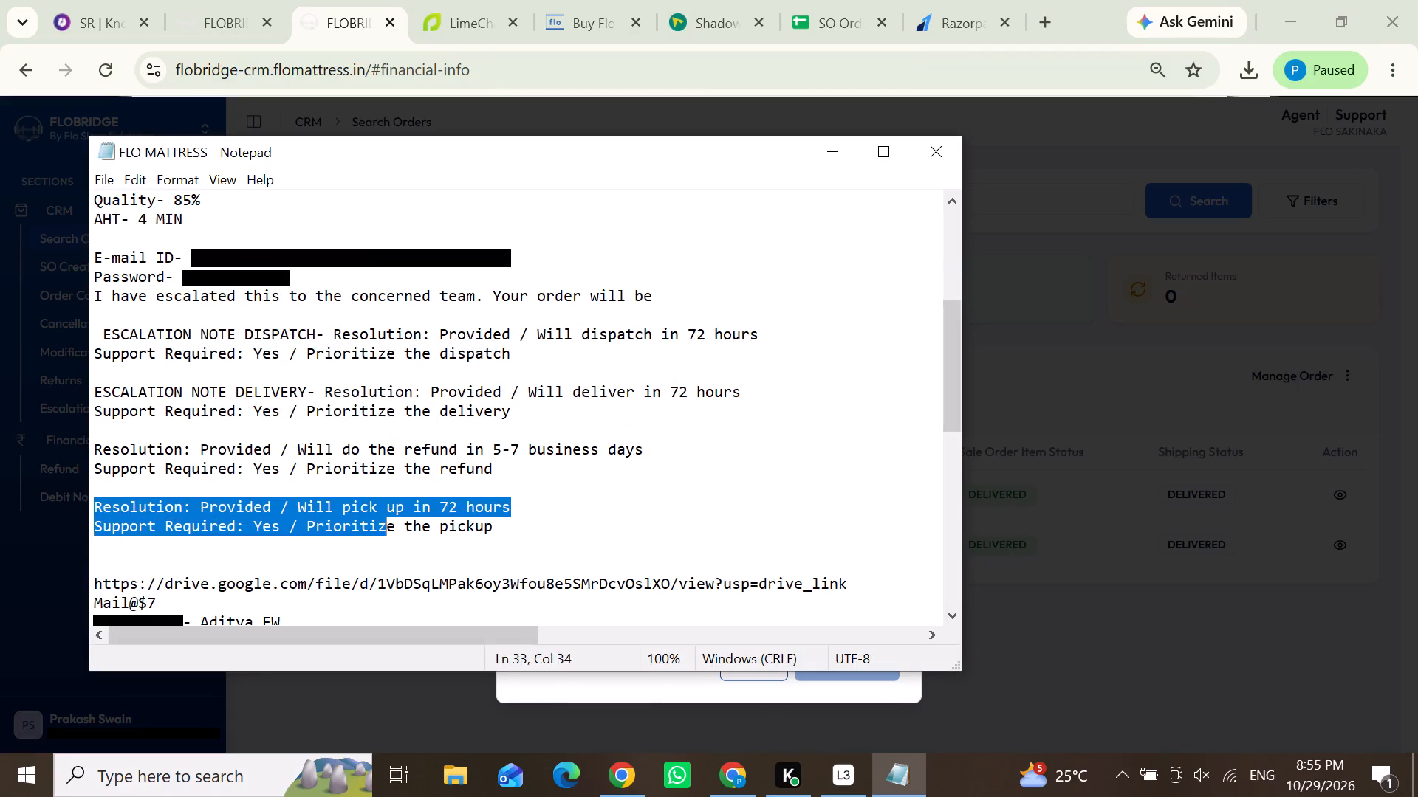
drag(385, 532, 501, 548)
key(ctrl+c)
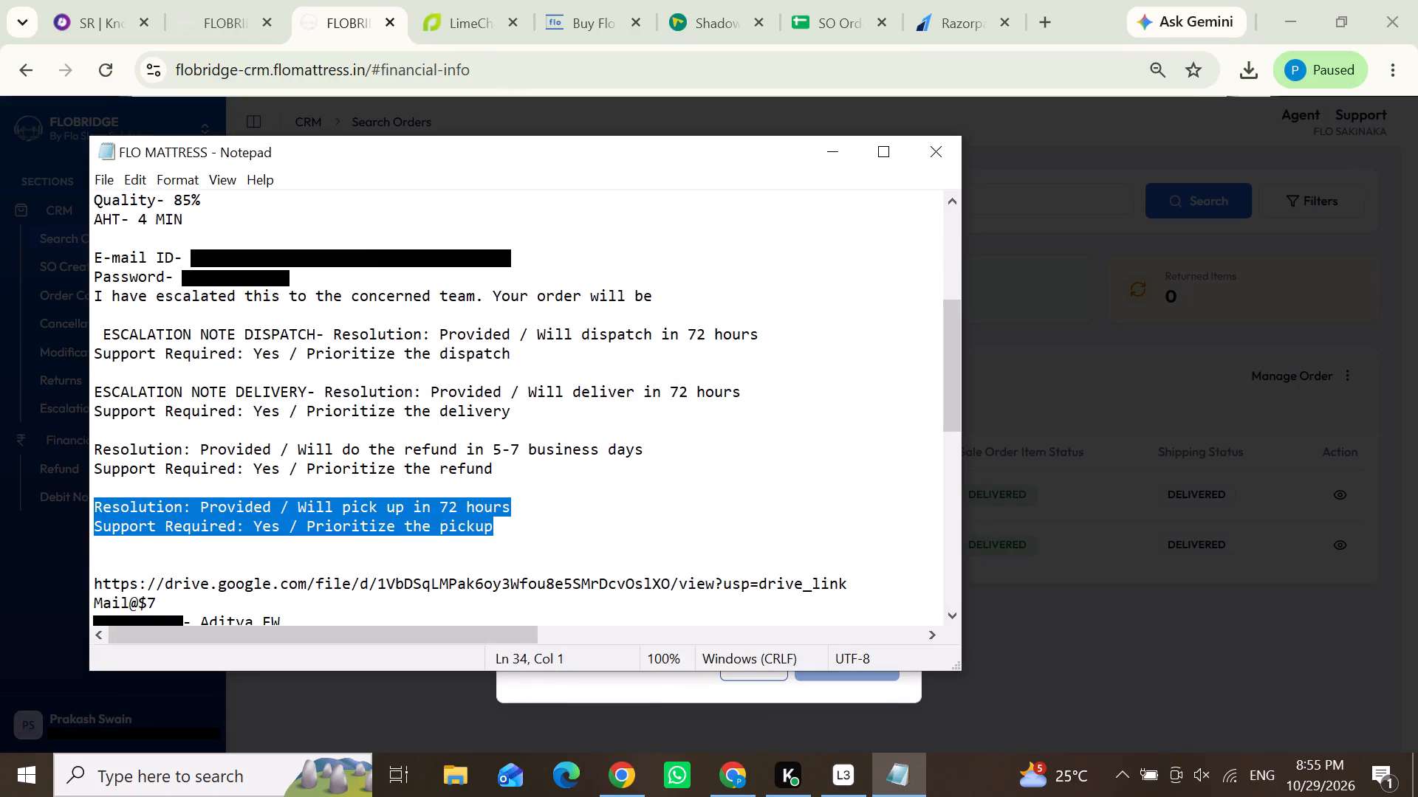
click(838, 153)
click(637, 551)
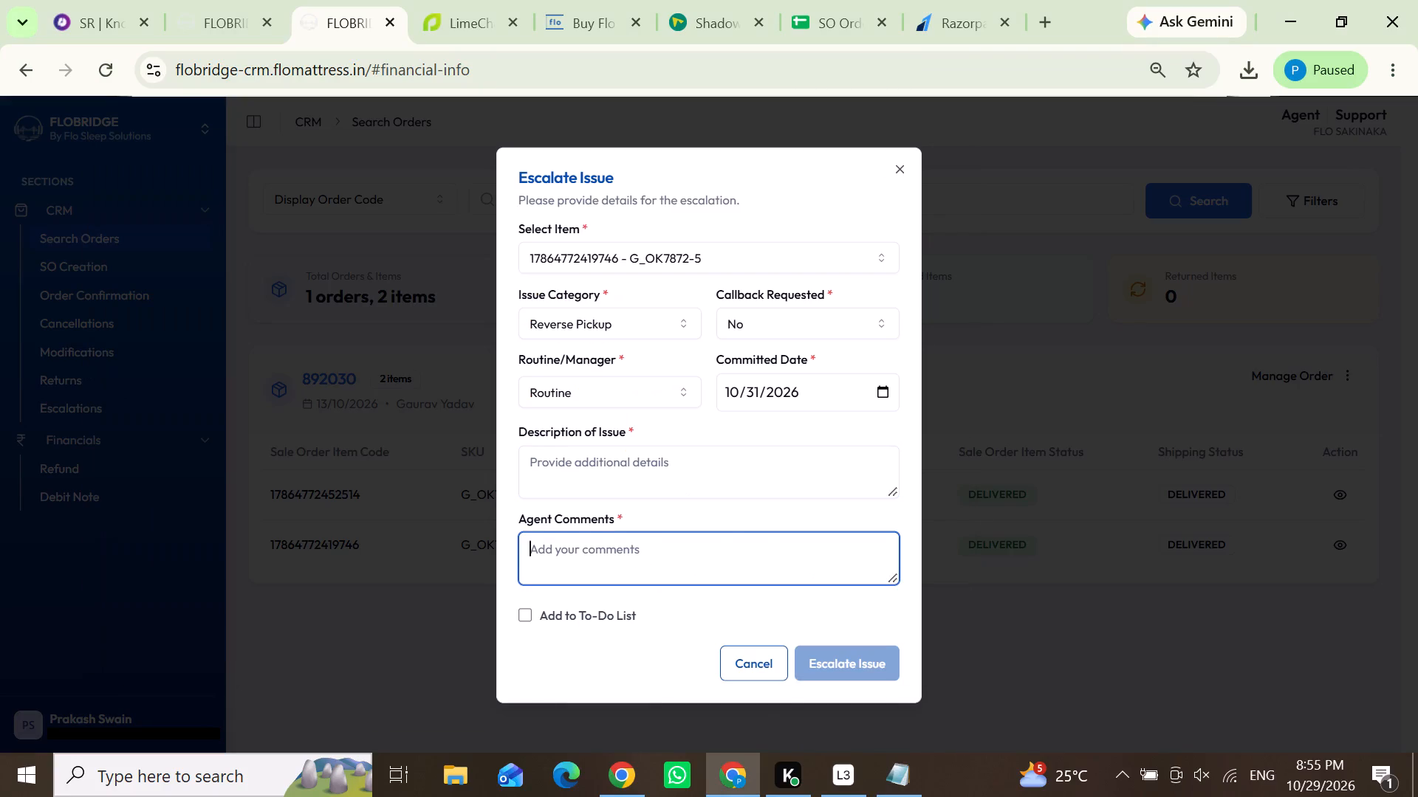
key(ctrl+v)
Describe the issue as "I have escalated this to the concerned team. Your order will be picked up", reusing the Notepad text, and submit the escalation.
click(635, 477)
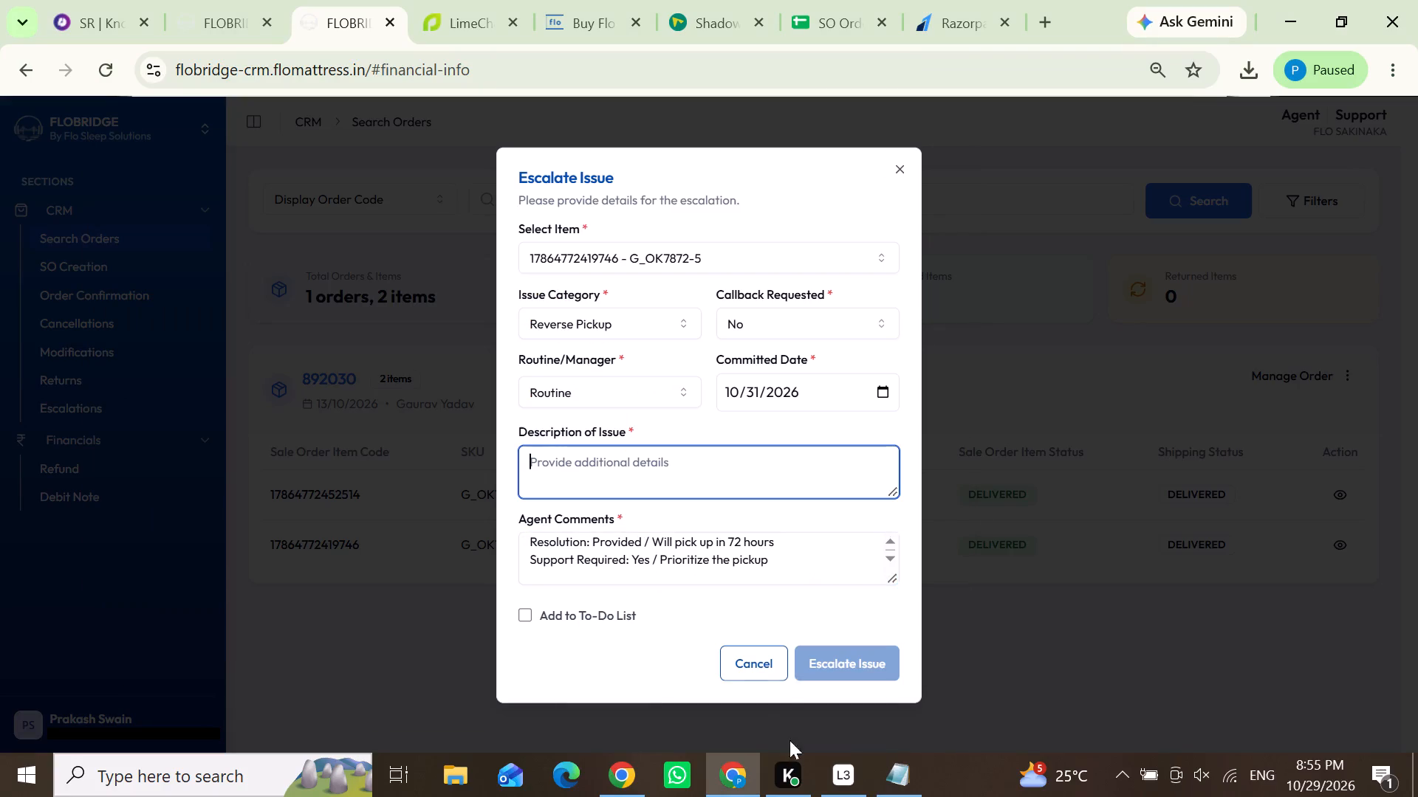
click(900, 790)
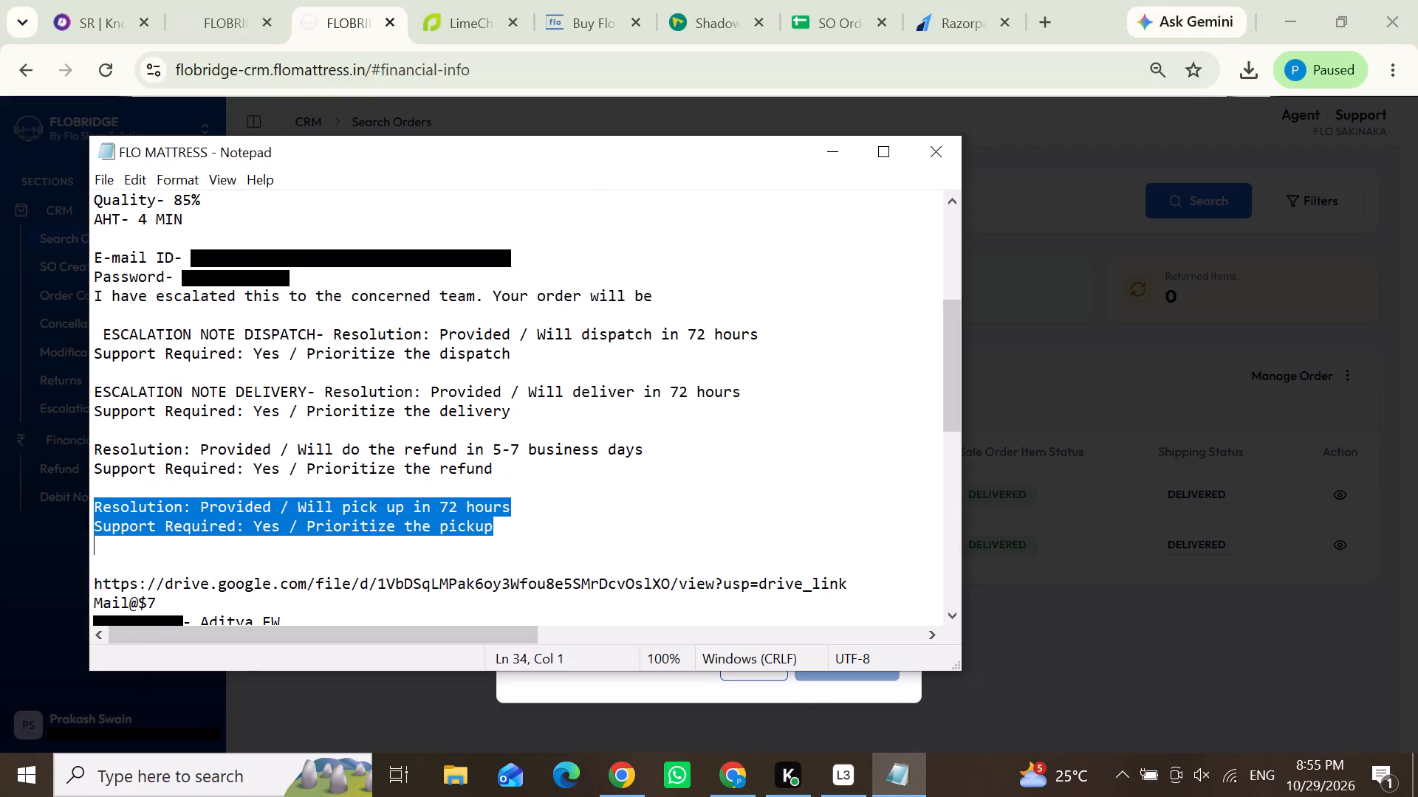
drag(93, 298, 696, 303)
key(ctrl+c)
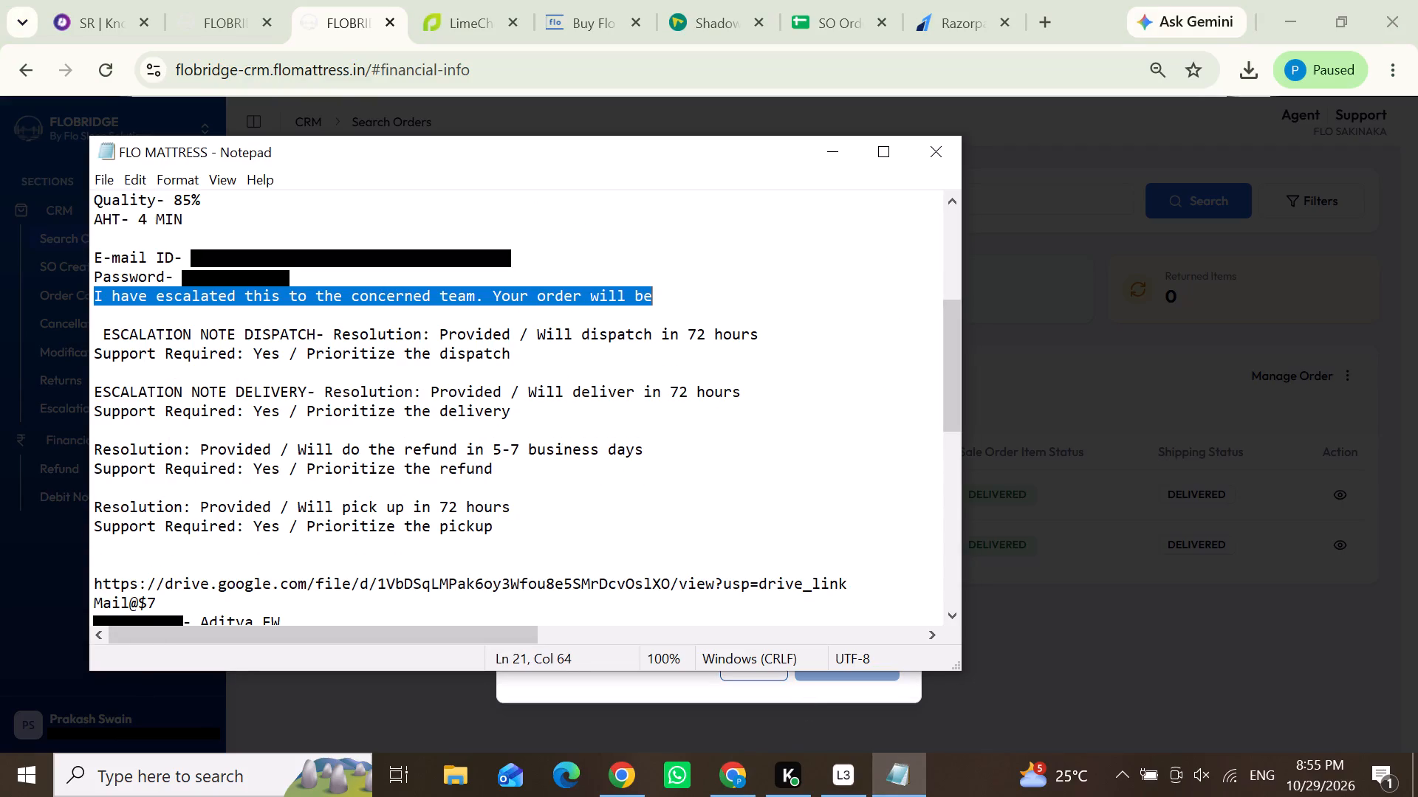
click(829, 162)
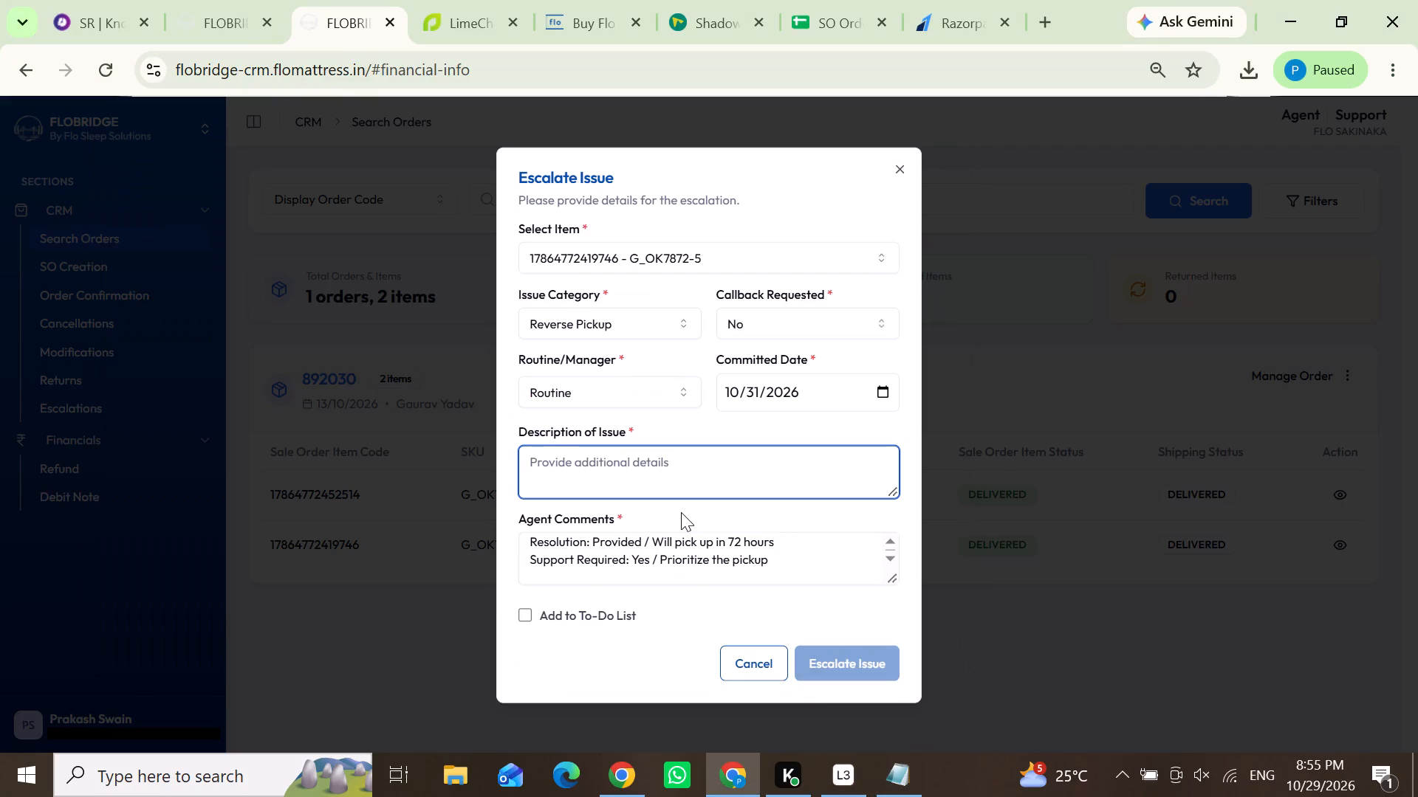
key(ctrl+v)
key(space)
text(pick)
text(ed up)
key(space)
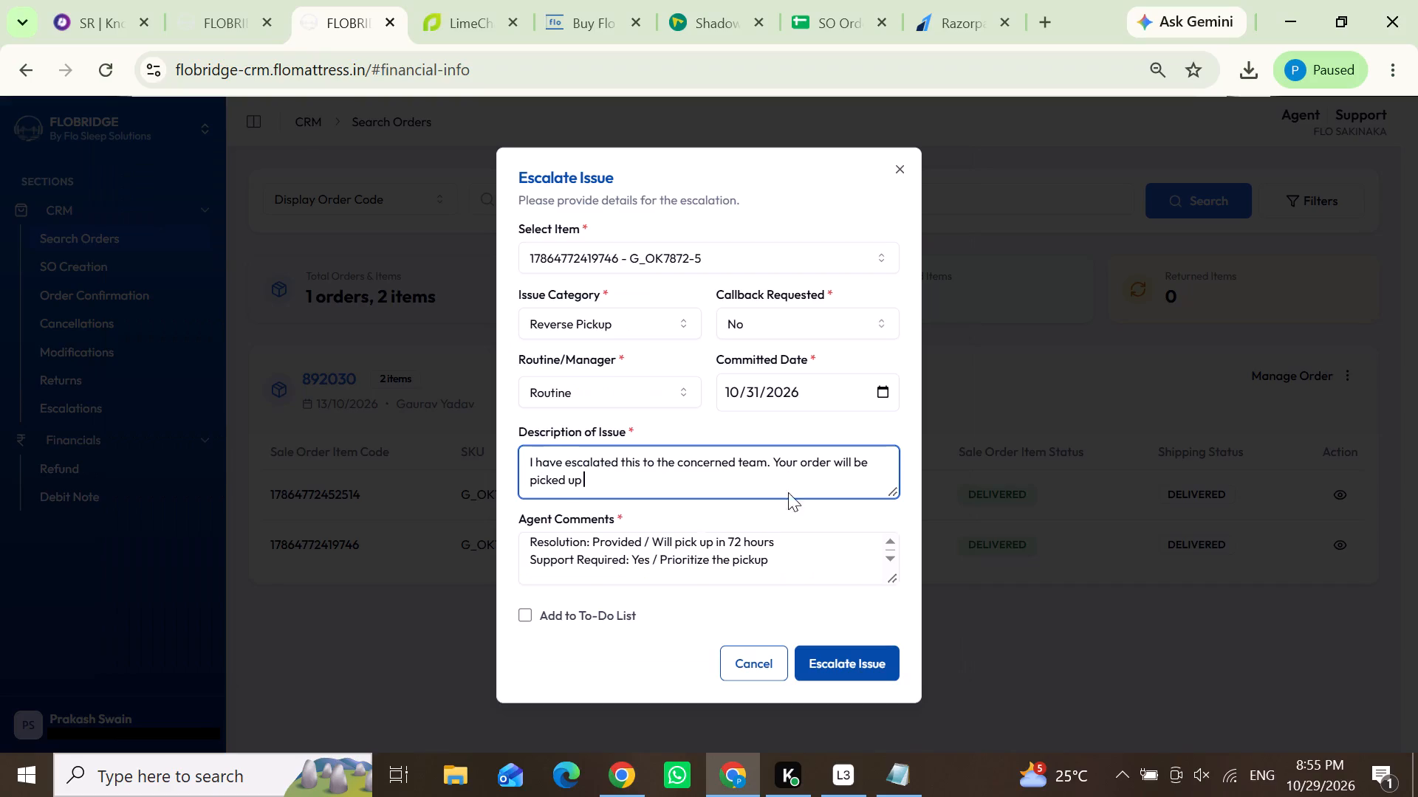
click(843, 669)
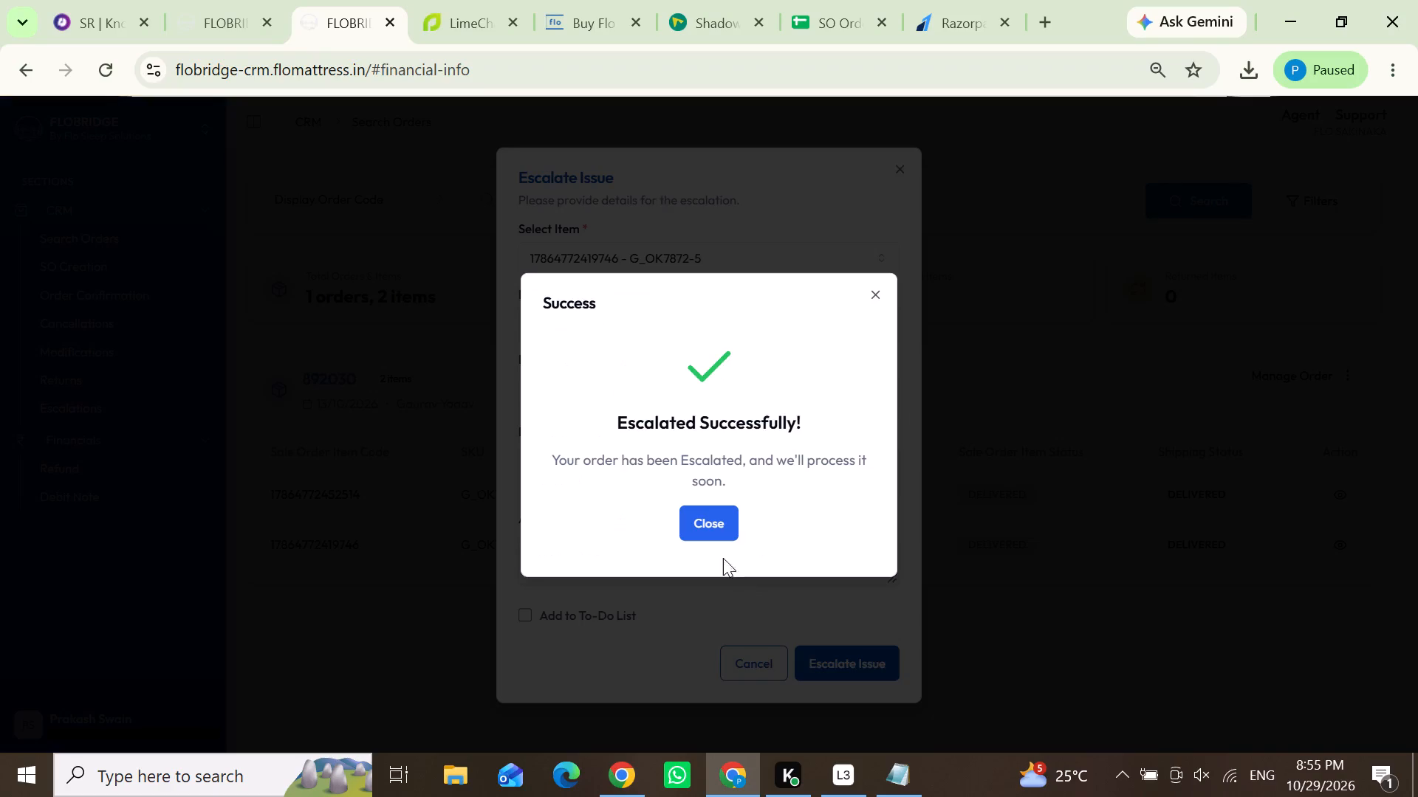
click(721, 534)
click(1204, 604)
click(1329, 548)
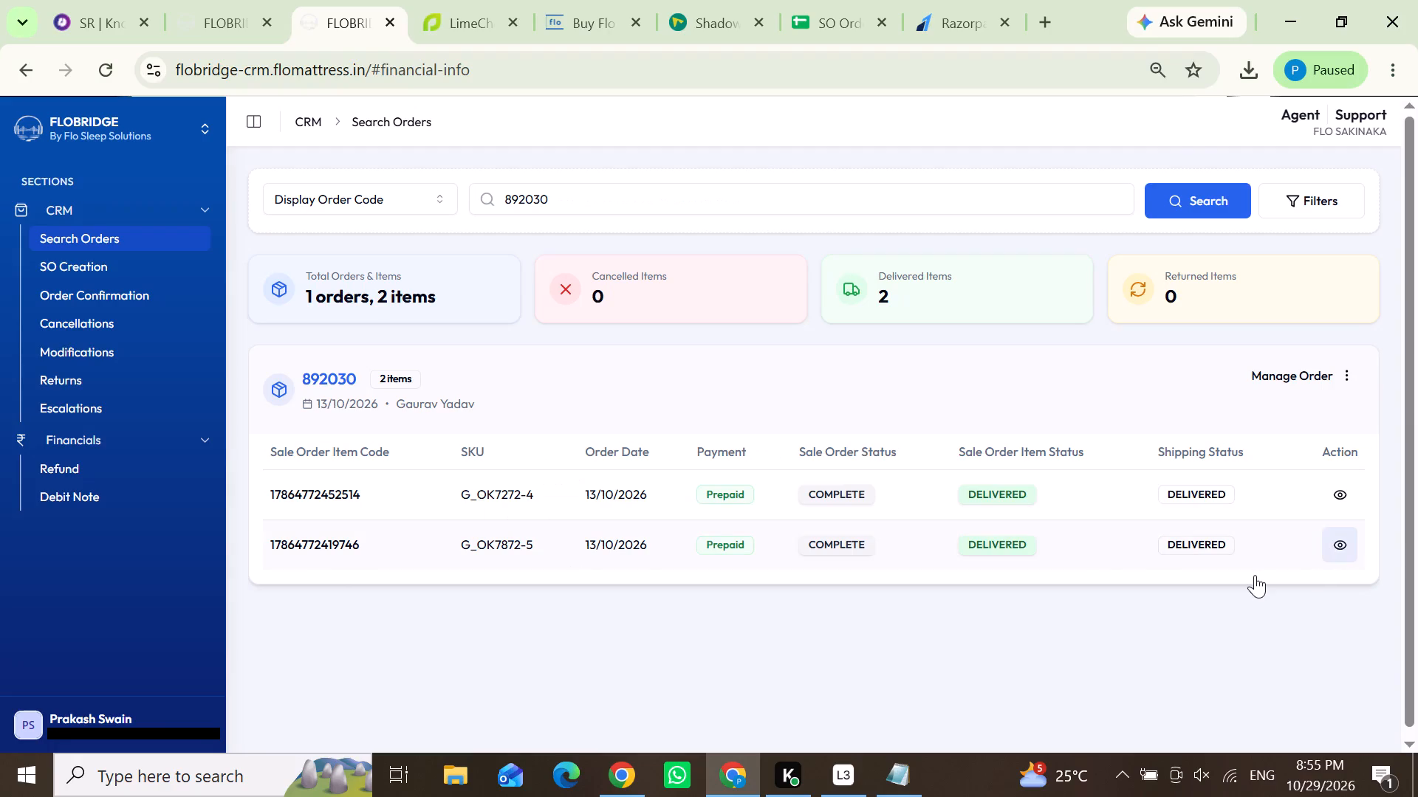
click(528, 407)
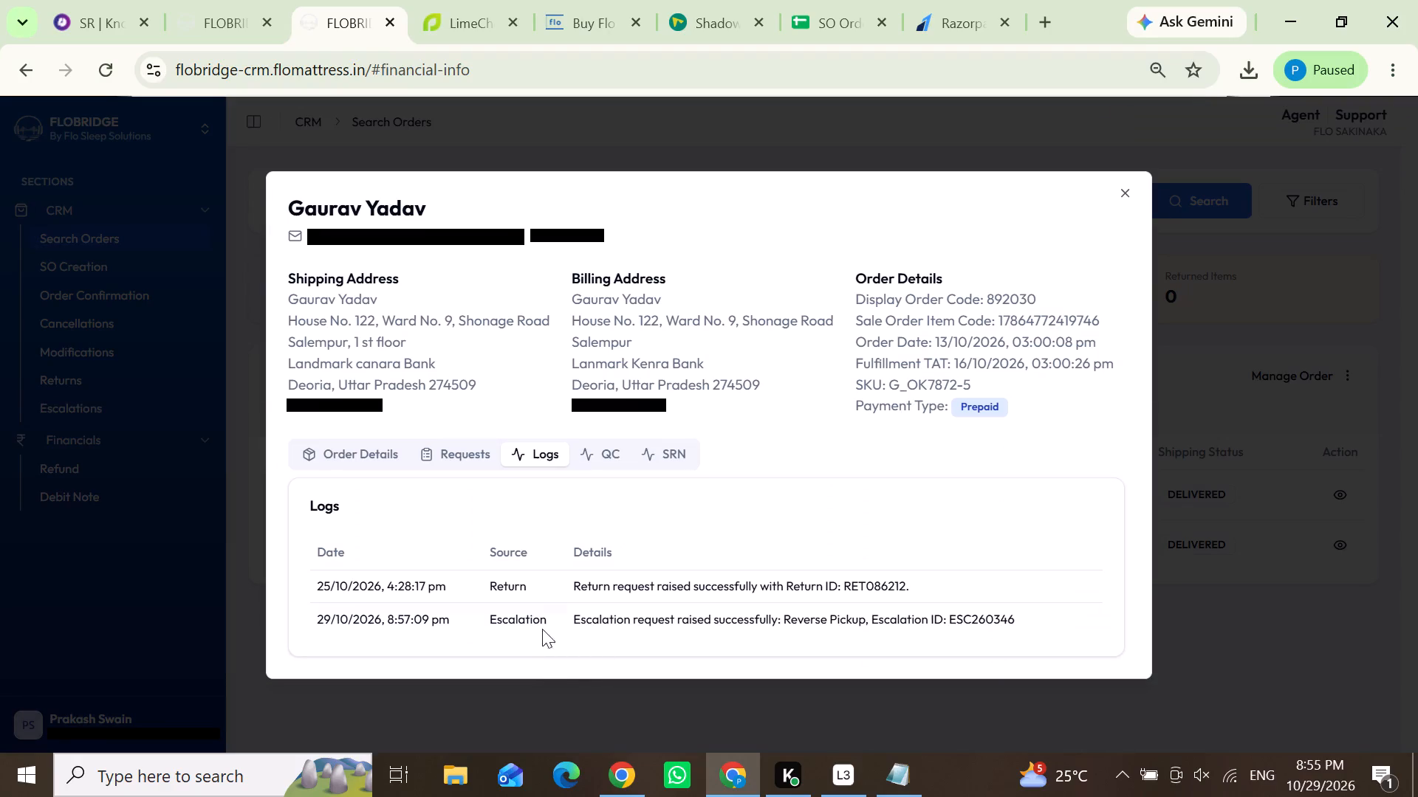
drag(567, 621, 1043, 622)
click(1273, 613)
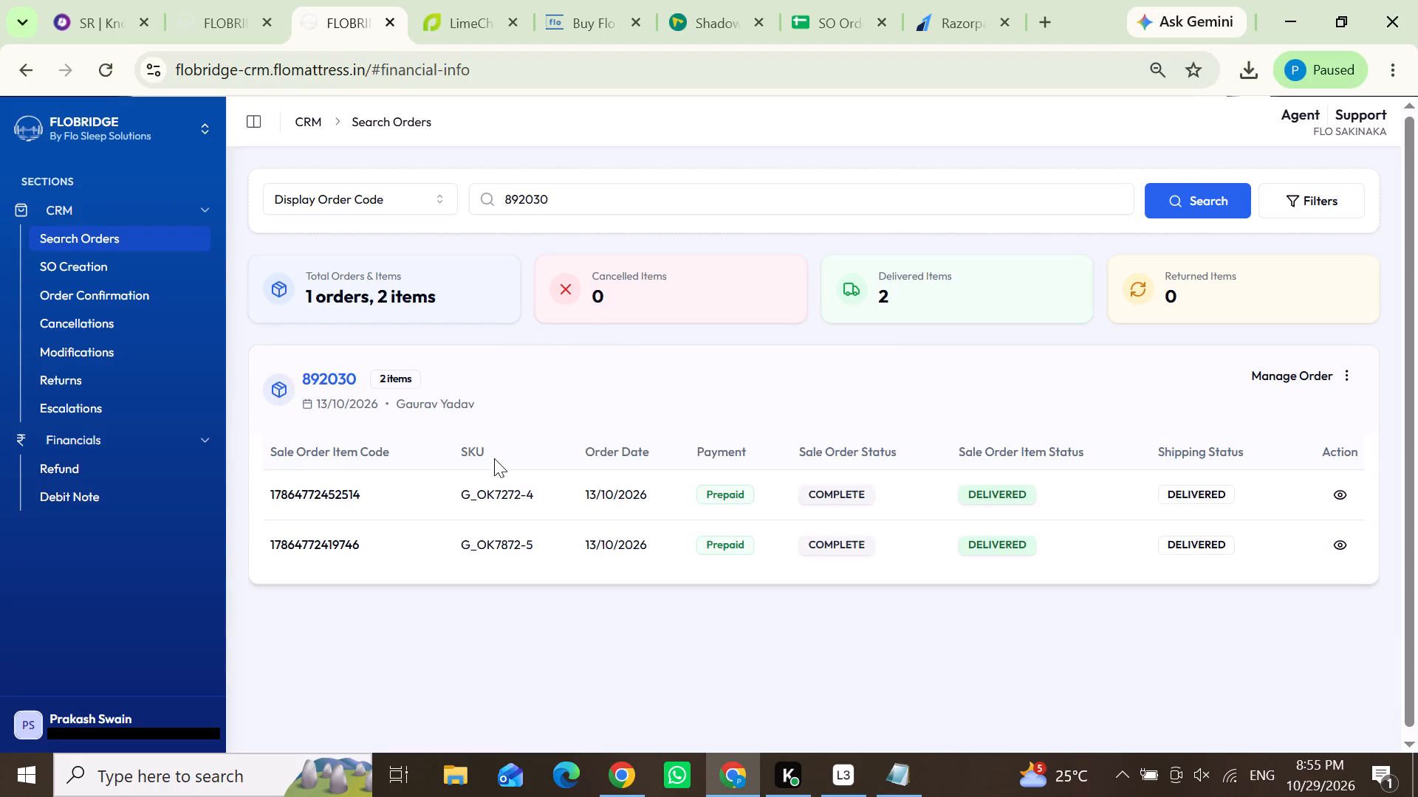
drag(541, 497, 459, 503)
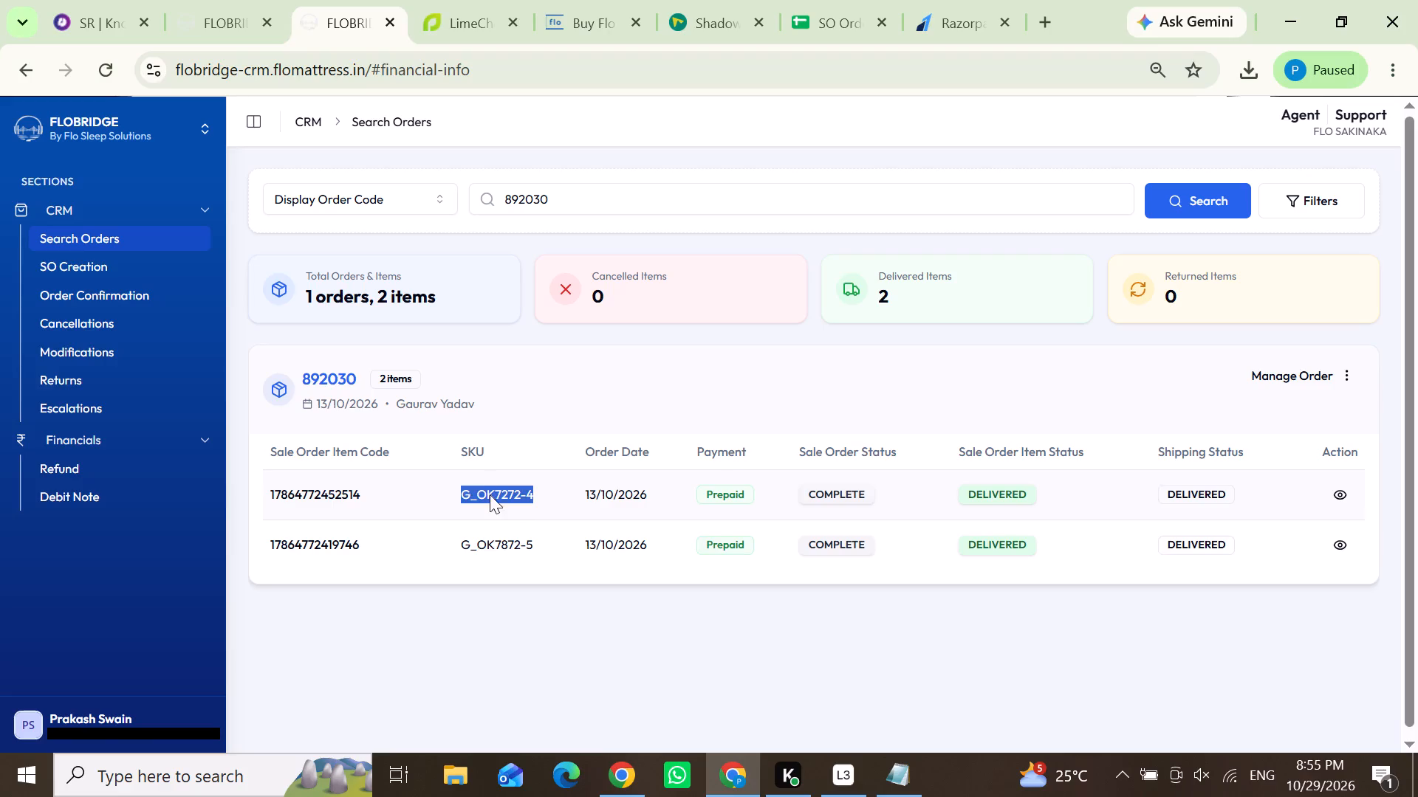
click(753, 474)
click(1337, 484)
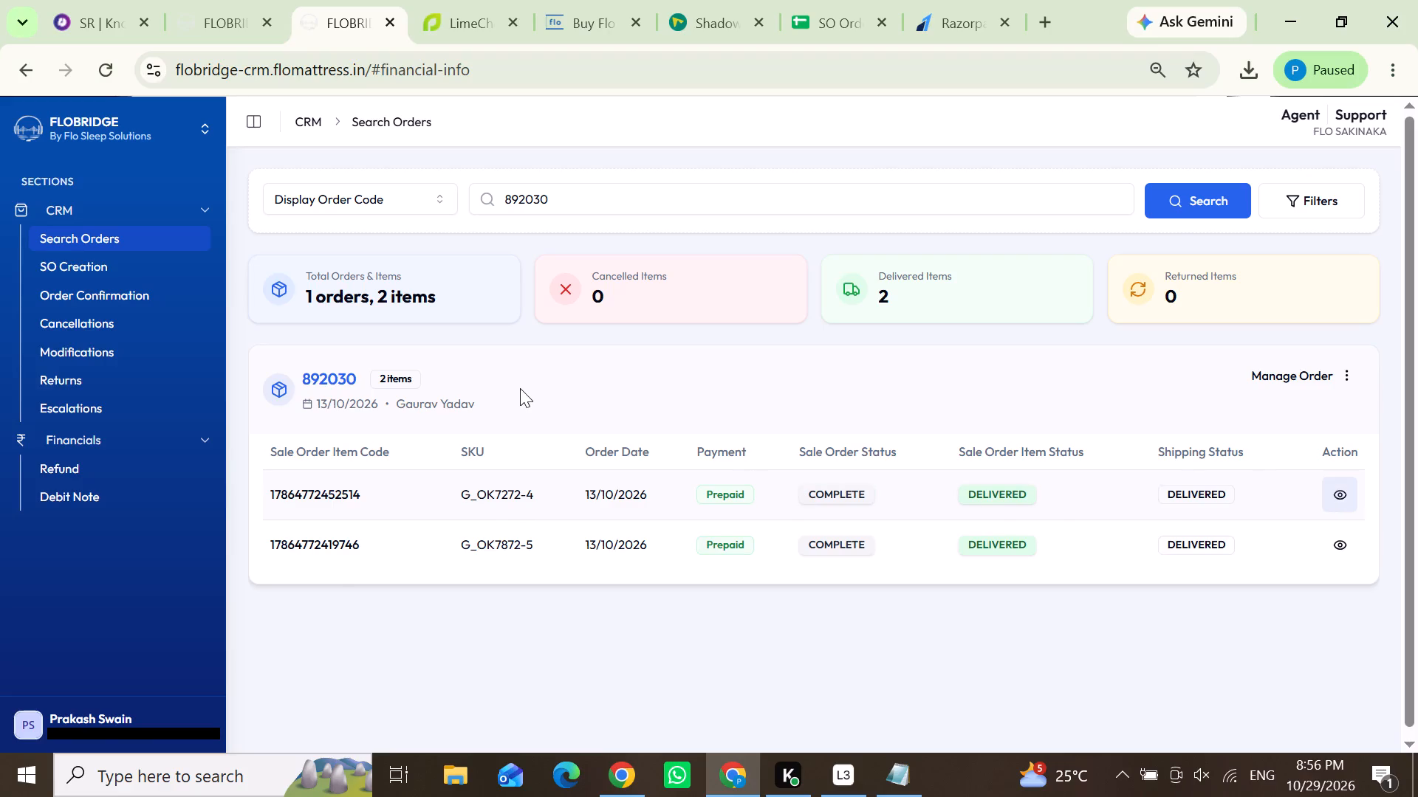
click(521, 388)
click(524, 399)
scroll(580, 580, down, 3)
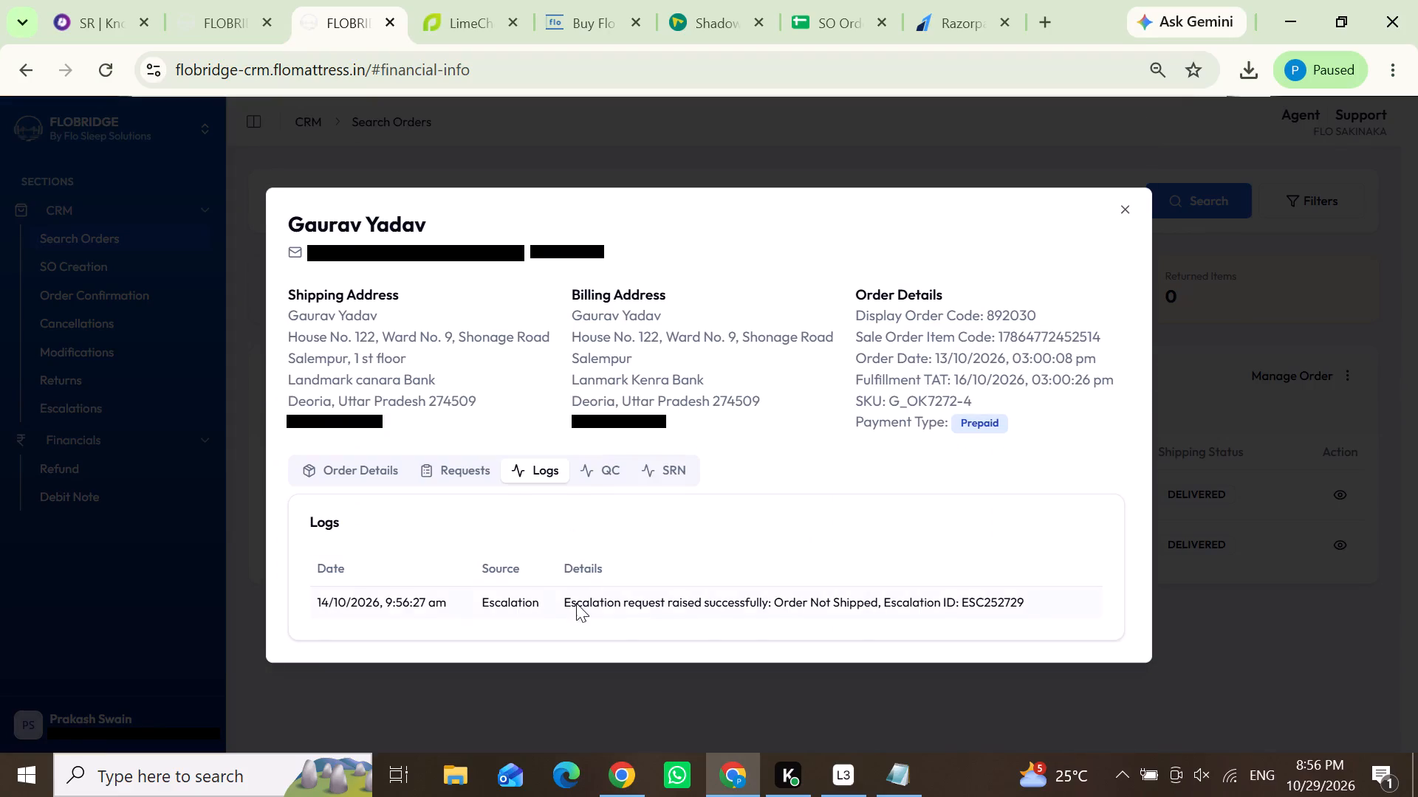
drag(561, 601, 967, 612)
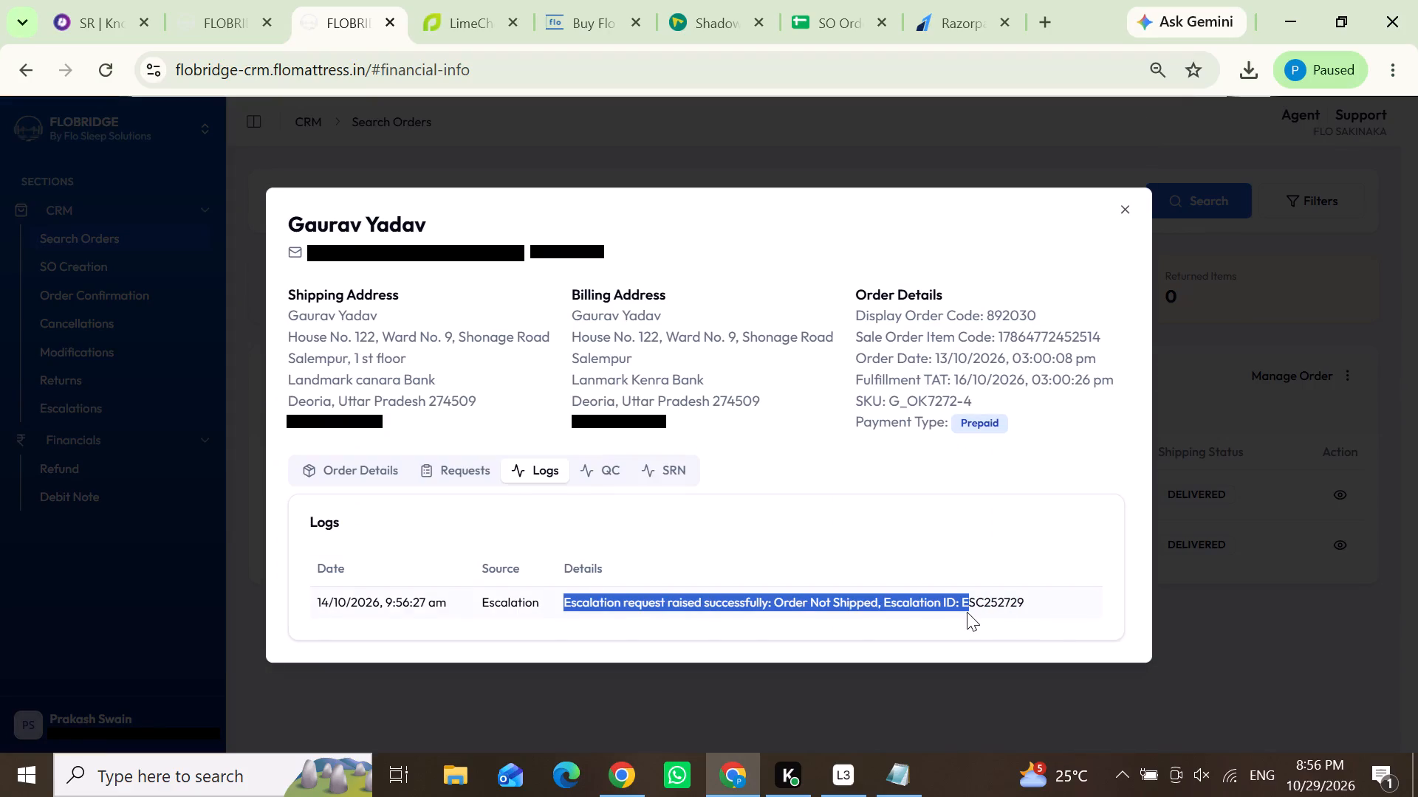
drag(967, 612, 957, 613)
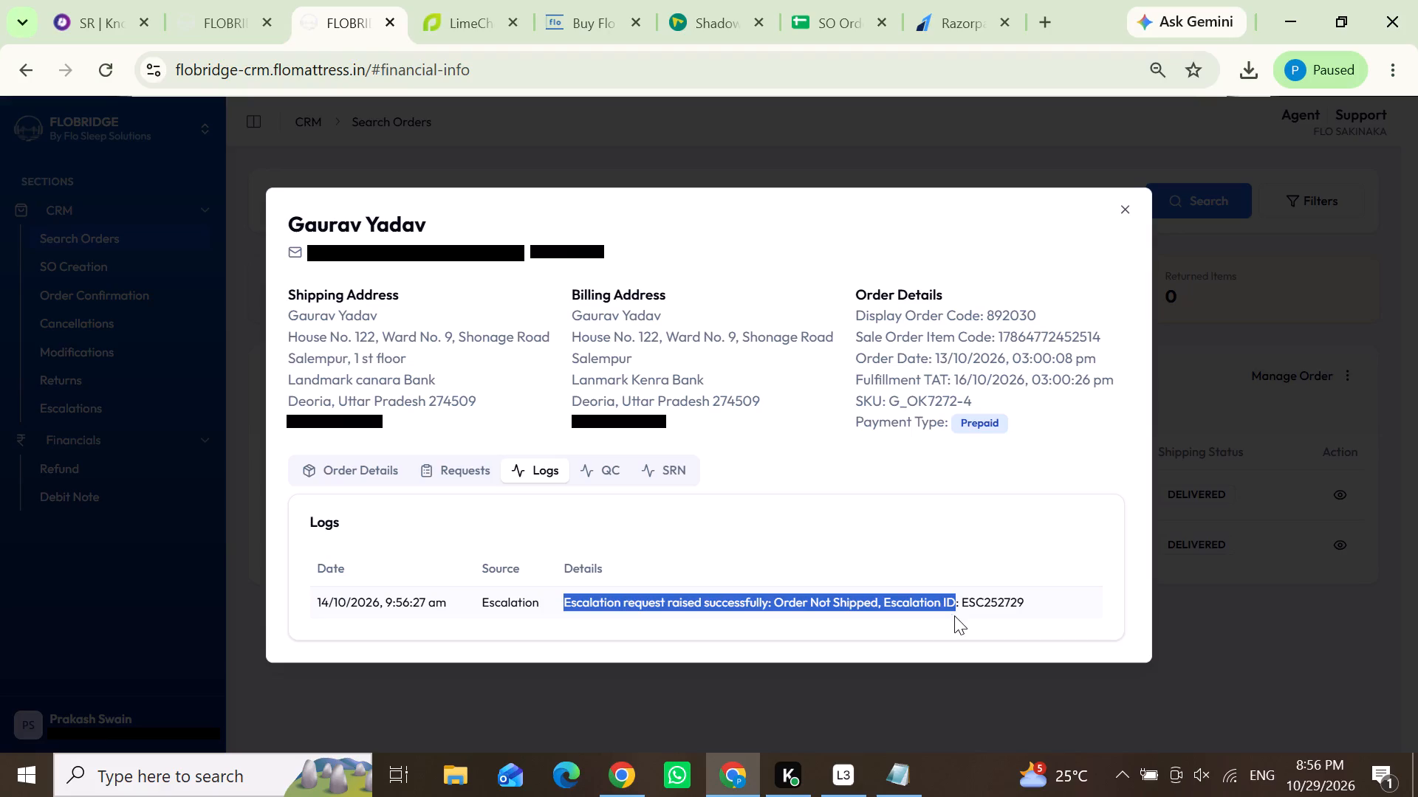
click(391, 292)
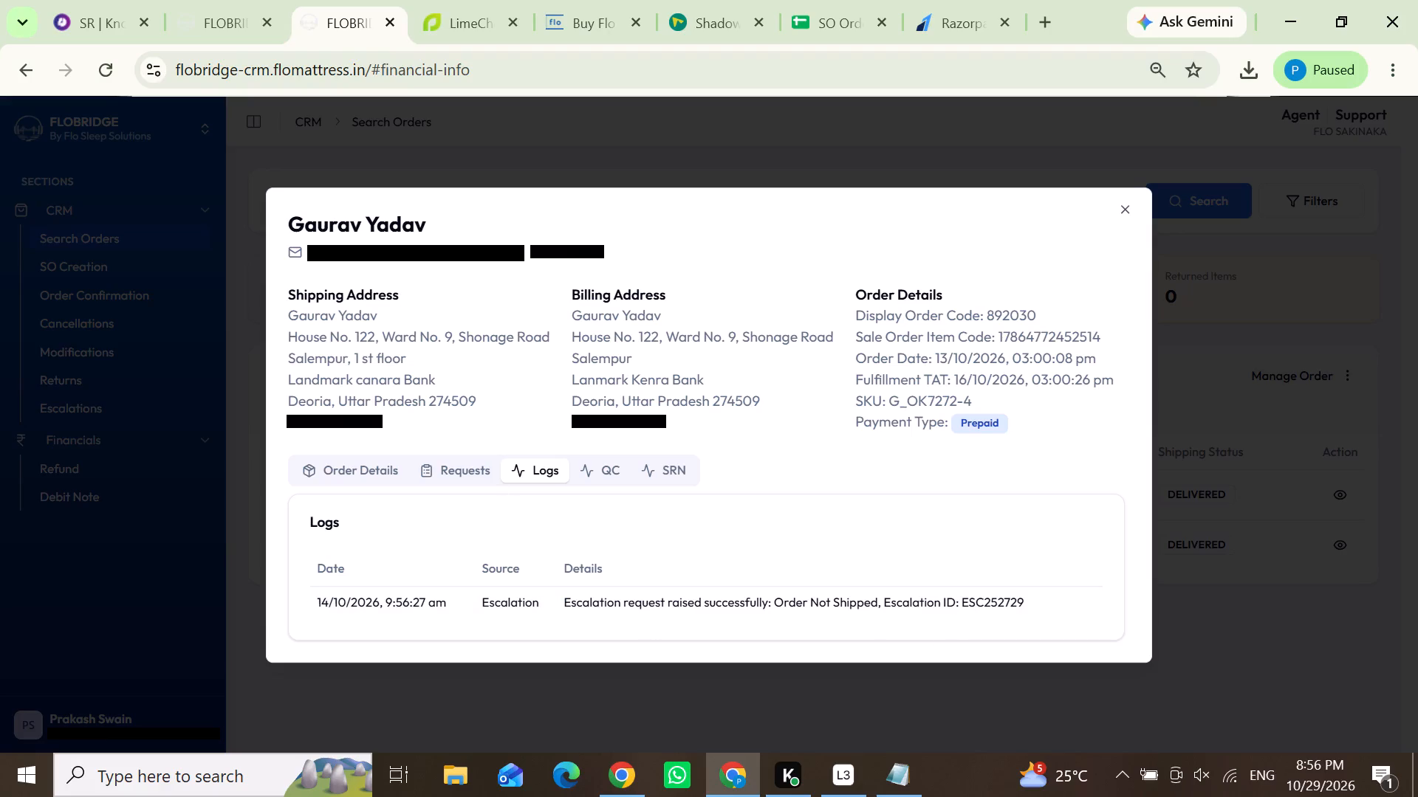
drag(400, 293, 290, 300)
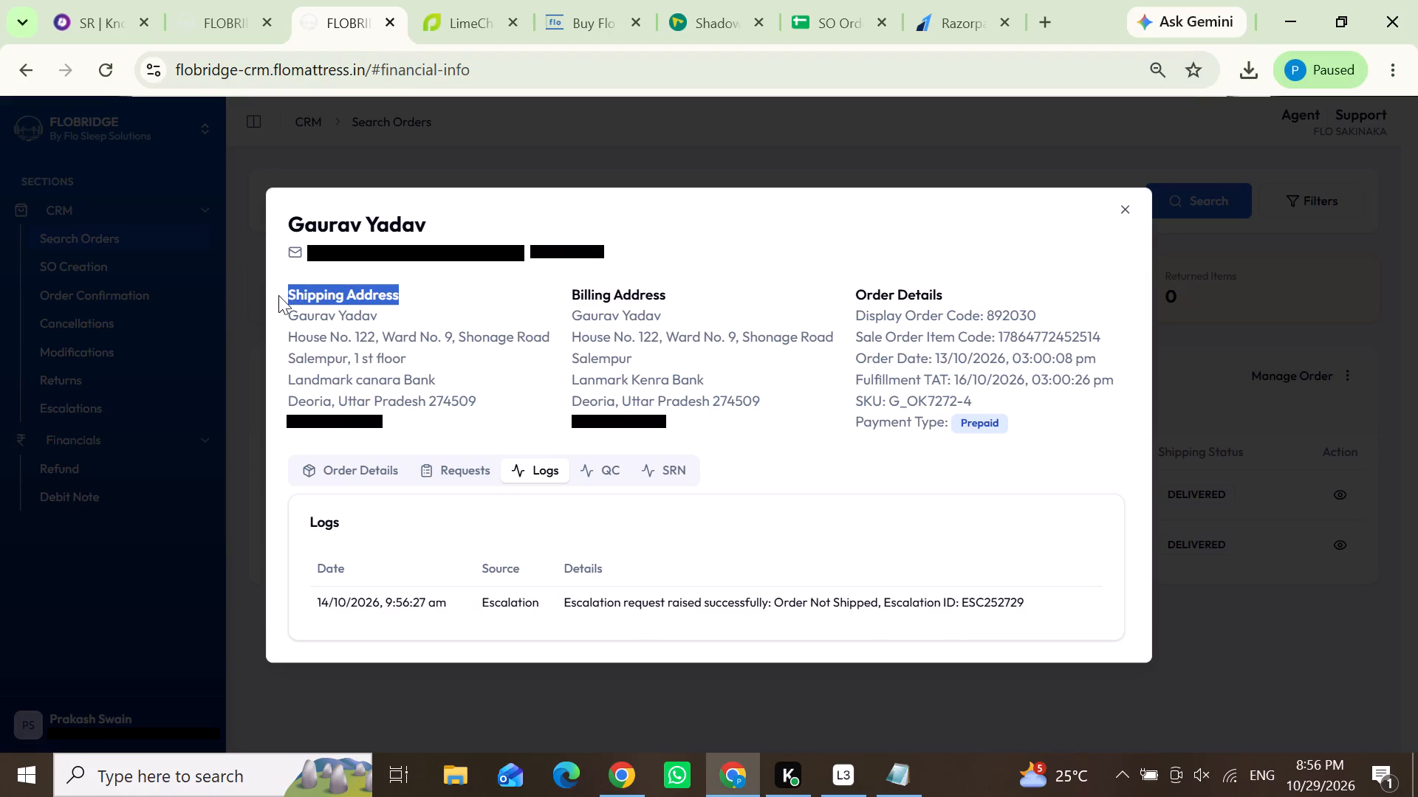
In Knowlarity, minimize the ongoing call window and review today's dashboard call statistics and agent performance times.
click(46, 0)
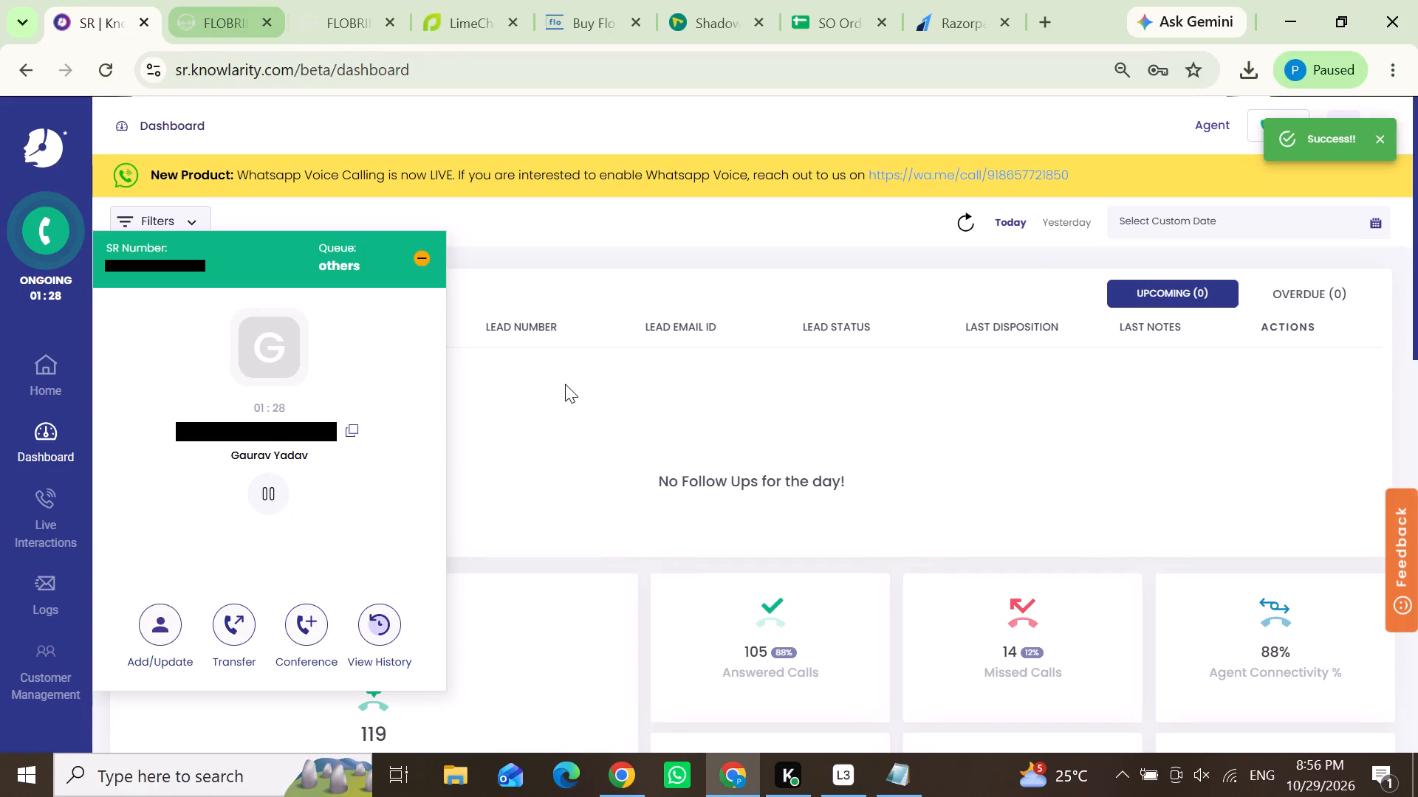
click(1003, 221)
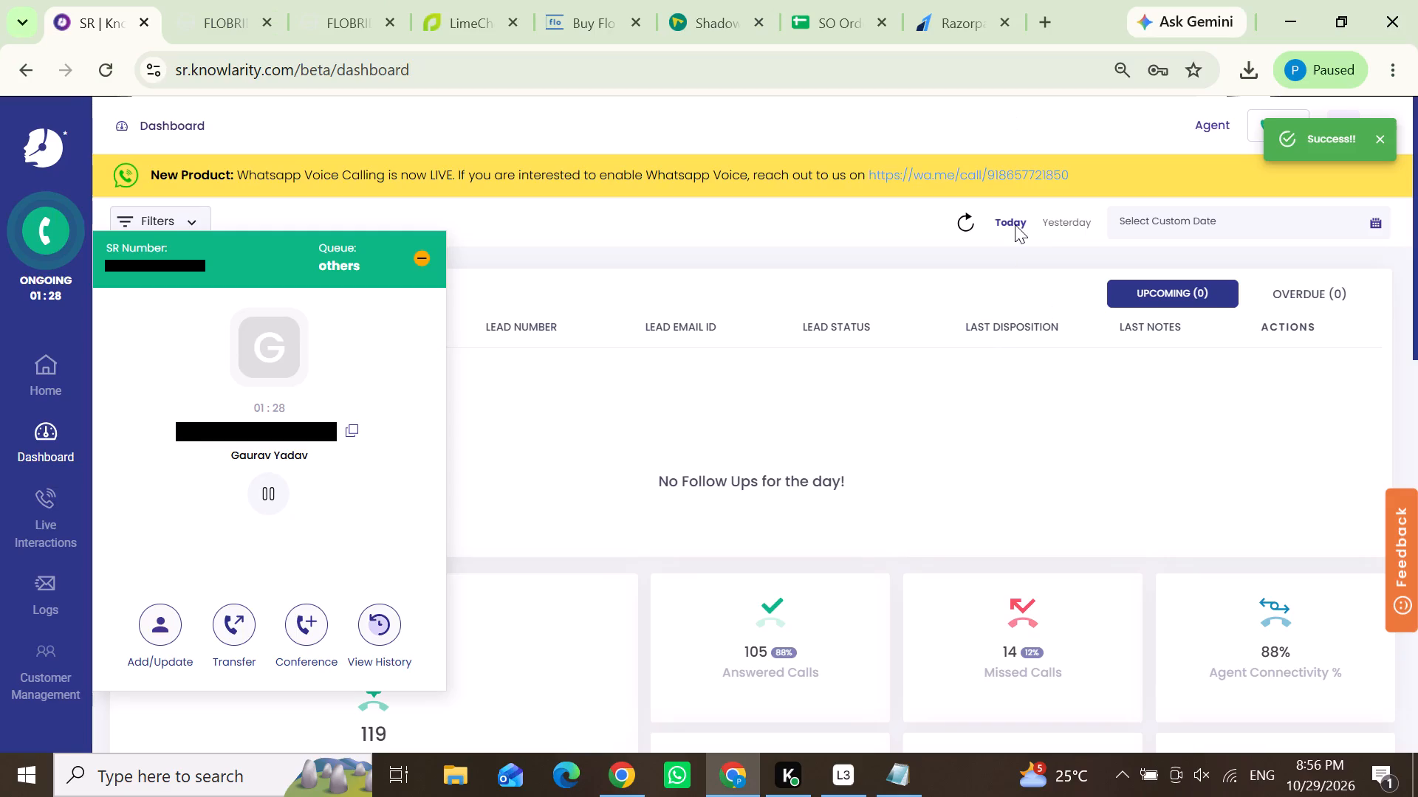
click(417, 259)
scroll(888, 461, down, 4)
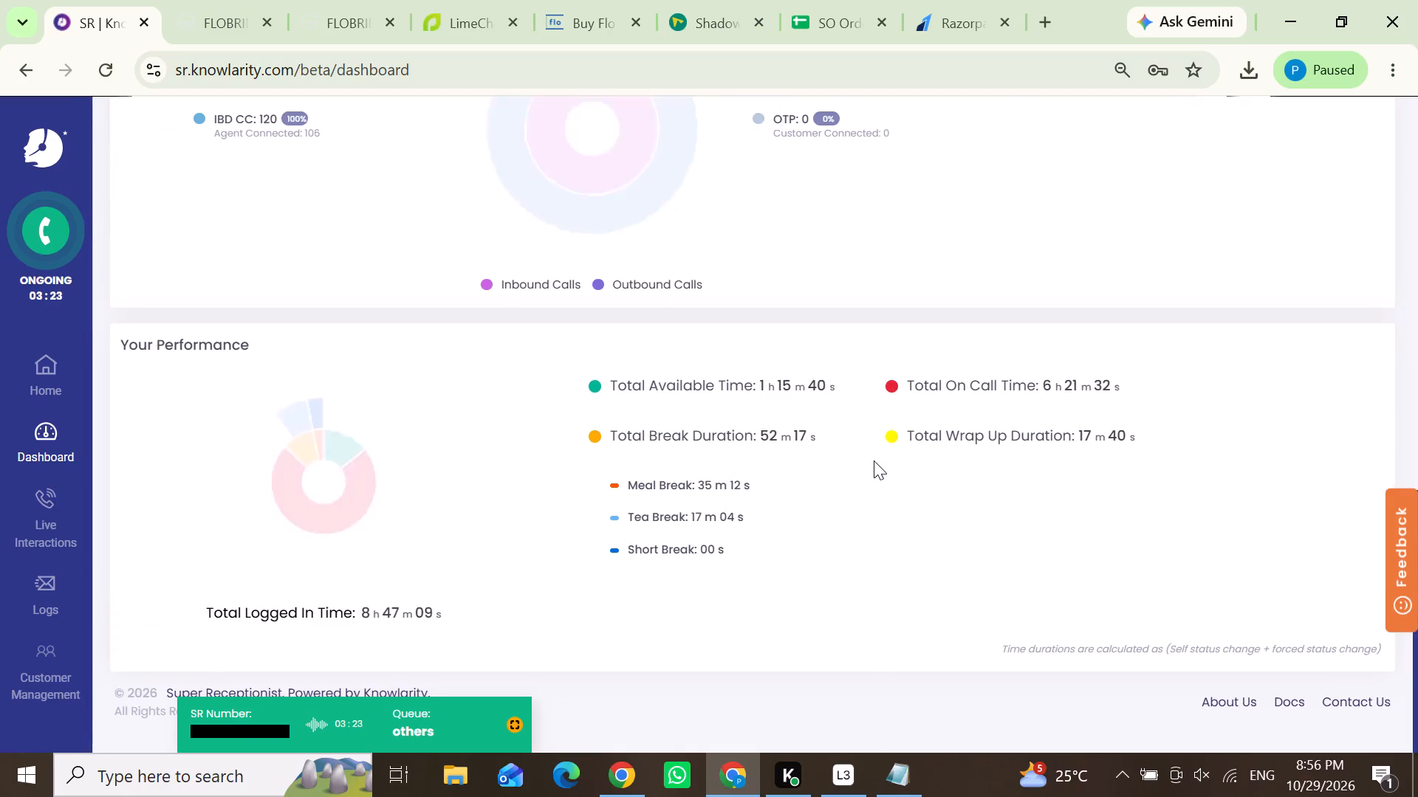
scroll(874, 460, down, 2)
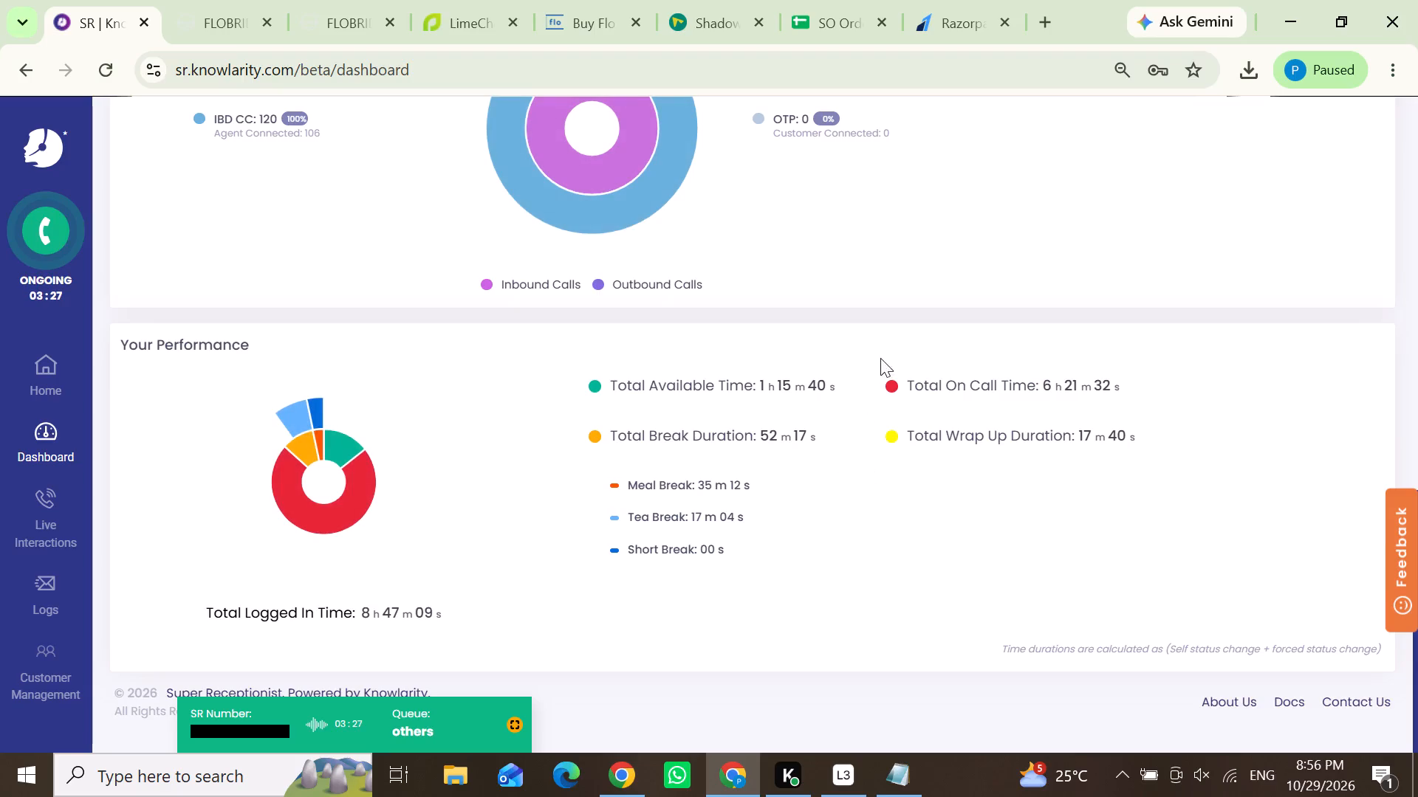
scroll(981, 500, up, 1)
scroll(1198, 529, down, 1)
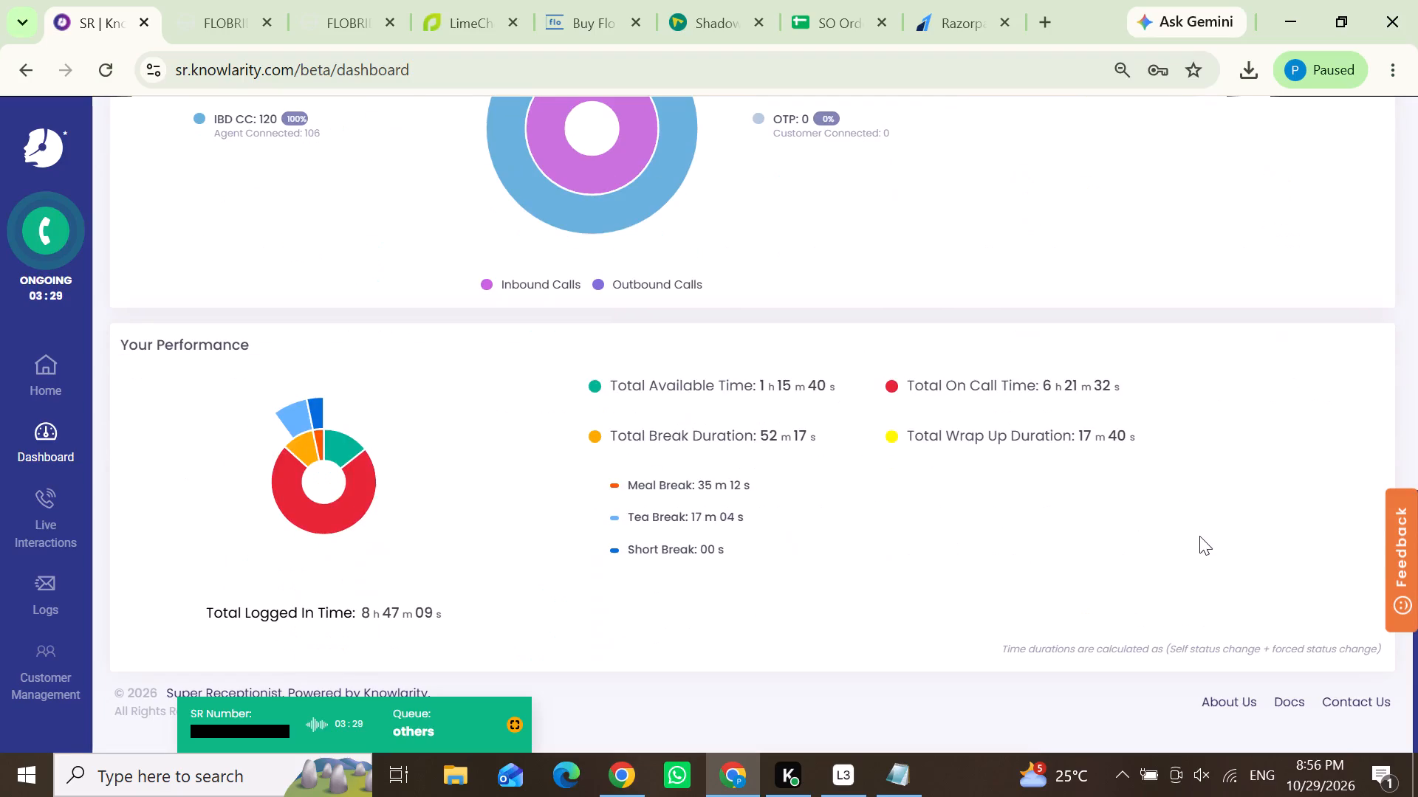
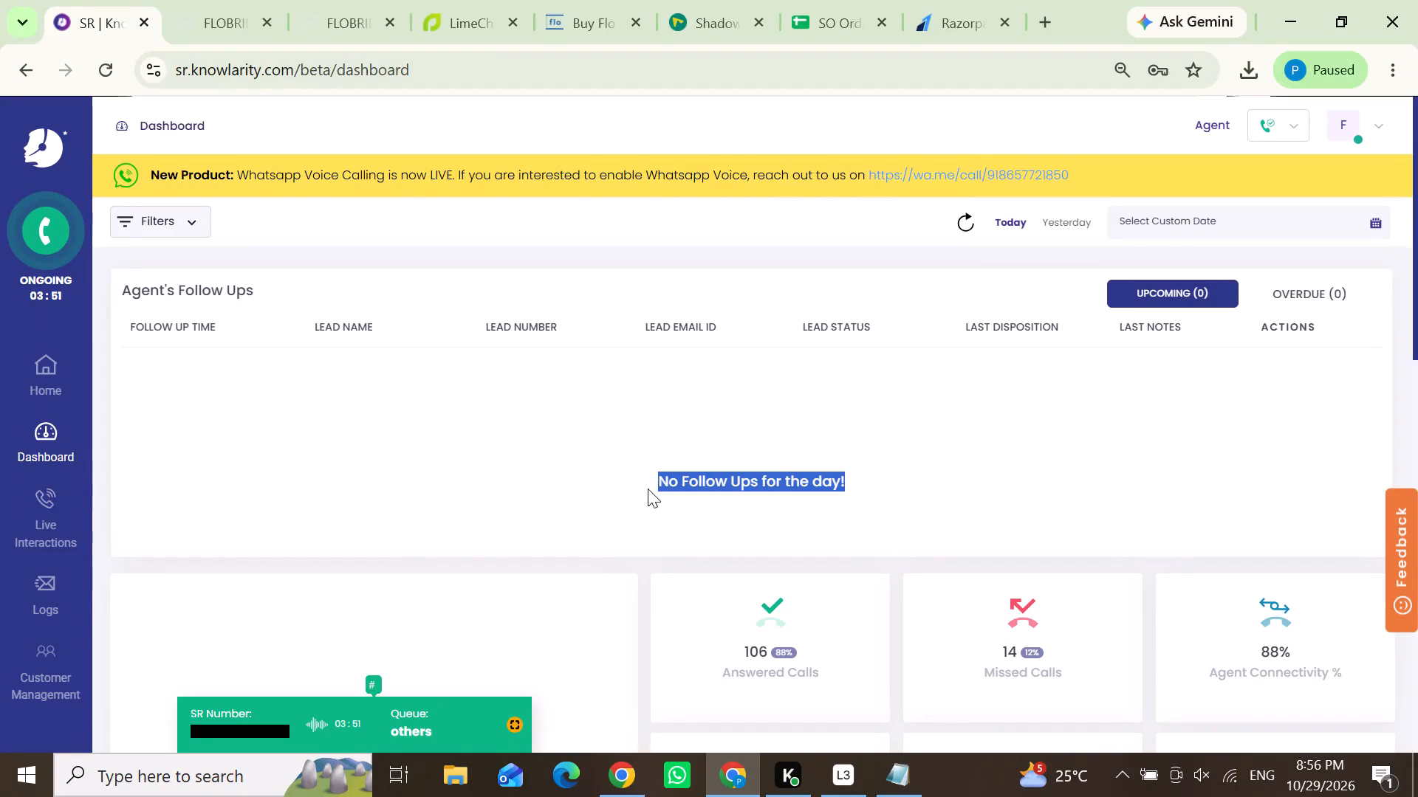
Expand the minimized ongoing call window on the Knowlarity dashboard and reposition it slightly over the Agent's Follow Ups section.
click(565, 570)
click(511, 726)
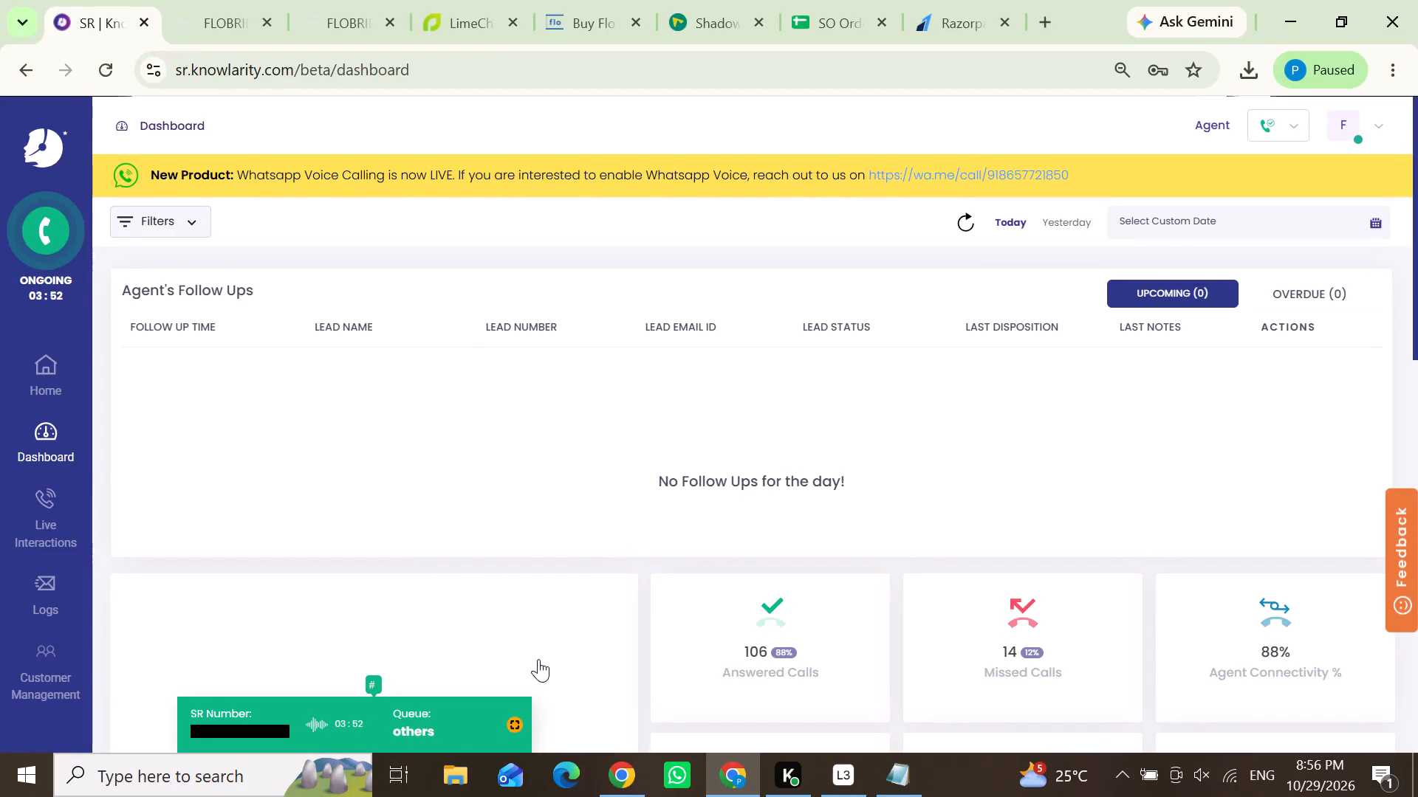
drag(245, 264, 266, 298)
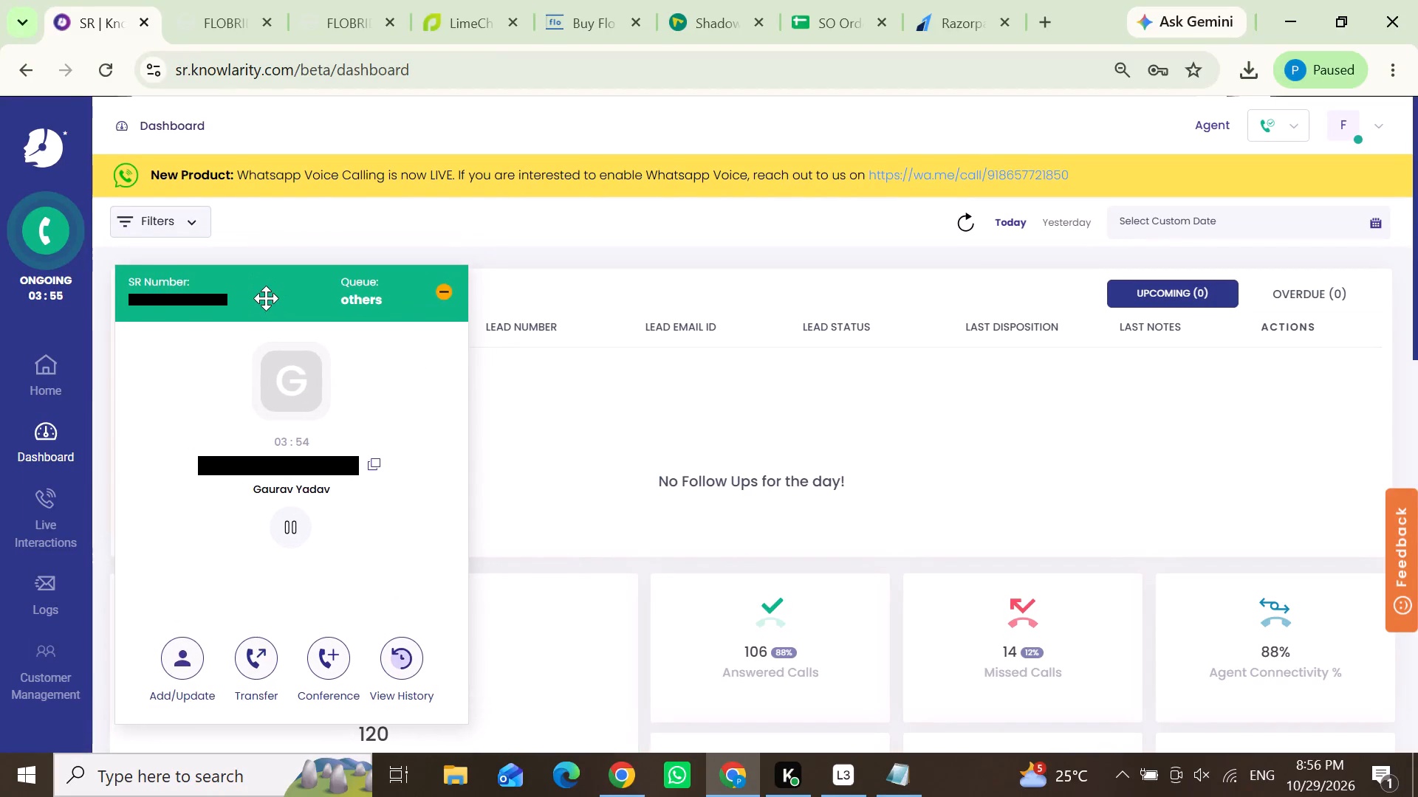
drag(266, 298, 265, 305)
Switch from the Knowlarity dashboard back to the first open FLOBRIDGE page.
click(239, 0)
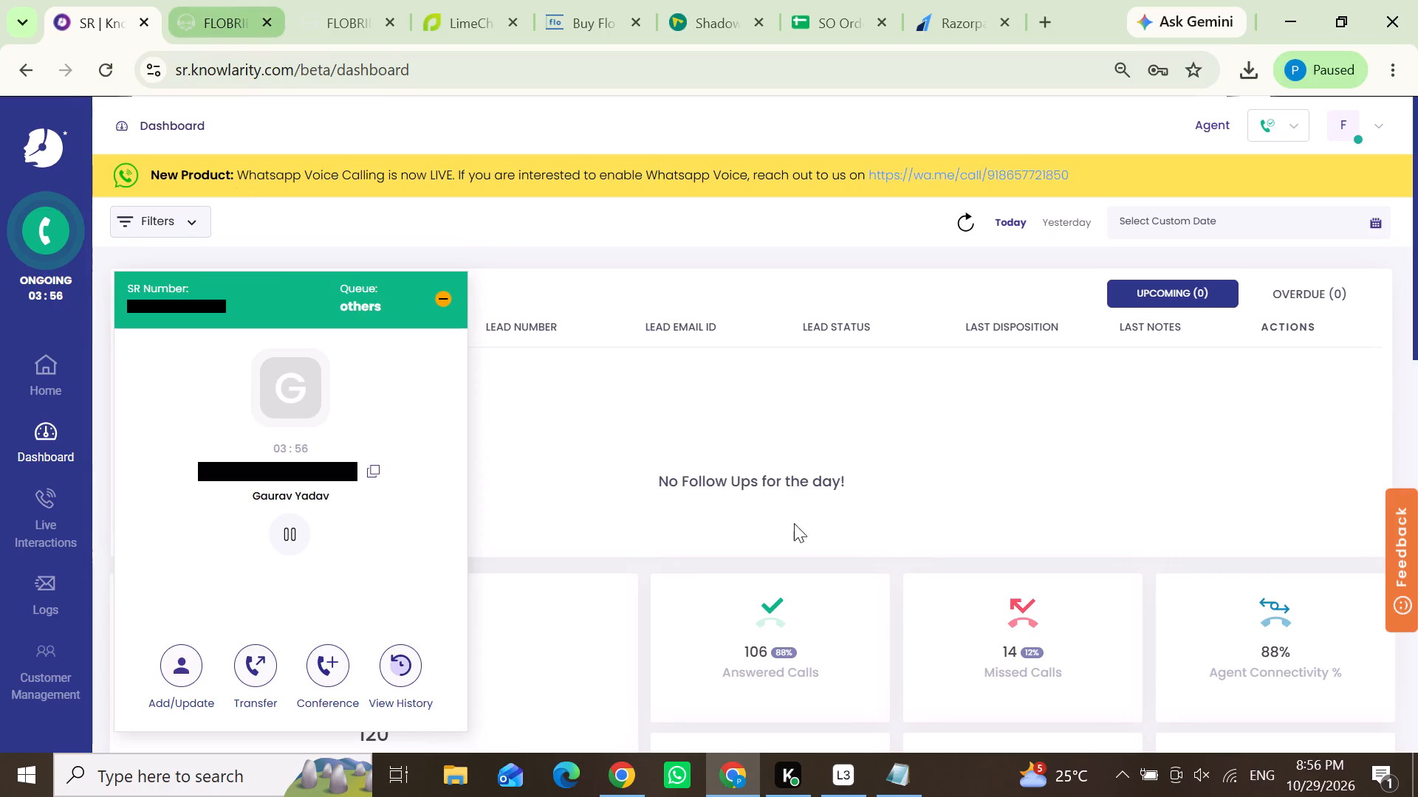
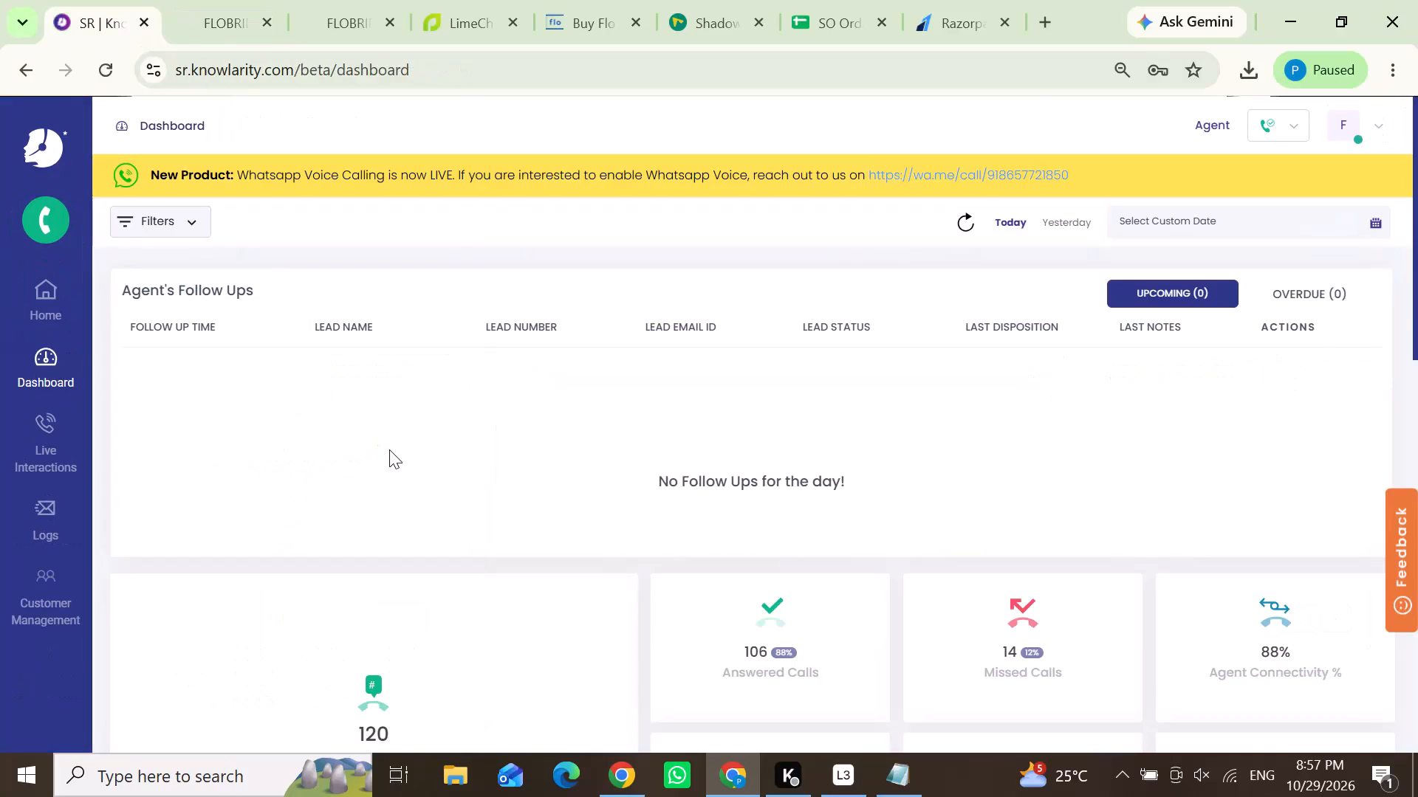
Reload the Knowlarity dashboard for today.
click(1007, 219)
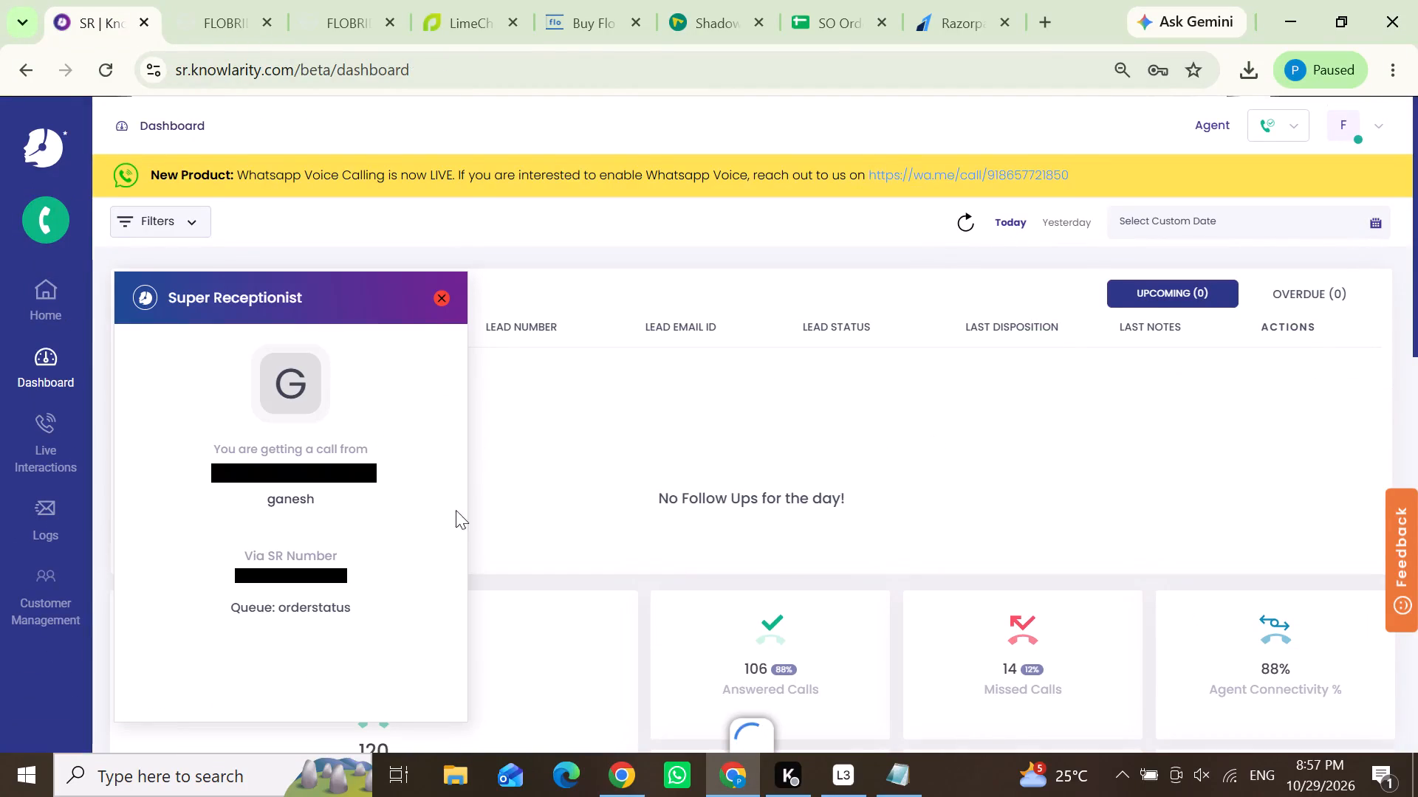
Copy the incoming caller's number from the call pop-up and search FLOBRIDGE orders with it by Notification Mobile.
drag(383, 474, 233, 486)
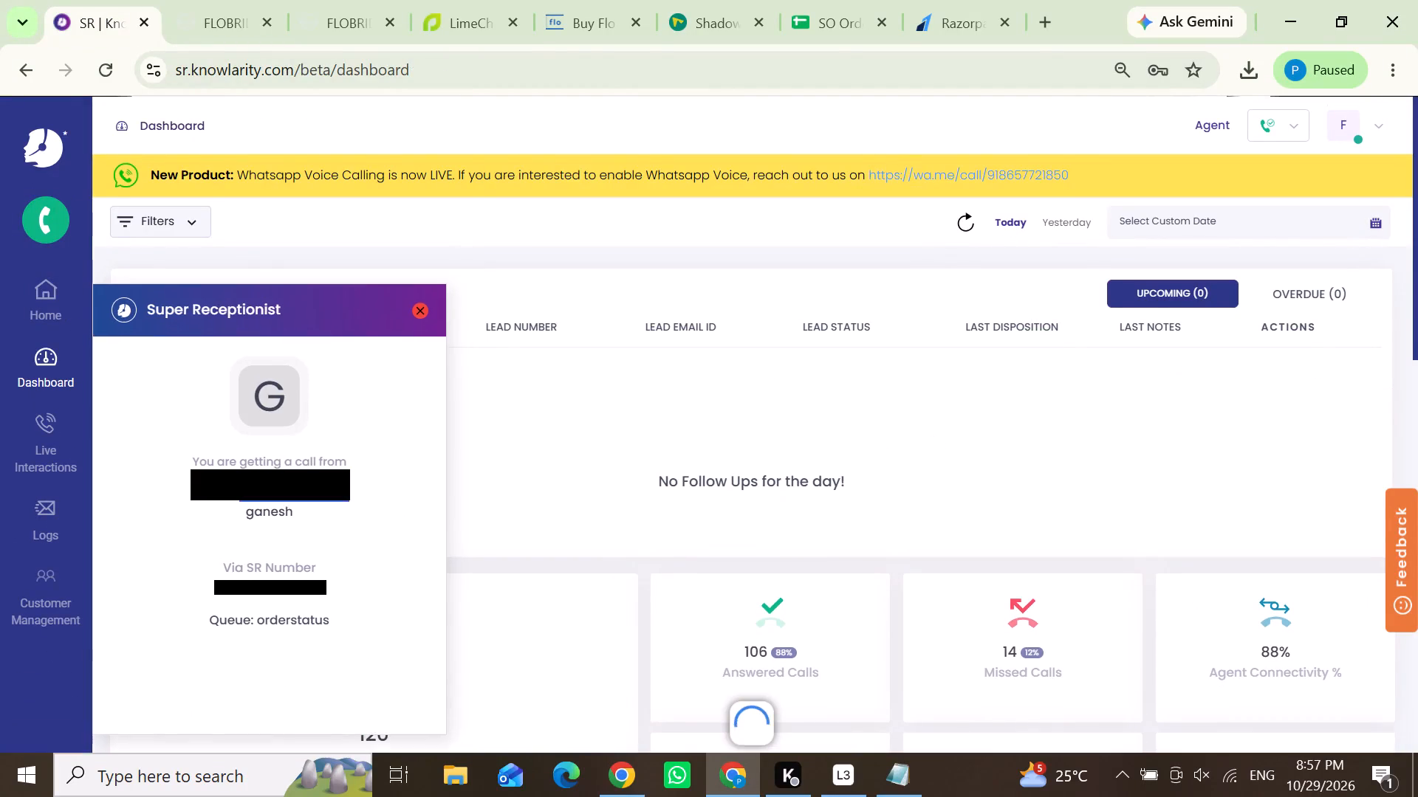
drag(233, 486, 230, 487)
key(ctrl+c)
click(227, 0)
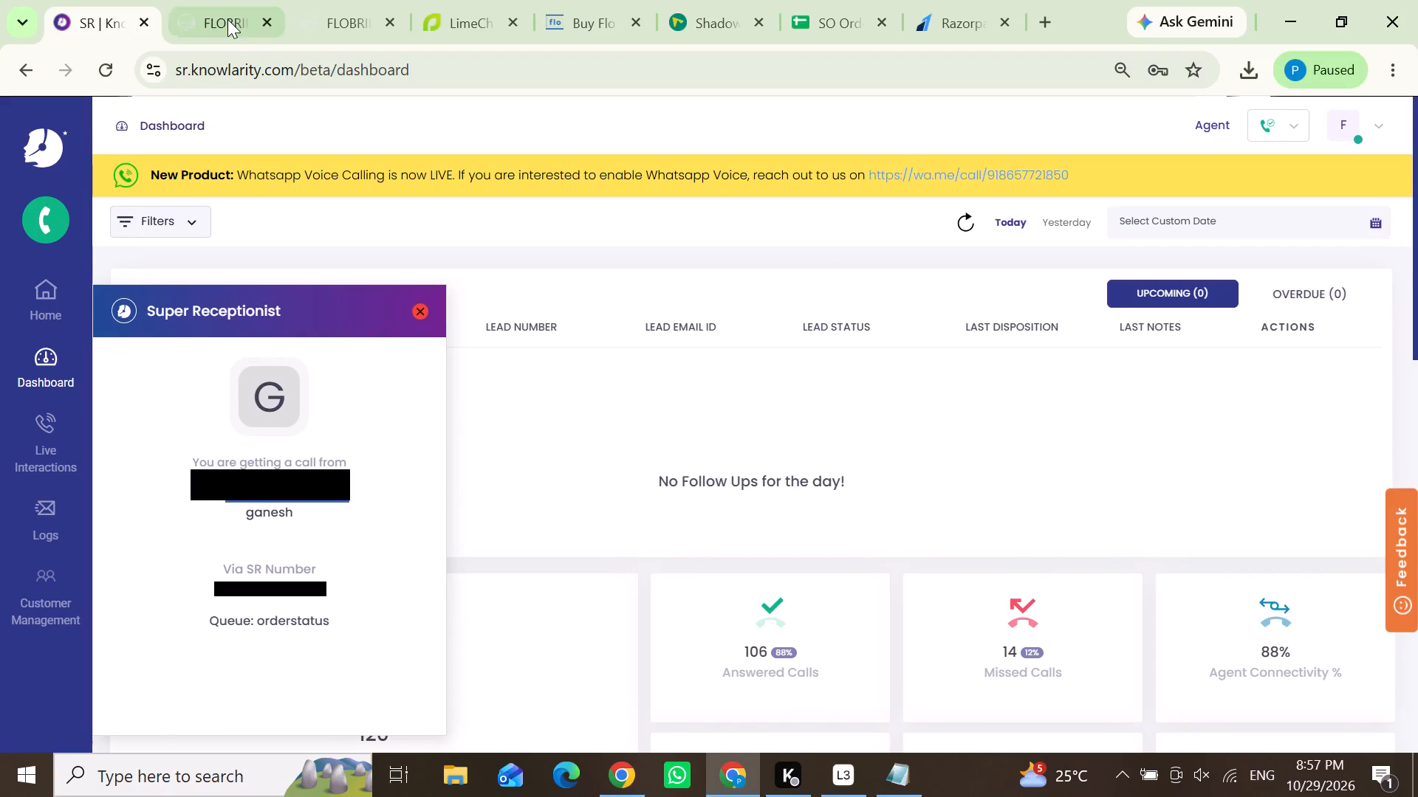
click(121, 246)
click(393, 207)
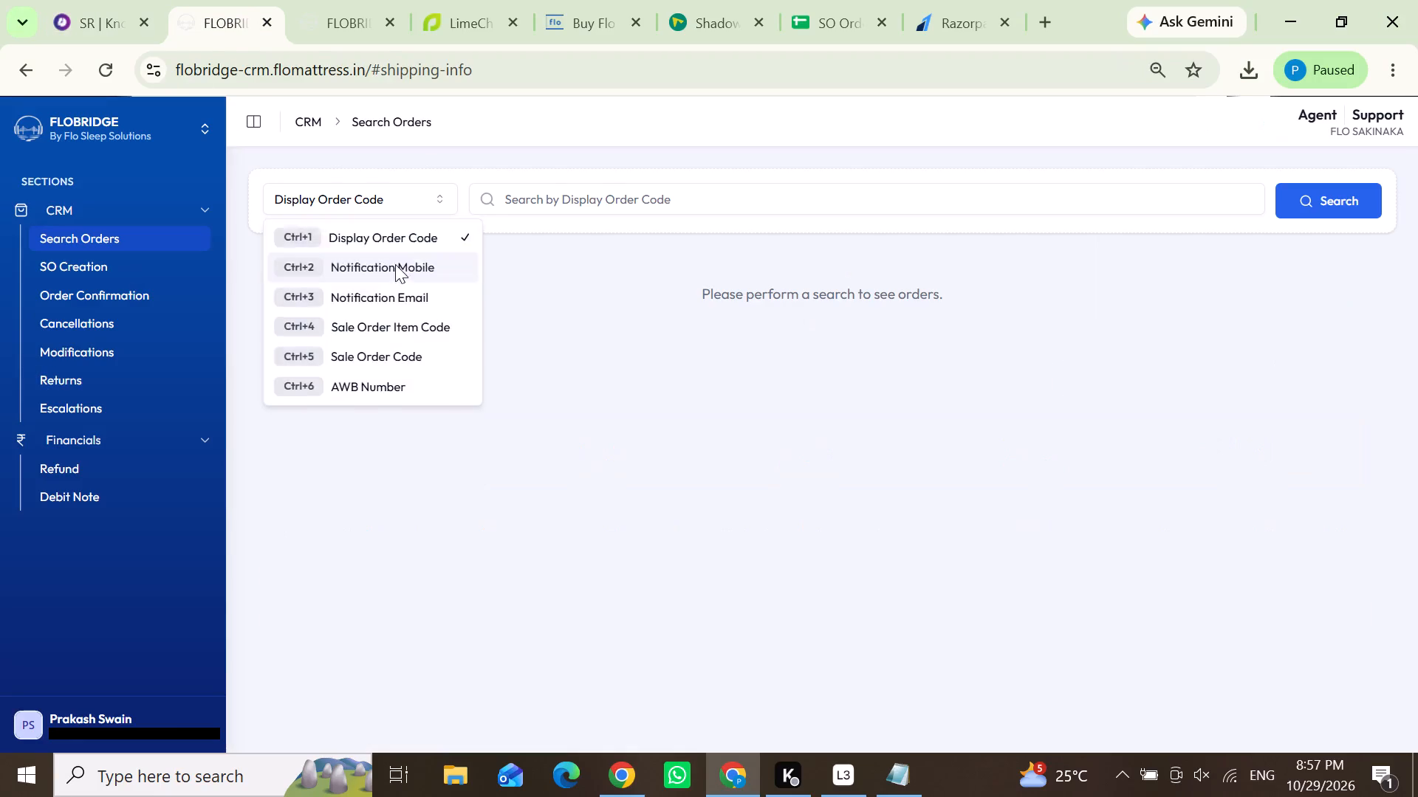
click(392, 269)
key(ctrl+v)
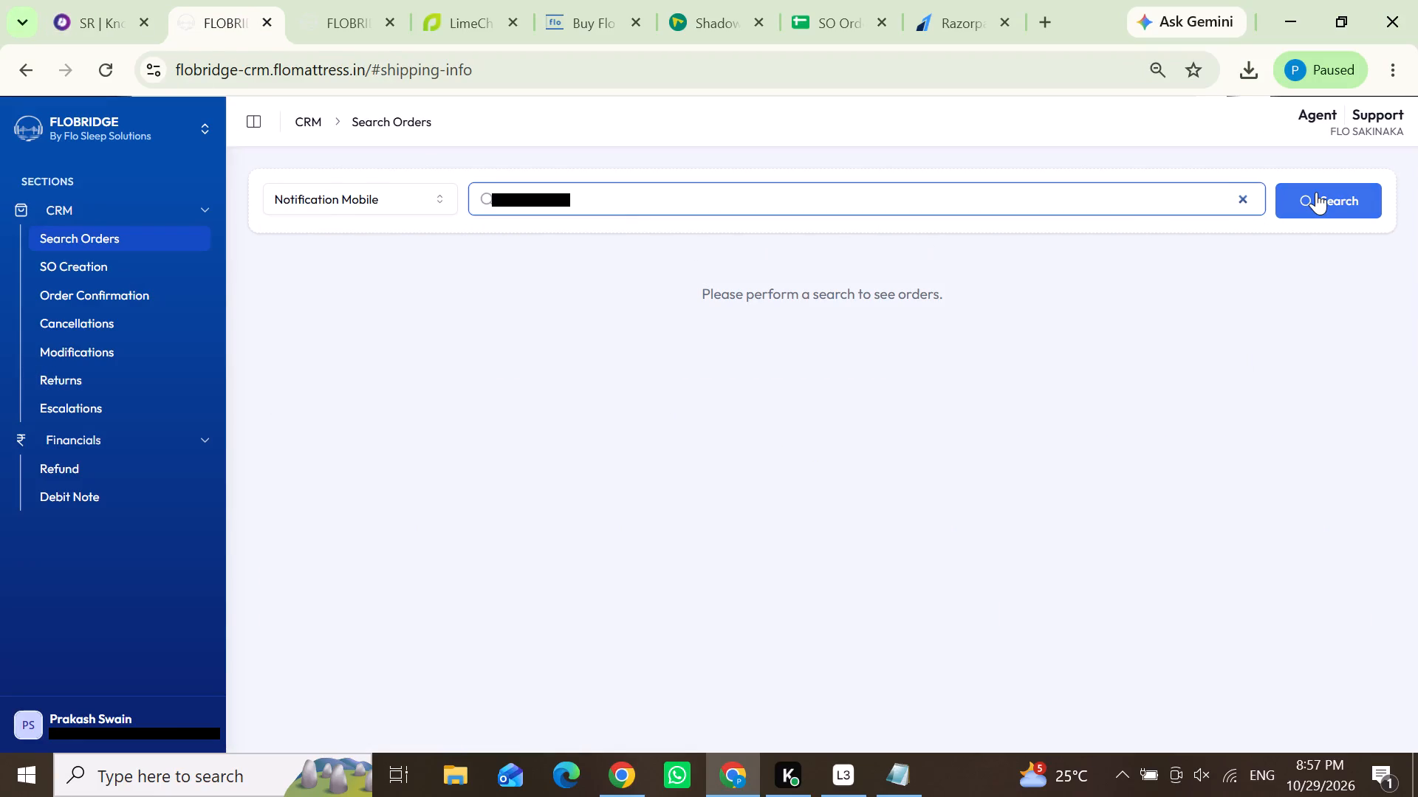
click(1309, 196)
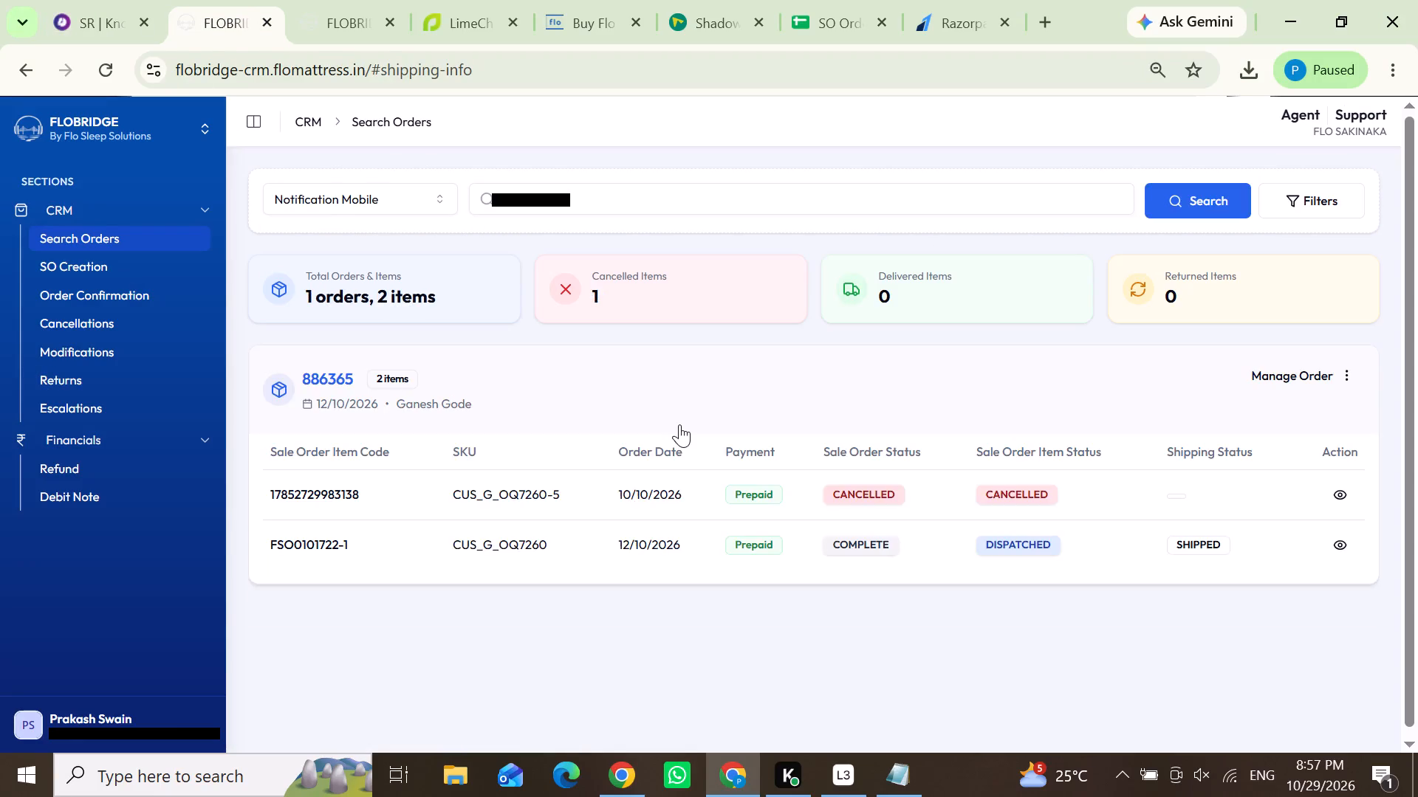
click(1338, 369)
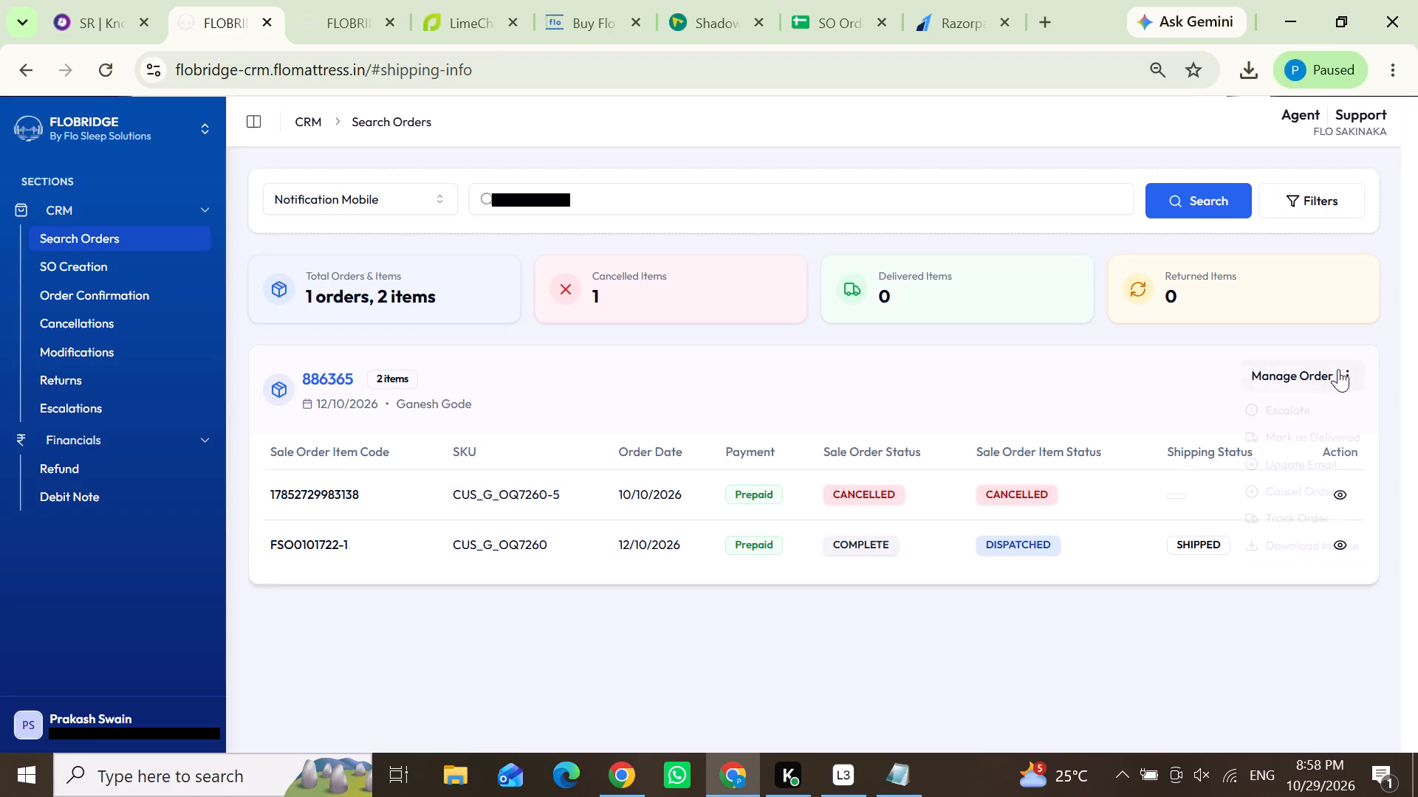
click(1249, 530)
click(869, 424)
click(772, 465)
click(753, 477)
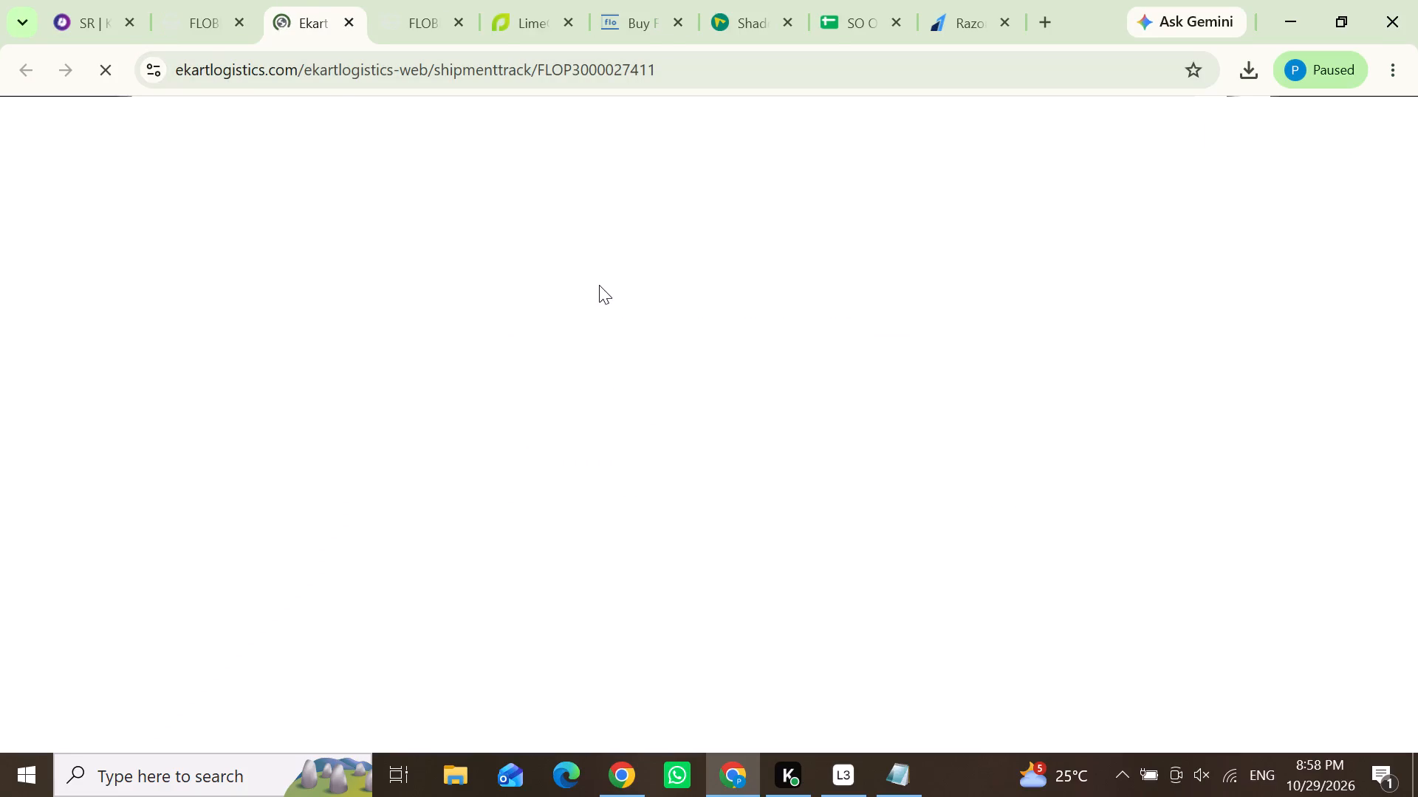
scroll(597, 346, down, 3)
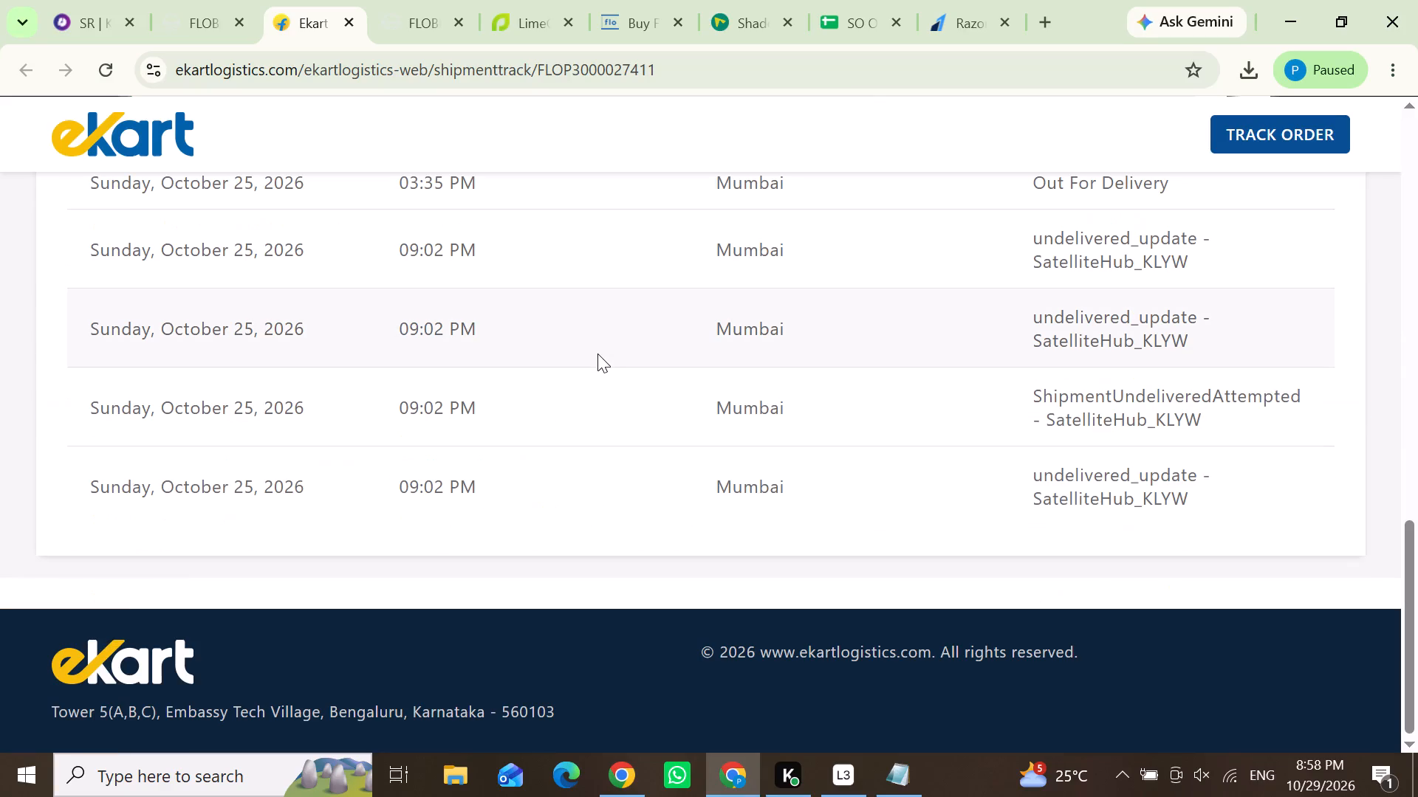